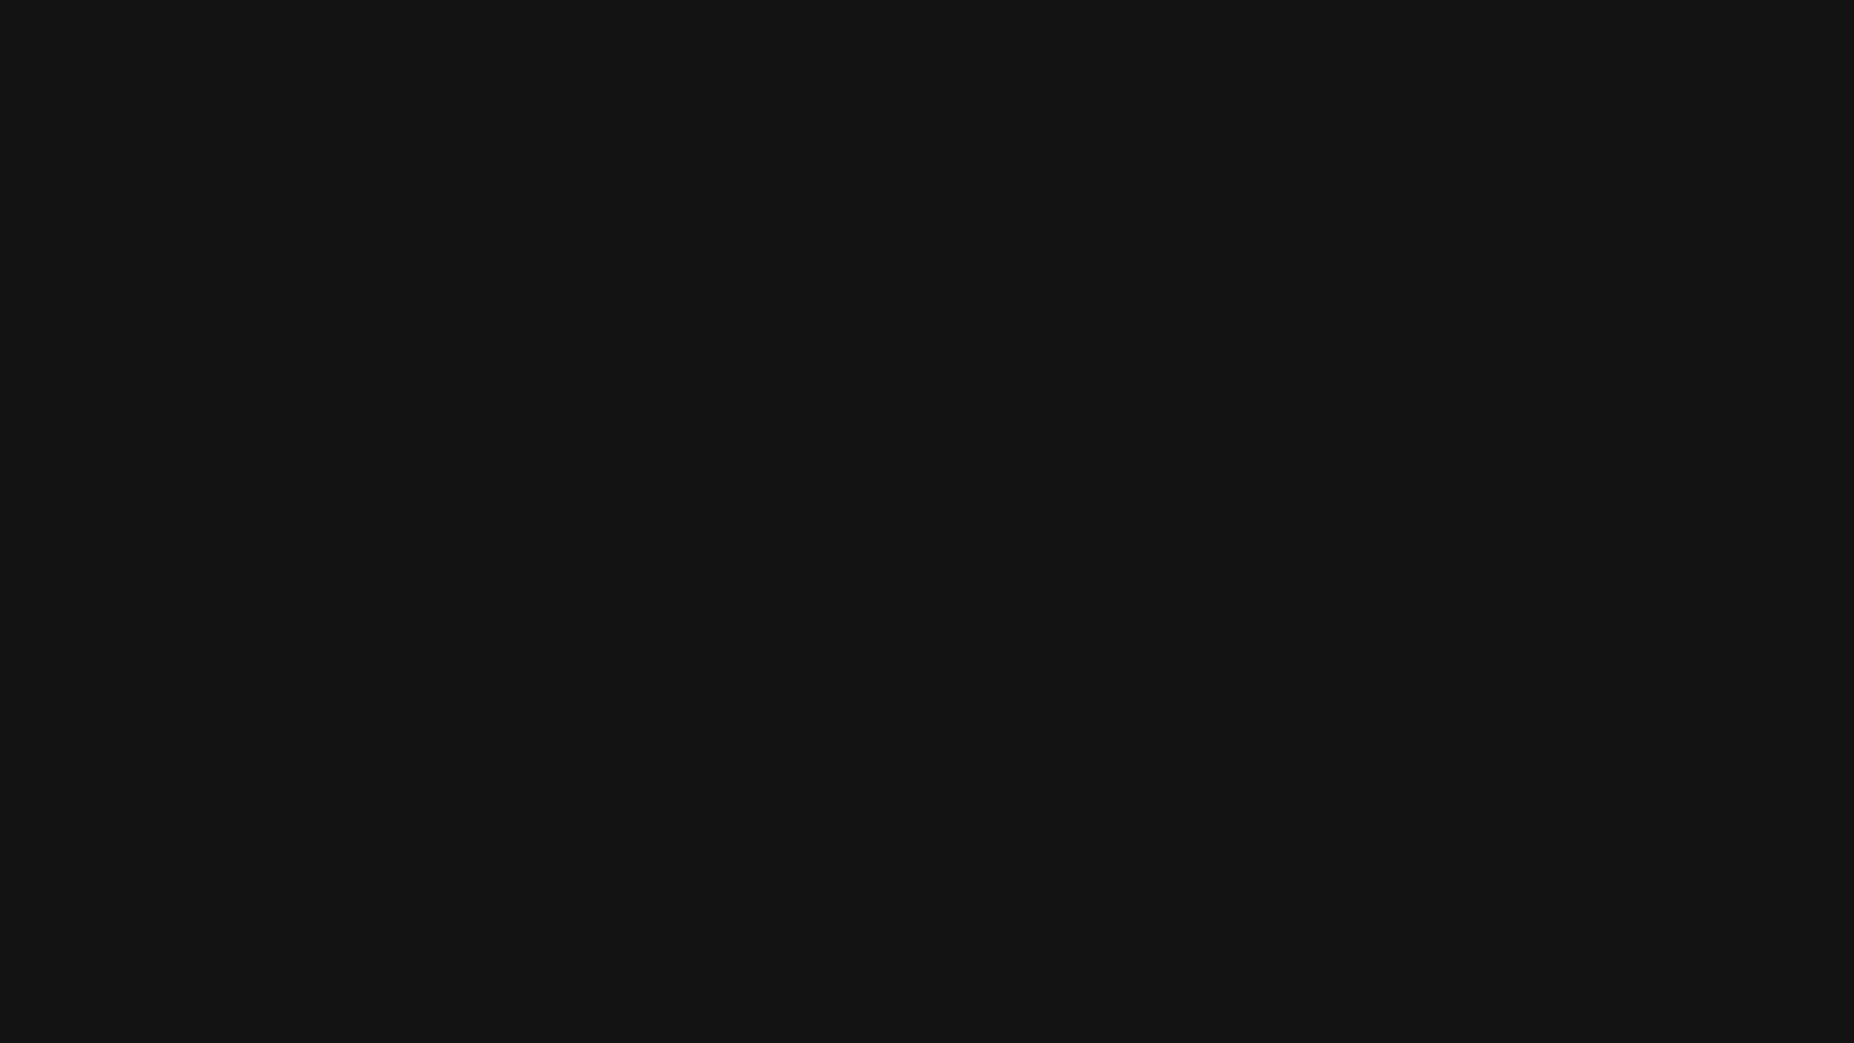
Submit the current work in CodeTantra.
scroll(737, 400, up, 3)
click(1753, 103)
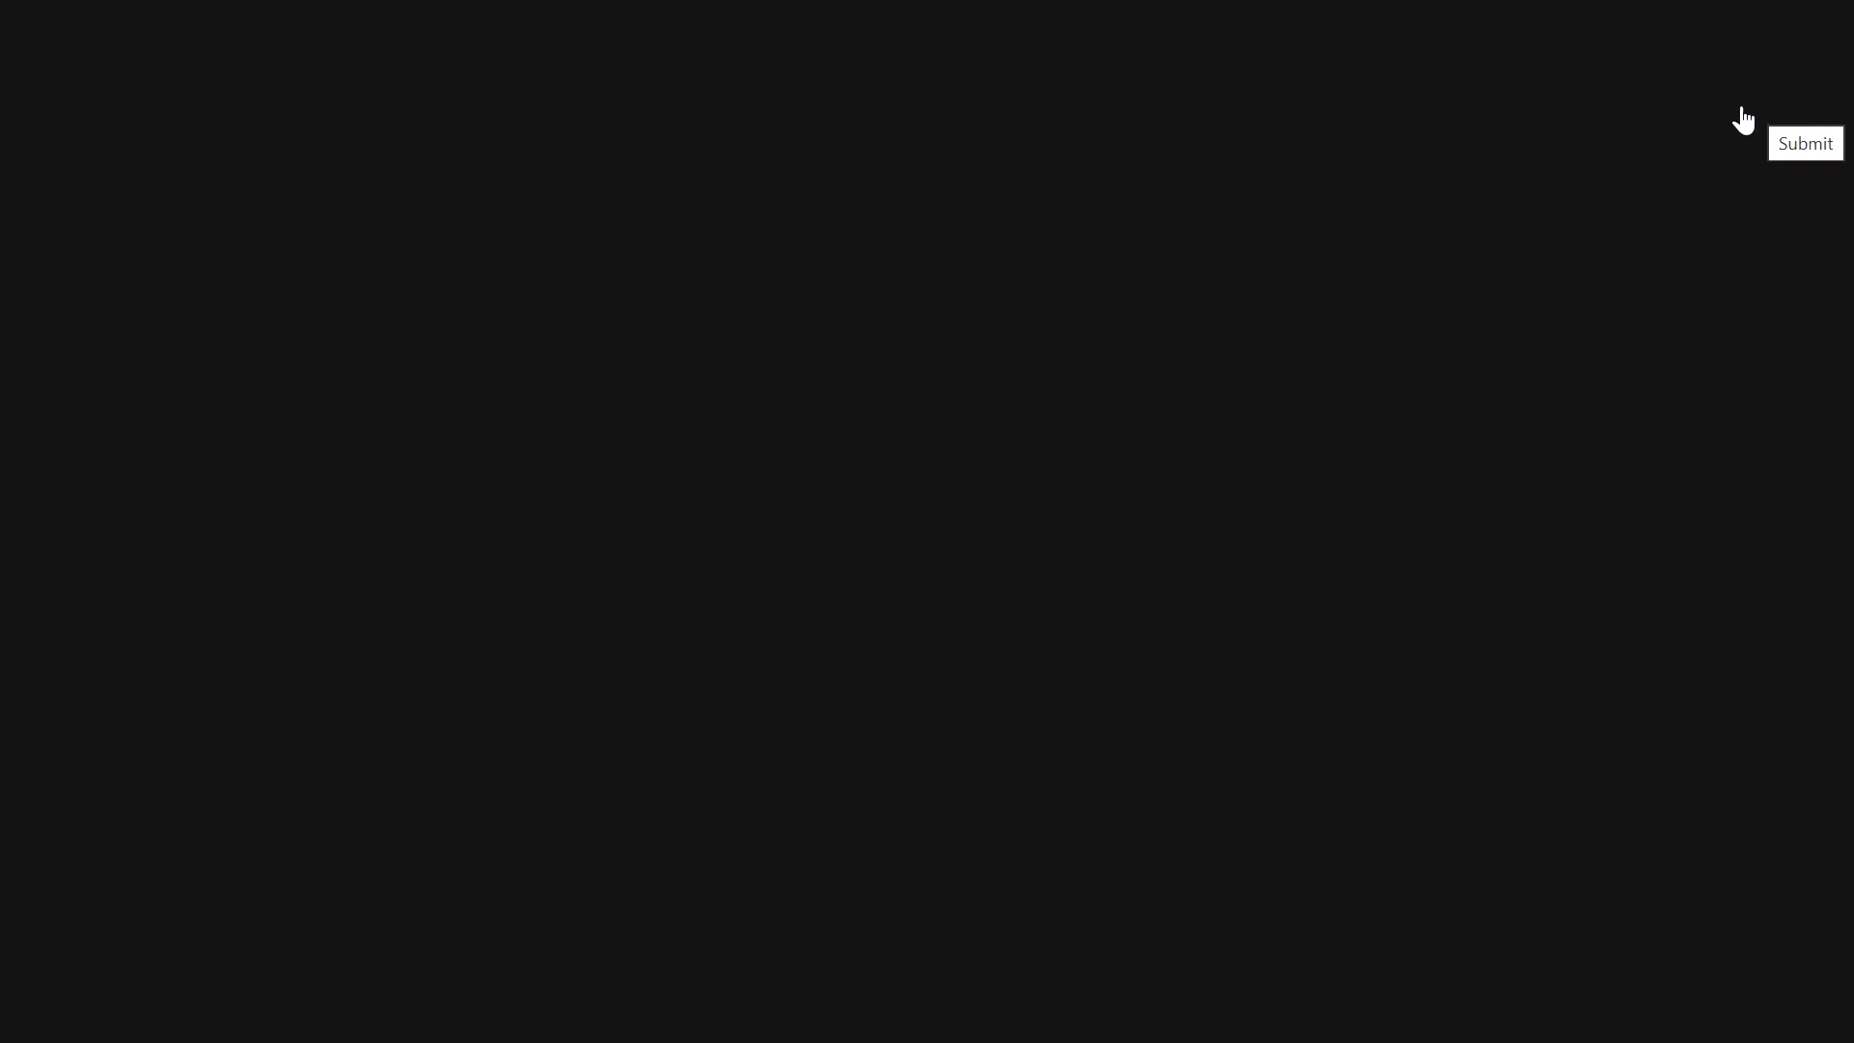
click(1782, 494)
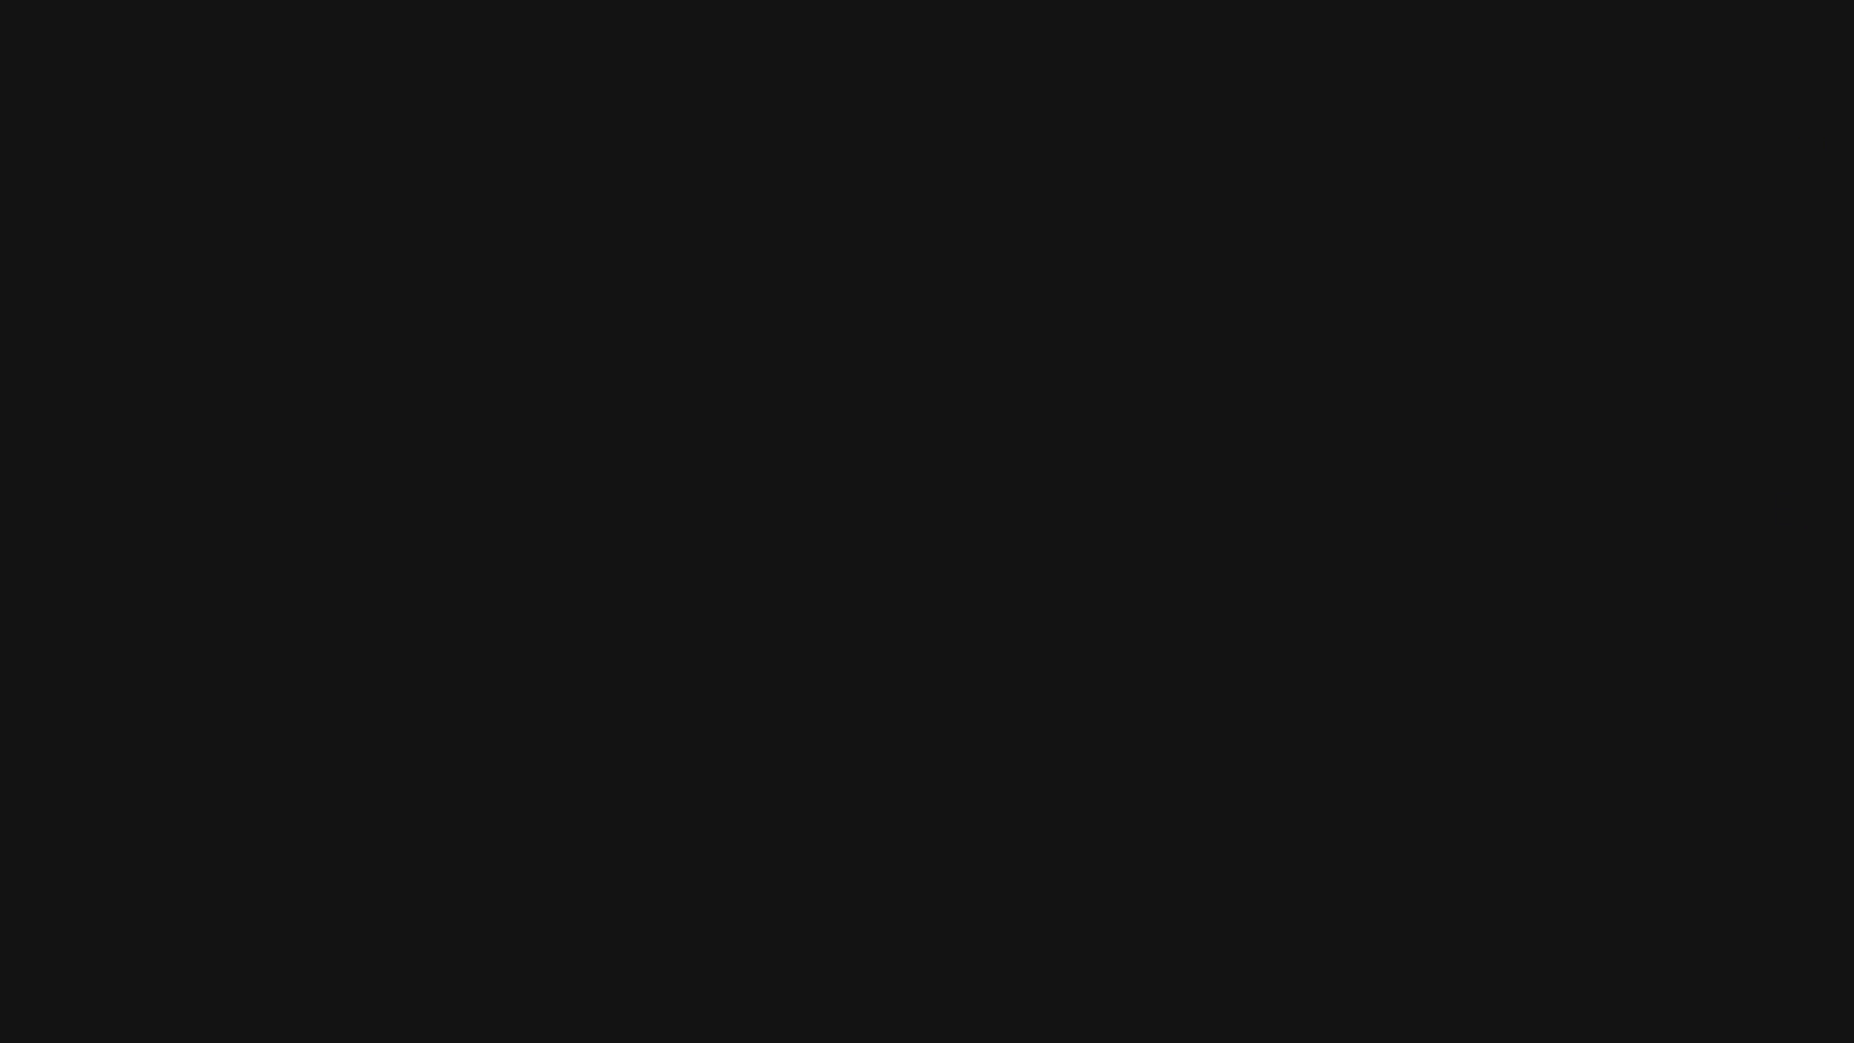
Select the text from its beginning downward and copy it.
click(1055, 153)
drag(1055, 153, 1122, 665)
click(1212, 414)
drag(1212, 414, 1061, 158)
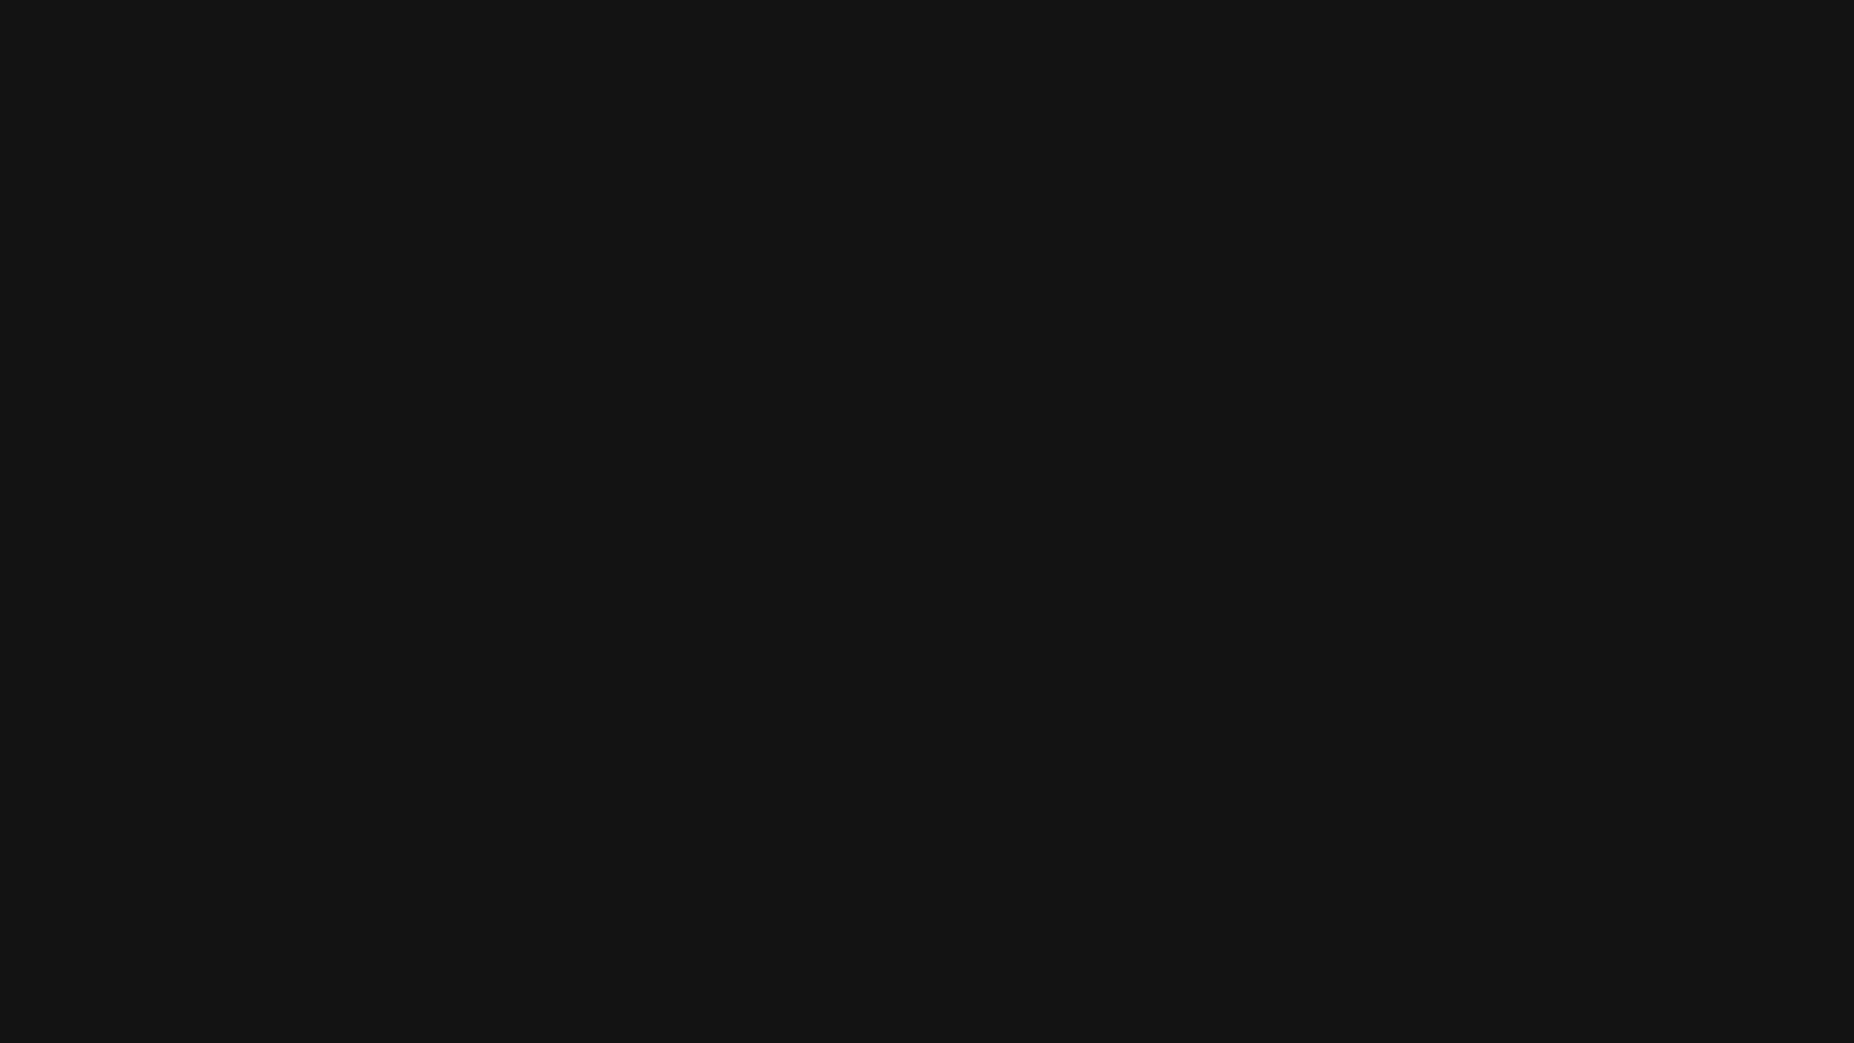
double_click(1061, 158)
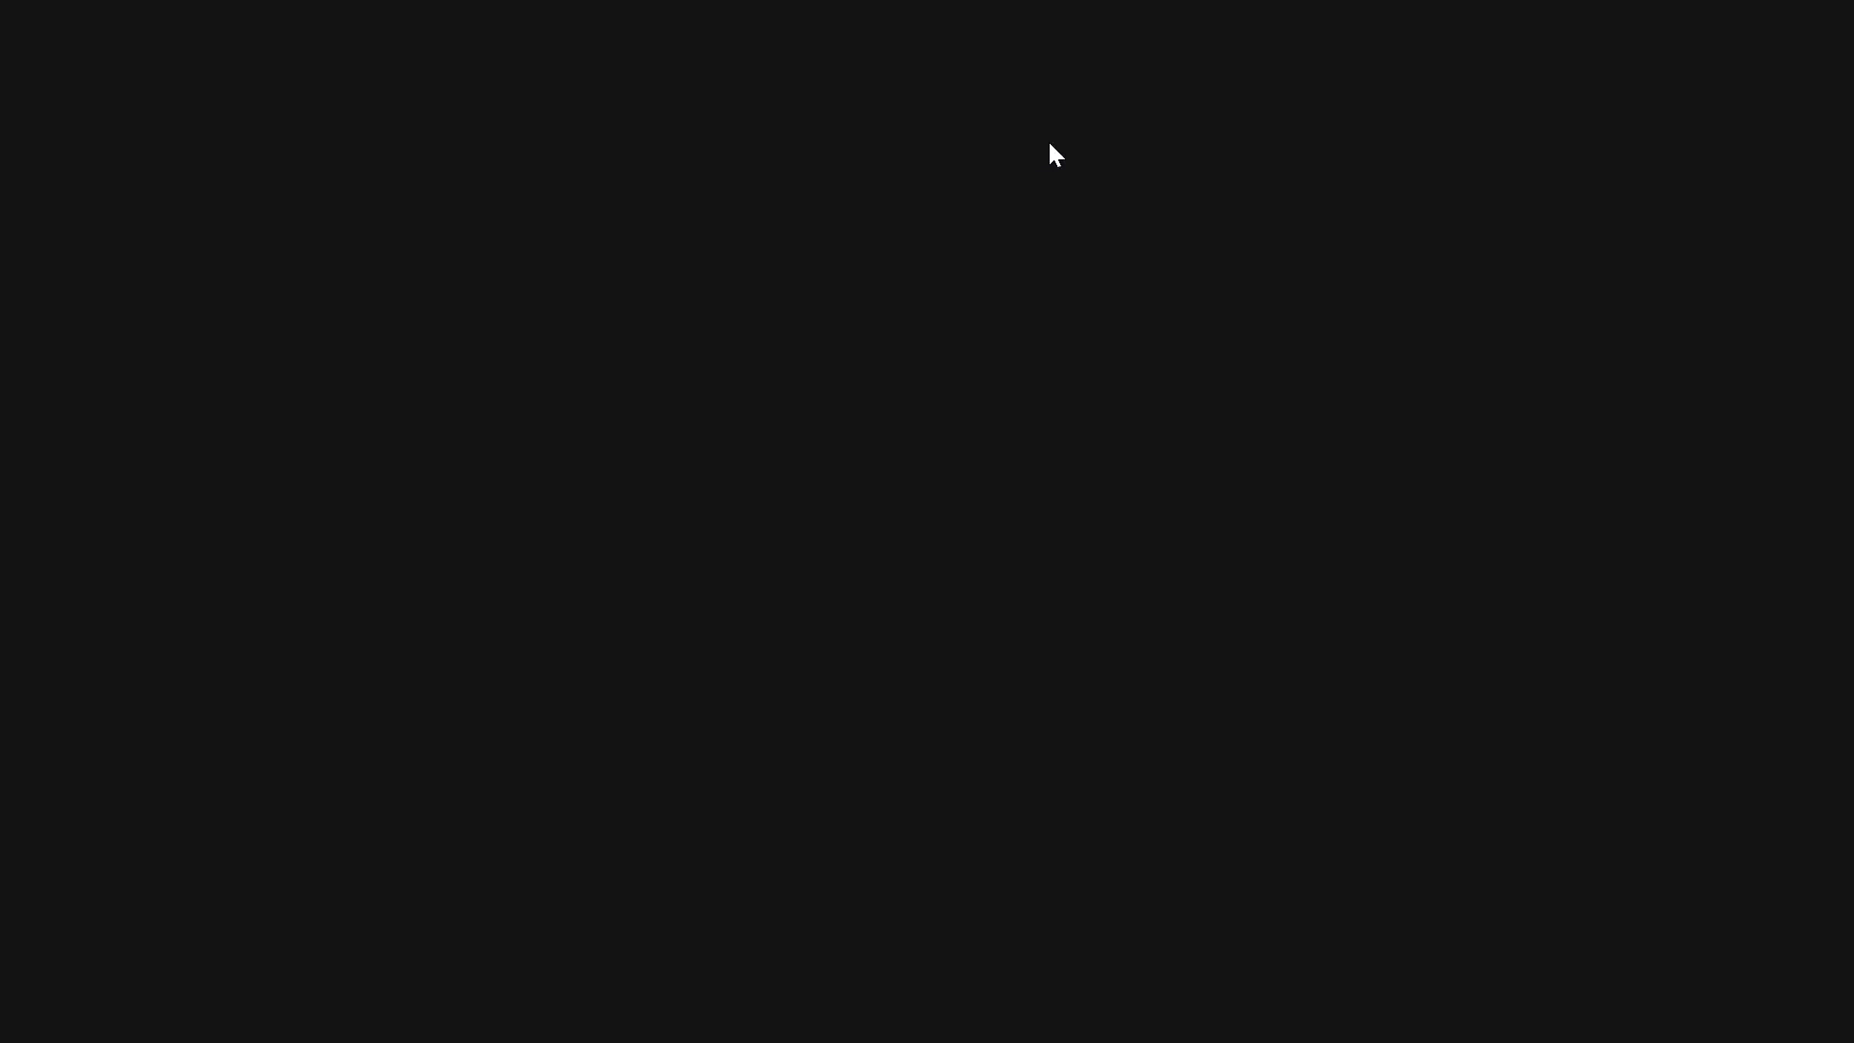
double_click(1058, 147)
drag(1058, 147, 1089, 542)
drag(1089, 542, 1004, 1042)
key(ctrl+c)
Open the other view and paste the copied text into it.
click(1600, 115)
click(1599, 245)
click(1073, 144)
key(ctrl+v)
key(ctrl+v)
Exit the CodeTantra application and return to the desktop.
click(1811, 1024)
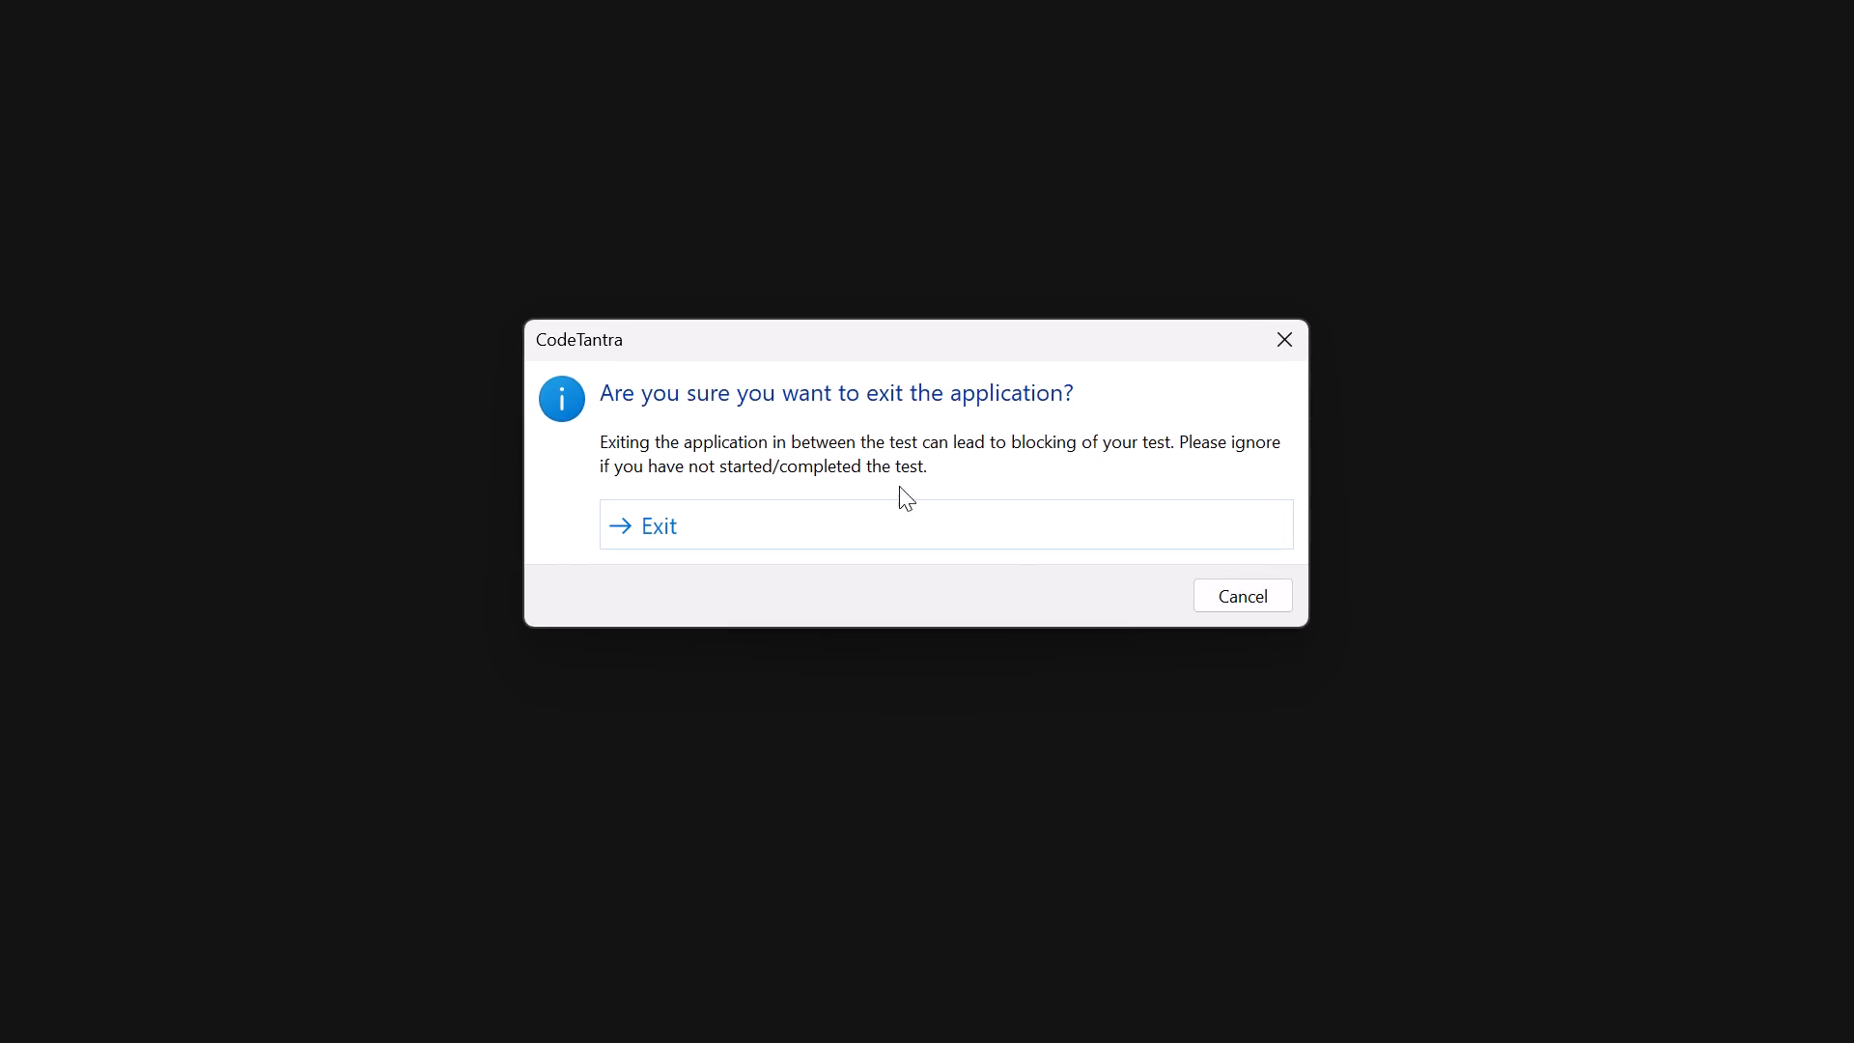
click(844, 536)
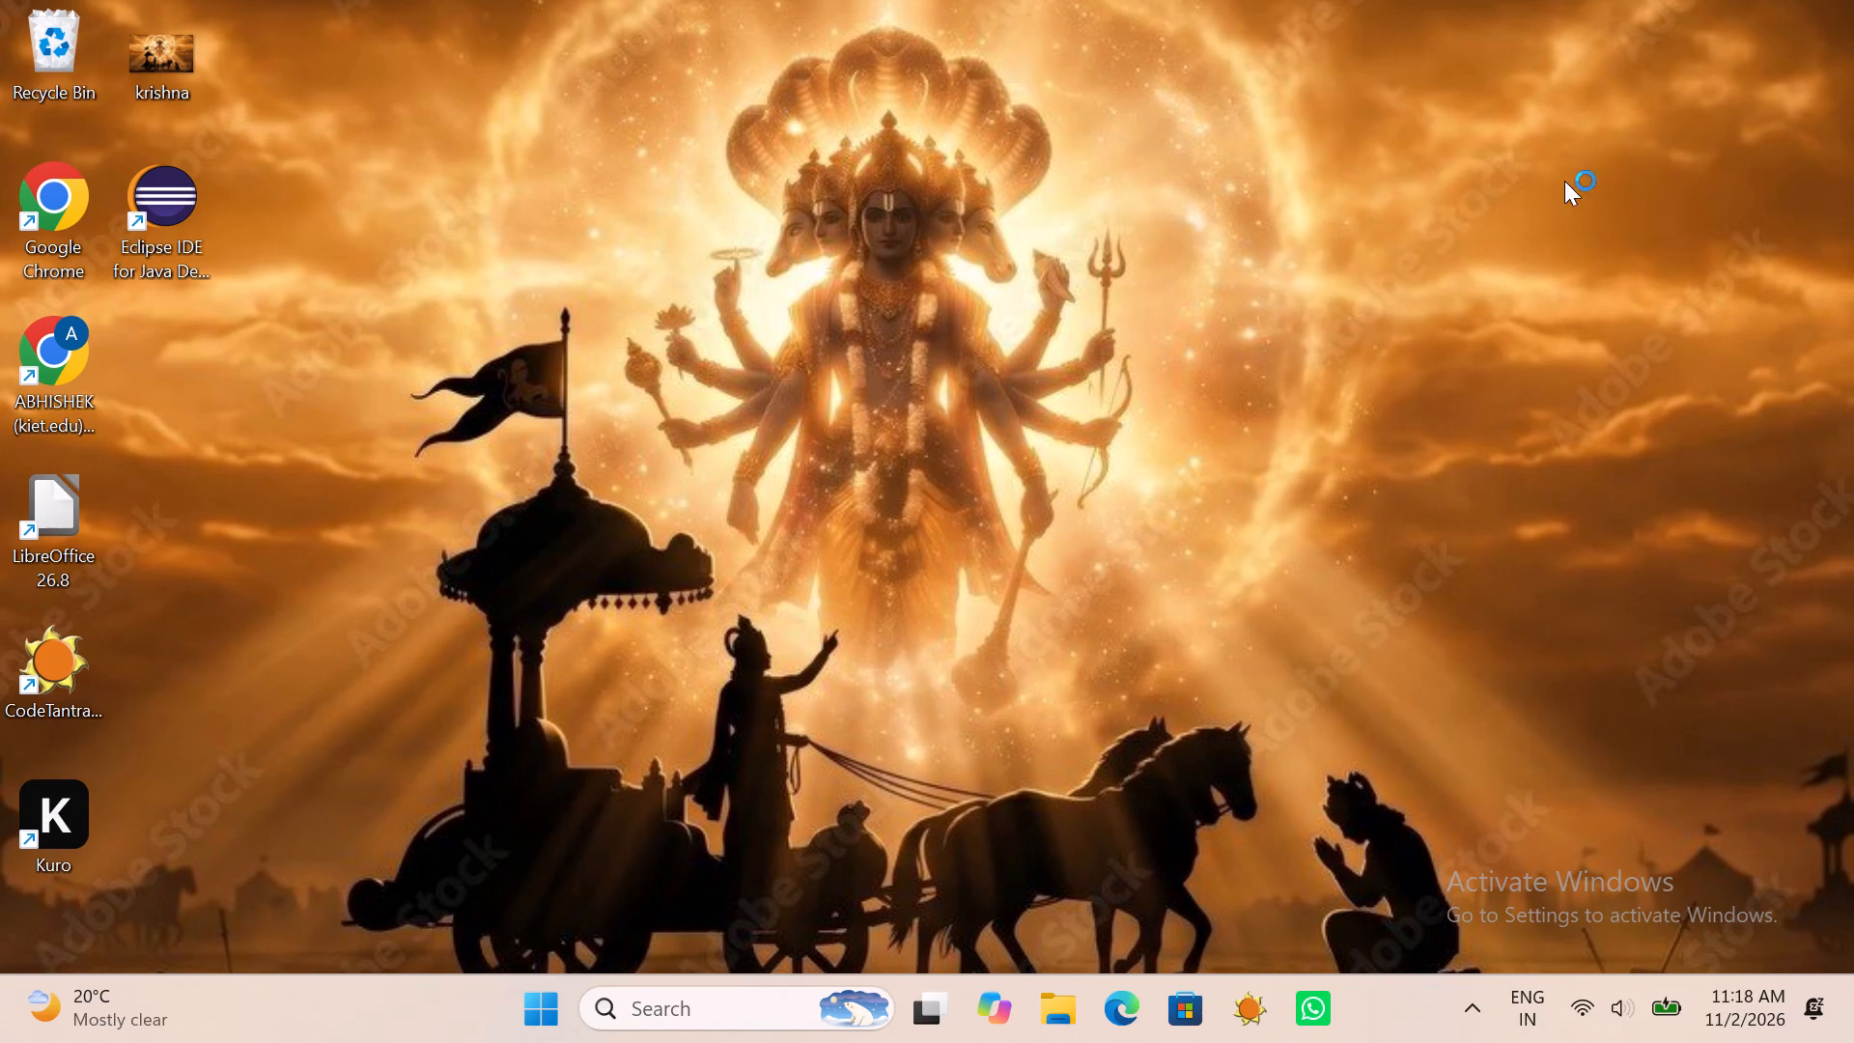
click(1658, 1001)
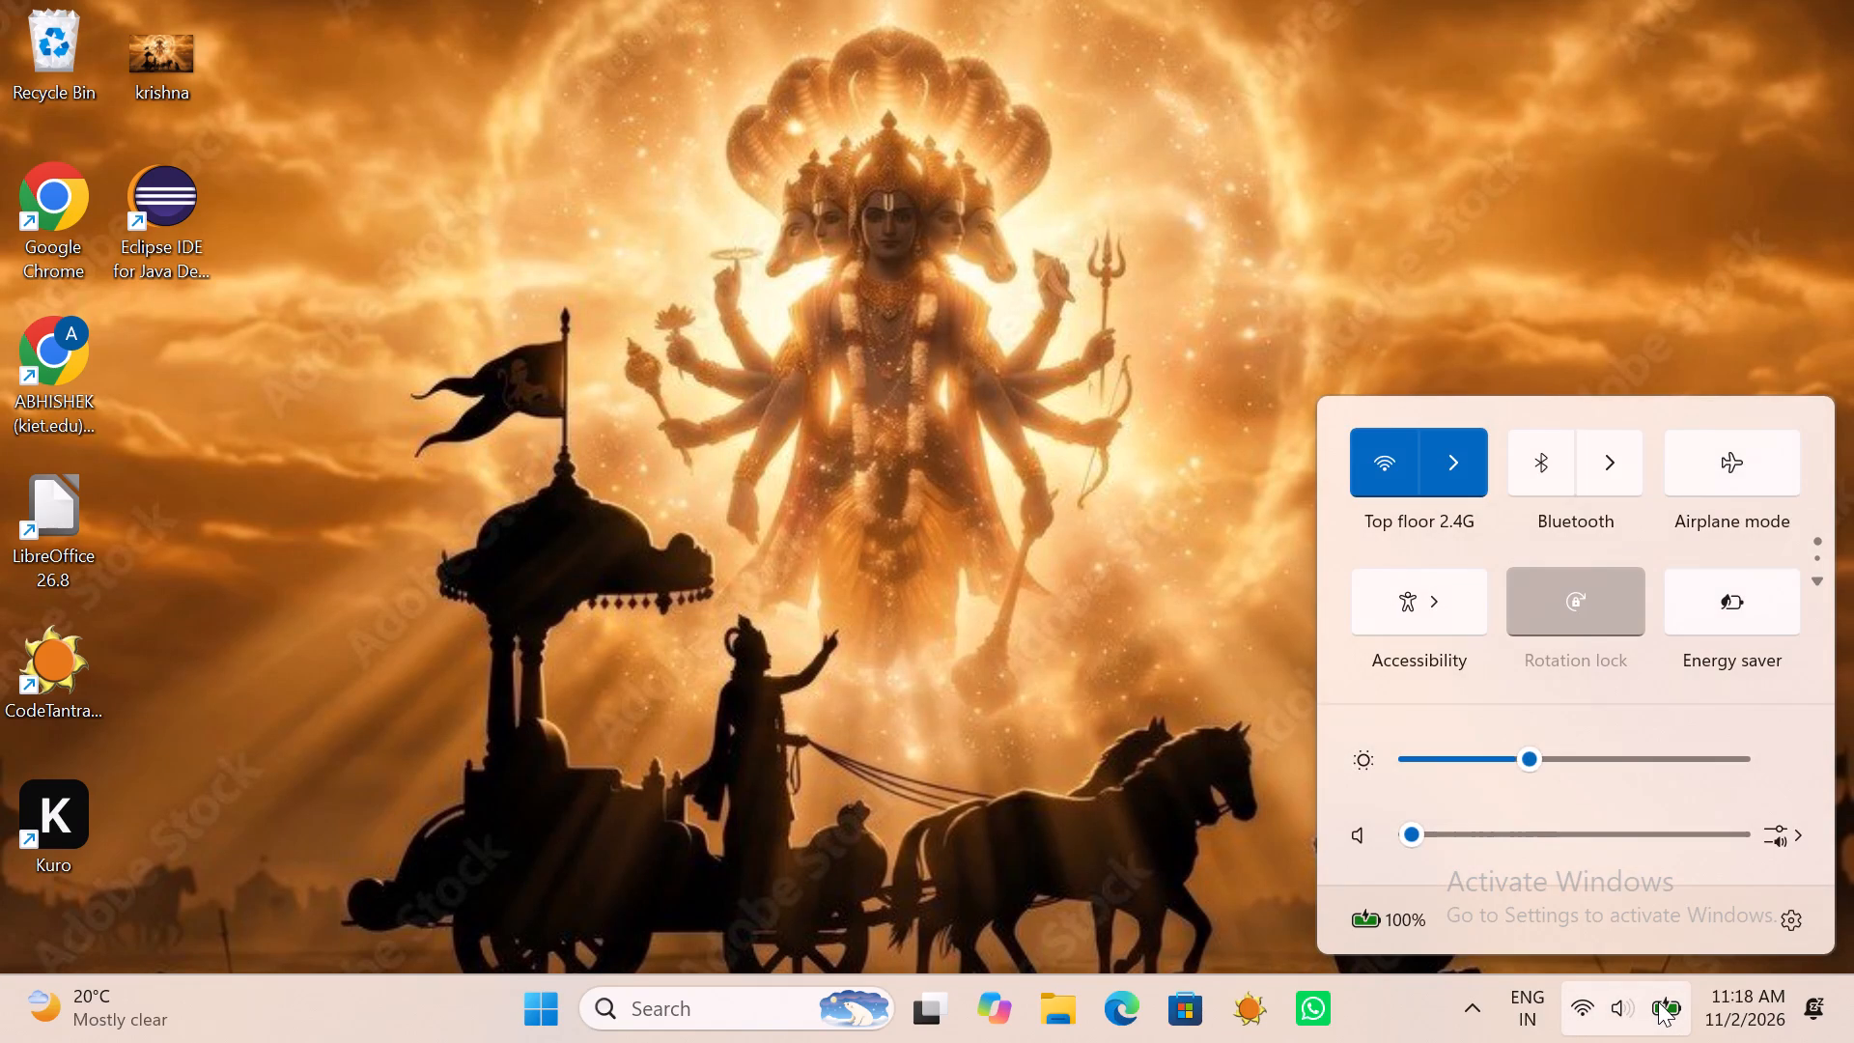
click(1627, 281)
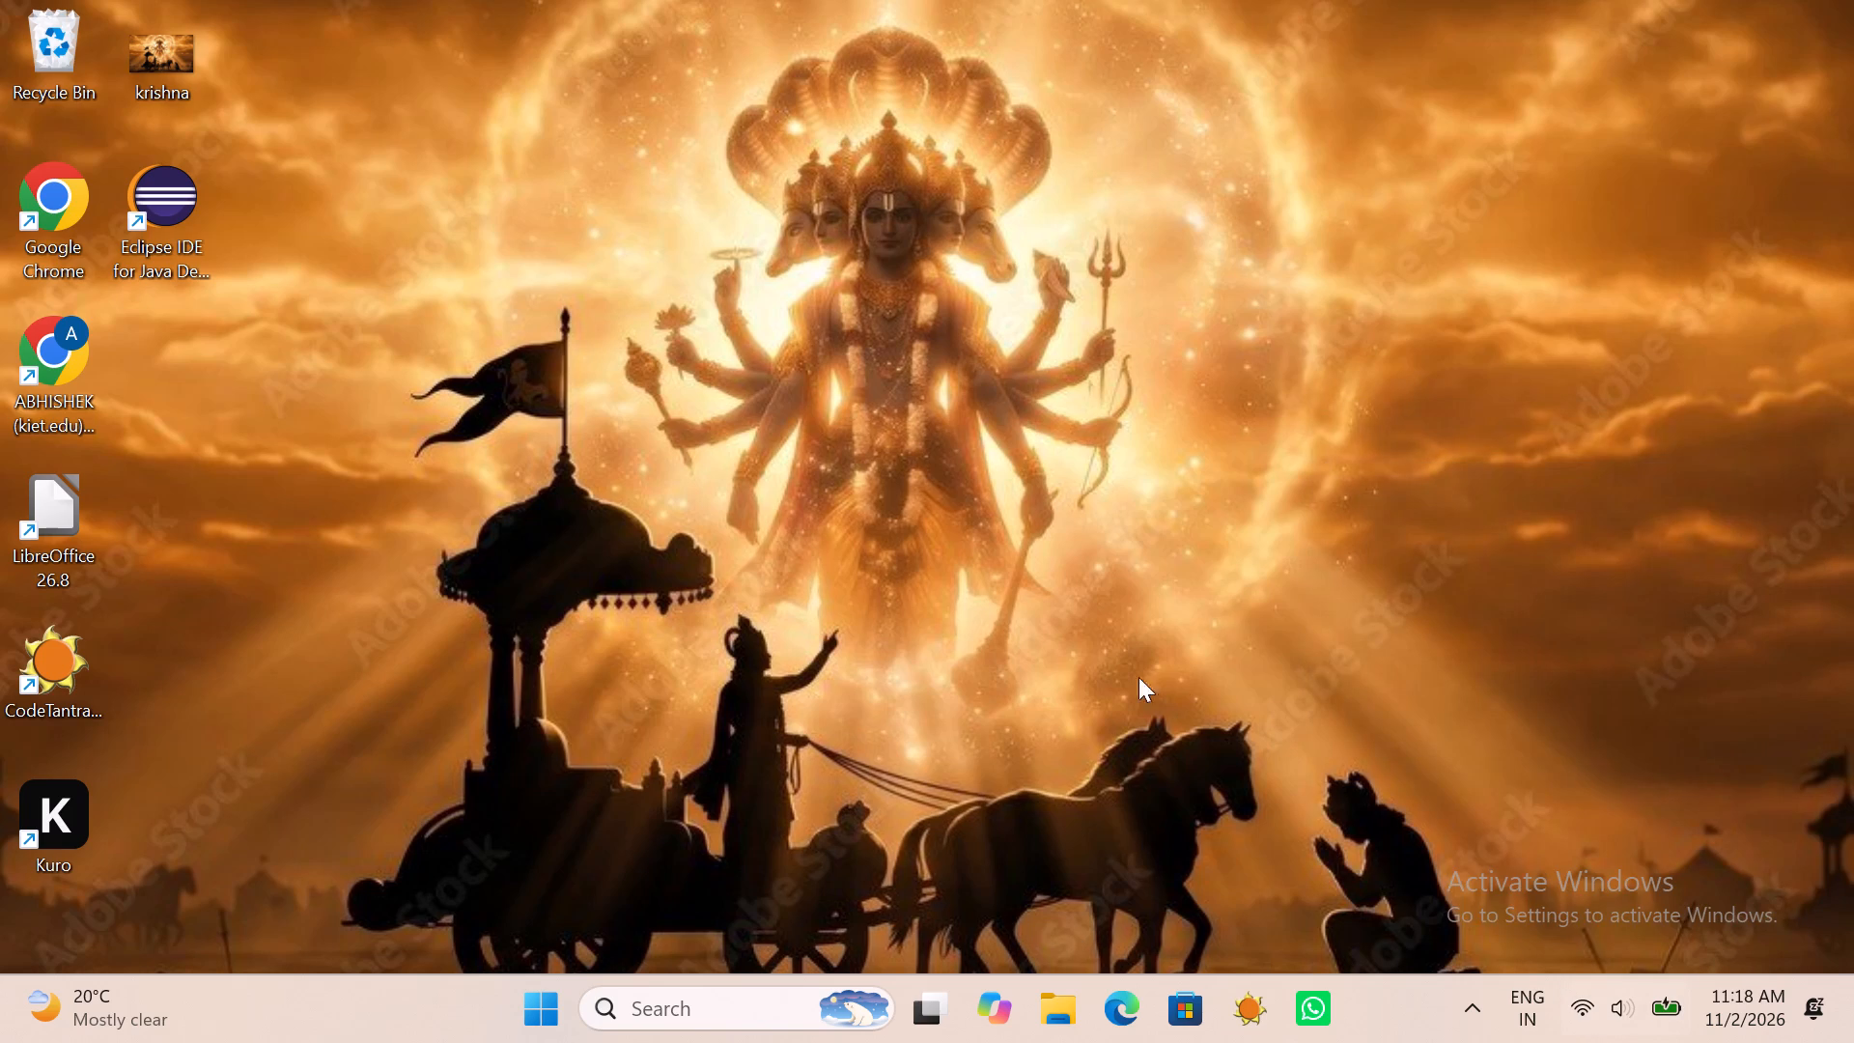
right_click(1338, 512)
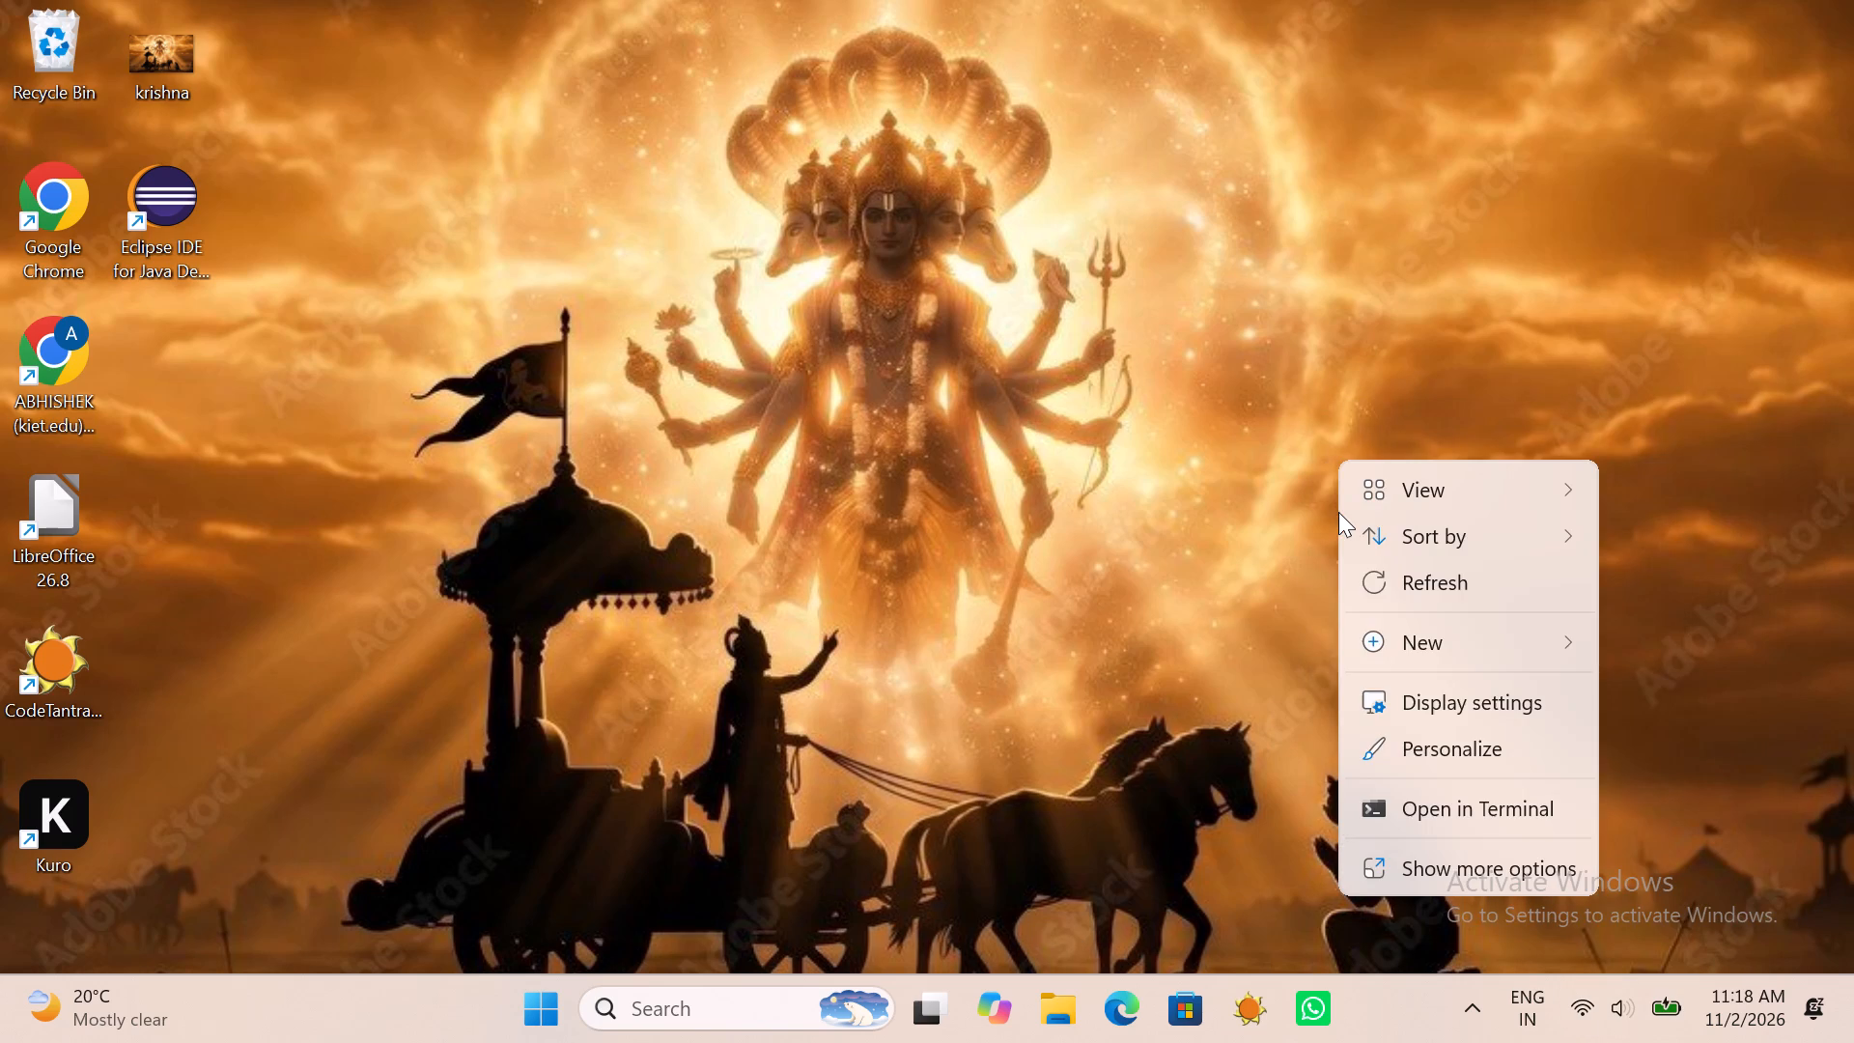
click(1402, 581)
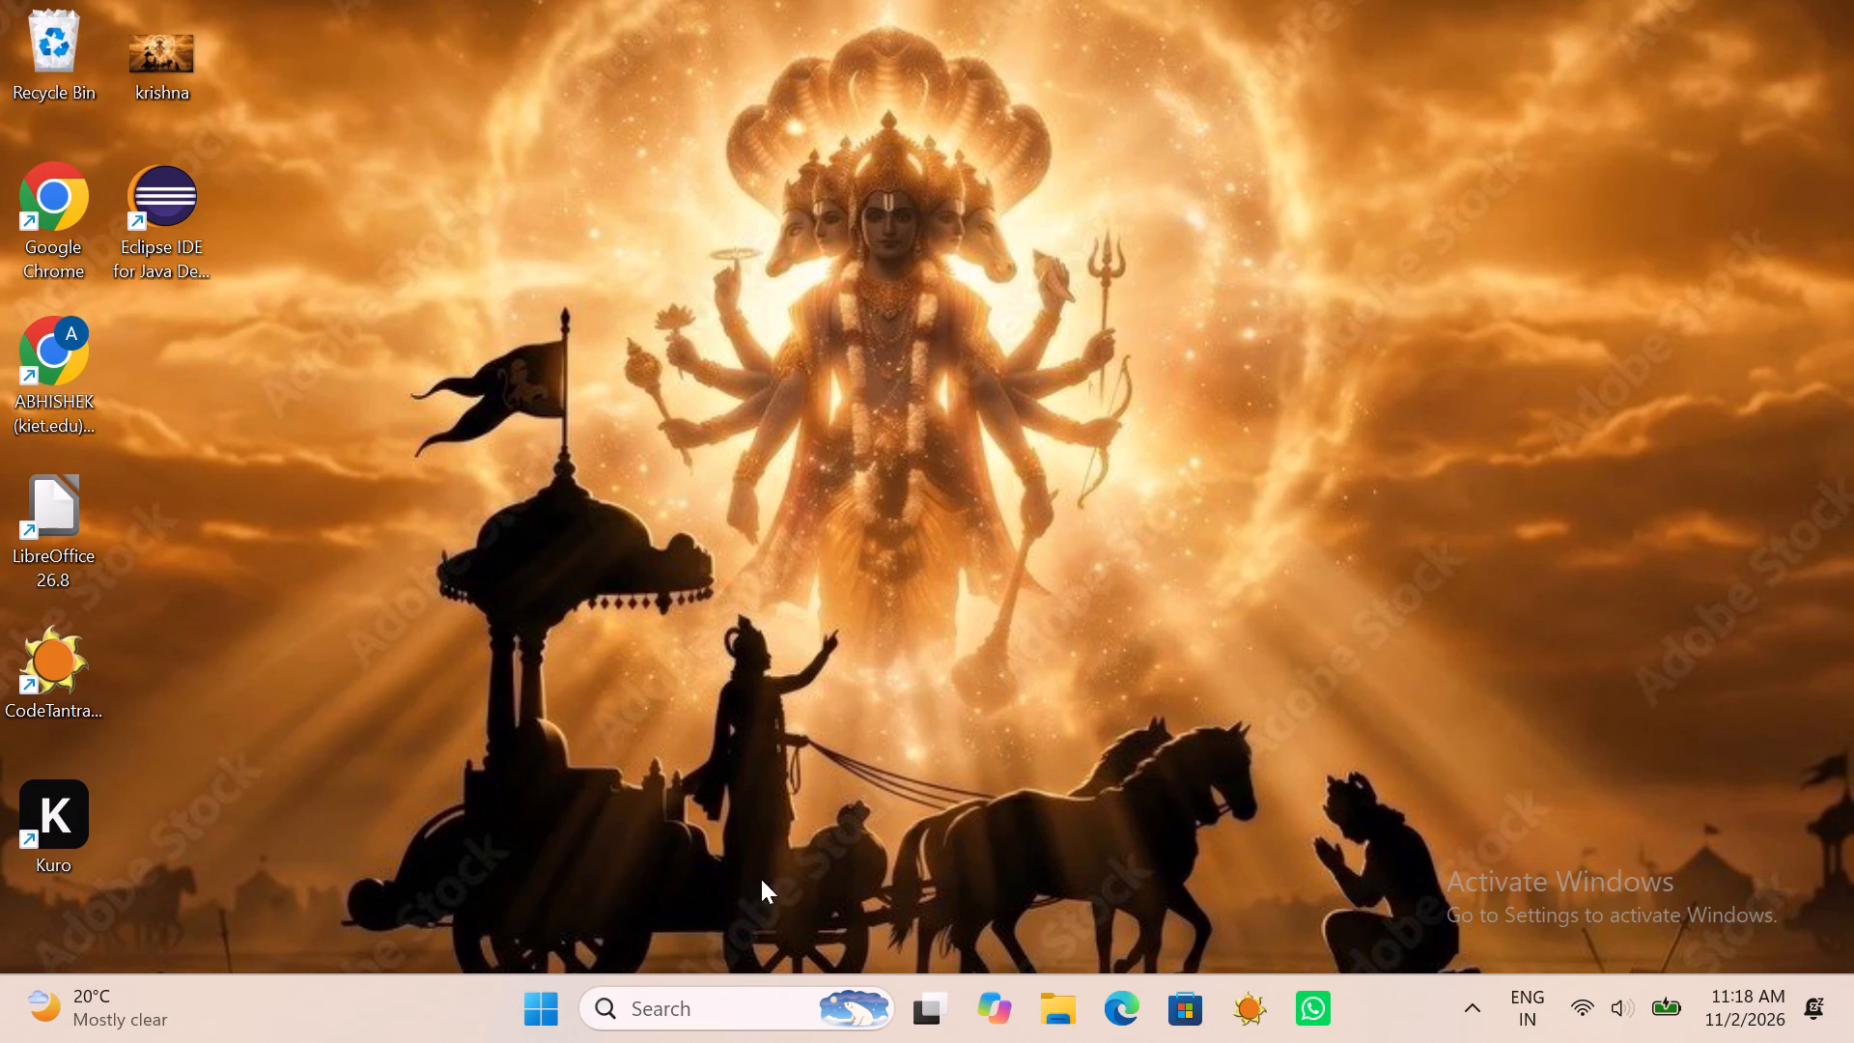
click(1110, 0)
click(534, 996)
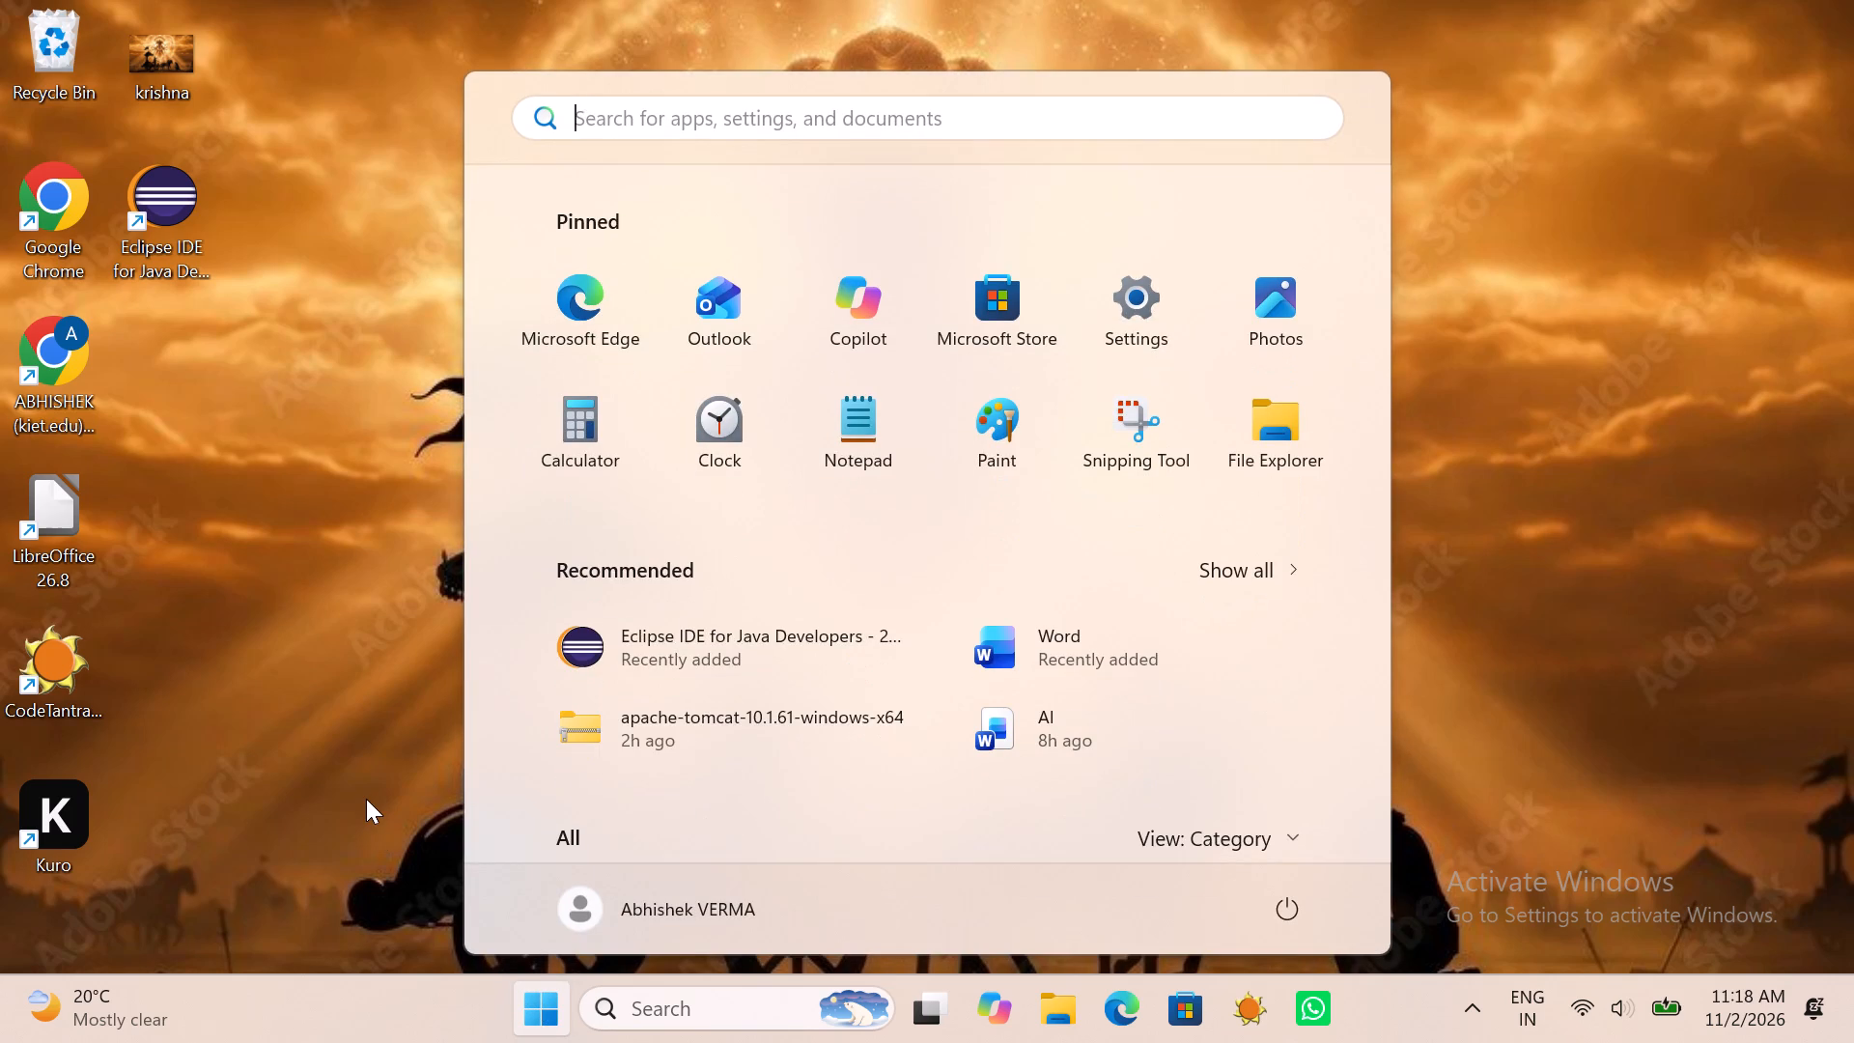
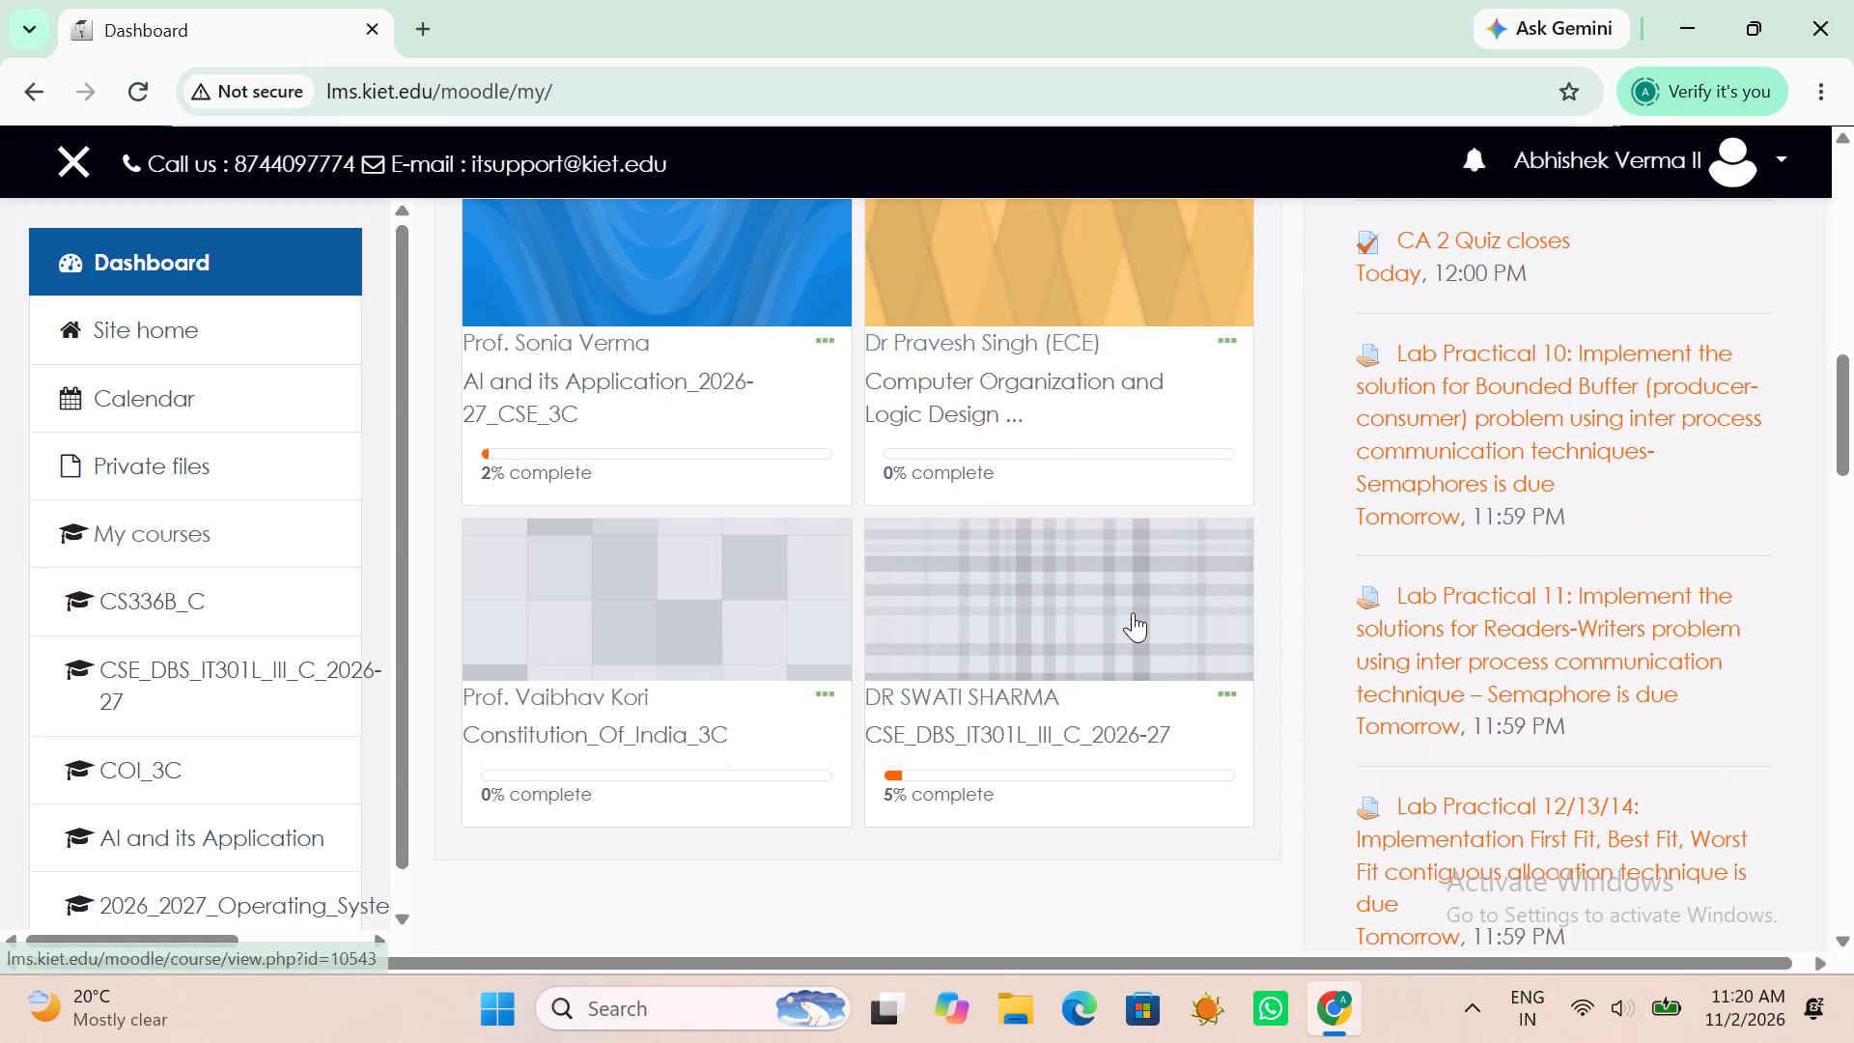
Open the CSE_DBS_IT301L_III_C_2026-27 course from the dashboard.
click(998, 741)
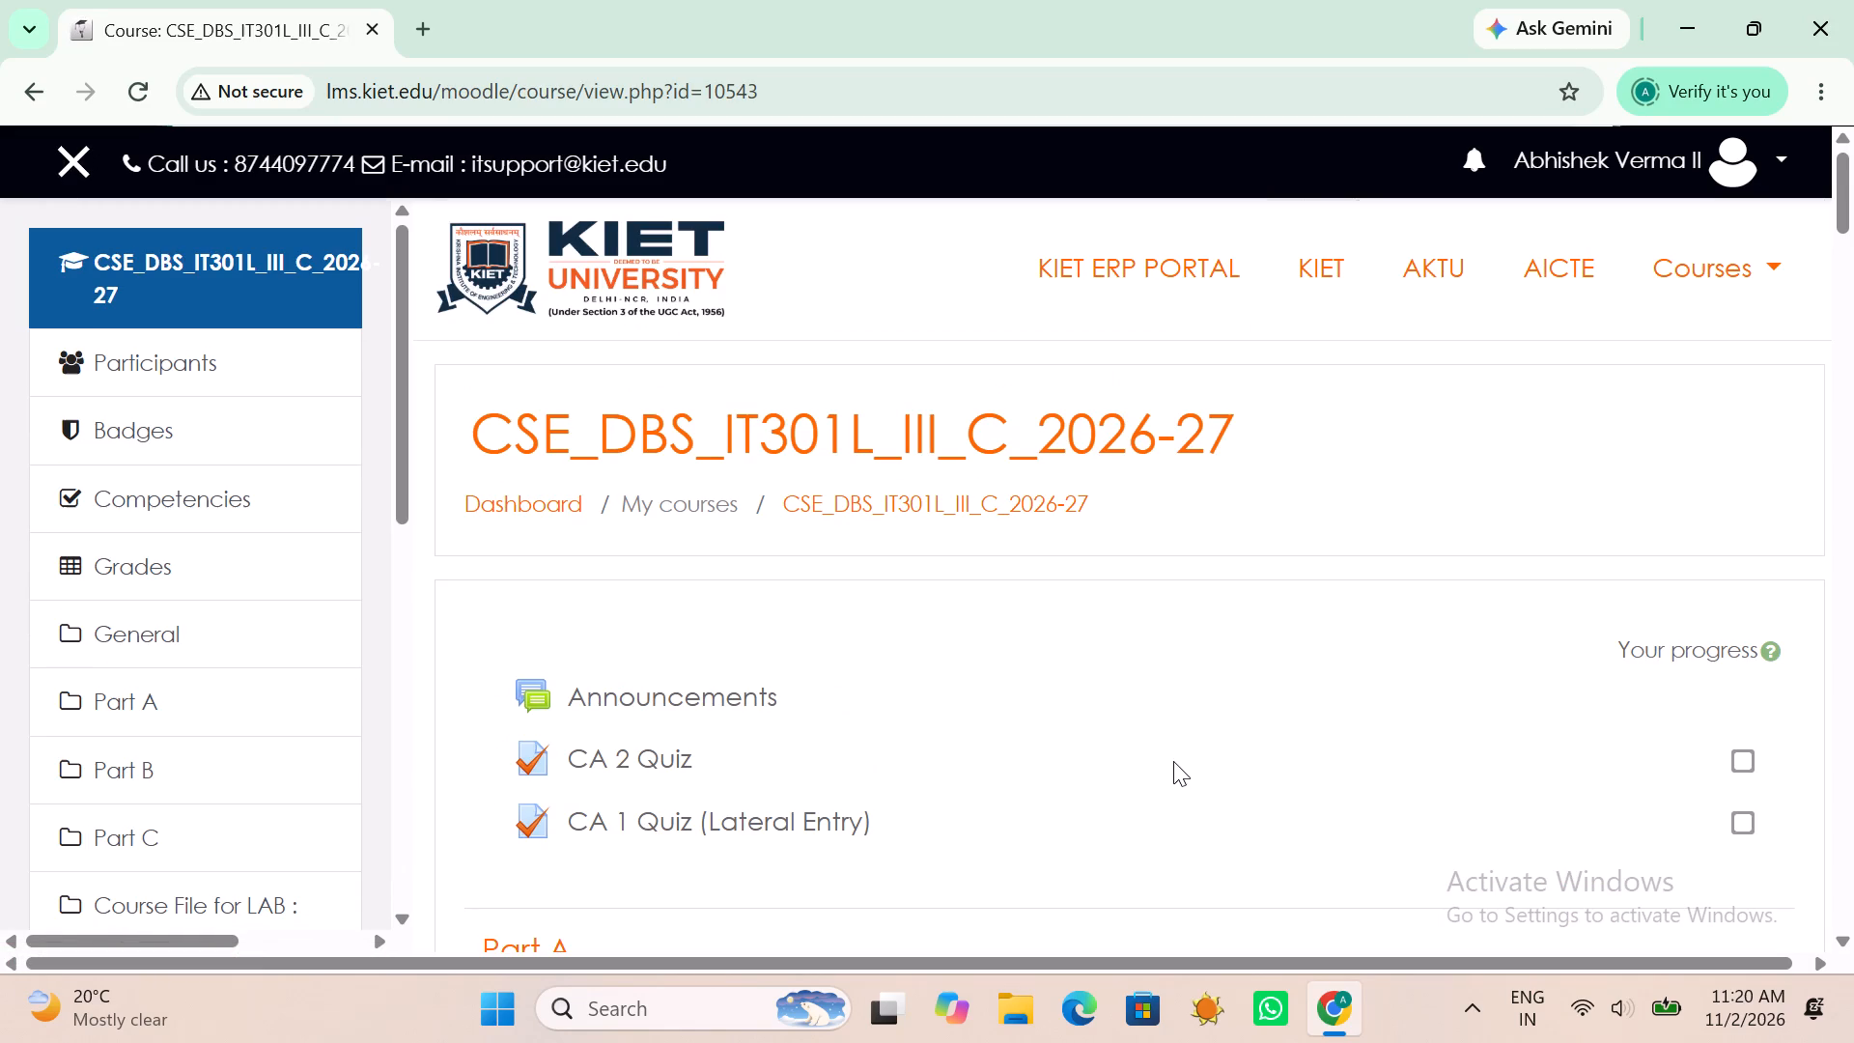
Look through the course sections from Part A down to the lab assignments in Course File for LAB : Part D.
scroll(1173, 761, down, 3)
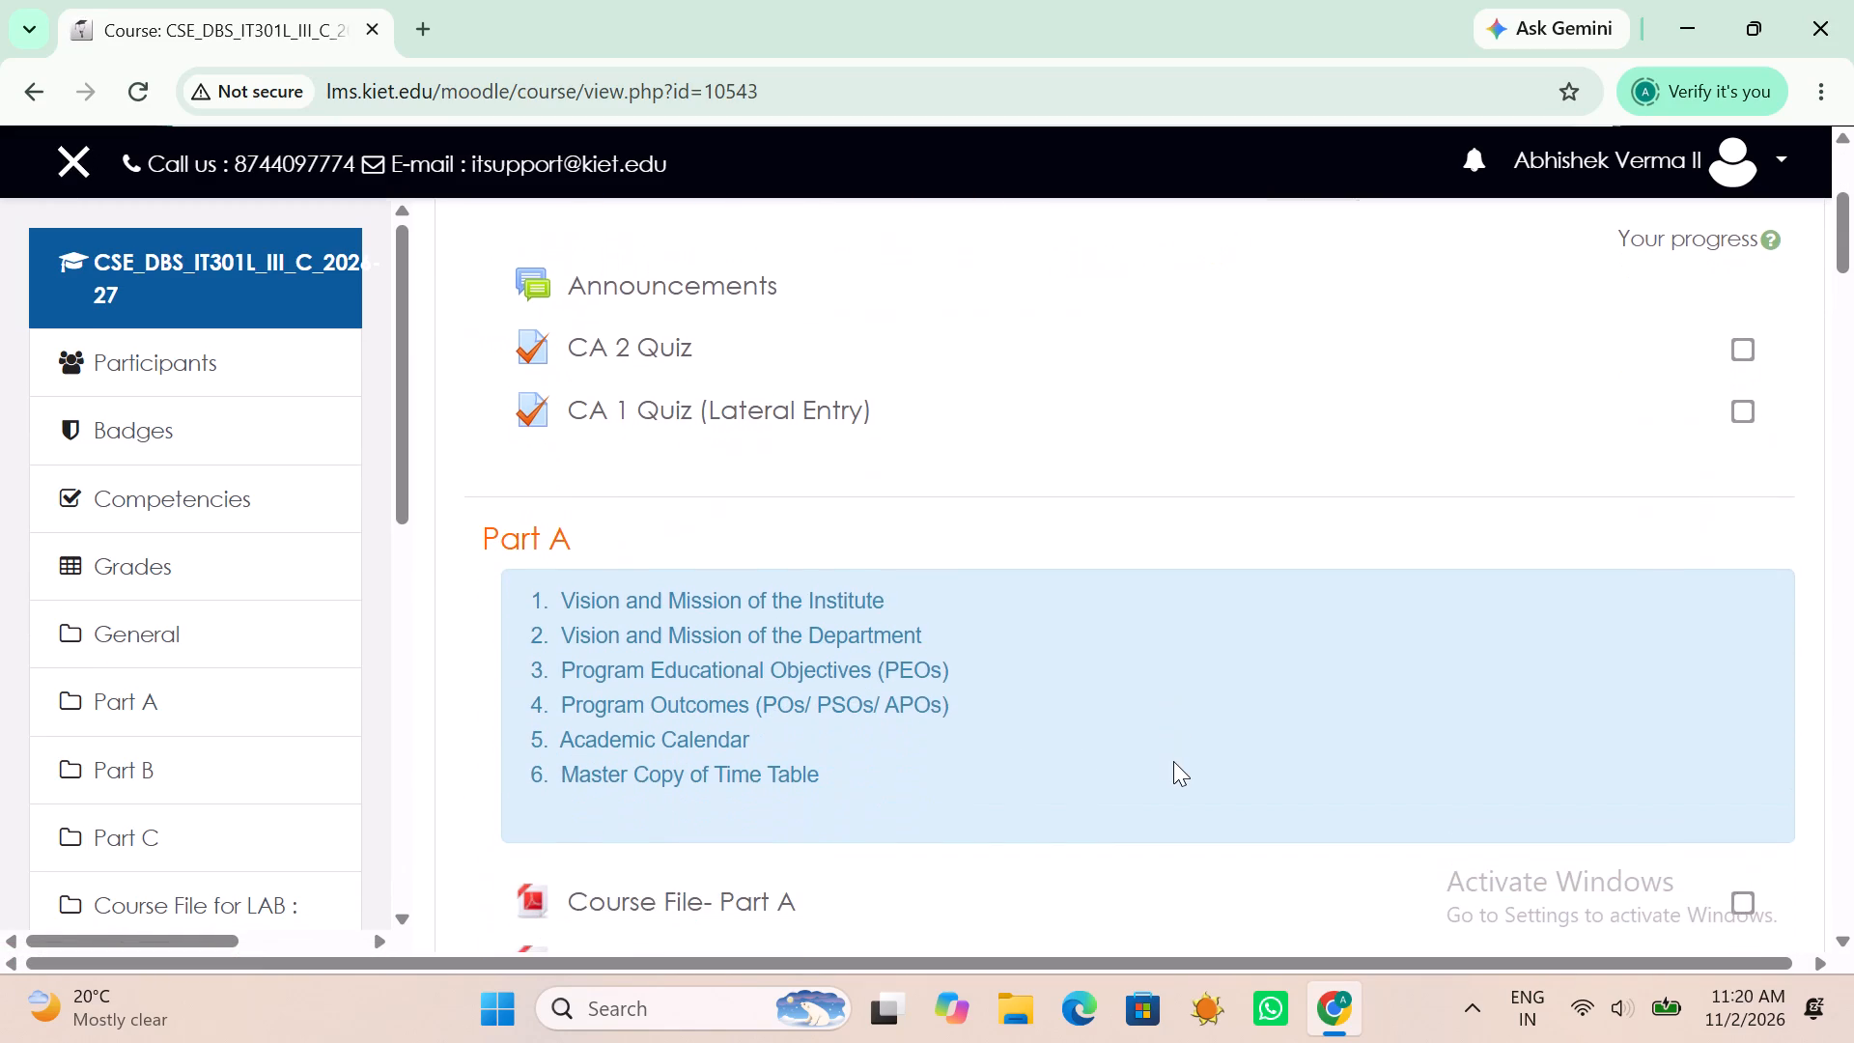
scroll(1173, 761, down, 2)
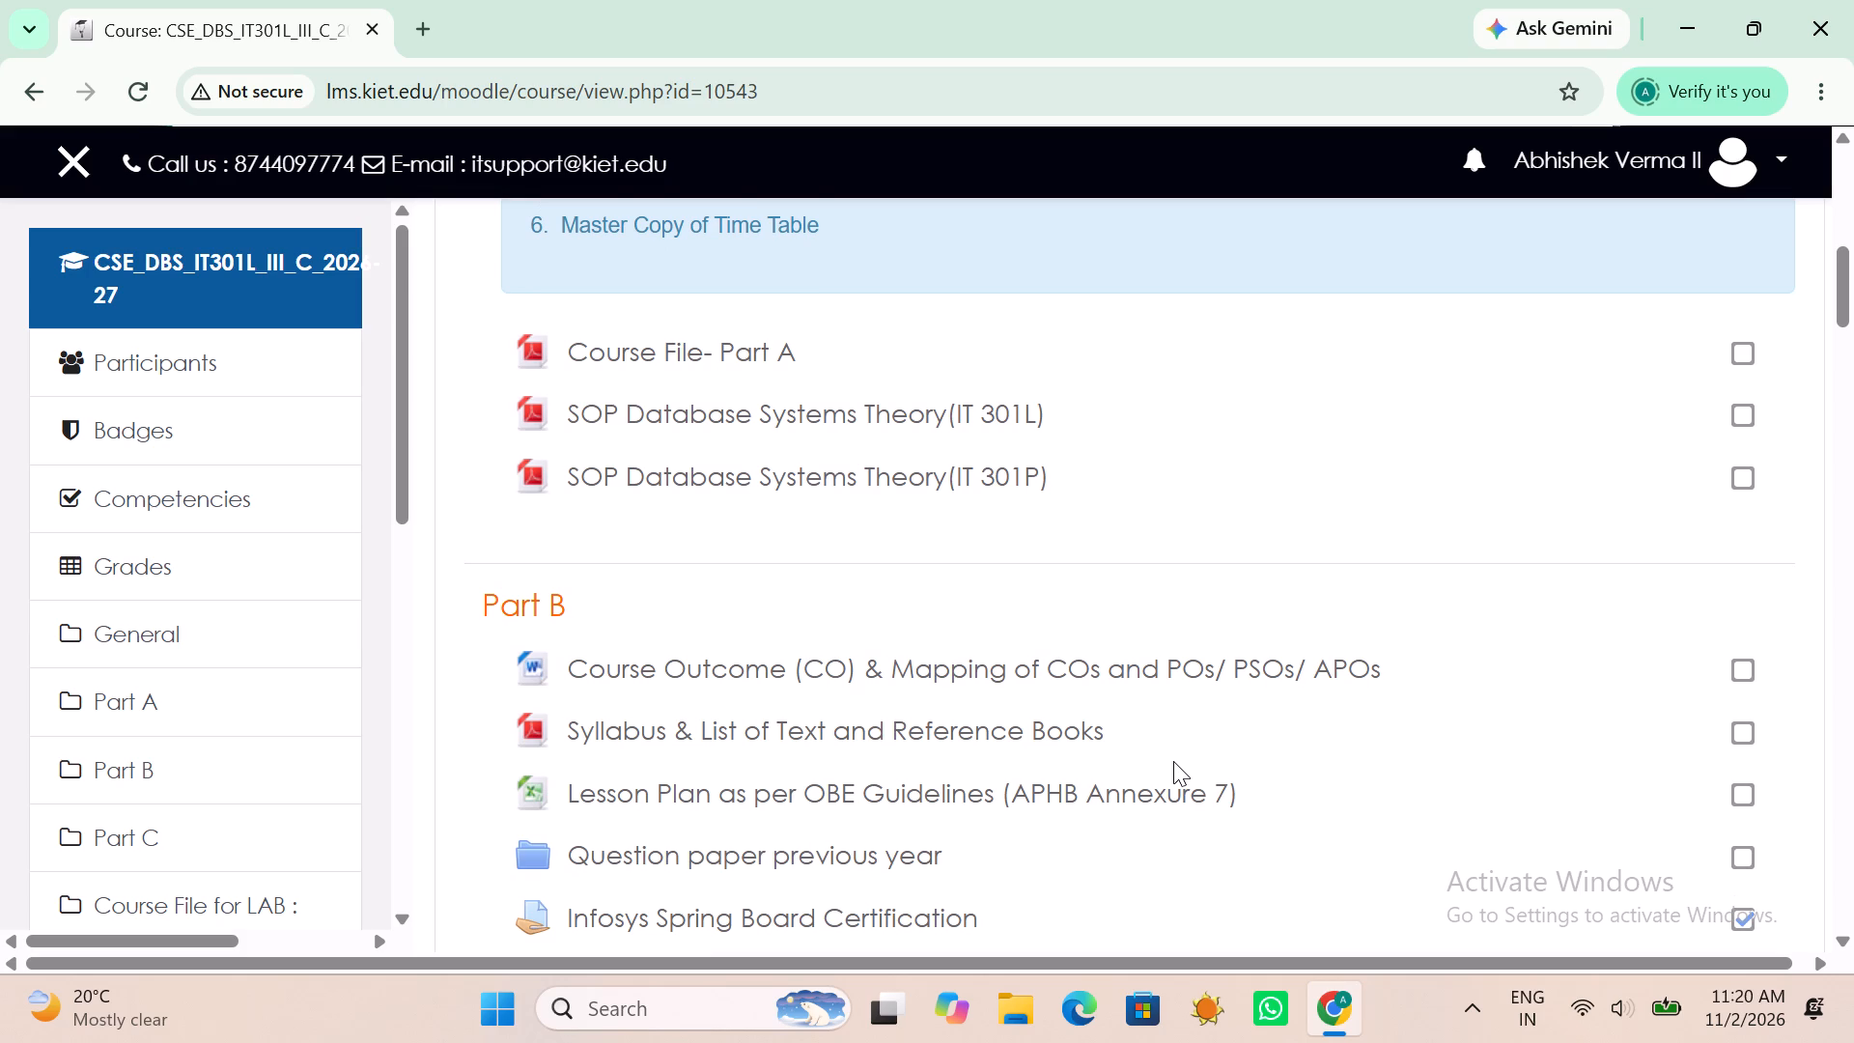
scroll(1173, 761, down, 2)
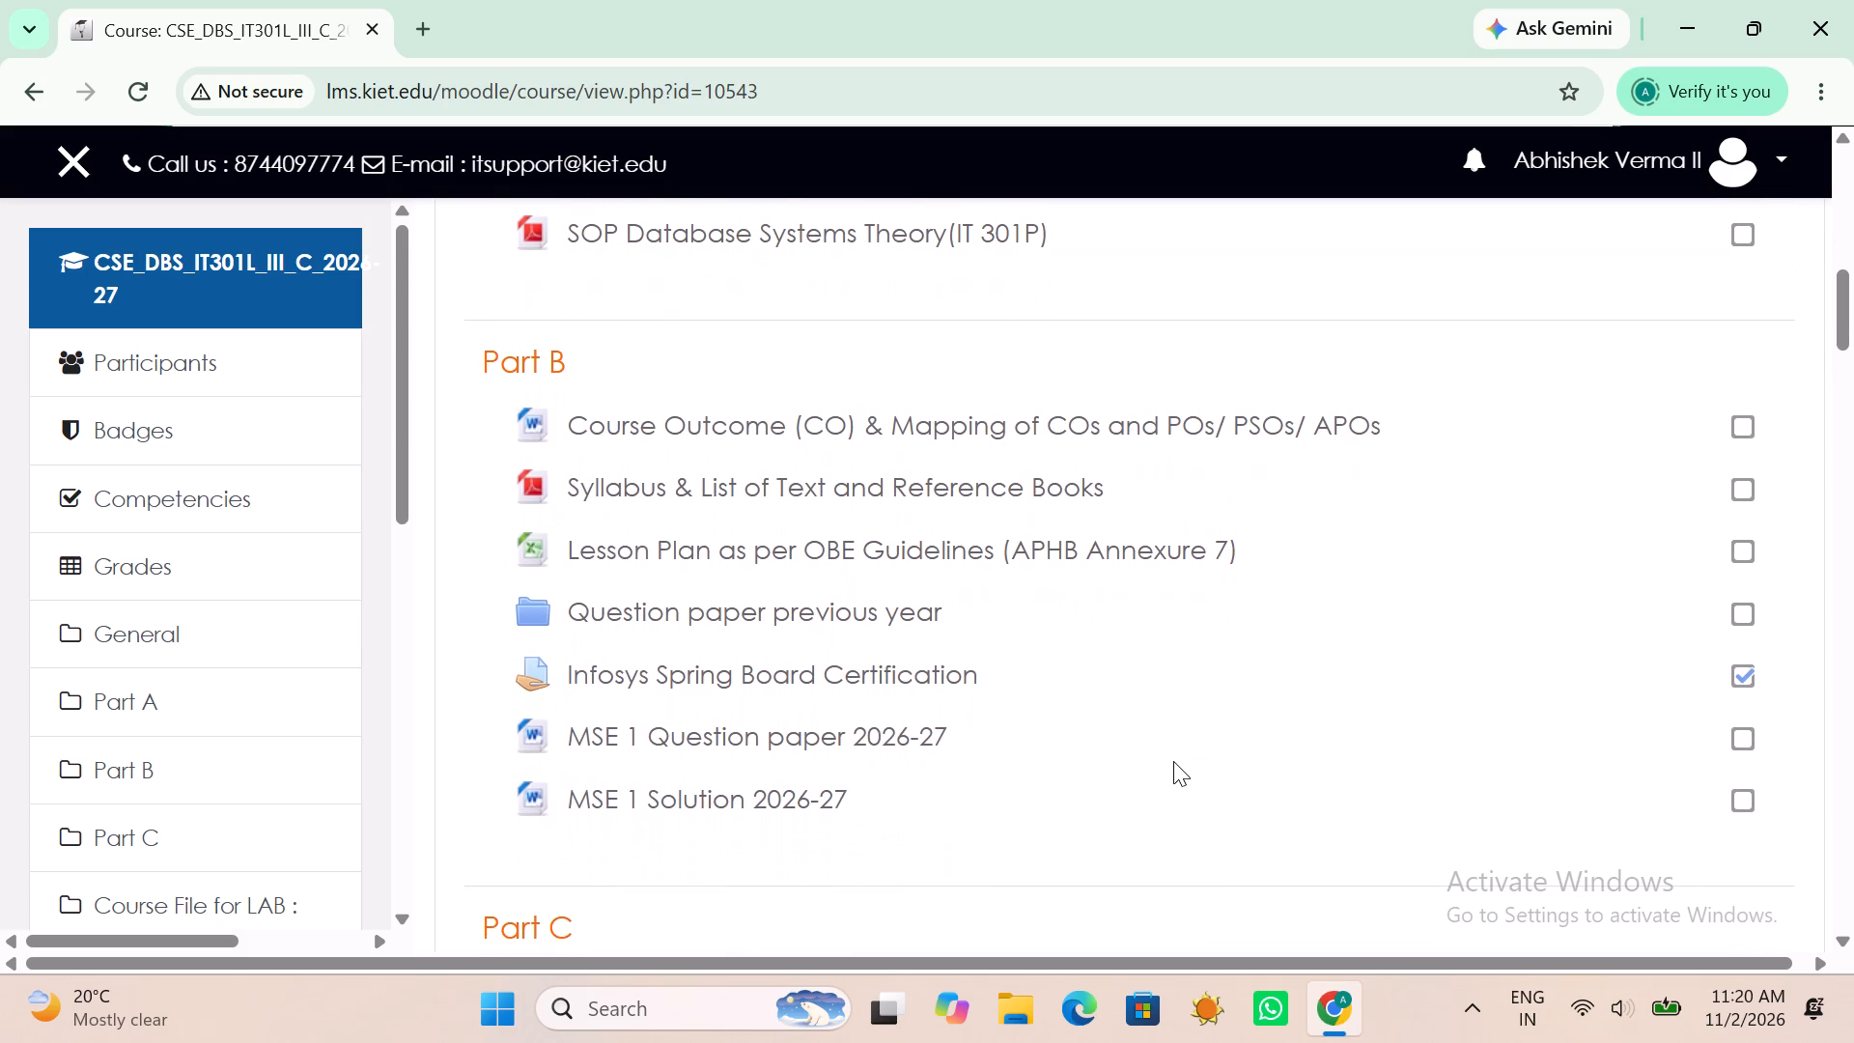
scroll(1173, 761, down, 3)
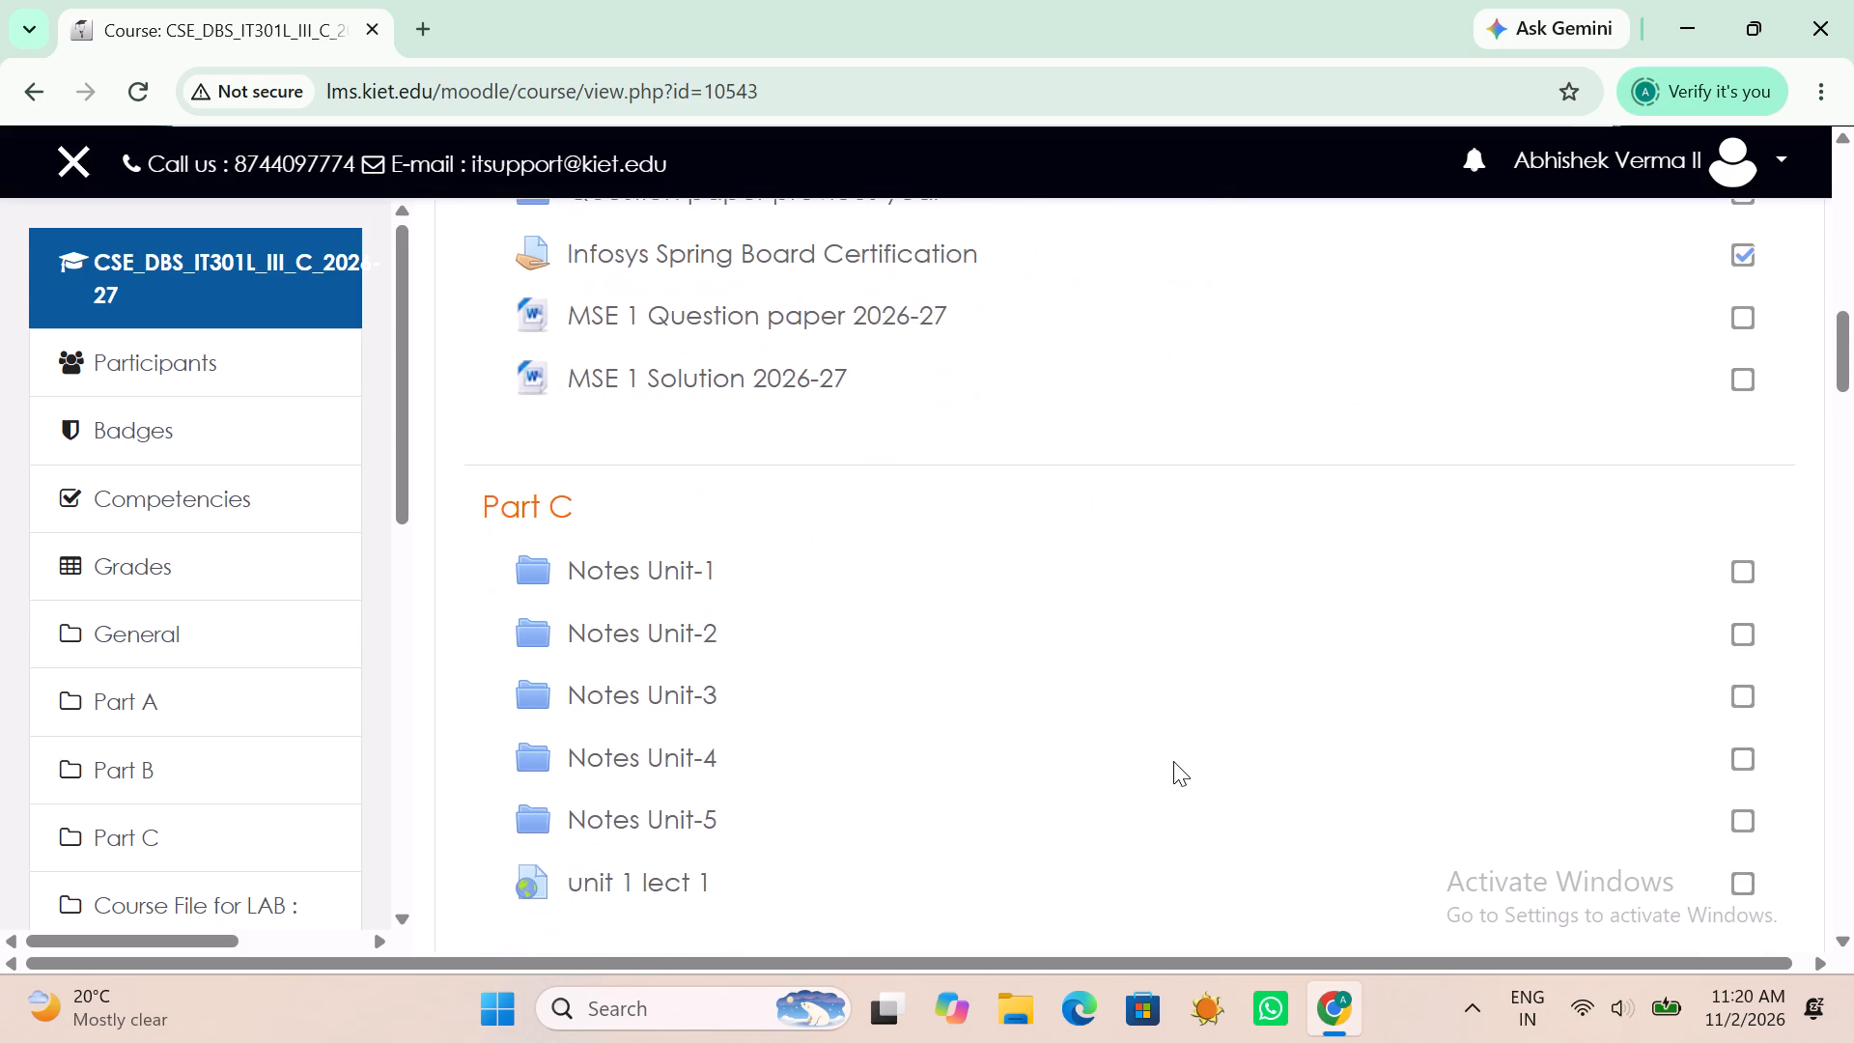
scroll(1173, 761, down, 3)
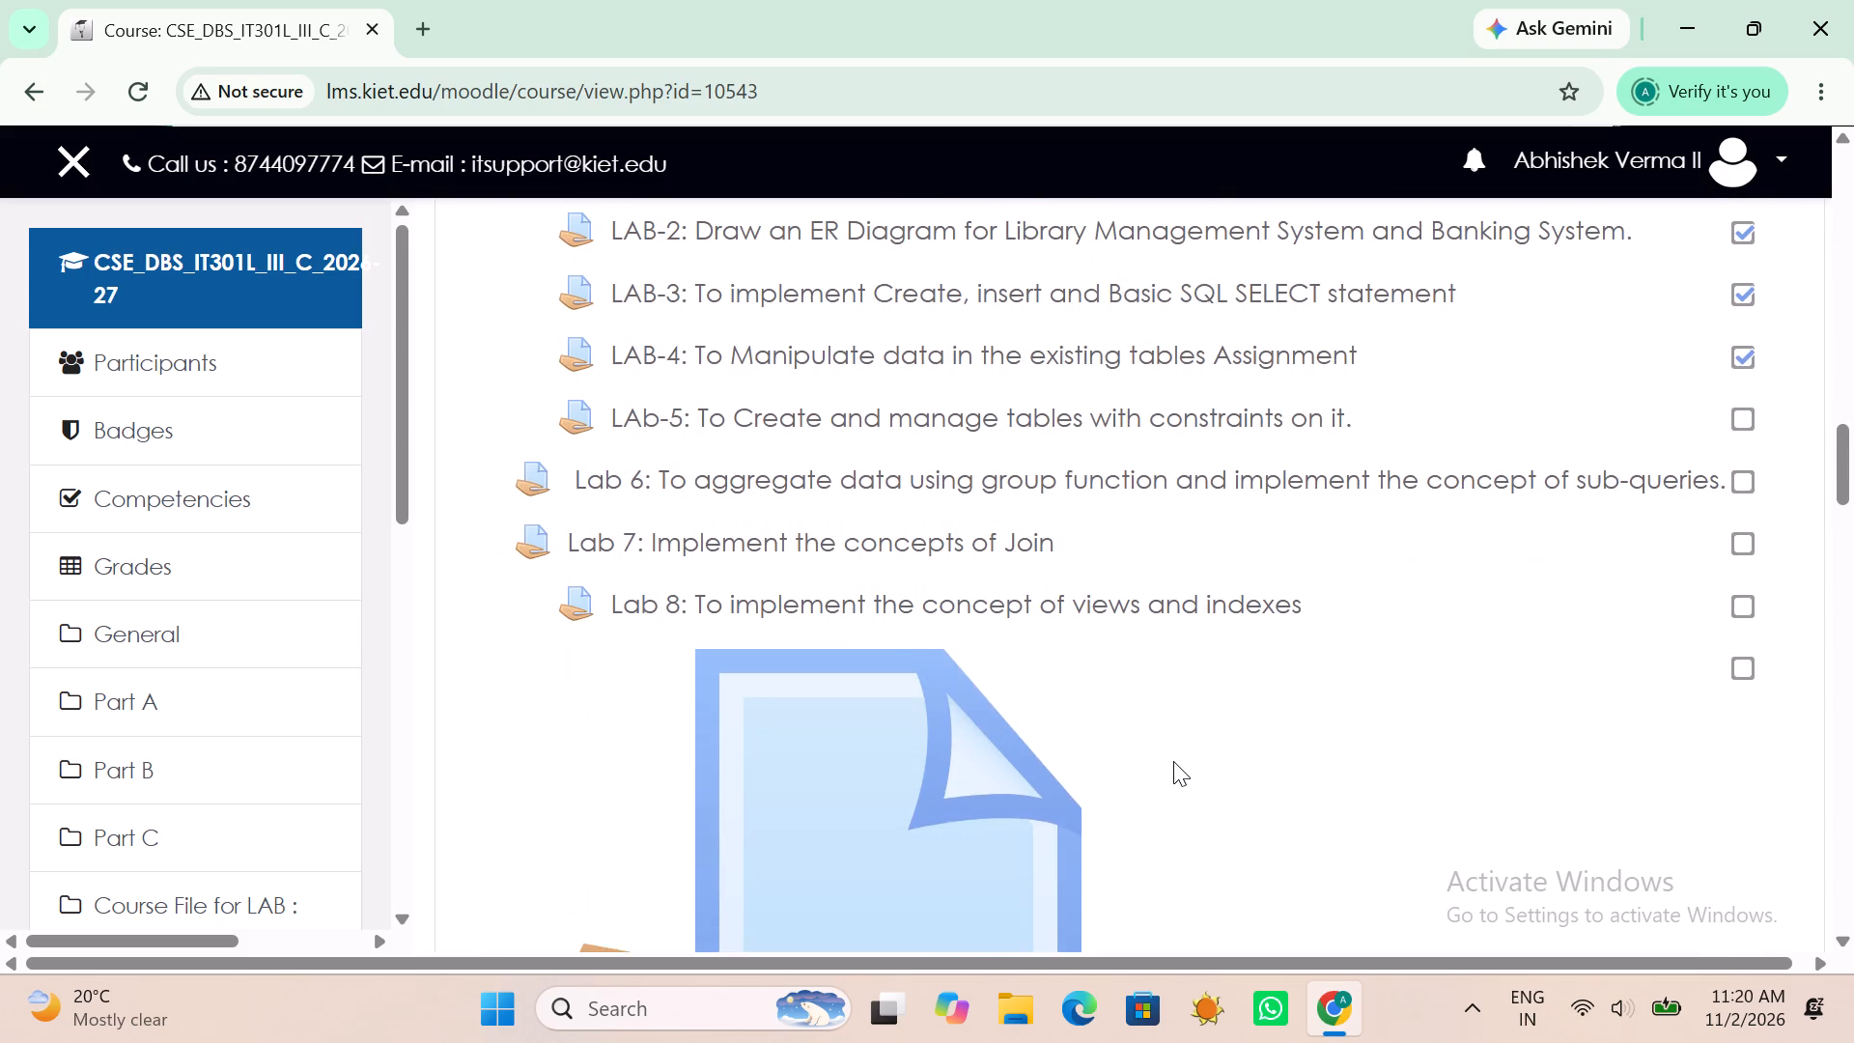
scroll(1173, 761, up, 2)
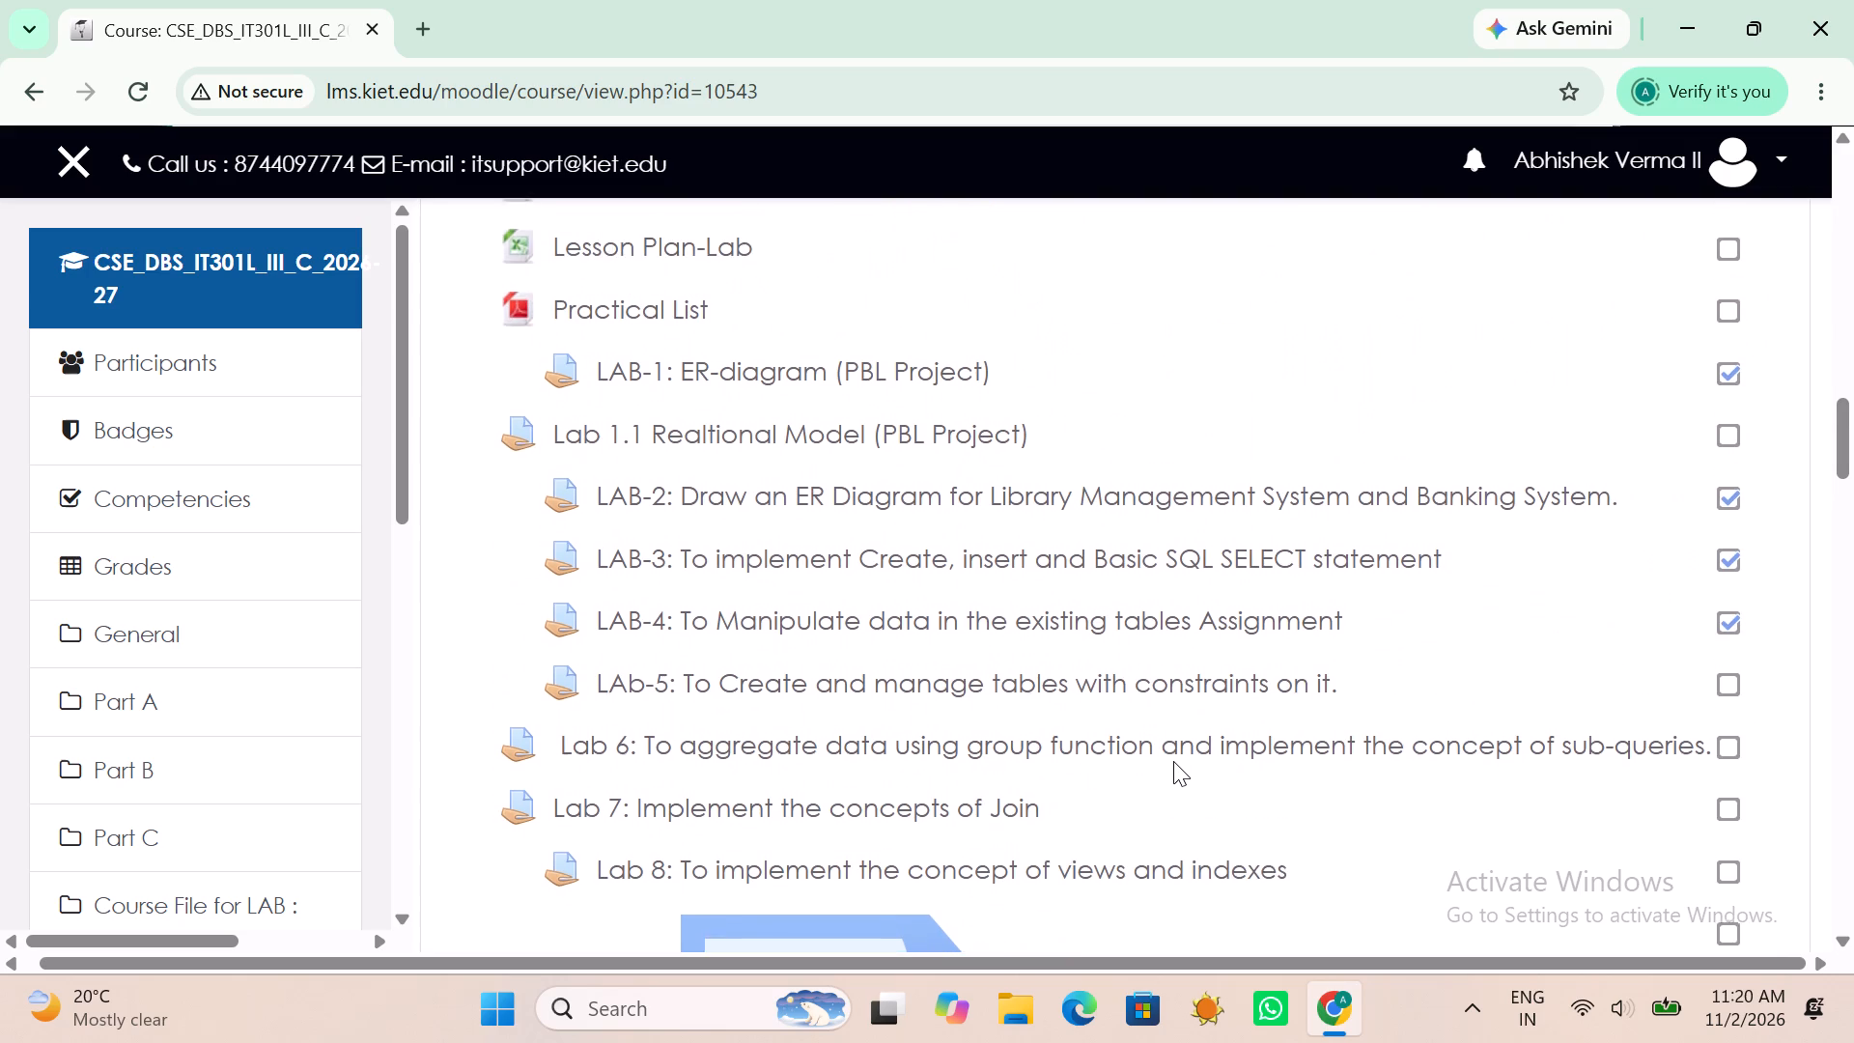
scroll(1173, 761, up, 3)
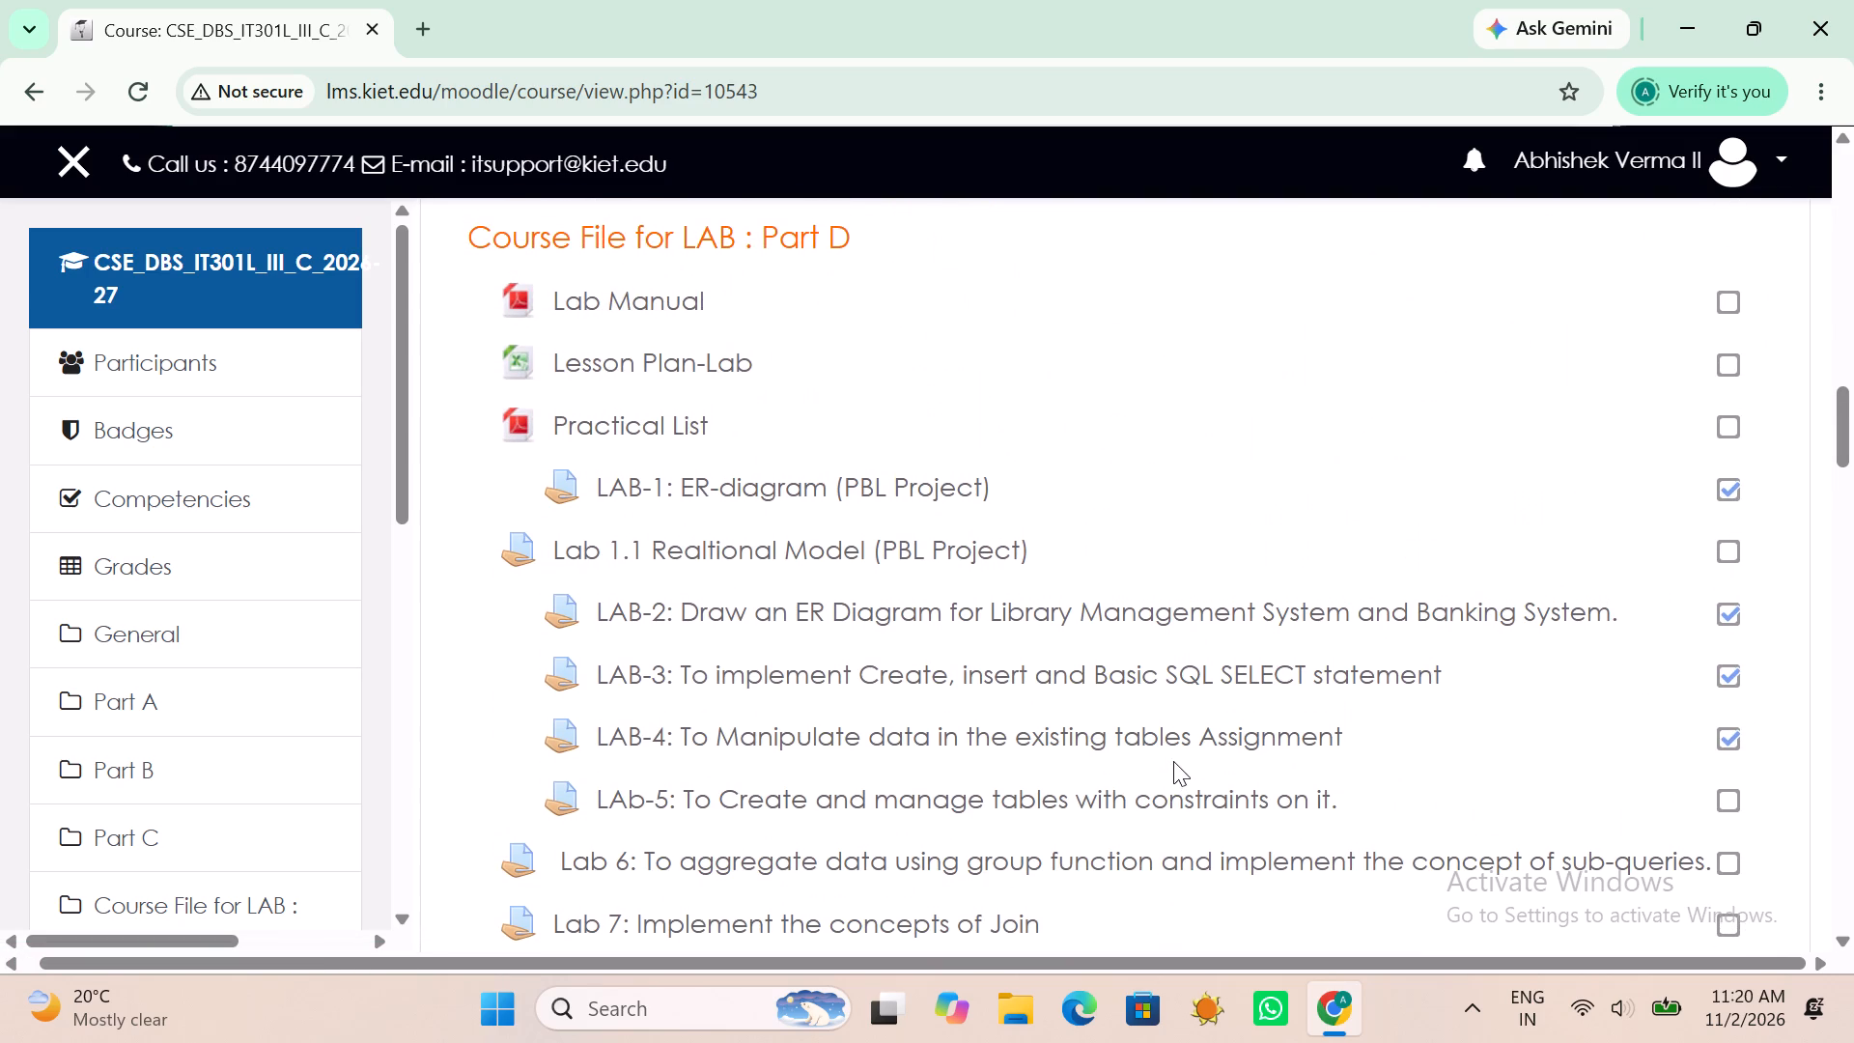
scroll(1173, 761, up, 1)
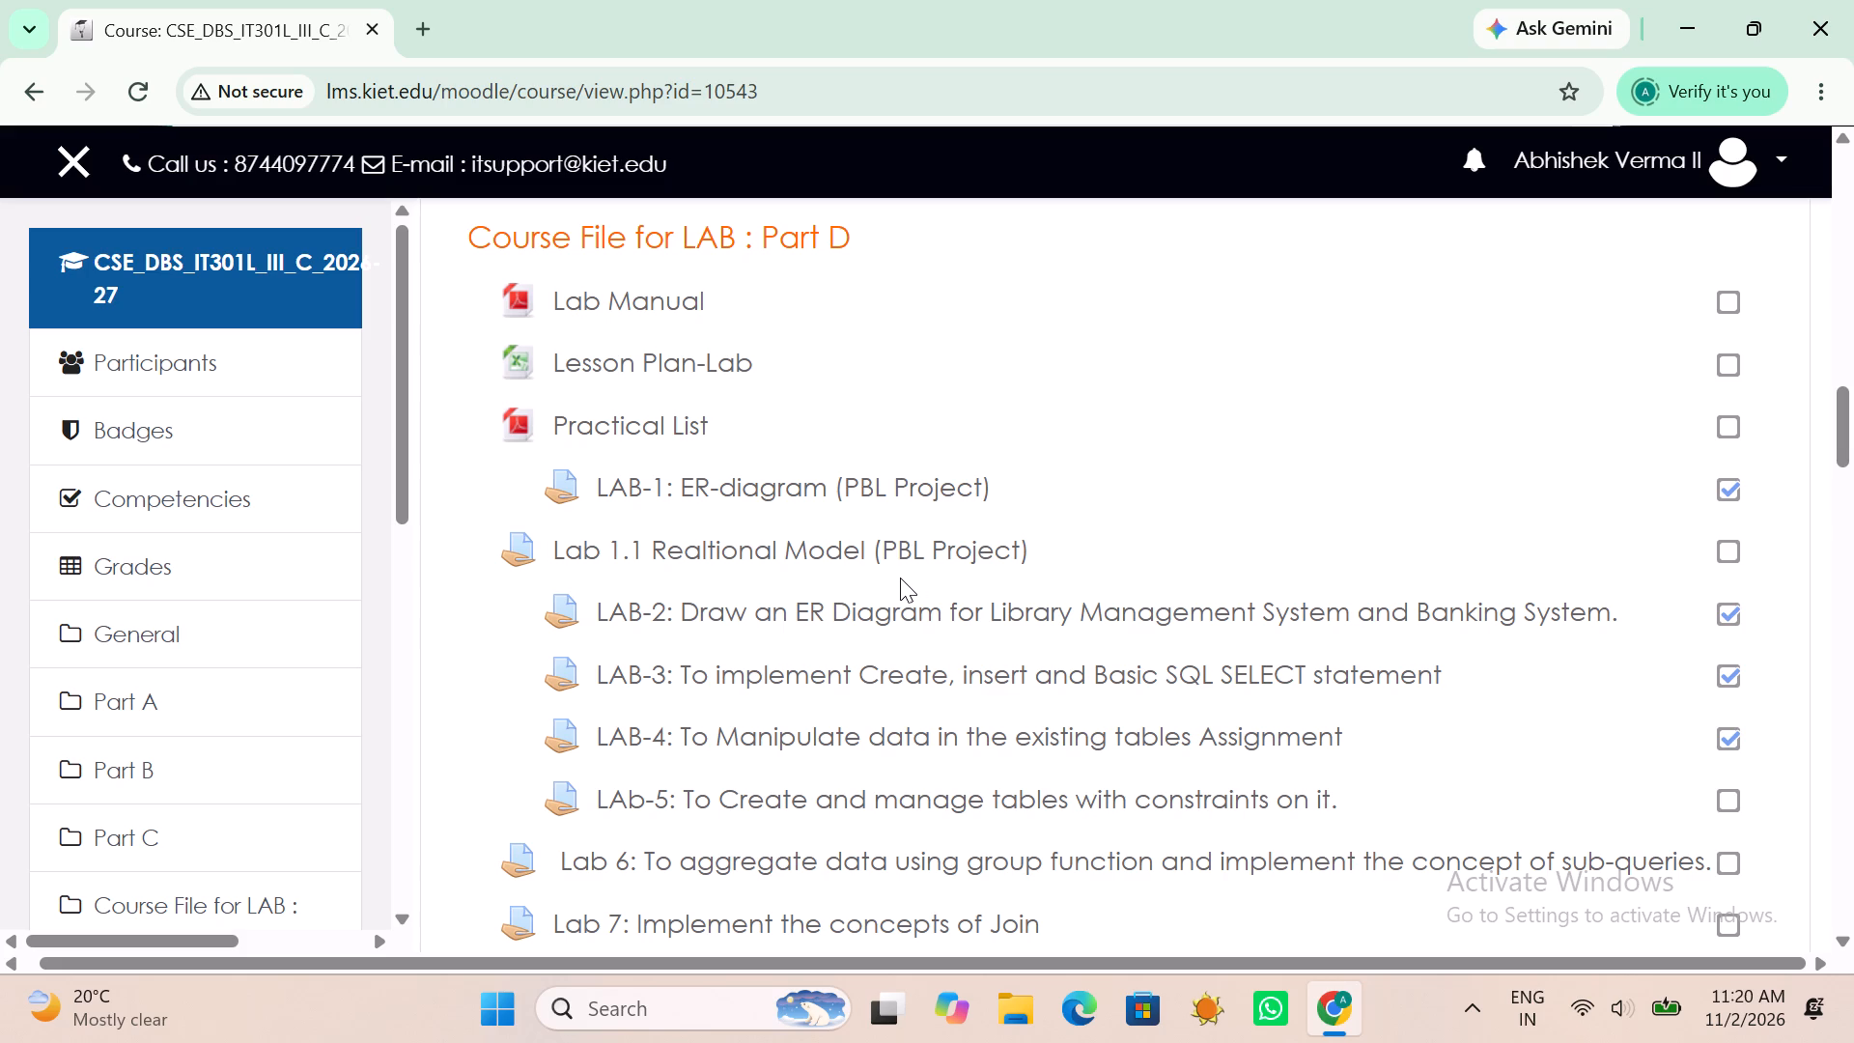
Open the LAB-1: ER-diagram (PBL Project) assignment and review its submission details.
click(909, 485)
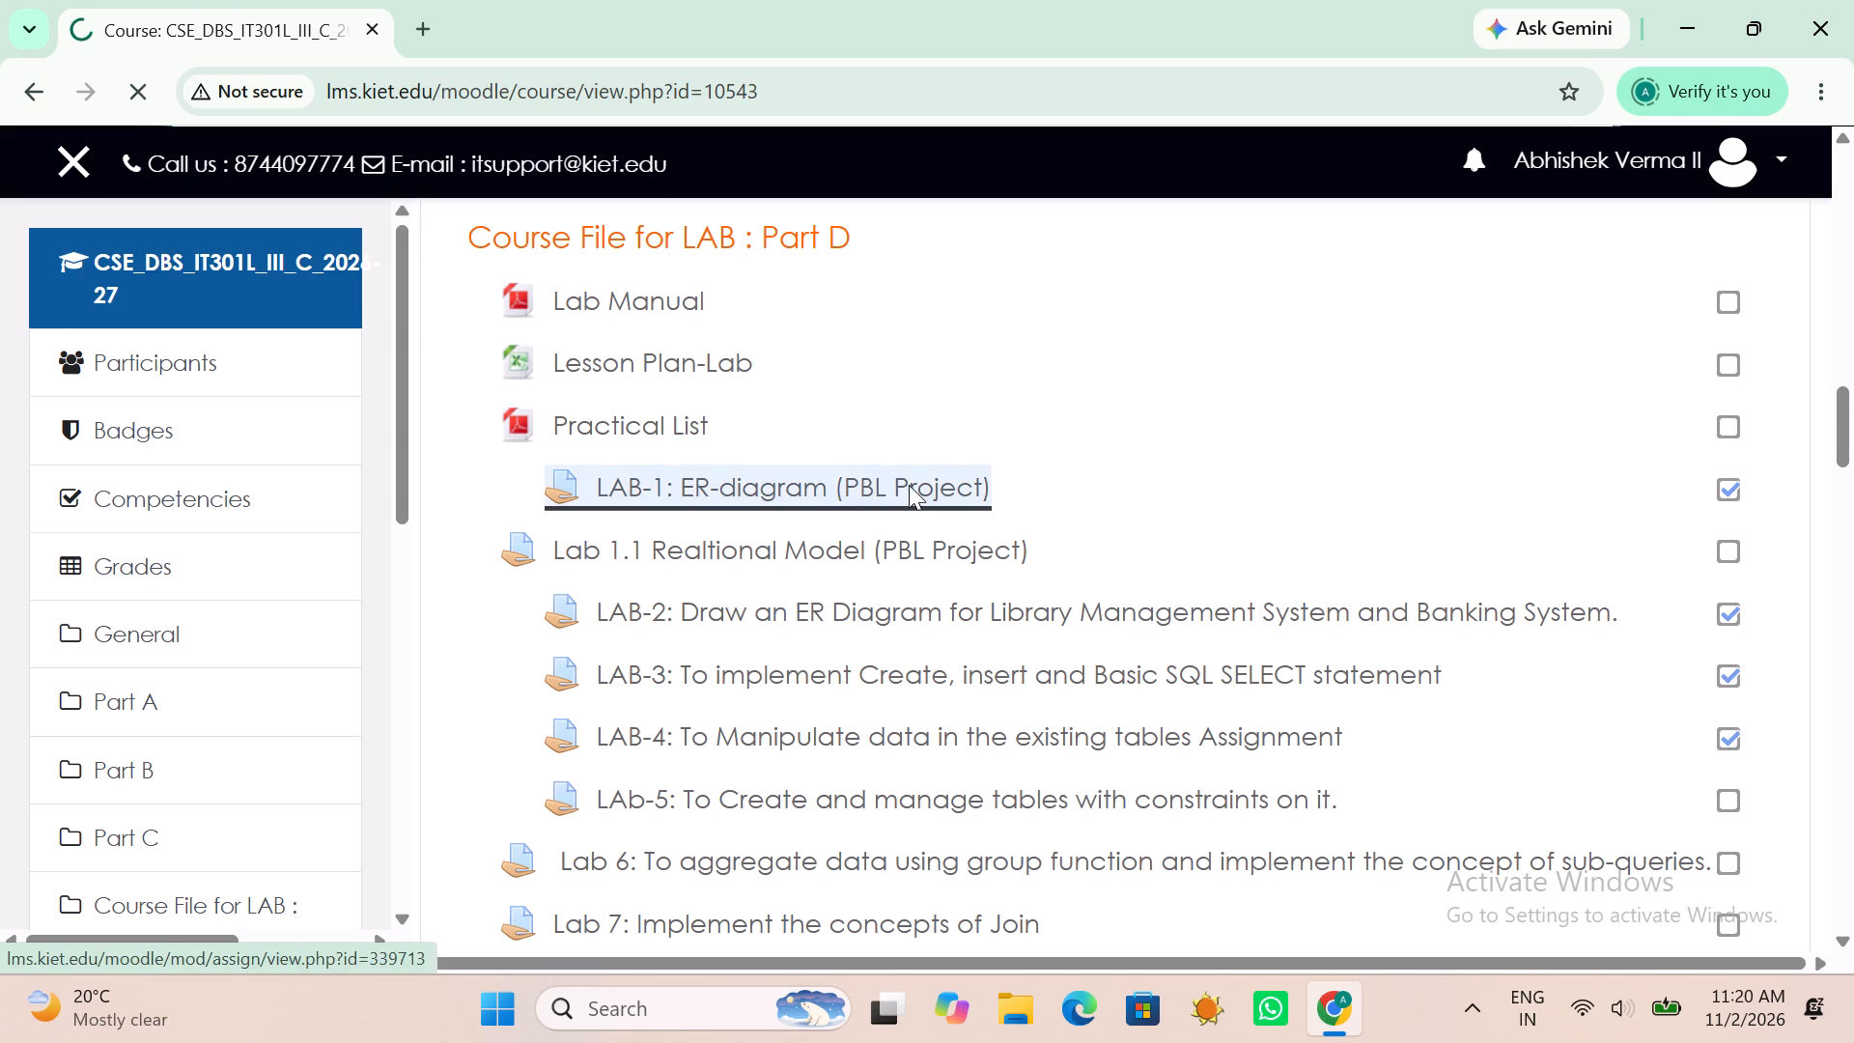
scroll(878, 663, down, 2)
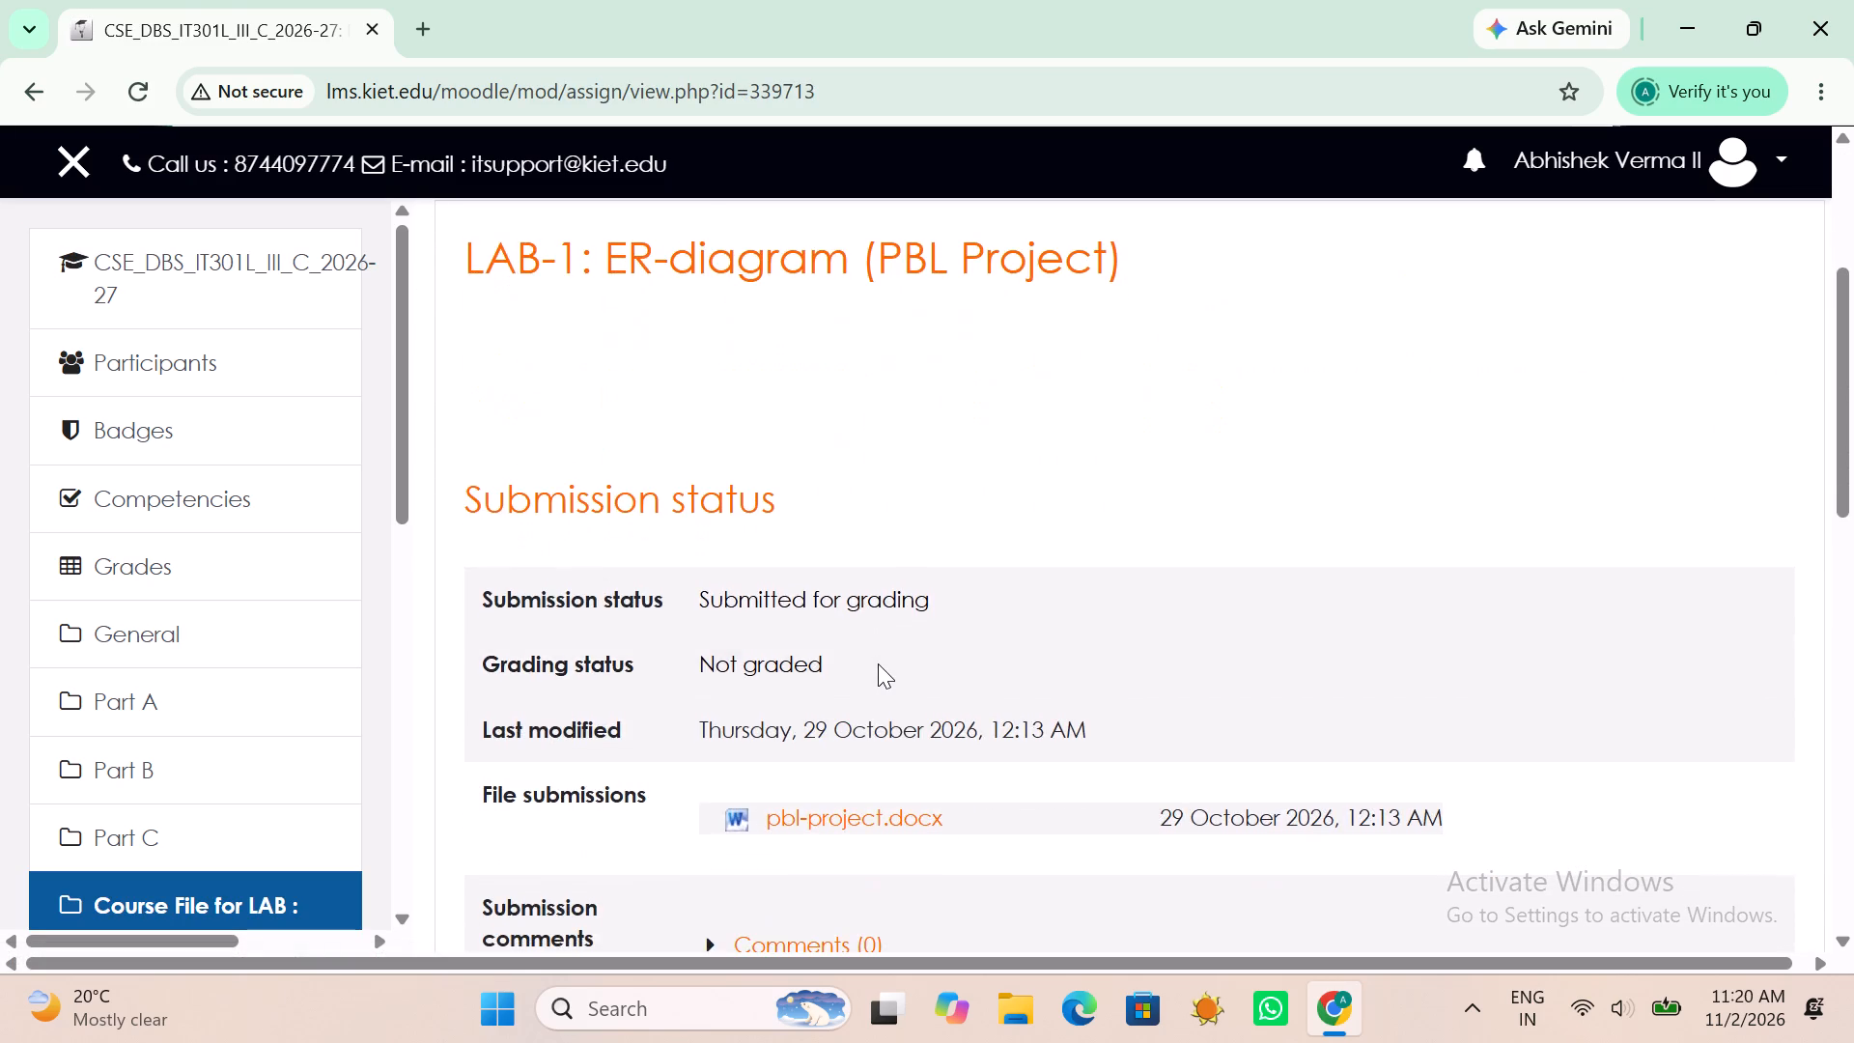
scroll(878, 663, down, 1)
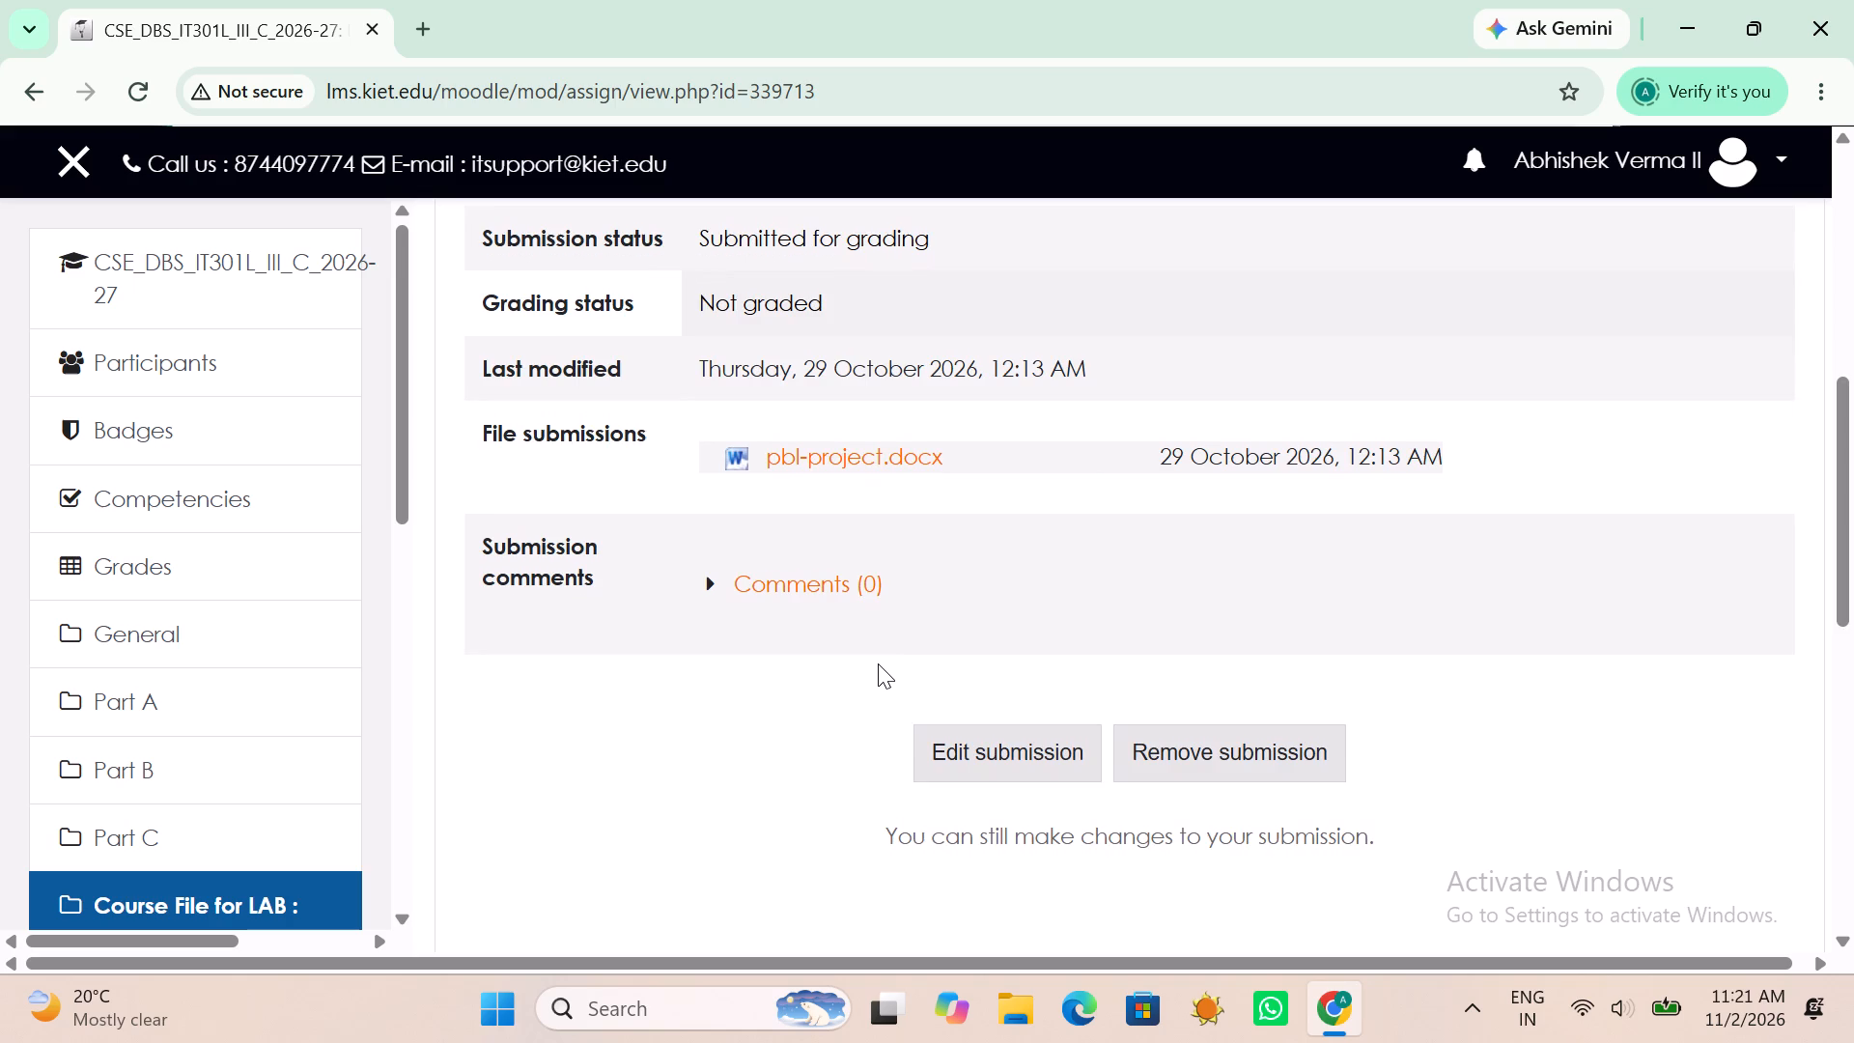
scroll(878, 663, up, 1)
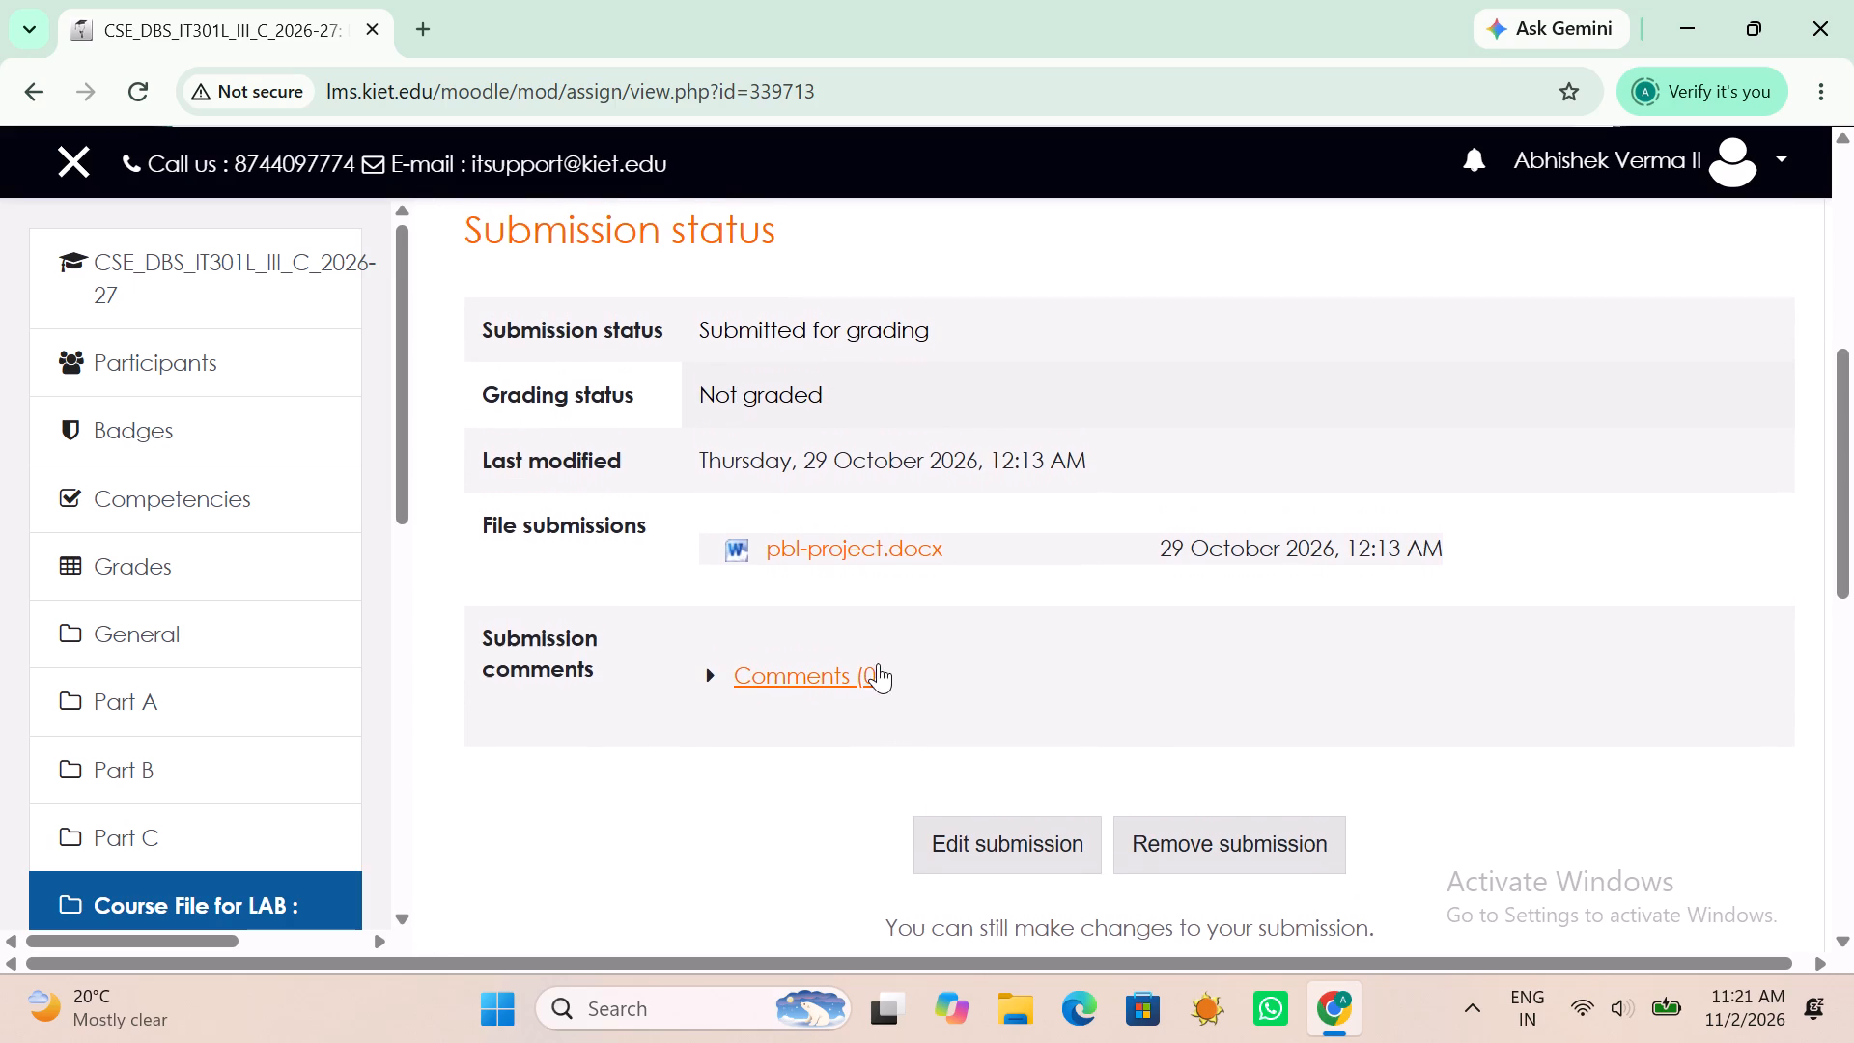
Download the submitted pbl-project.docx, keep the blocked file, open it in Word and dismiss the blank window.
double_click(857, 549)
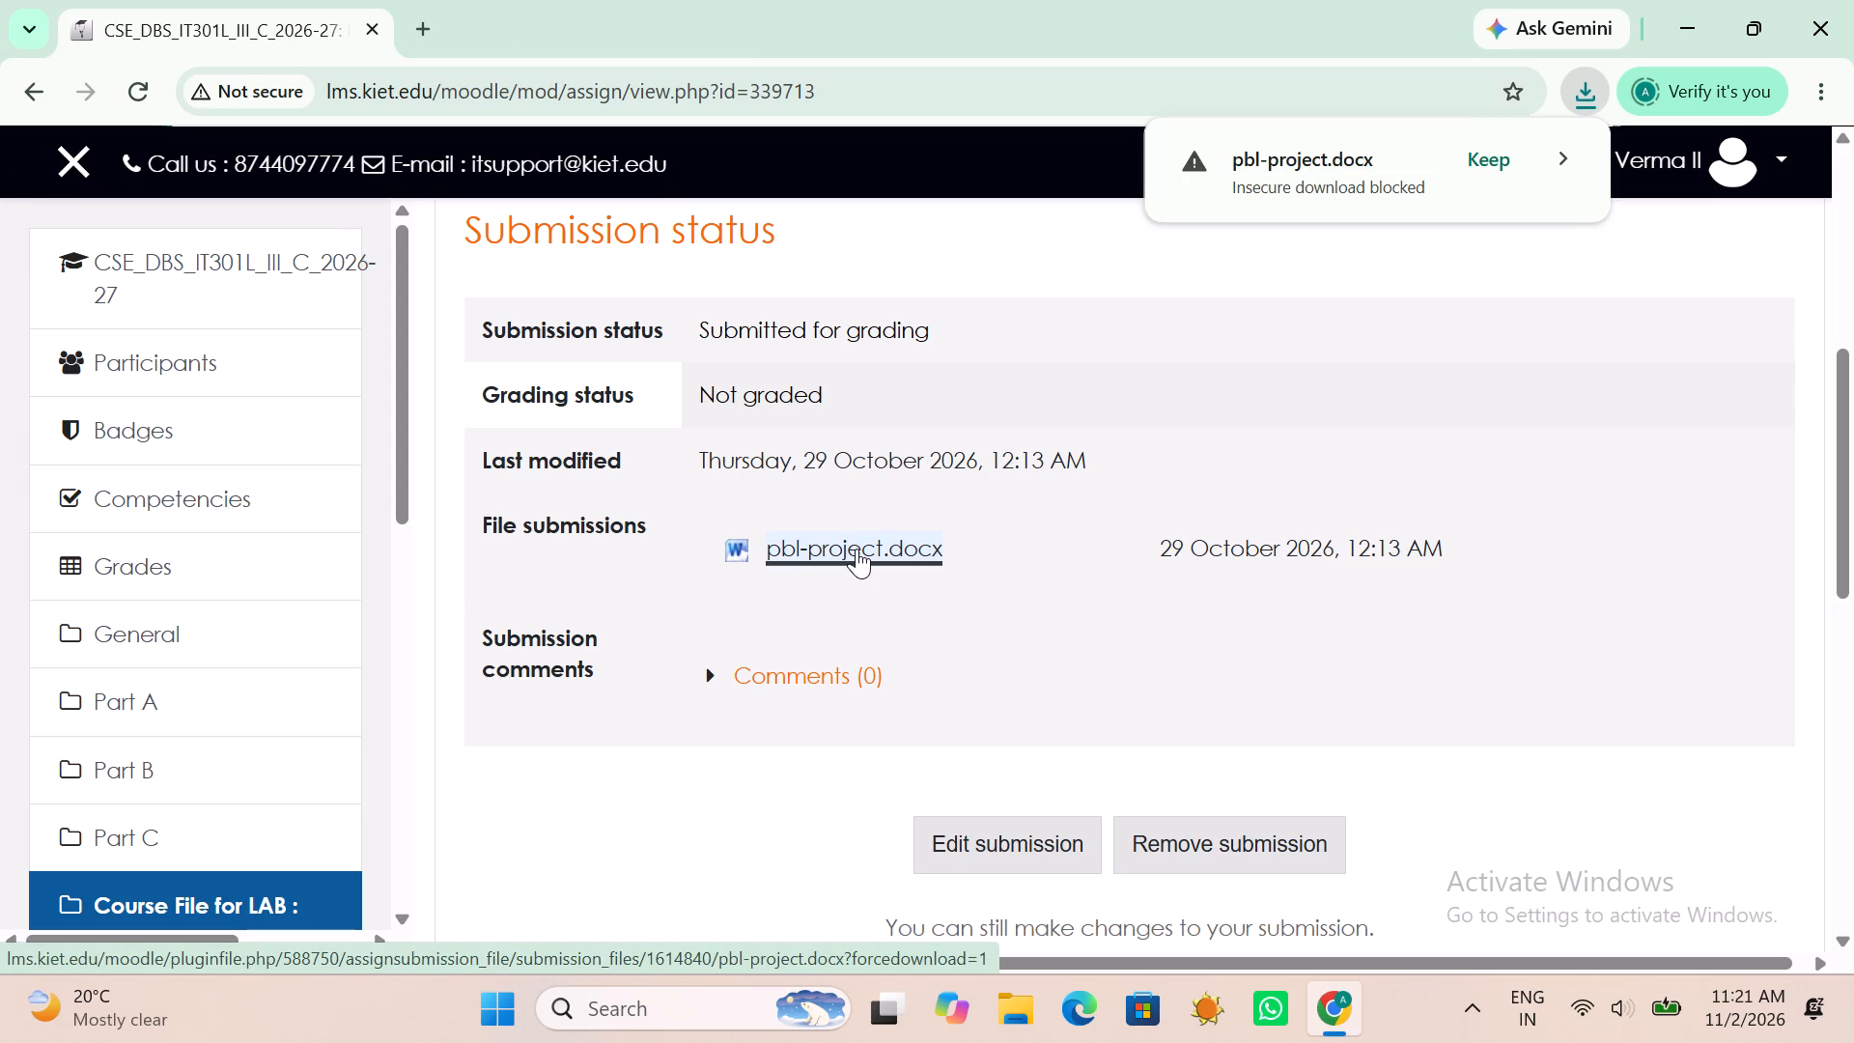
click(1507, 158)
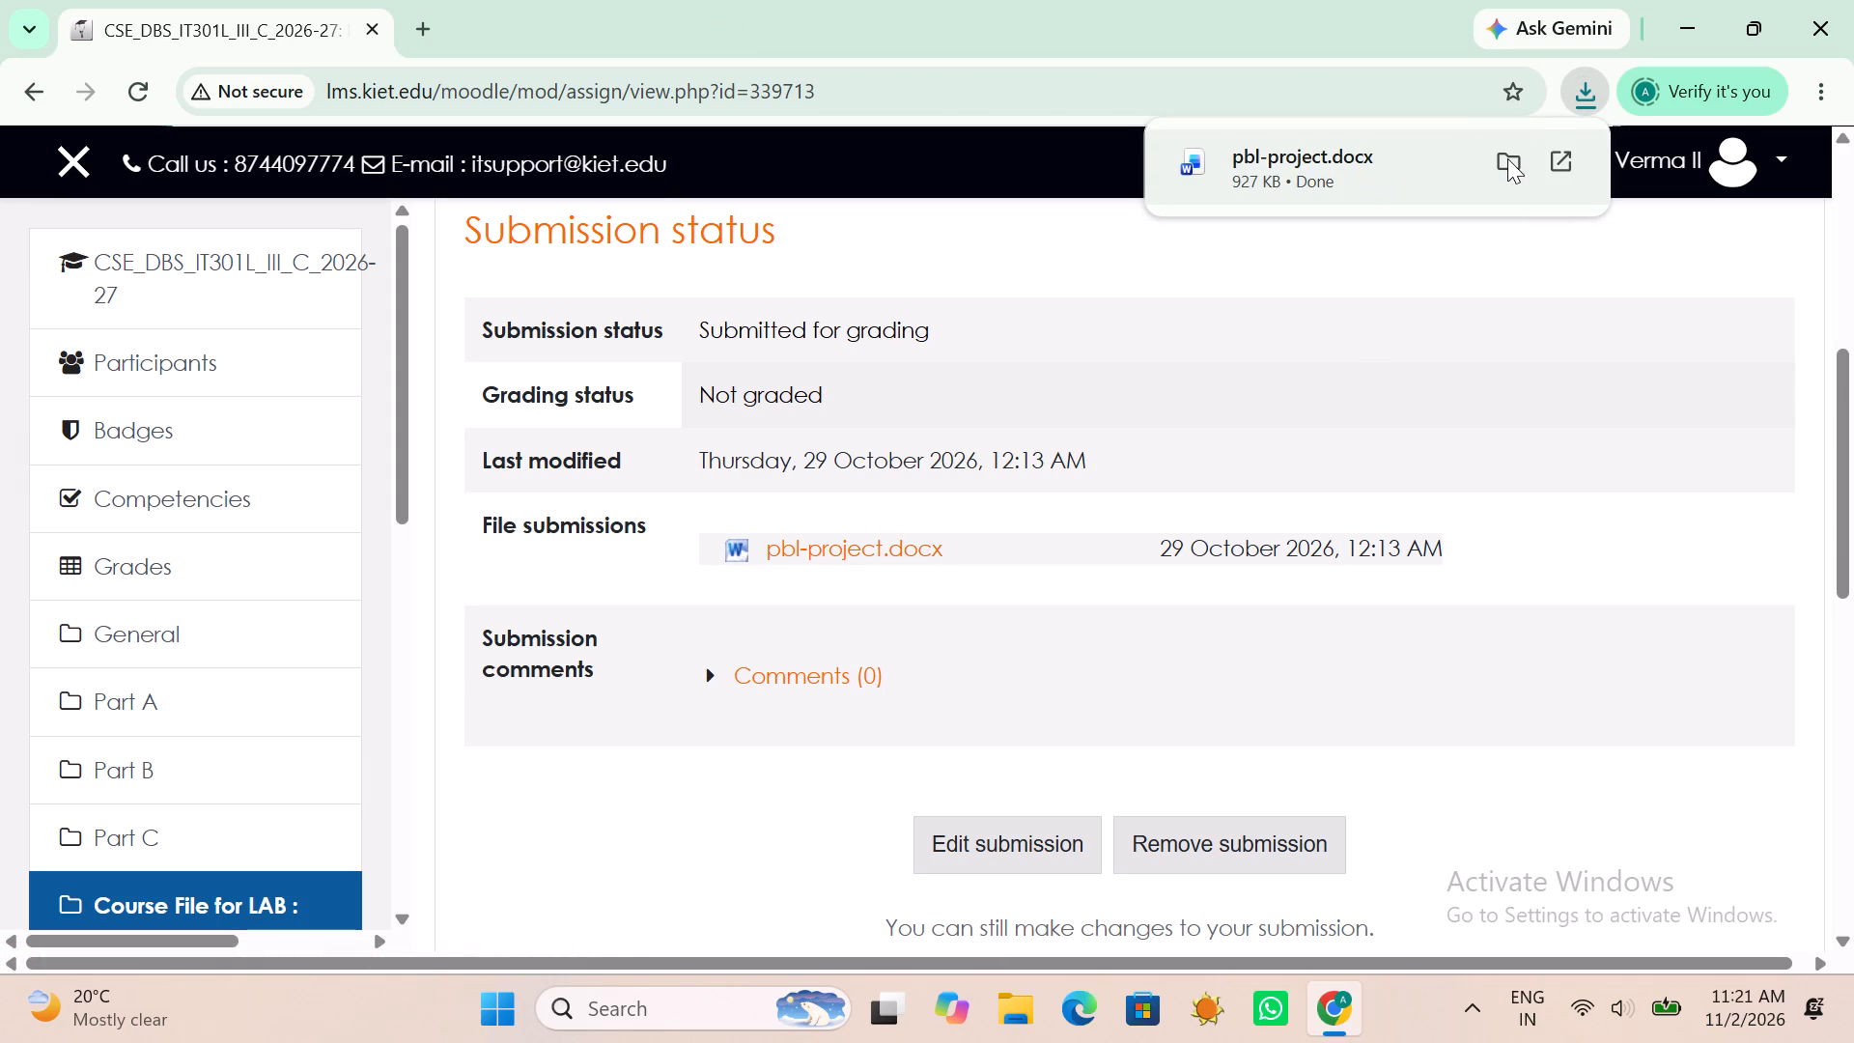
double_click(1299, 149)
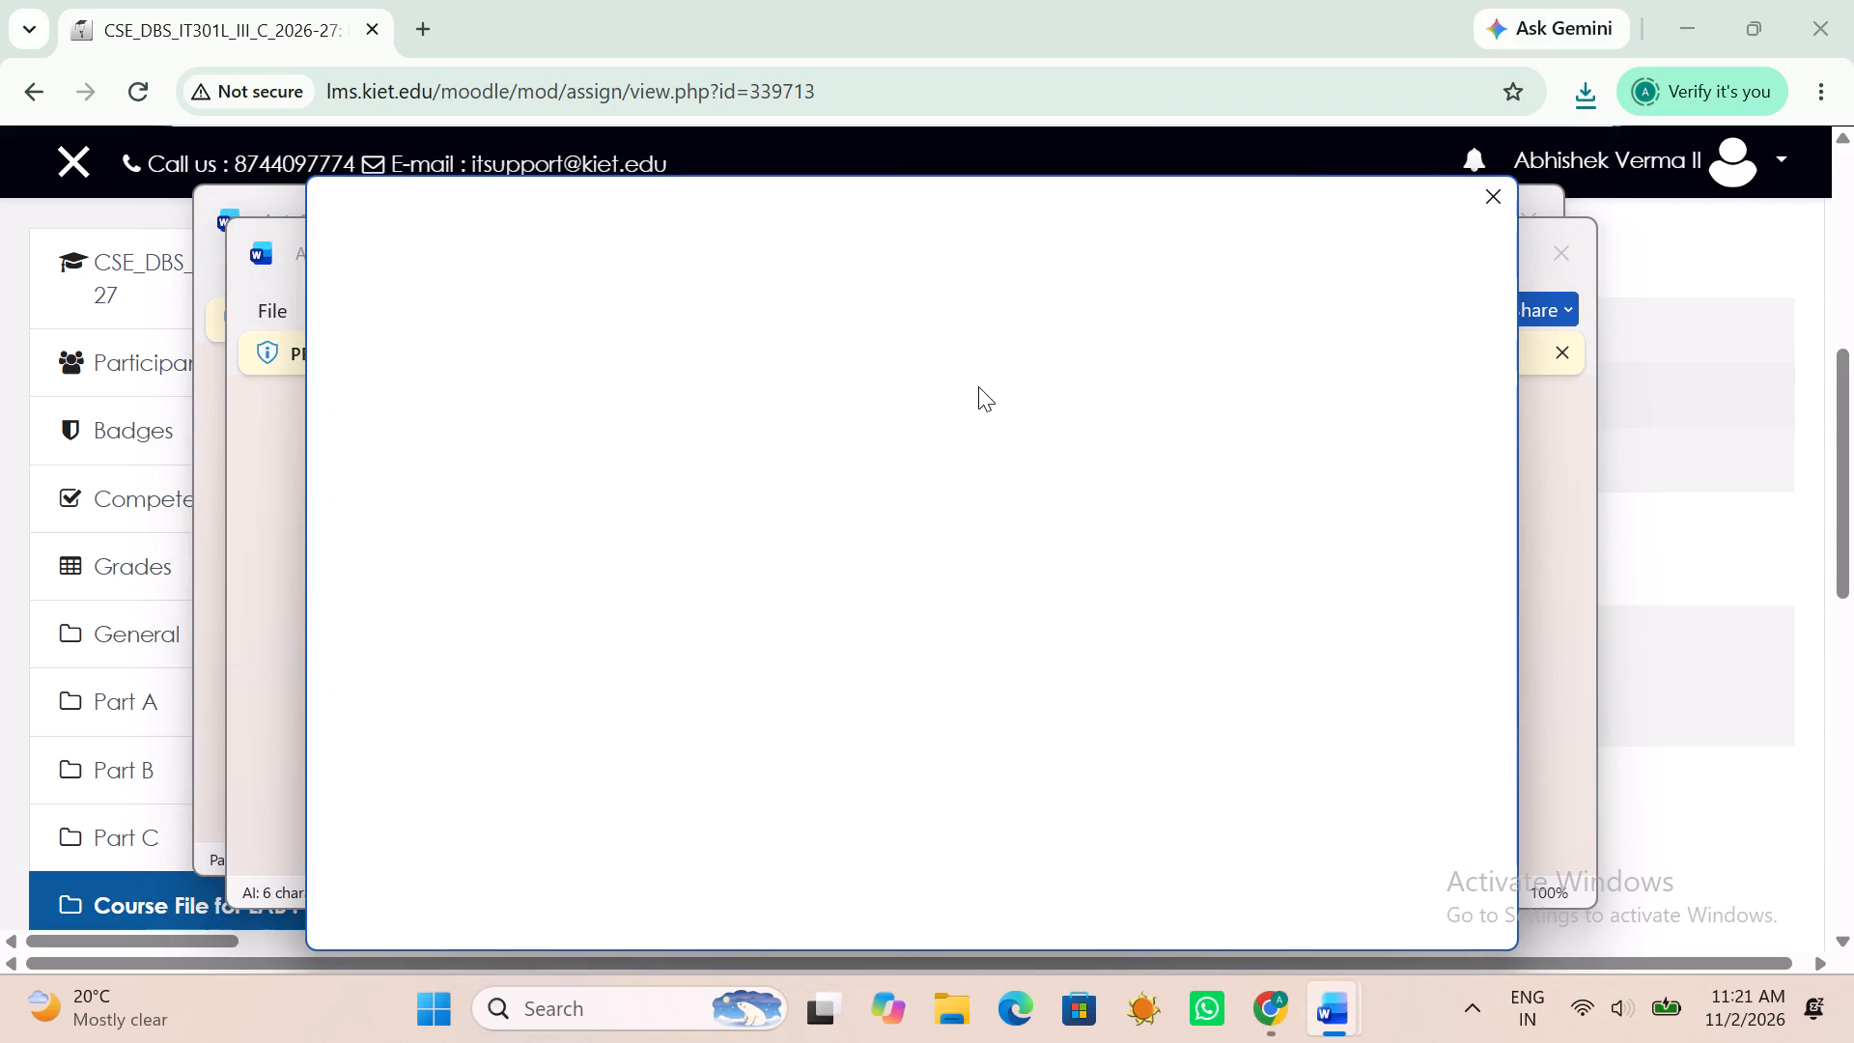
click(1498, 182)
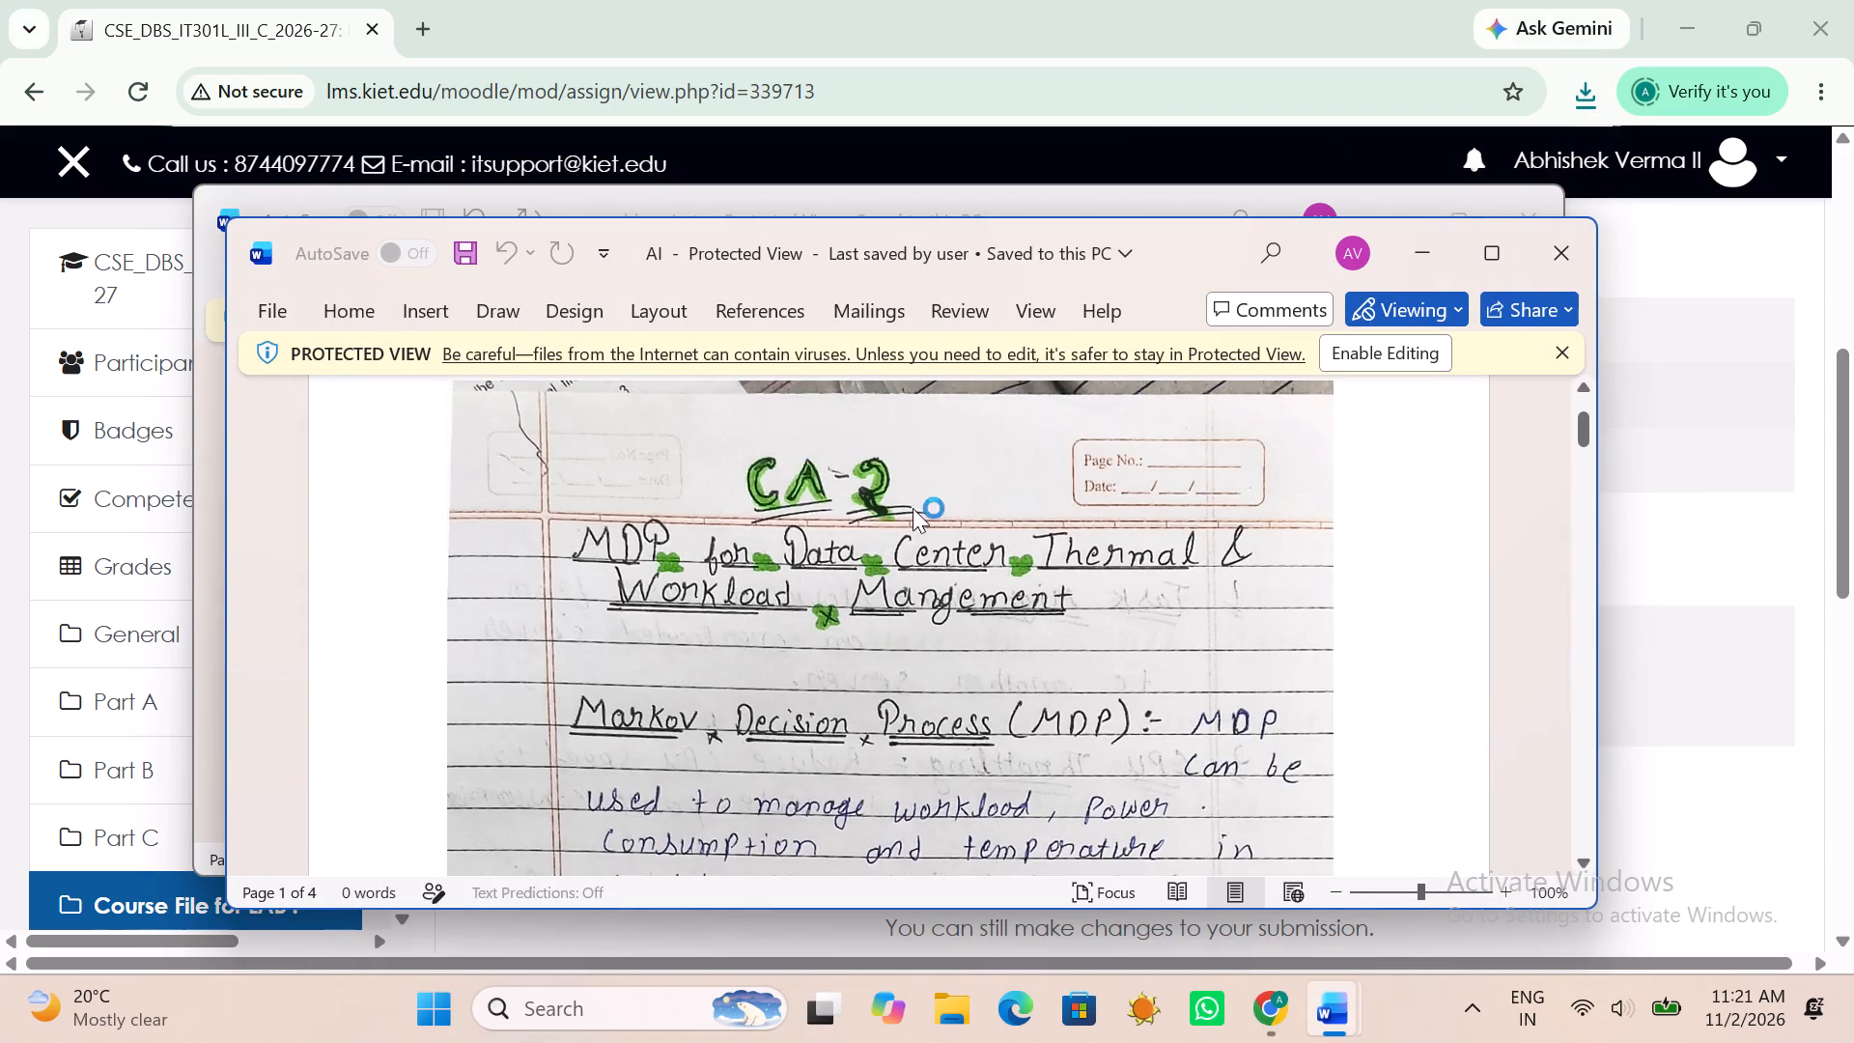
Read through the handwritten pages of the AI document in Word and close it.
scroll(1061, 637, down, 3)
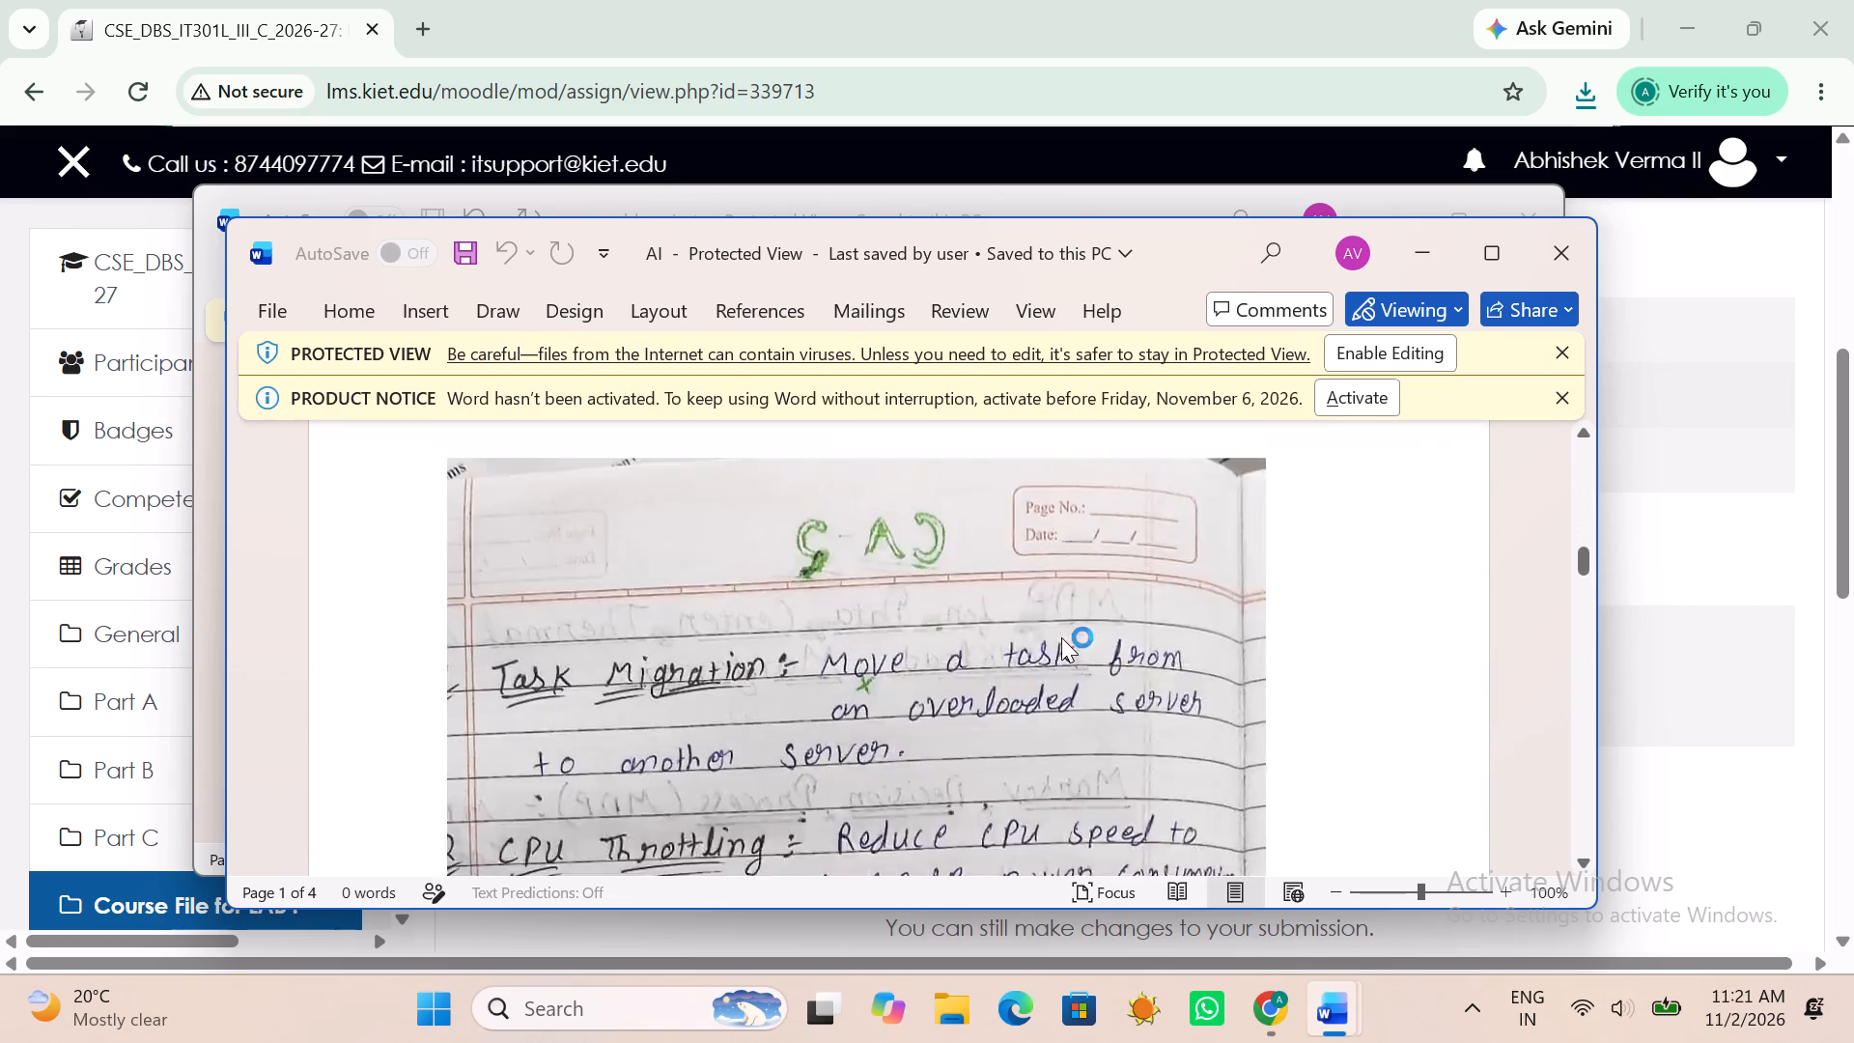
scroll(1061, 637, down, 3)
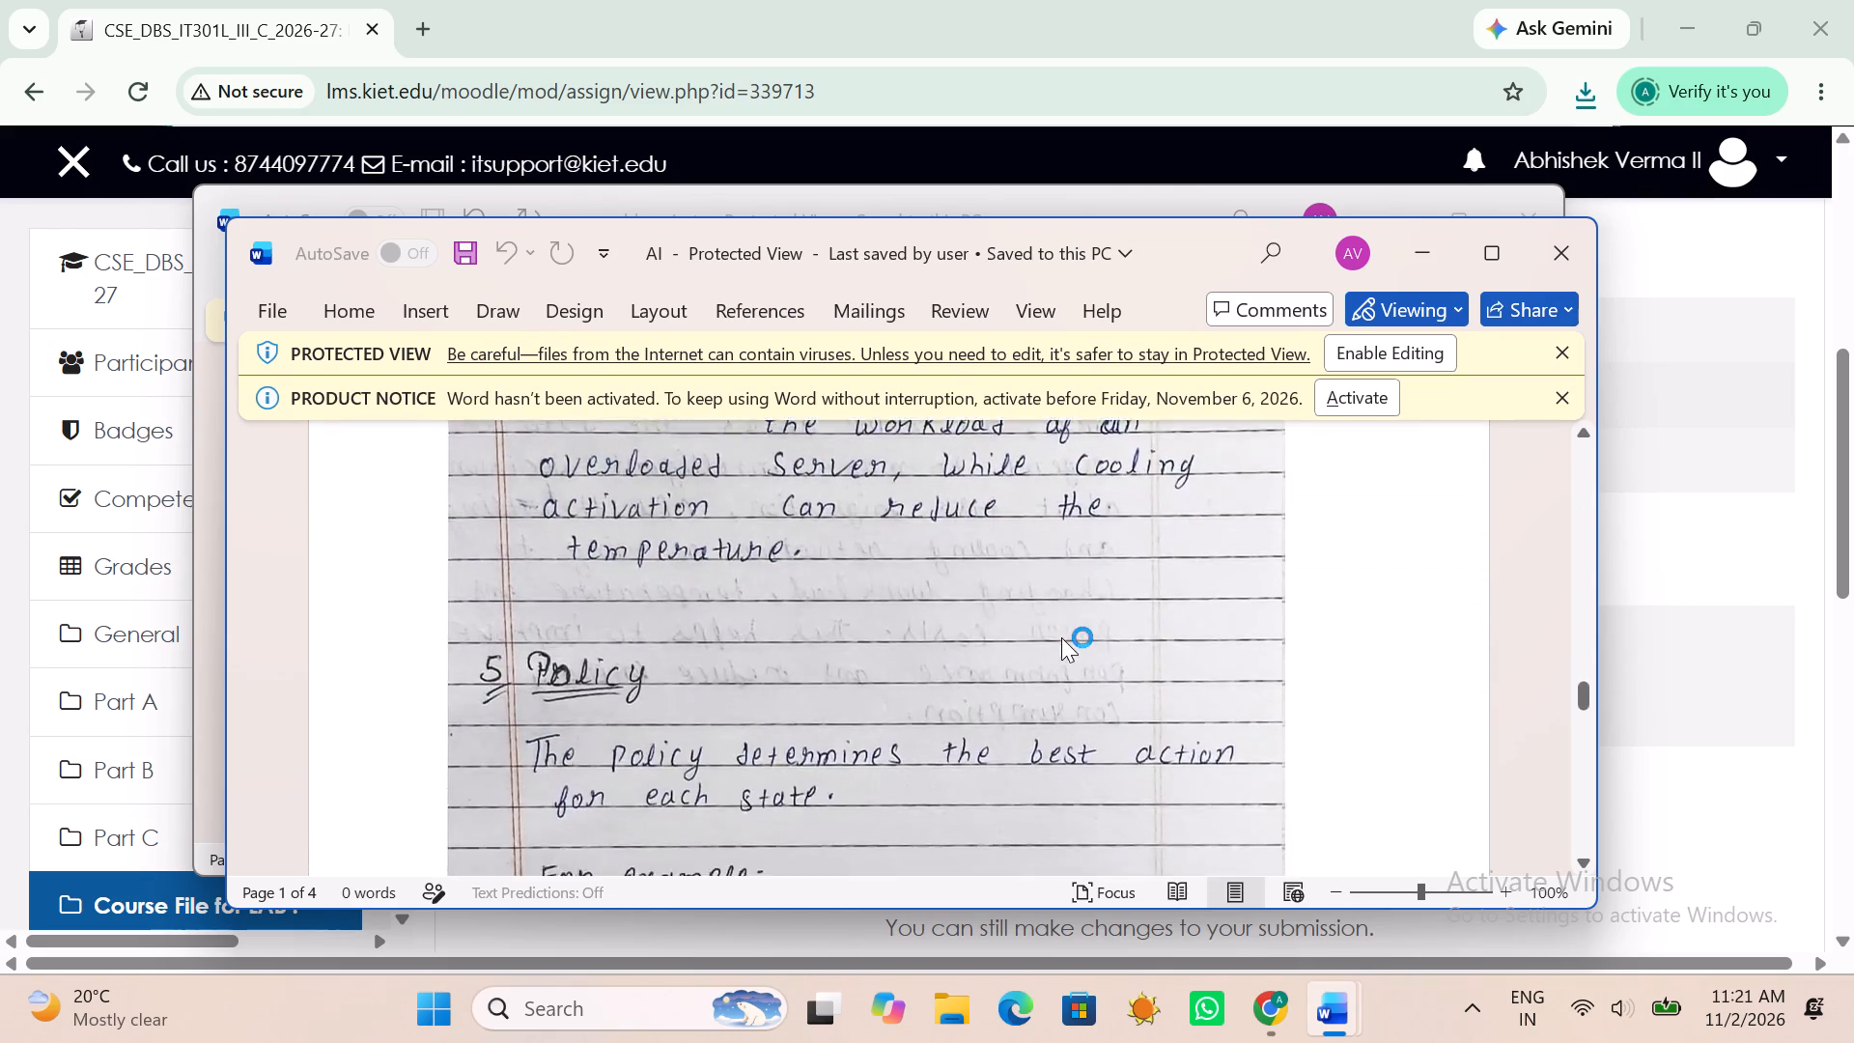
scroll(1061, 637, down, 3)
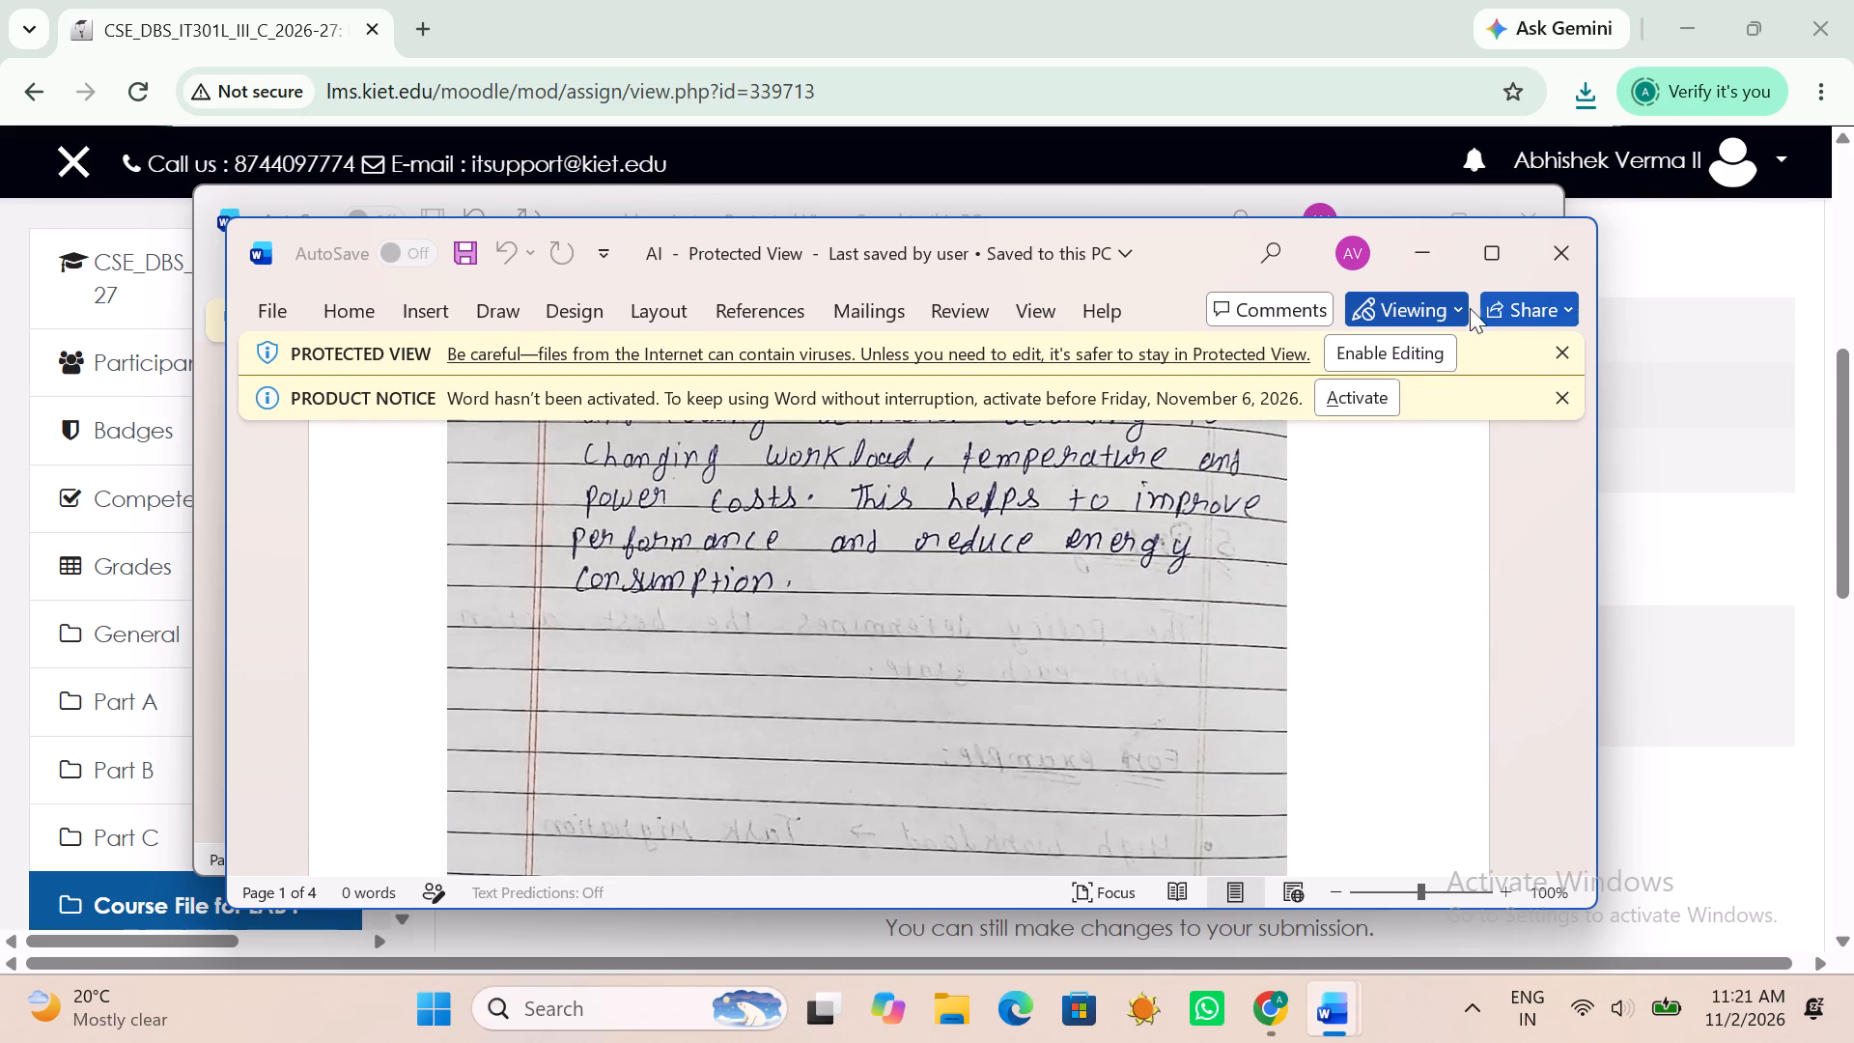
click(1583, 233)
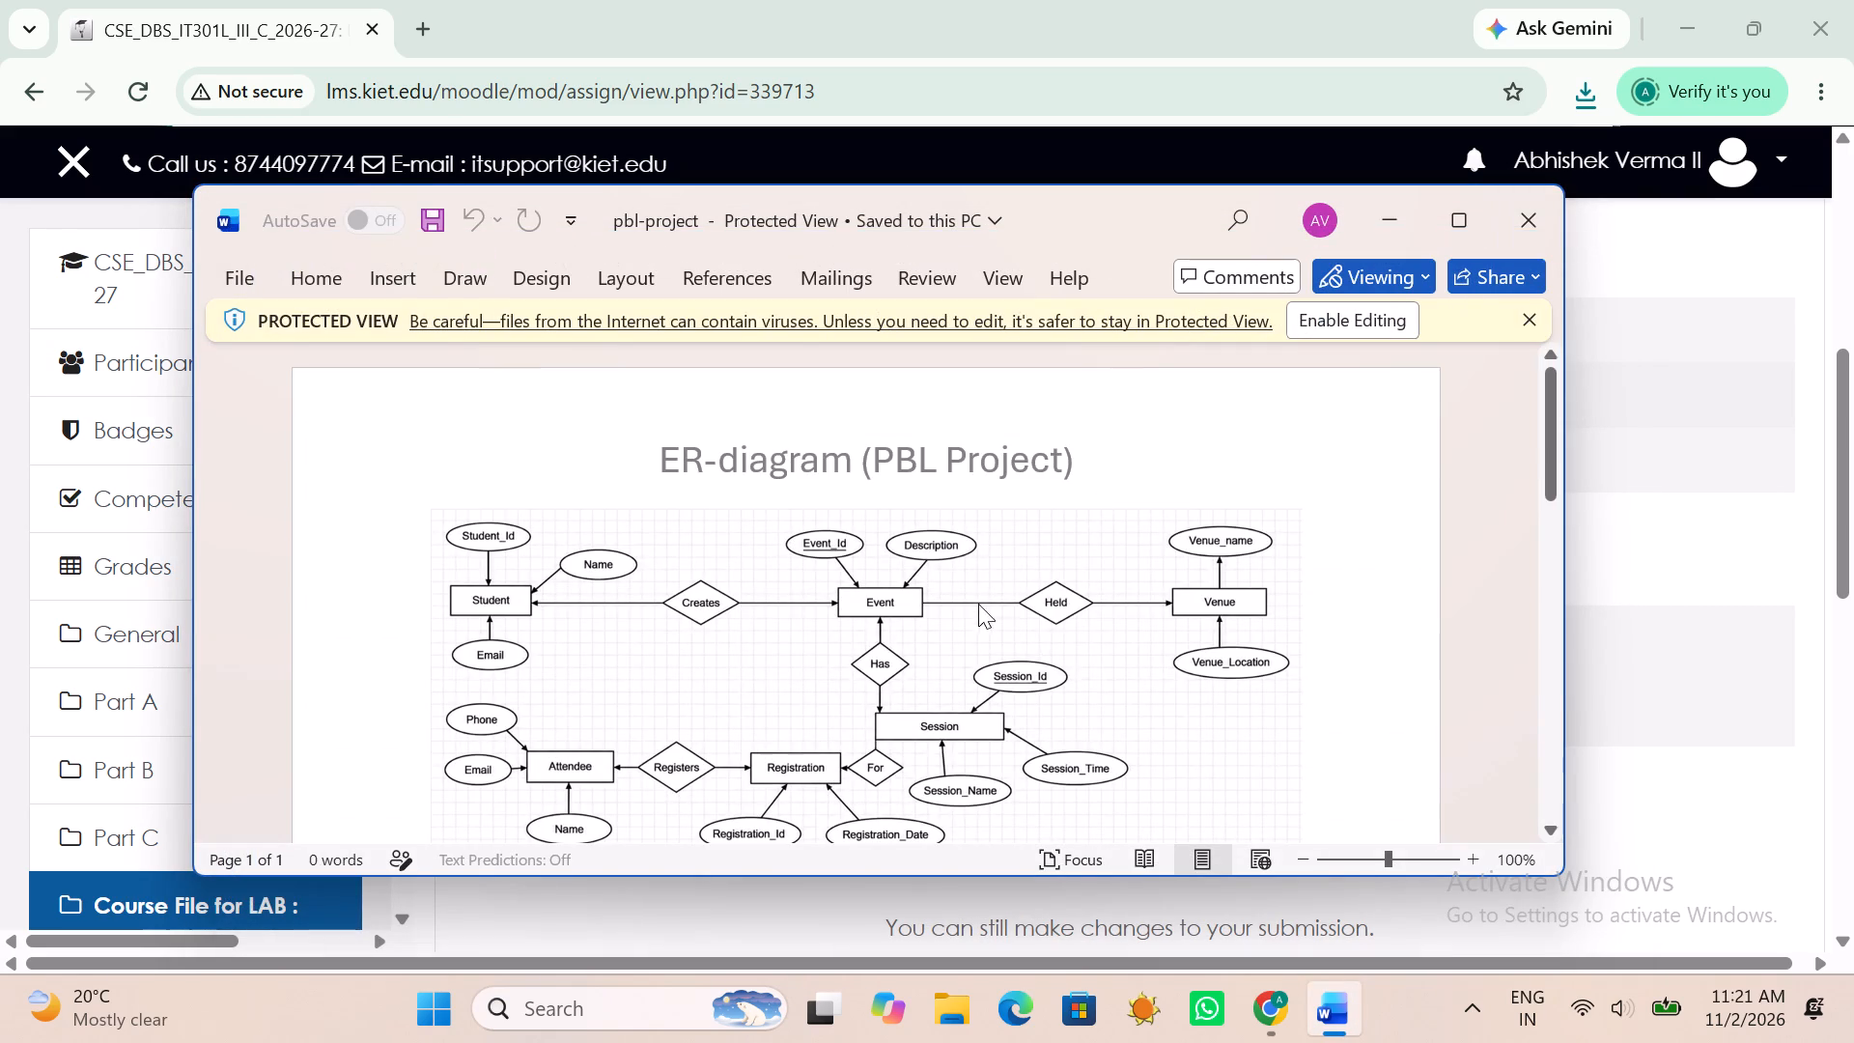
Examine the ER diagram and the rest of the page in the pbl-project document.
scroll(1090, 473, down, 1)
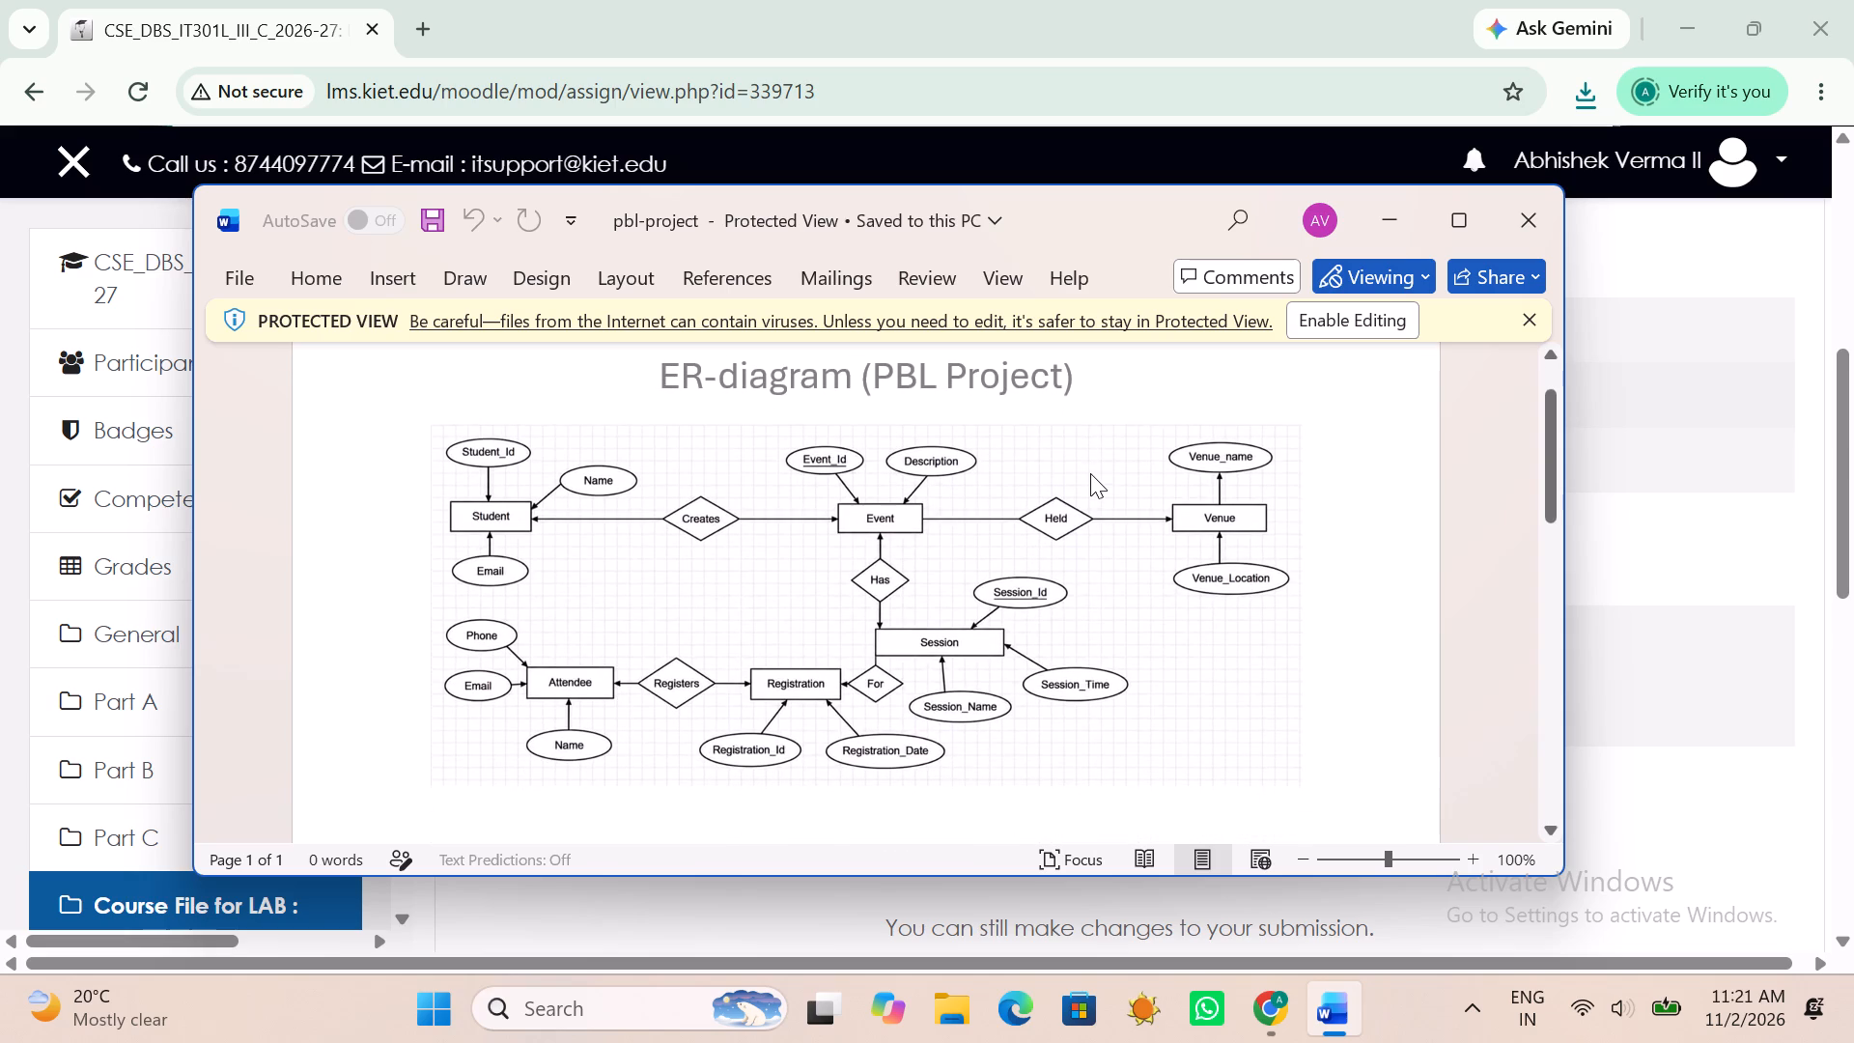
scroll(1090, 473, down, 2)
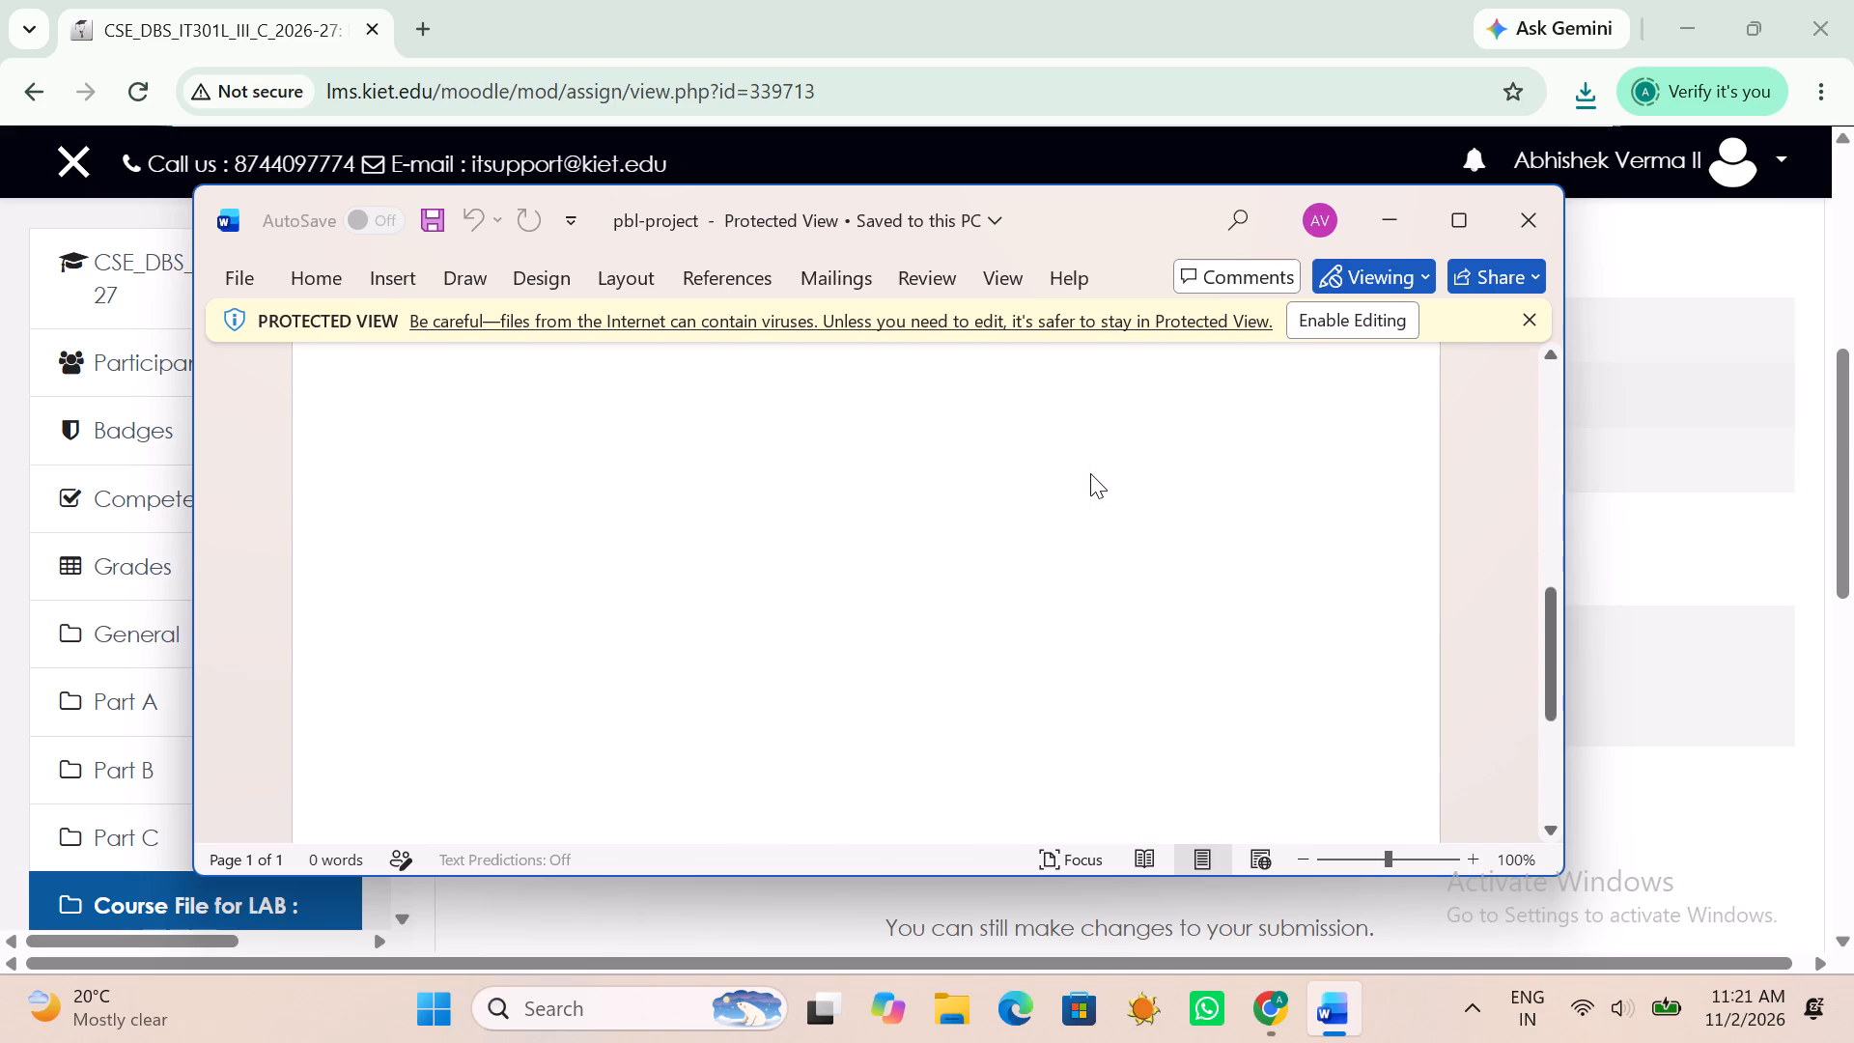
scroll(1090, 473, down, 2)
scroll(1090, 473, up, 2)
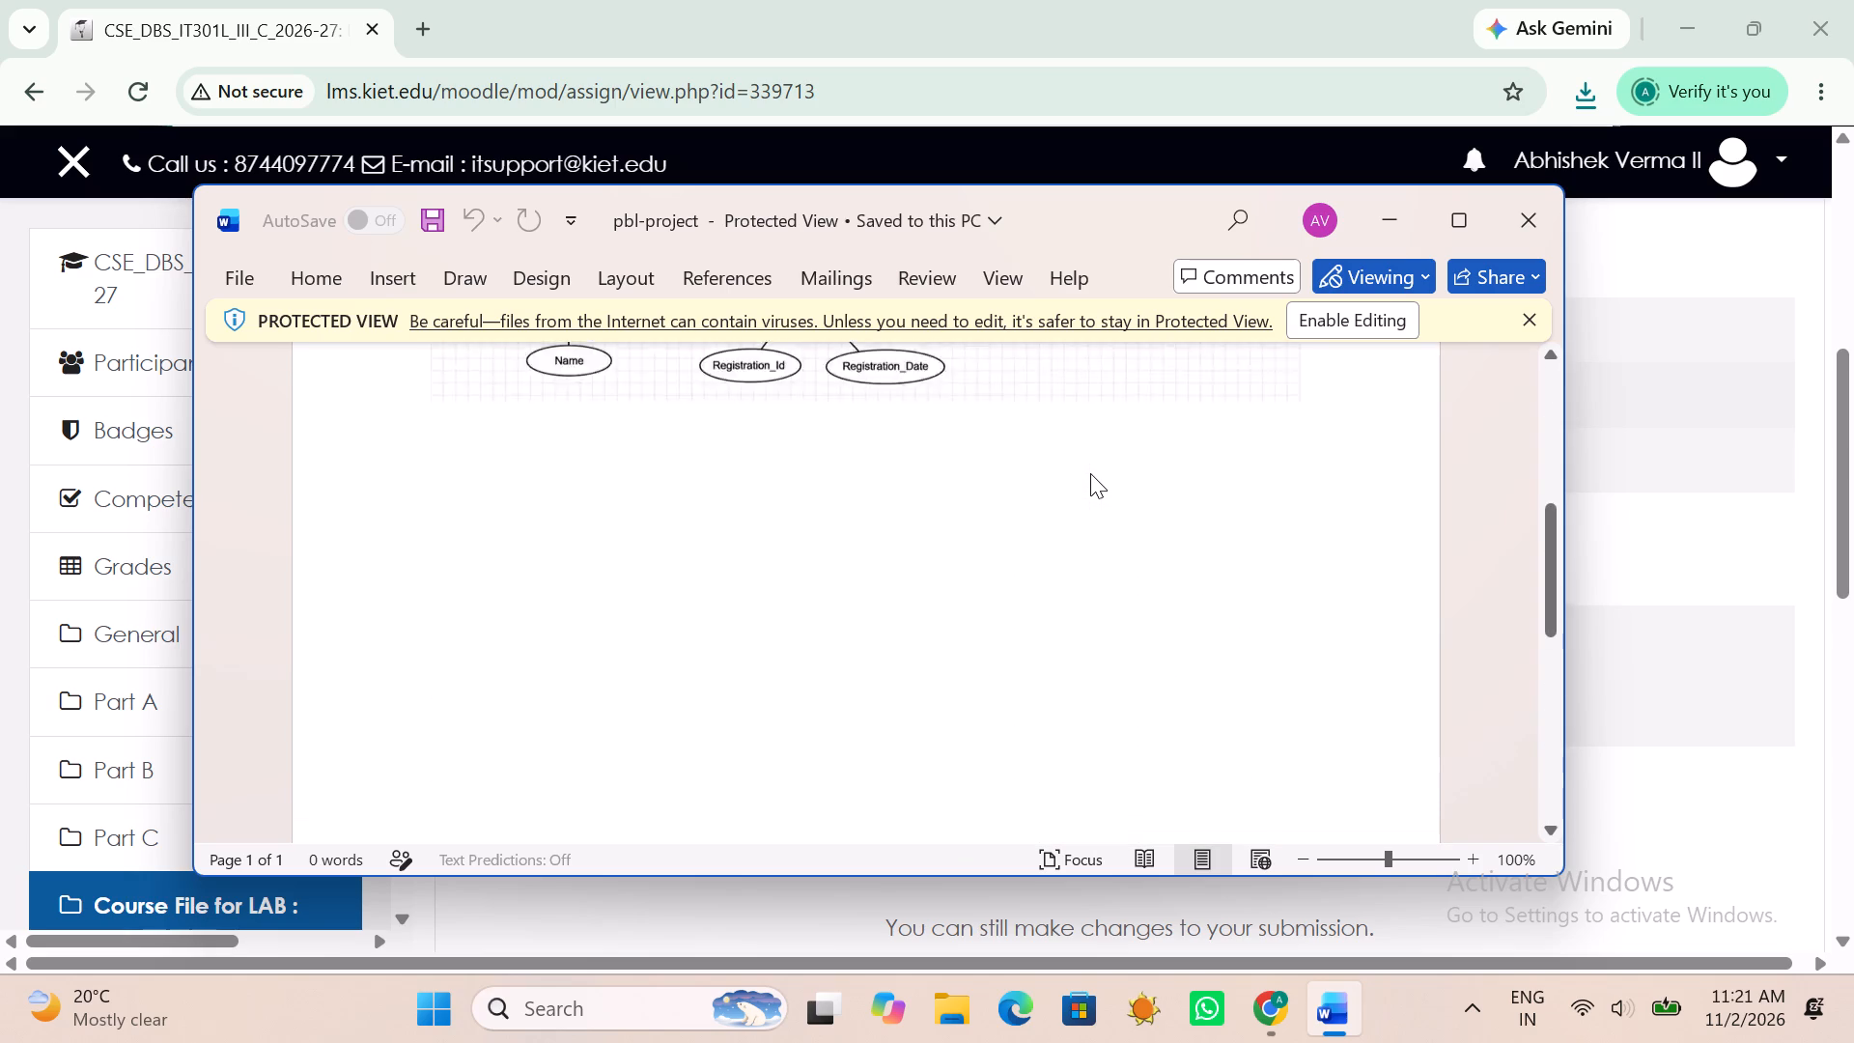
scroll(1090, 473, up, 1)
scroll(1090, 473, down, 1)
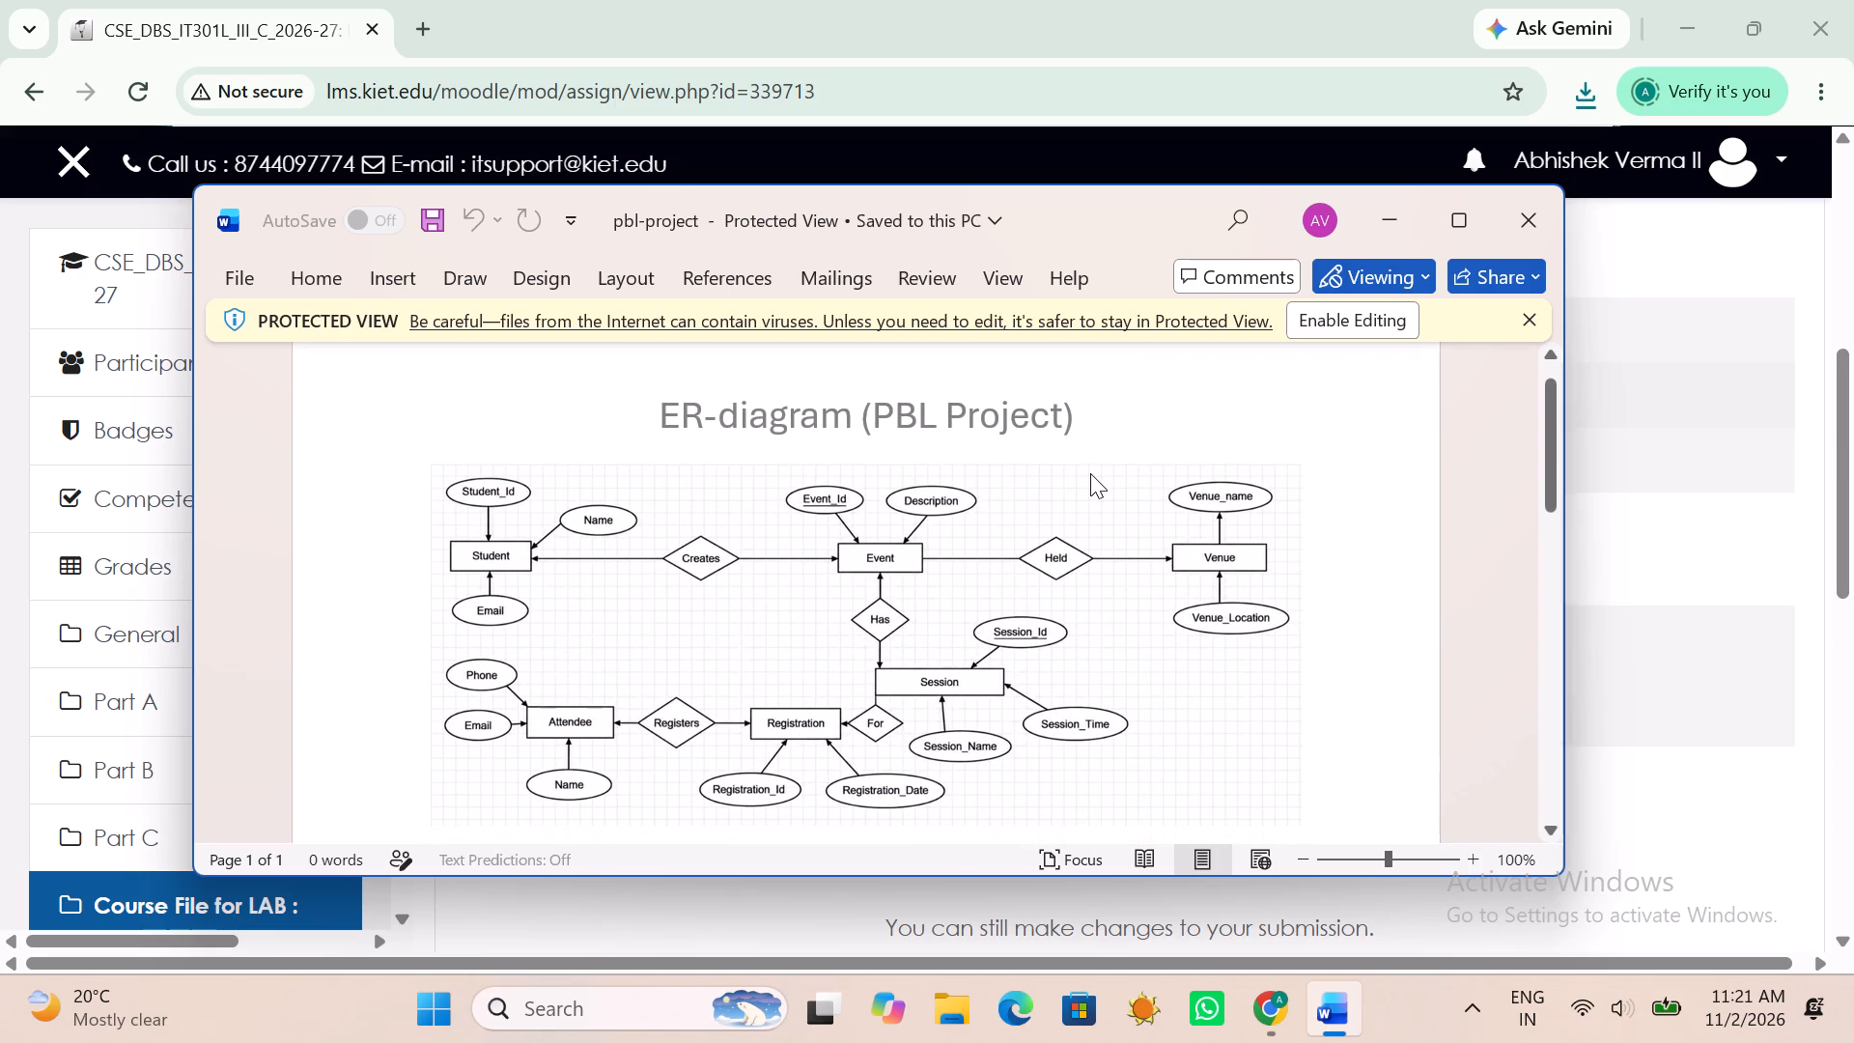
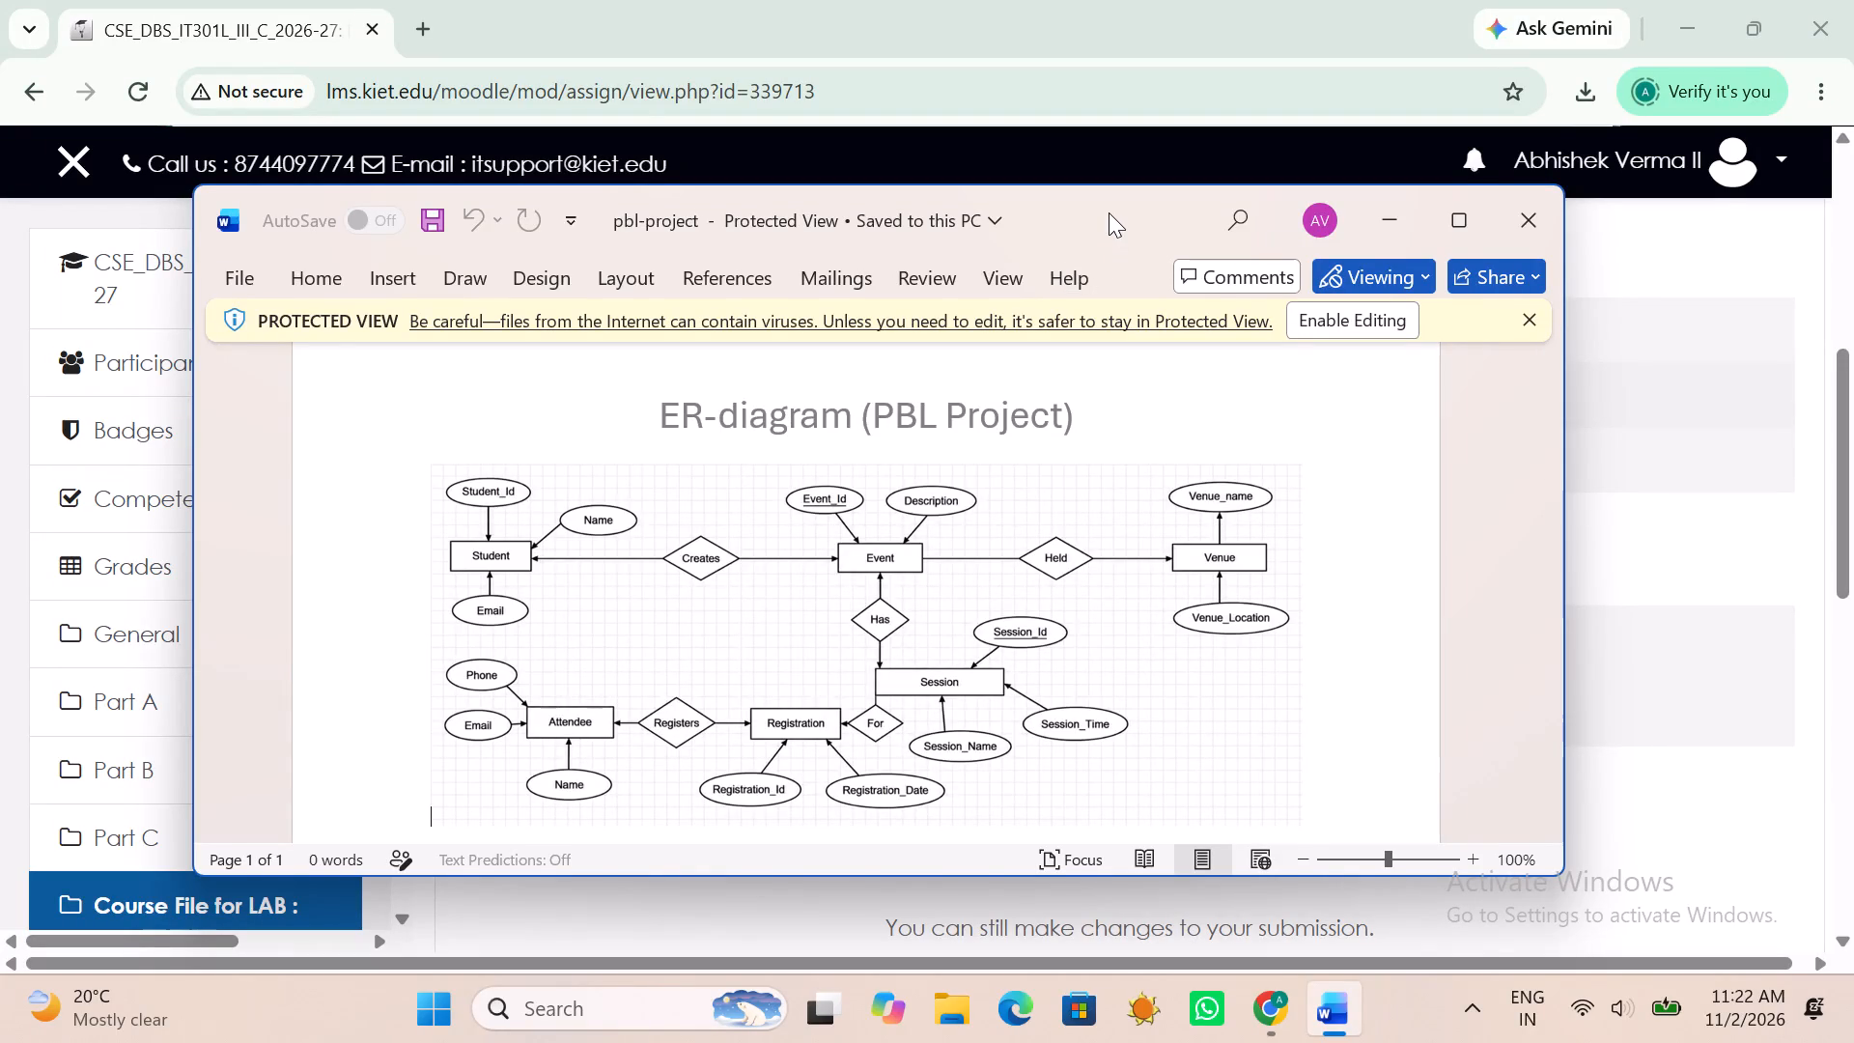
Move the pbl-project window aside, look over the LAB-1 submission page in Chrome and return to the course's Part D lab list.
drag(1109, 212, 1520, 23)
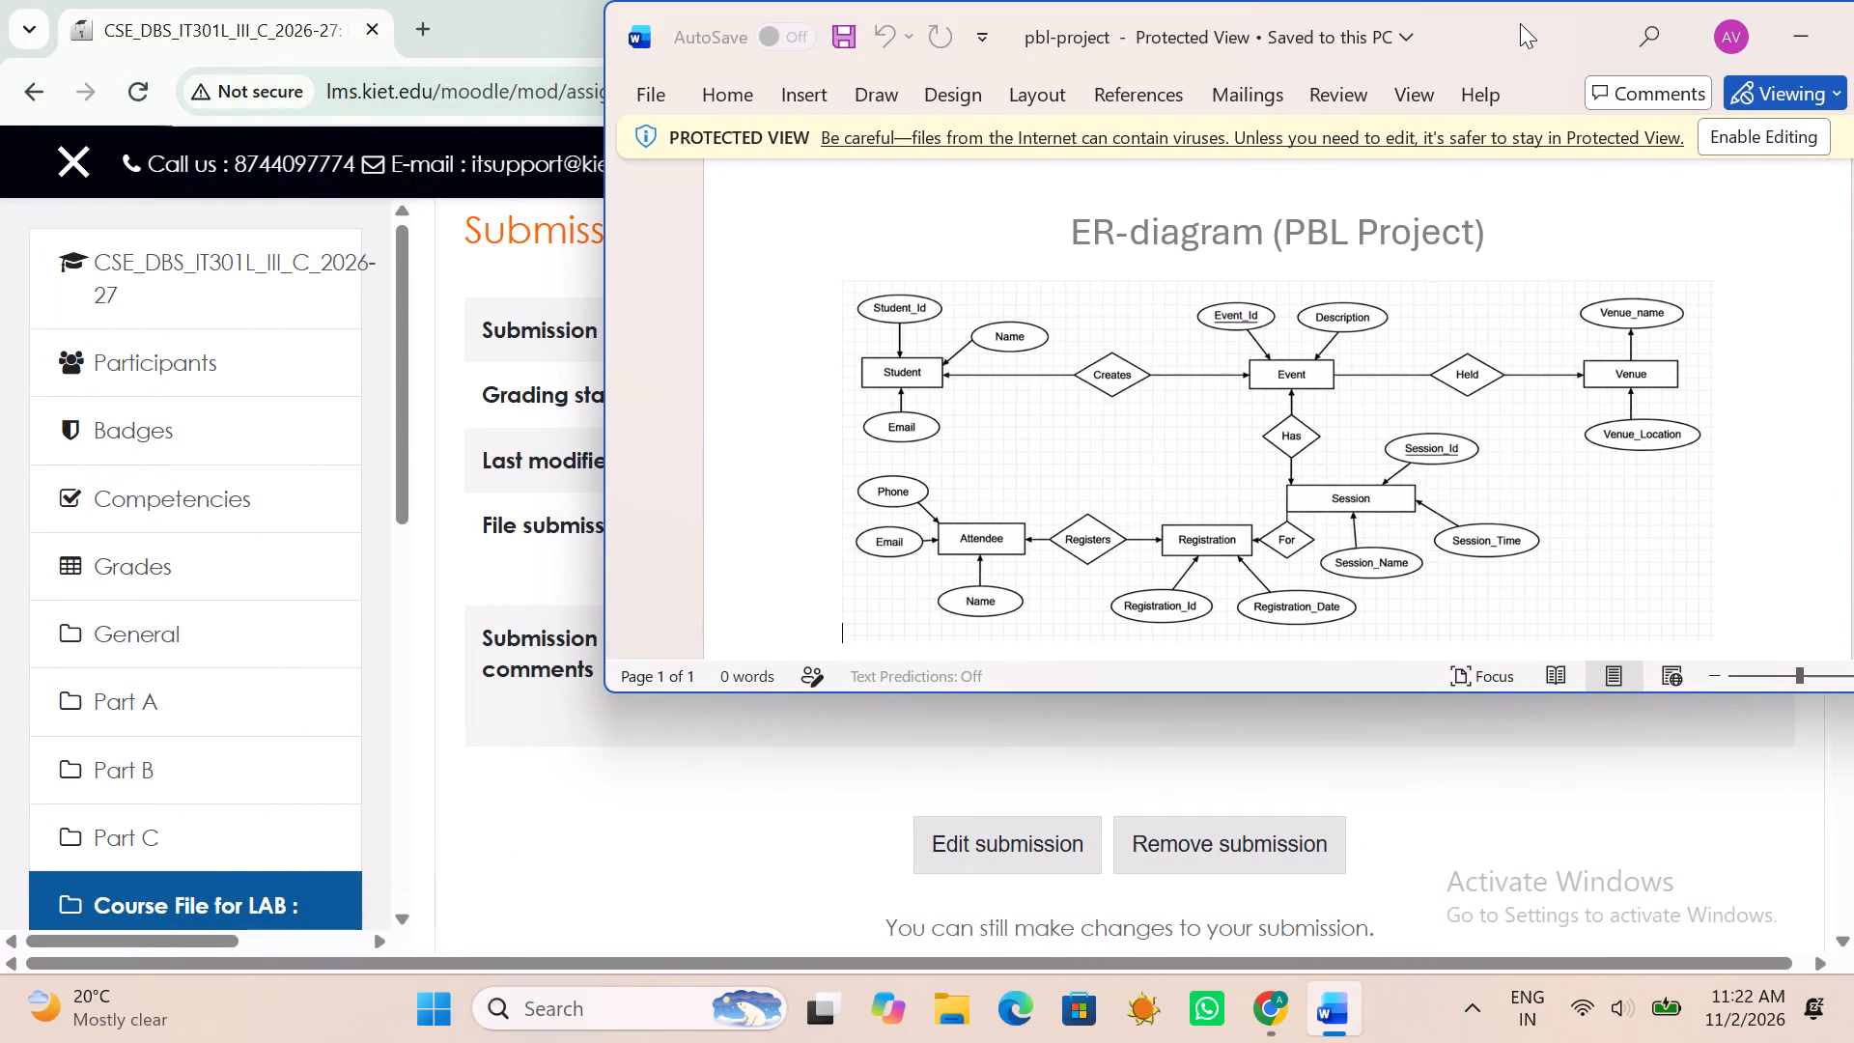
scroll(525, 486, up, 2)
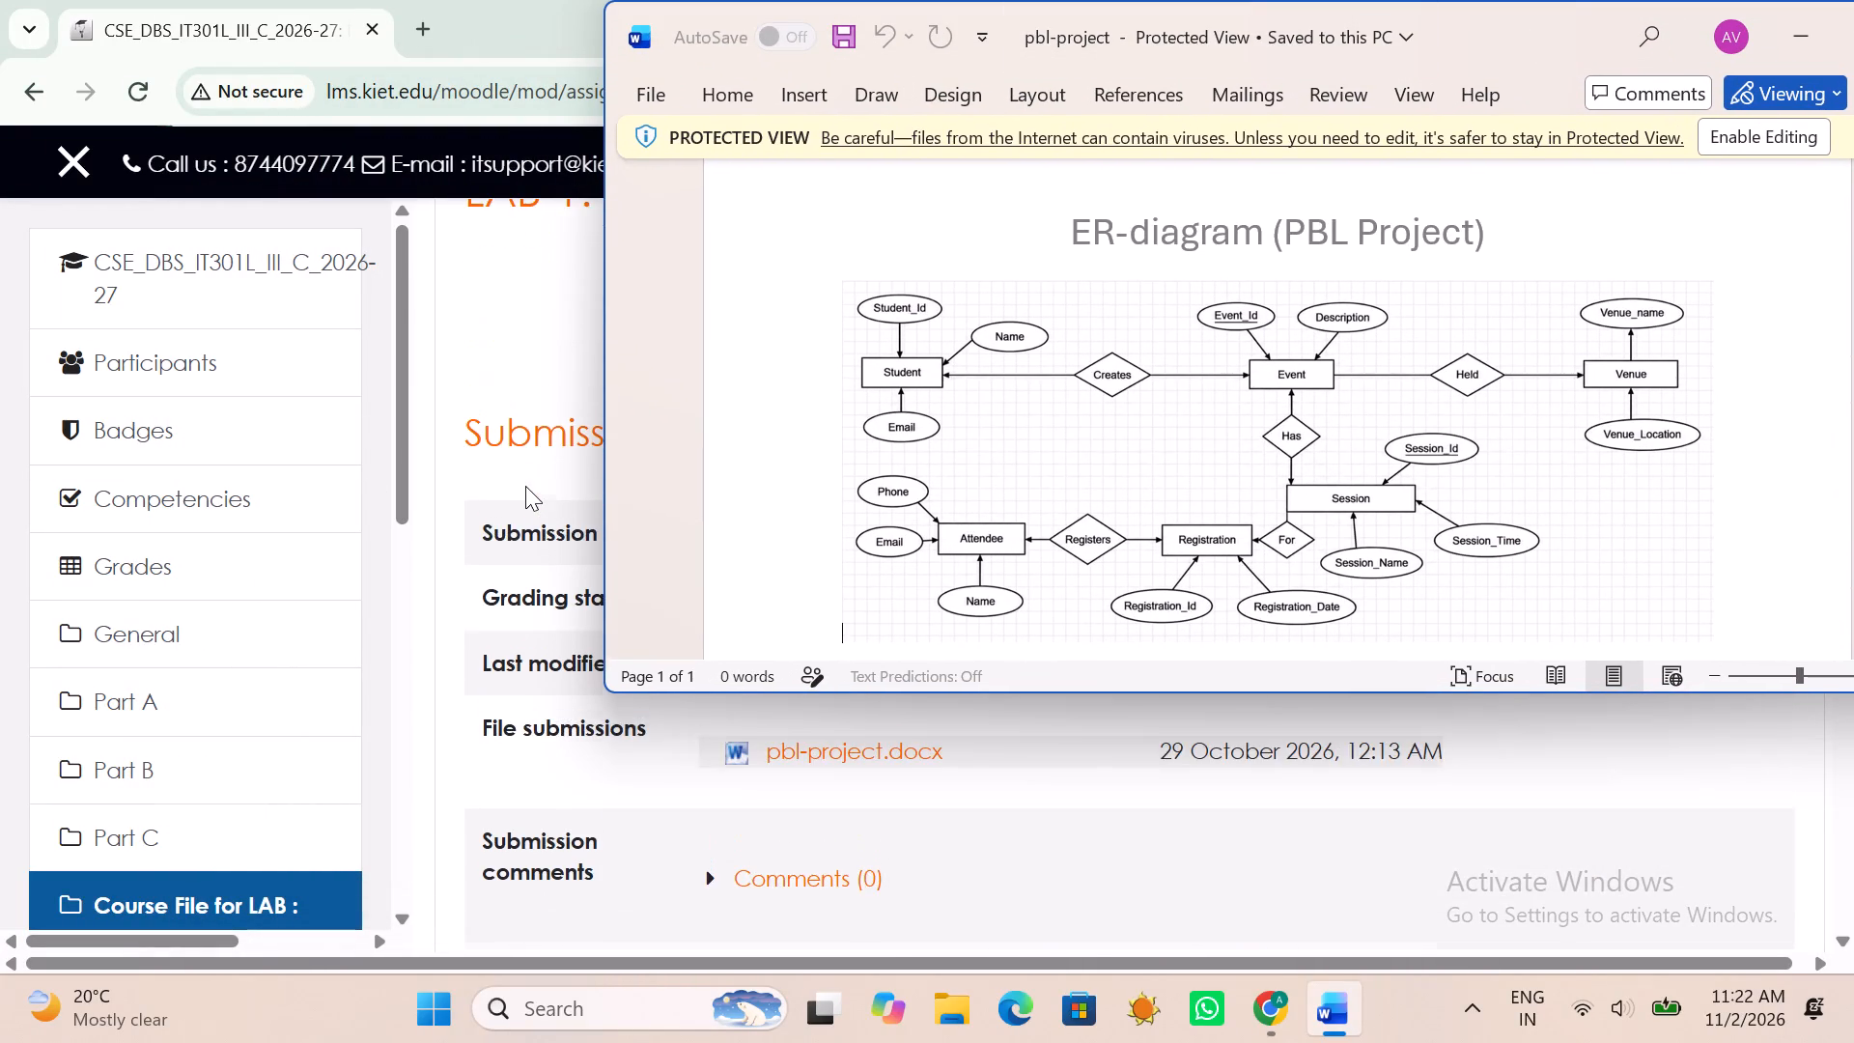
scroll(525, 486, up, 1)
scroll(525, 486, down, 1)
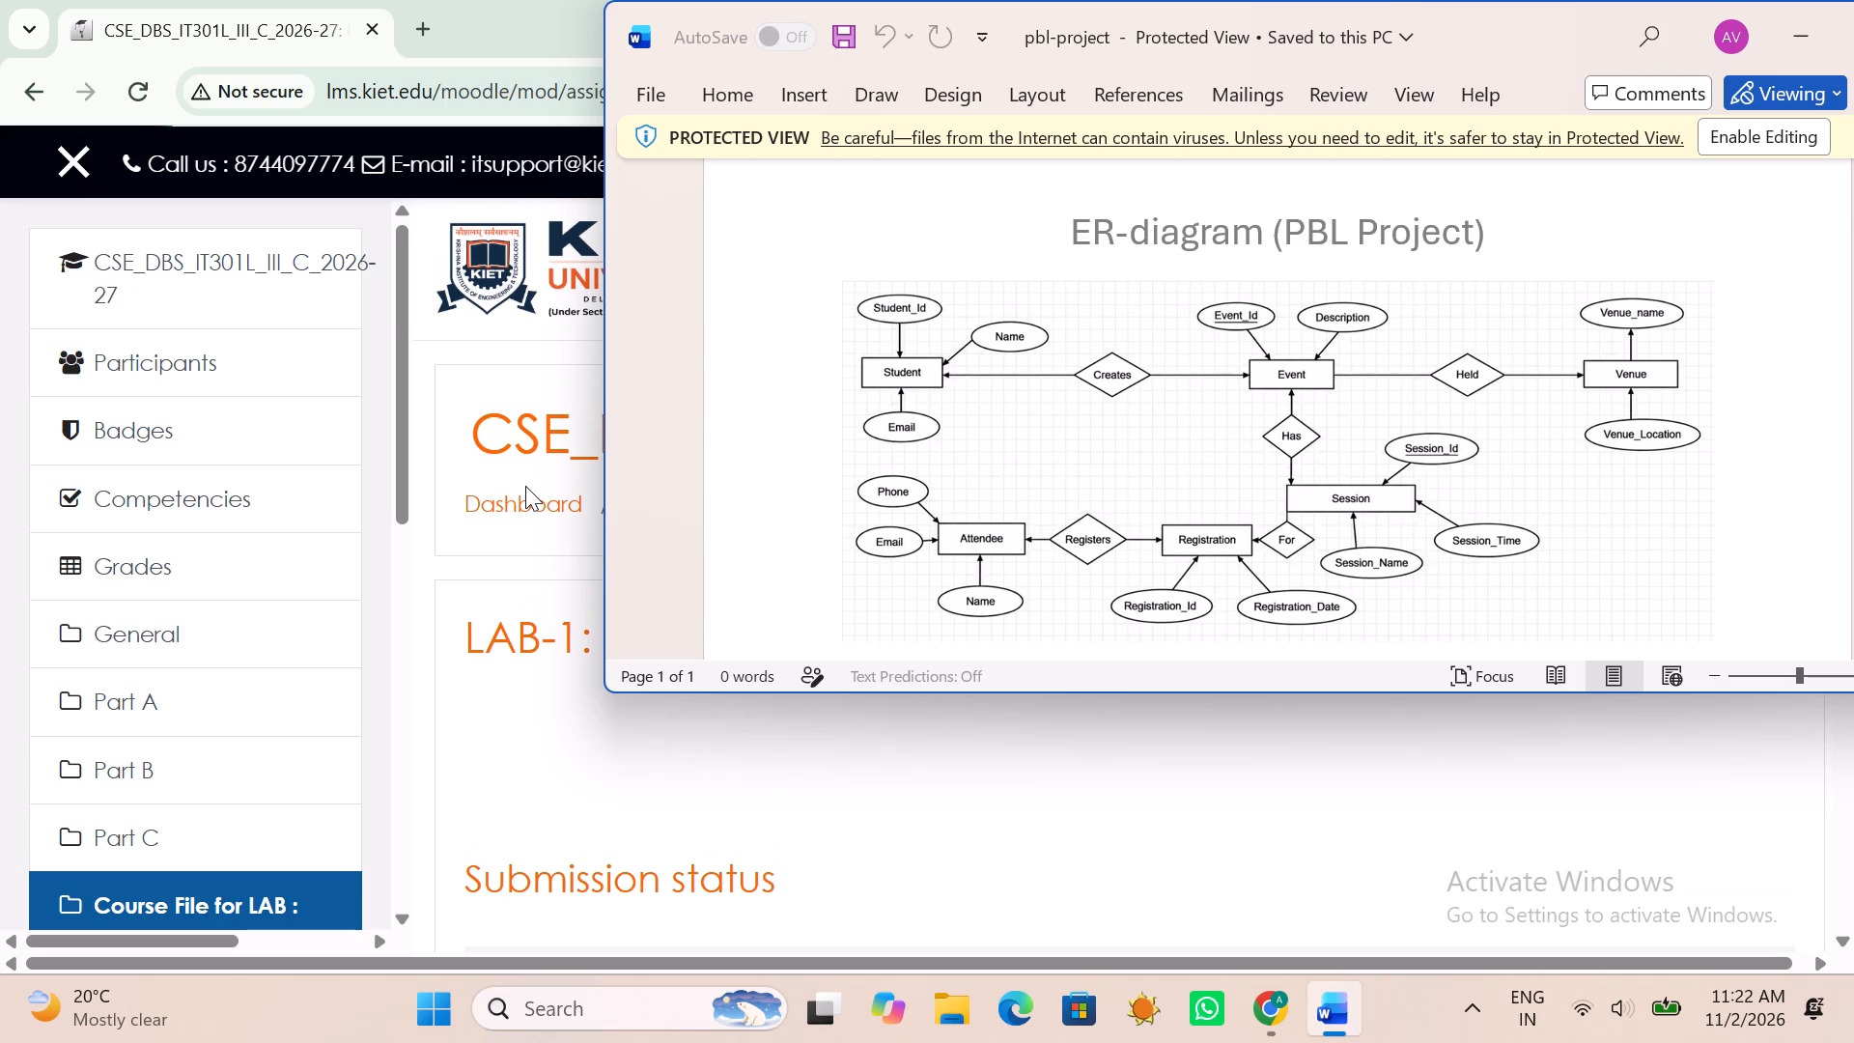
scroll(525, 486, down, 2)
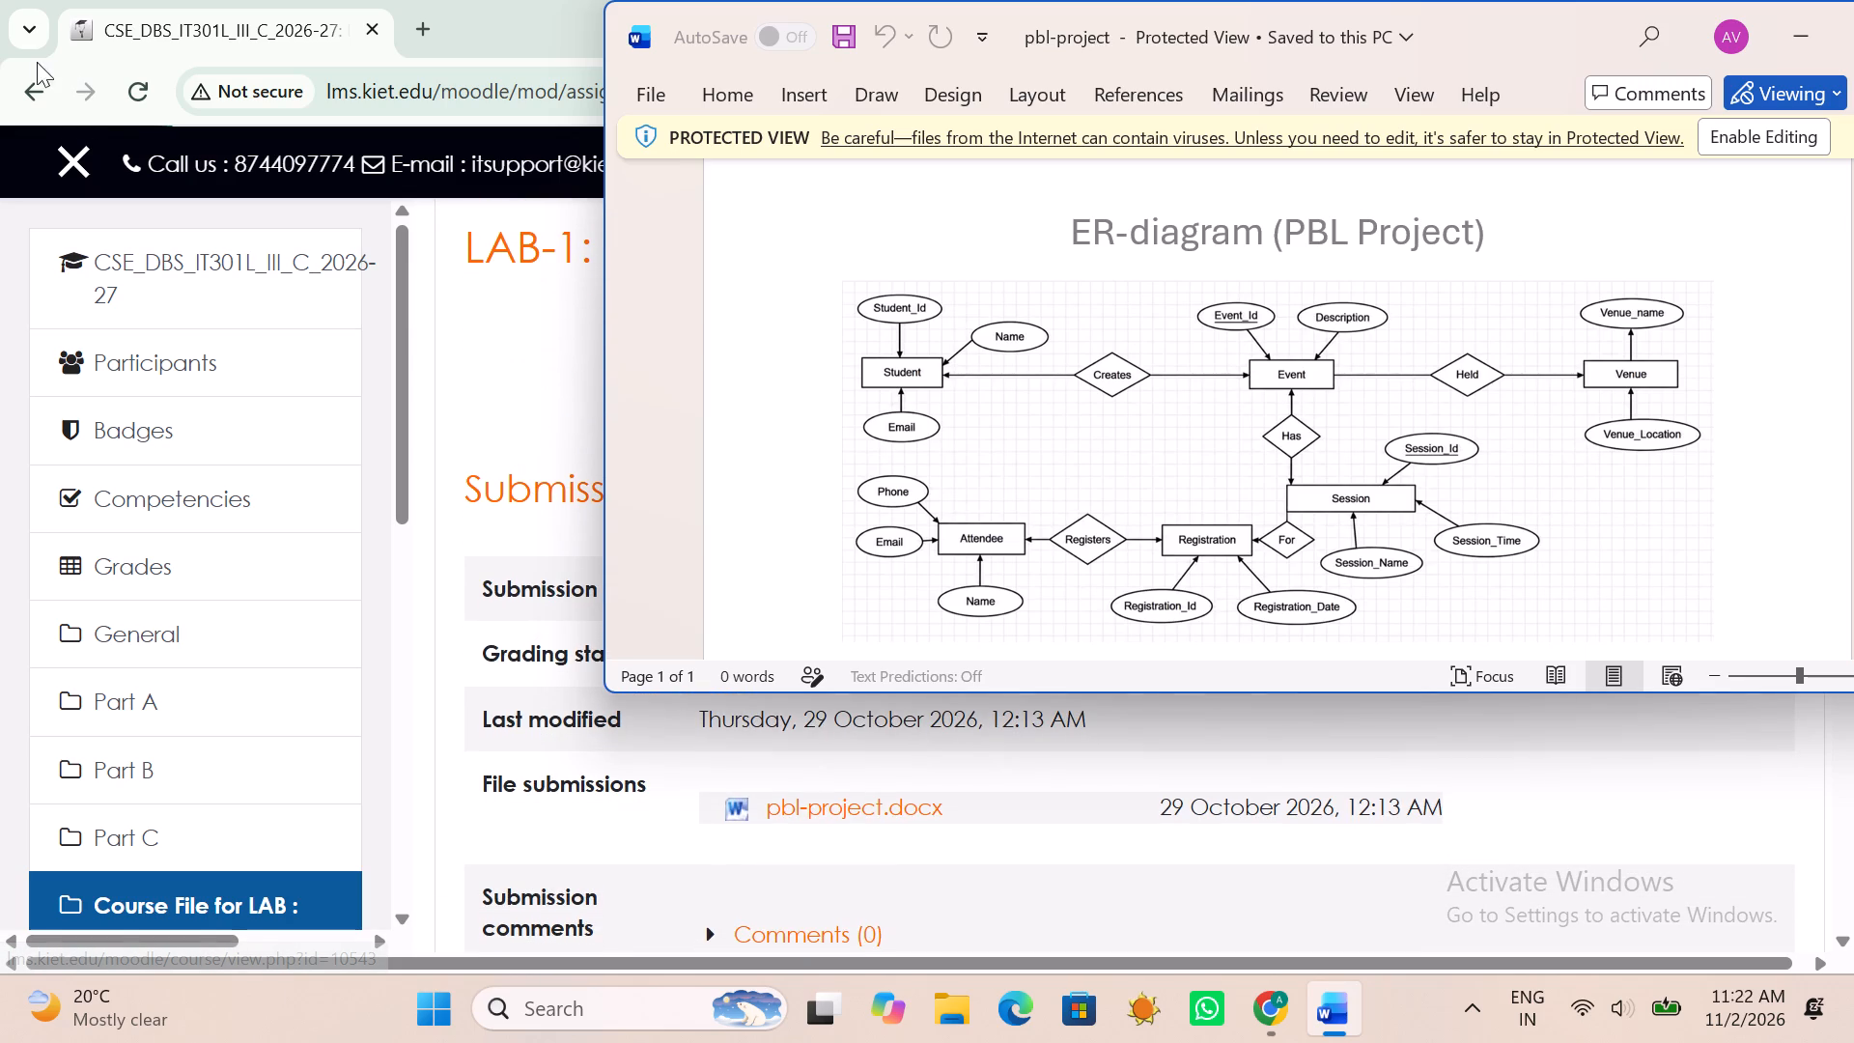
click(20, 97)
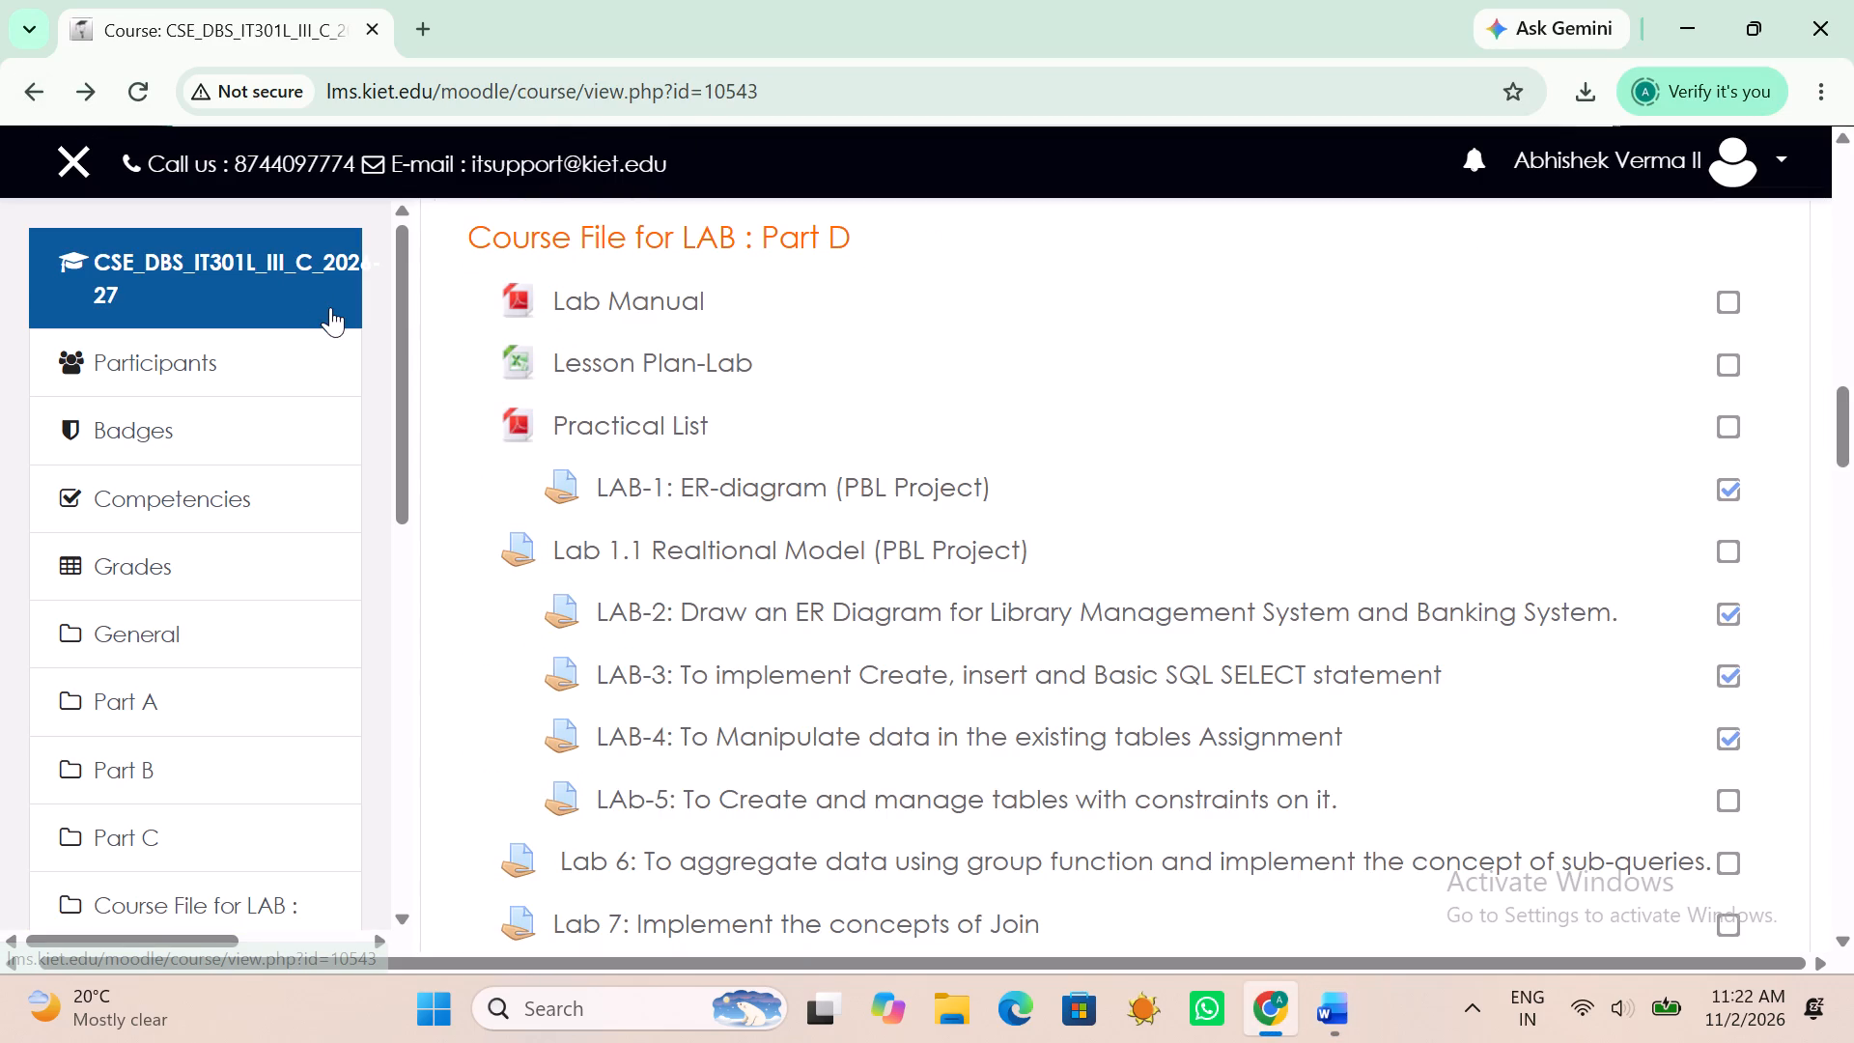
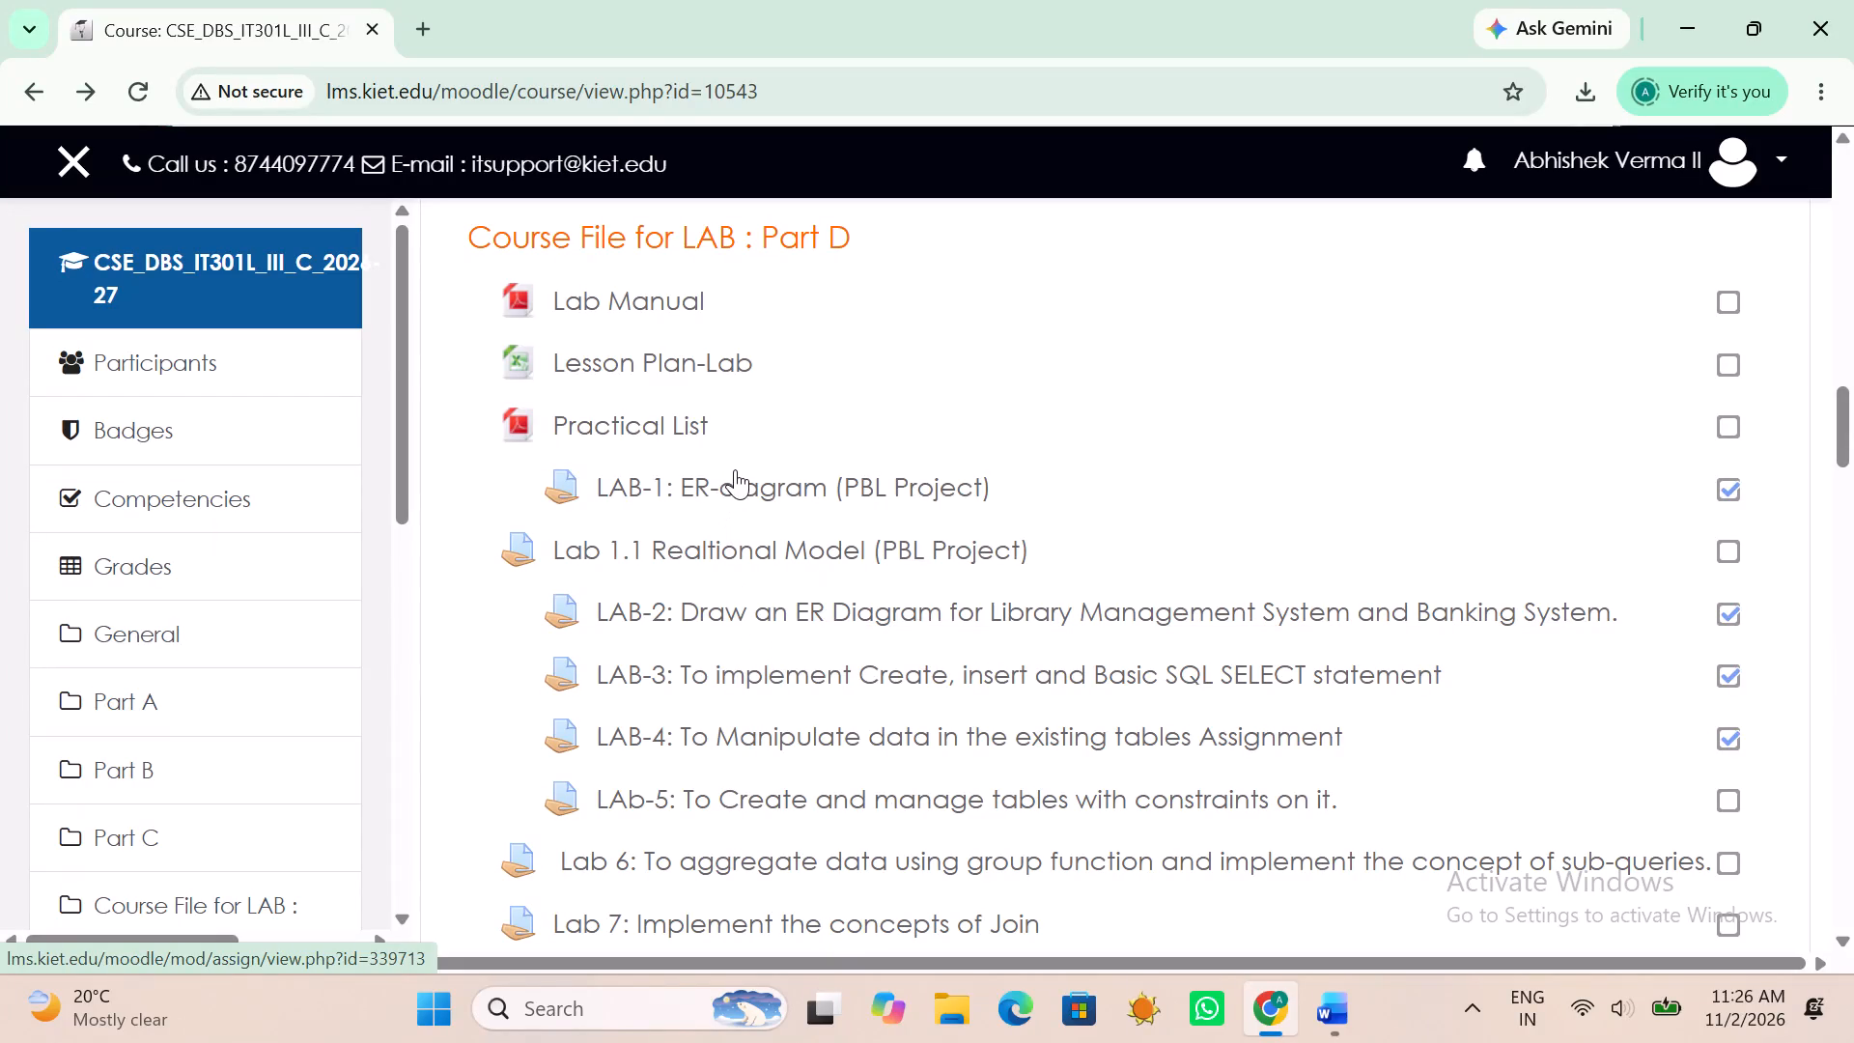
Open the LAB-1: ER-diagram (PBL Project) assignment, download its submitted pbl-project.docx, keeping the blocked file, and open the downloaded copy.
click(735, 469)
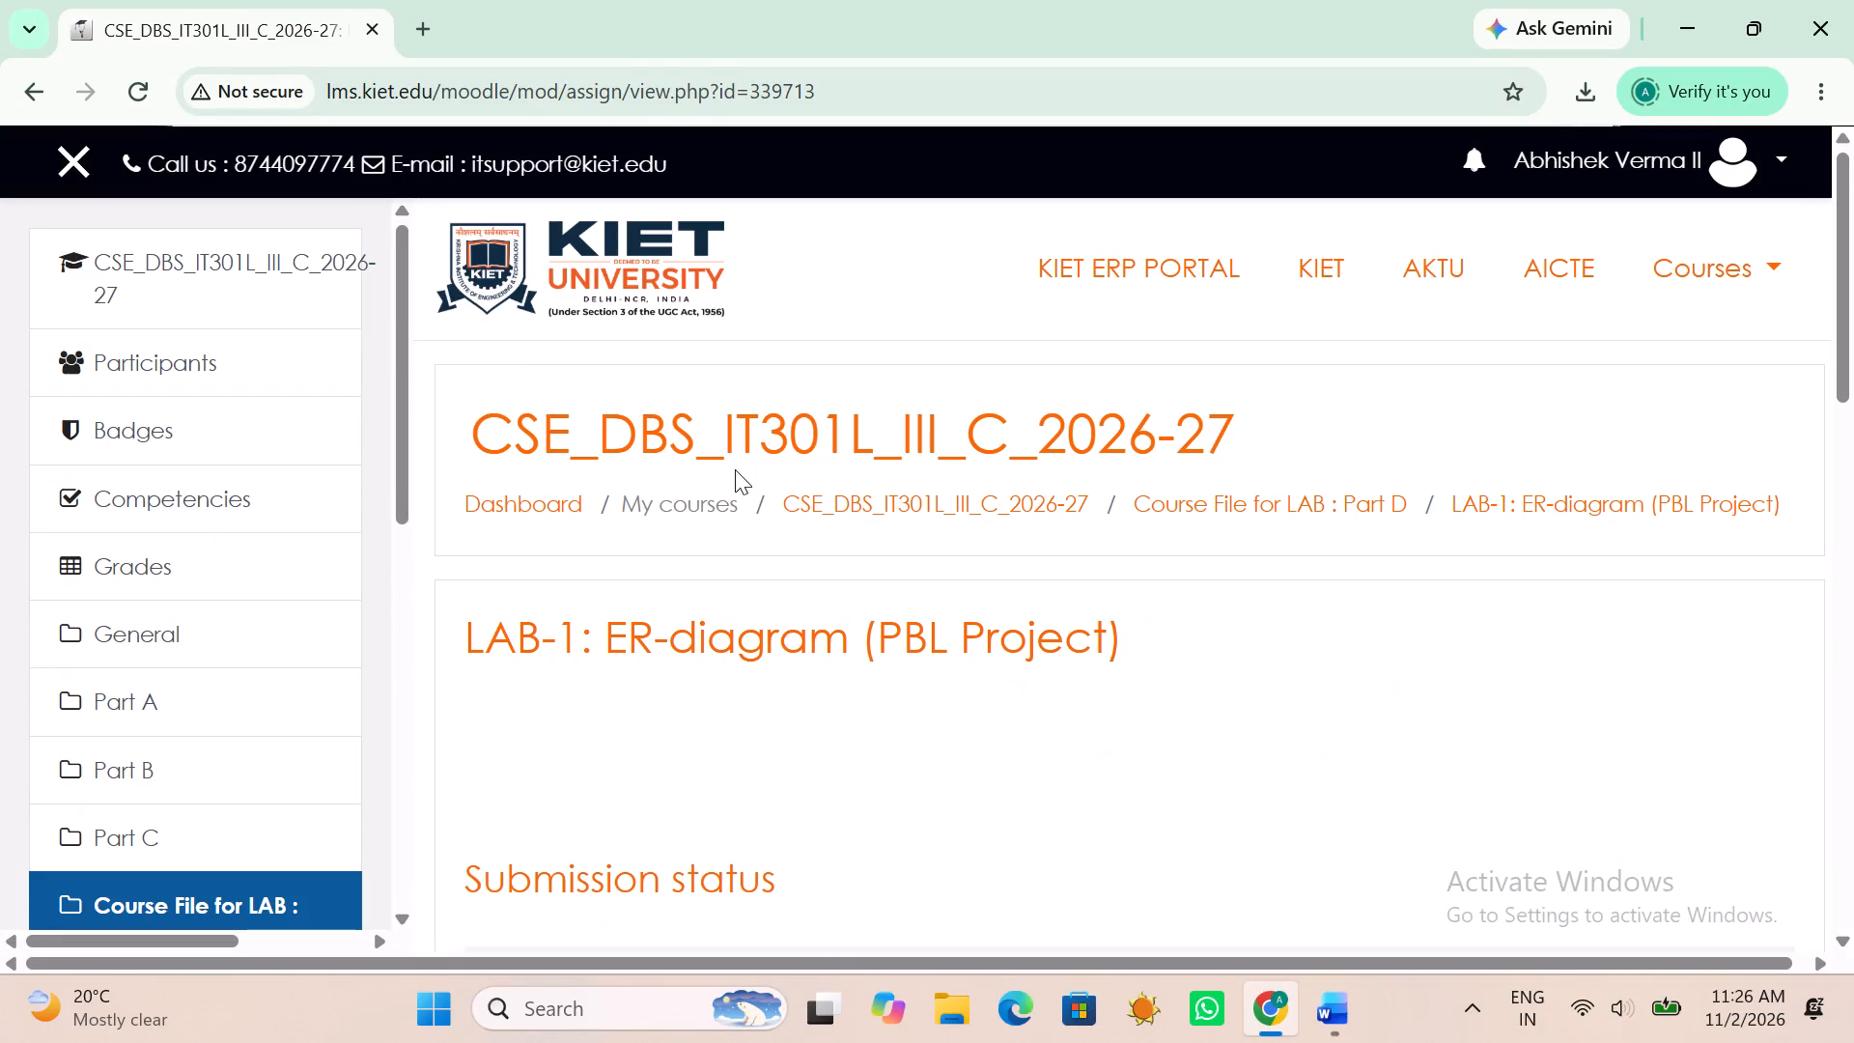
scroll(749, 614, down, 3)
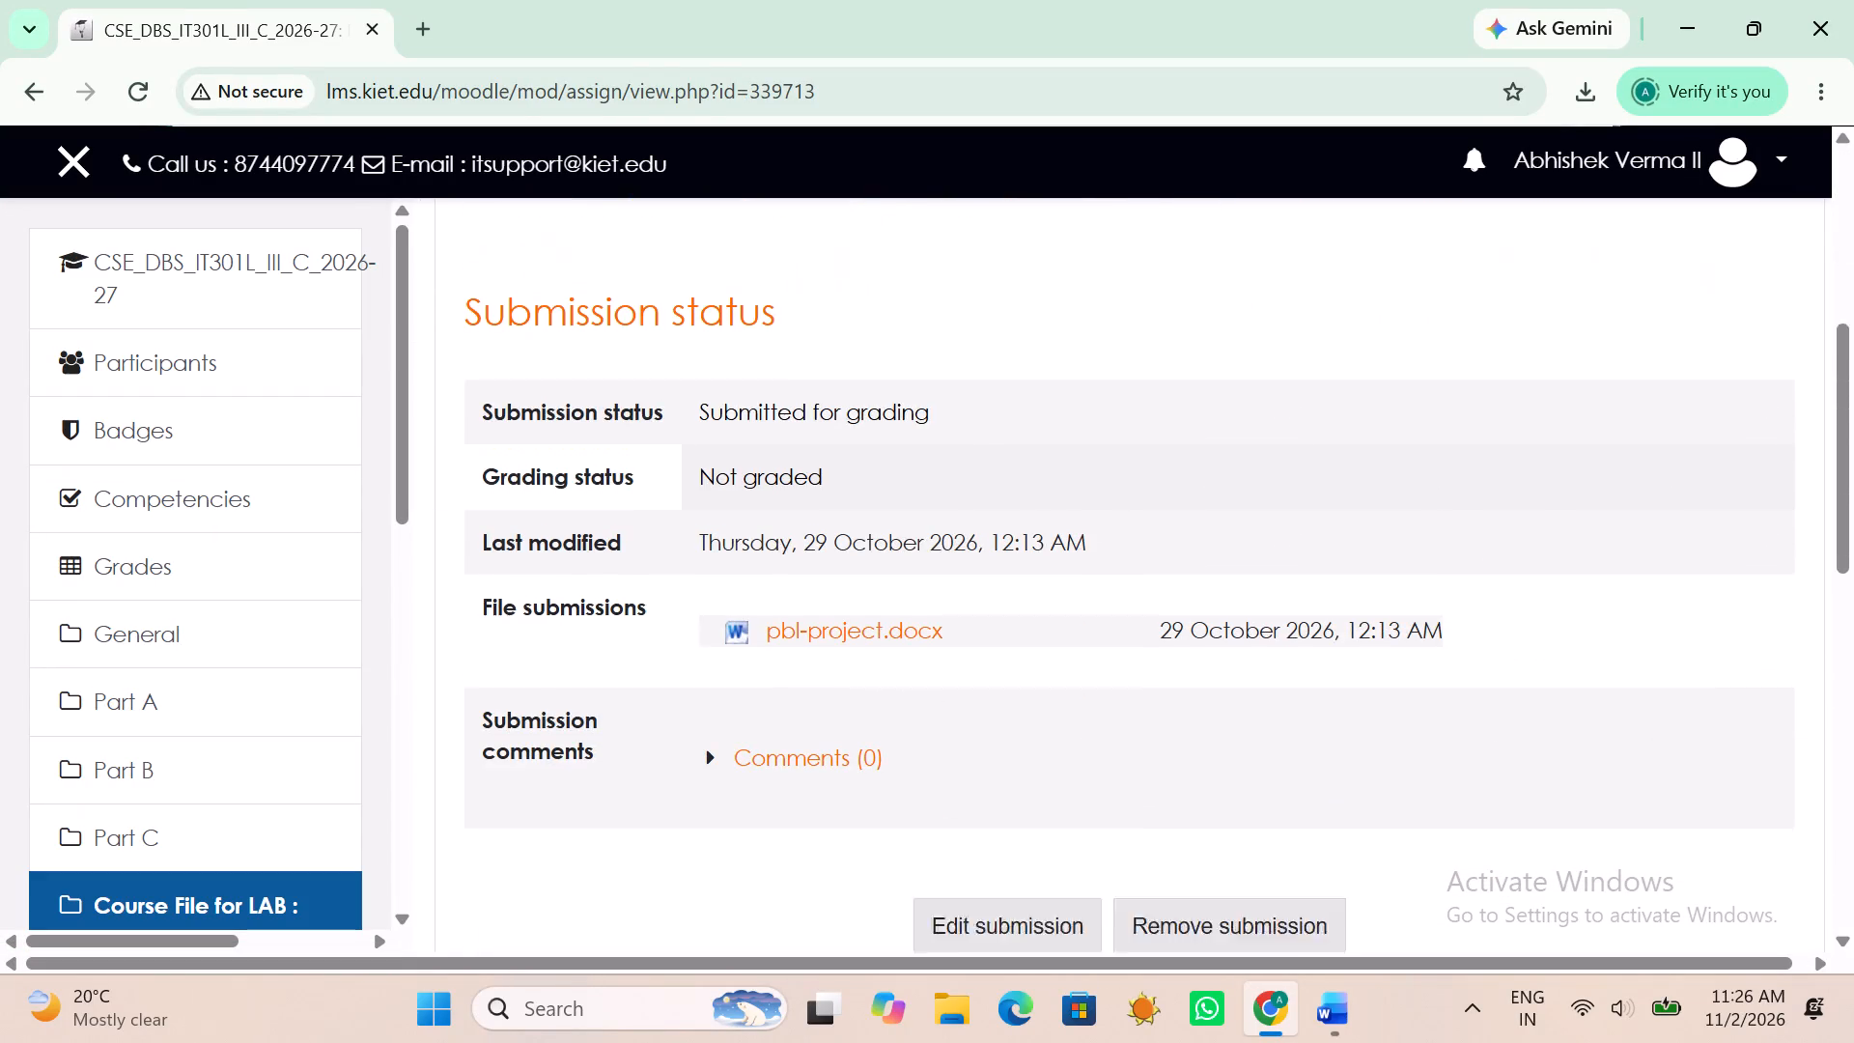
scroll(749, 614, down, 2)
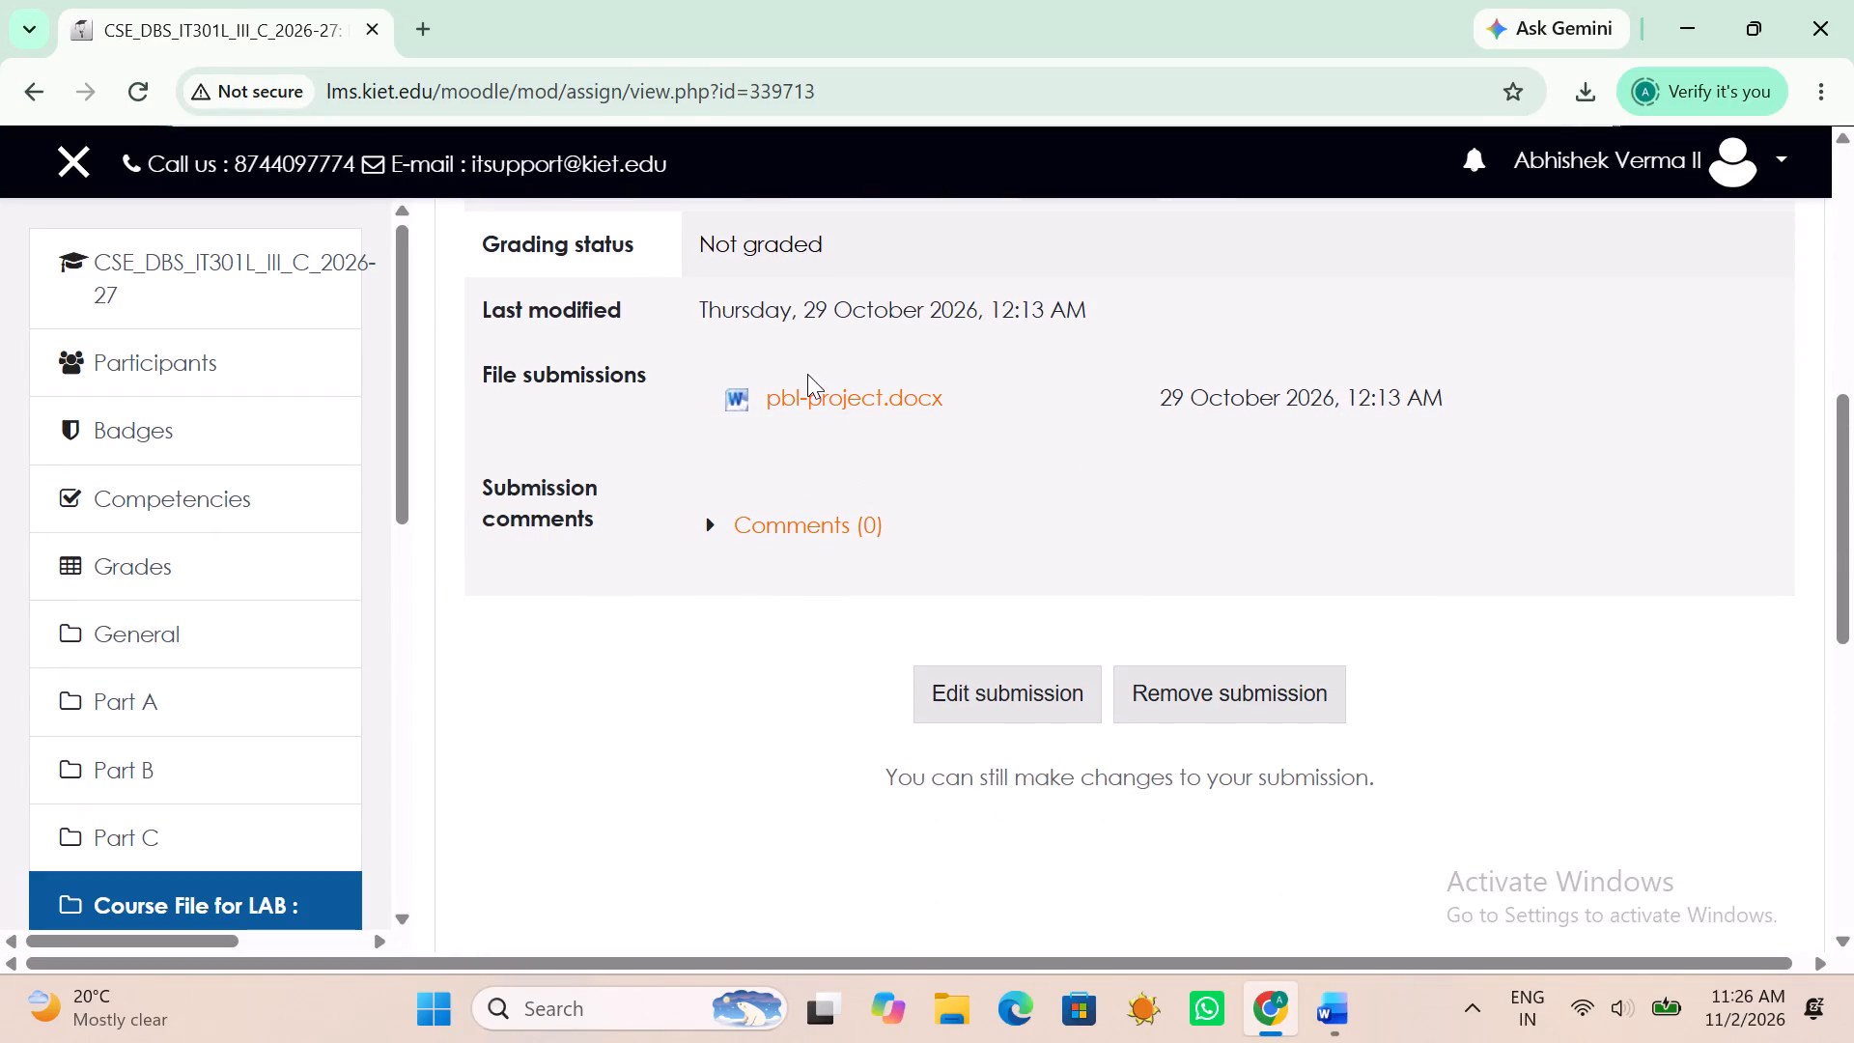
double_click(824, 402)
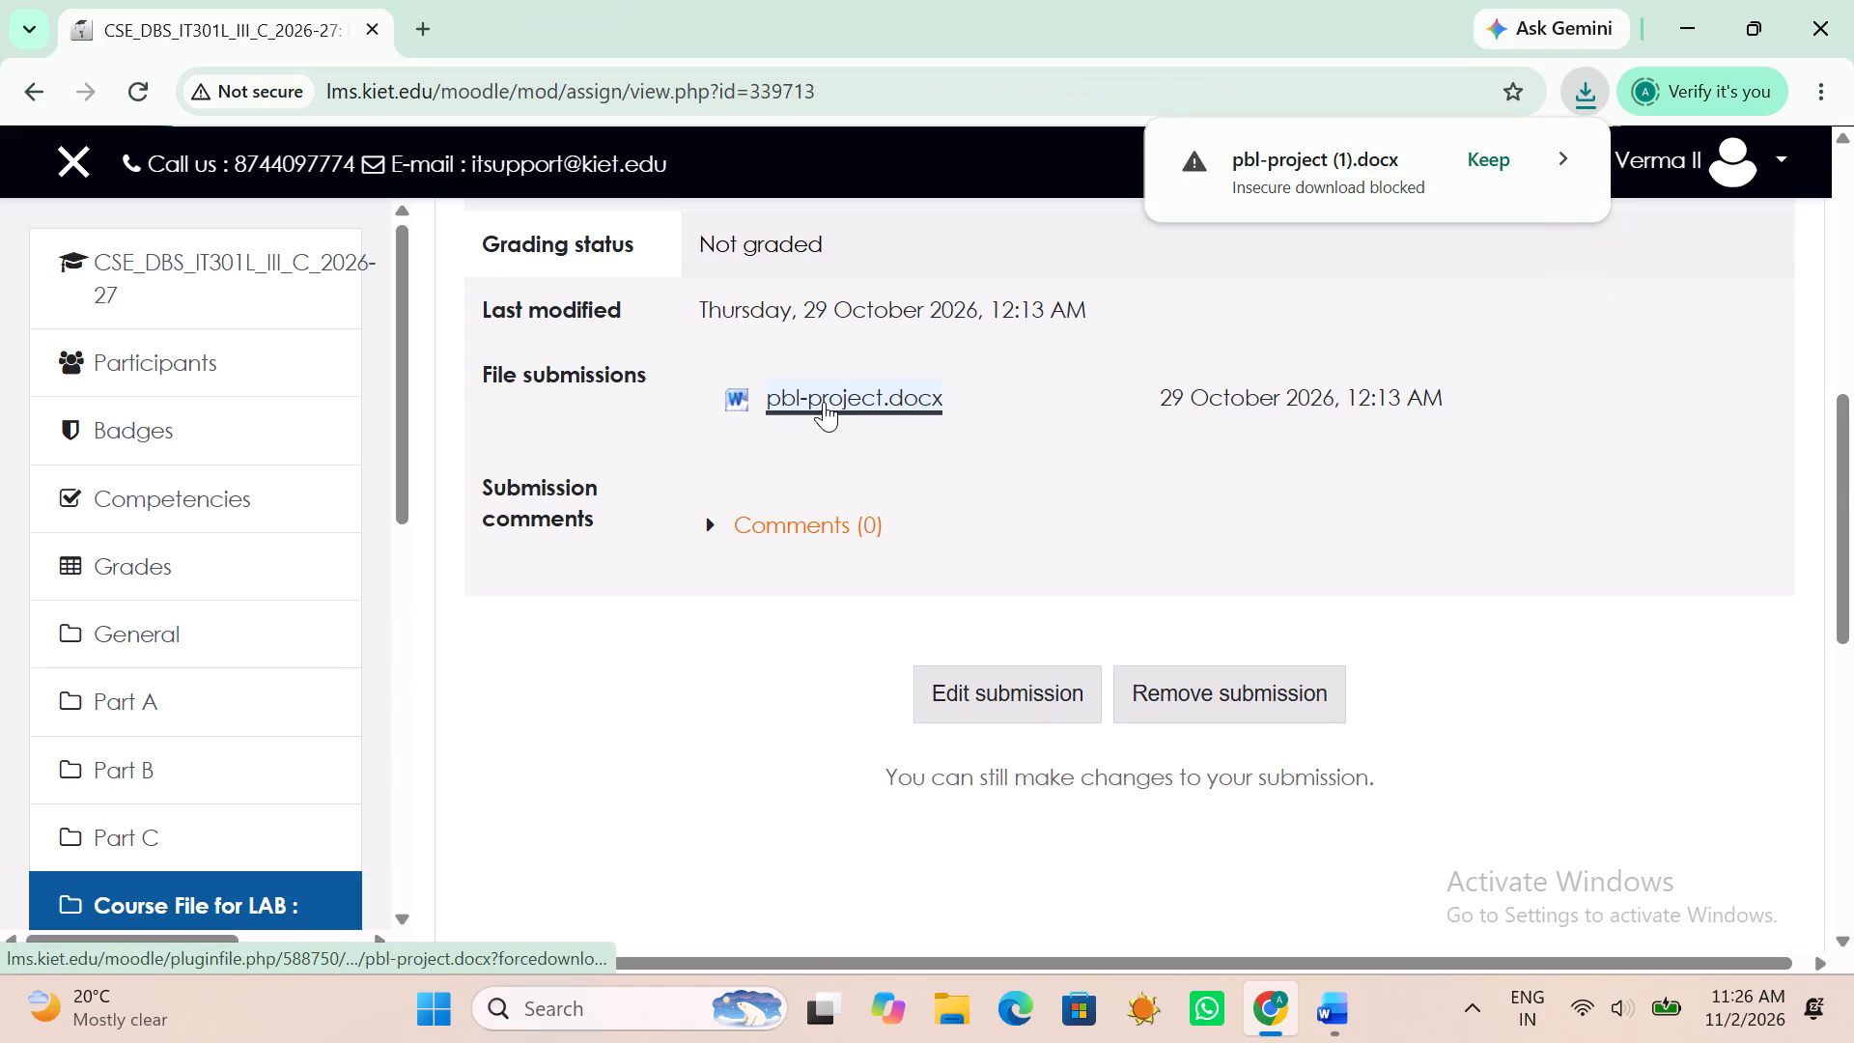
click(1499, 149)
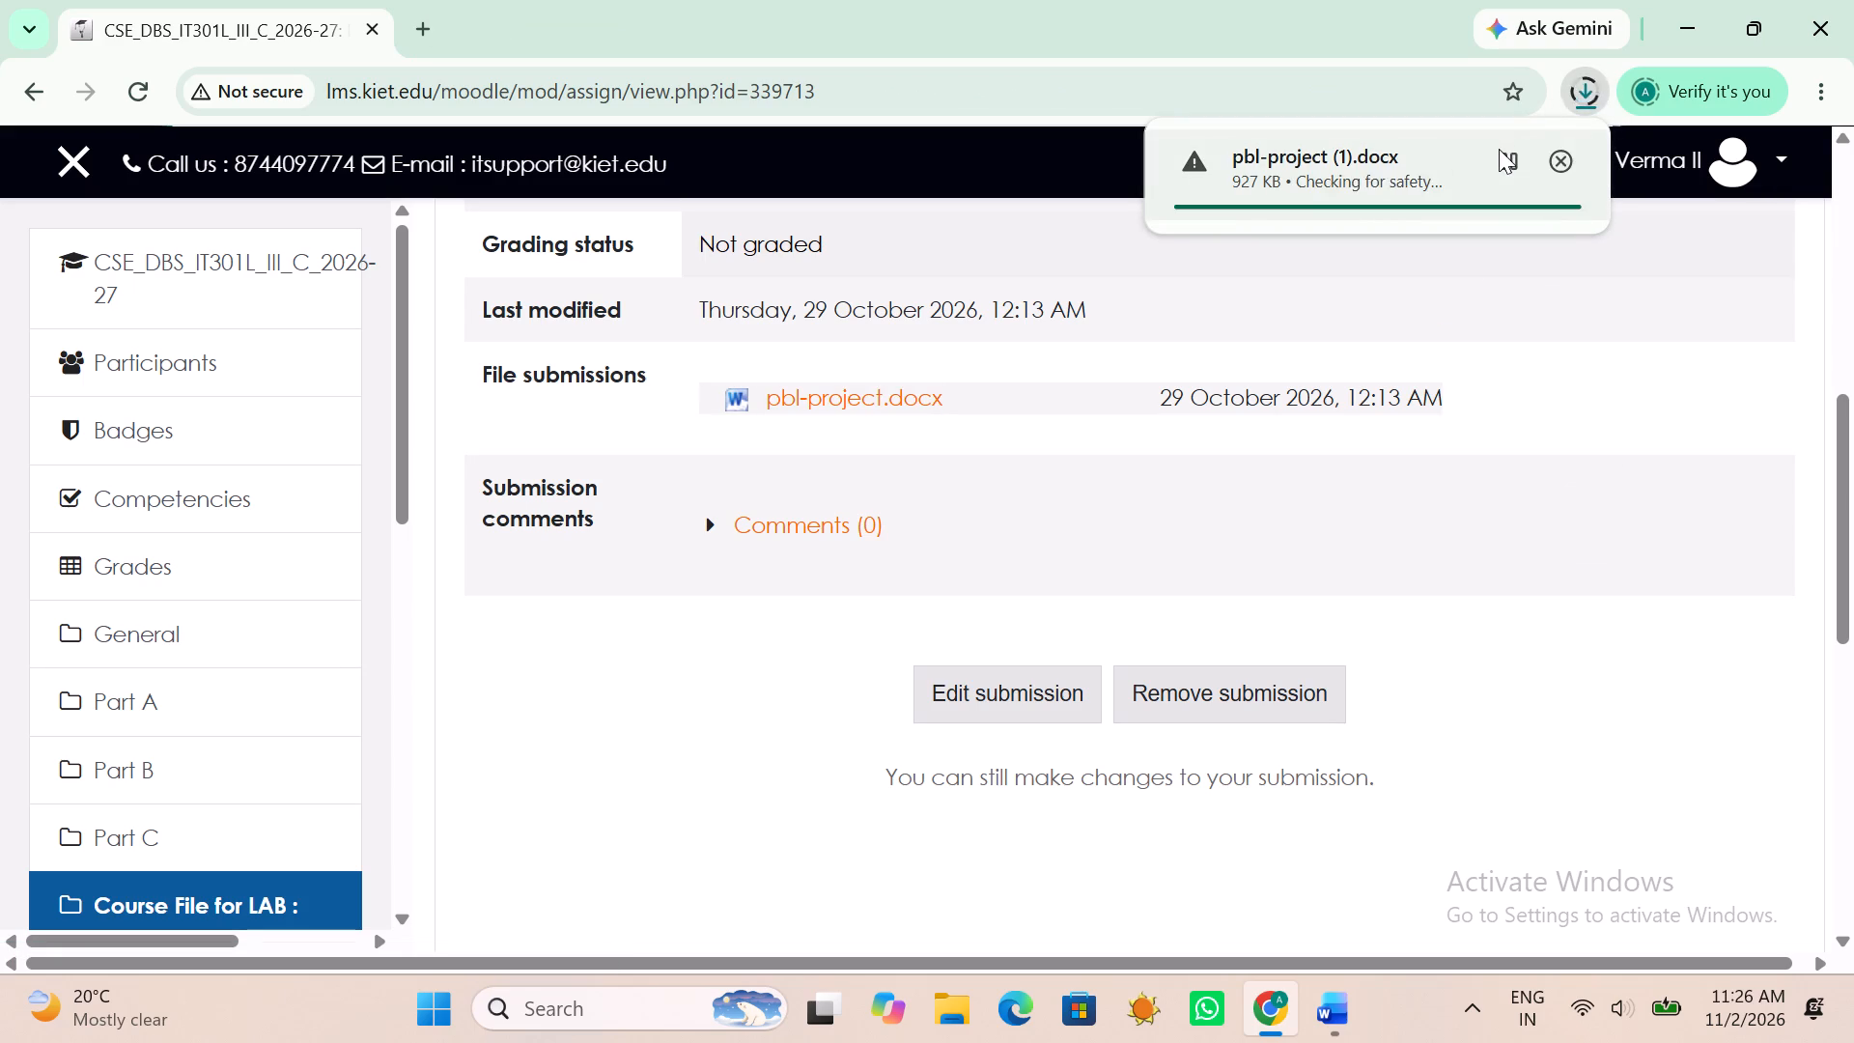
double_click(1348, 158)
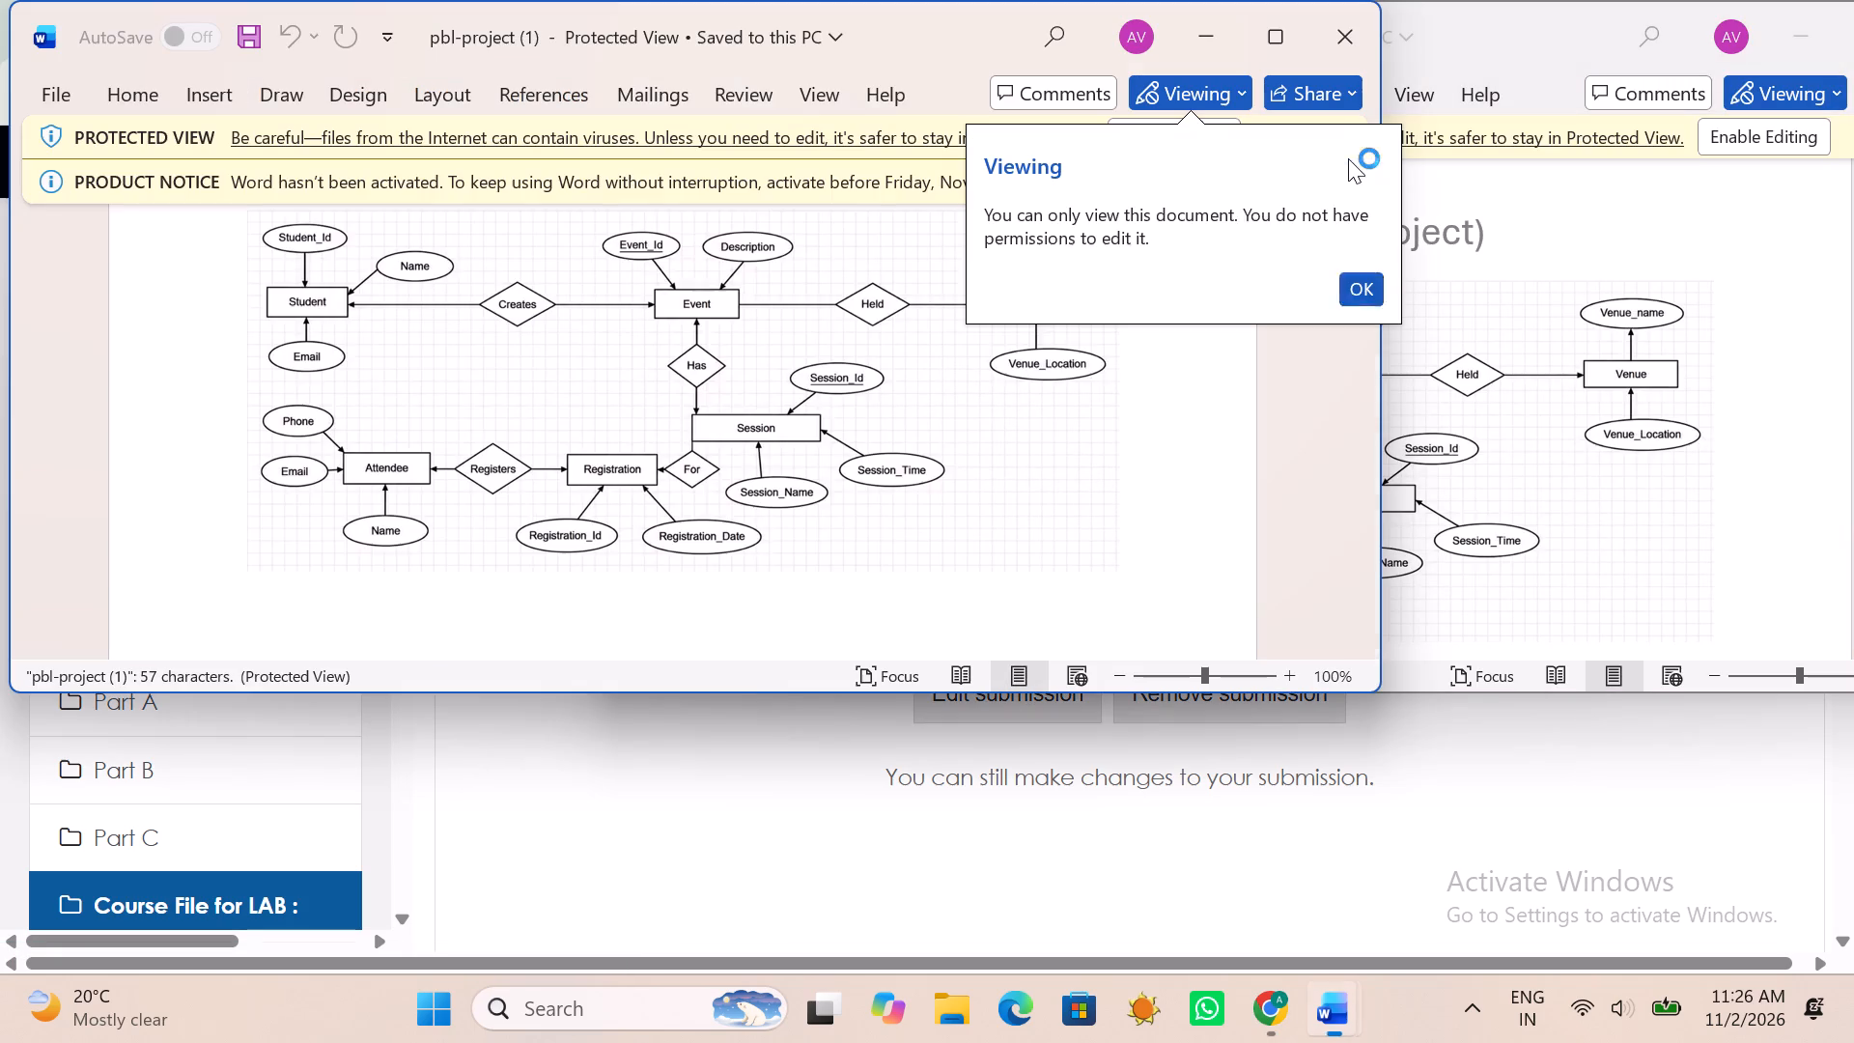
Dismiss the viewing notice, look over the ER-diagram heading and picture in the downloaded copy, and close that copy.
click(1355, 289)
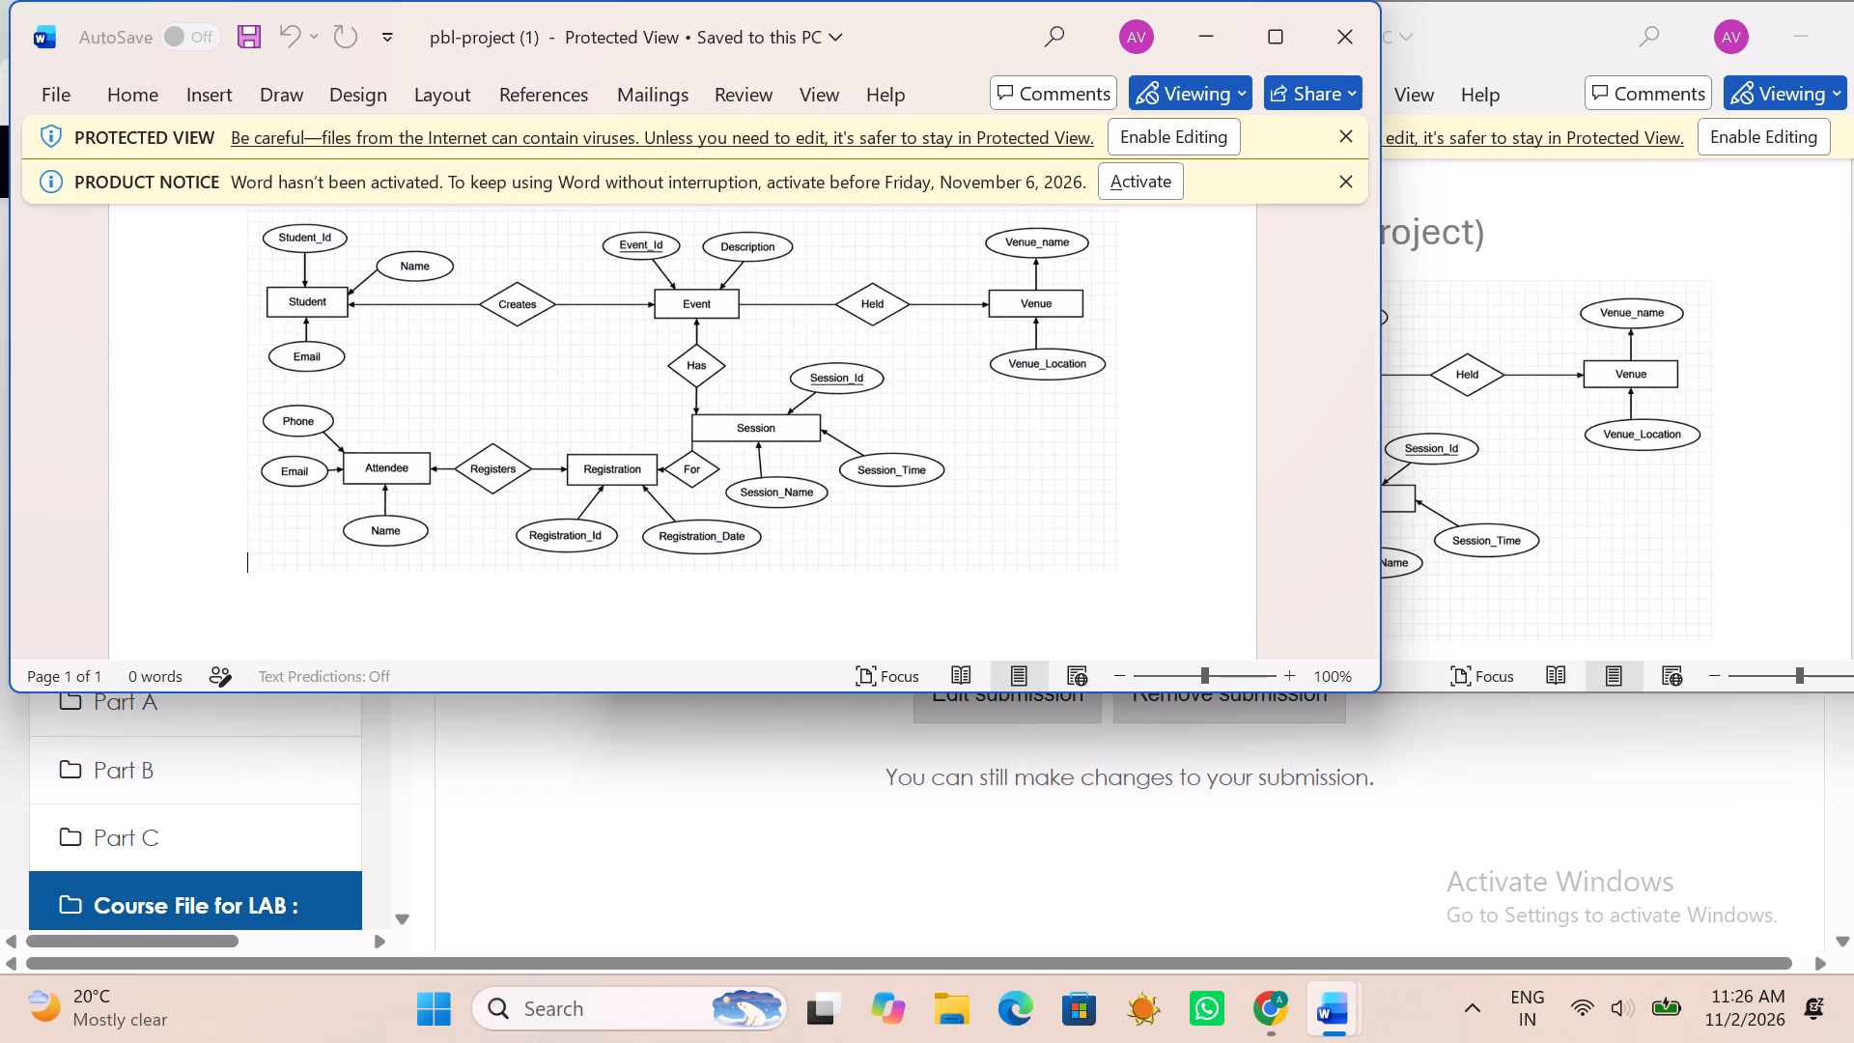
scroll(999, 401, up, 1)
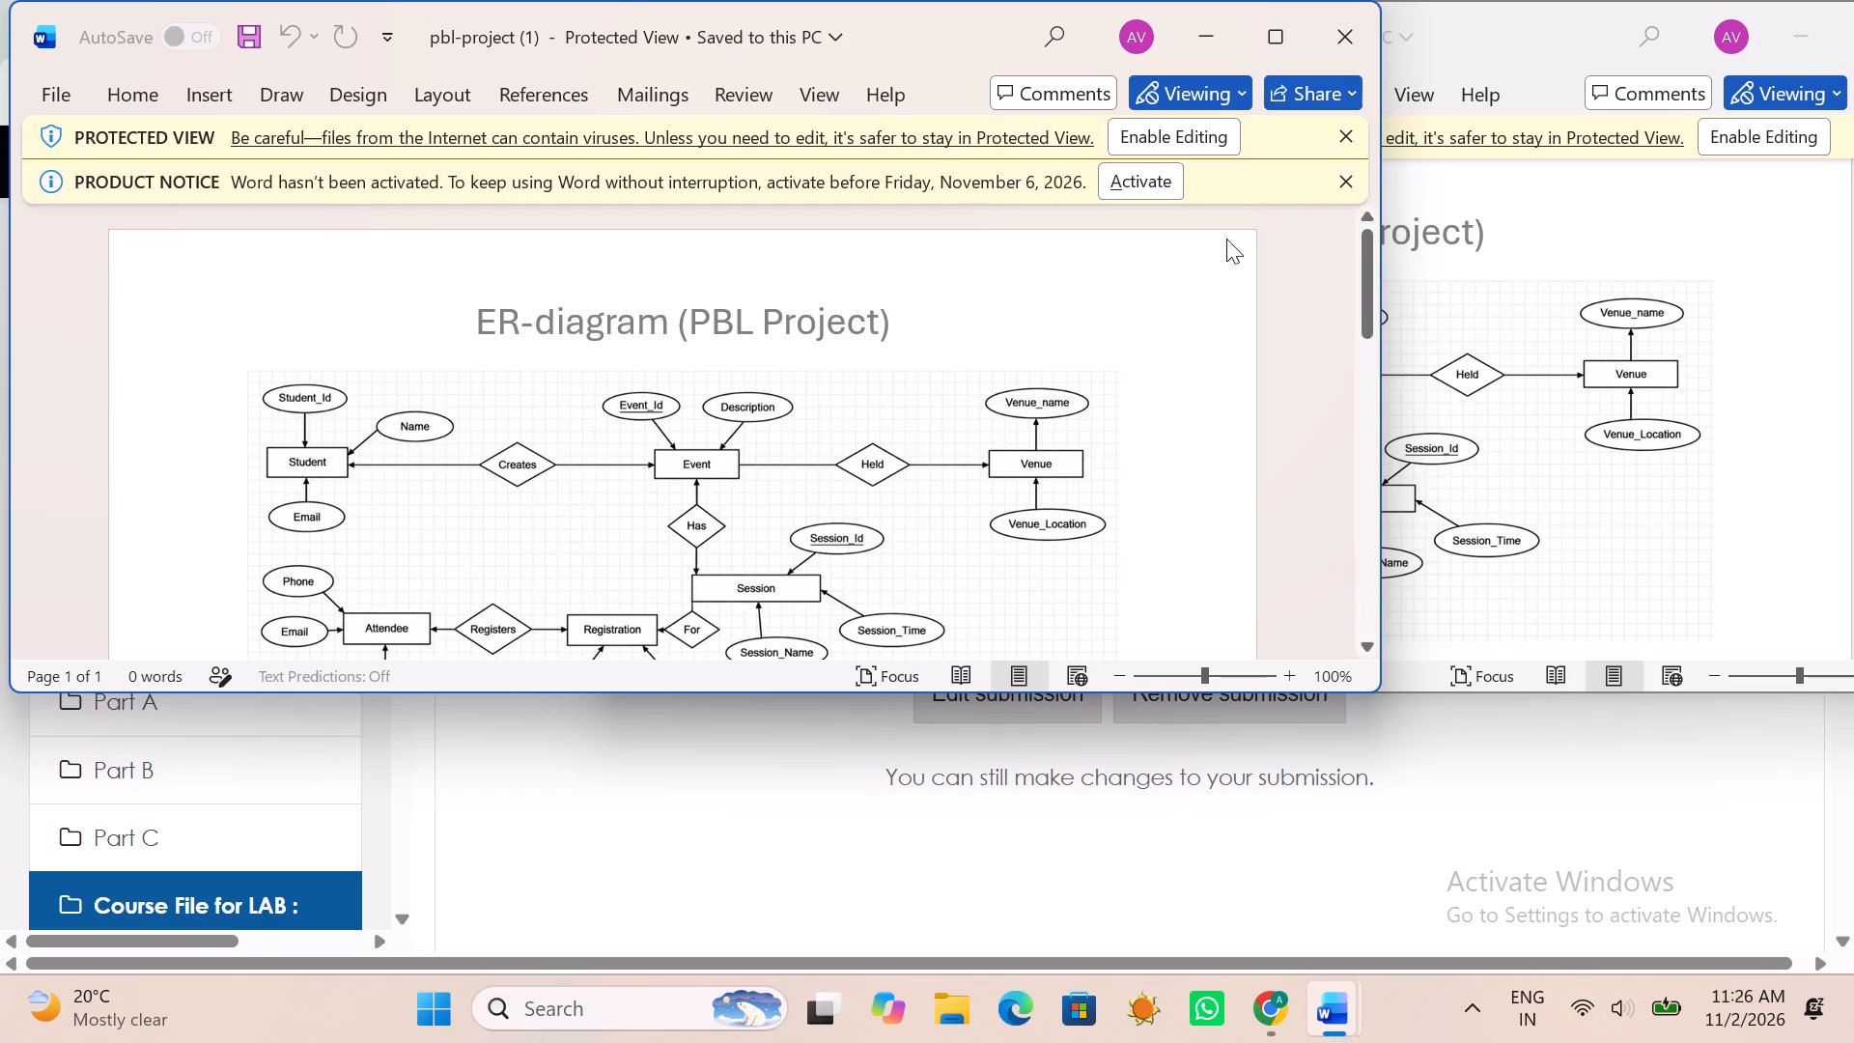
click(1358, 29)
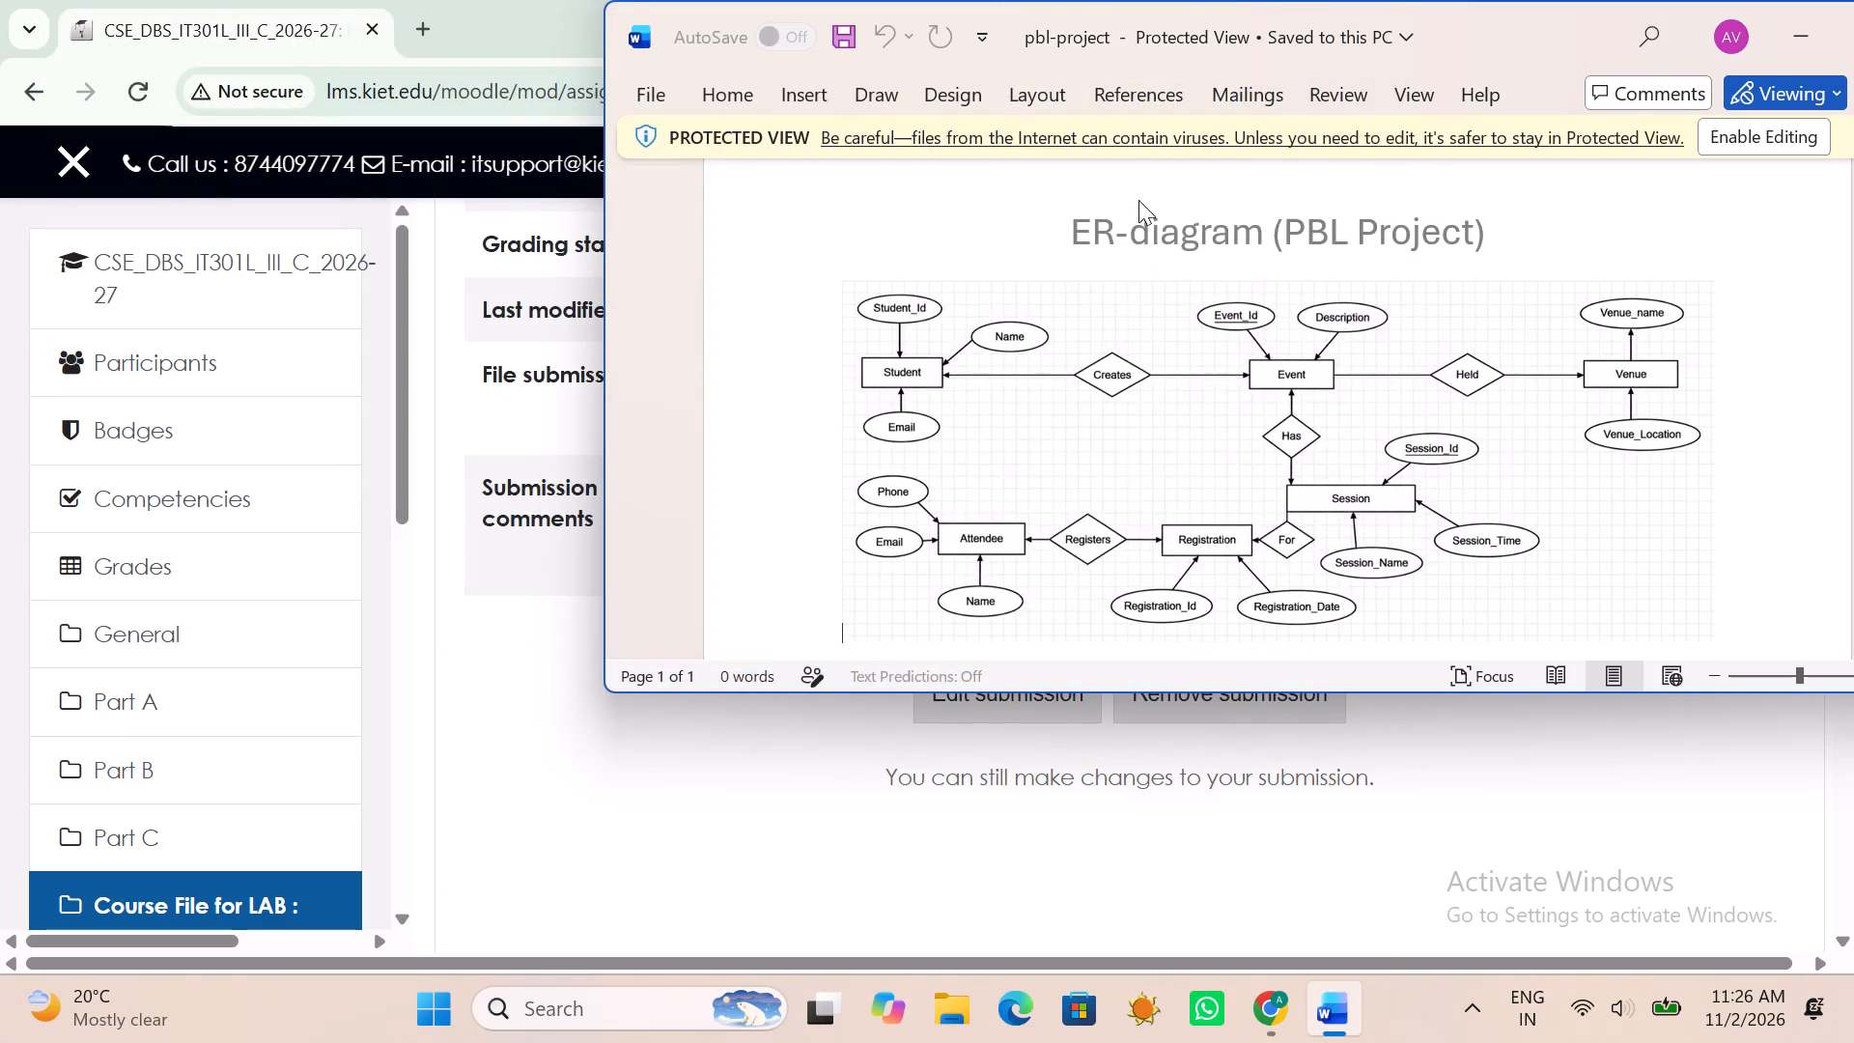
Minimize the Word and Chrome windows and bring the original pbl-project document back up in Word.
click(1806, 34)
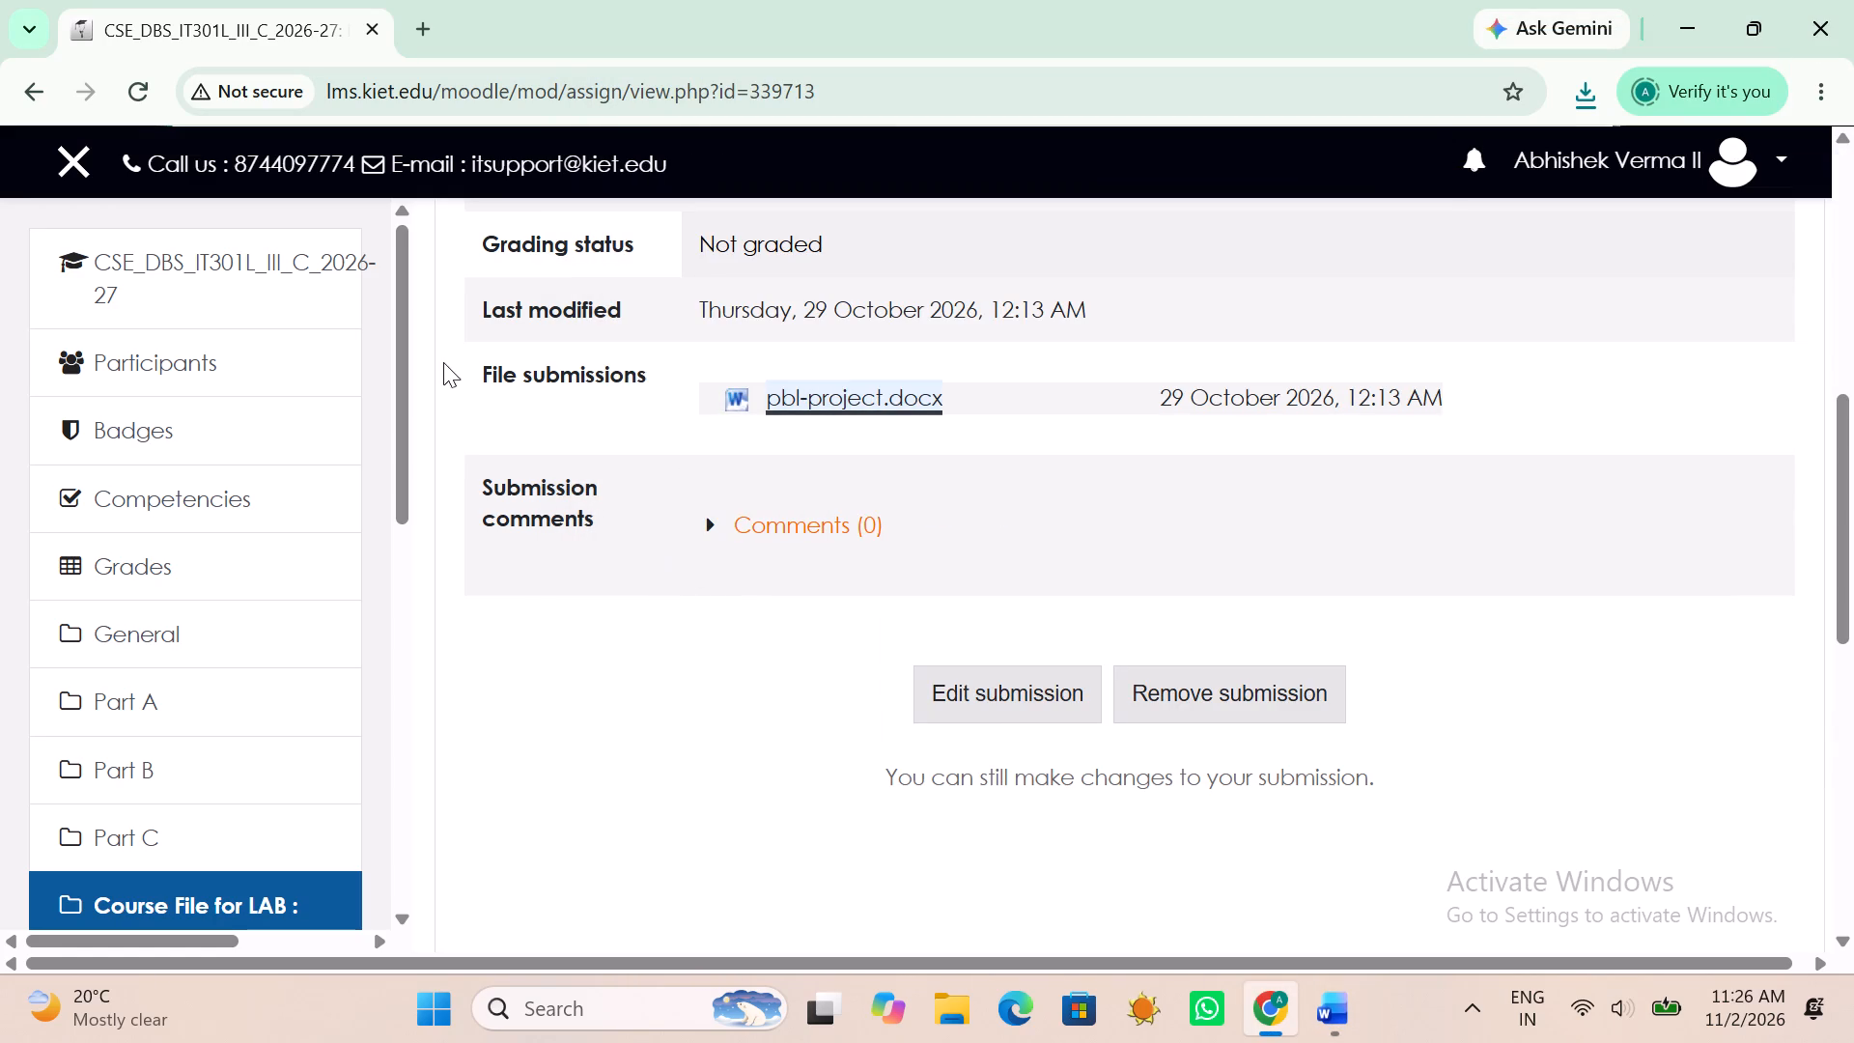
click(1678, 17)
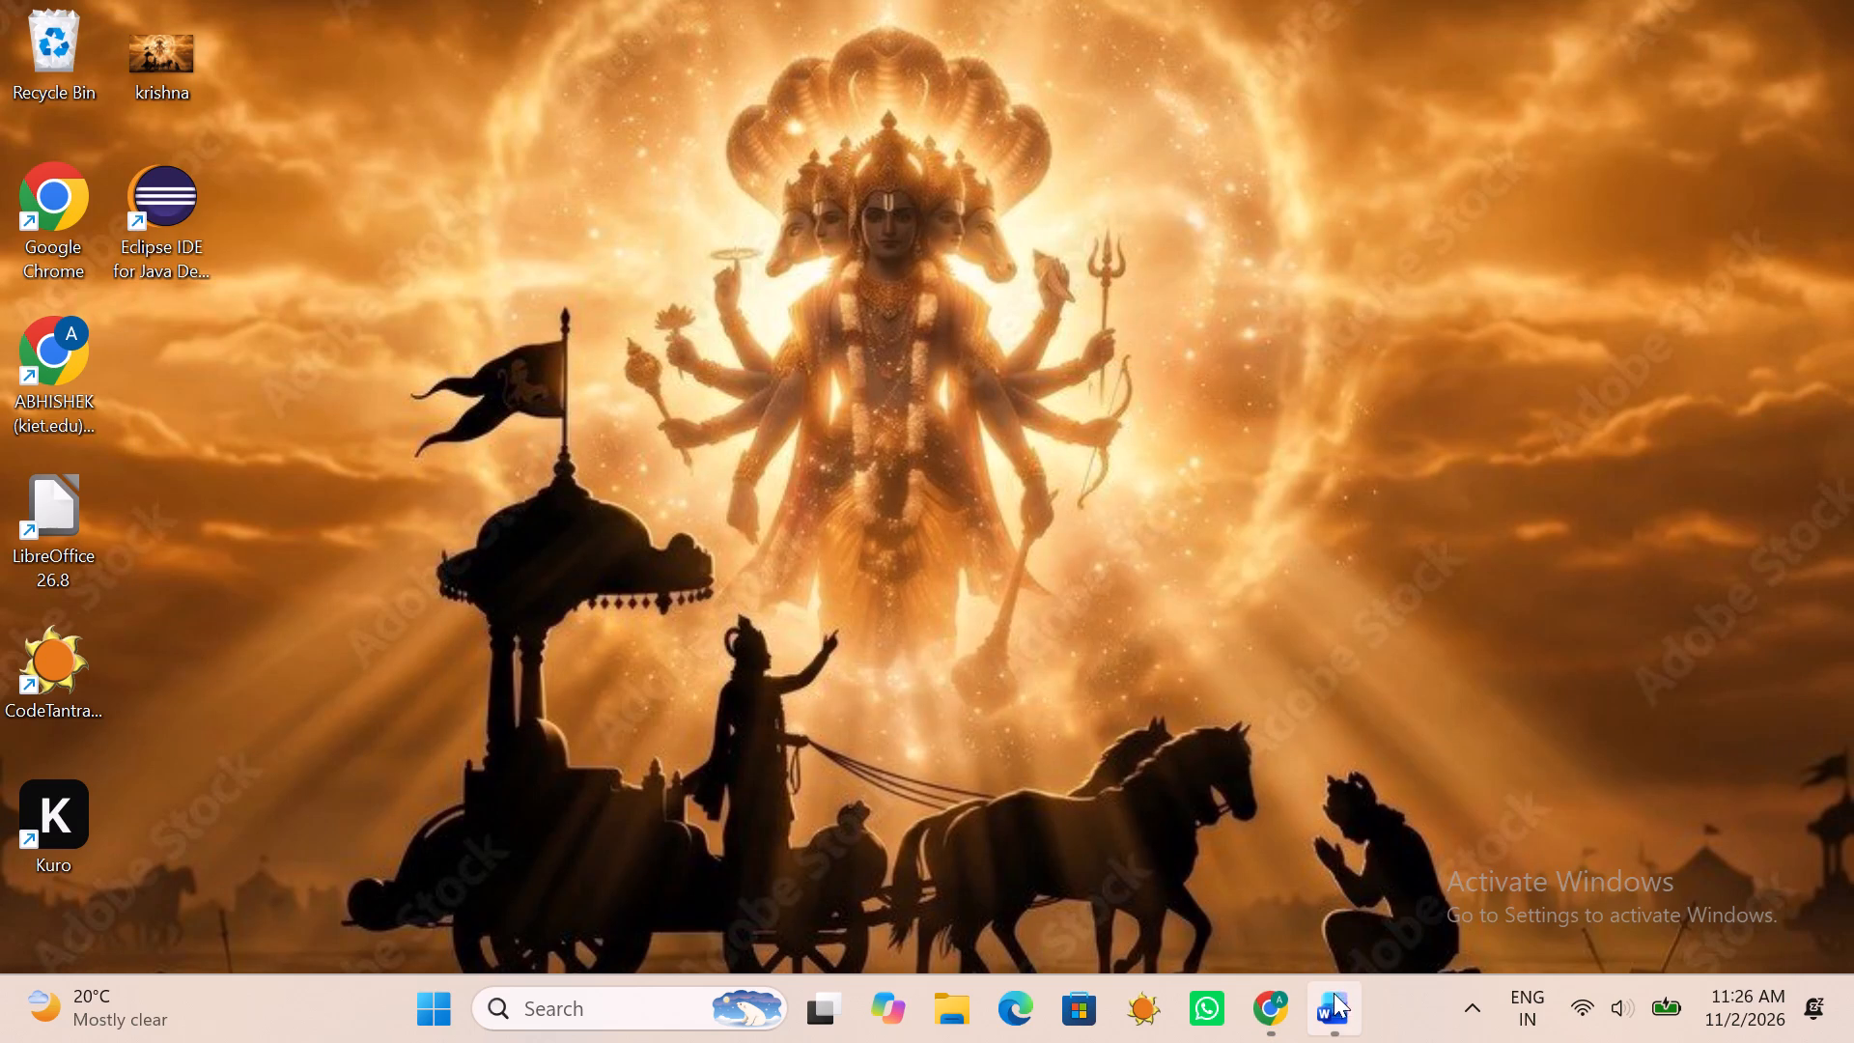
click(1339, 1011)
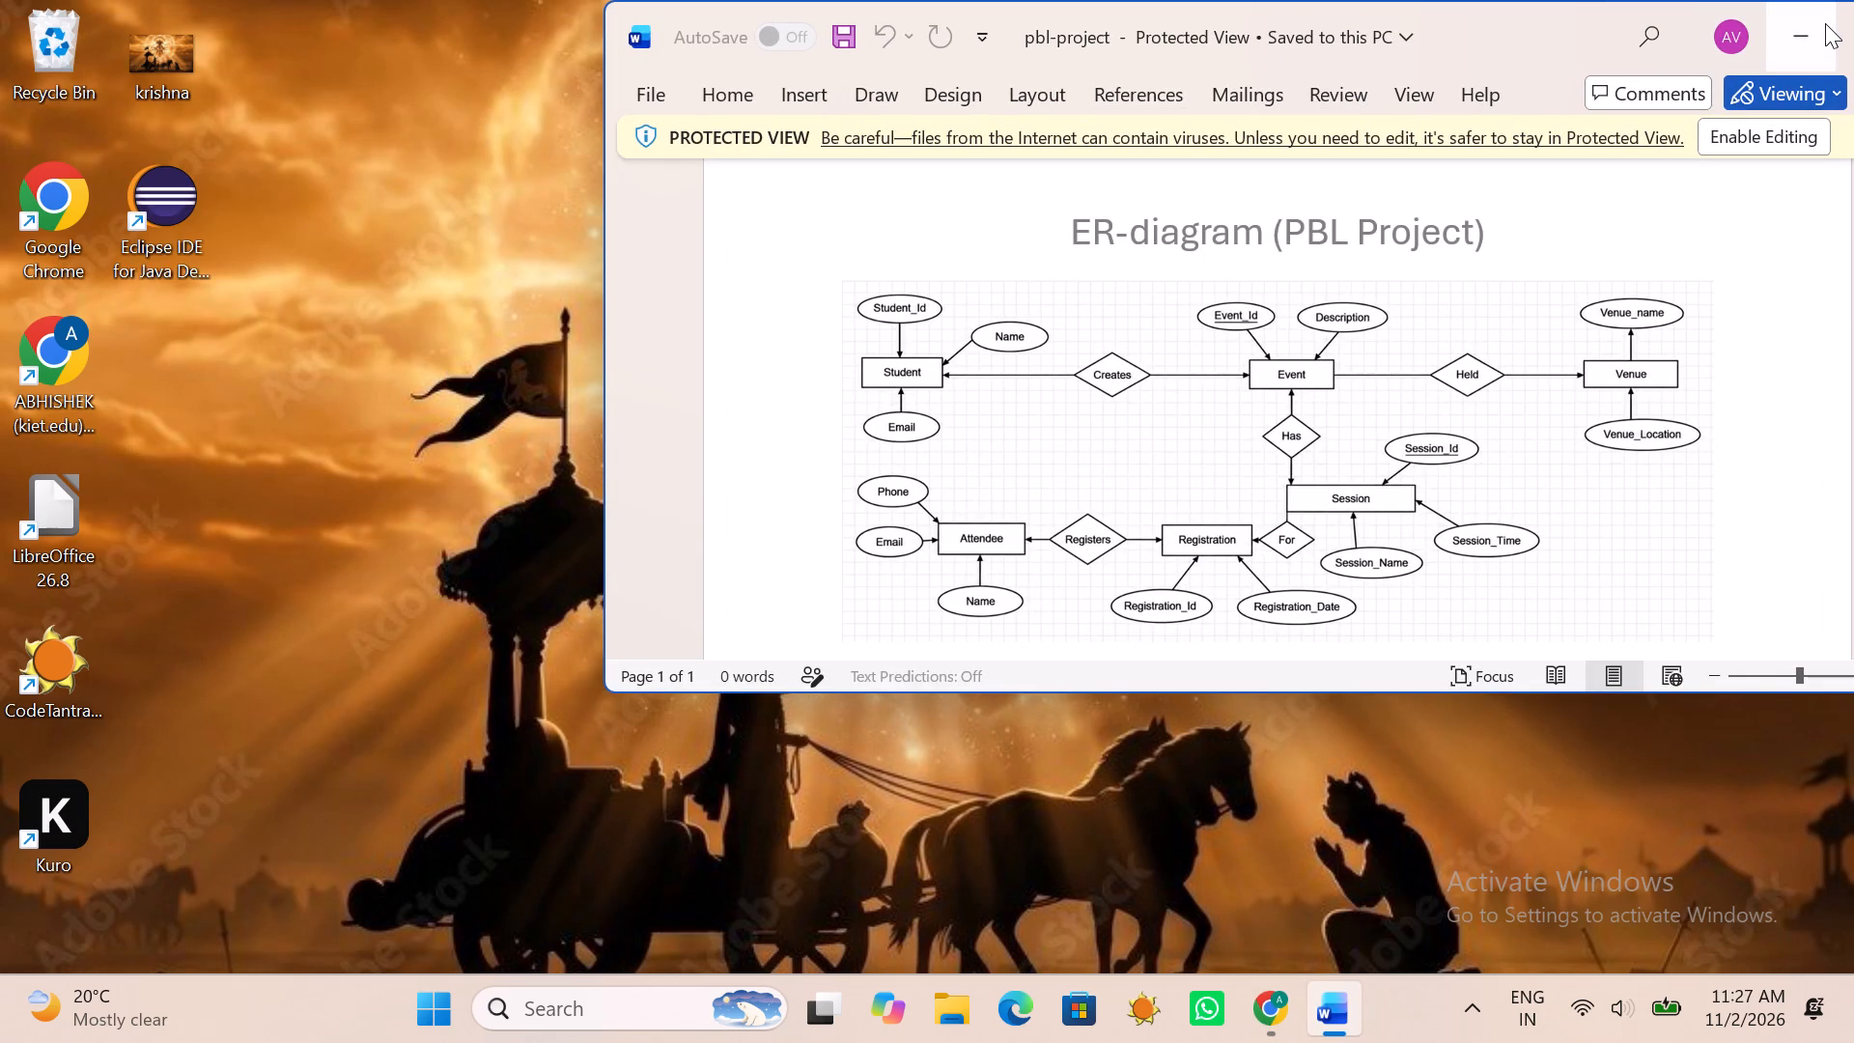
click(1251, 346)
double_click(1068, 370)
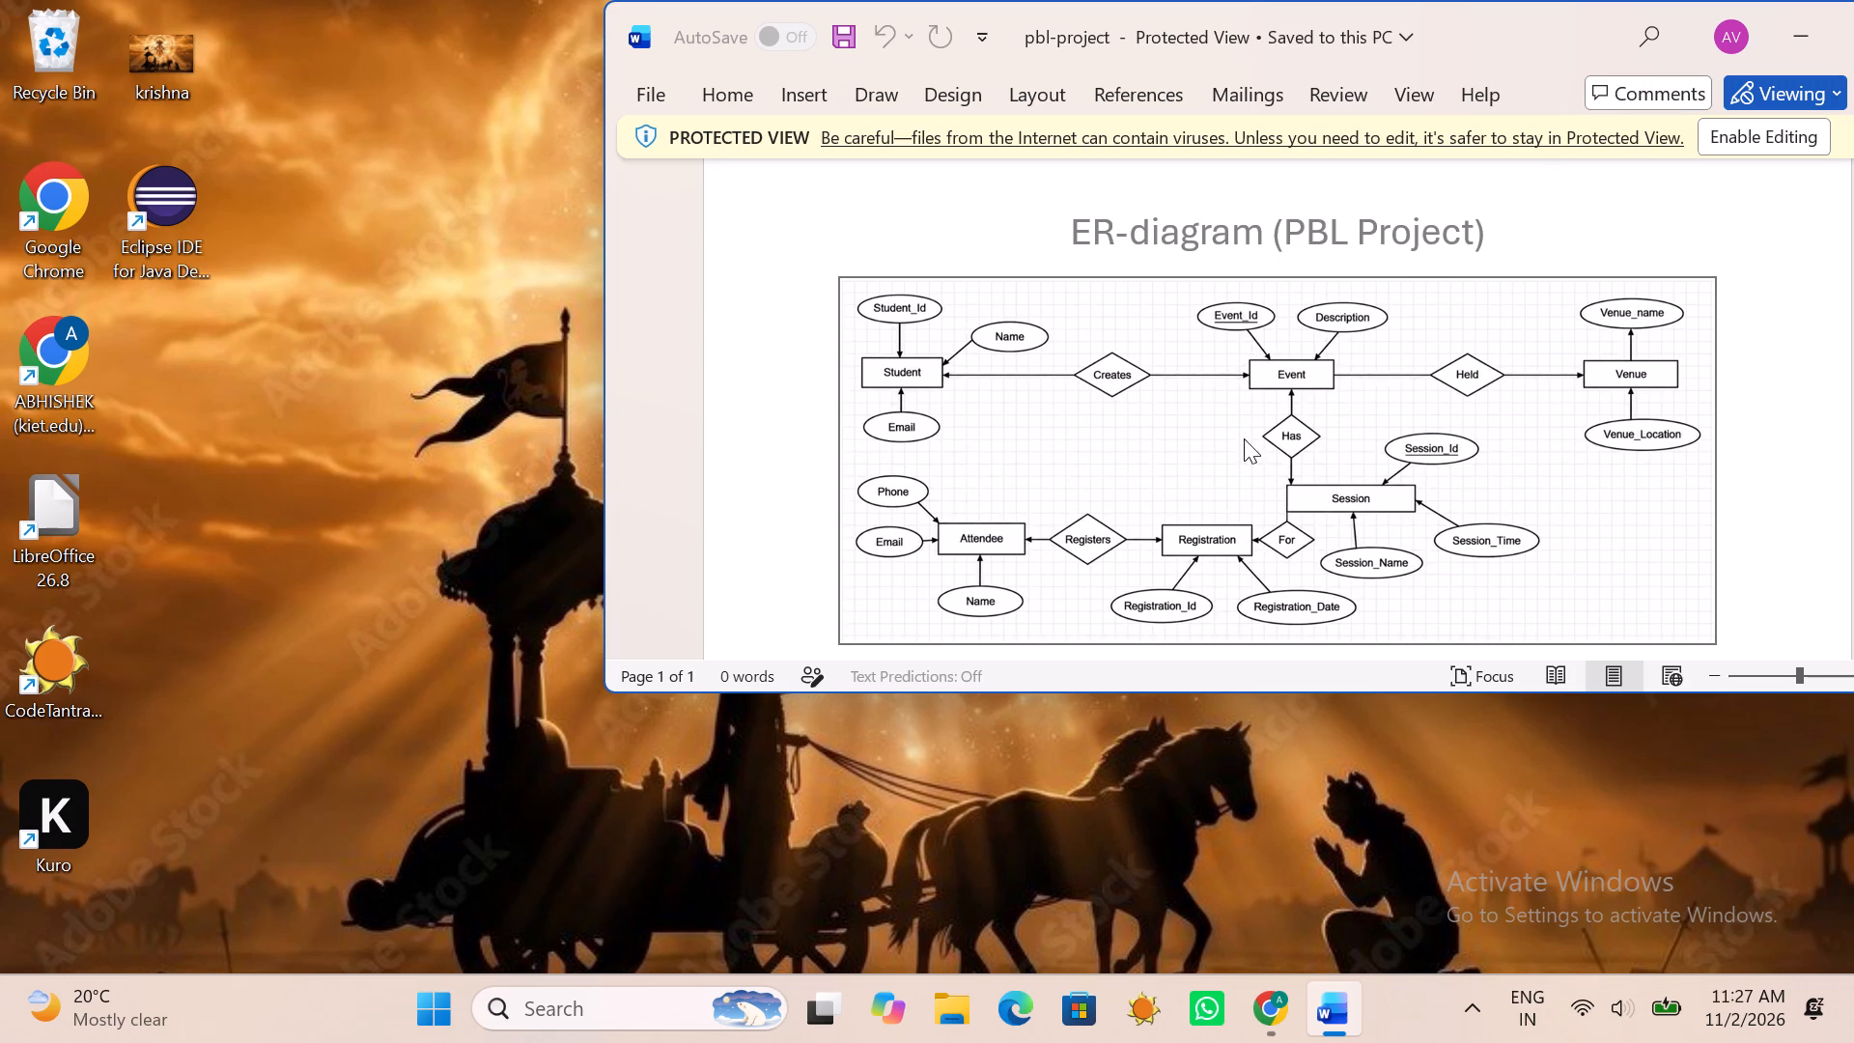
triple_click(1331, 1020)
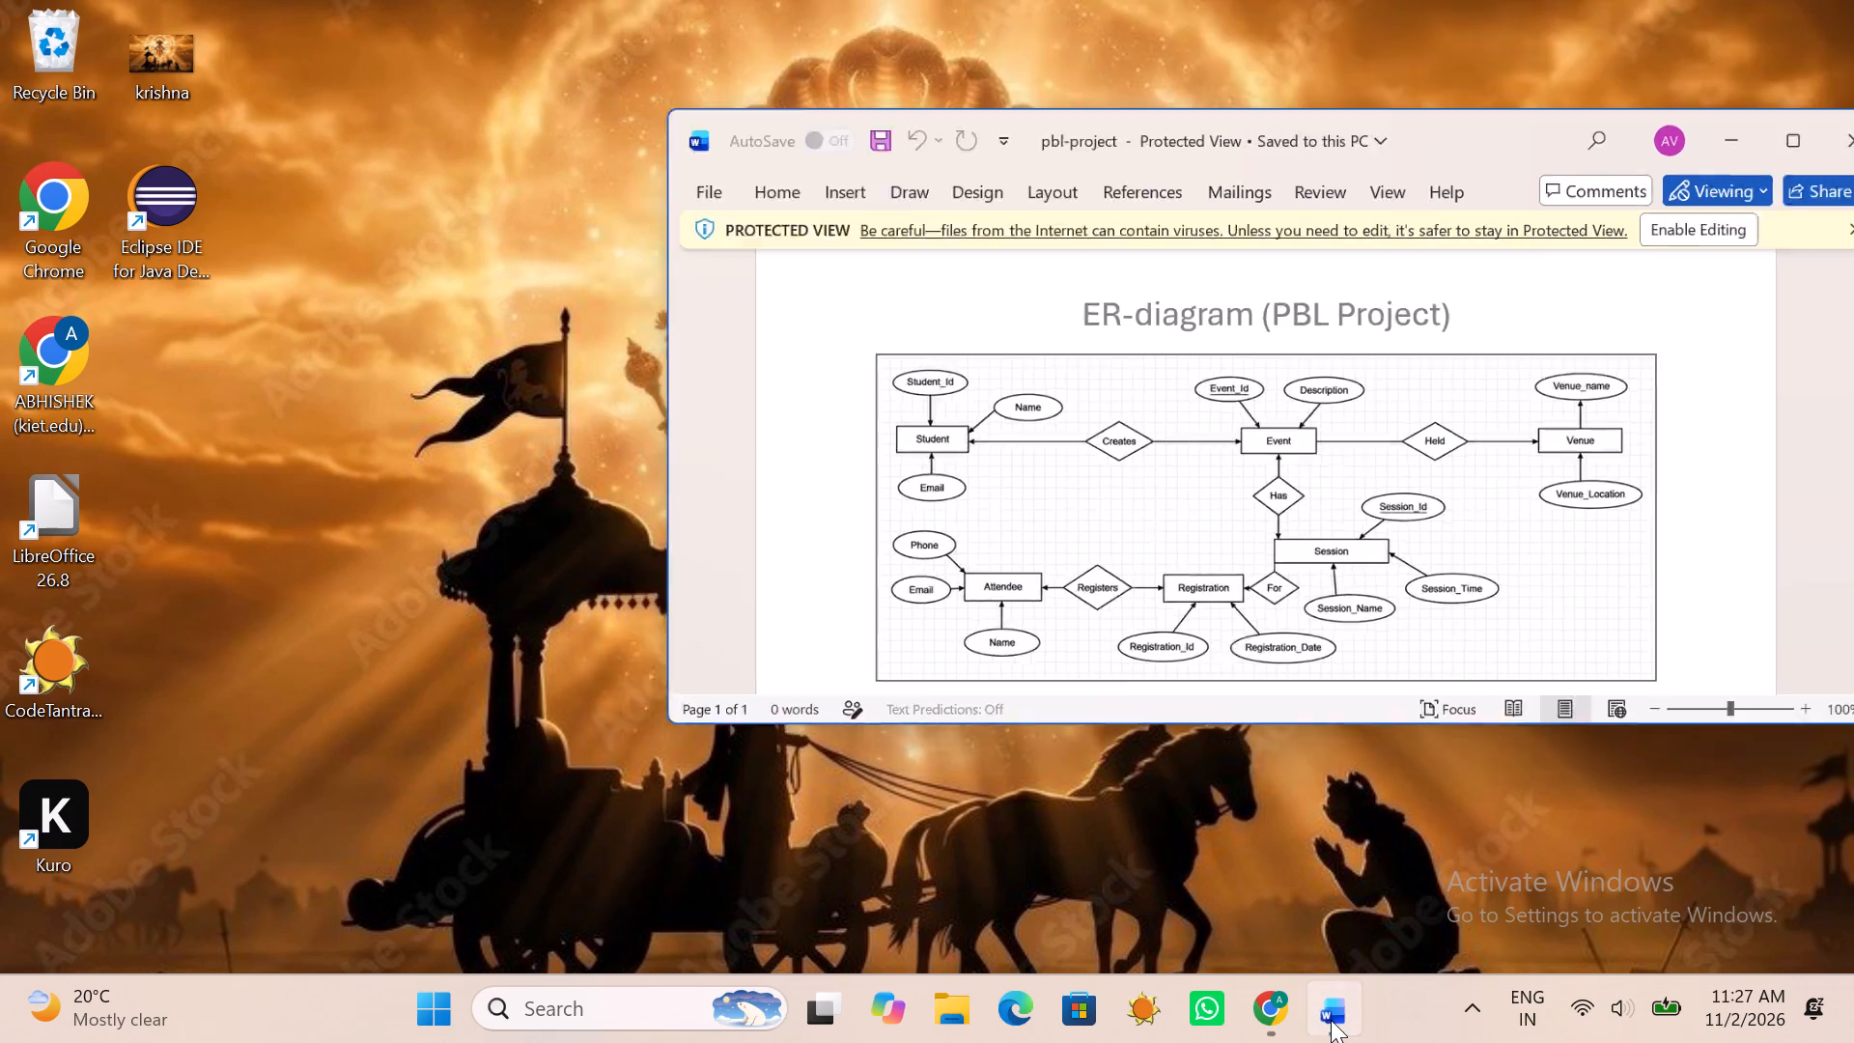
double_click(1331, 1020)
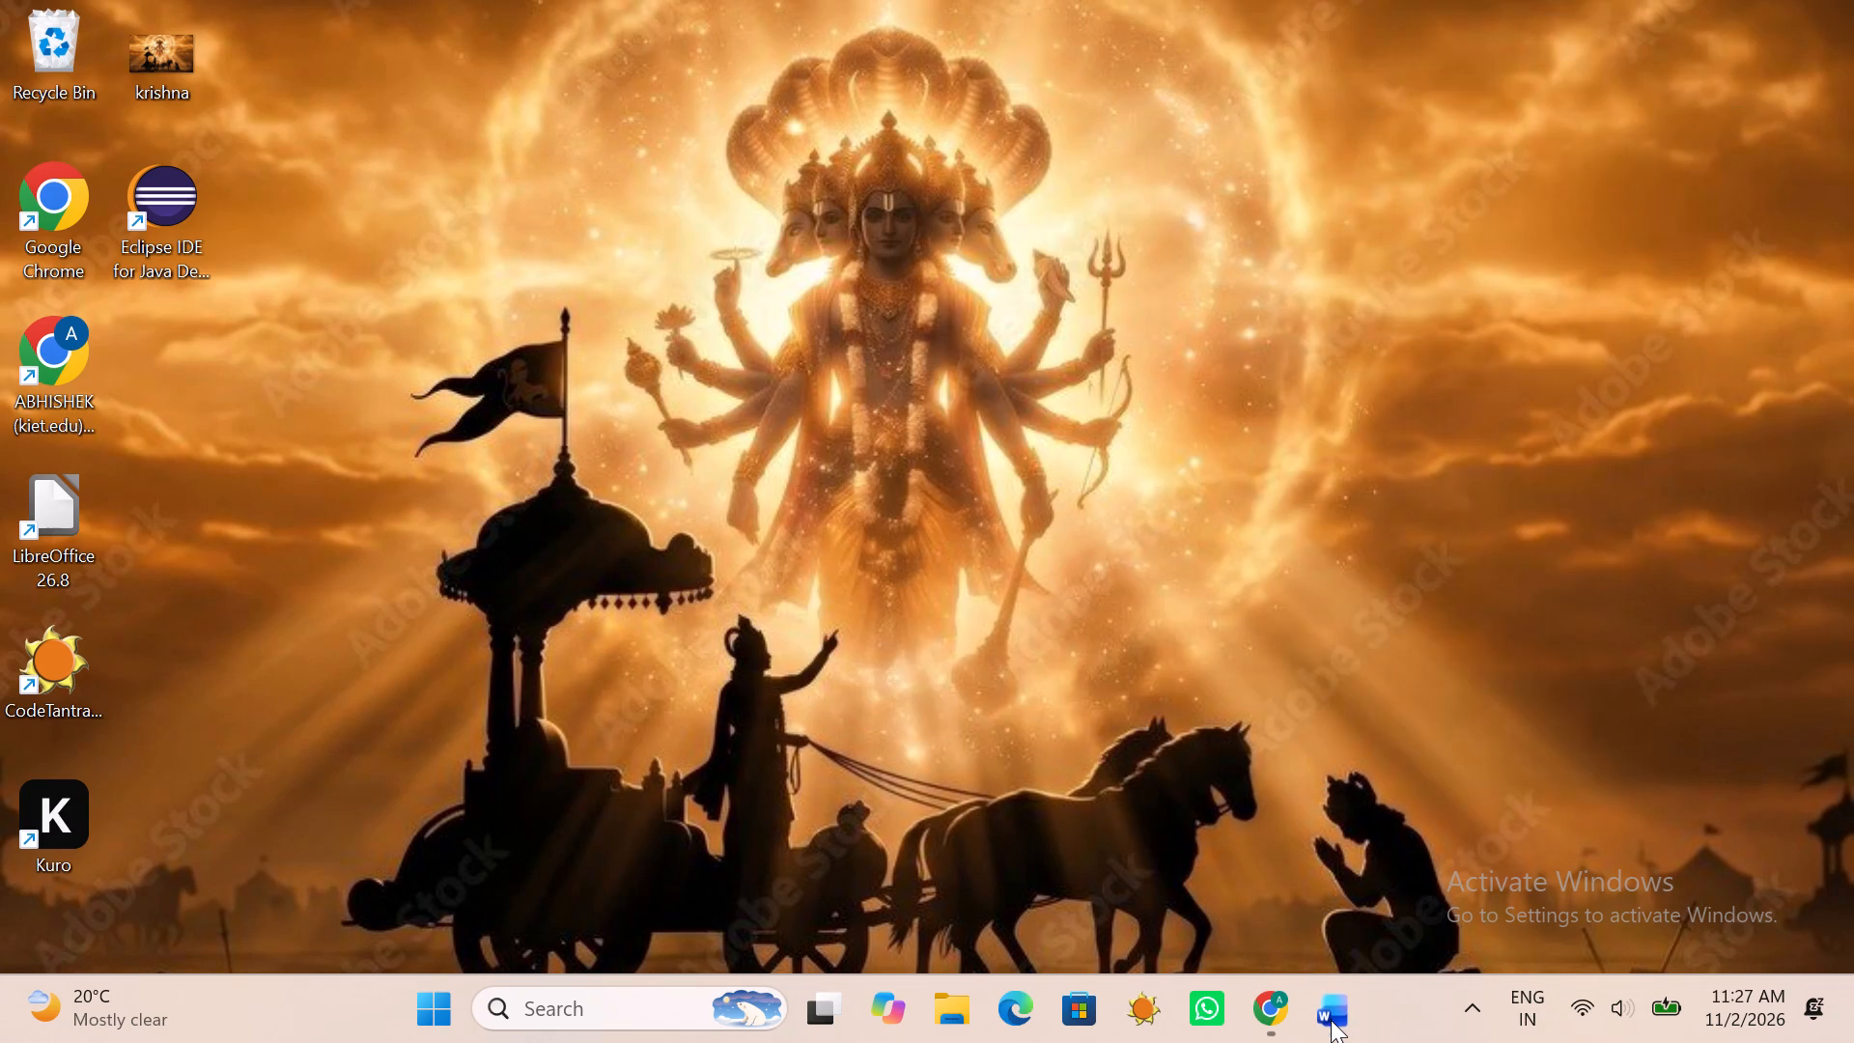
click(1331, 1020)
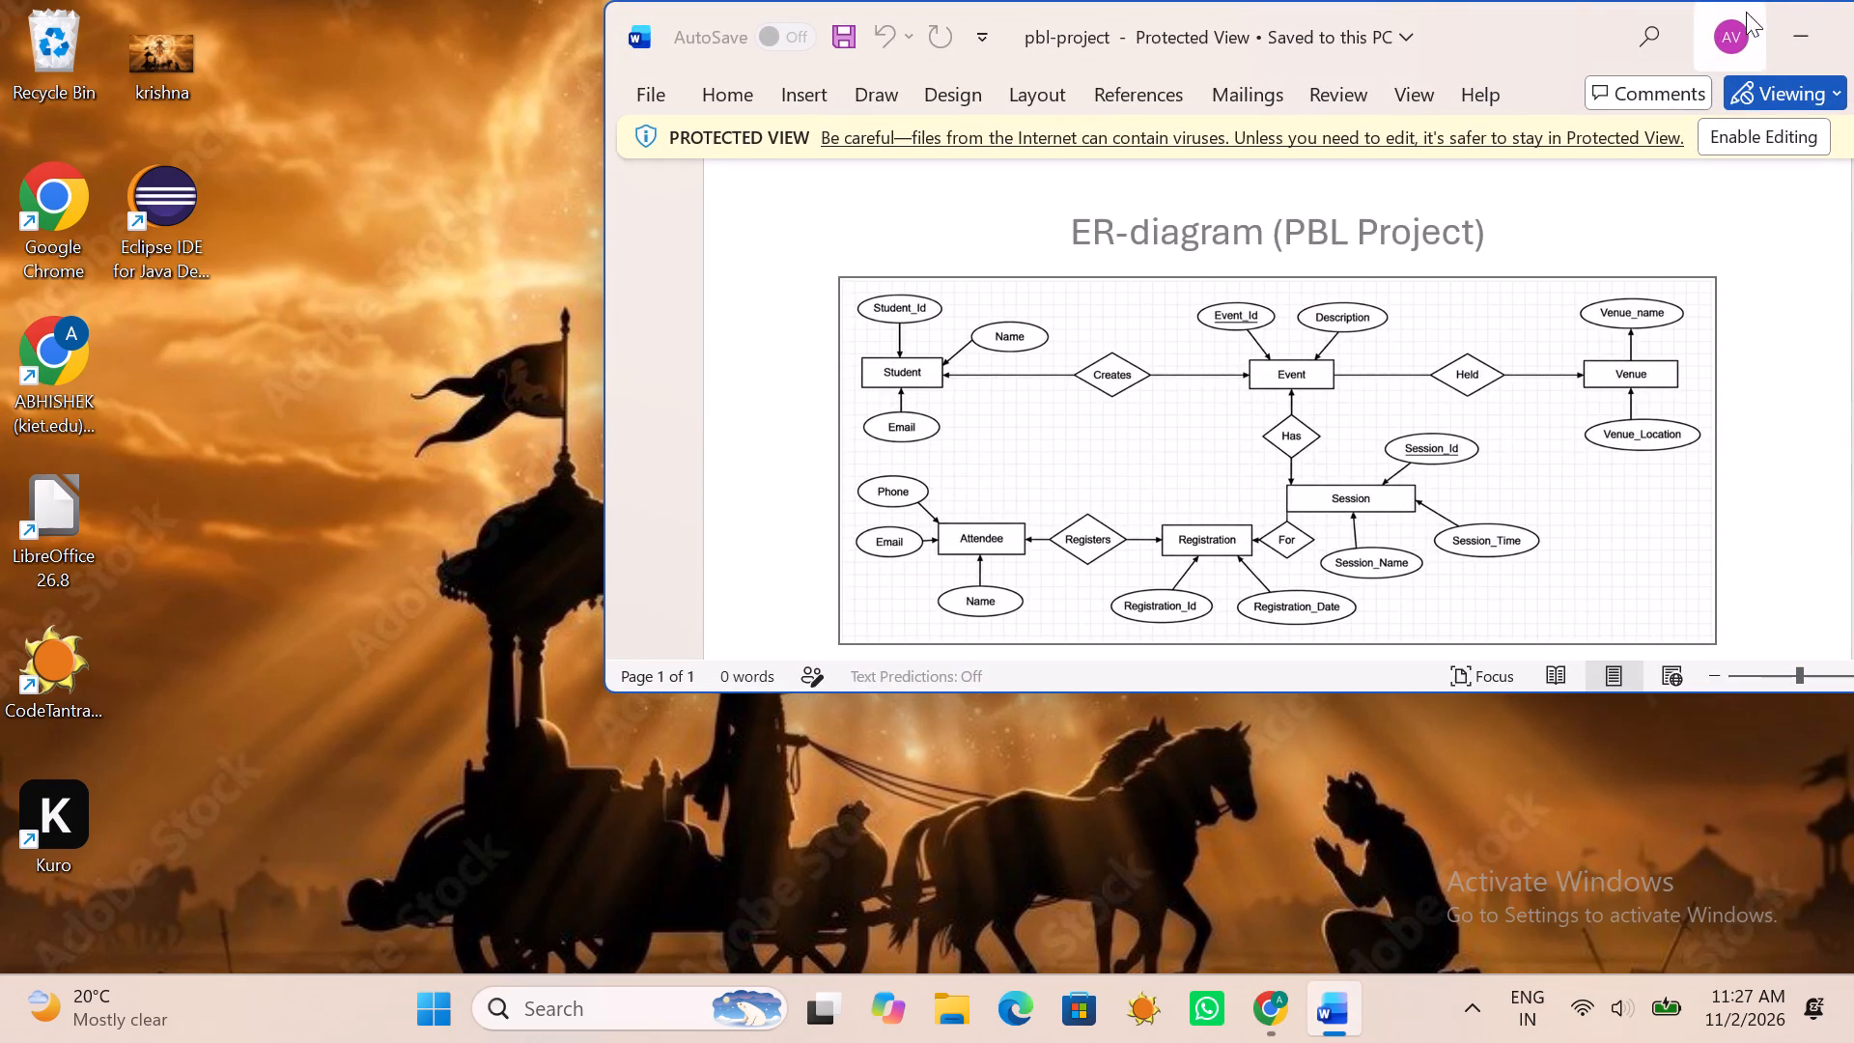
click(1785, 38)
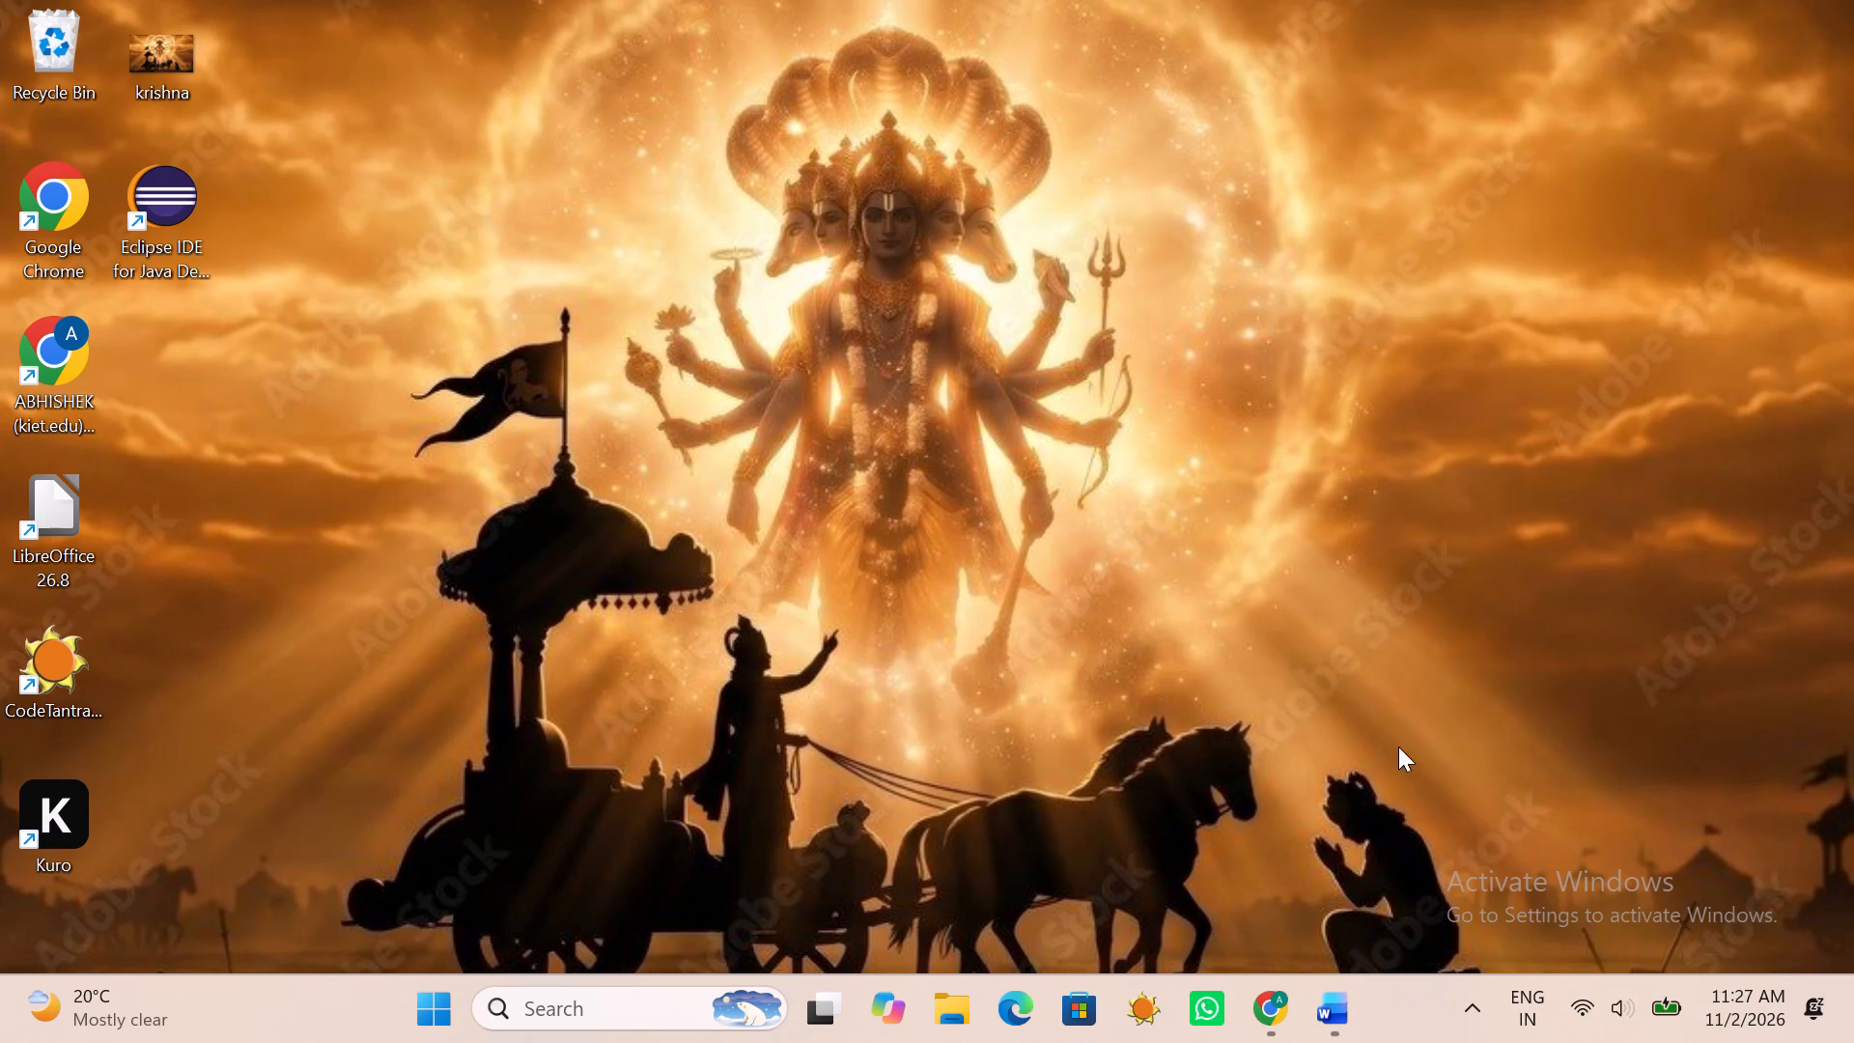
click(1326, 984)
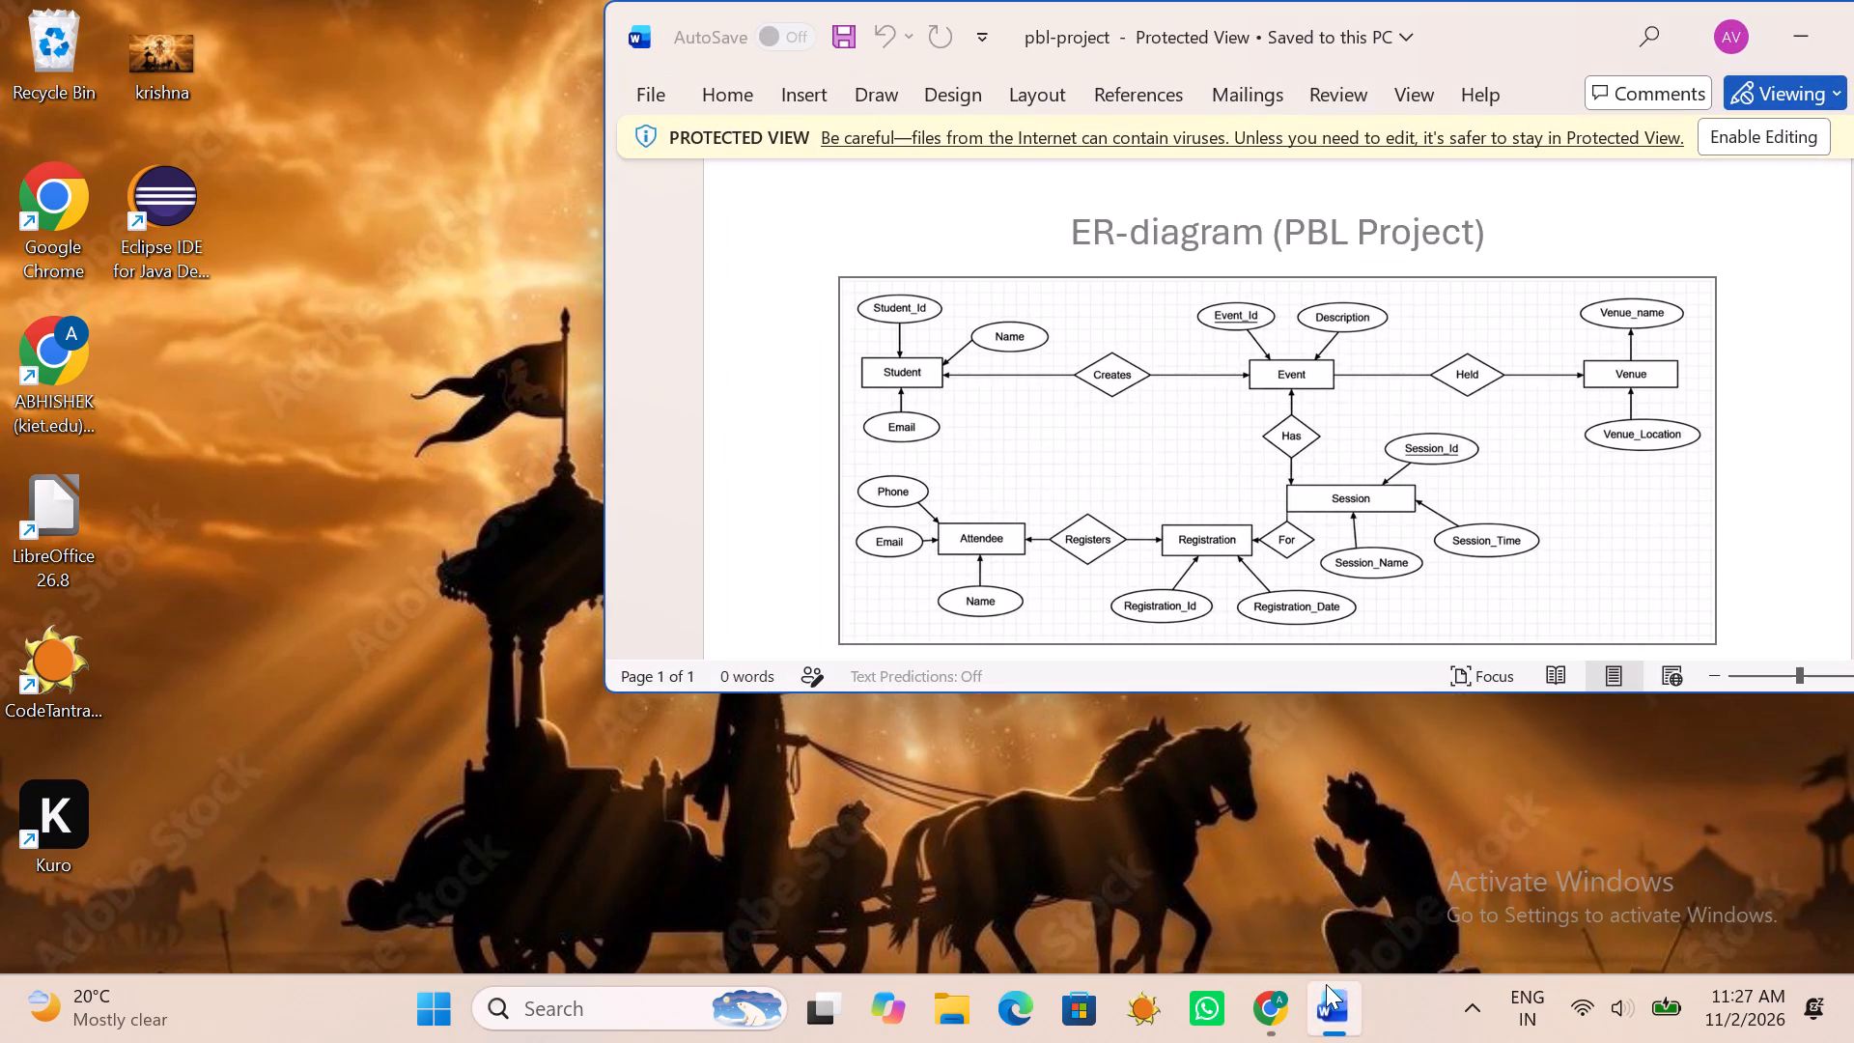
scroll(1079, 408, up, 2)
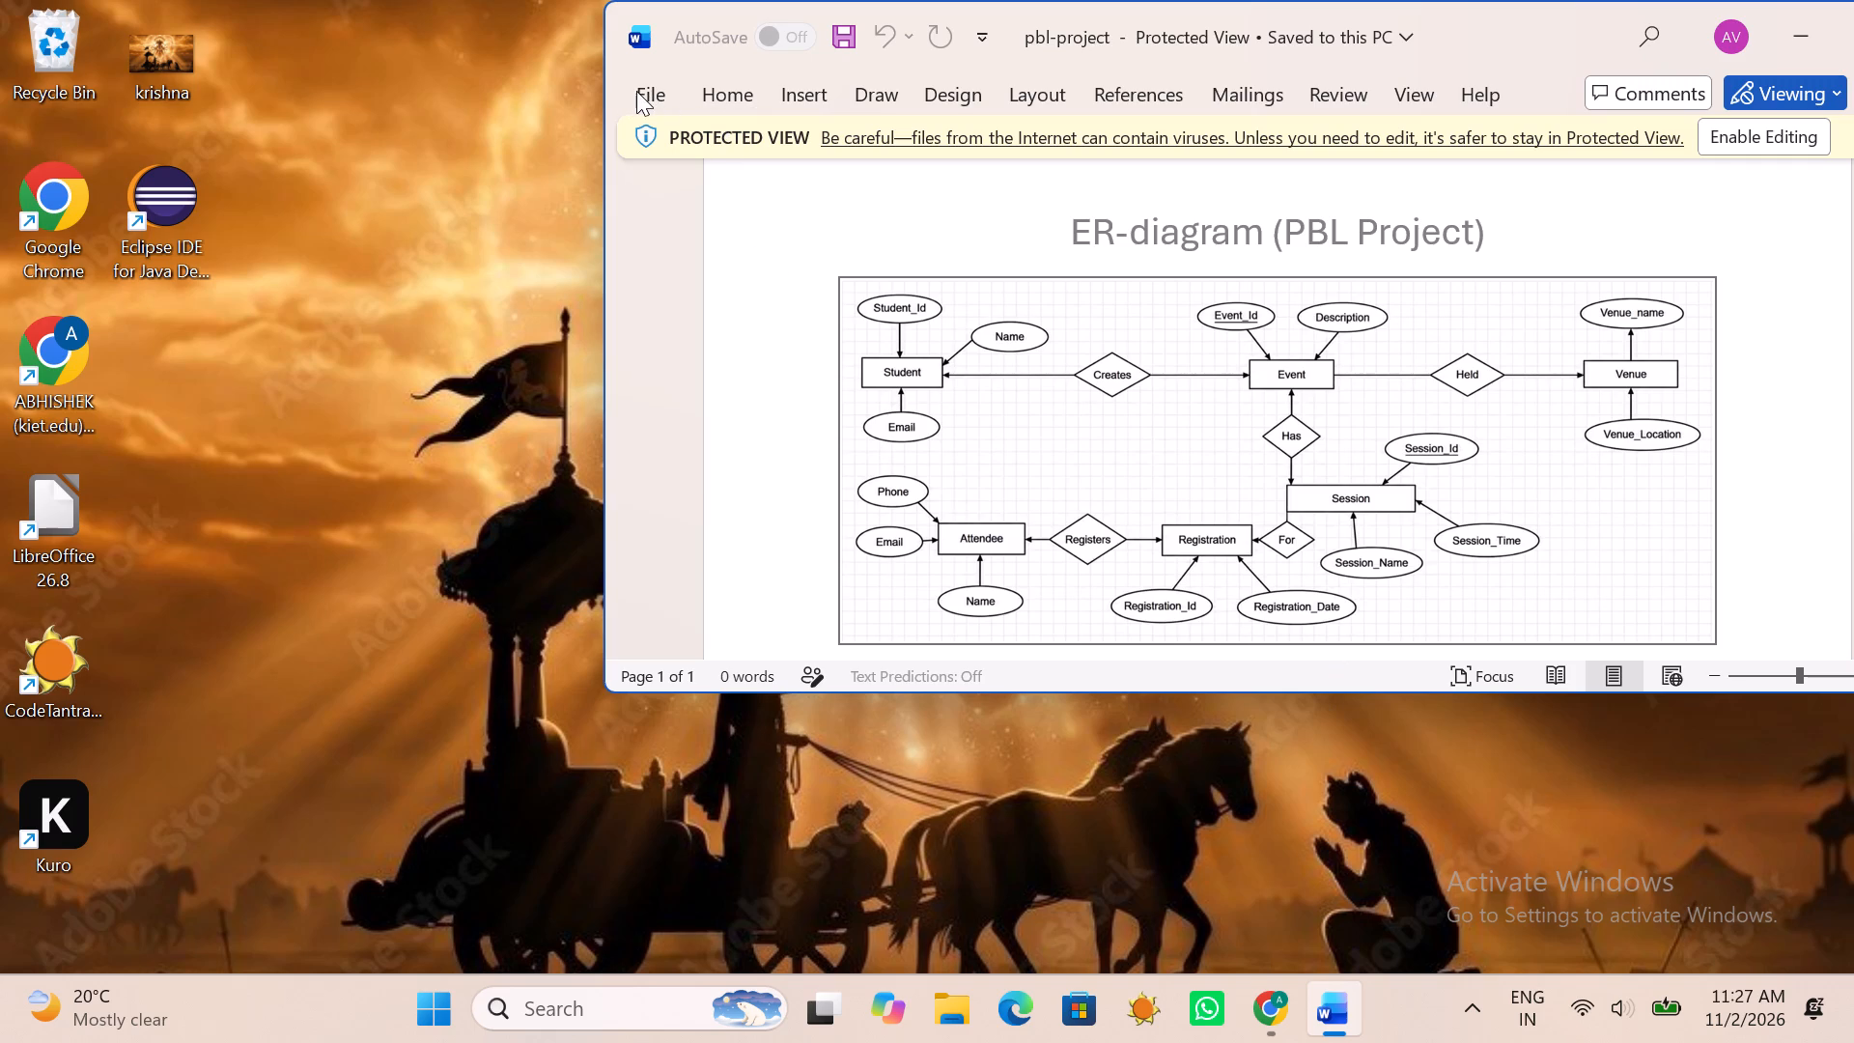
Create a new blank Word document, maximize its window and place the cursor on the page.
click(636, 91)
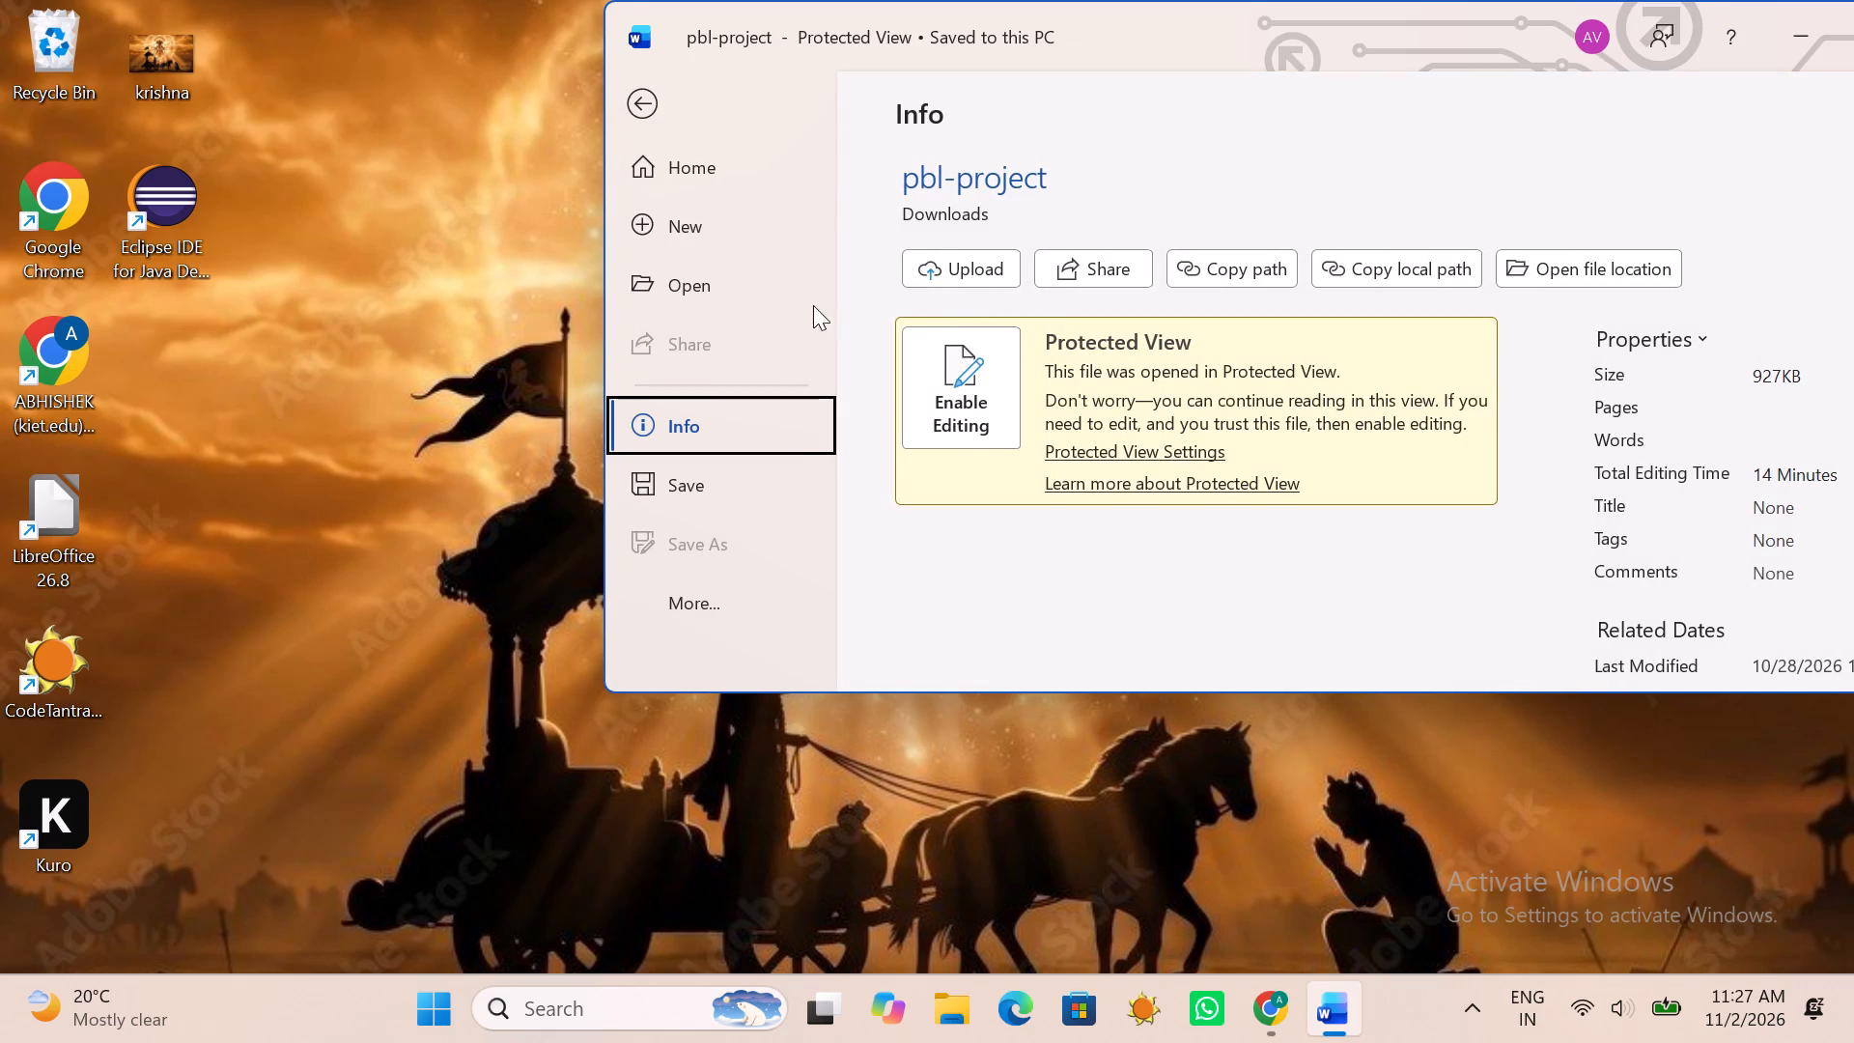
double_click(719, 226)
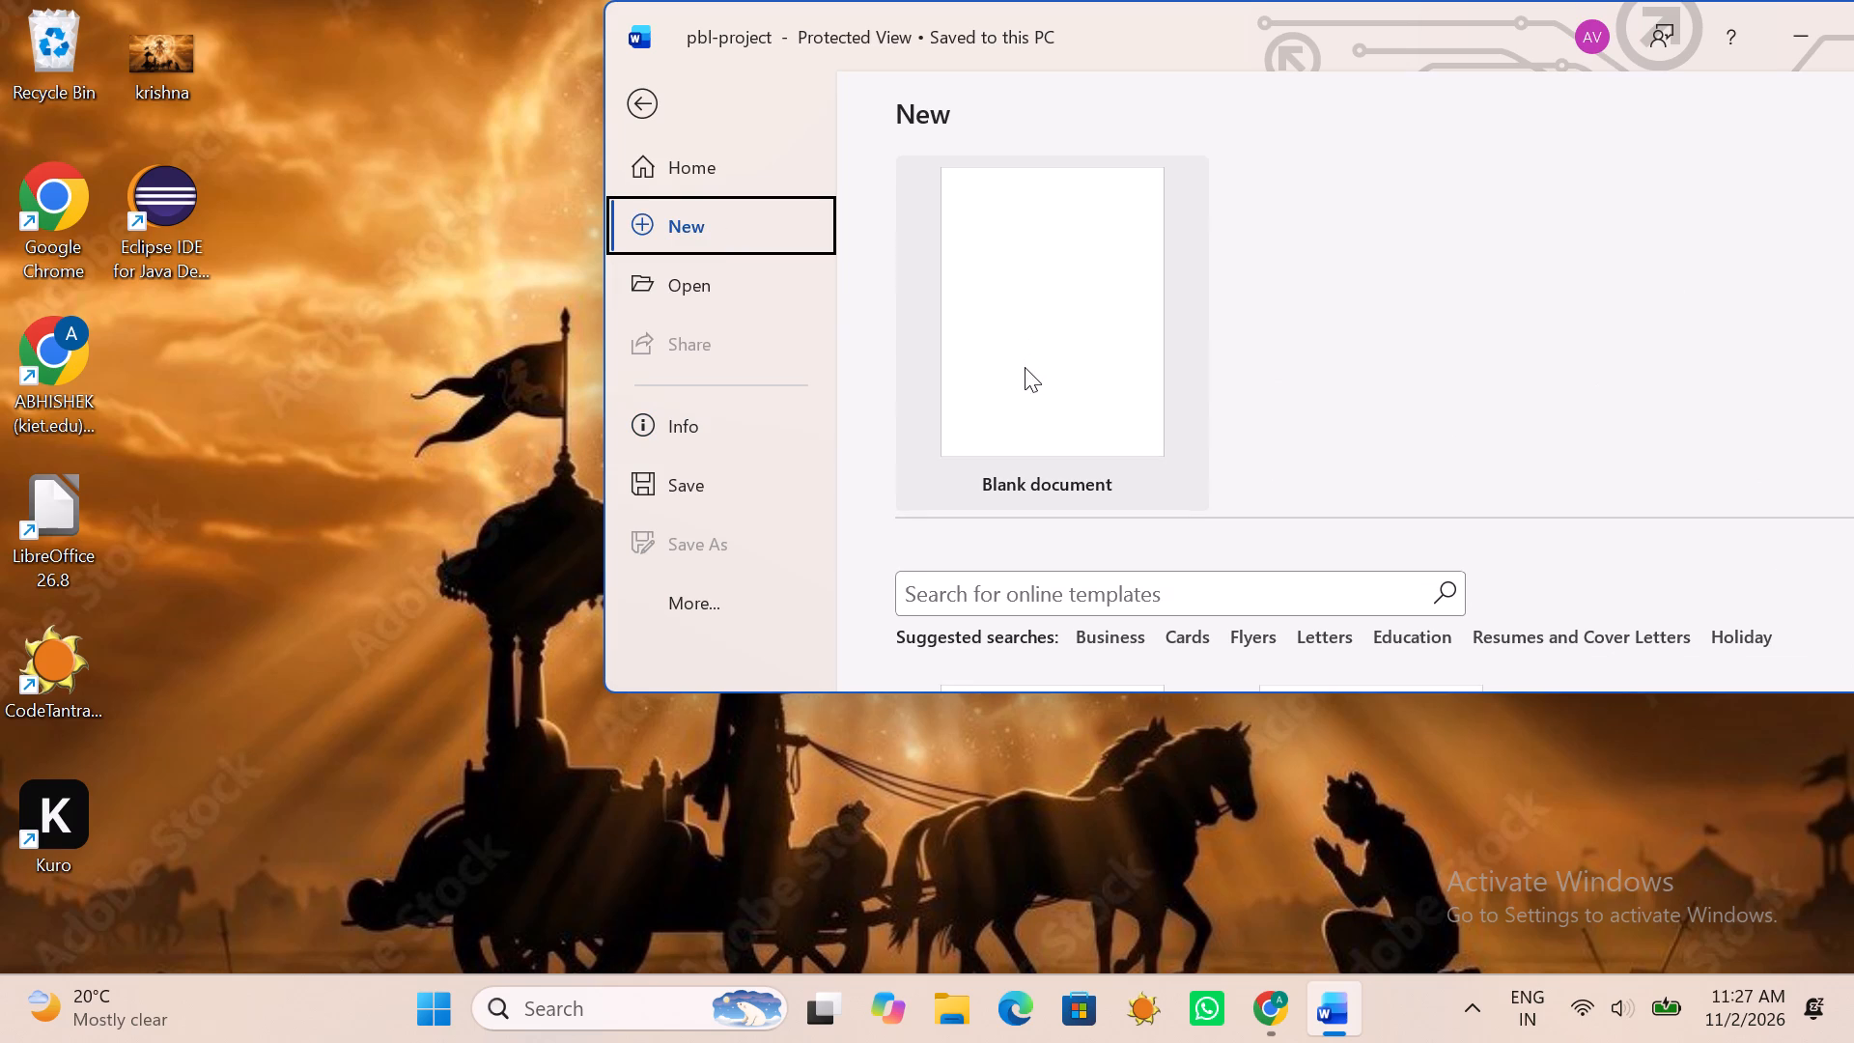
click(1023, 378)
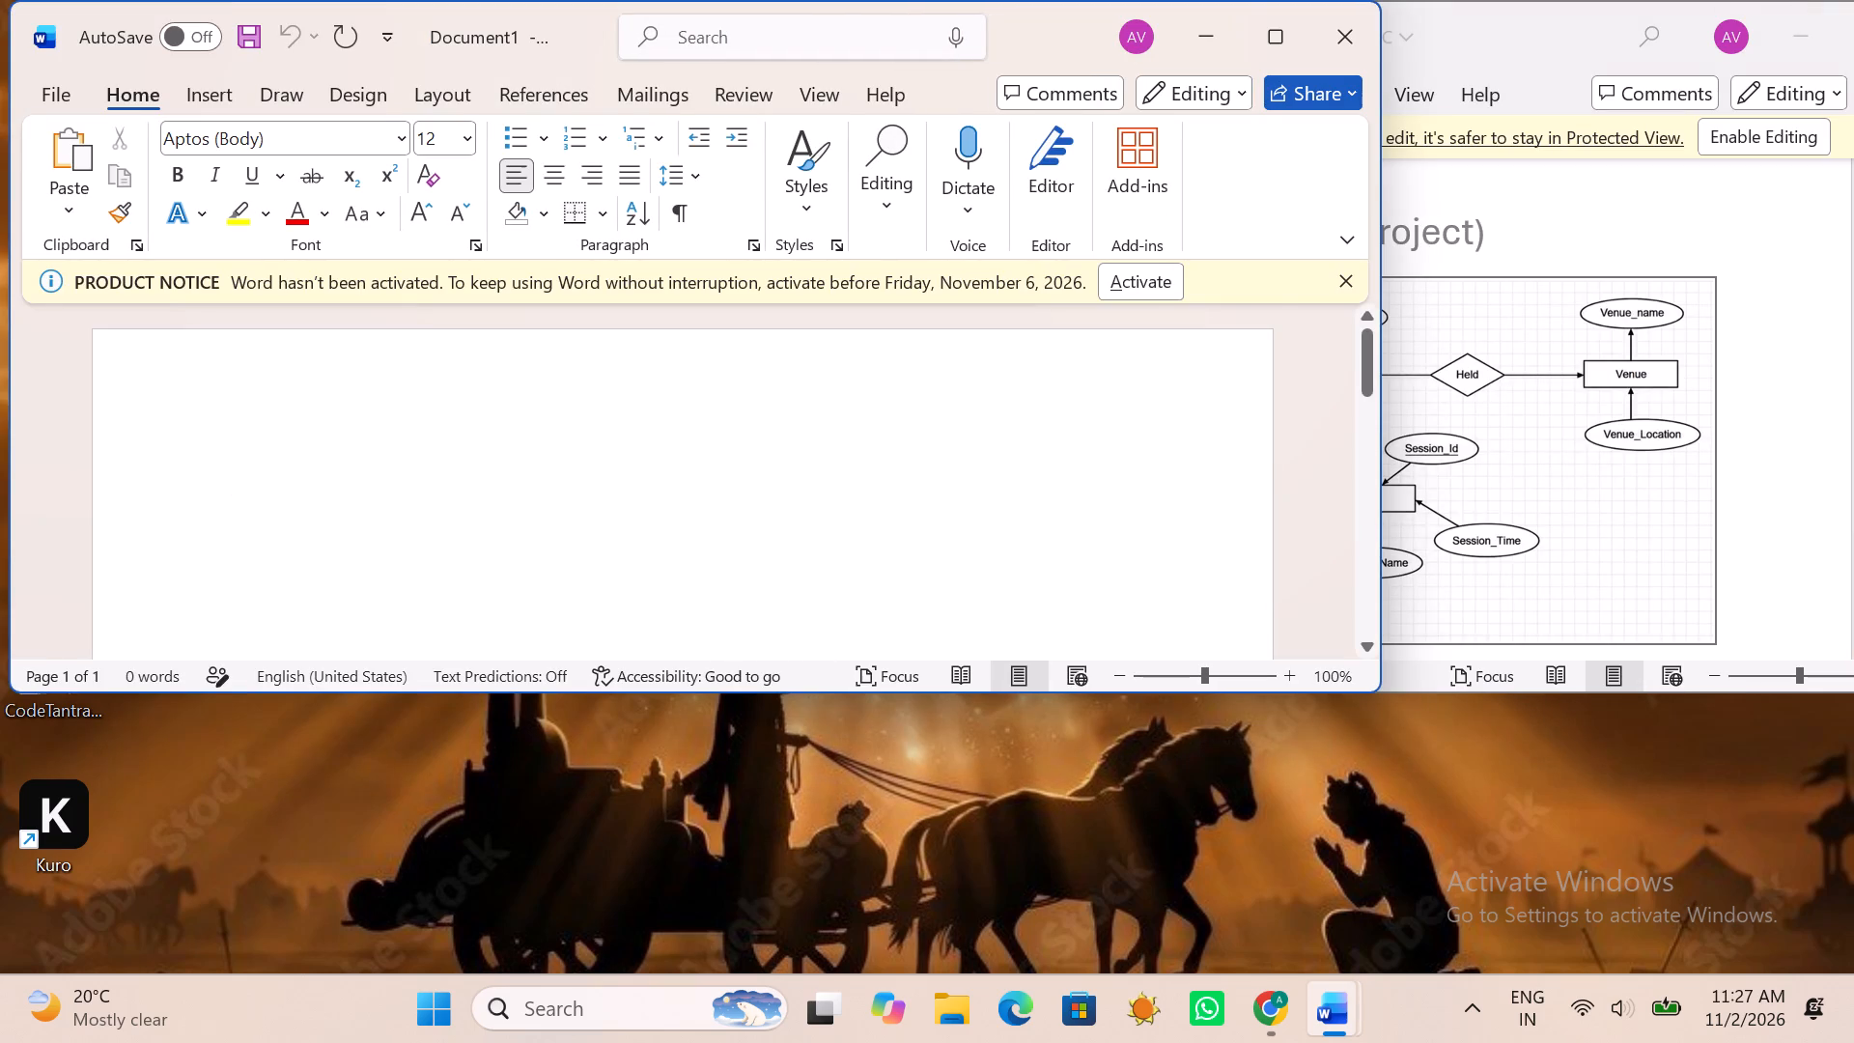
click(1802, 27)
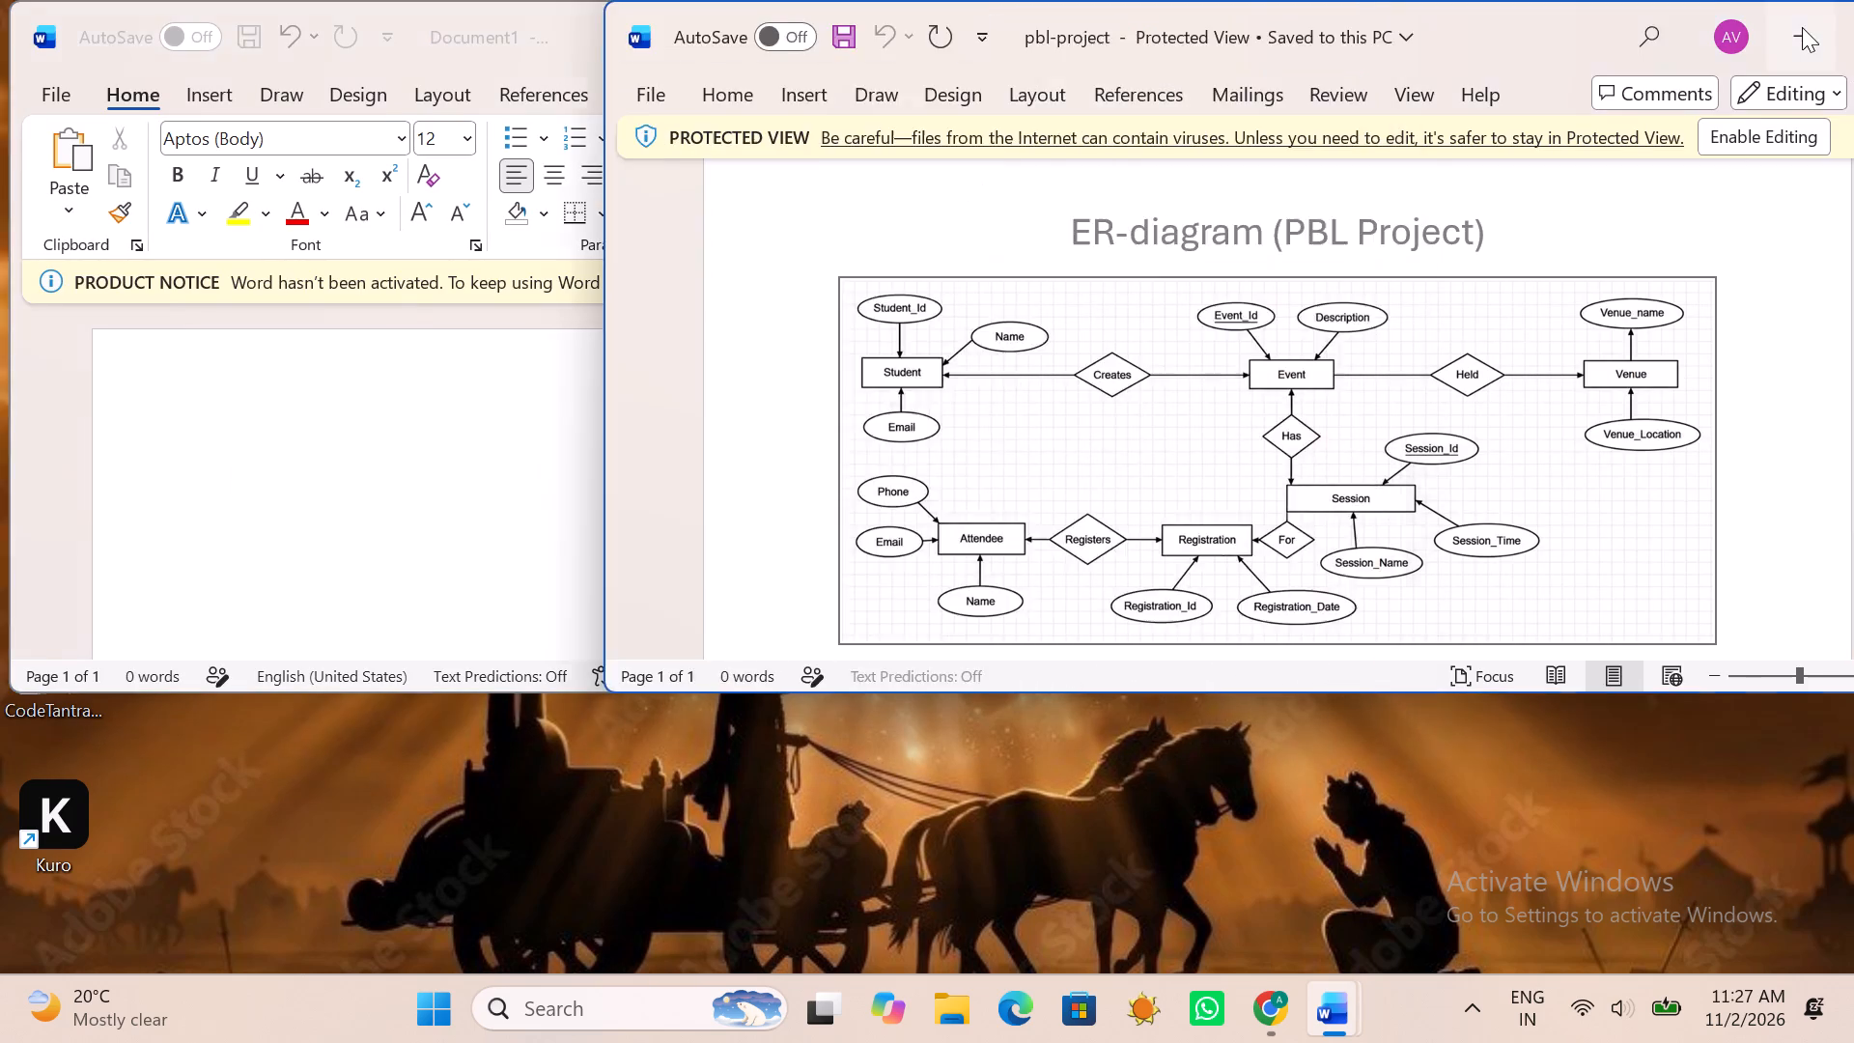
click(1280, 35)
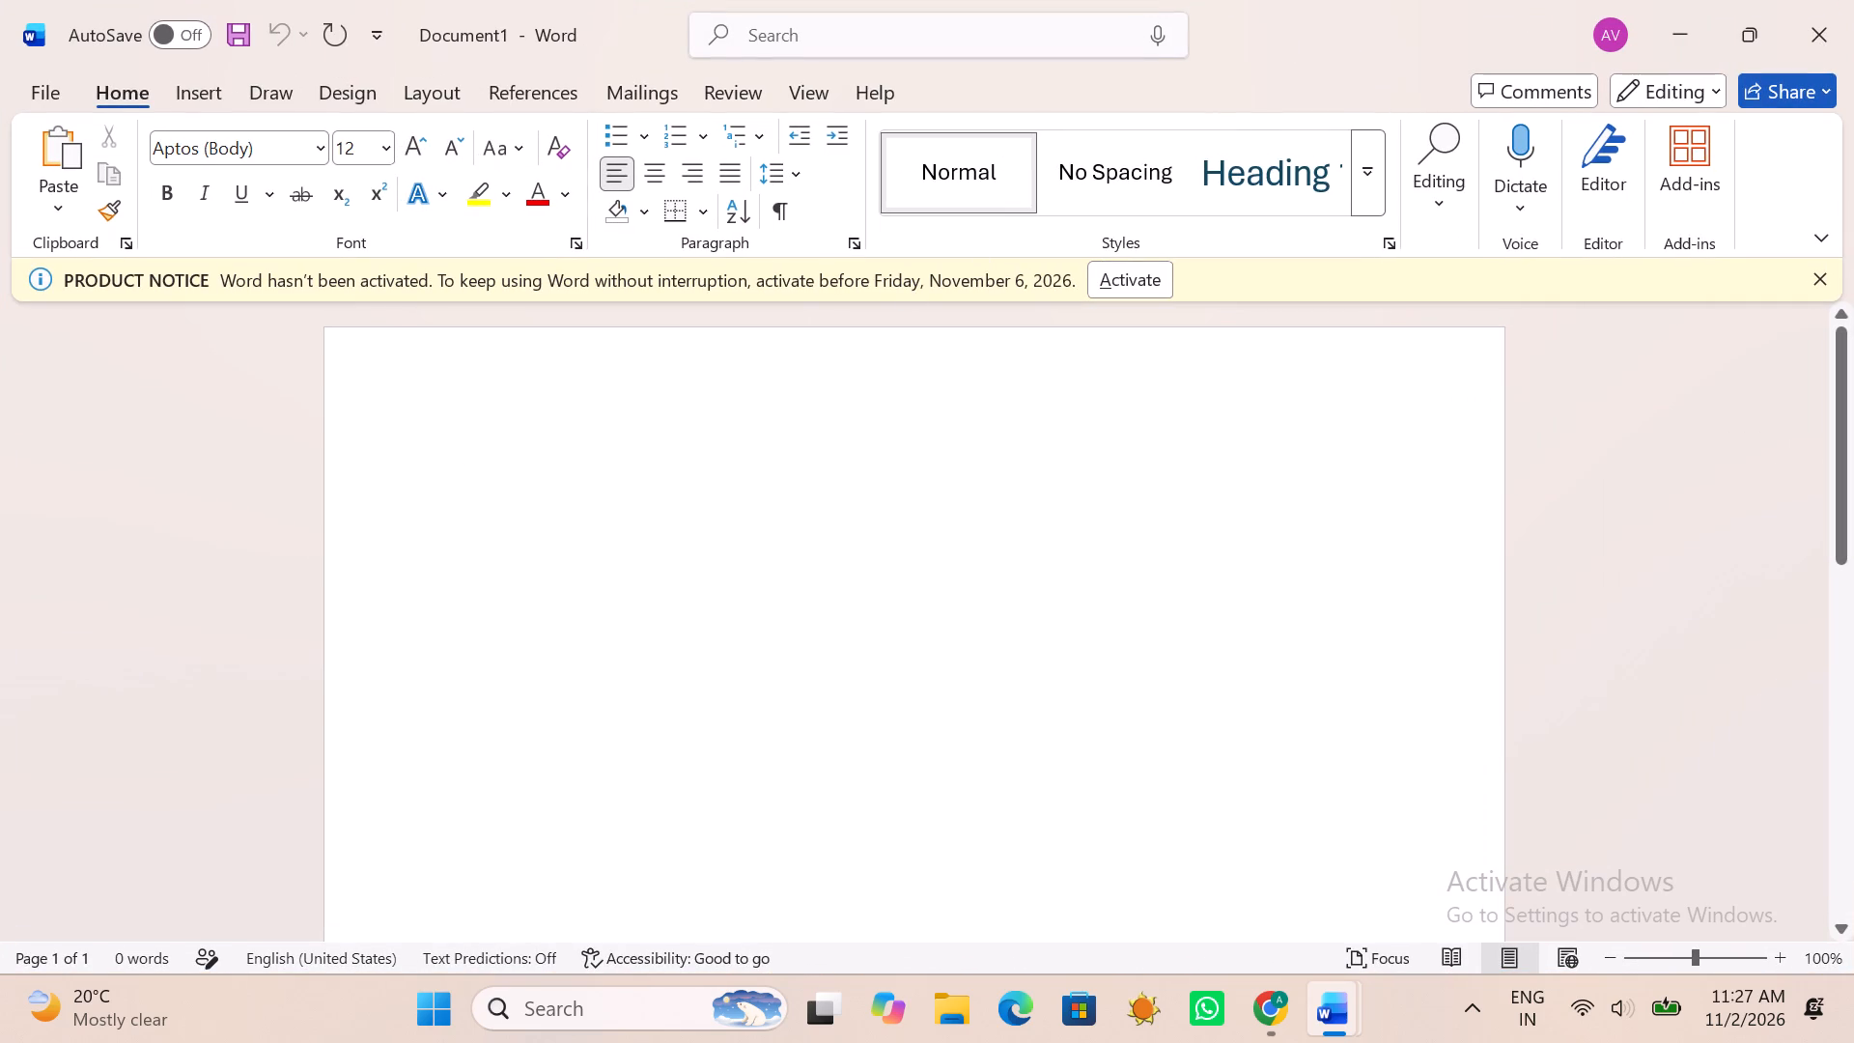
click(673, 453)
Switch to Chrome, look over the LAB-1 assignment heading and return to the course's Part D lab list.
click(1283, 1027)
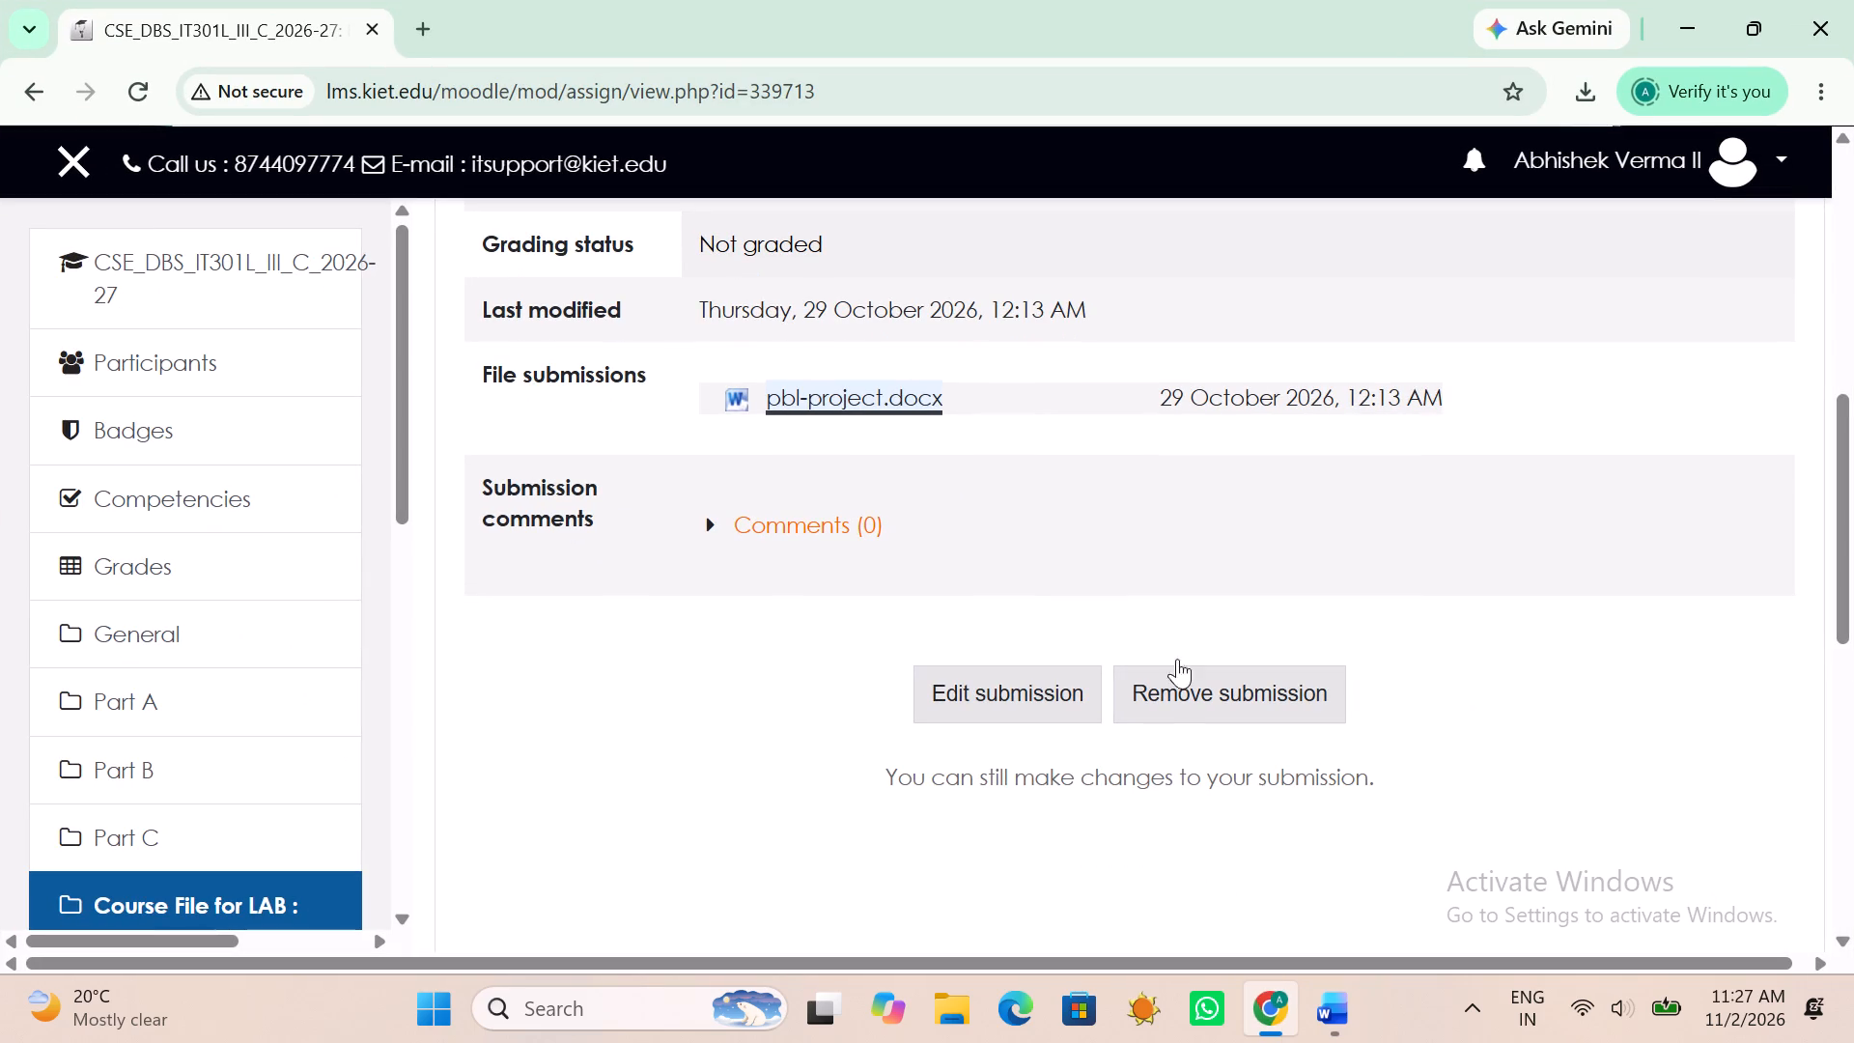
scroll(1004, 582, up, 2)
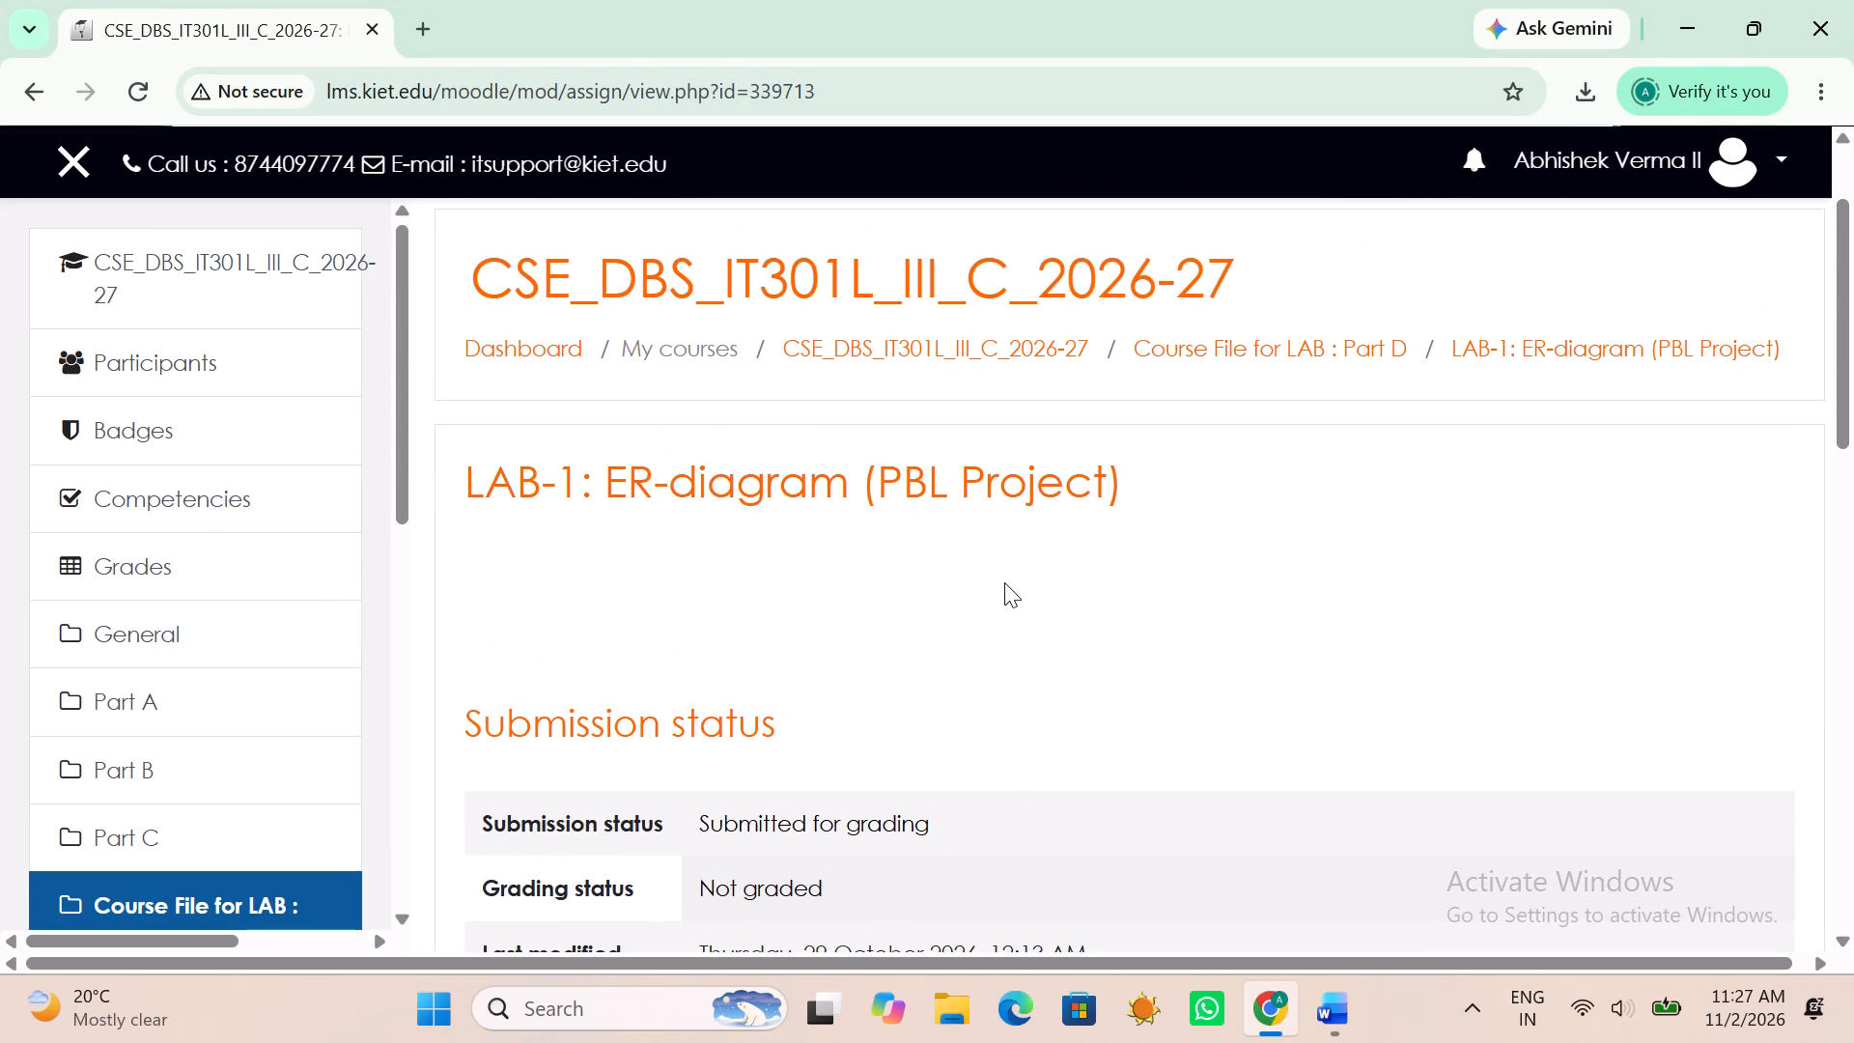
click(26, 74)
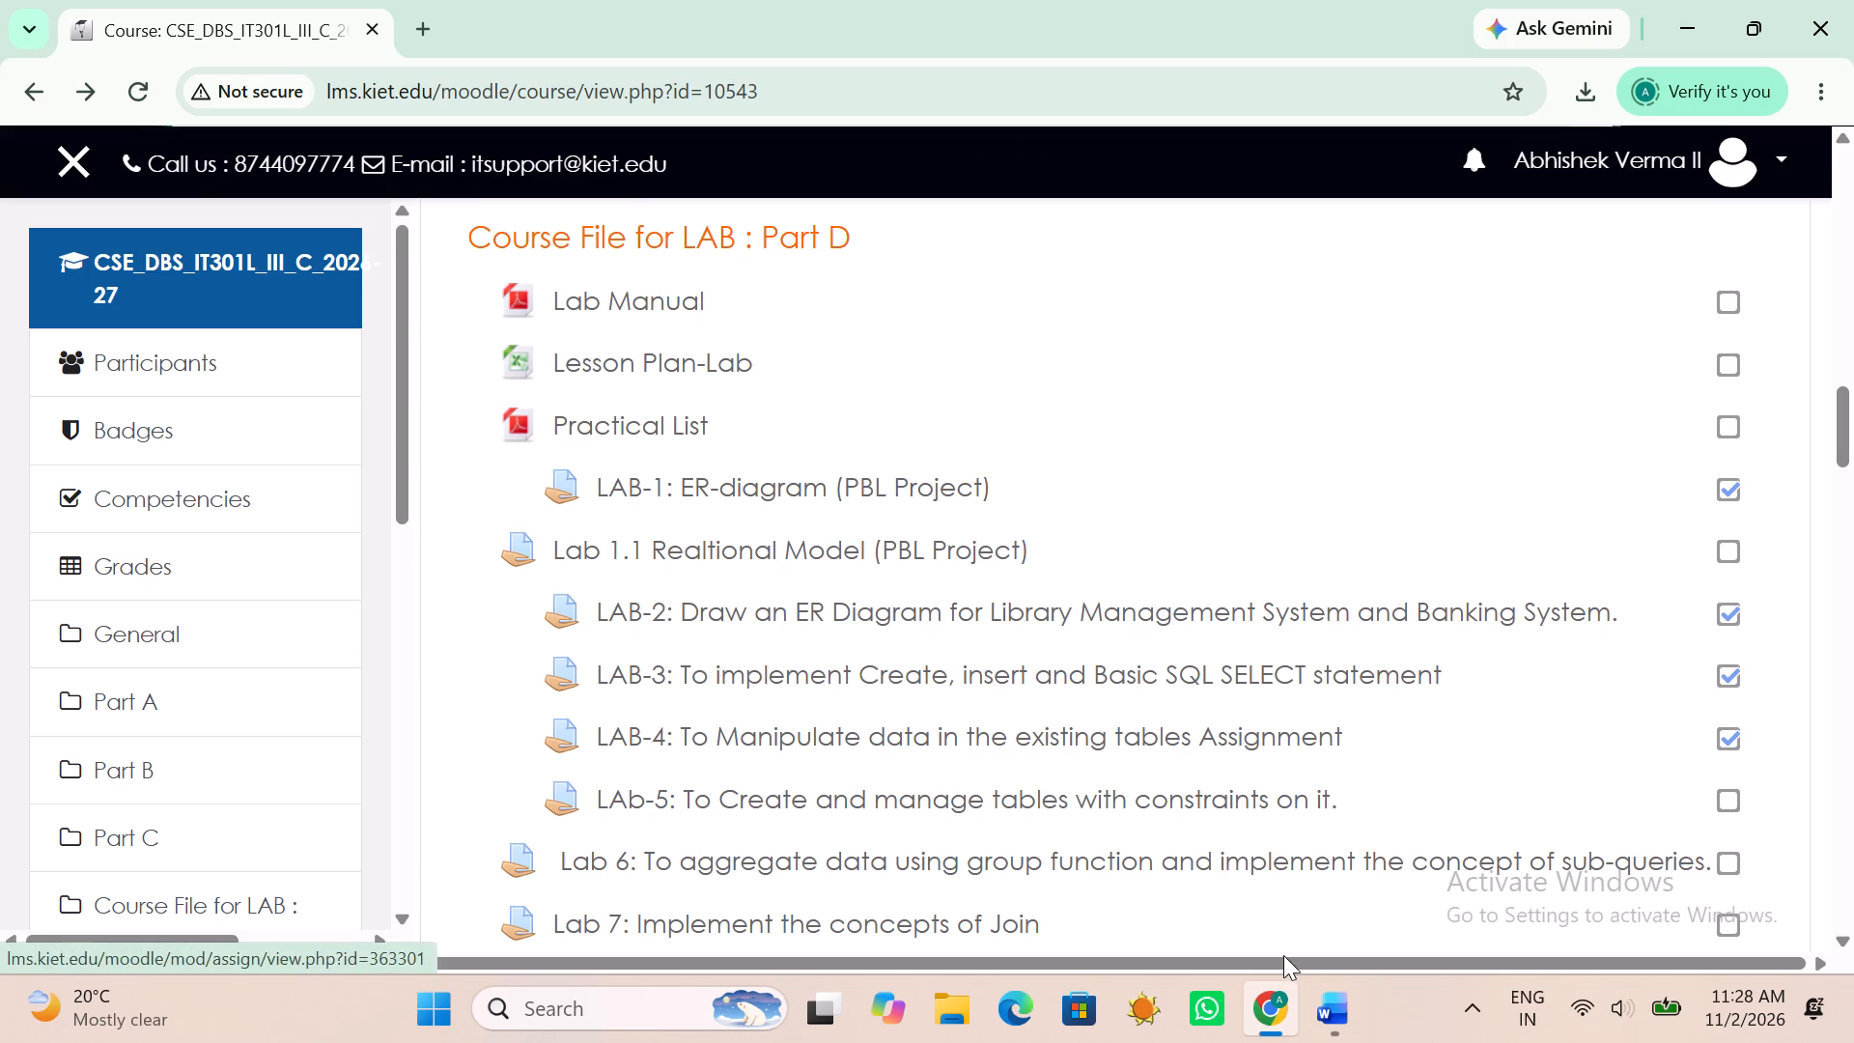
Switch back to the blank Document1 in Word and push the first line's starting point inward with a run of spaces.
click(1318, 1003)
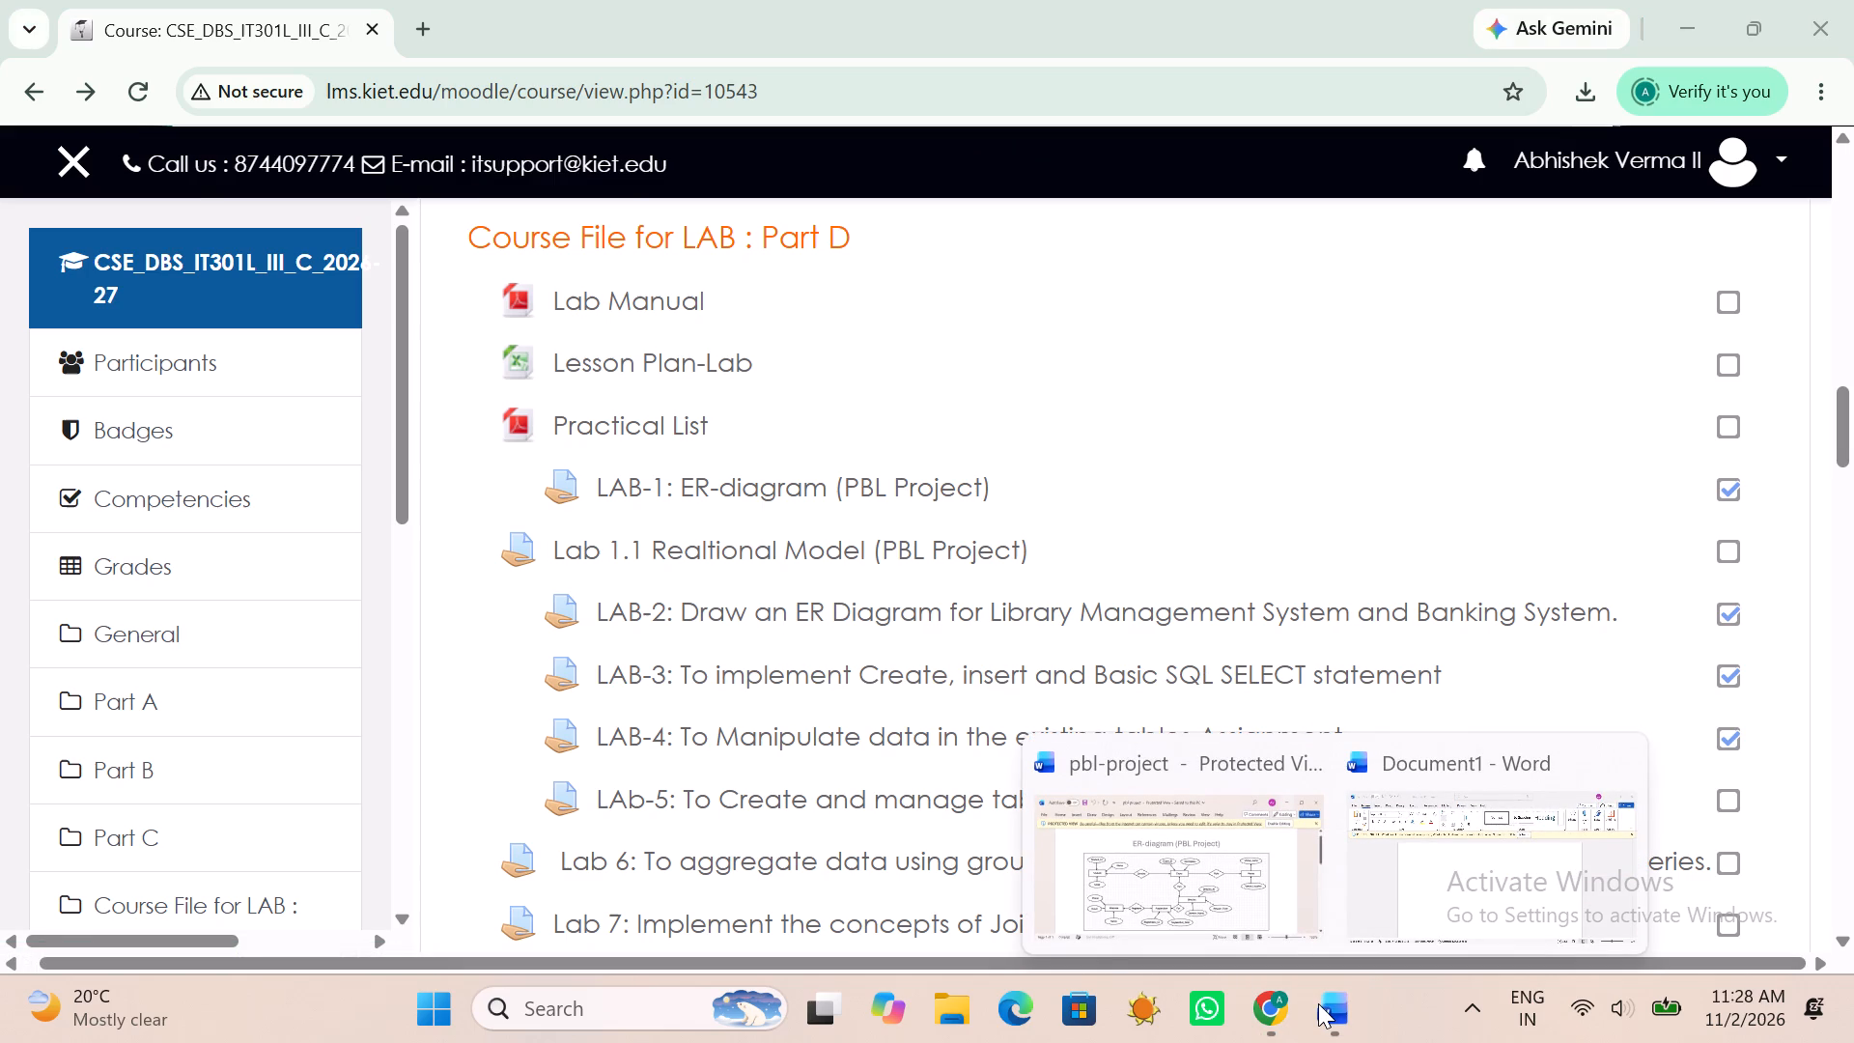
click(1351, 1008)
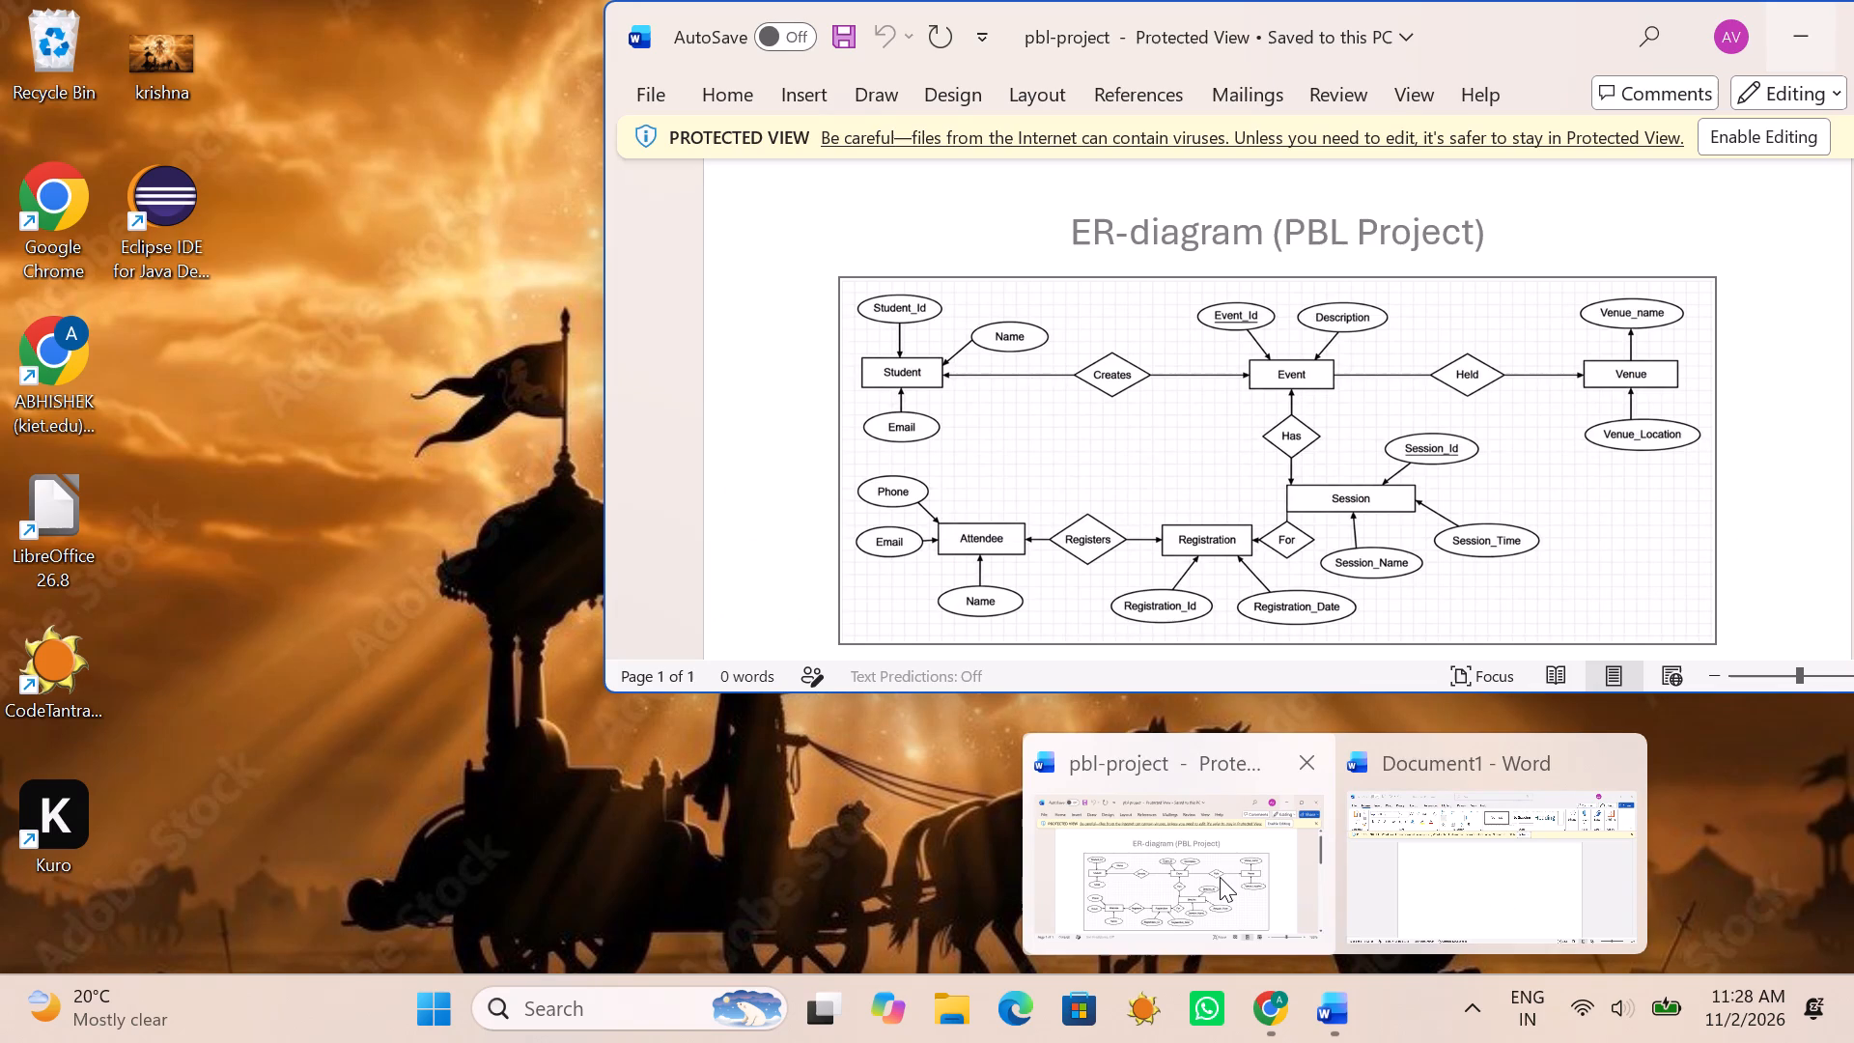
click(1460, 892)
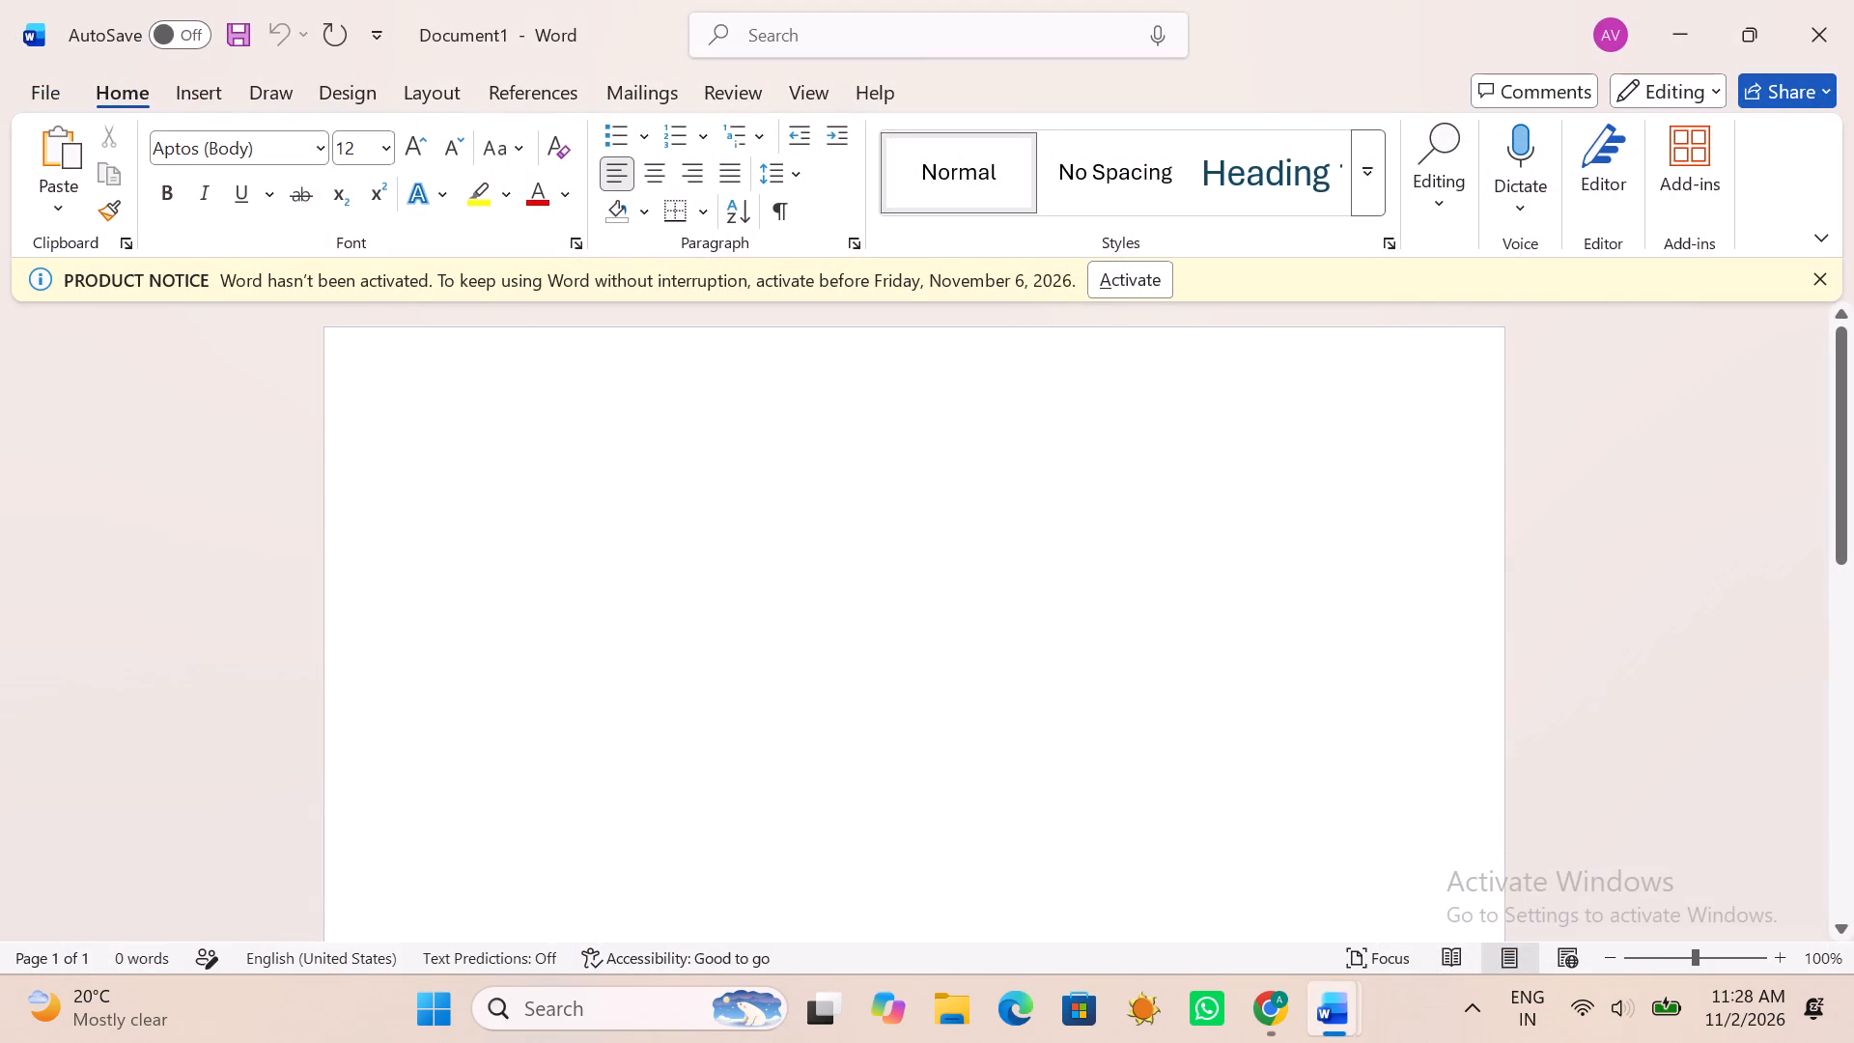
click(639, 446)
key(space)
key(space)
key(space)
key(space)
key(space)
key(space)
key(space)
key(space)
key(space)
key(space)
key(space)
key(space)
key(space)
key(space)
key(space)
key(space)
key(space)
key(space)
key(space)
key(space)
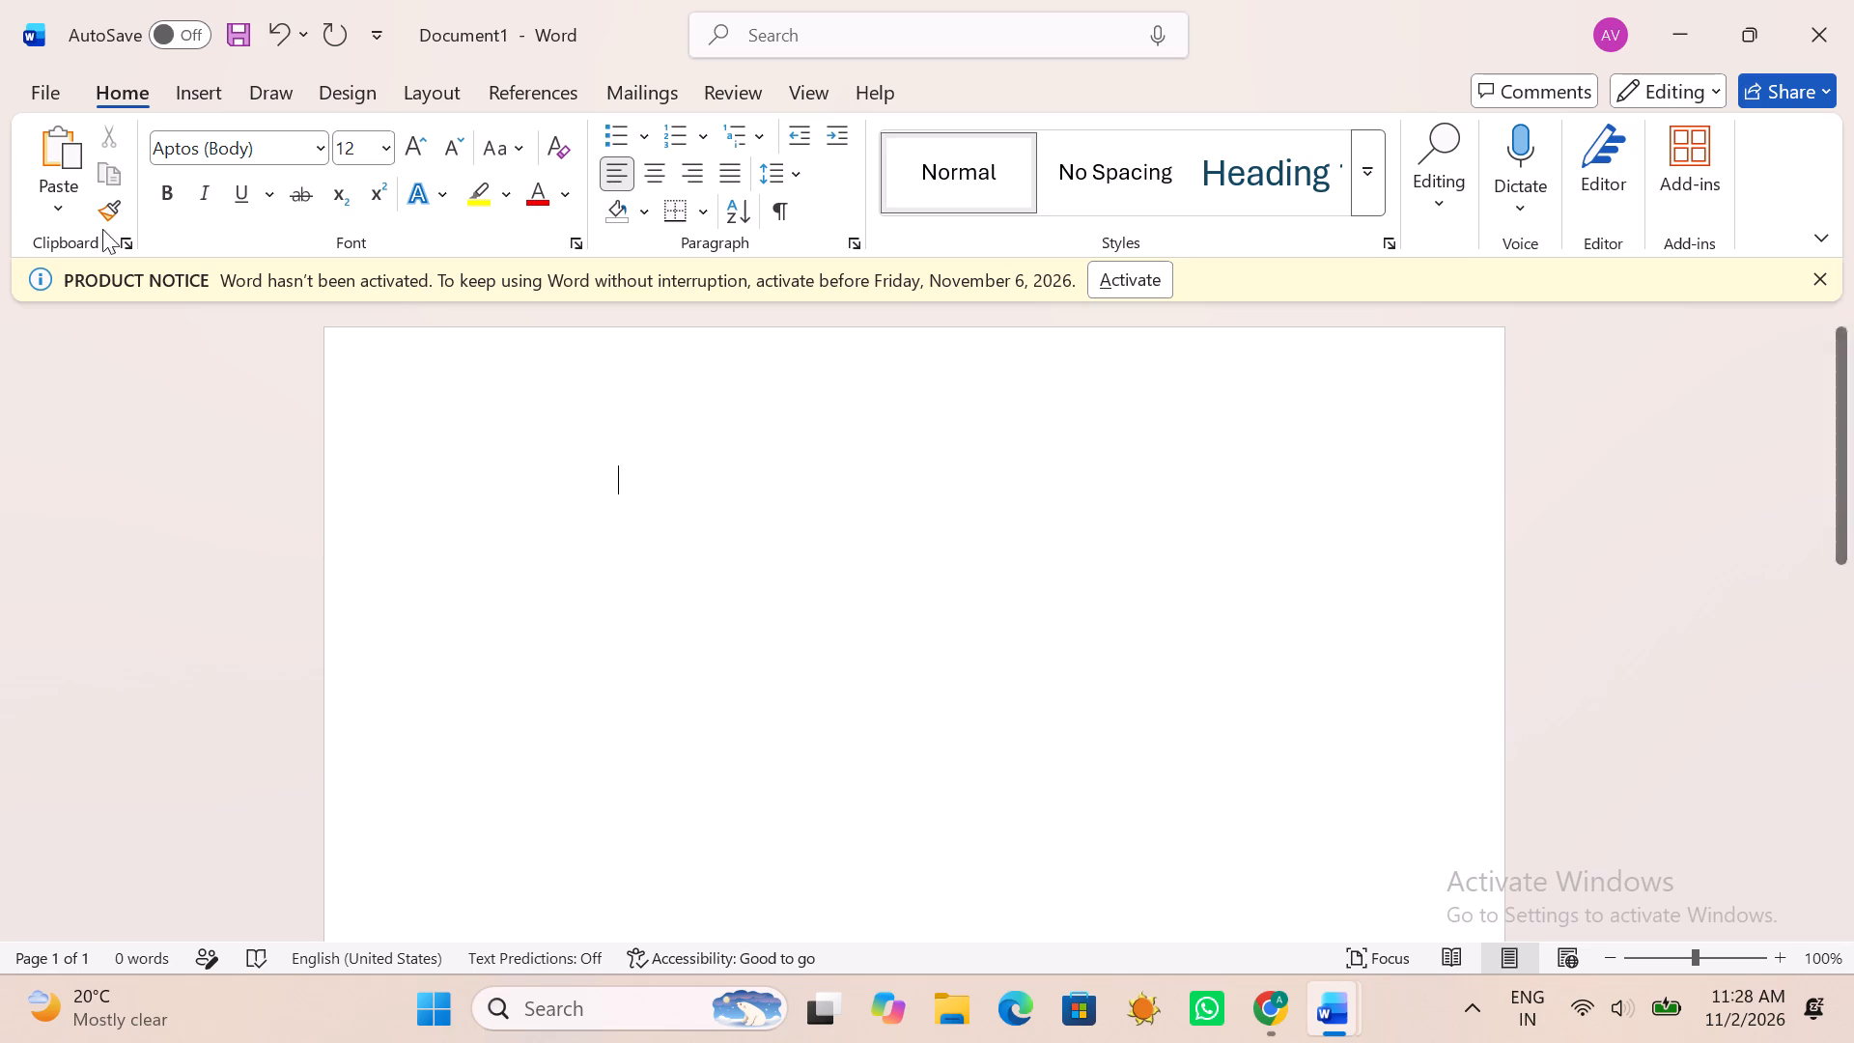
Enter the title text "Realtional Model" on the indented first line in bold at font size 26.
click(385, 160)
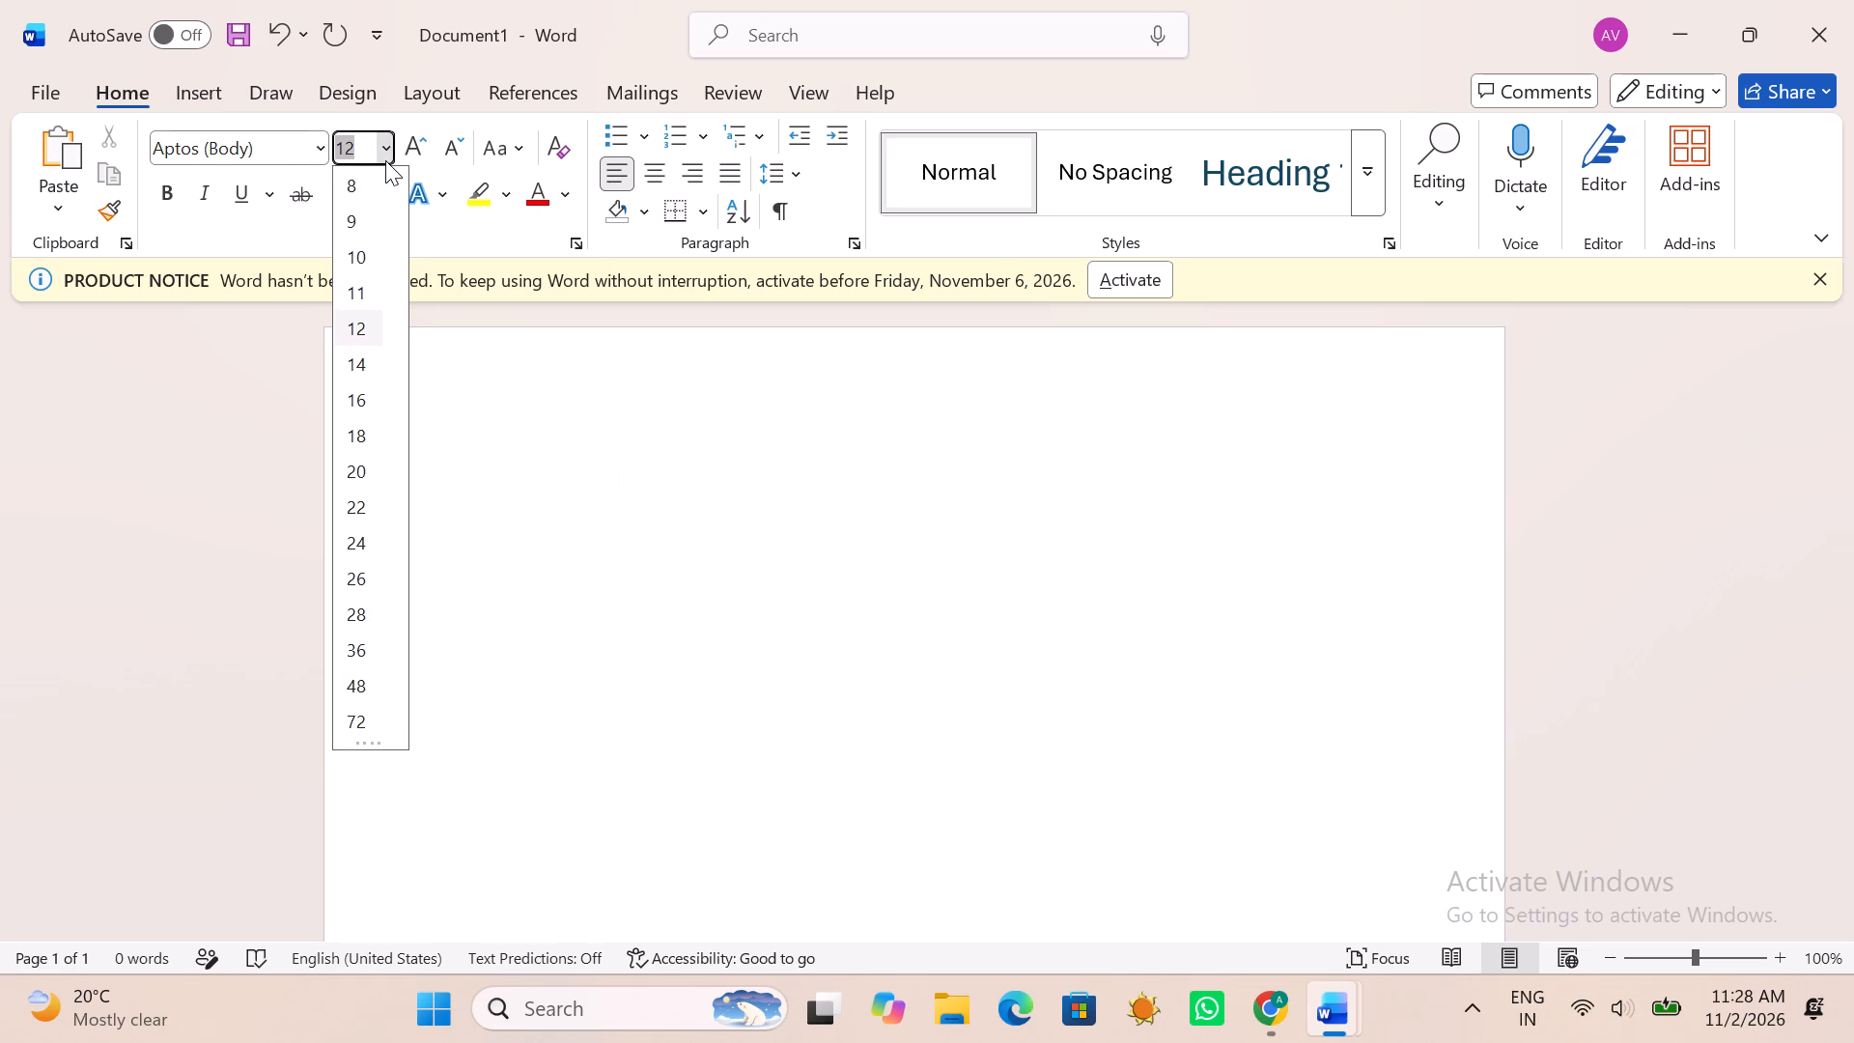
click(366, 566)
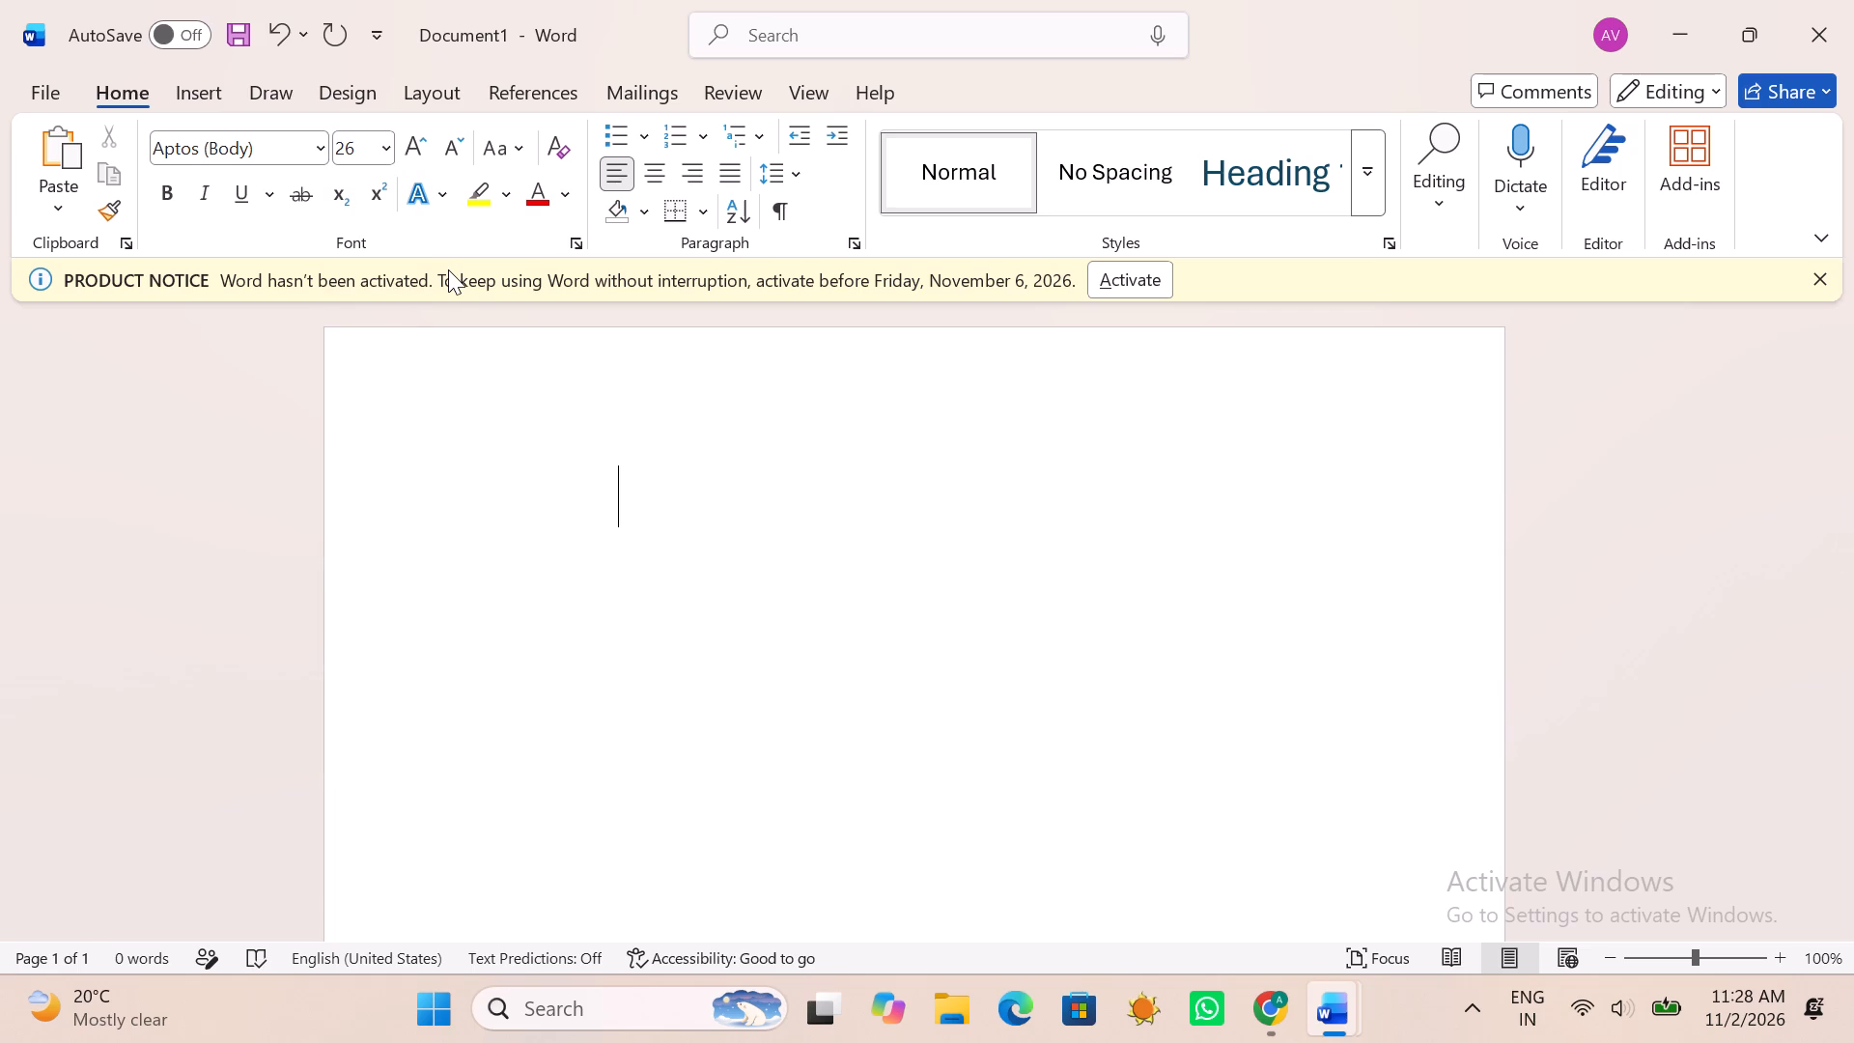
click(163, 182)
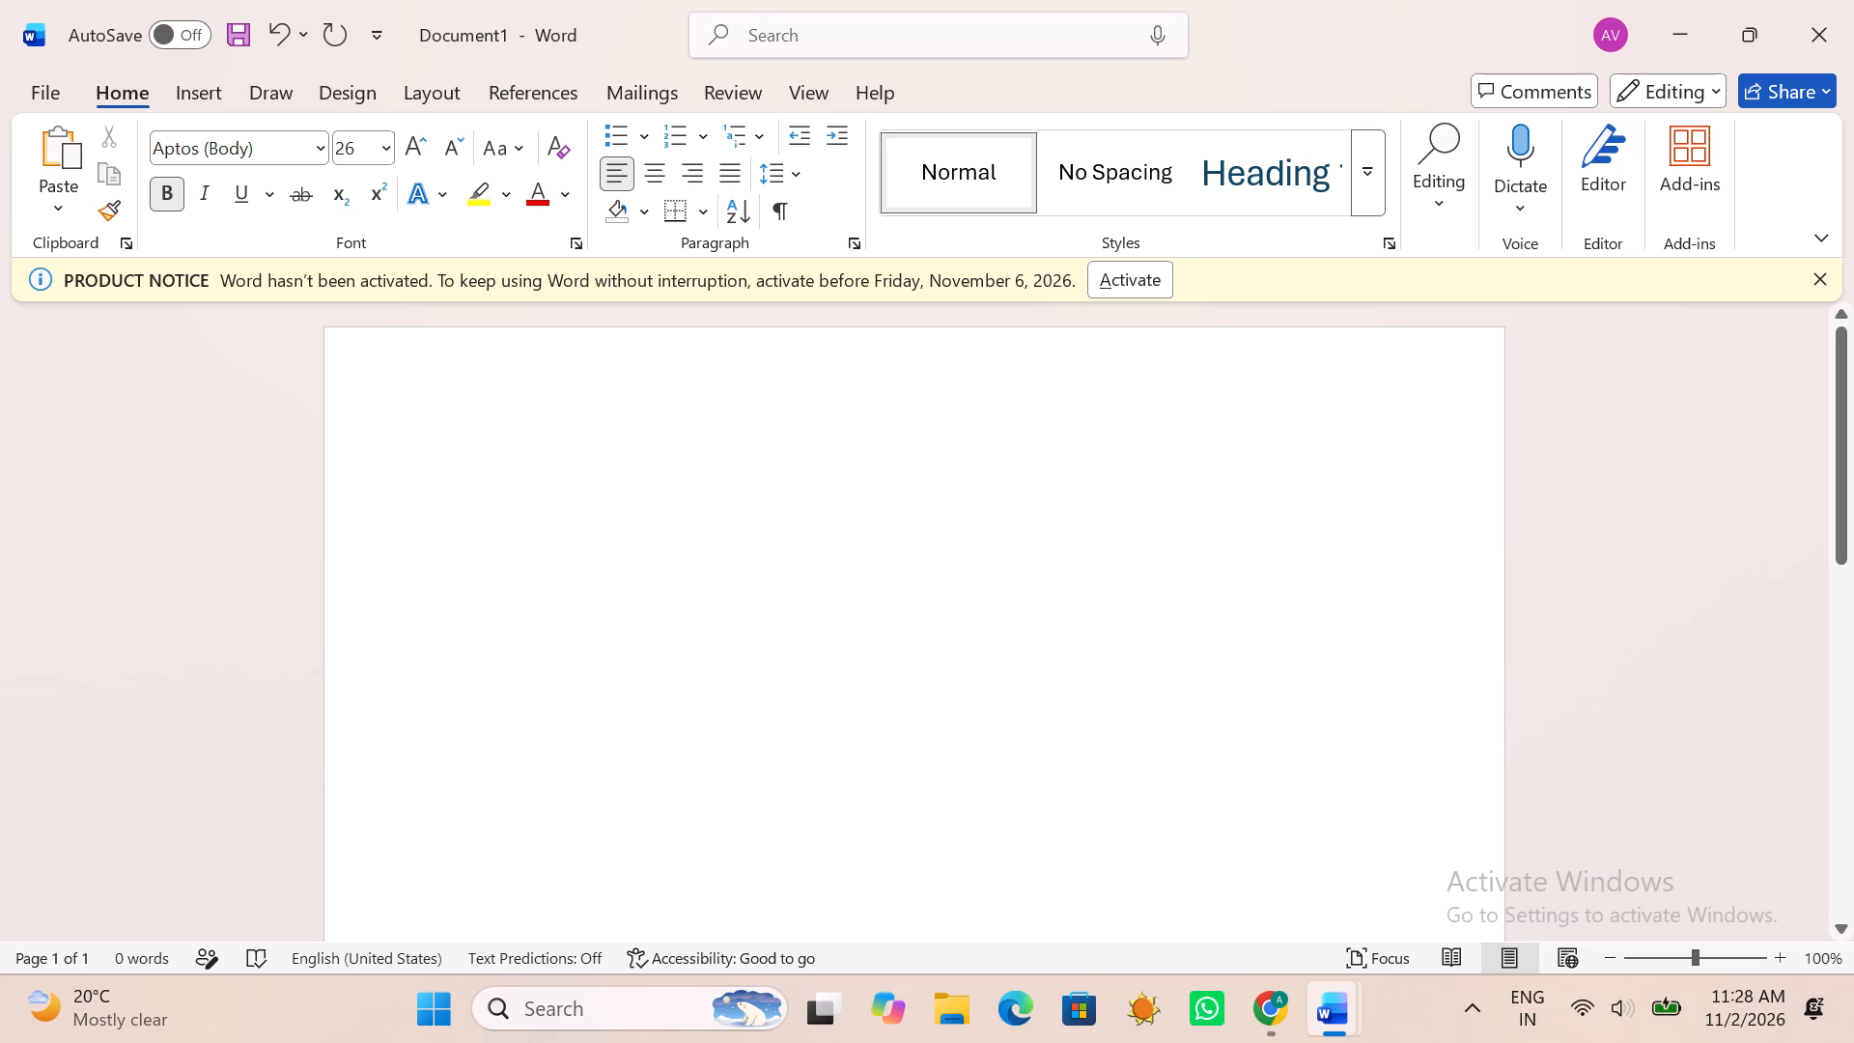
key(shift+r)
key(e)
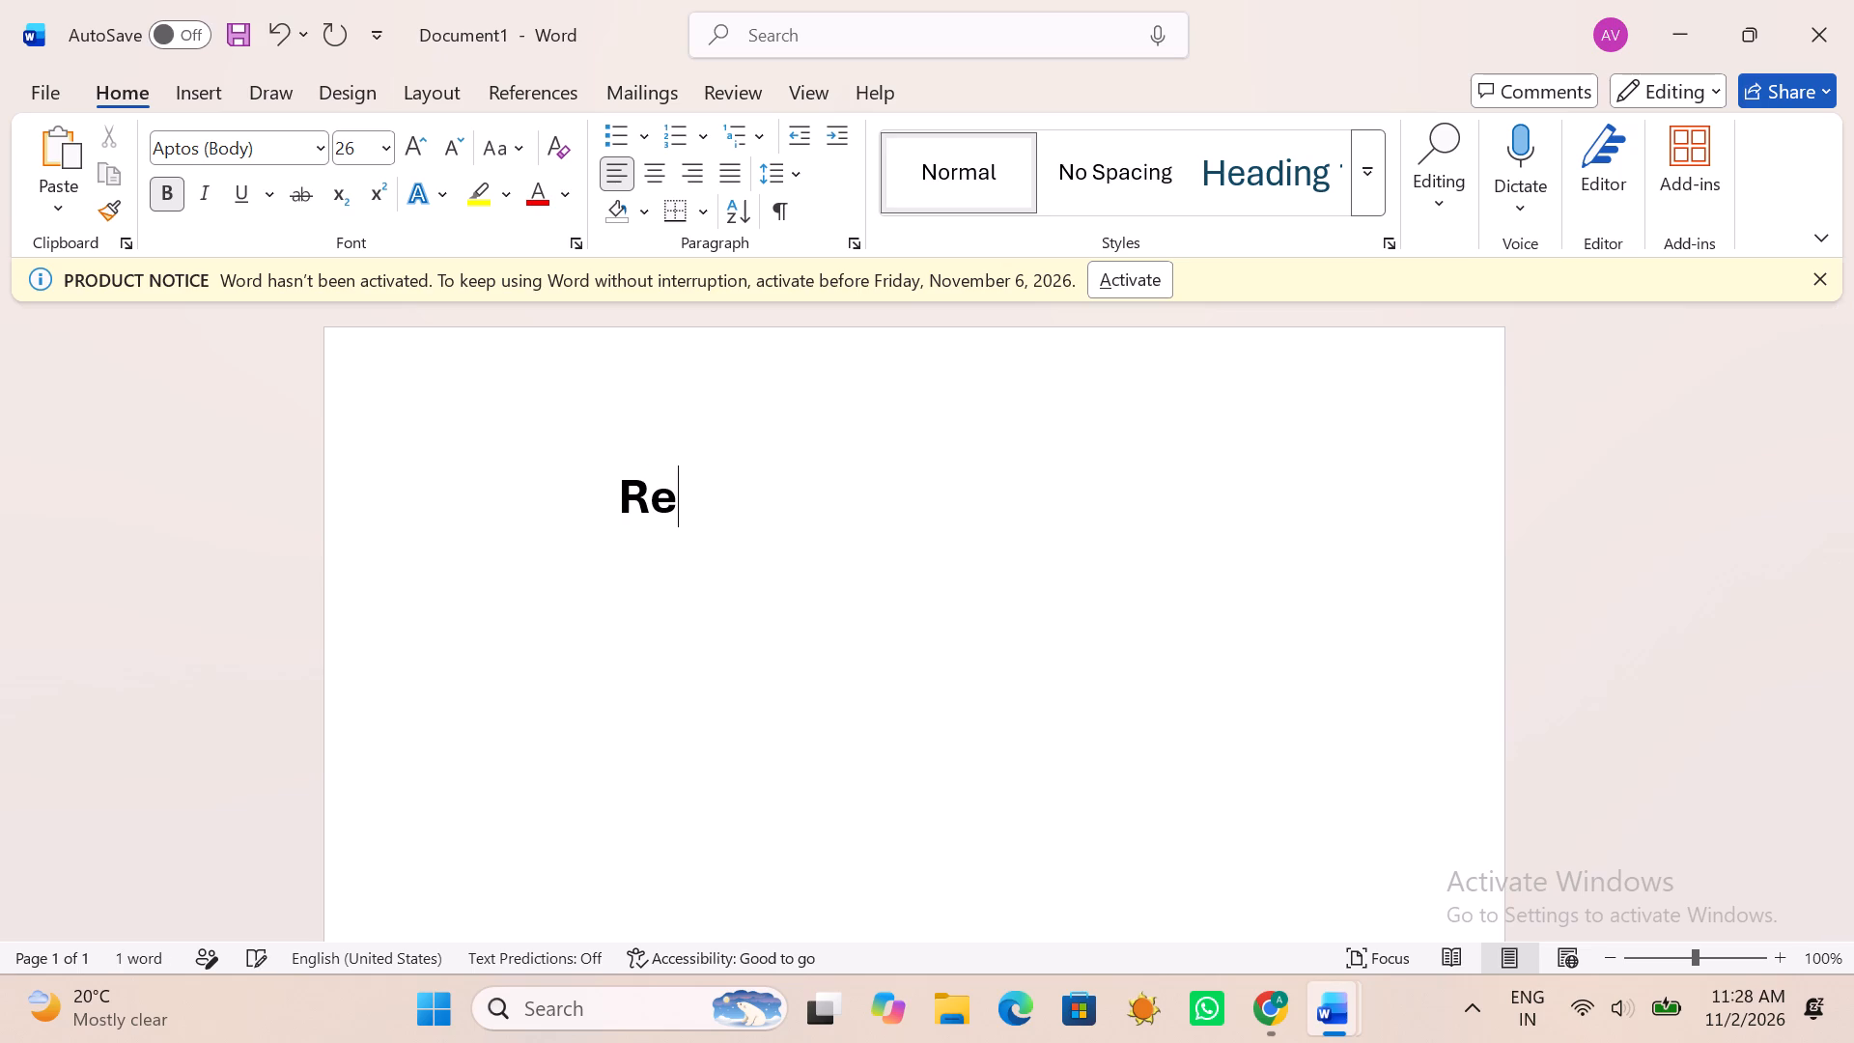
key(BackSpace)
text(ea)
key(l)
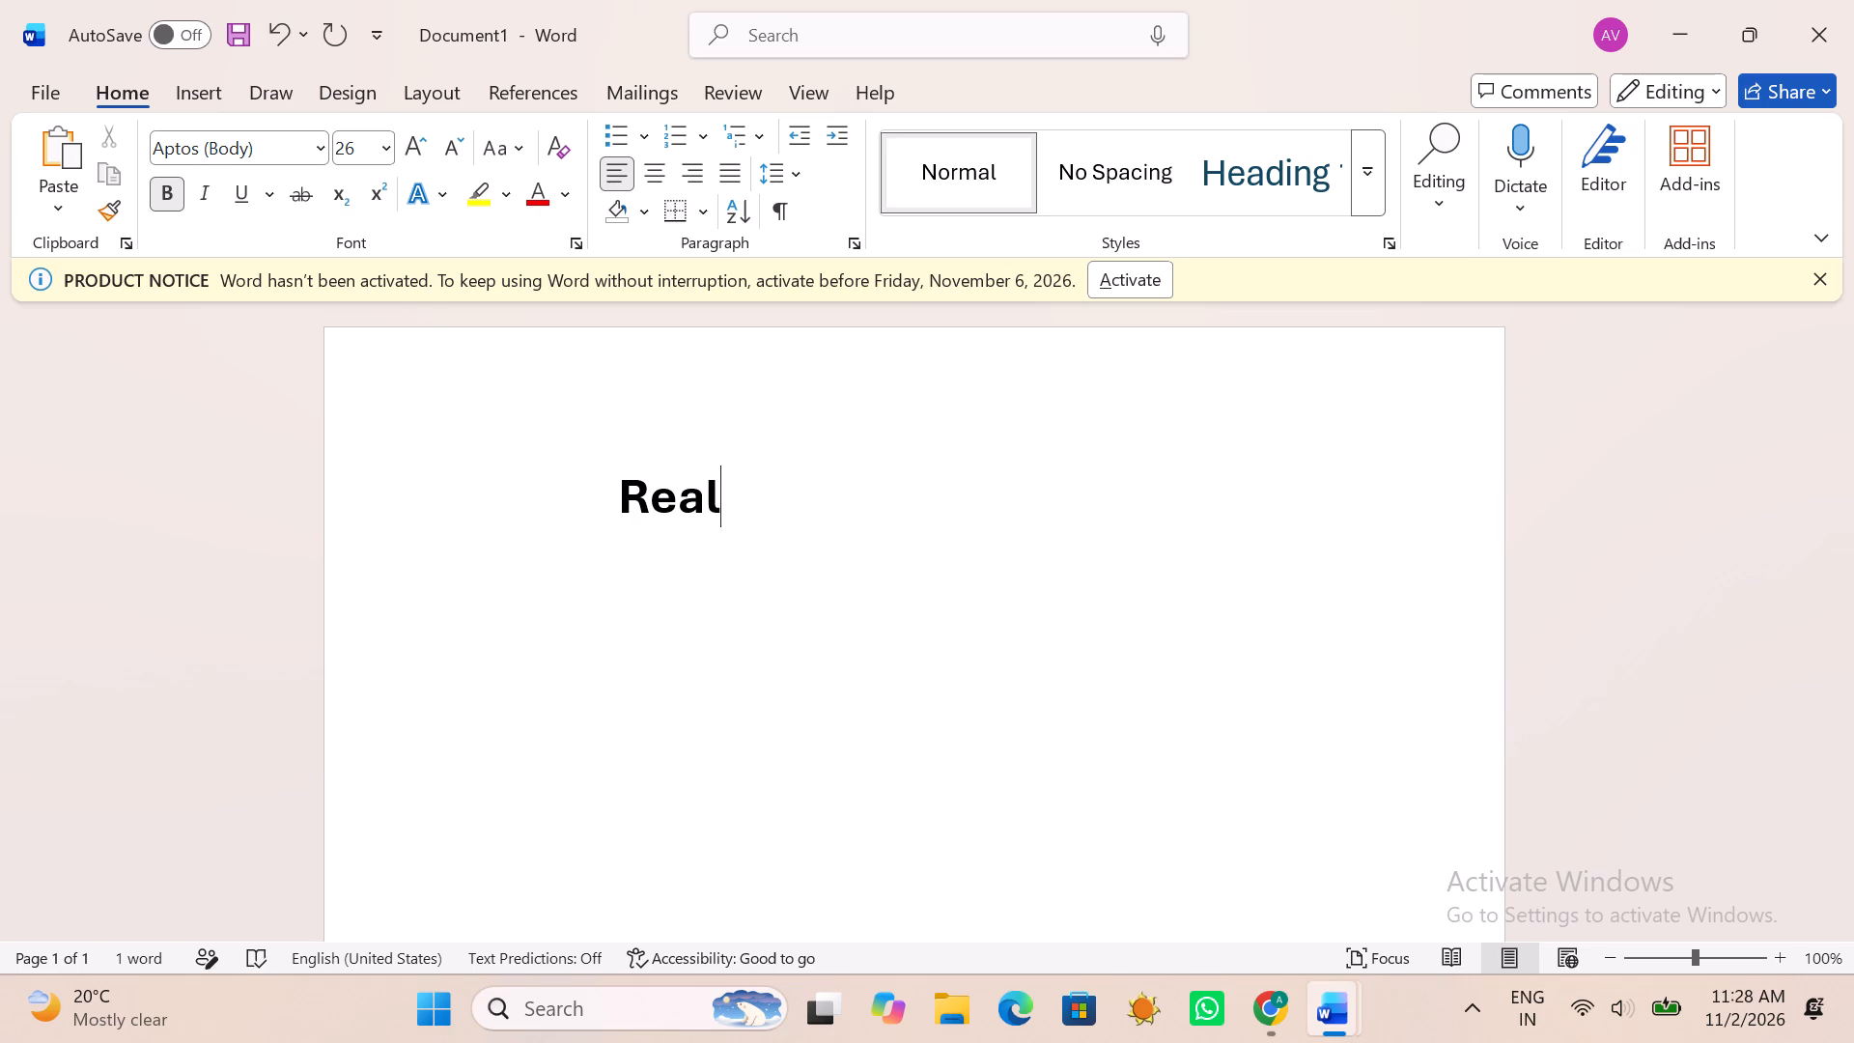
key(t)
text(io)
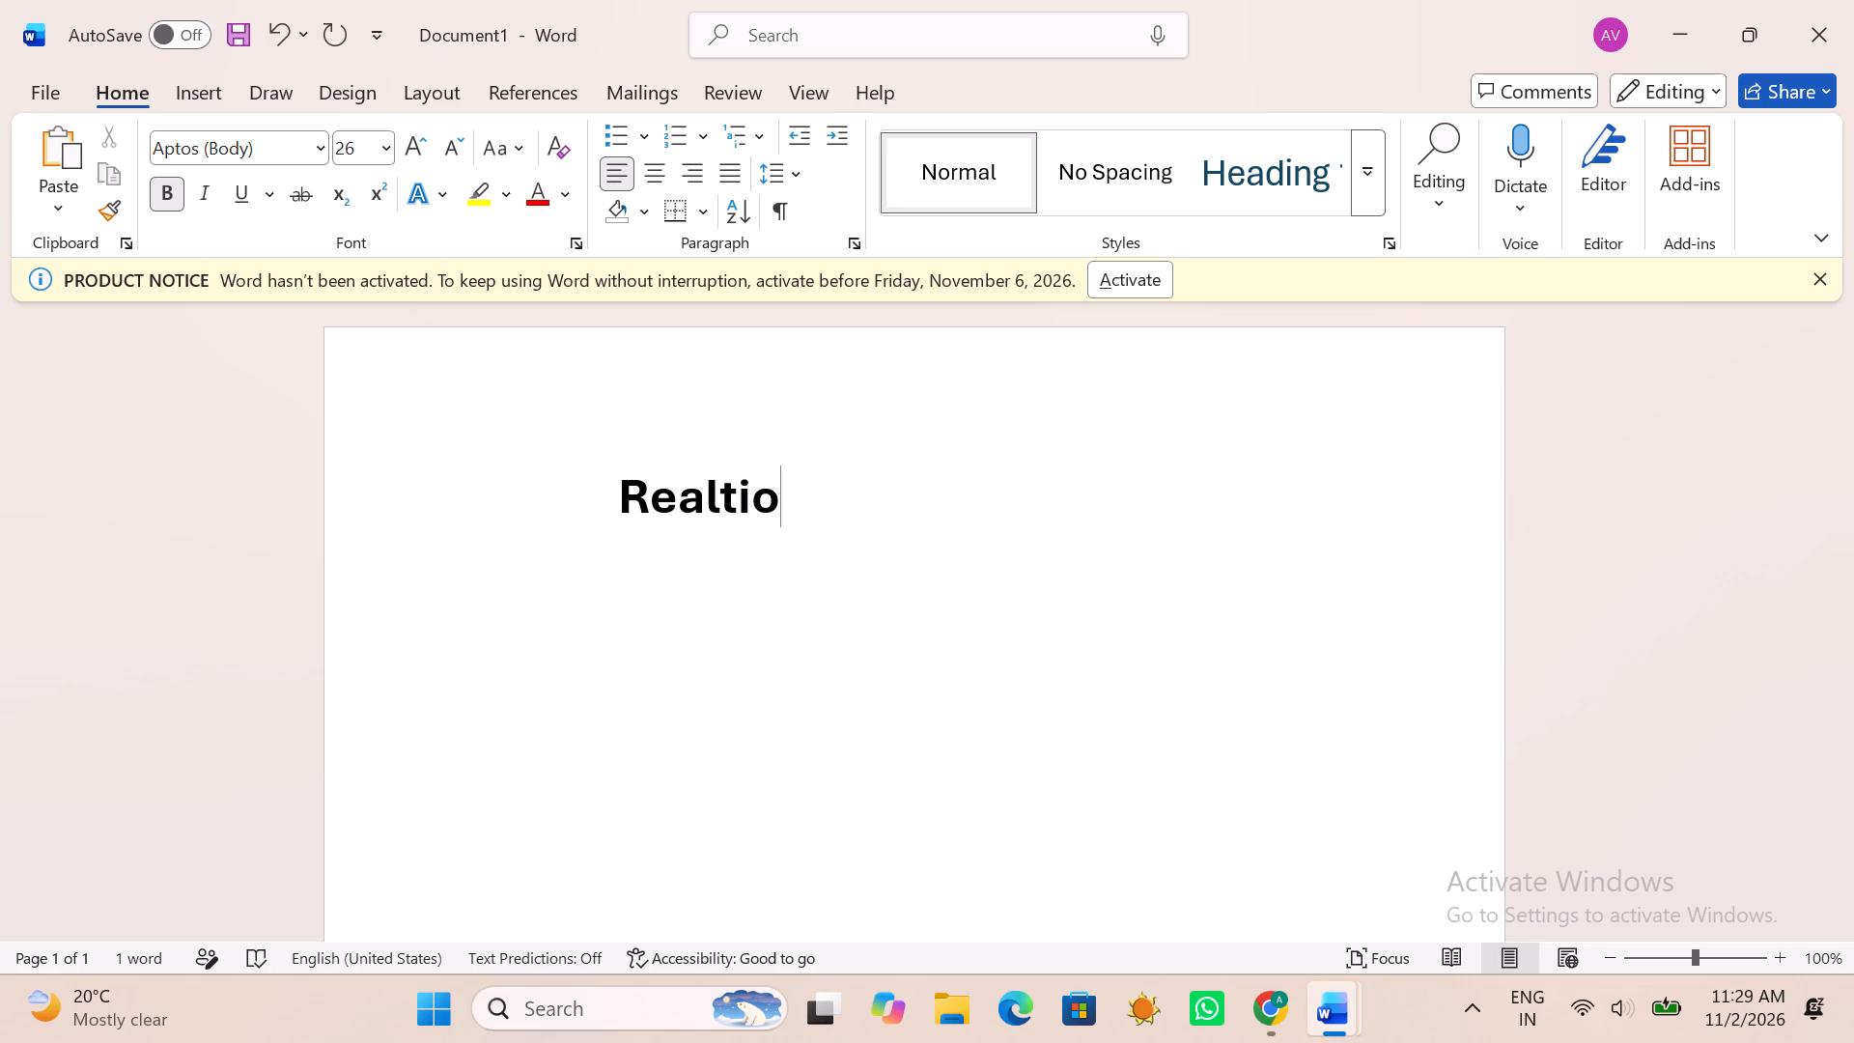
text(nal)
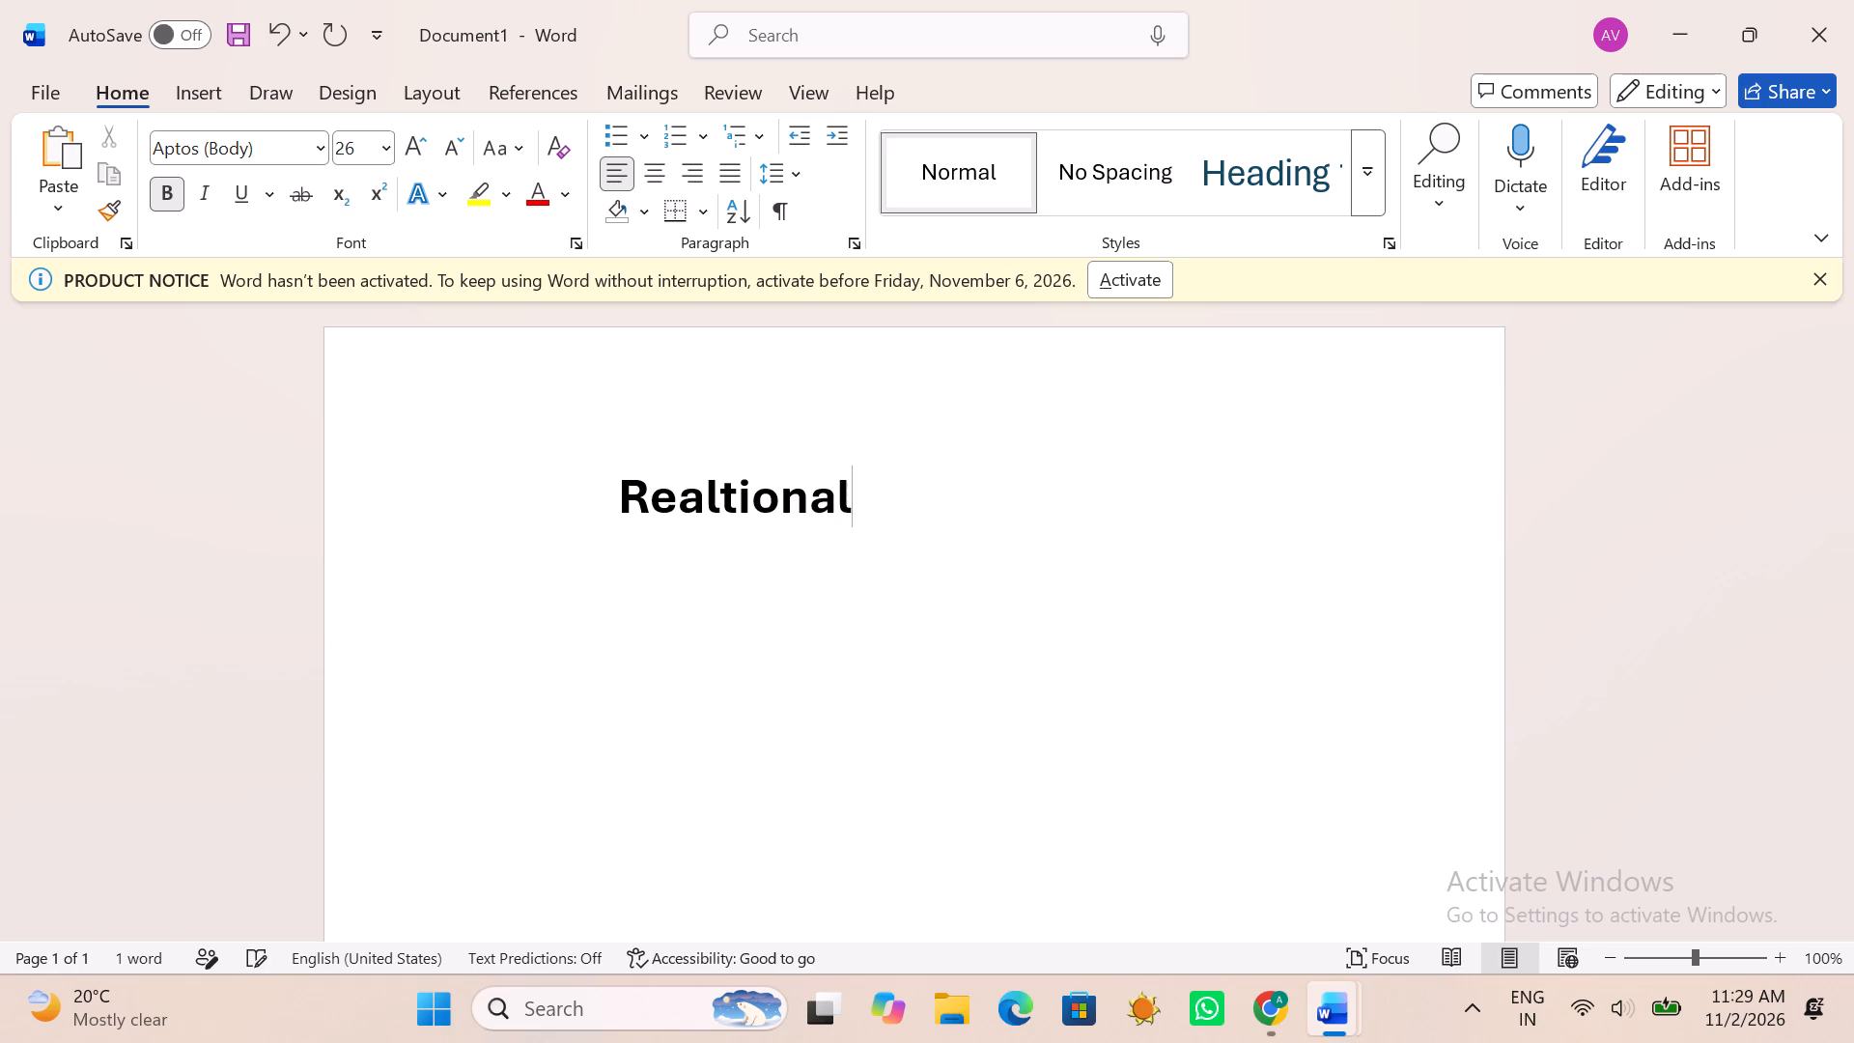
key(space)
key(shift+m)
text(ode)
key(l)
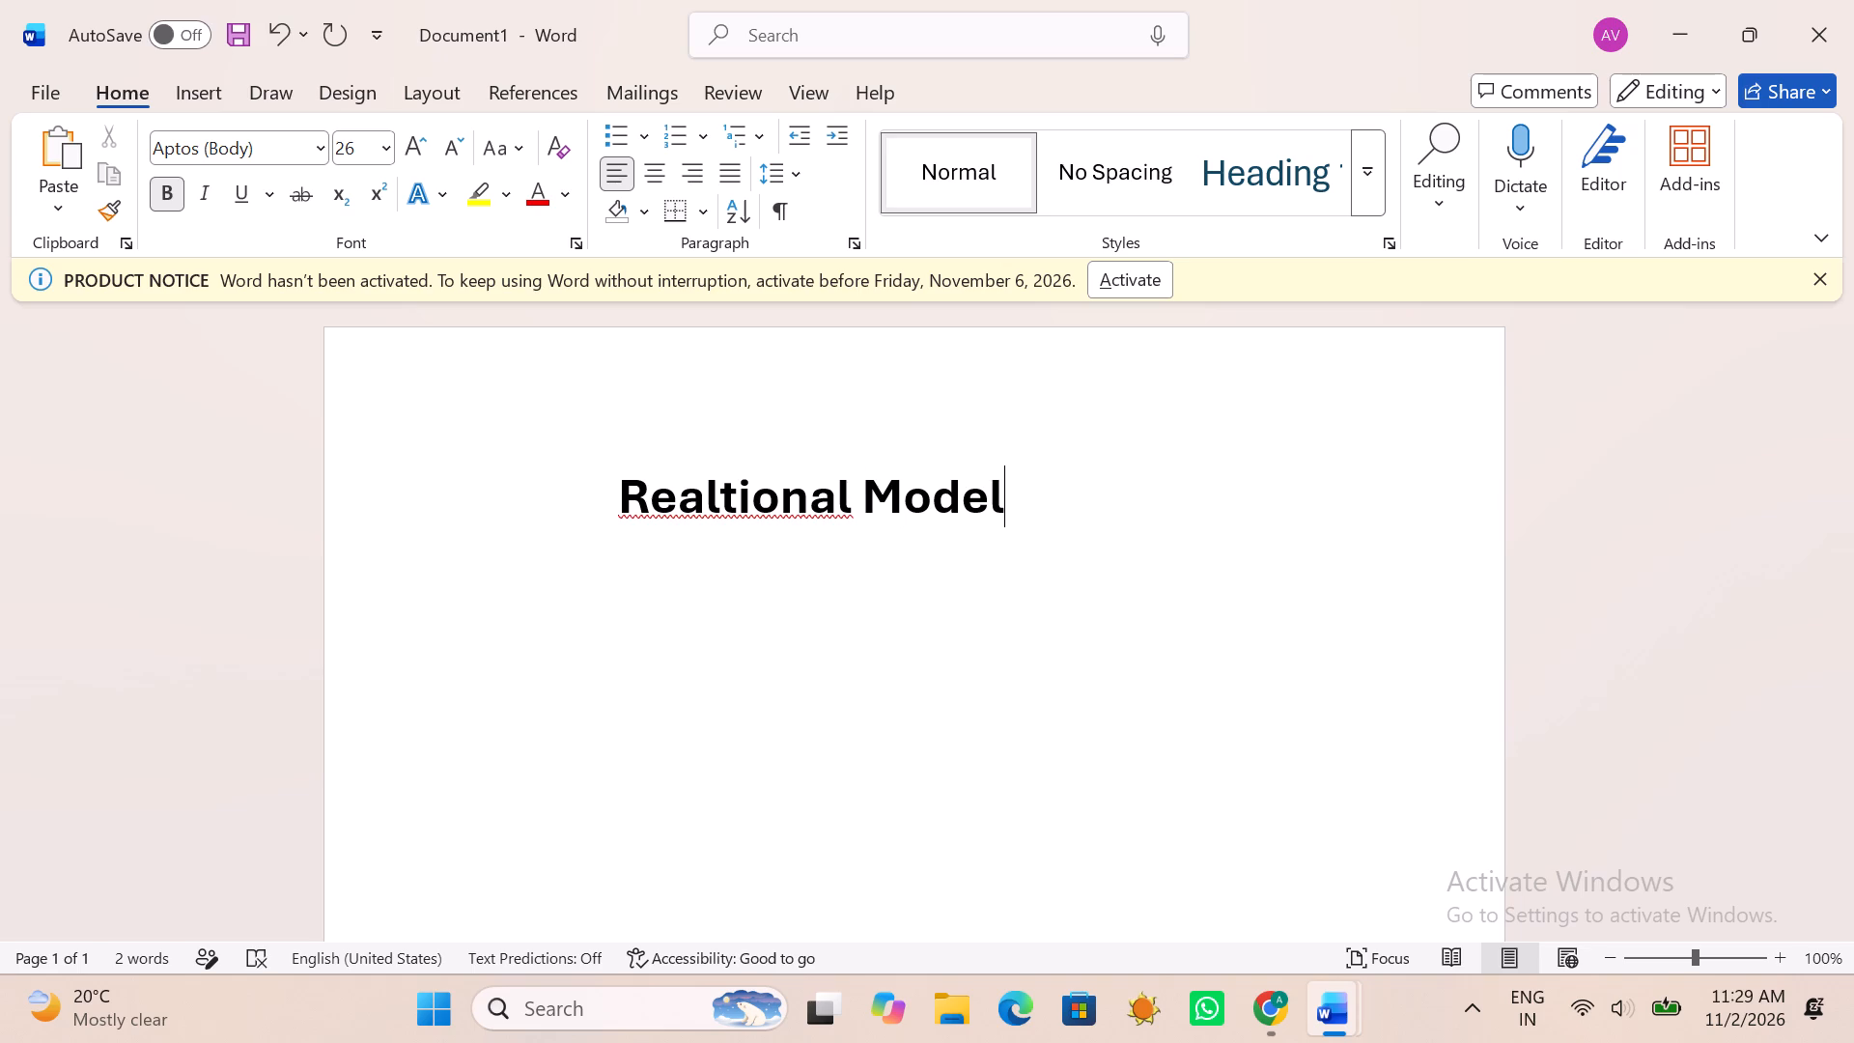
Append "(PBL Project)" to the title and separate it from "Model" with a space.
key(shift+parenleft)
key(shift+p)
text(BL)
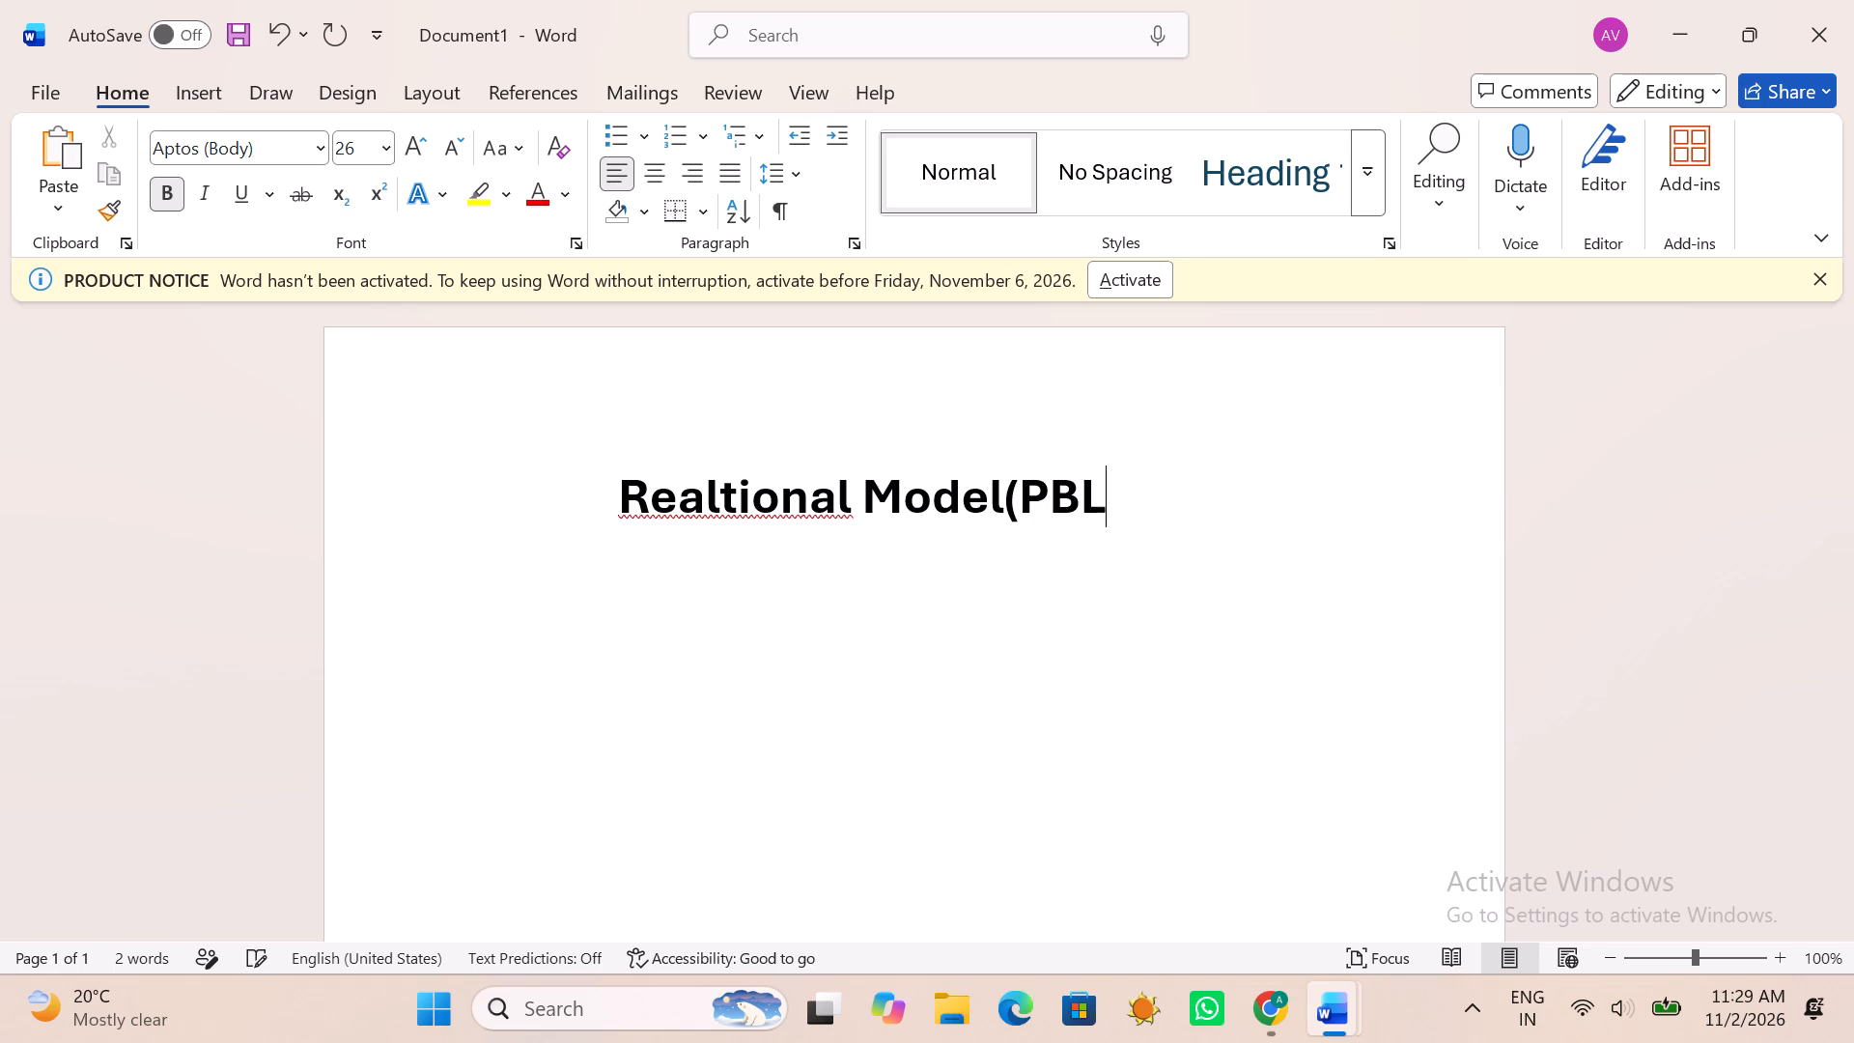
key(space)
key(shift+p)
key(r)
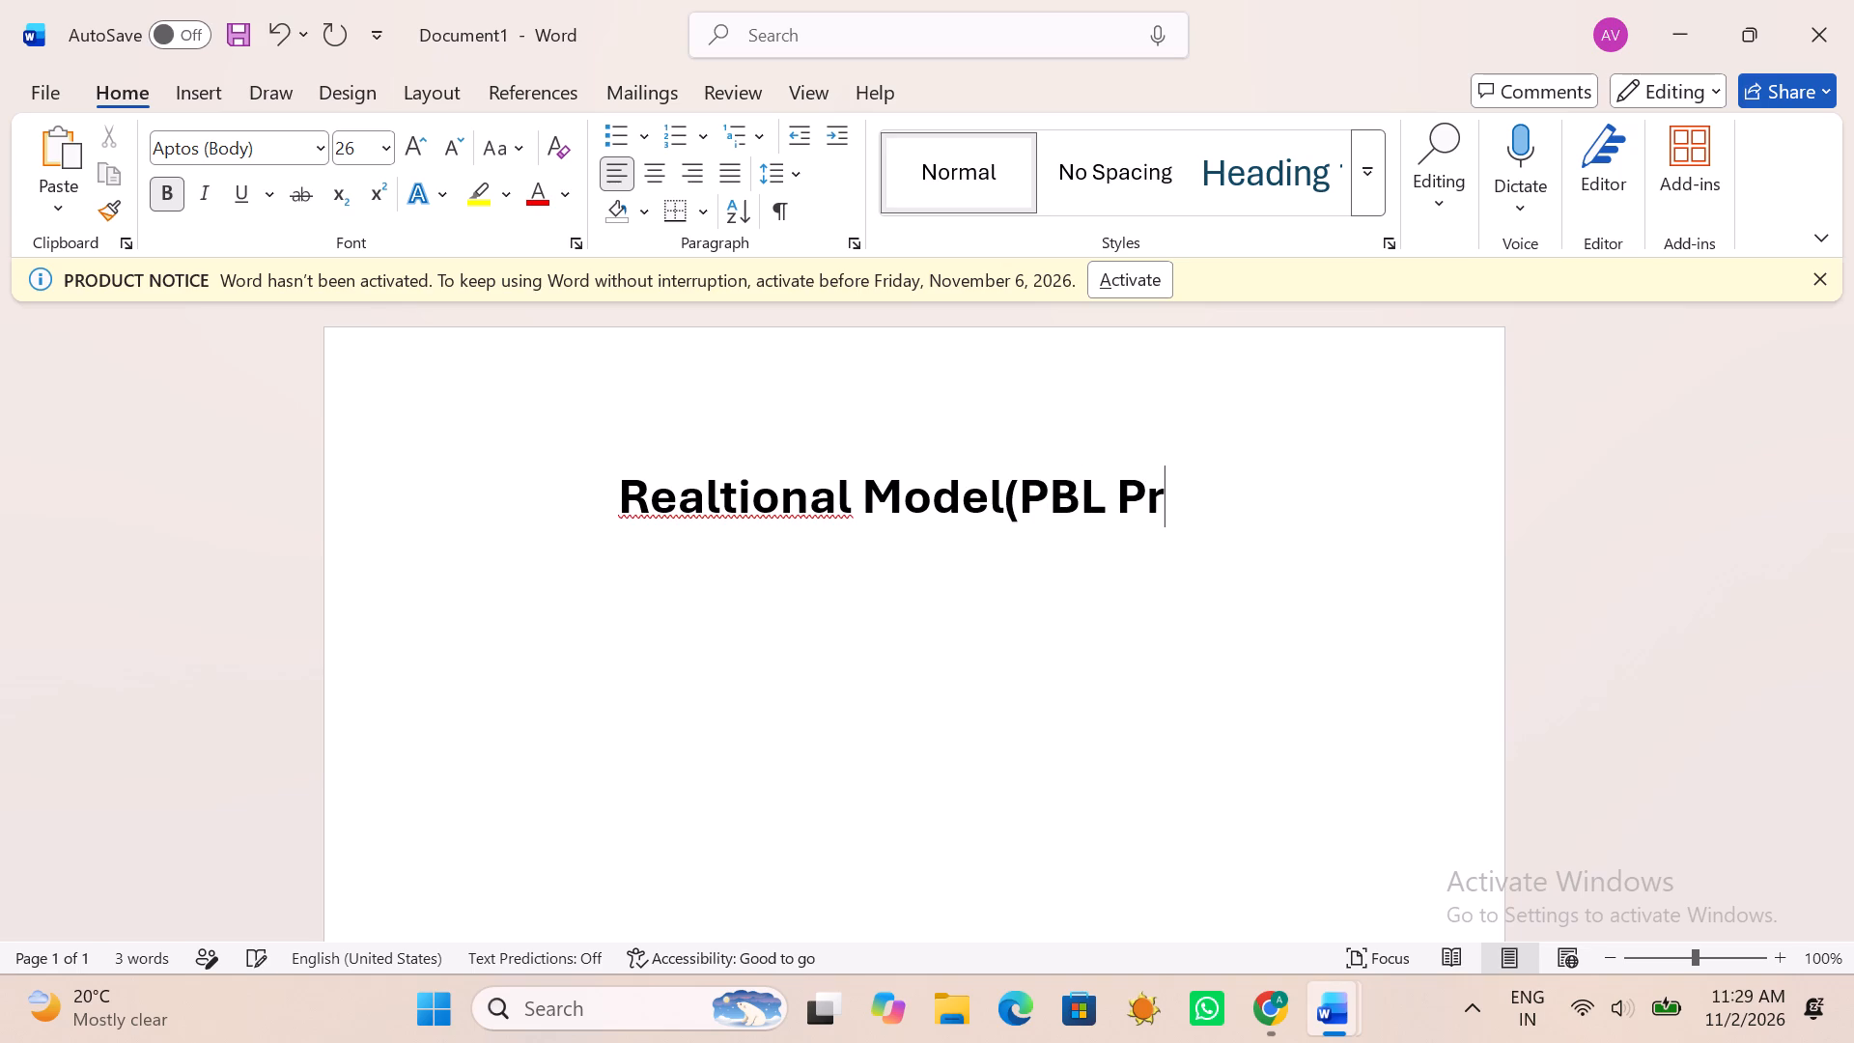
key(o)
text(ject)
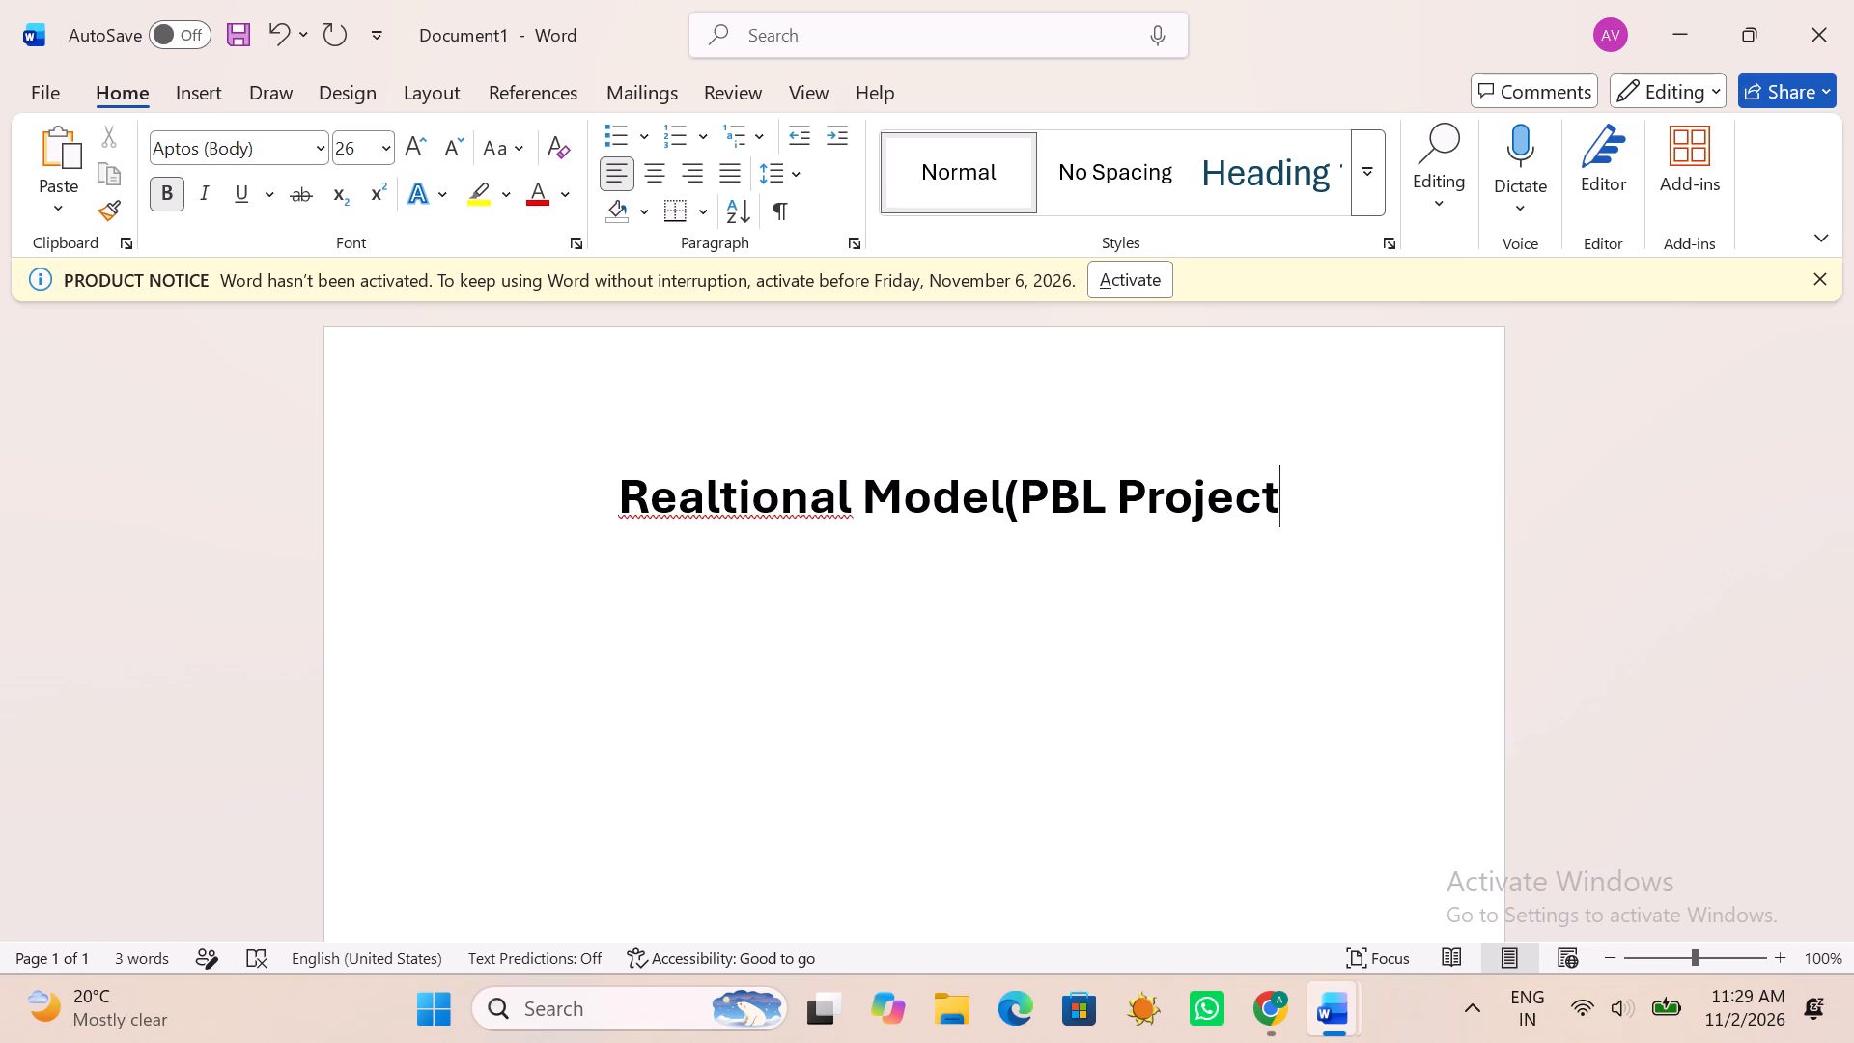
key(shift+parenright)
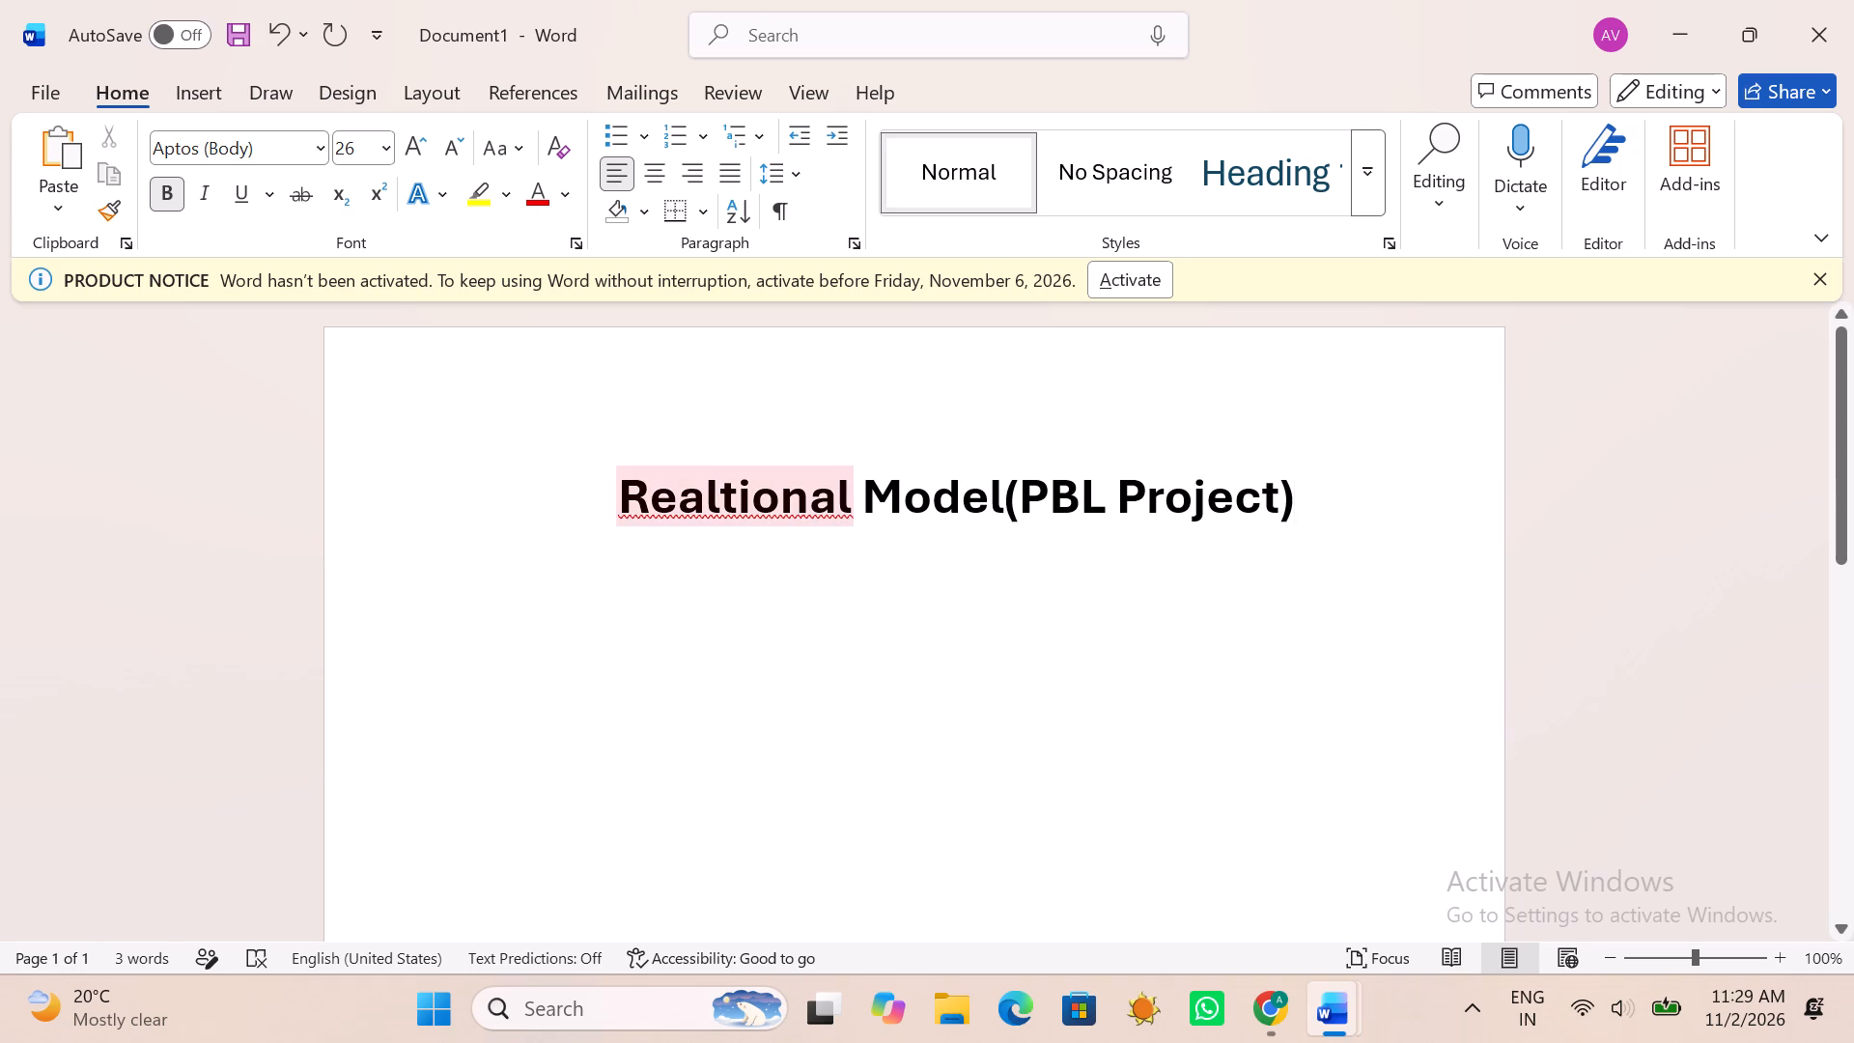
click(1009, 491)
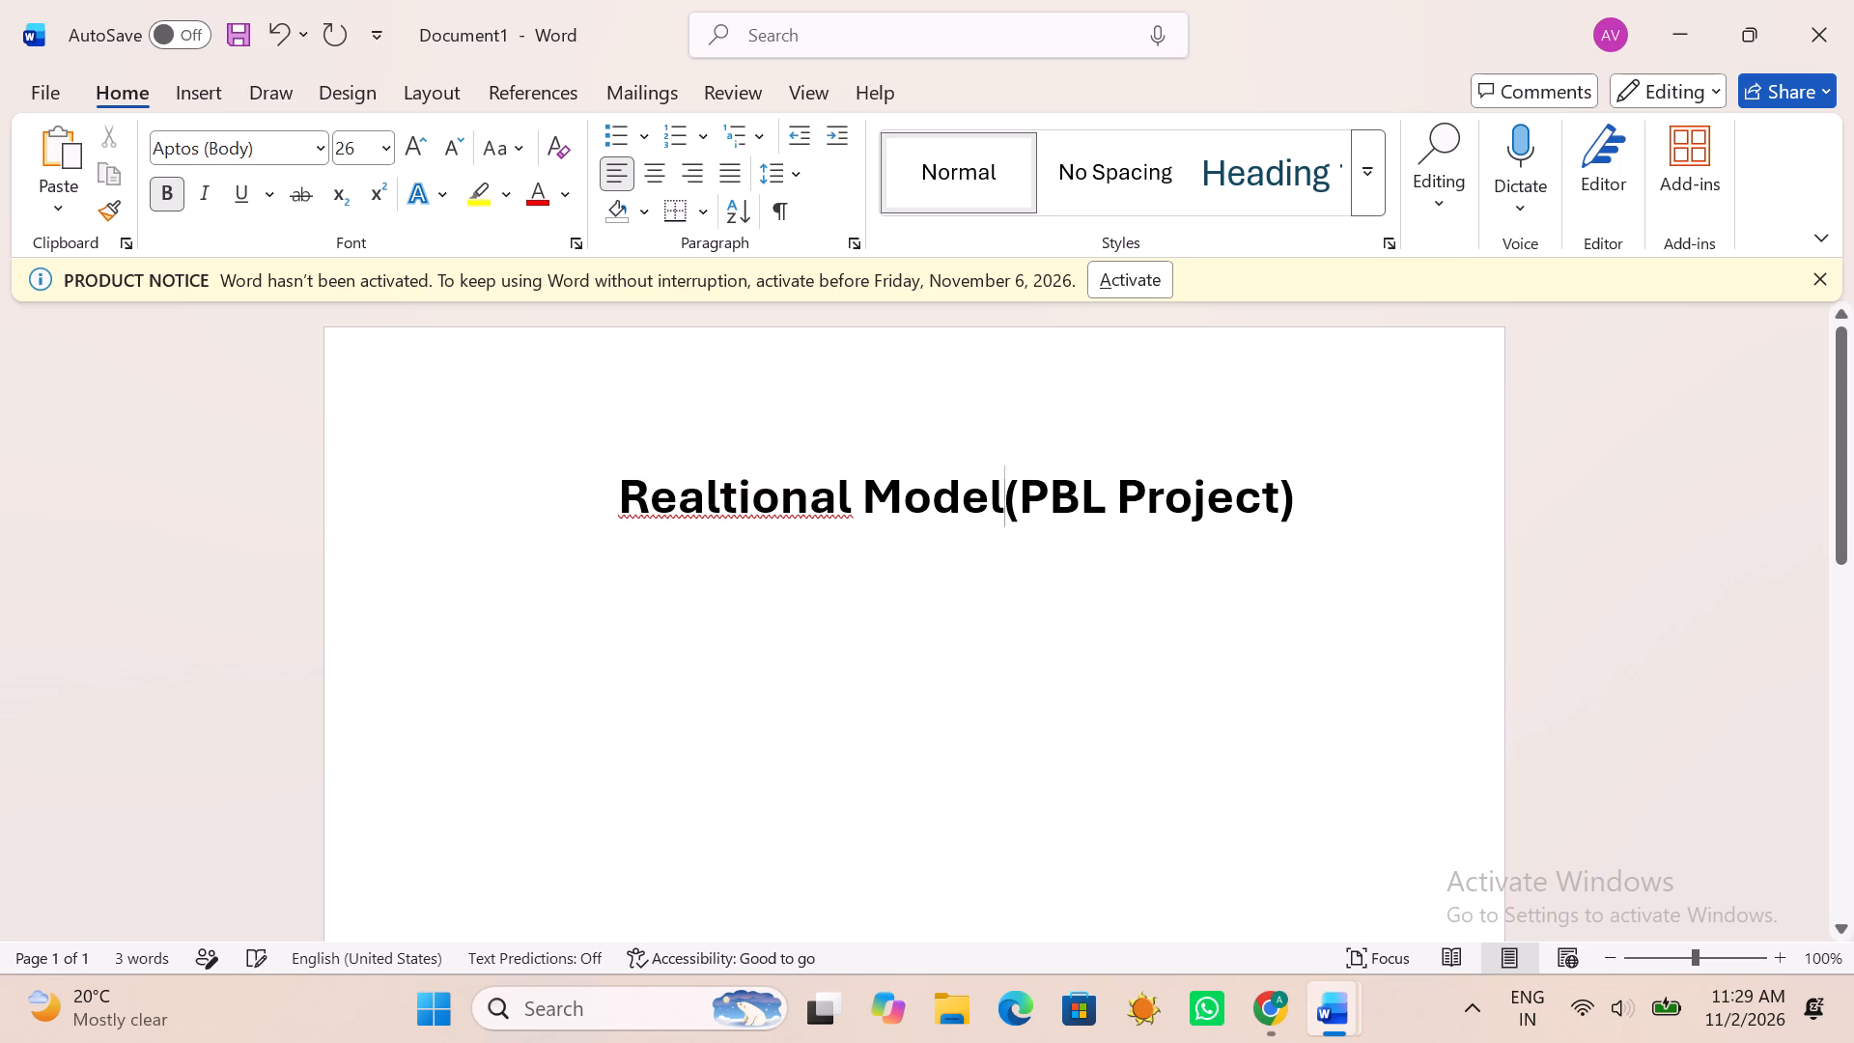
key(space)
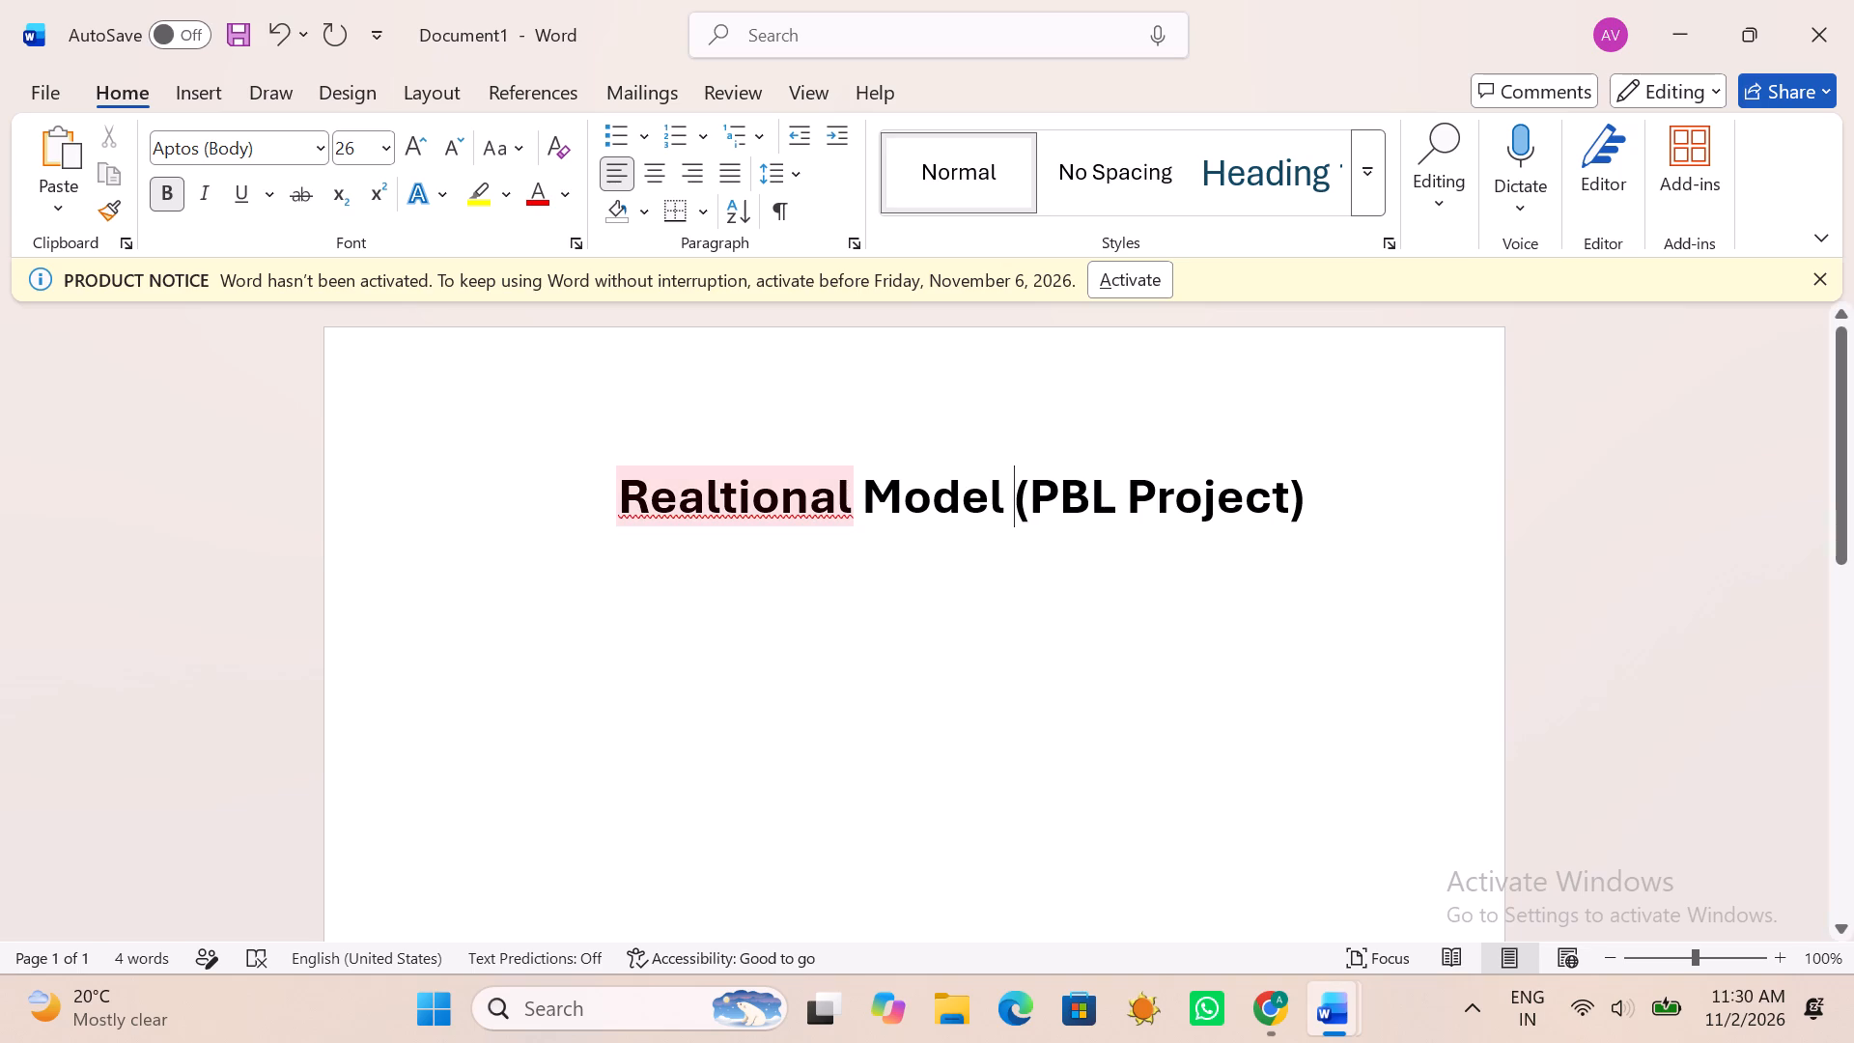
Correct the spelling of the title's first word to "Relational".
click(723, 497)
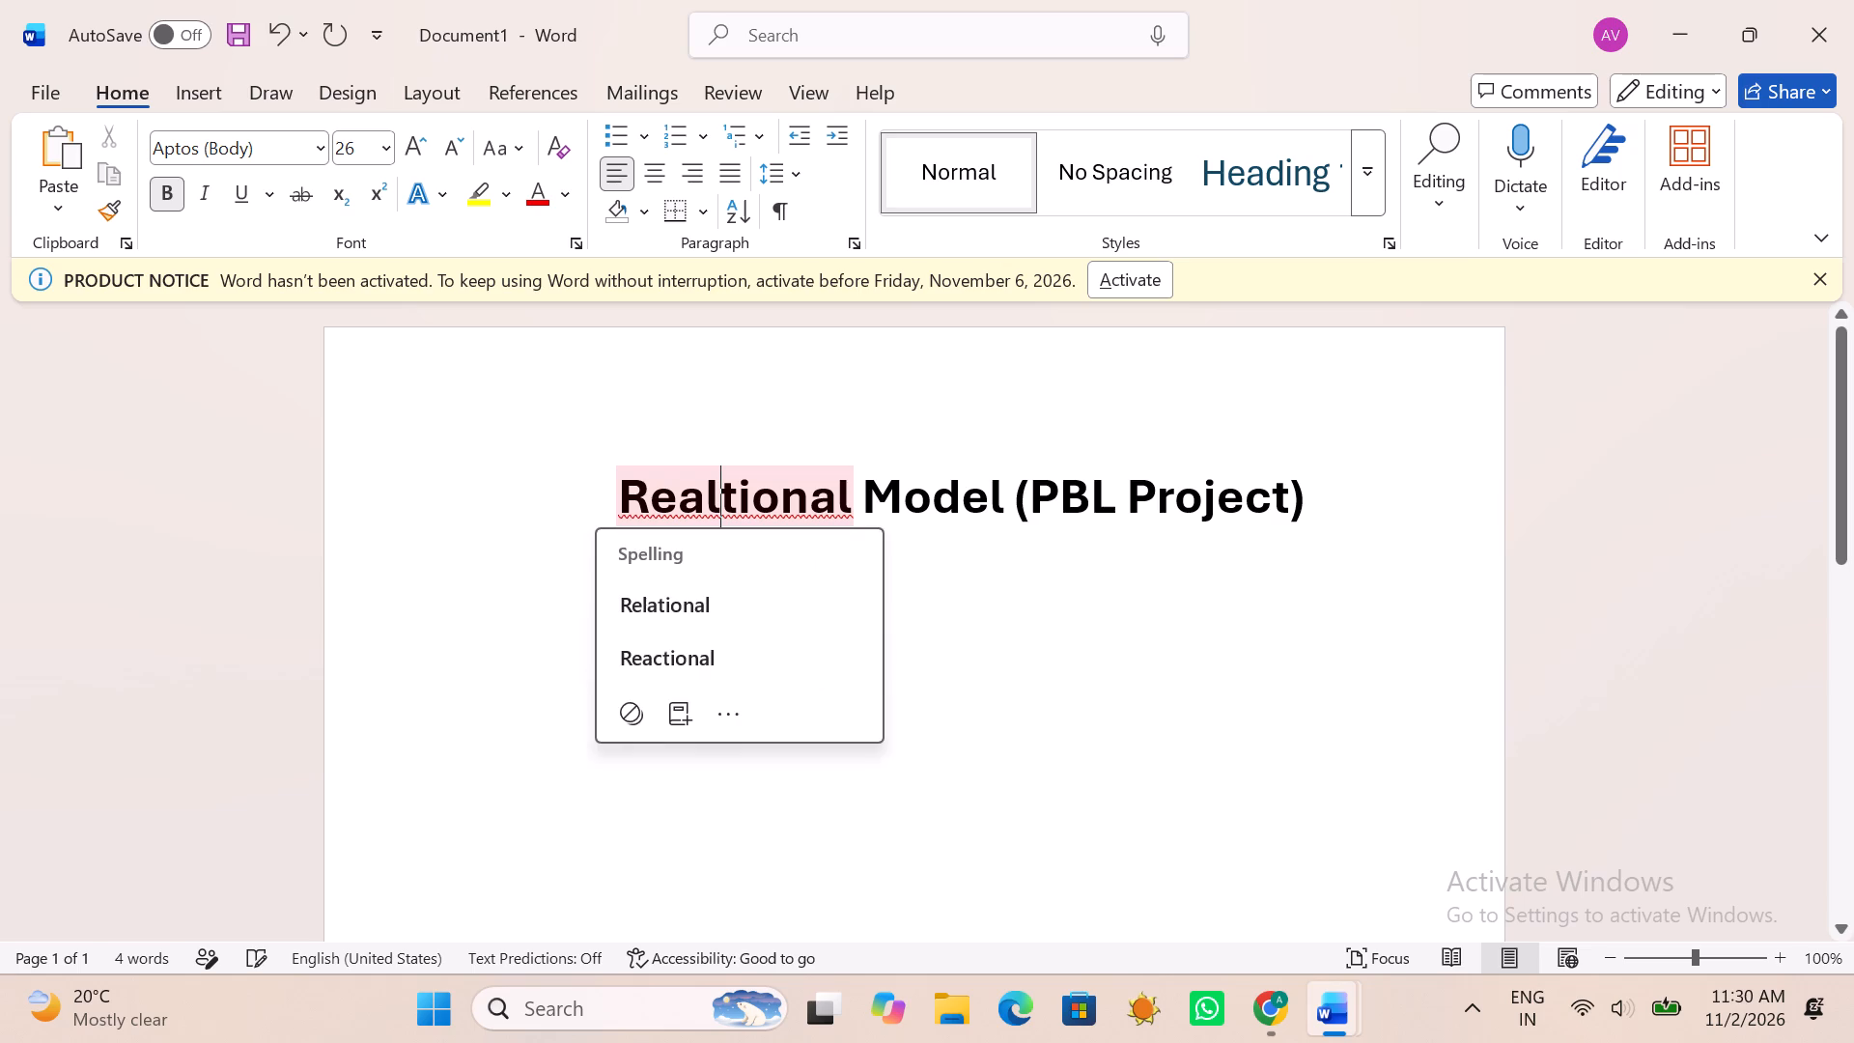
key(BackSpace)
key(BackSpace)
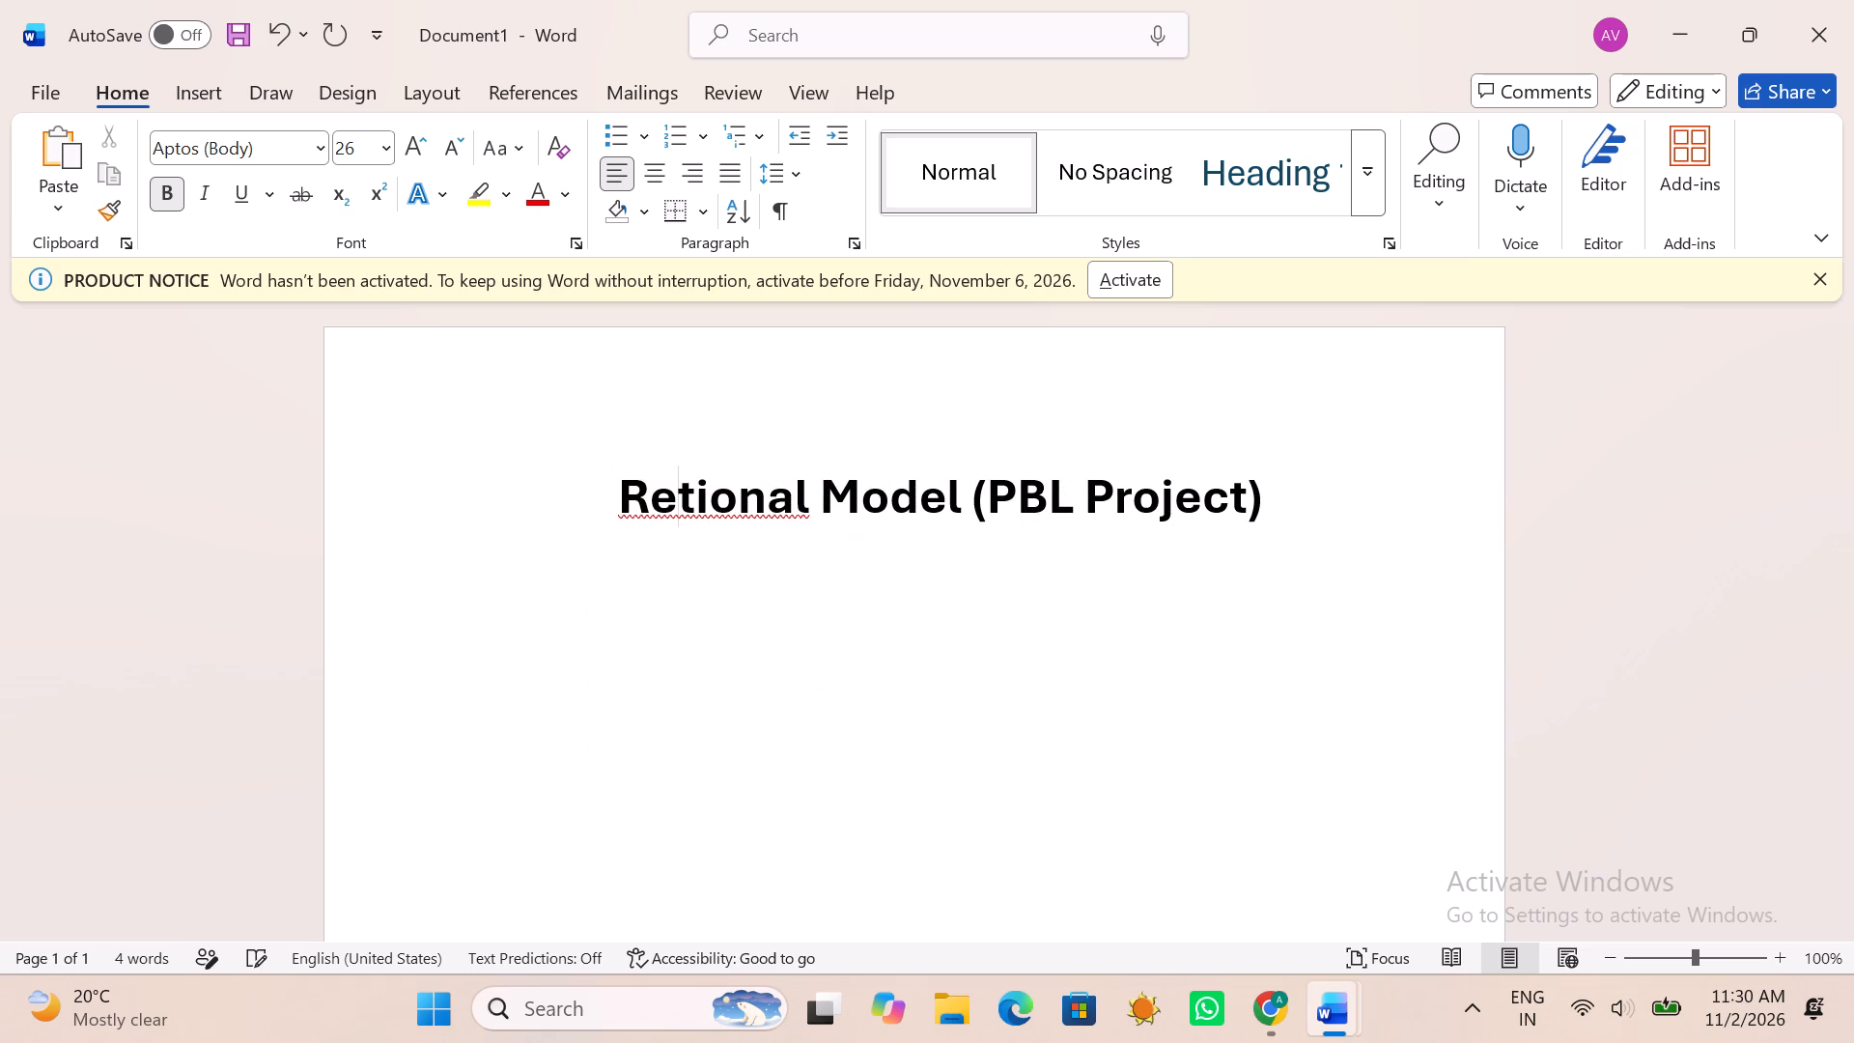
key(l)
key(a)
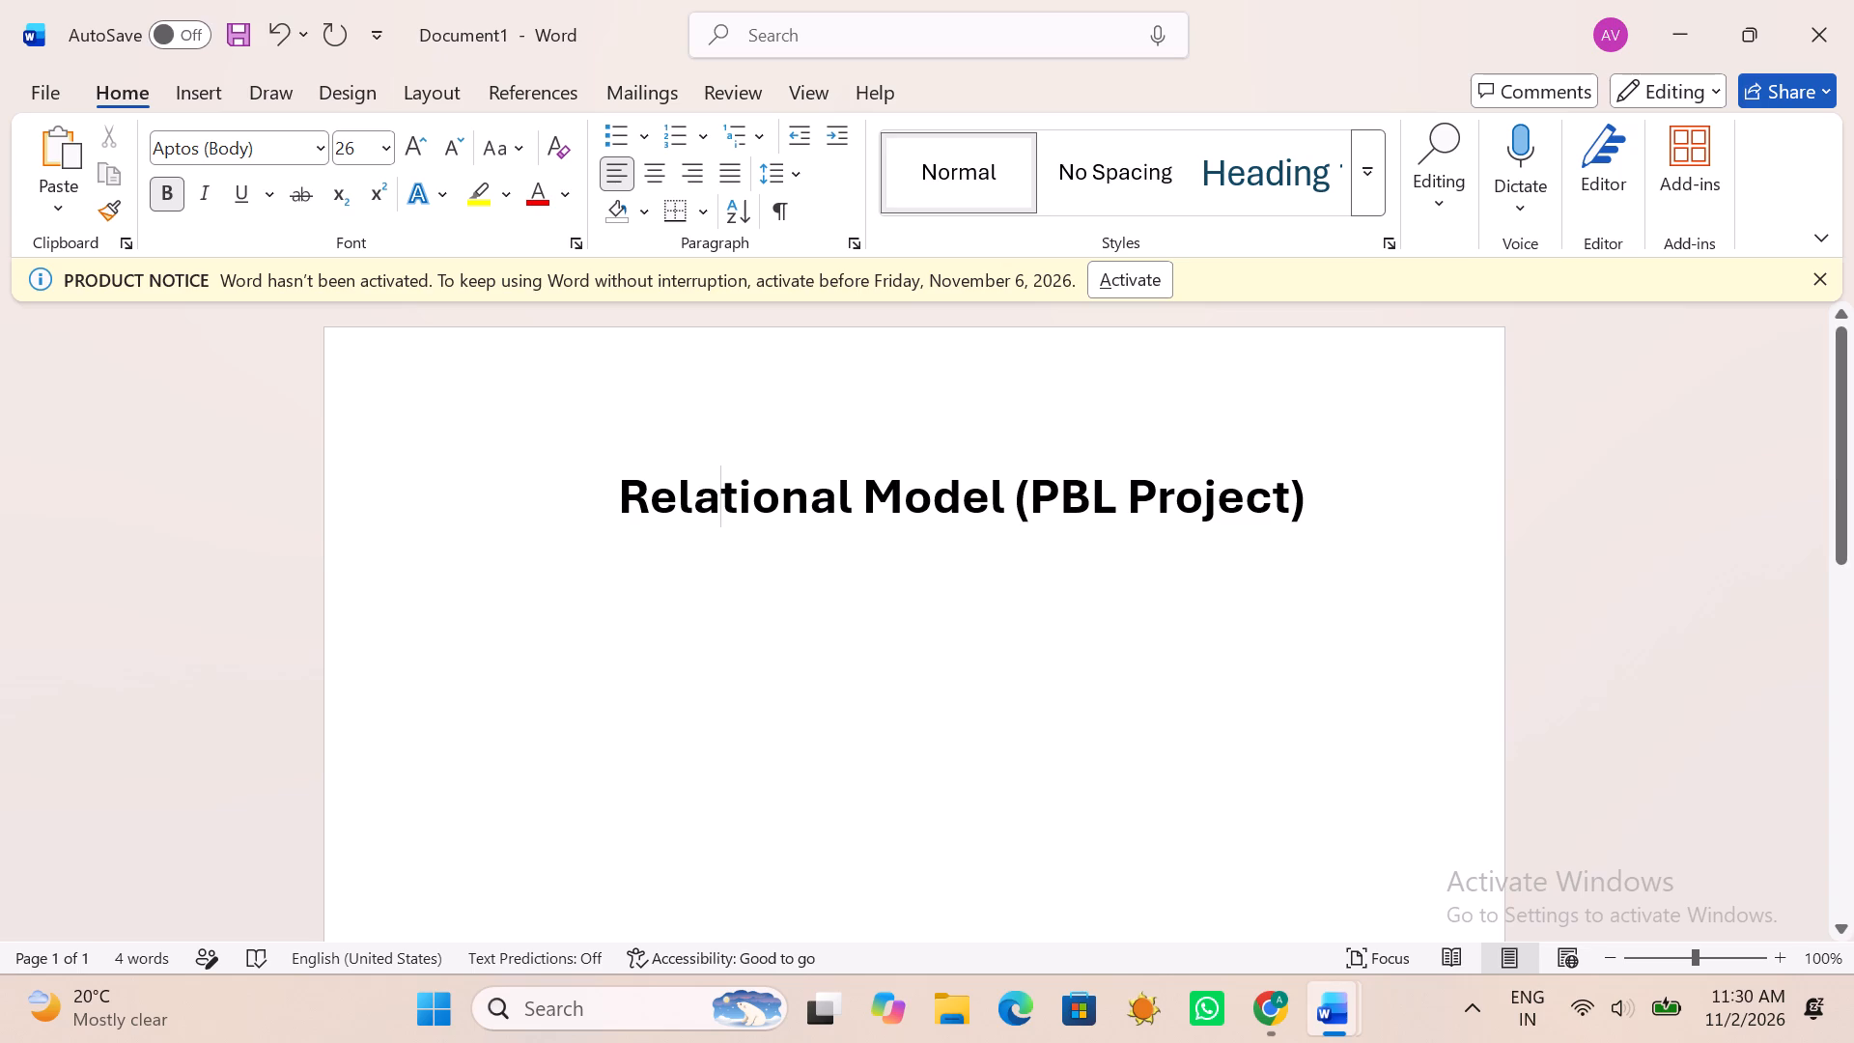
Leave one blank line below the title and start a new paragraph.
click(1320, 529)
click(726, 578)
click(1365, 512)
key(Return)
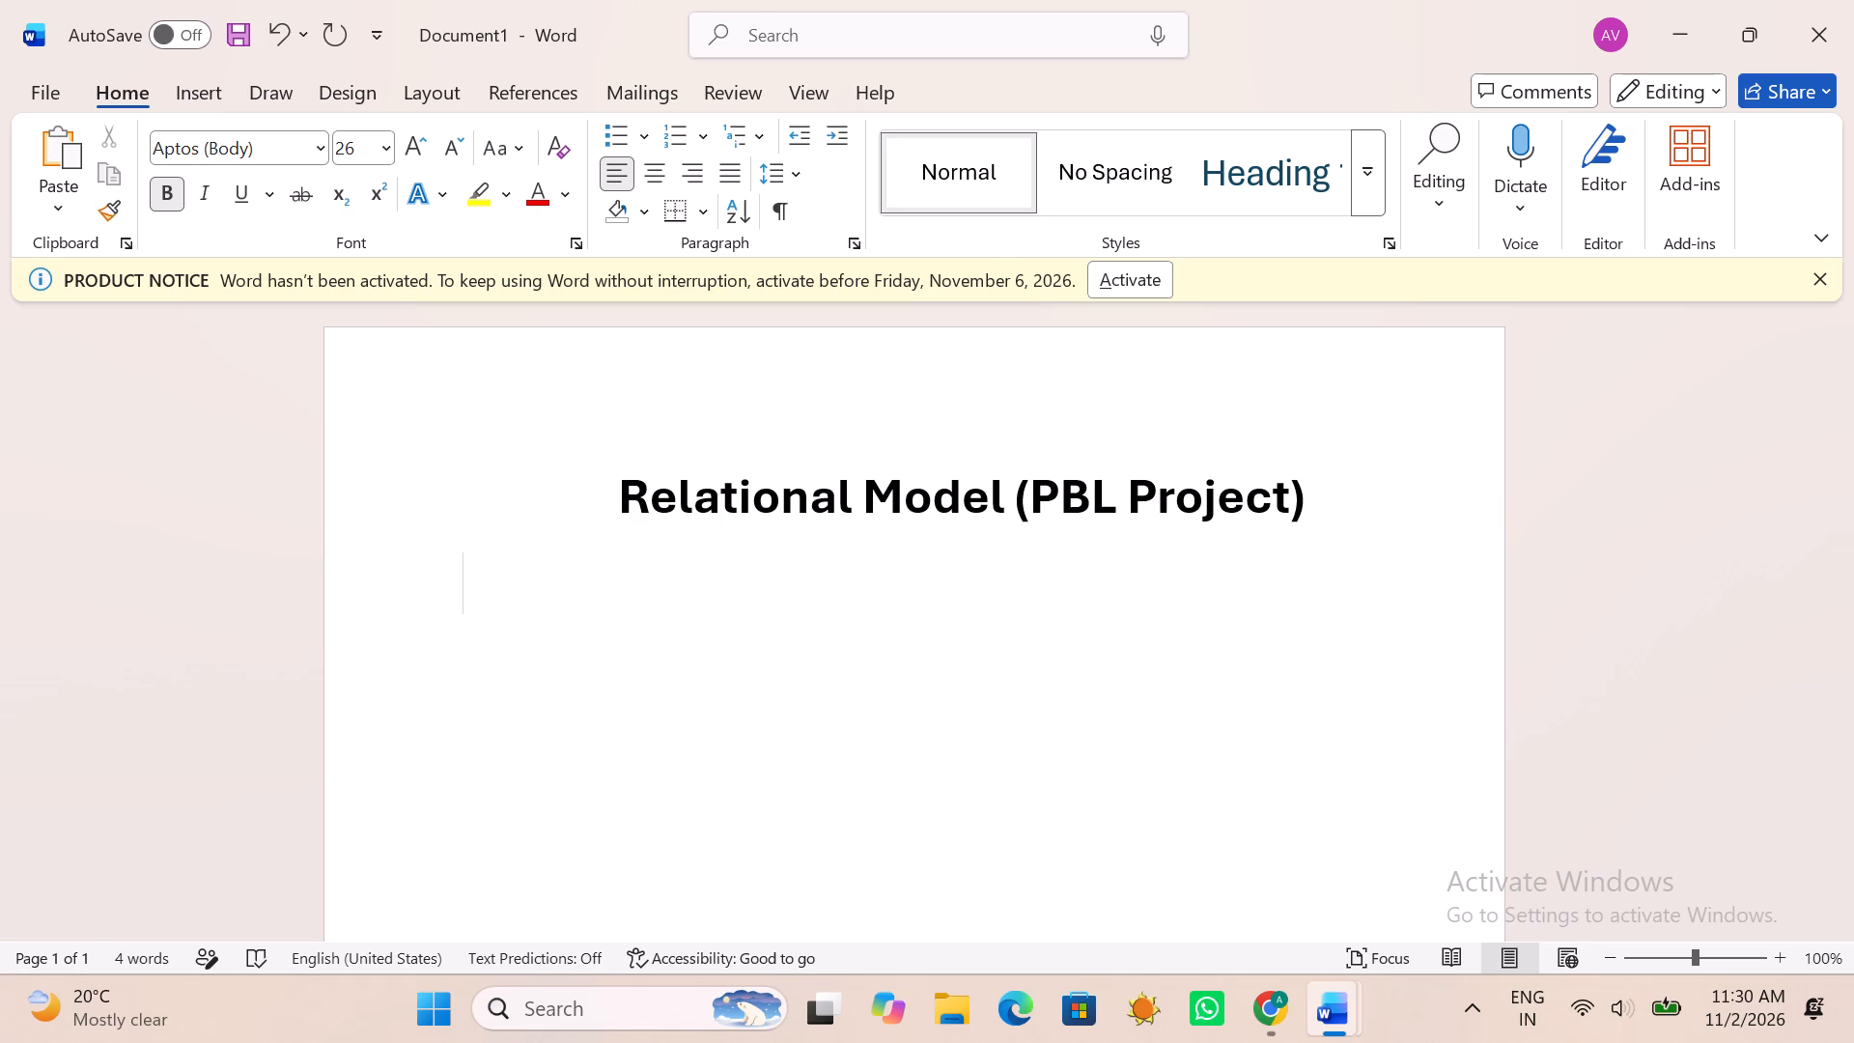
key(Return)
key(Return)
key(BackSpace)
key(BackSpace)
key(Return)
Enter the heading "1.Student Table" in bold at font size 18 and start a new line below it.
drag(369, 135, 390, 152)
click(390, 152)
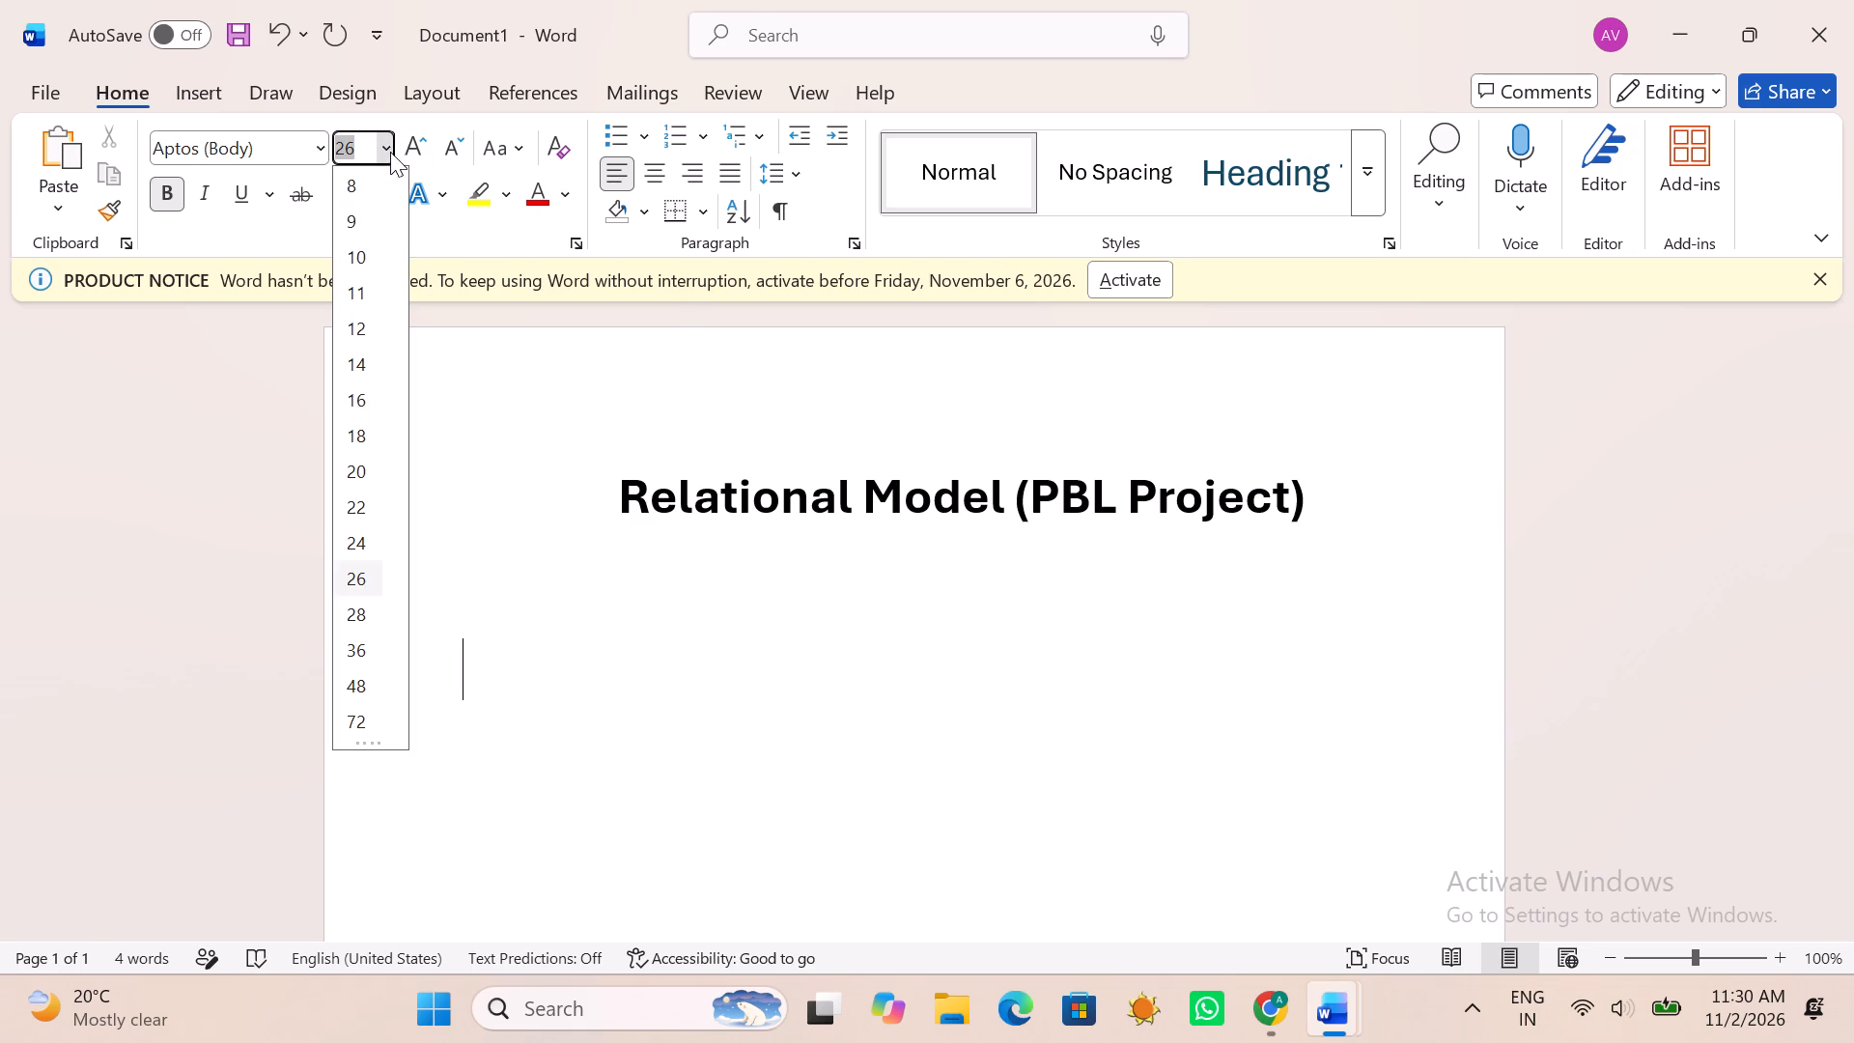
click(354, 439)
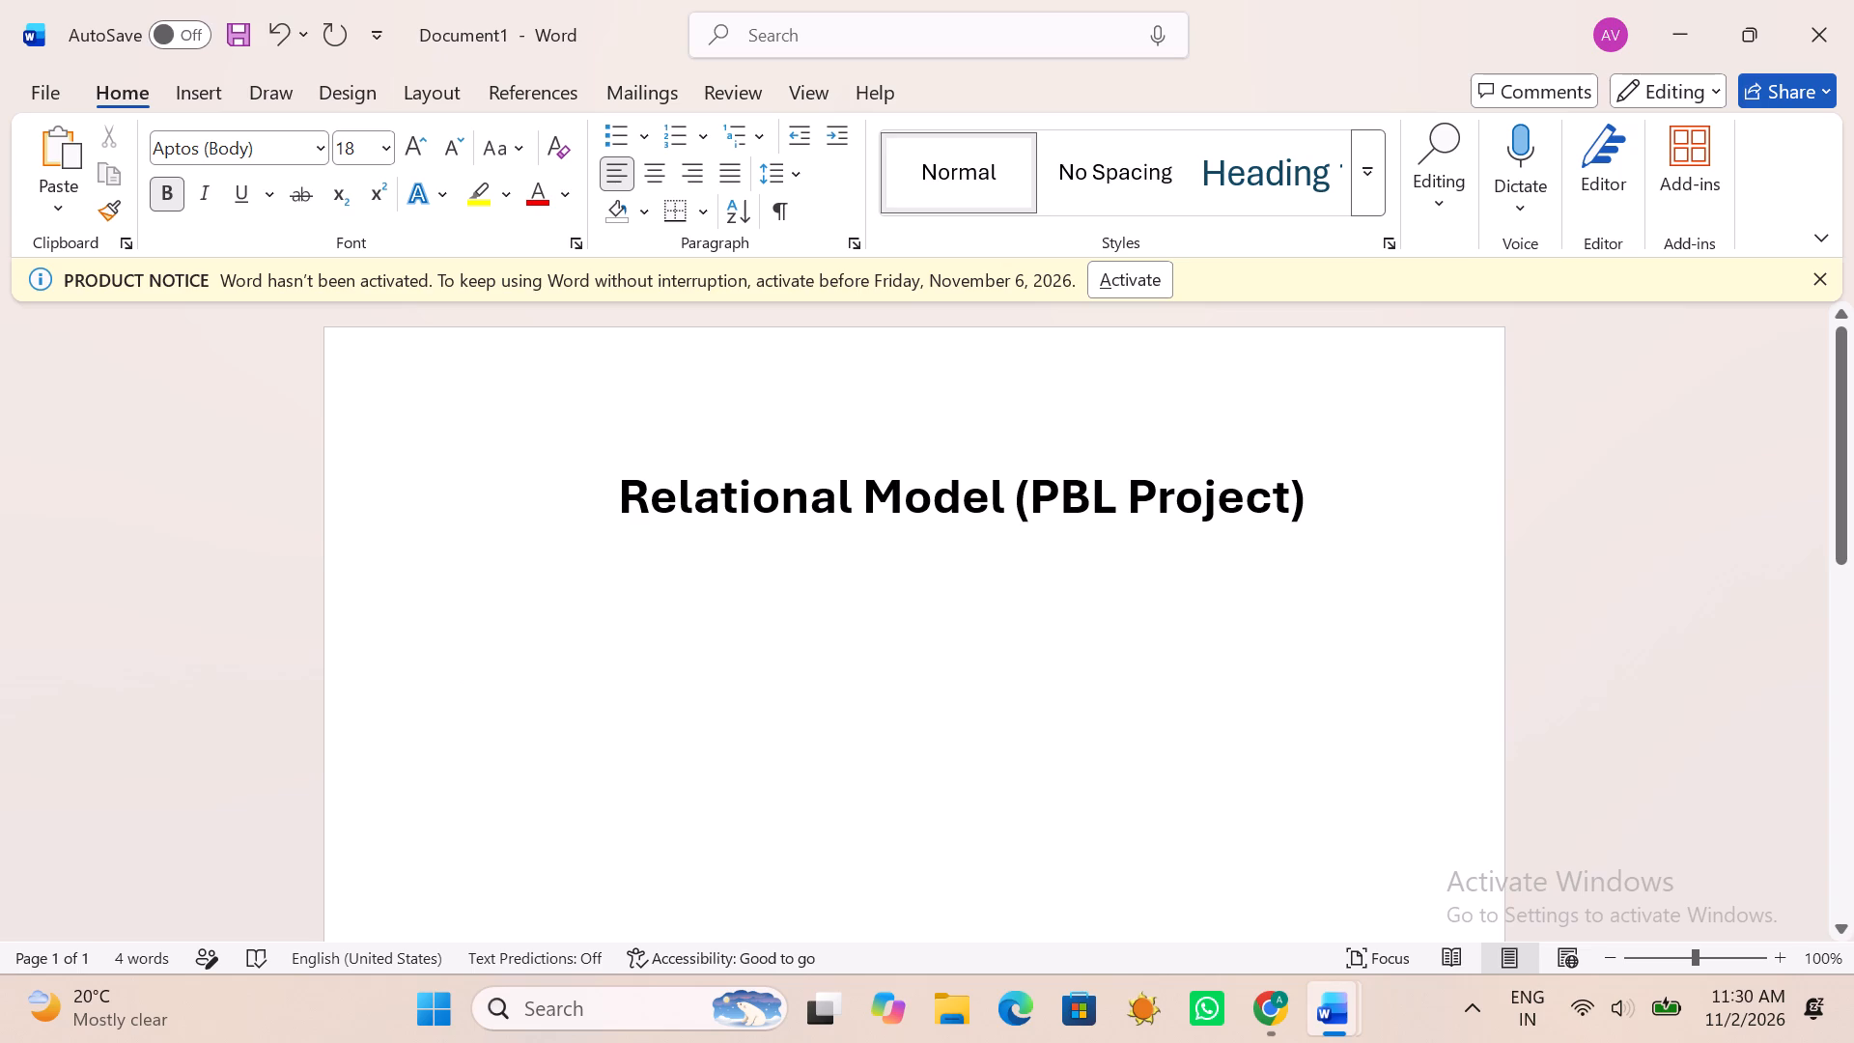
key(1)
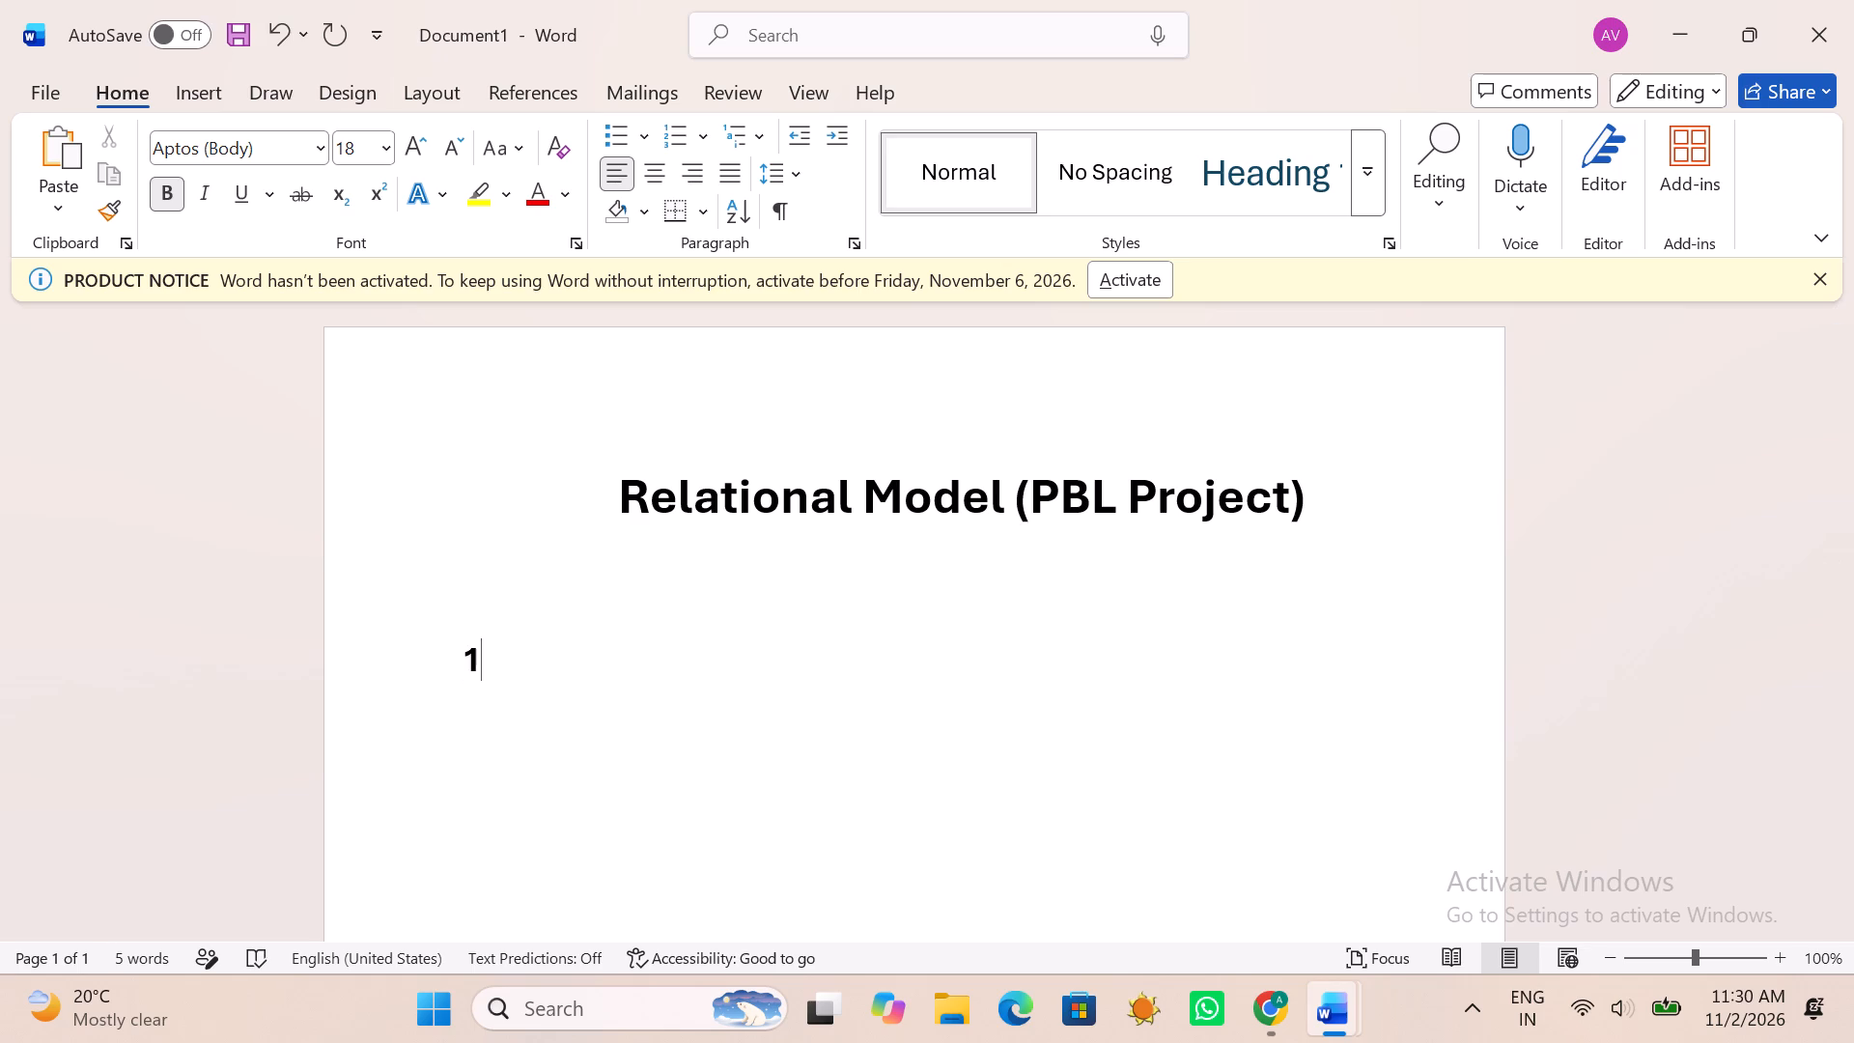
key(period)
key(shift+s)
text(tudent)
key(space)
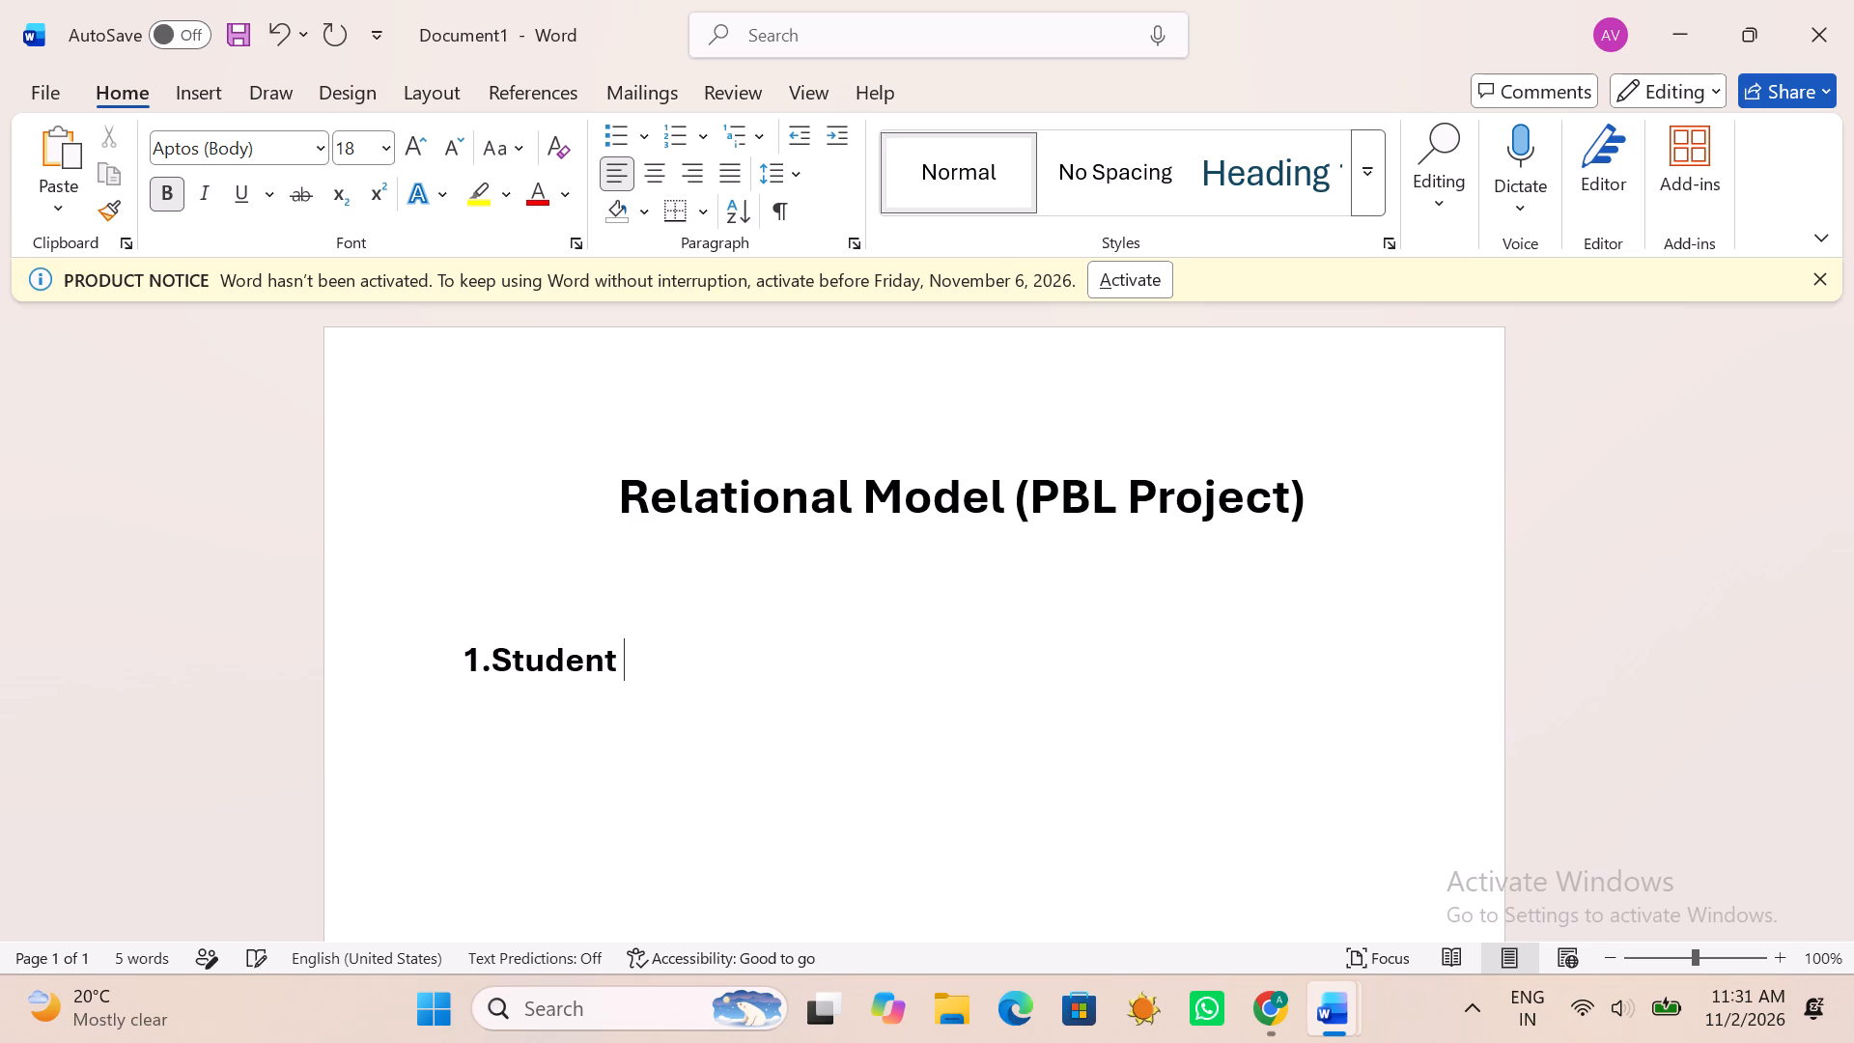
key(shift+t)
text(able)
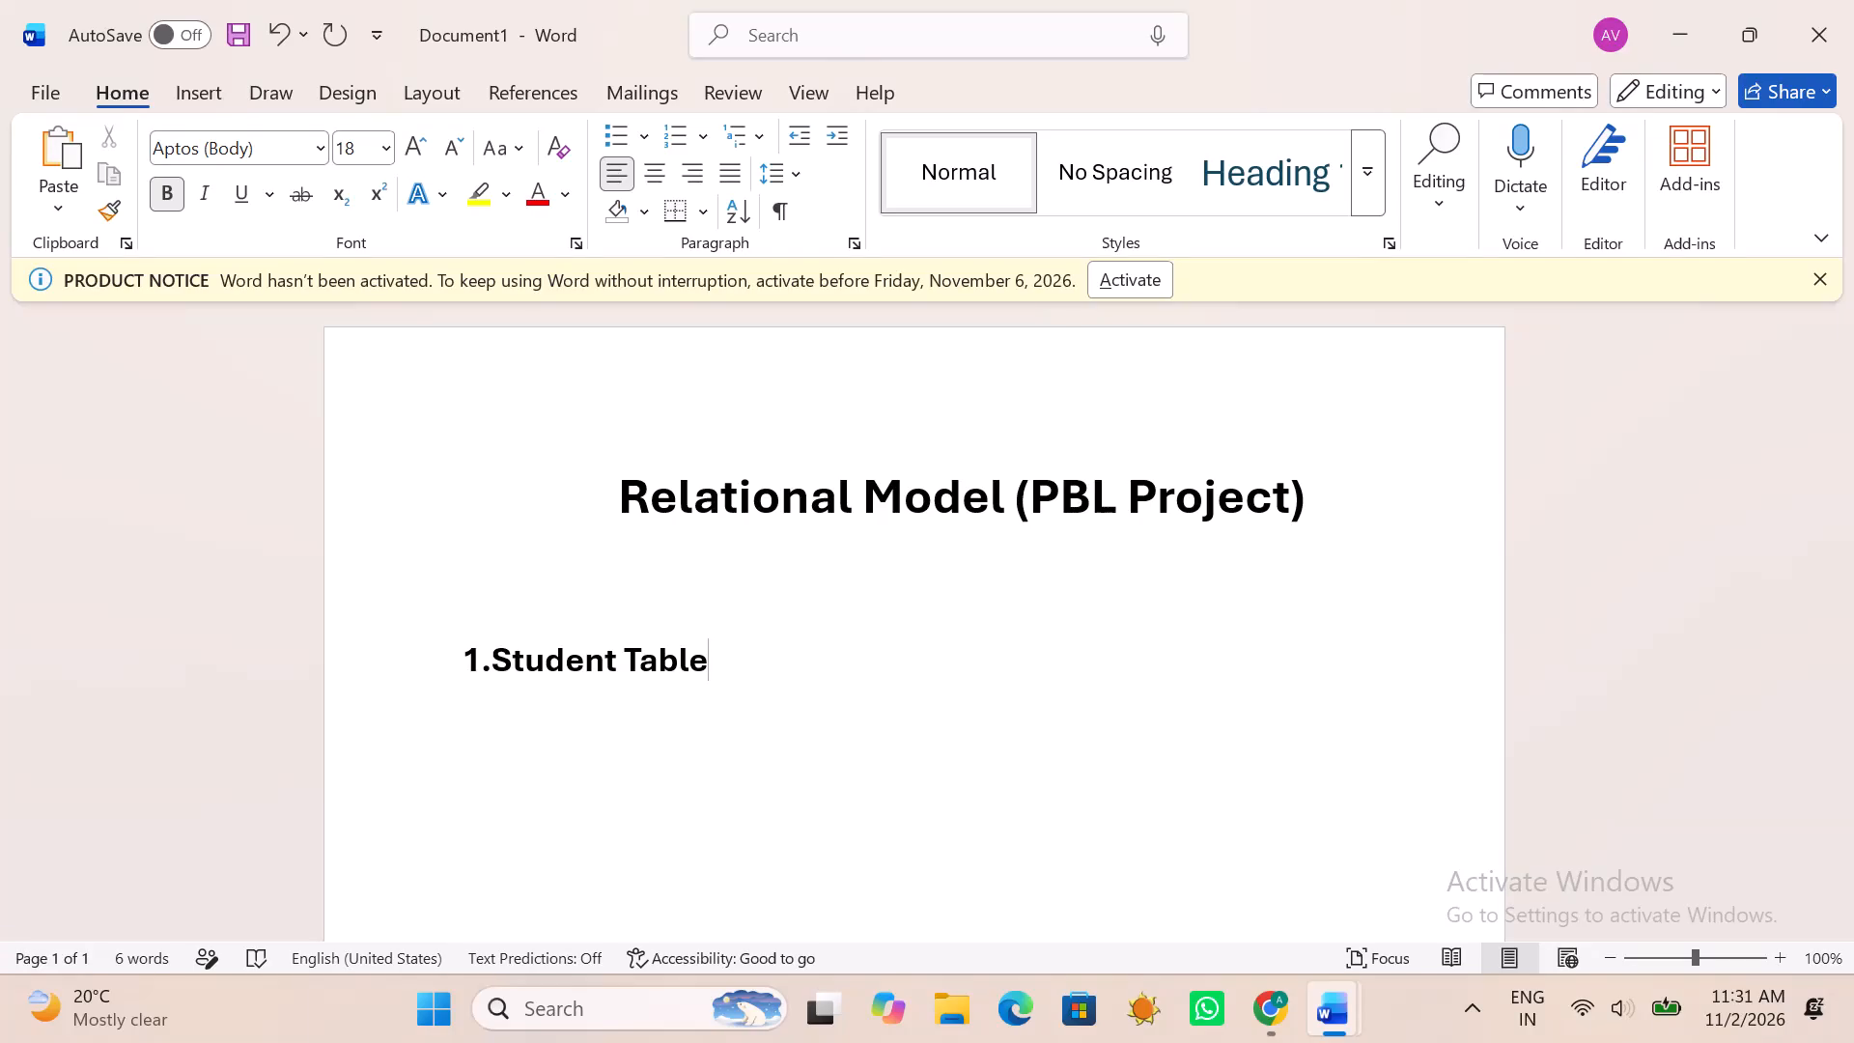
key(Return)
Begin the line under the heading with a dot and the bold label "Attributes:" at font size 16.
key(period)
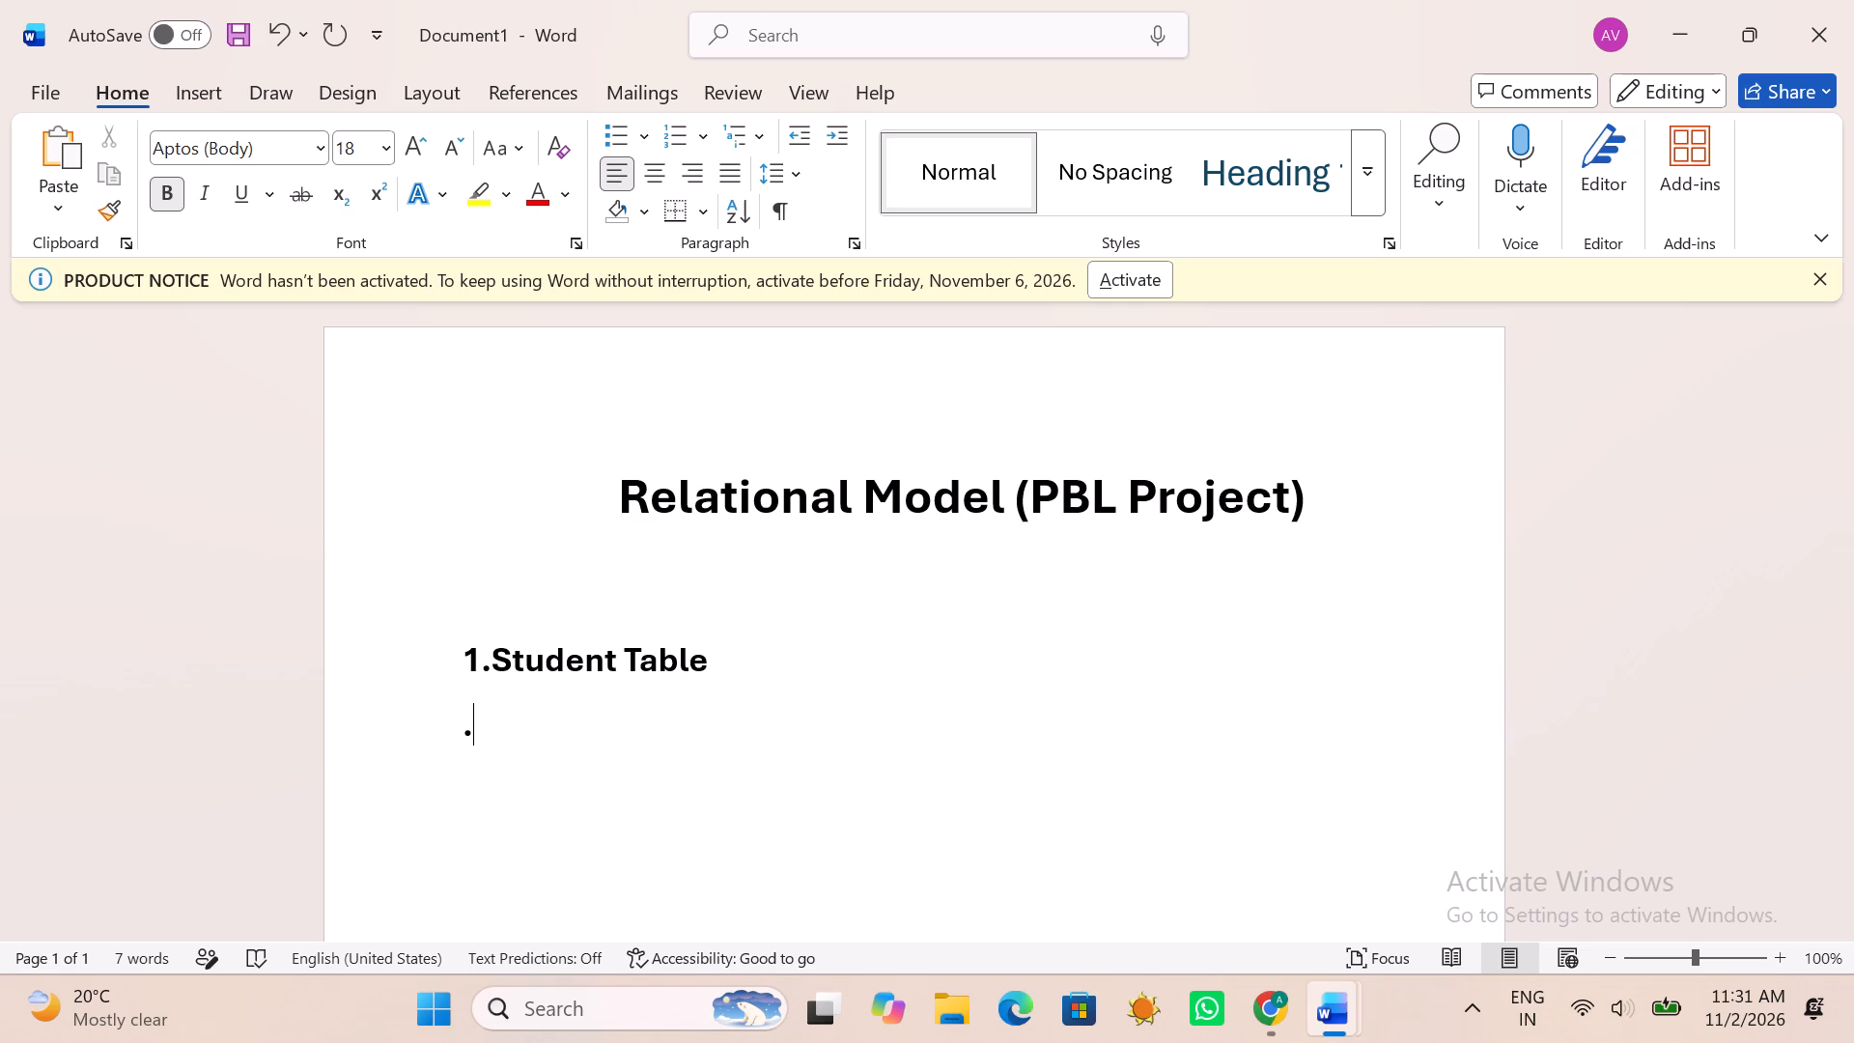
key(space)
key(shift+a)
key(BackSpace)
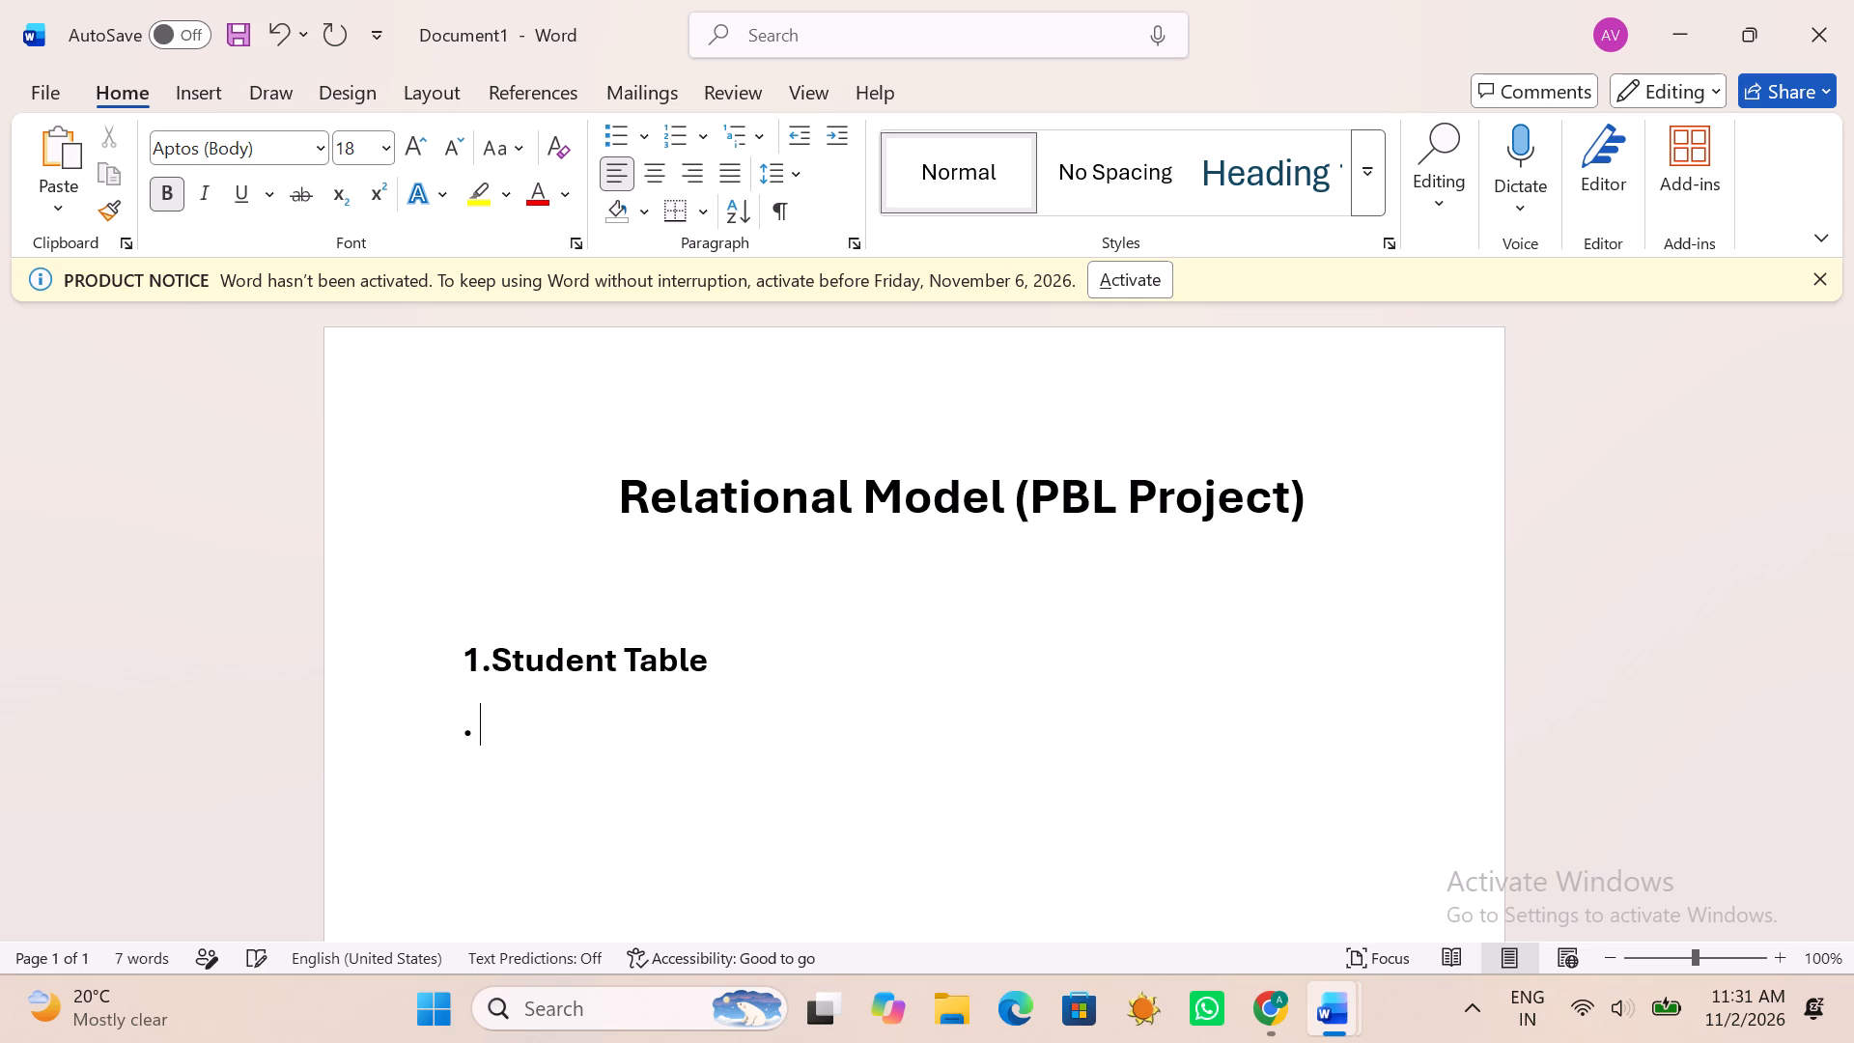
click(393, 157)
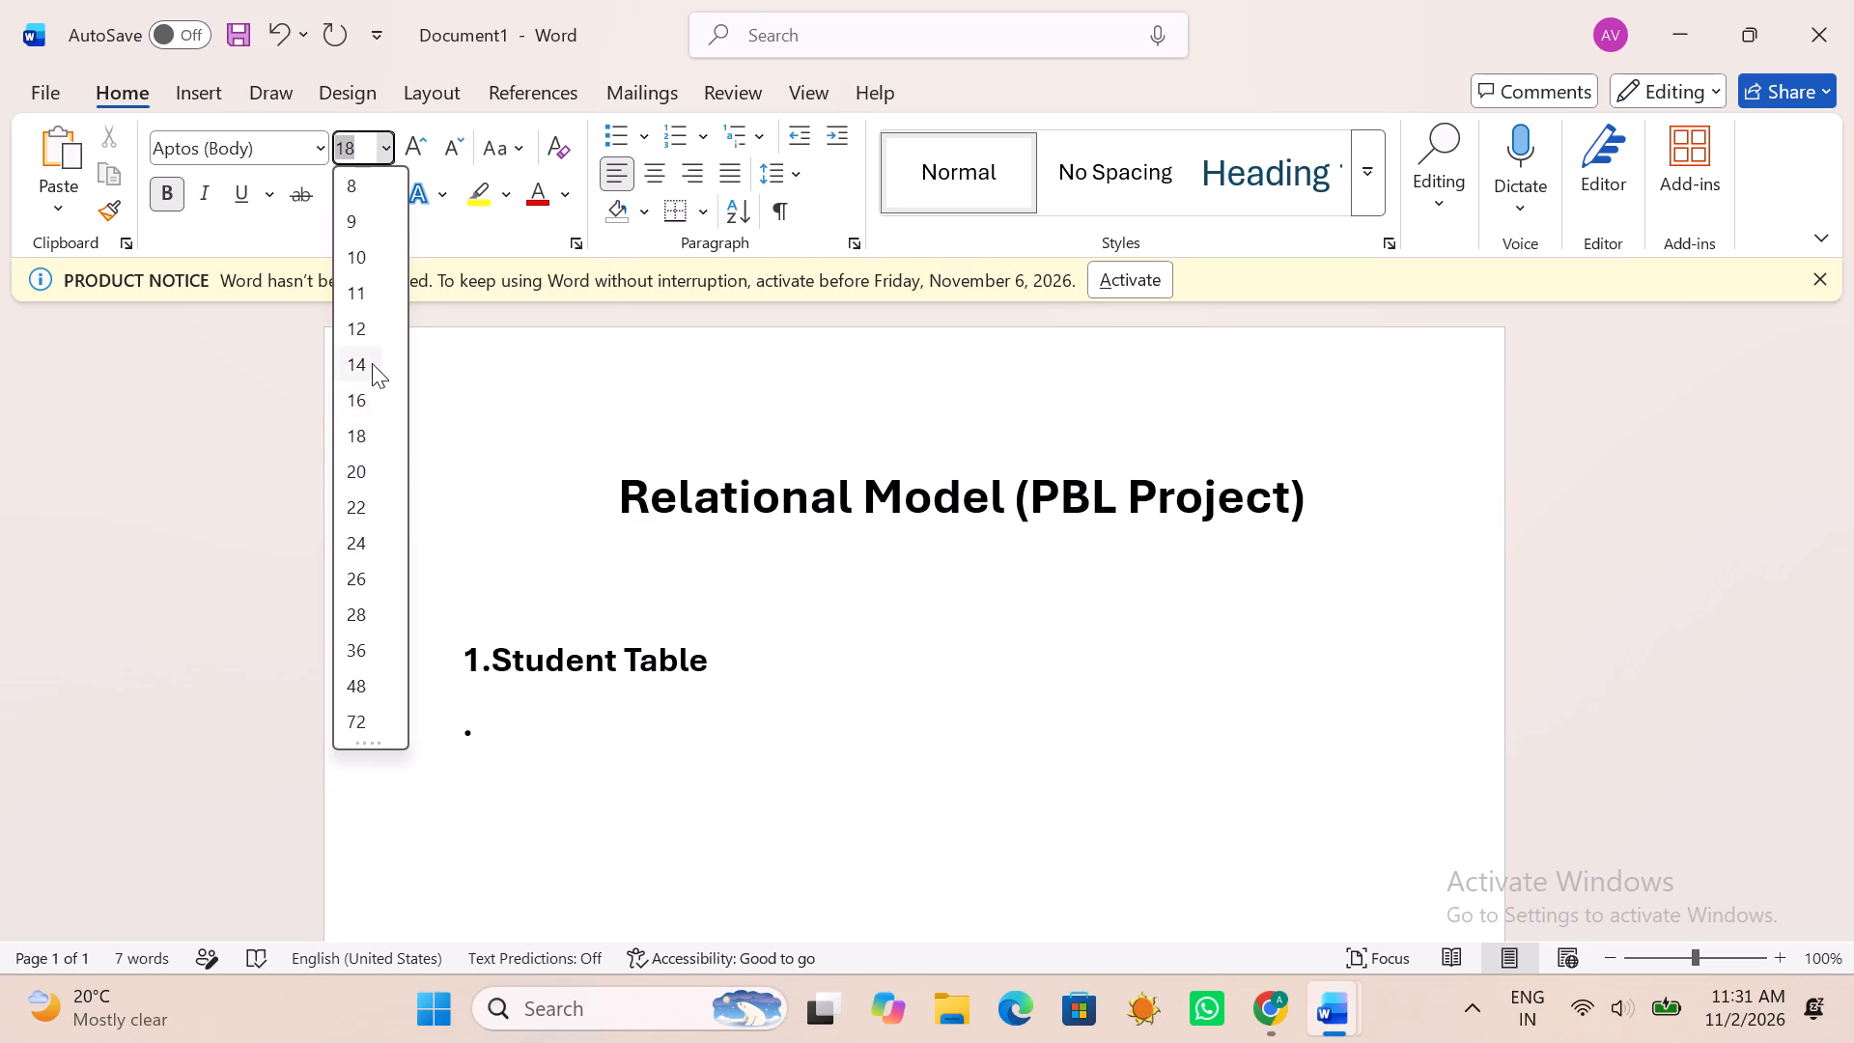
click(379, 405)
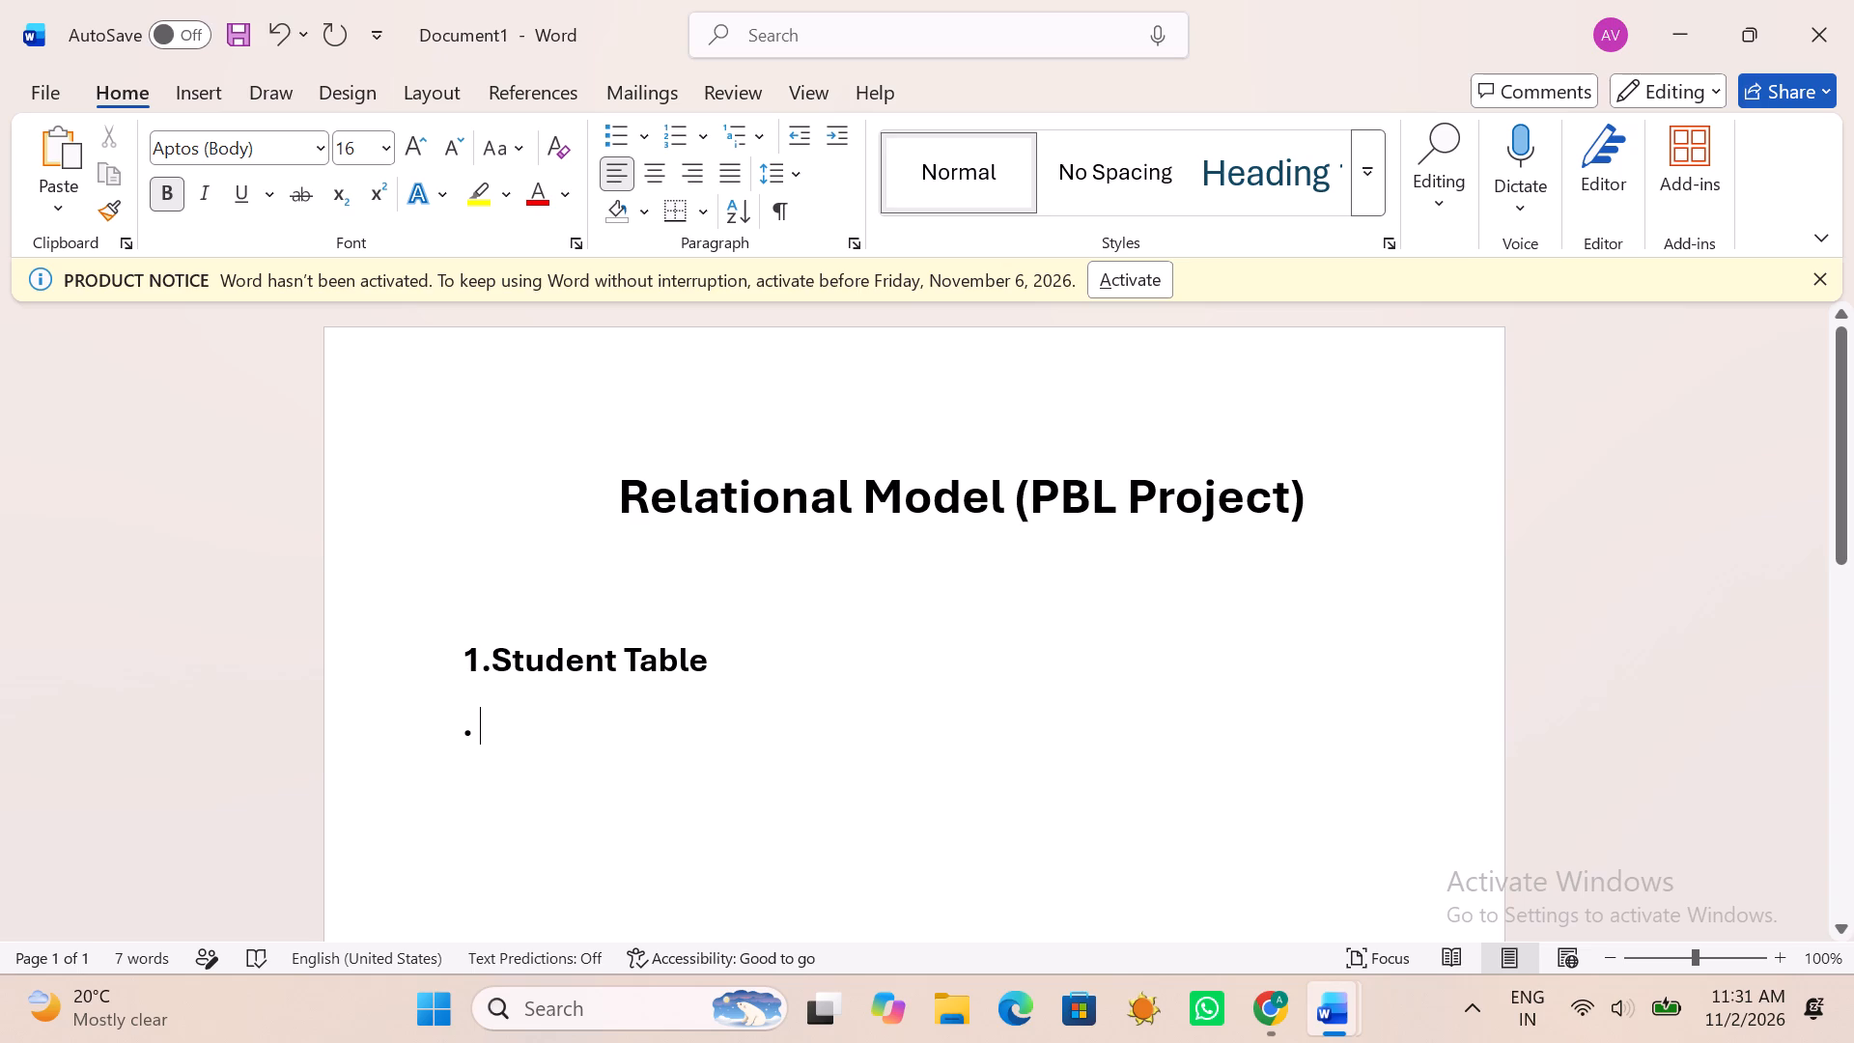
key(shift+a)
text(tt)
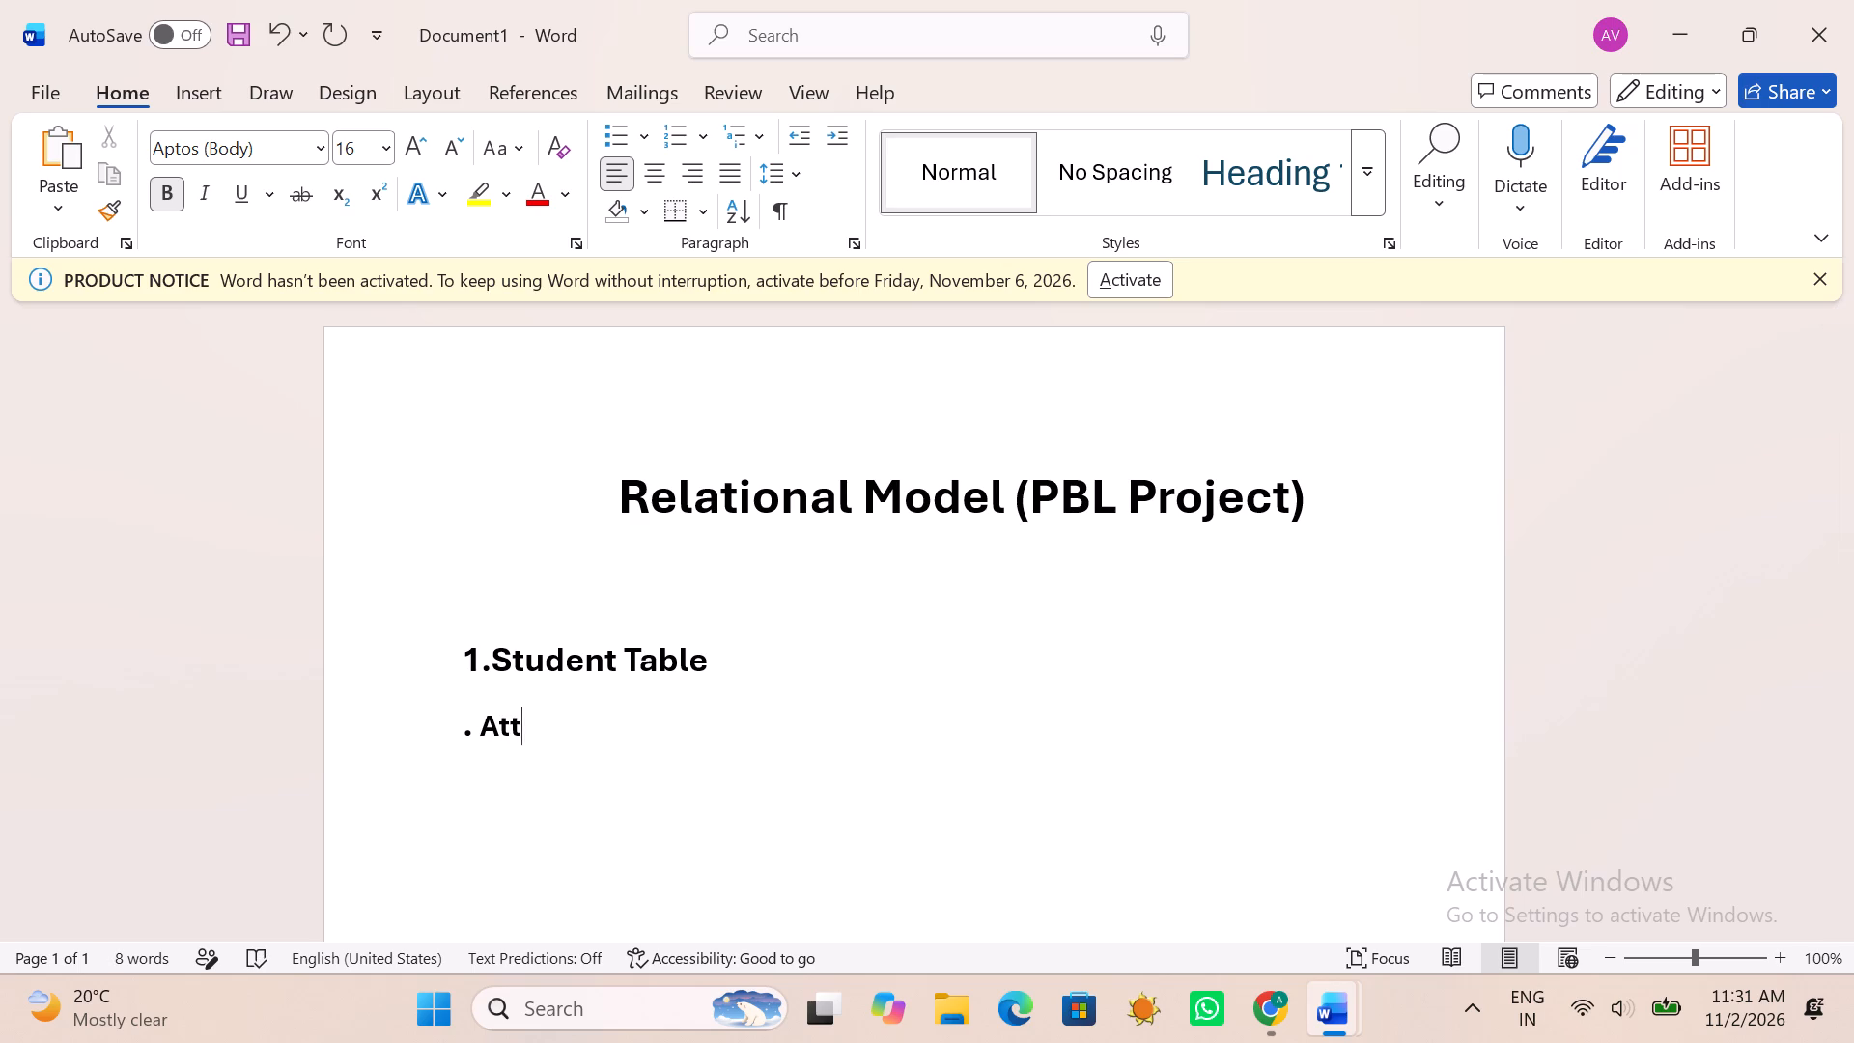
key(r)
text(ibutes)
key(shift+colon)
key(space)
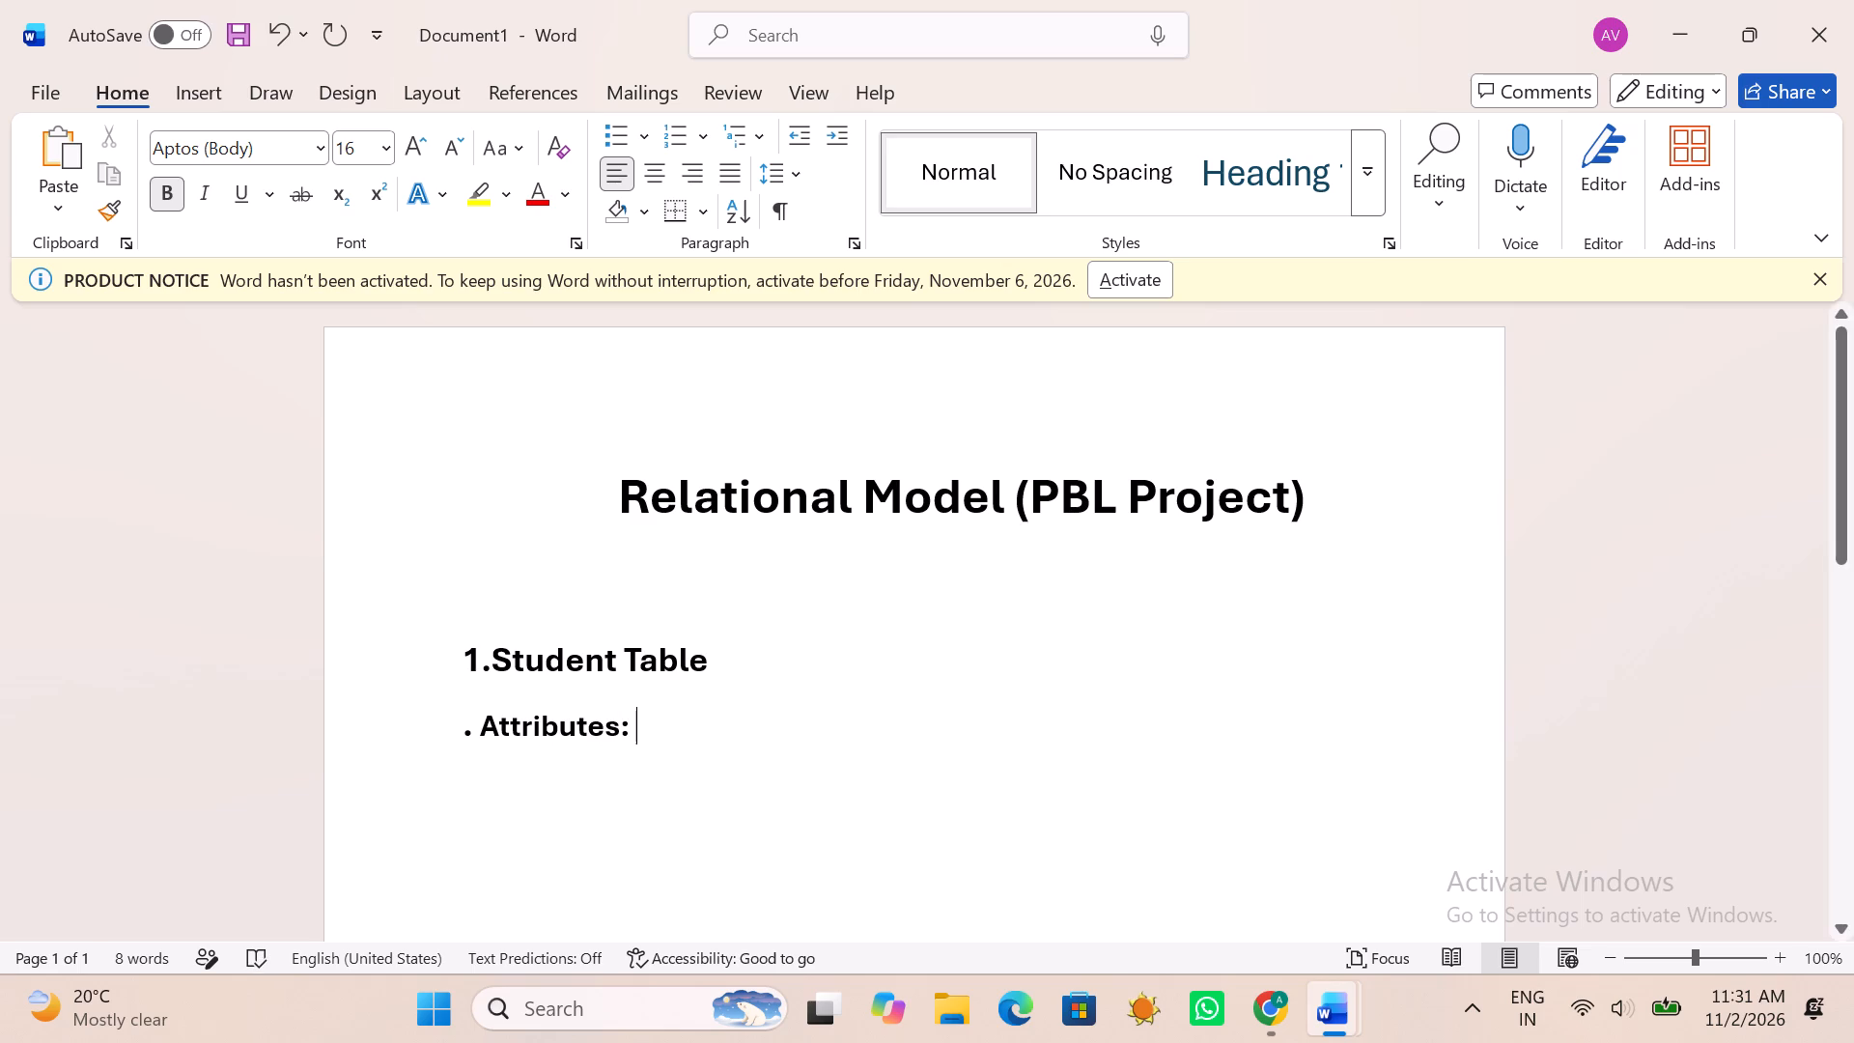
Add the attribute "Student_Id" after the Attributes label in non-bold text at font size 14.
click(158, 195)
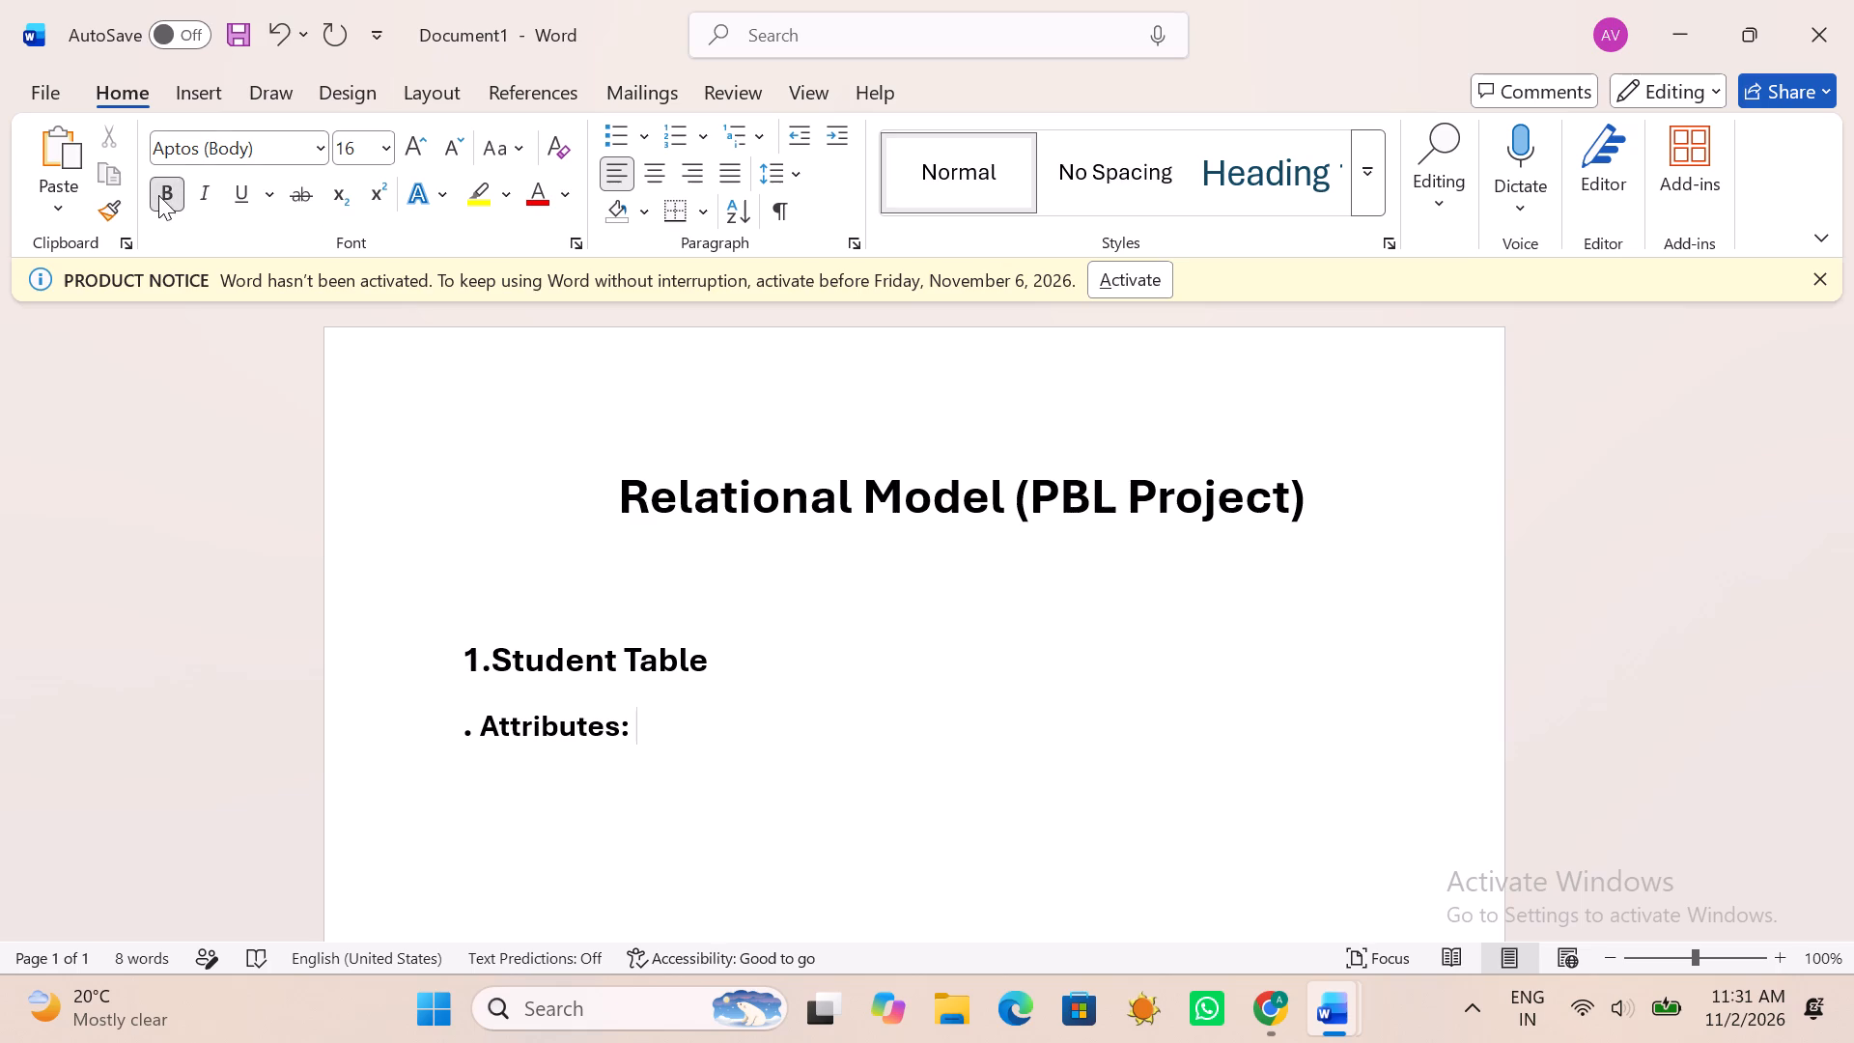
click(378, 148)
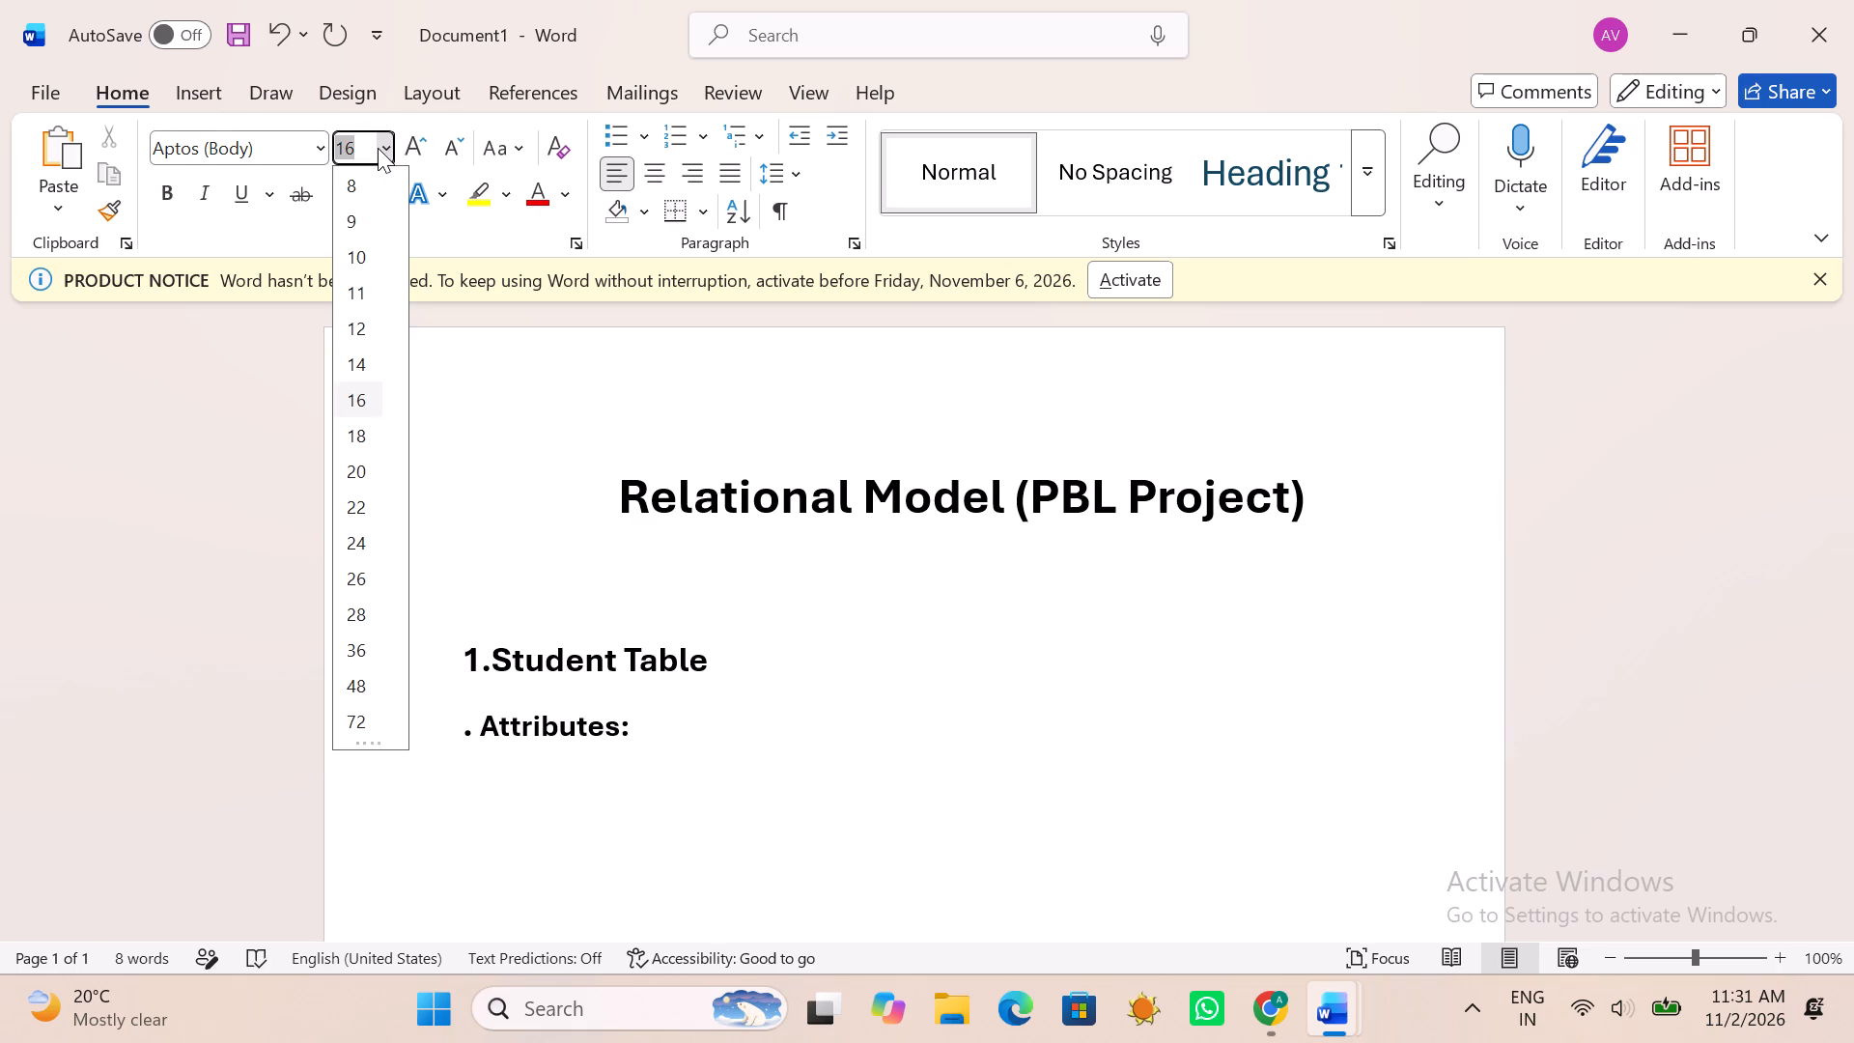
click(370, 359)
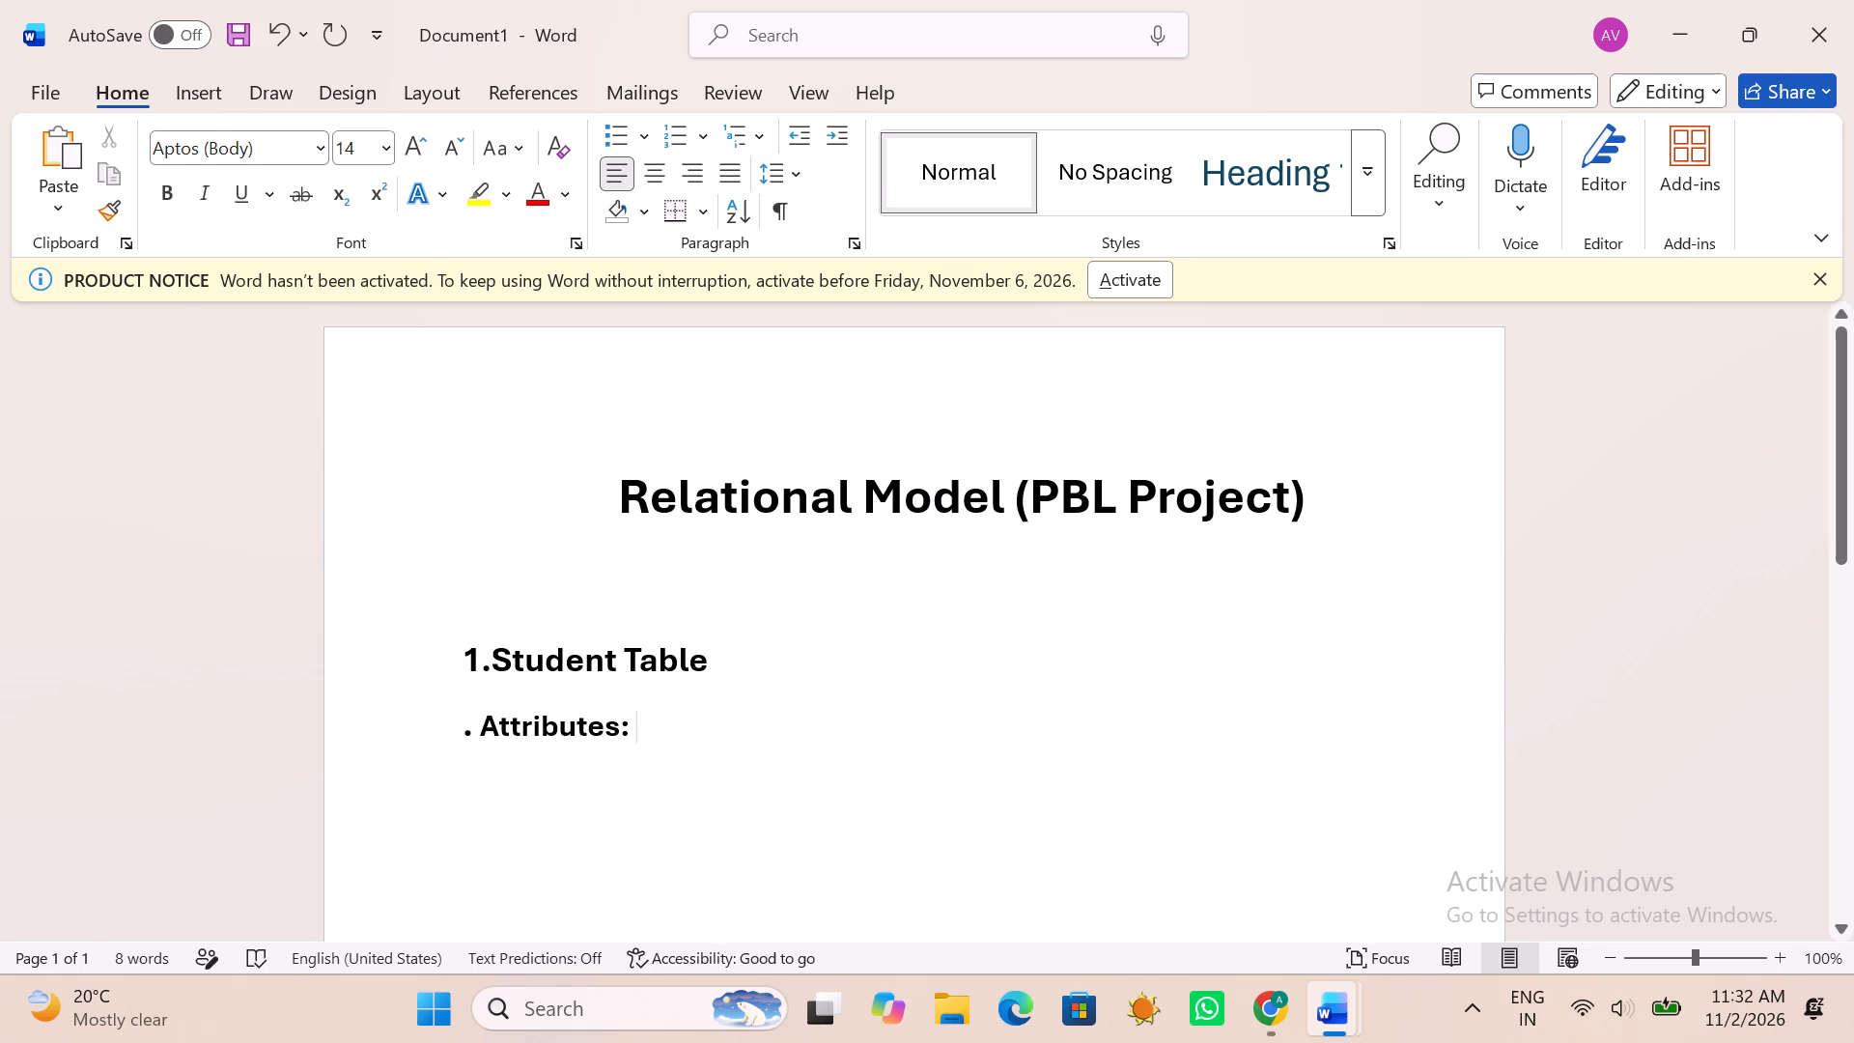
key(shift+s)
text(tudent)
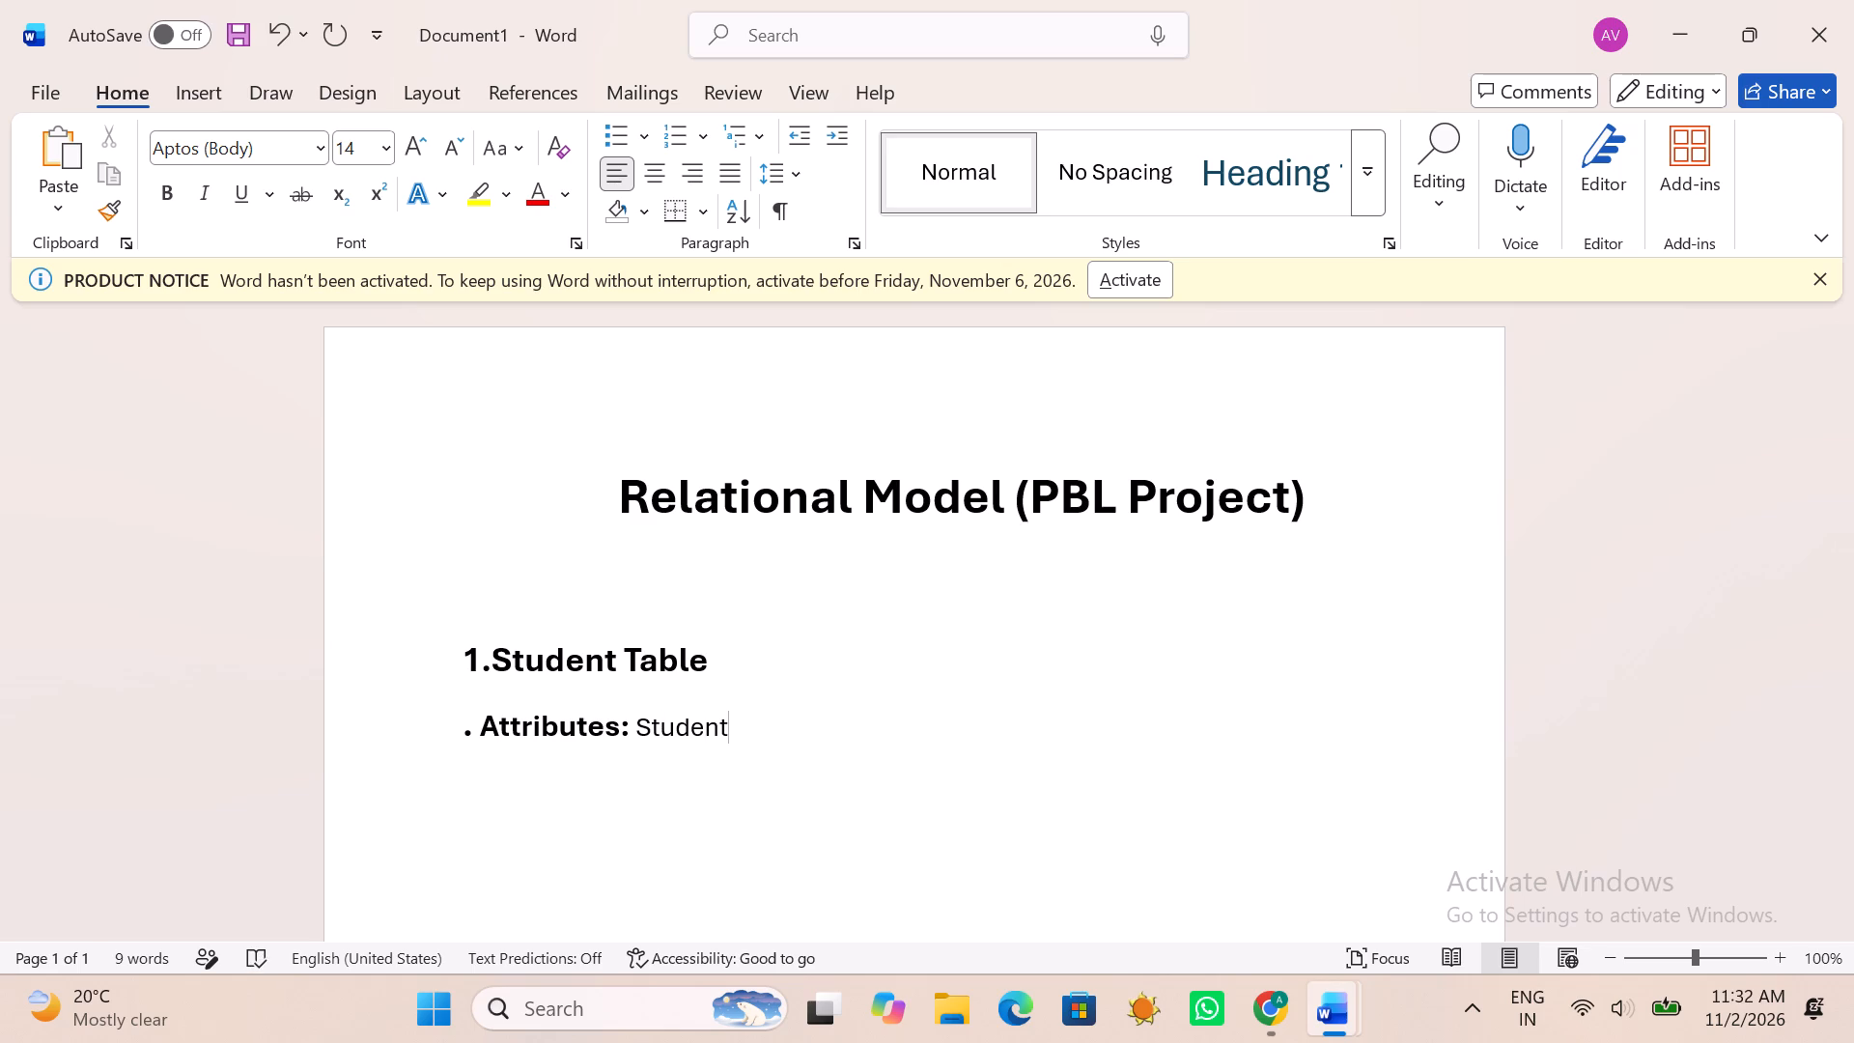
key(shift+underscore)
text(id)
key(BackSpace)
key(BackSpace)
key(shift+i)
key(d)
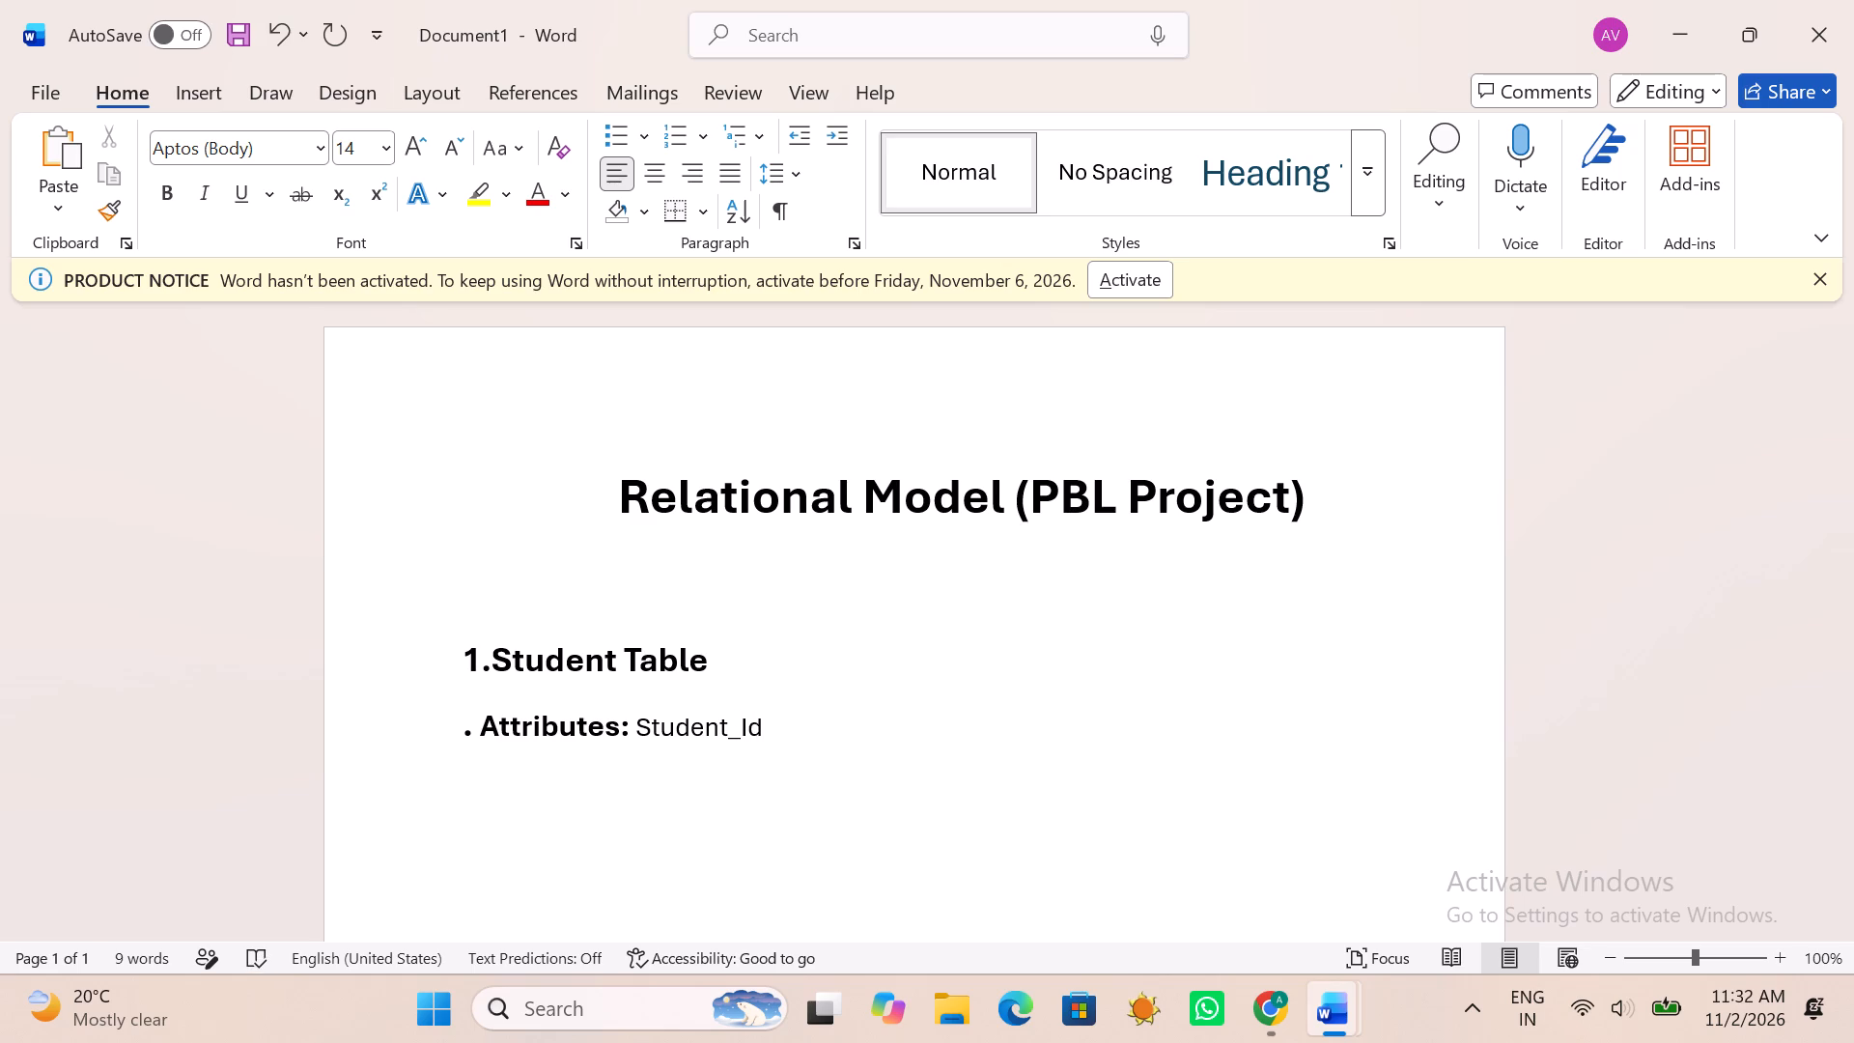
key(space)
Append "(primary Key" after Student_Id on the attributes line.
key(shift+parenleft)
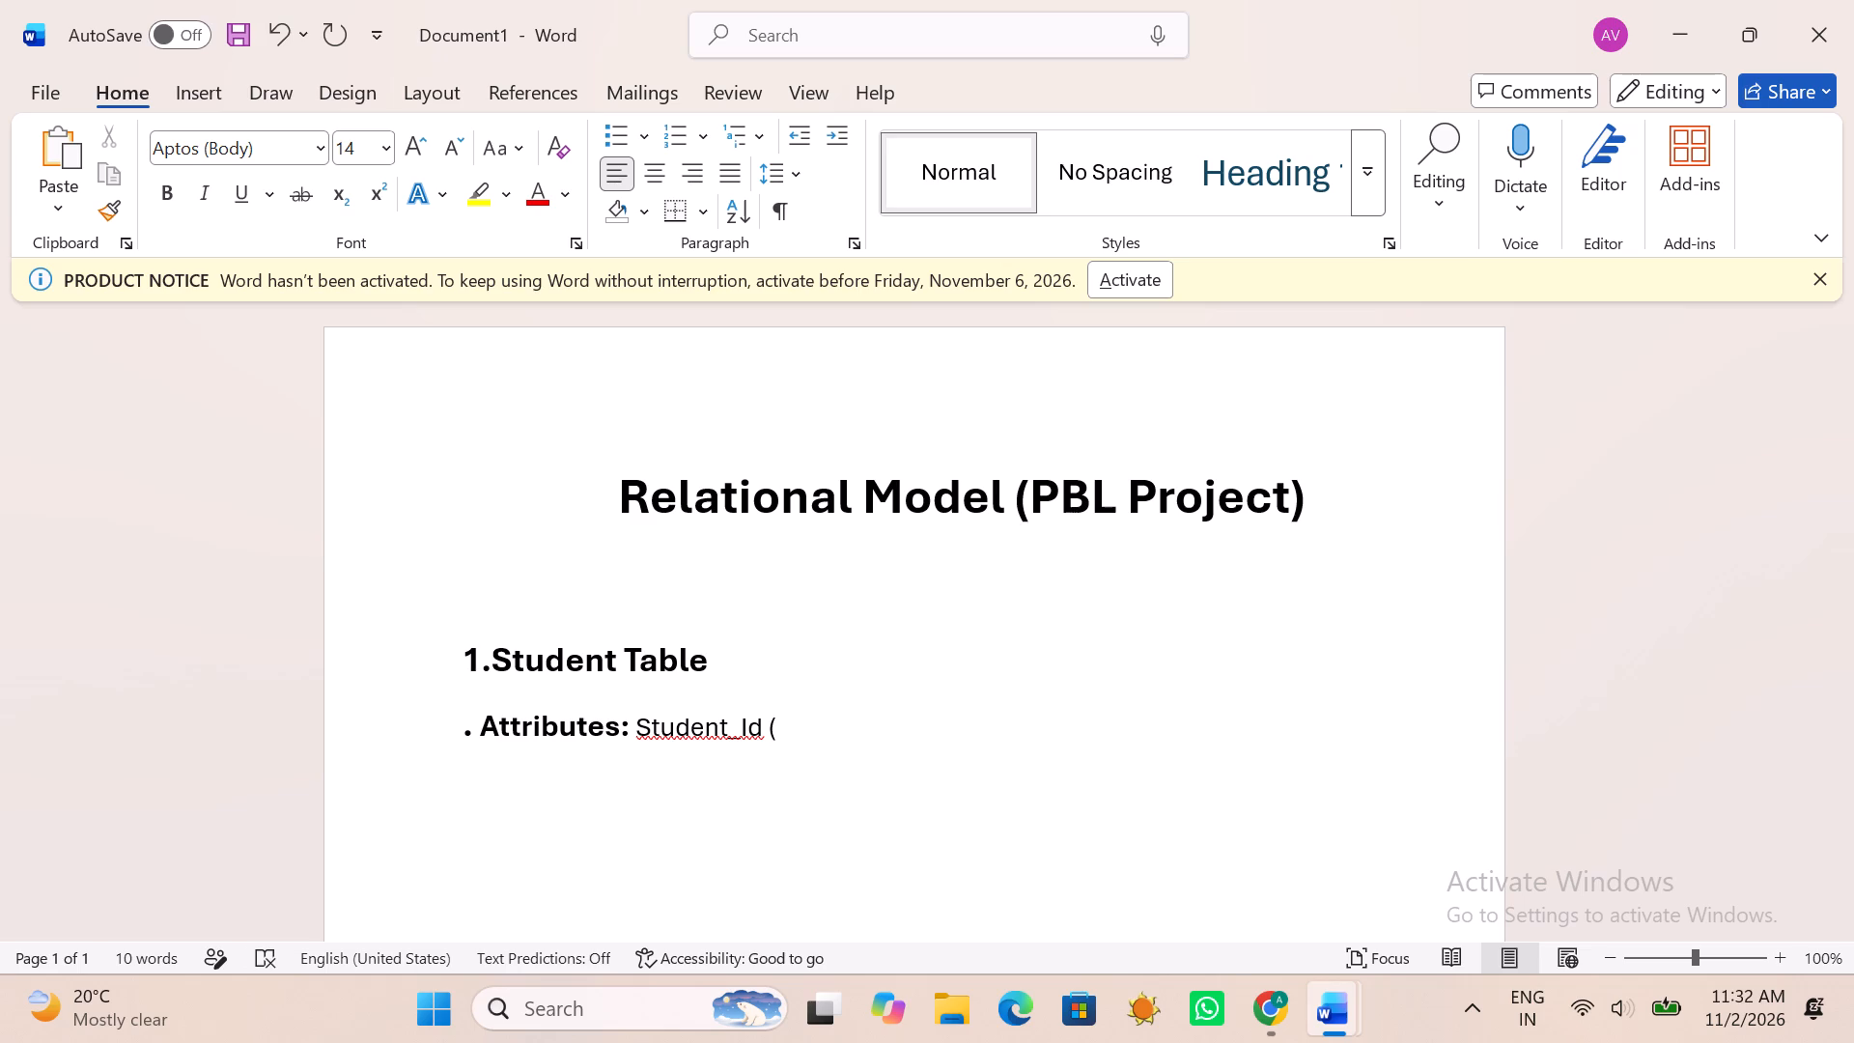
text(pr)
text(imary)
key(space)
text(k)
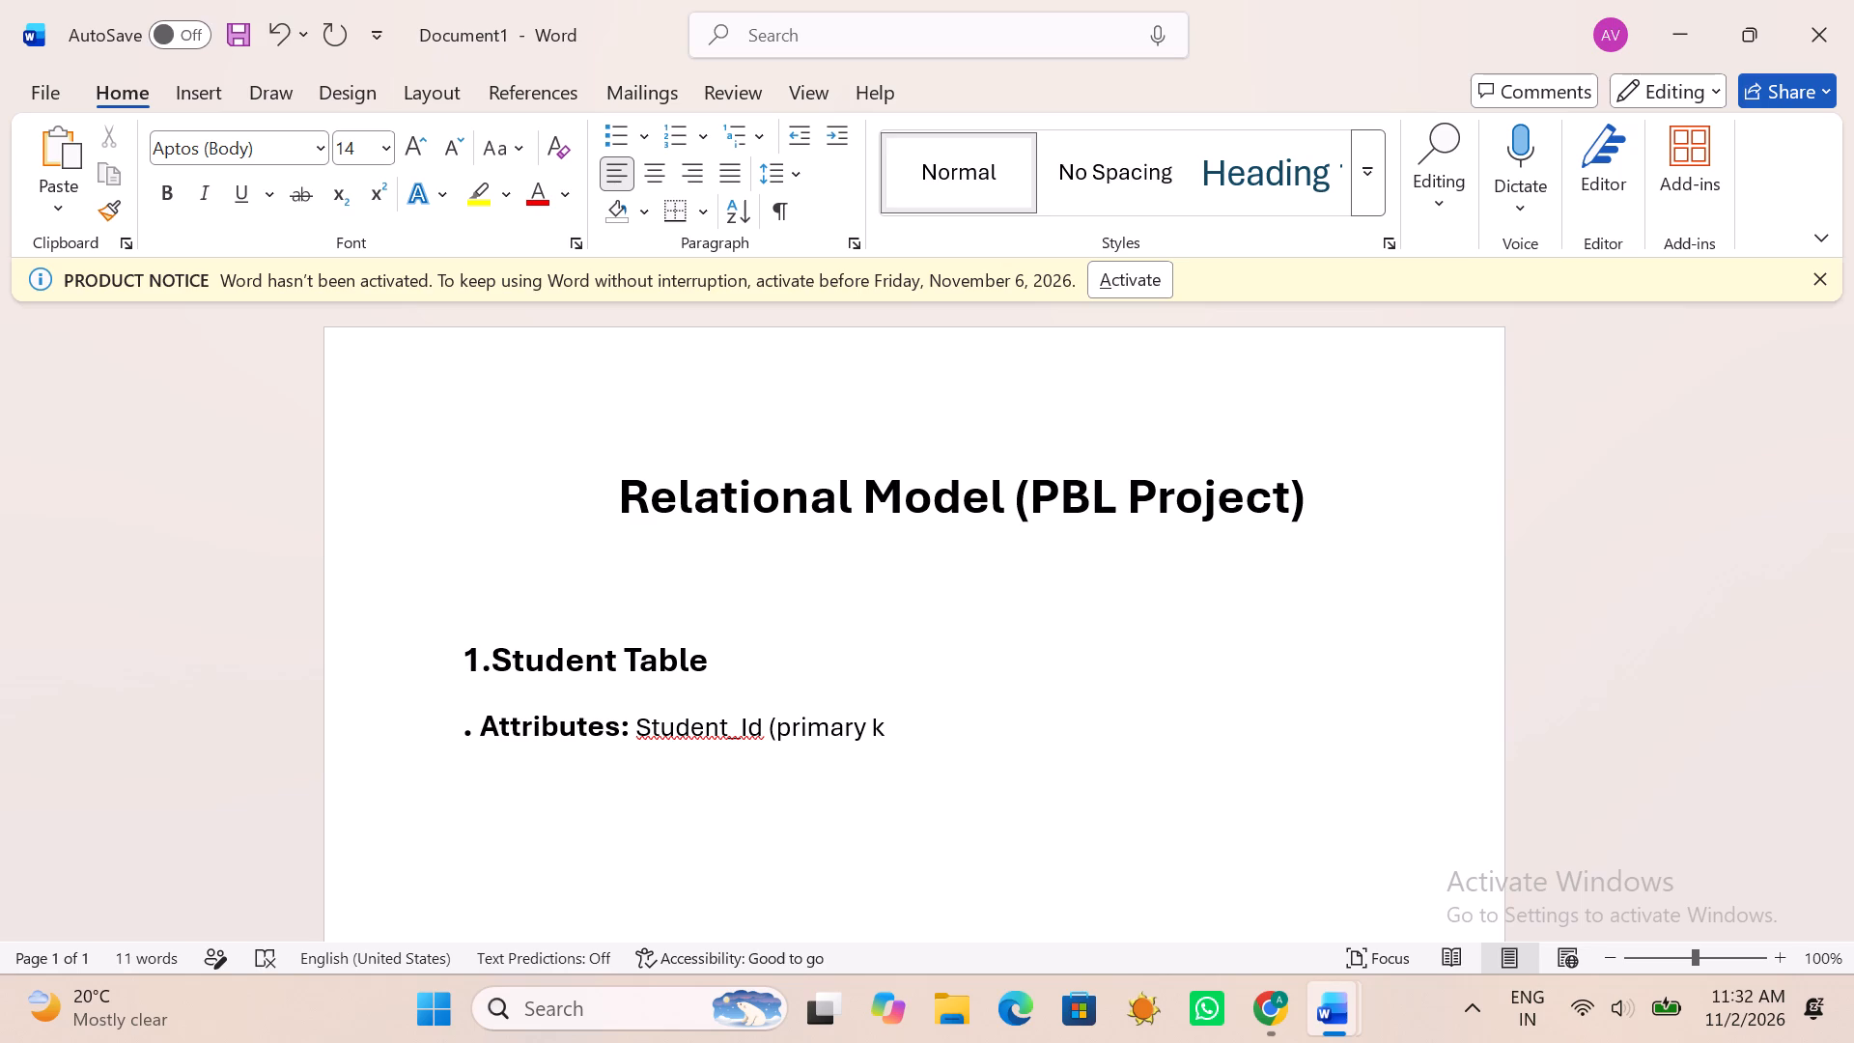
key(BackSpace)
key(shift+k)
text(ey)
Capitalize the first letter of "primary" on the attributes line so it reads "(Primary Key".
key(Left)
key(Left)
key(Left)
key(Left)
key(Left)
key(Left)
key(Left)
key(Left)
key(Left)
key(Left)
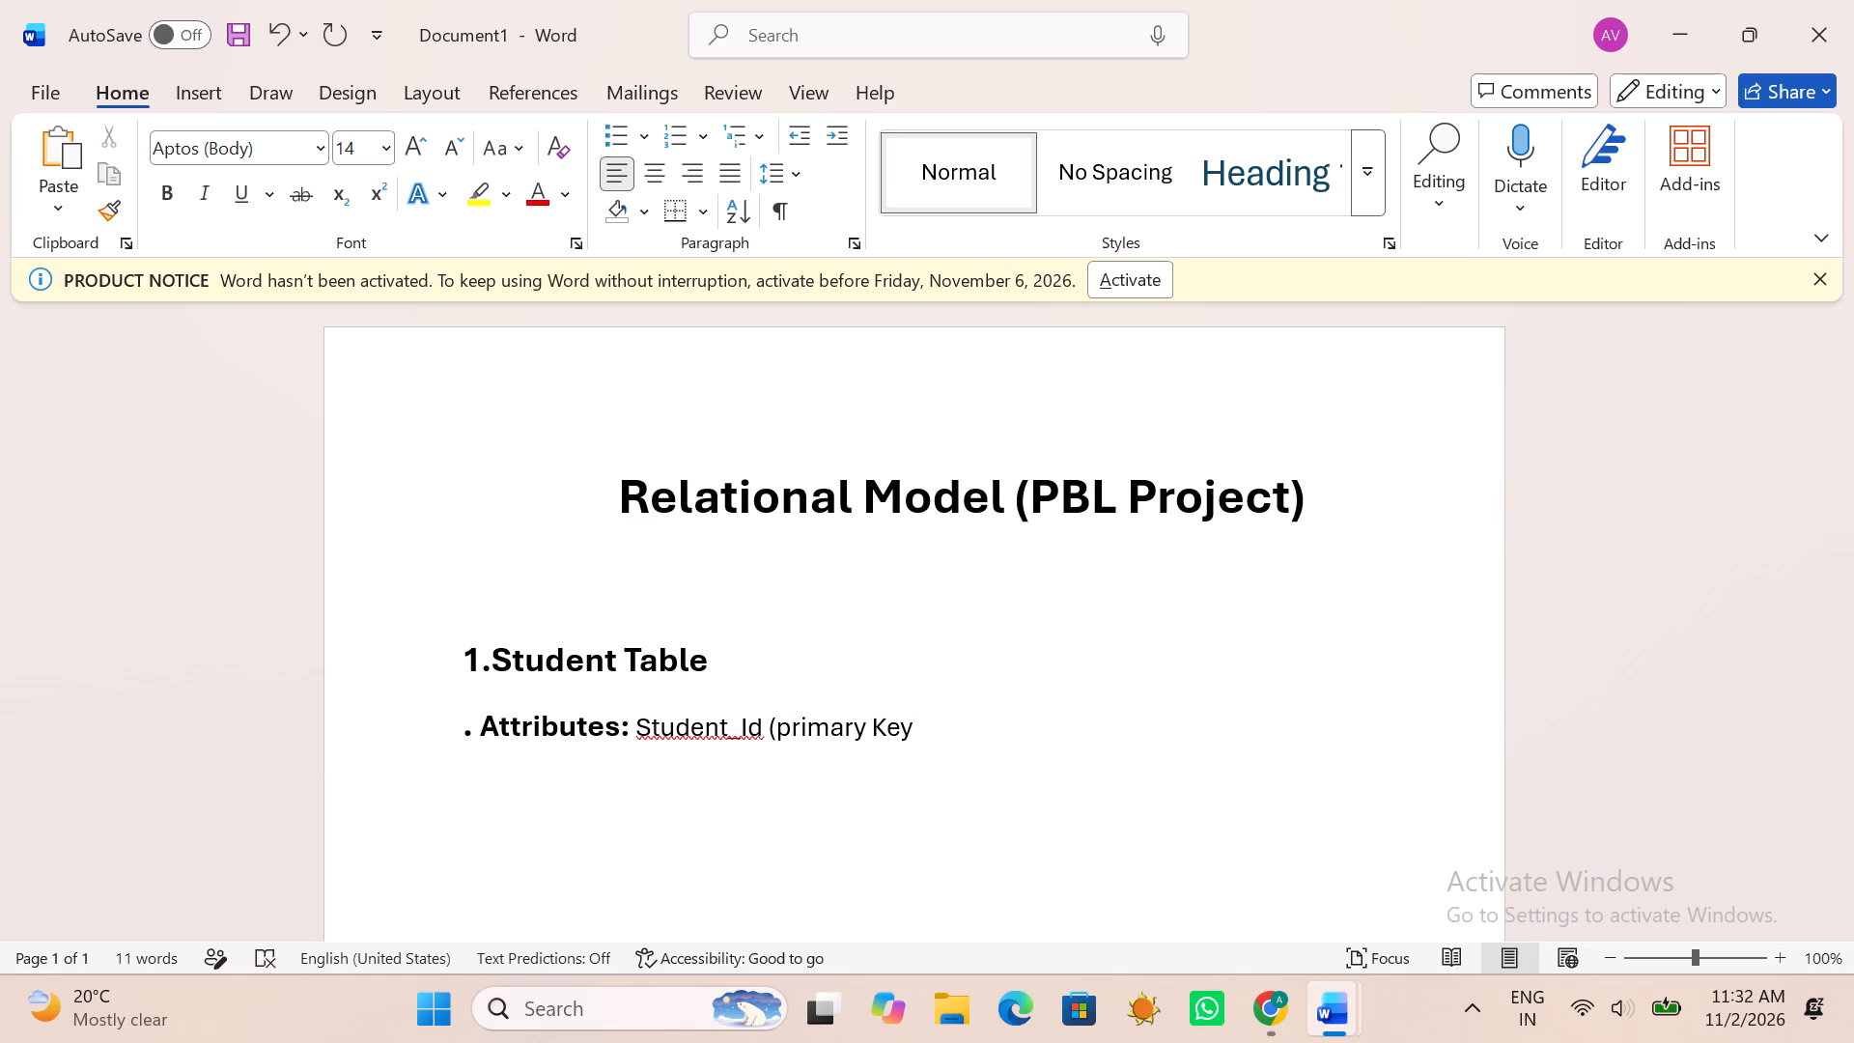
key(BackSpace)
key(shift+p)
Add a closing parenthesis after "Key" at the end of the attributes line.
key(Right)
key(Right)
key(Right)
key(Right)
key(Right)
key(Right)
key(Right)
key(Right)
key(Right)
key(Right)
key(shift+parenright)
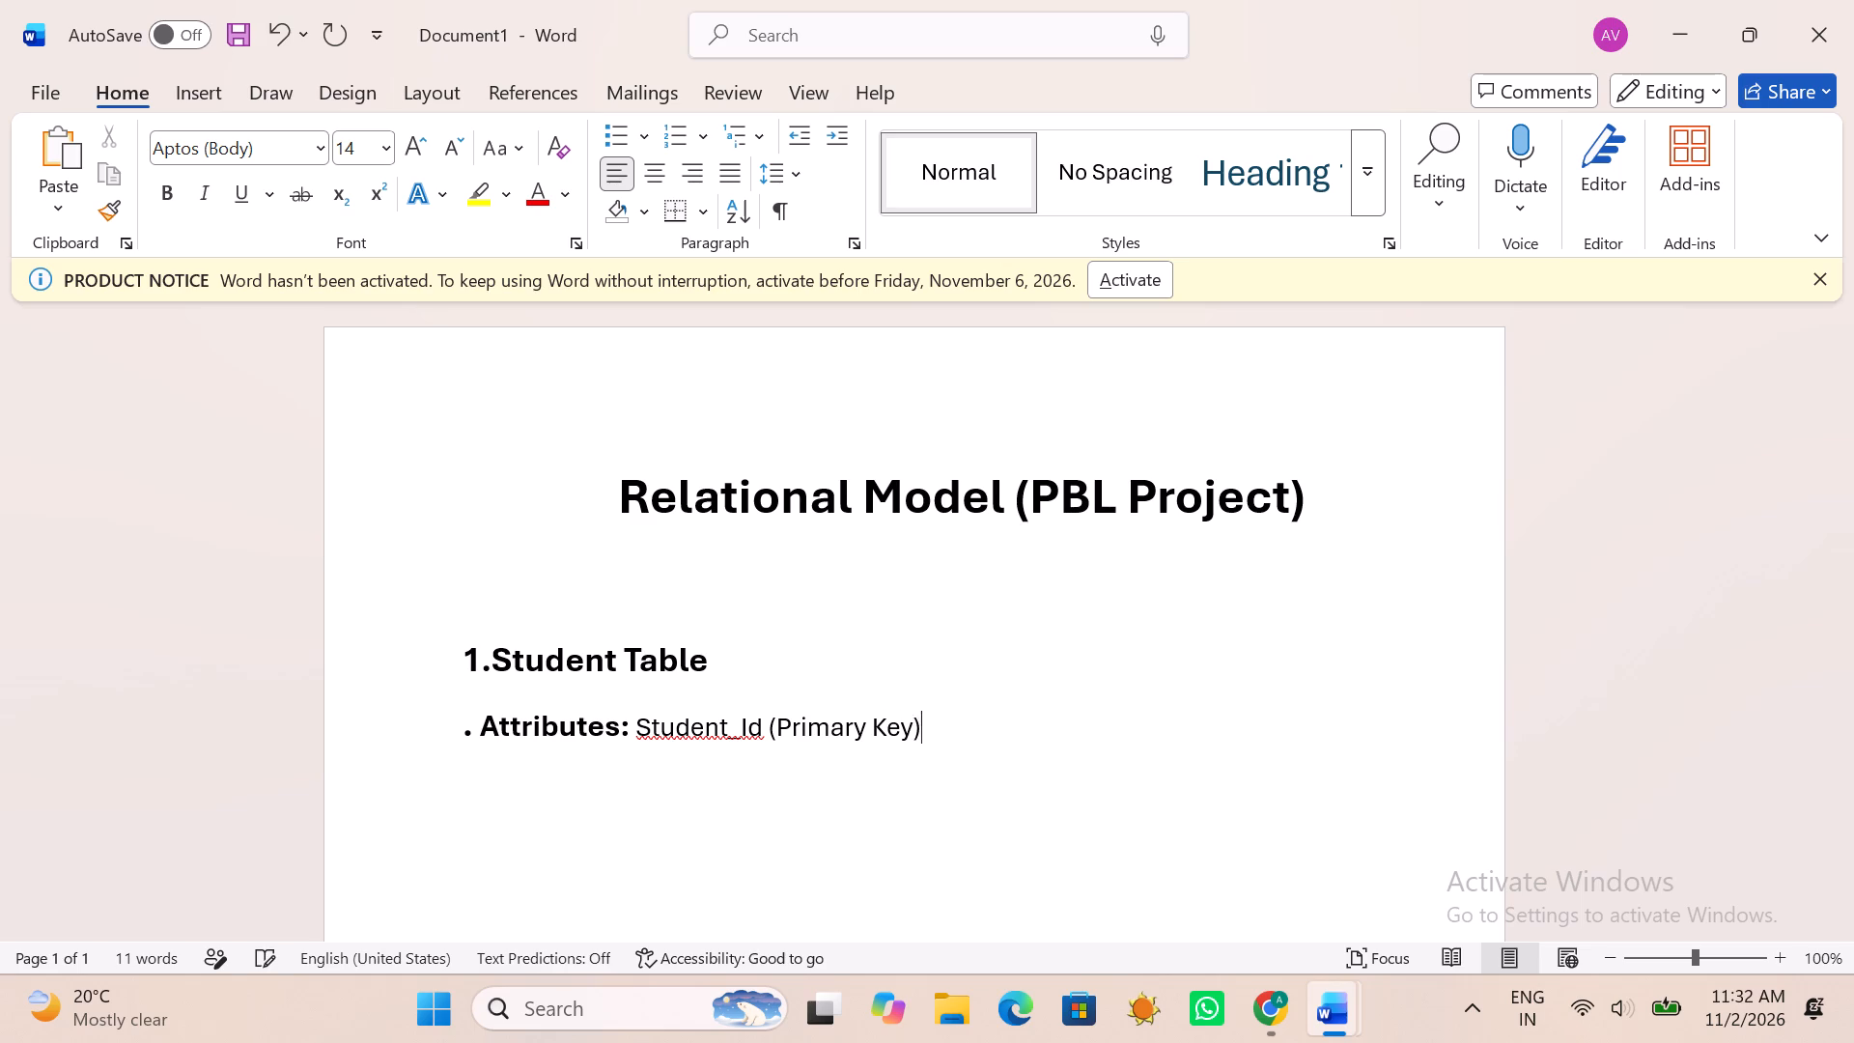
Delete the space between "Student_Id" and "(Primary Key)".
click(768, 729)
click(768, 729)
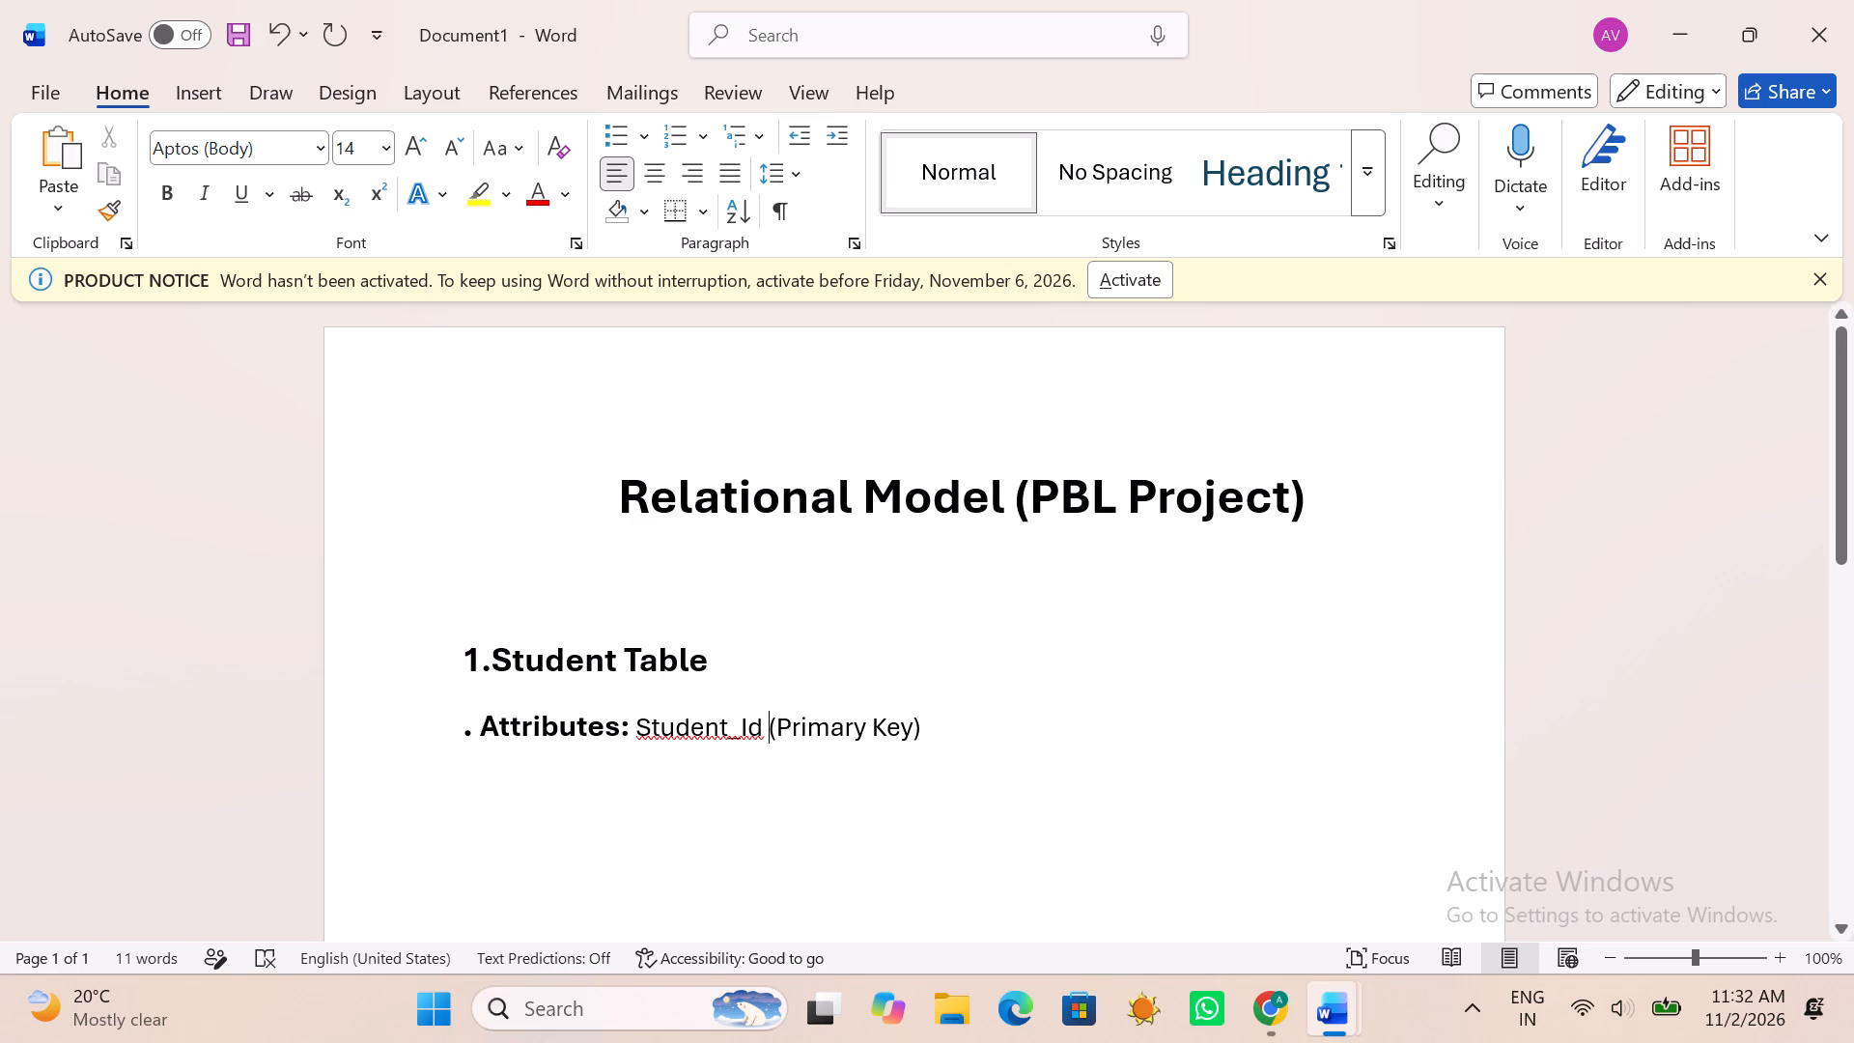
key(BackSpace)
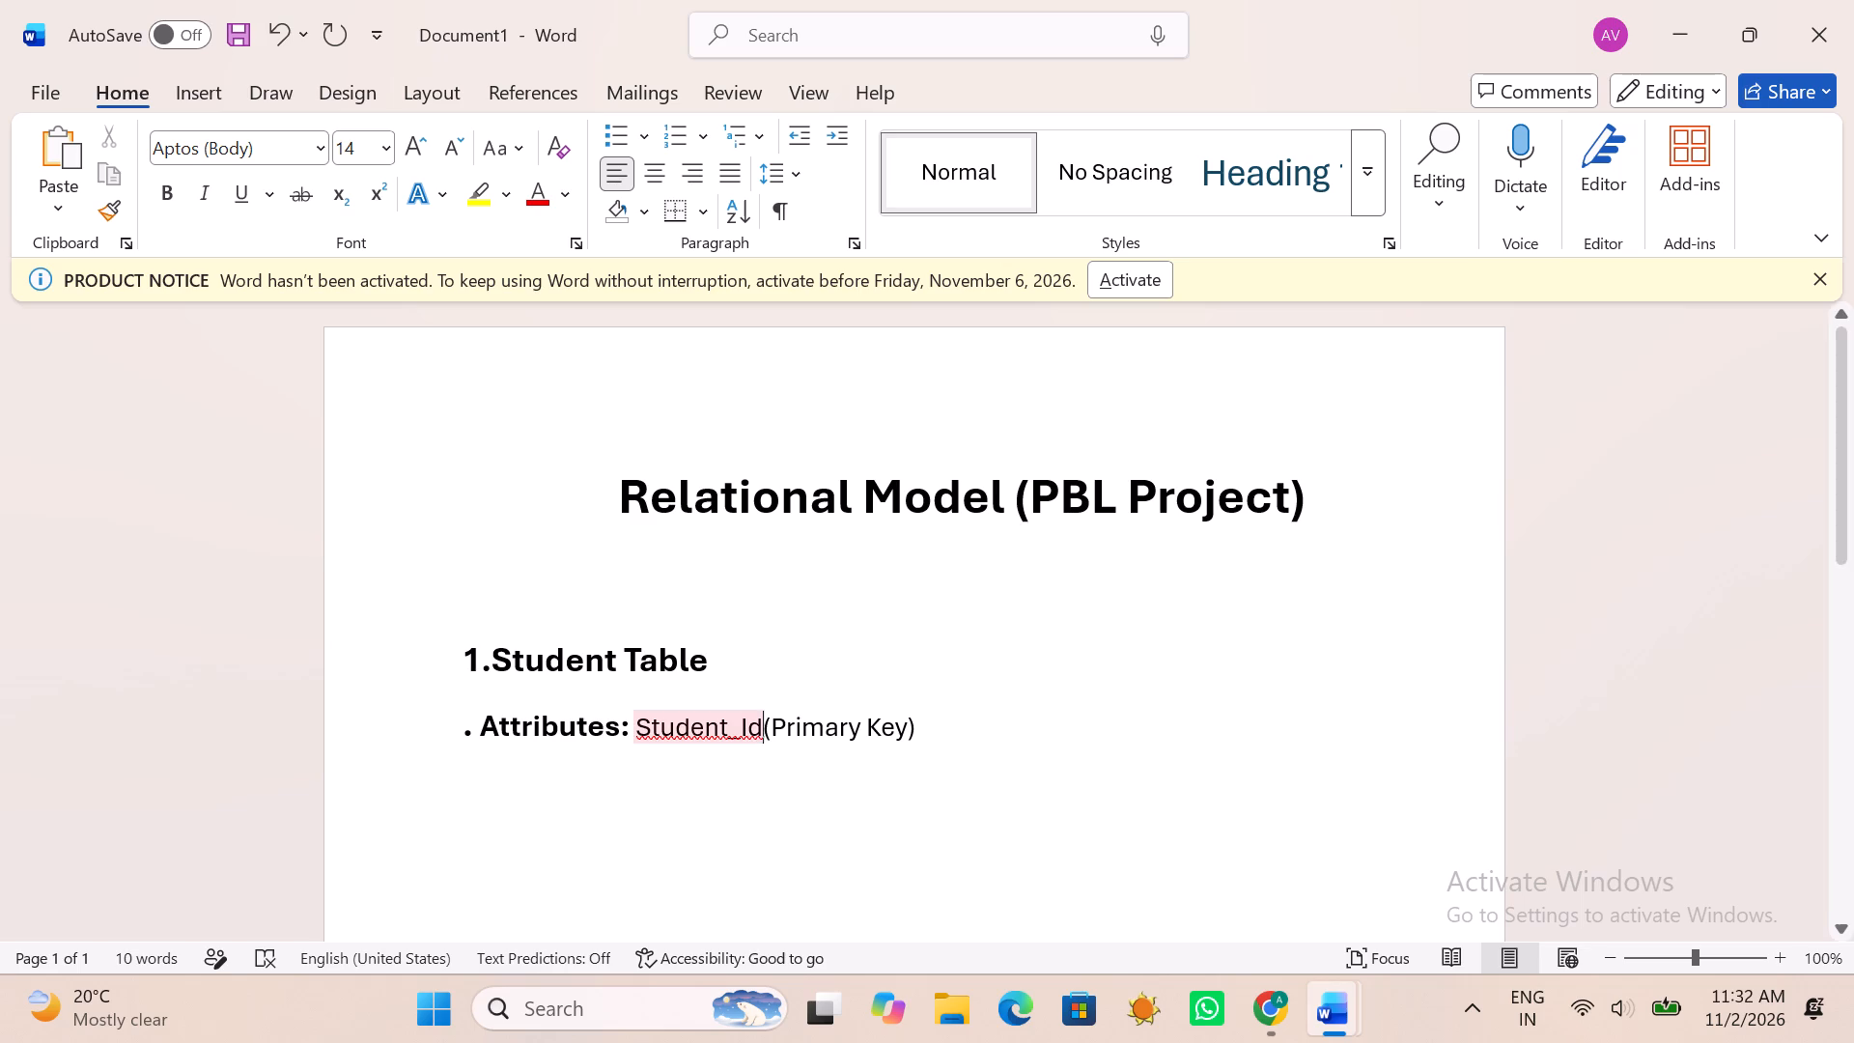
Replace the underscore in "Student_Id" with a hyphen so the attribute reads "Student-Id".
drag(730, 742, 716, 763)
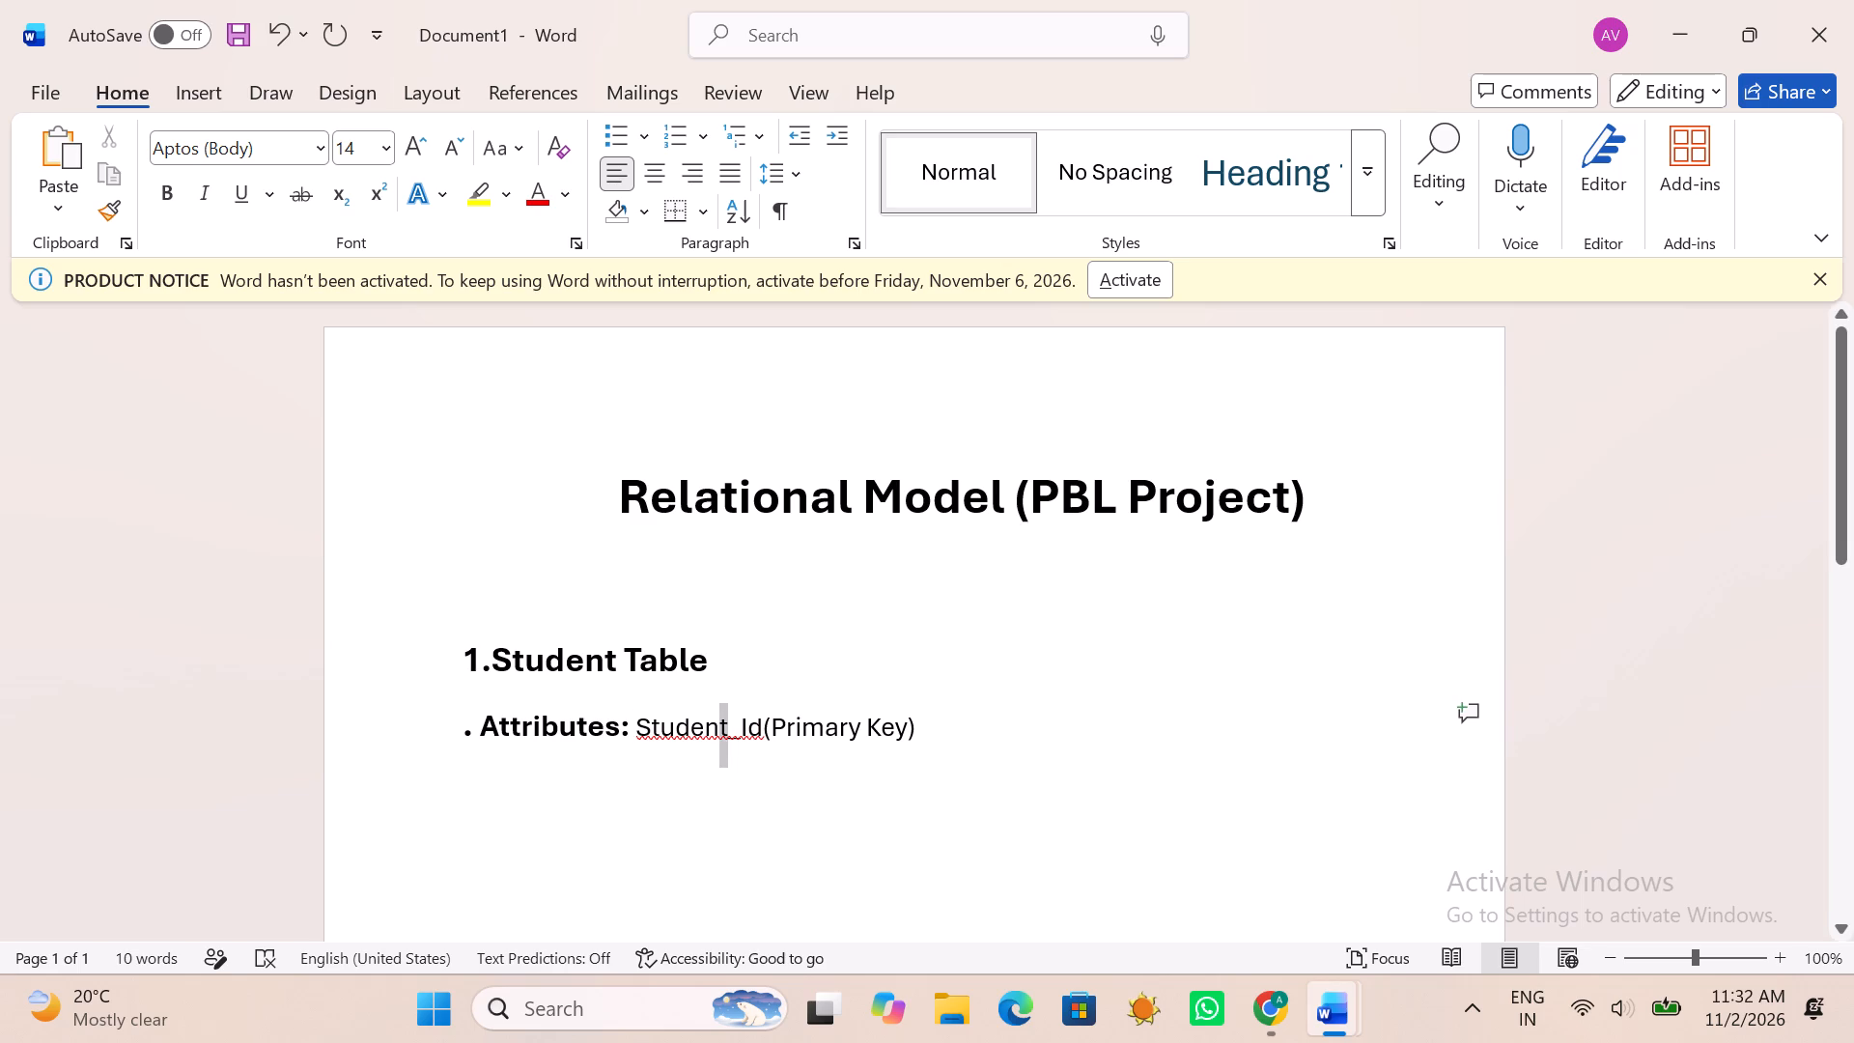
drag(716, 763, 745, 731)
click(745, 731)
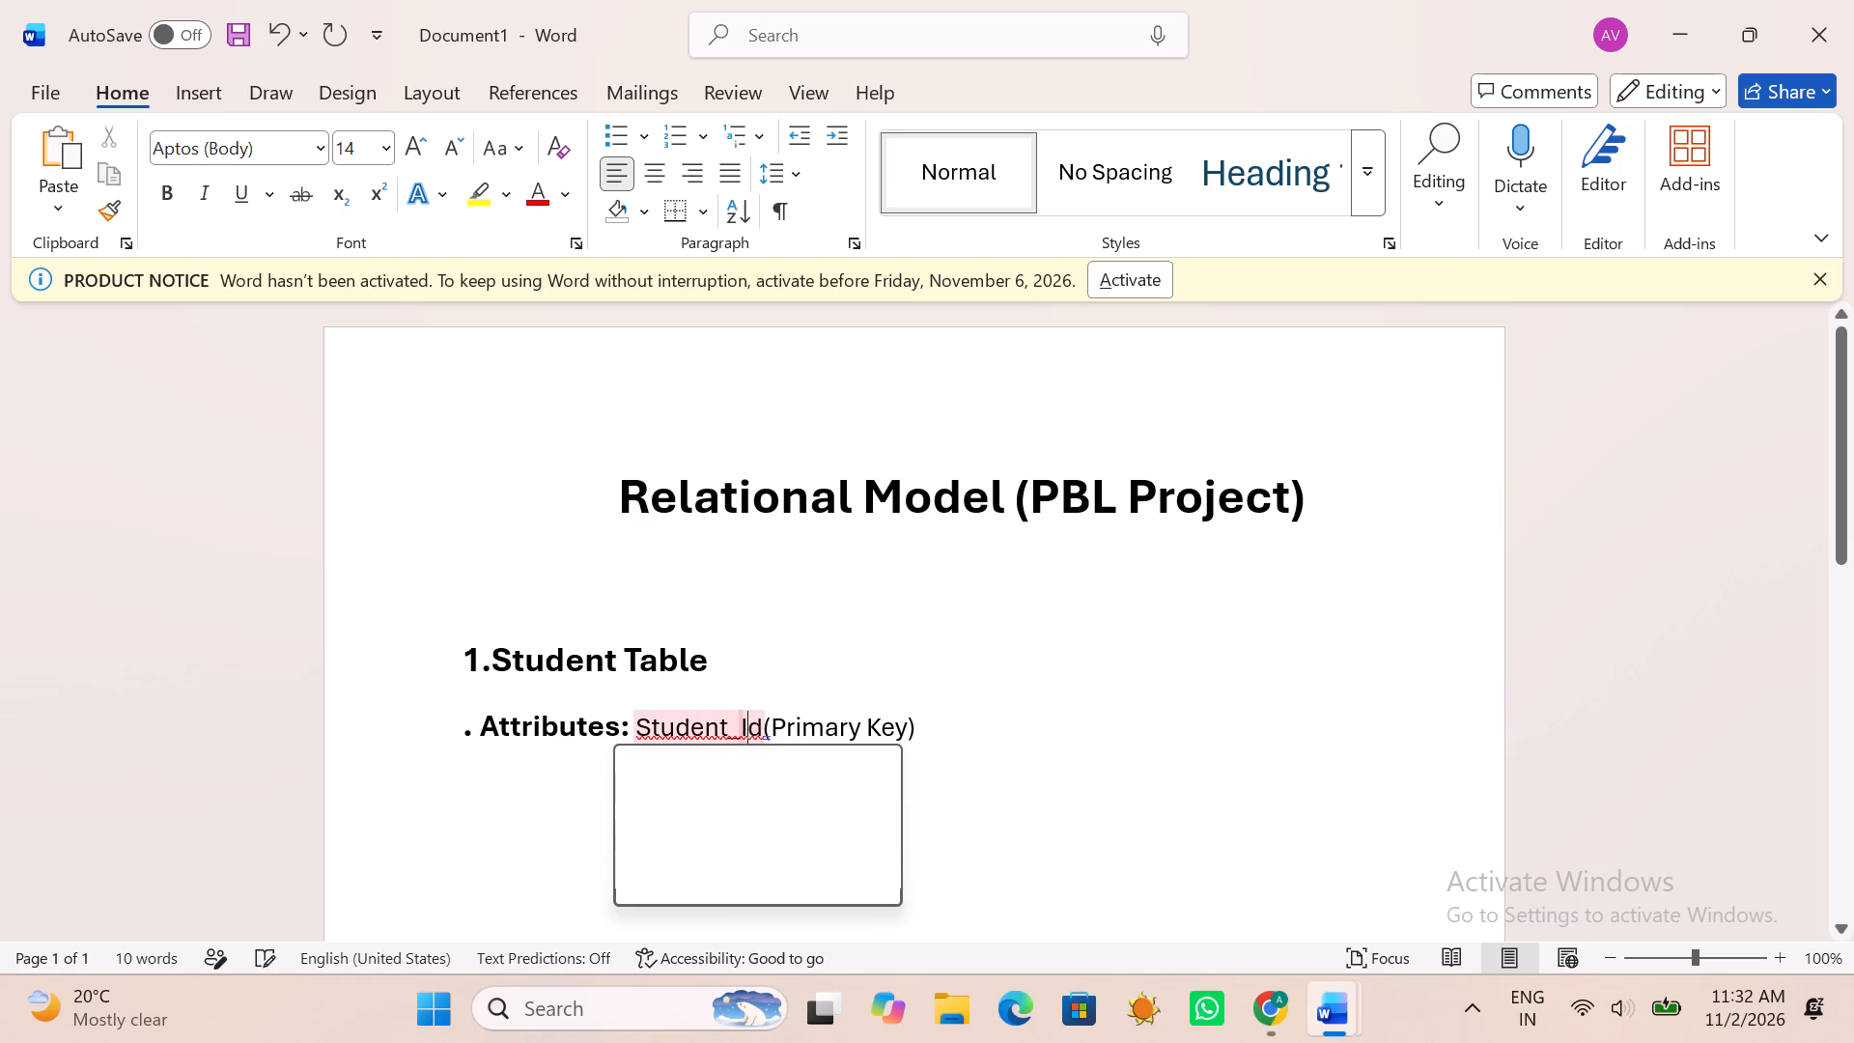
key(BackSpace)
key(BackSpace)
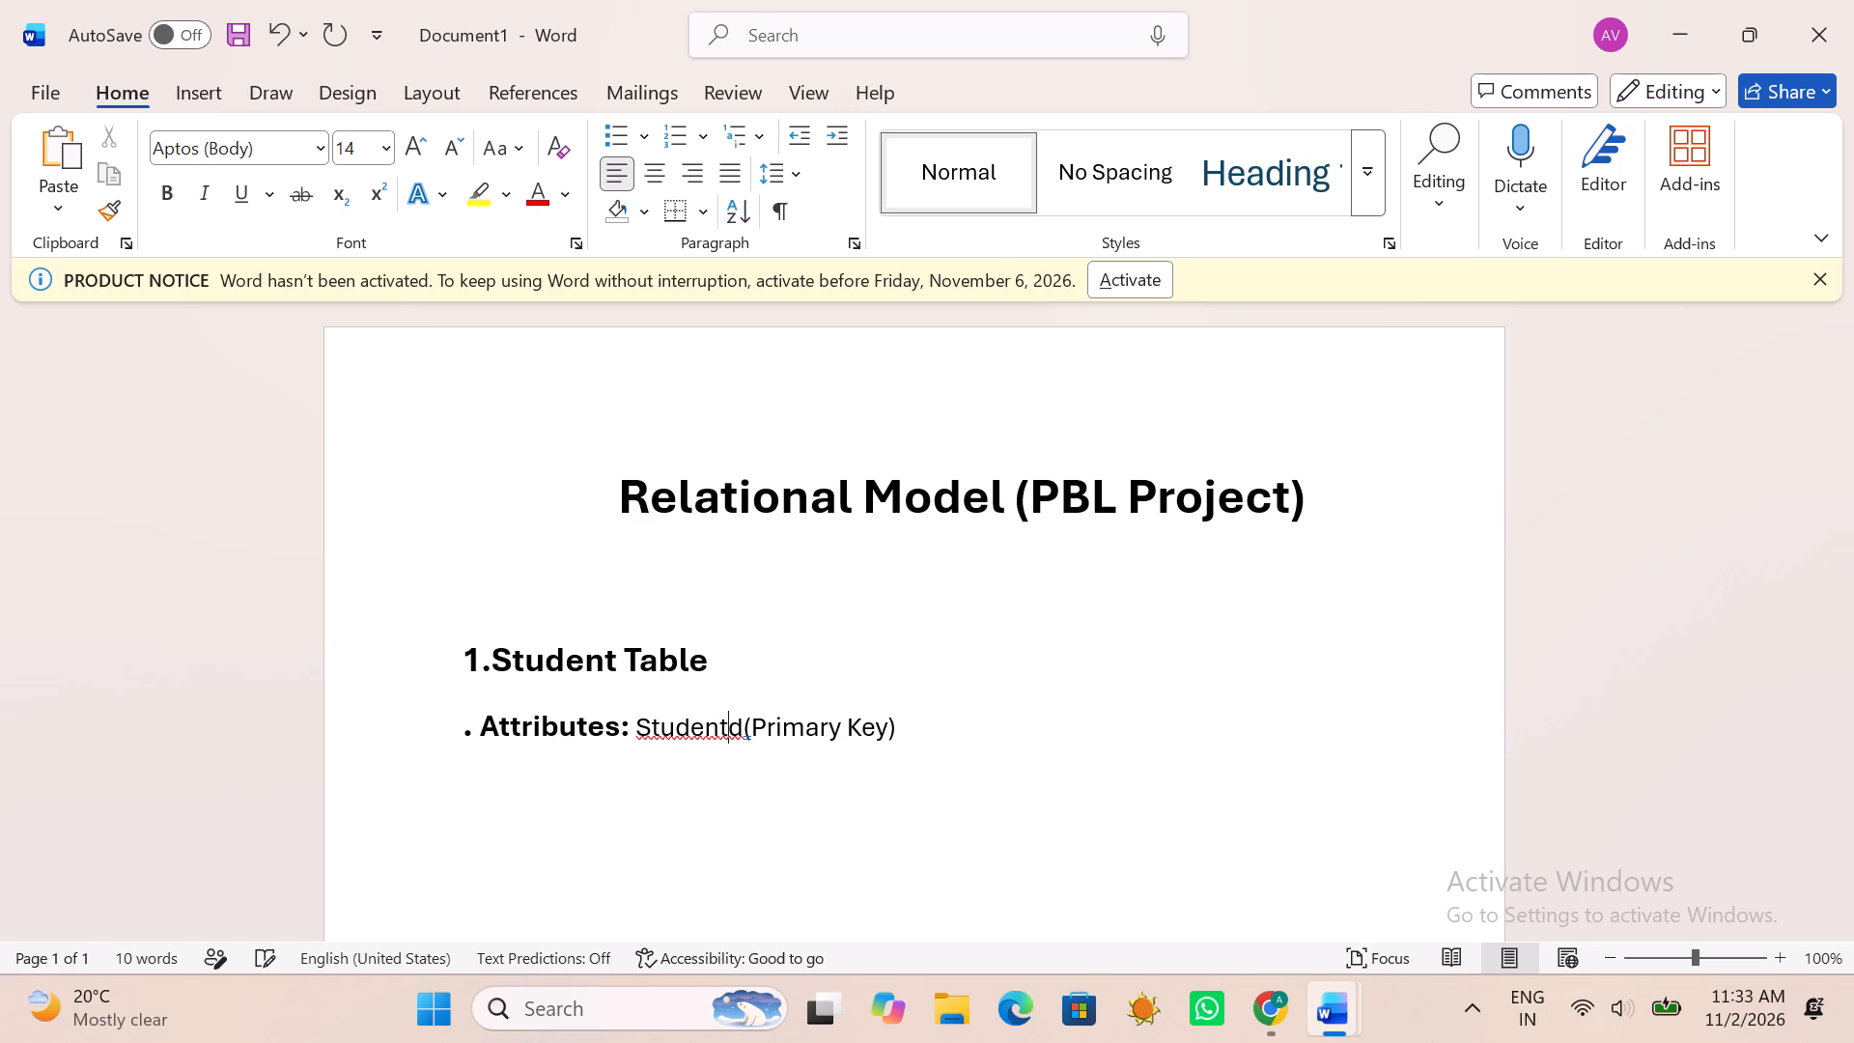
key(i)
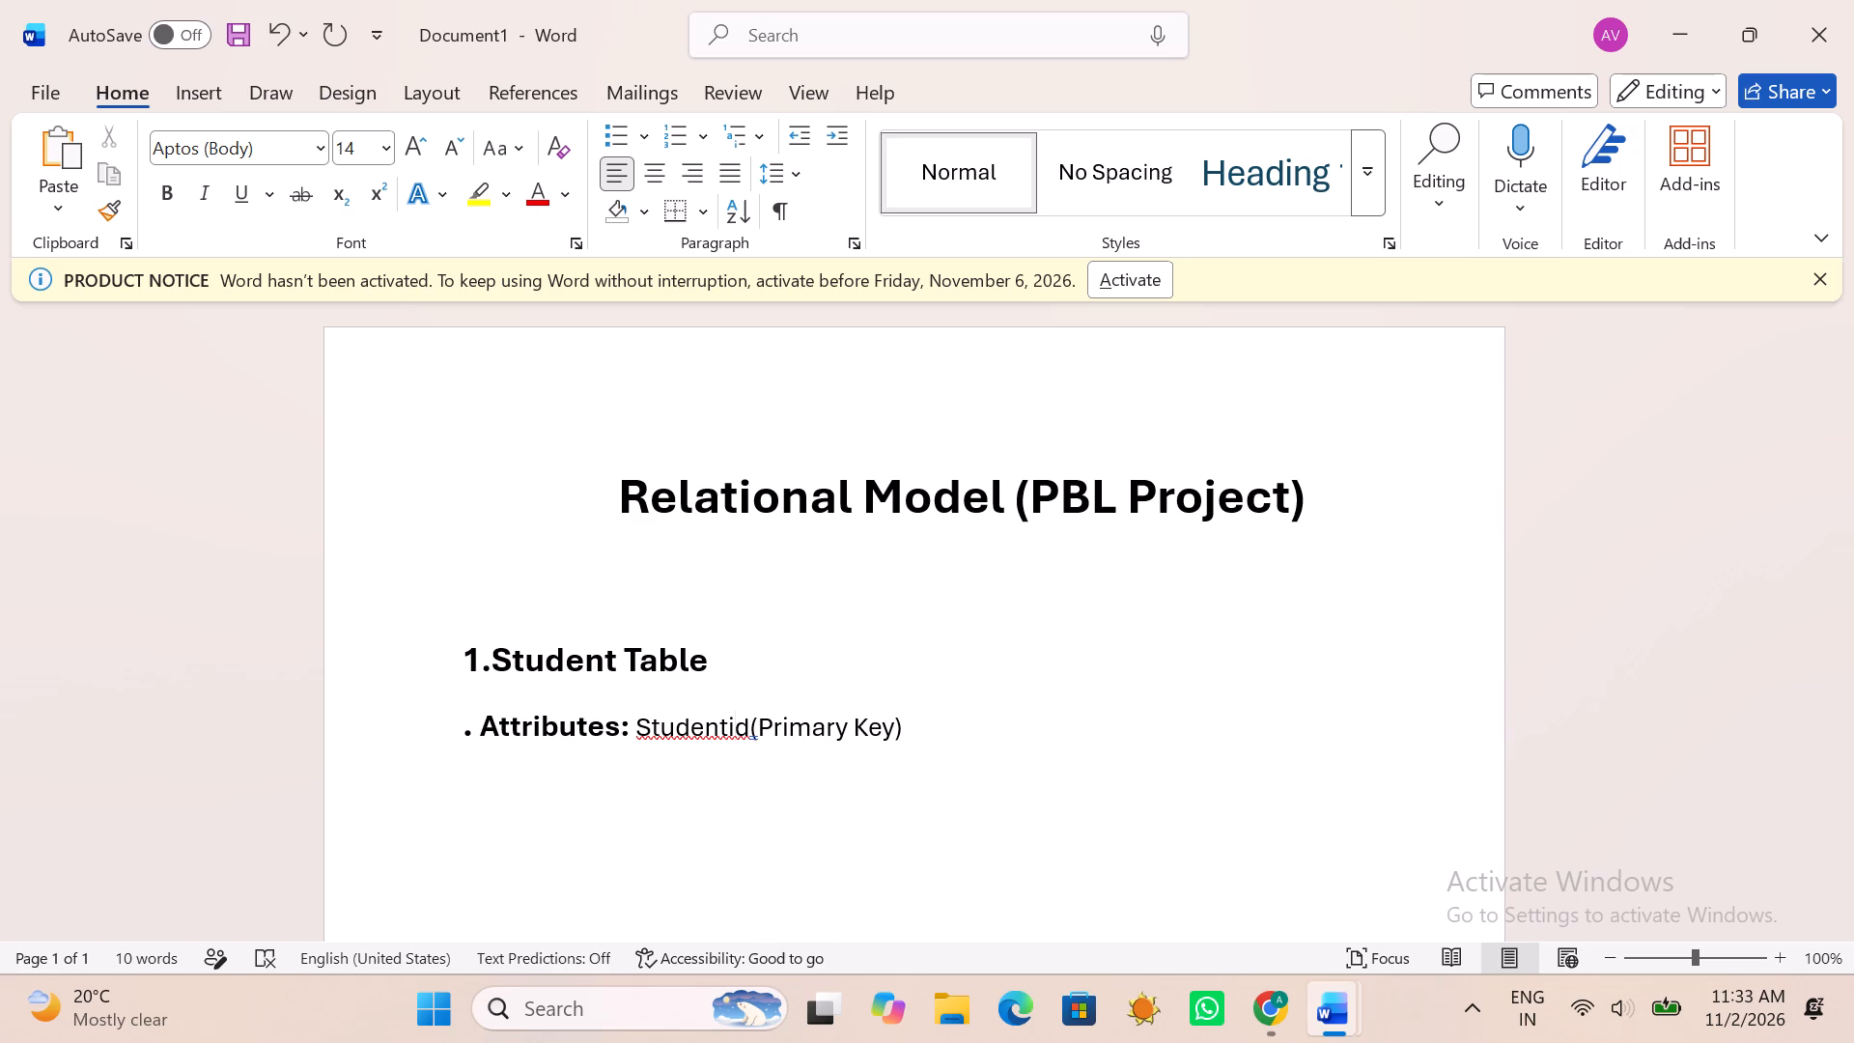
key(BackSpace)
key(shift+i)
key(Left)
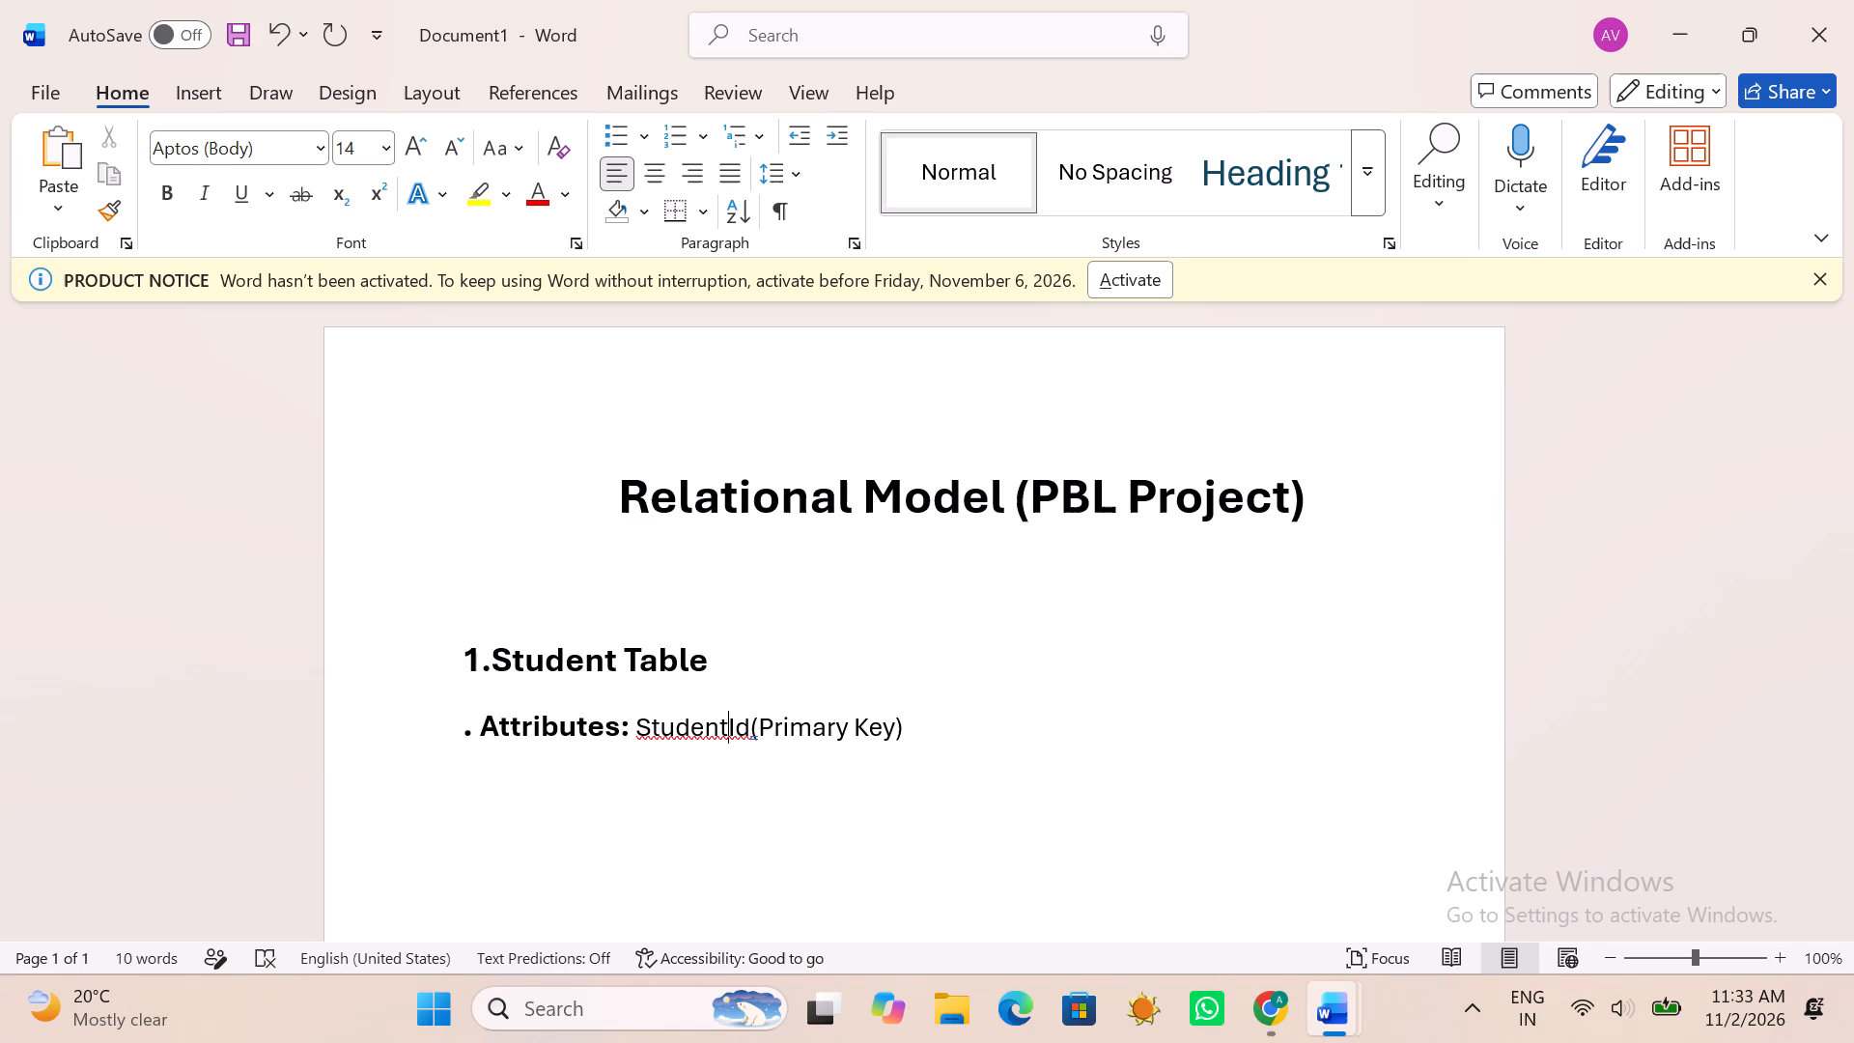
key(shift+underscore)
key(BackSpace)
key(minus)
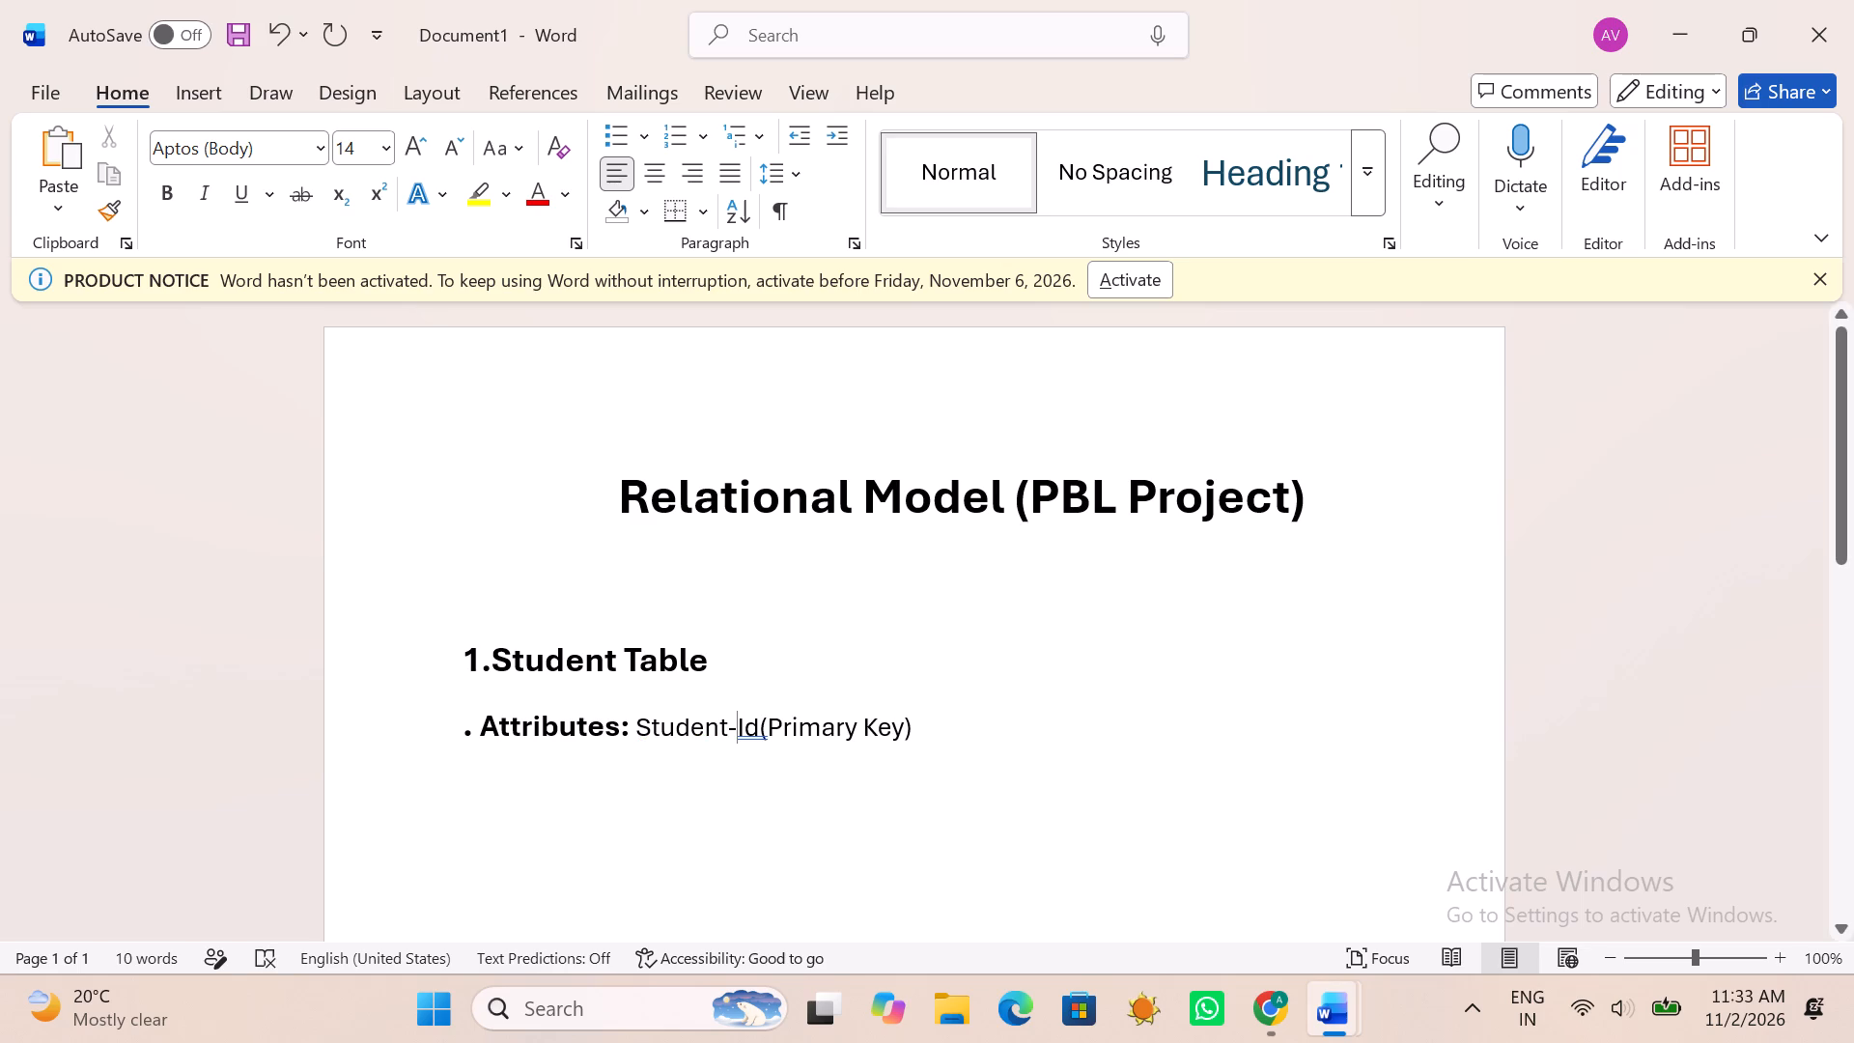
Append ",Name,Email" after "(Primary Key)" on the attributes line.
click(915, 738)
drag(915, 738, 941, 739)
drag(941, 739, 969, 743)
key(comma)
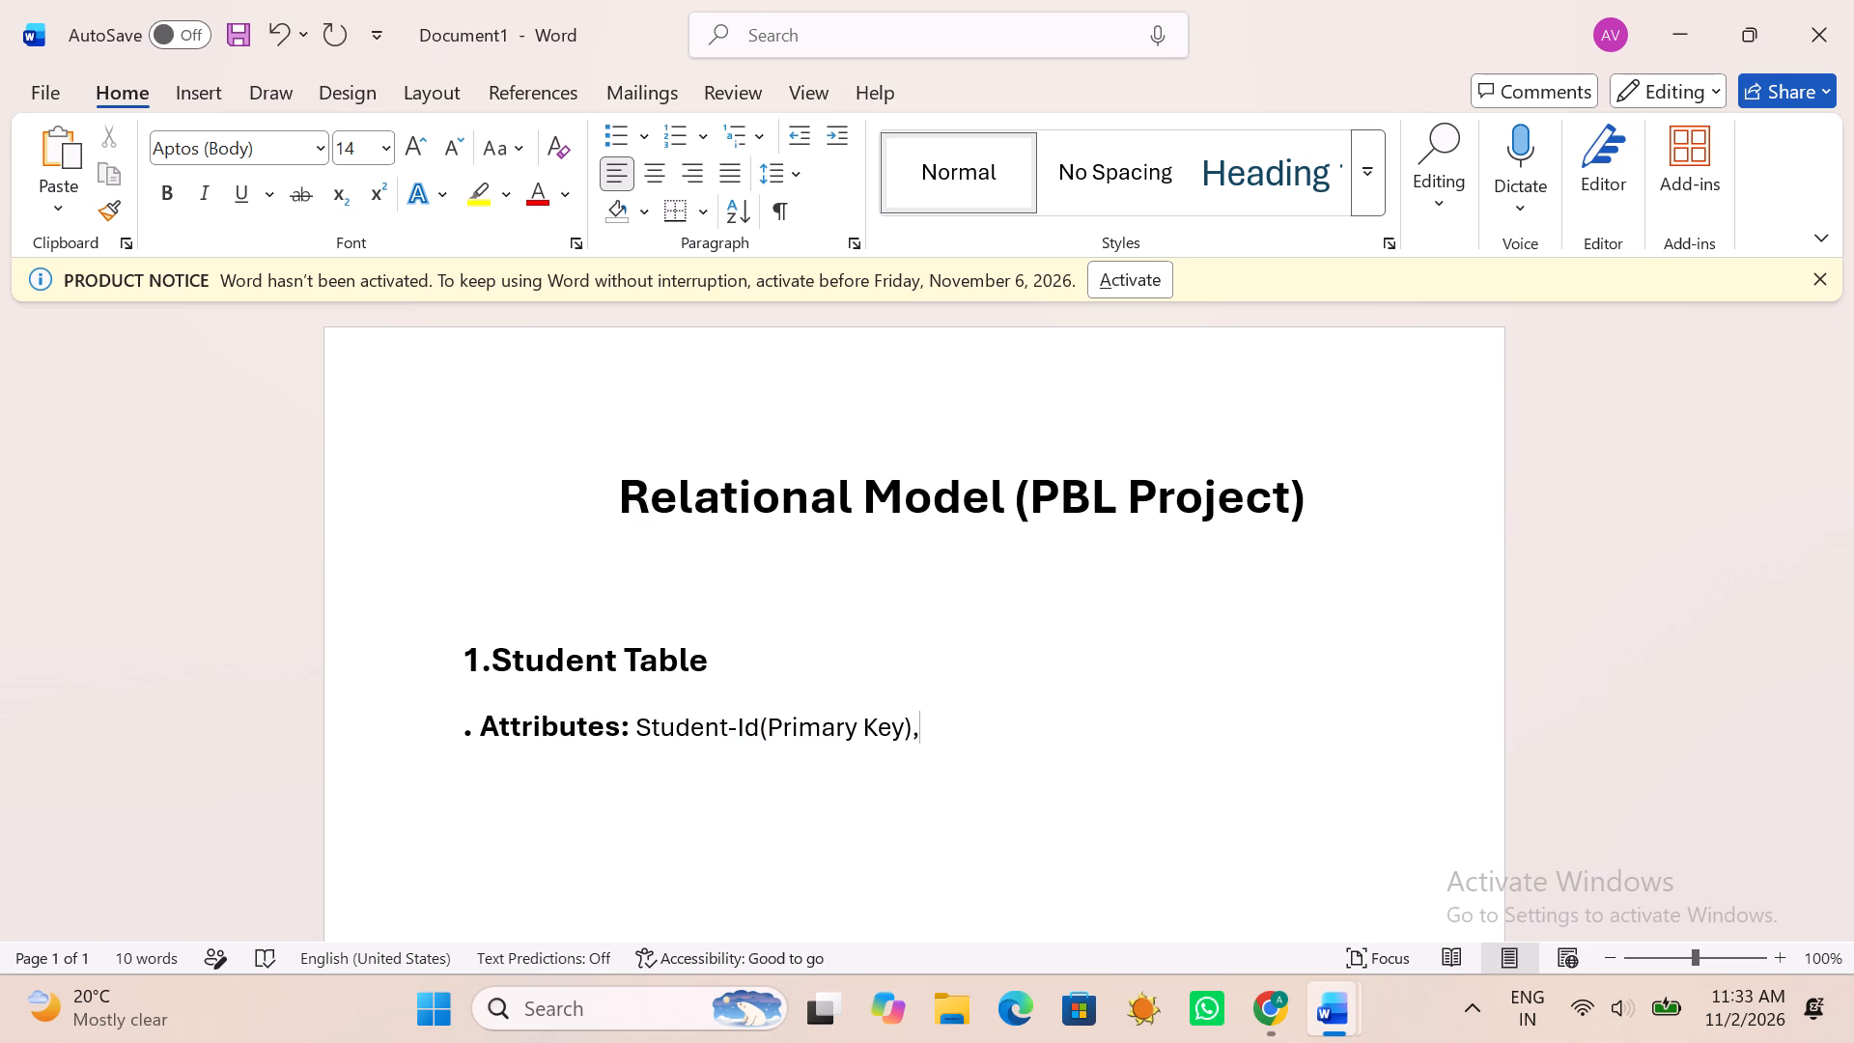
key(shift+n)
text(ame)
key(comma)
key(shift+e)
text(mai)
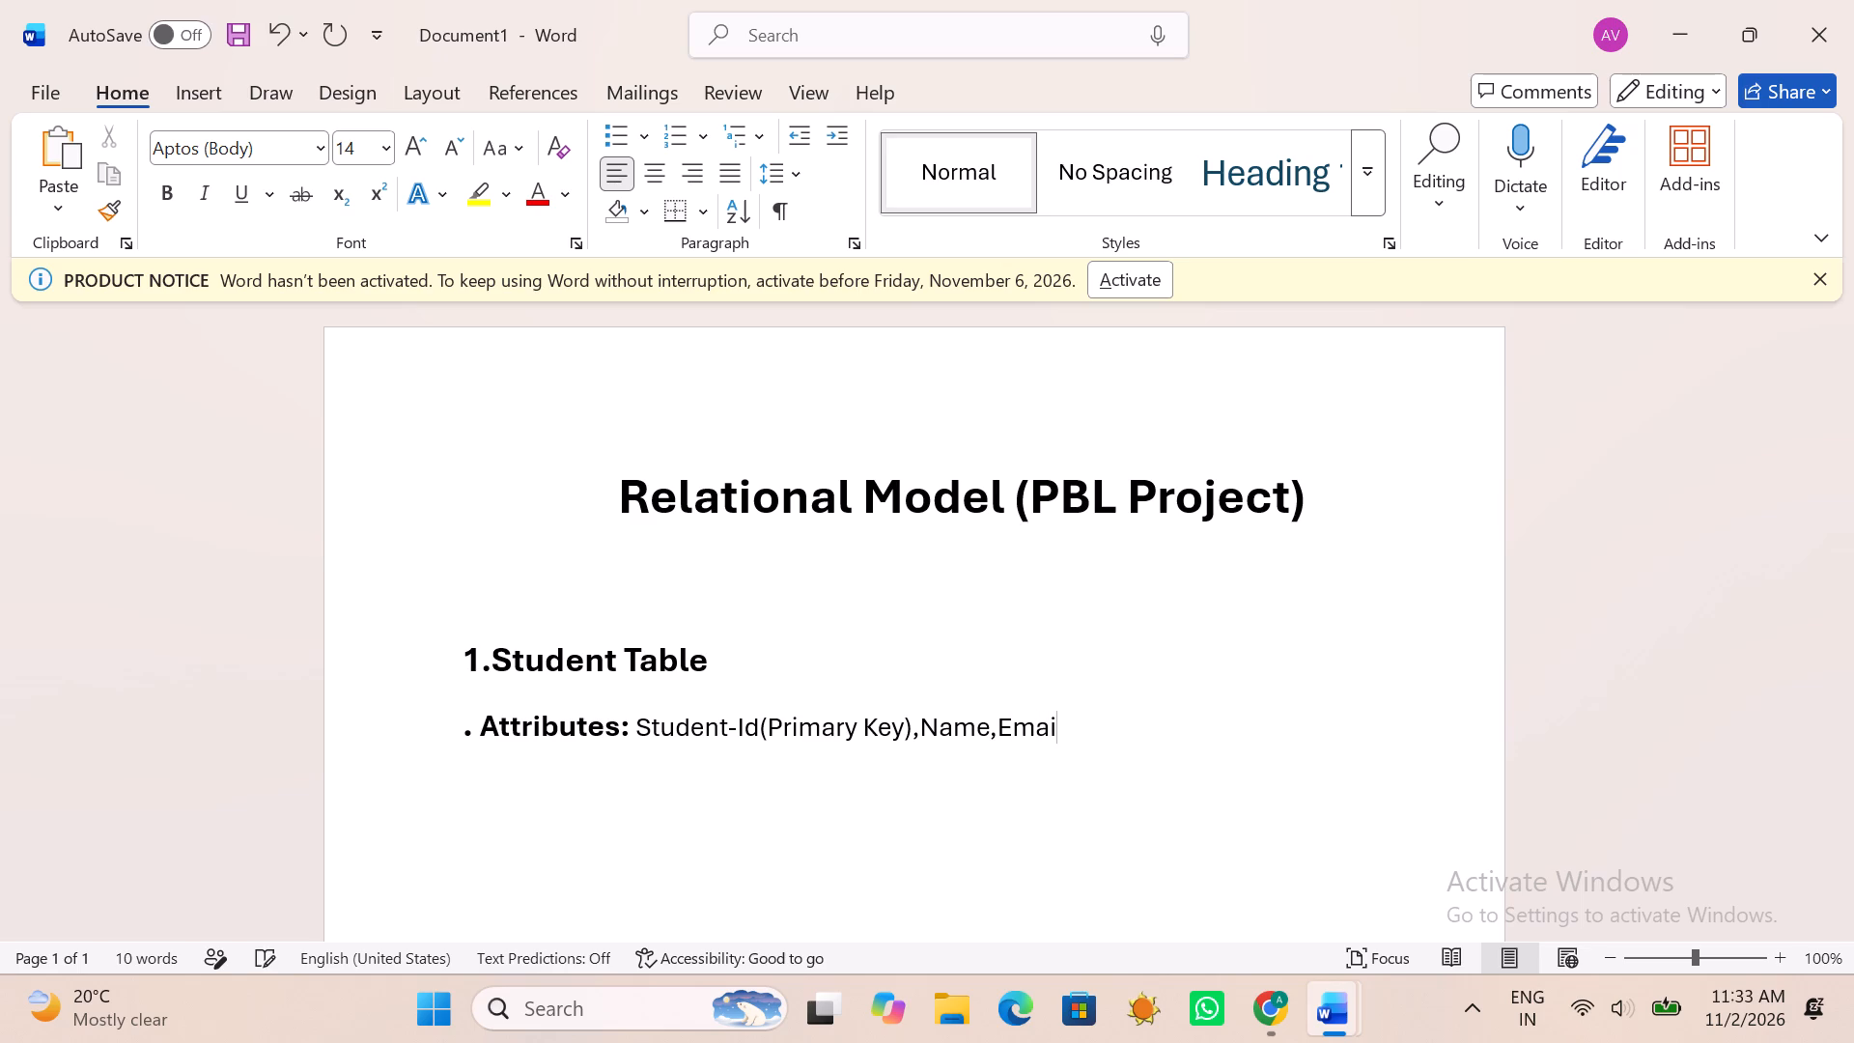
key(l)
Insert a space on each side of the comma between "Name" and "Email".
key(Left)
key(Left)
key(Left)
key(Left)
key(Left)
key(space)
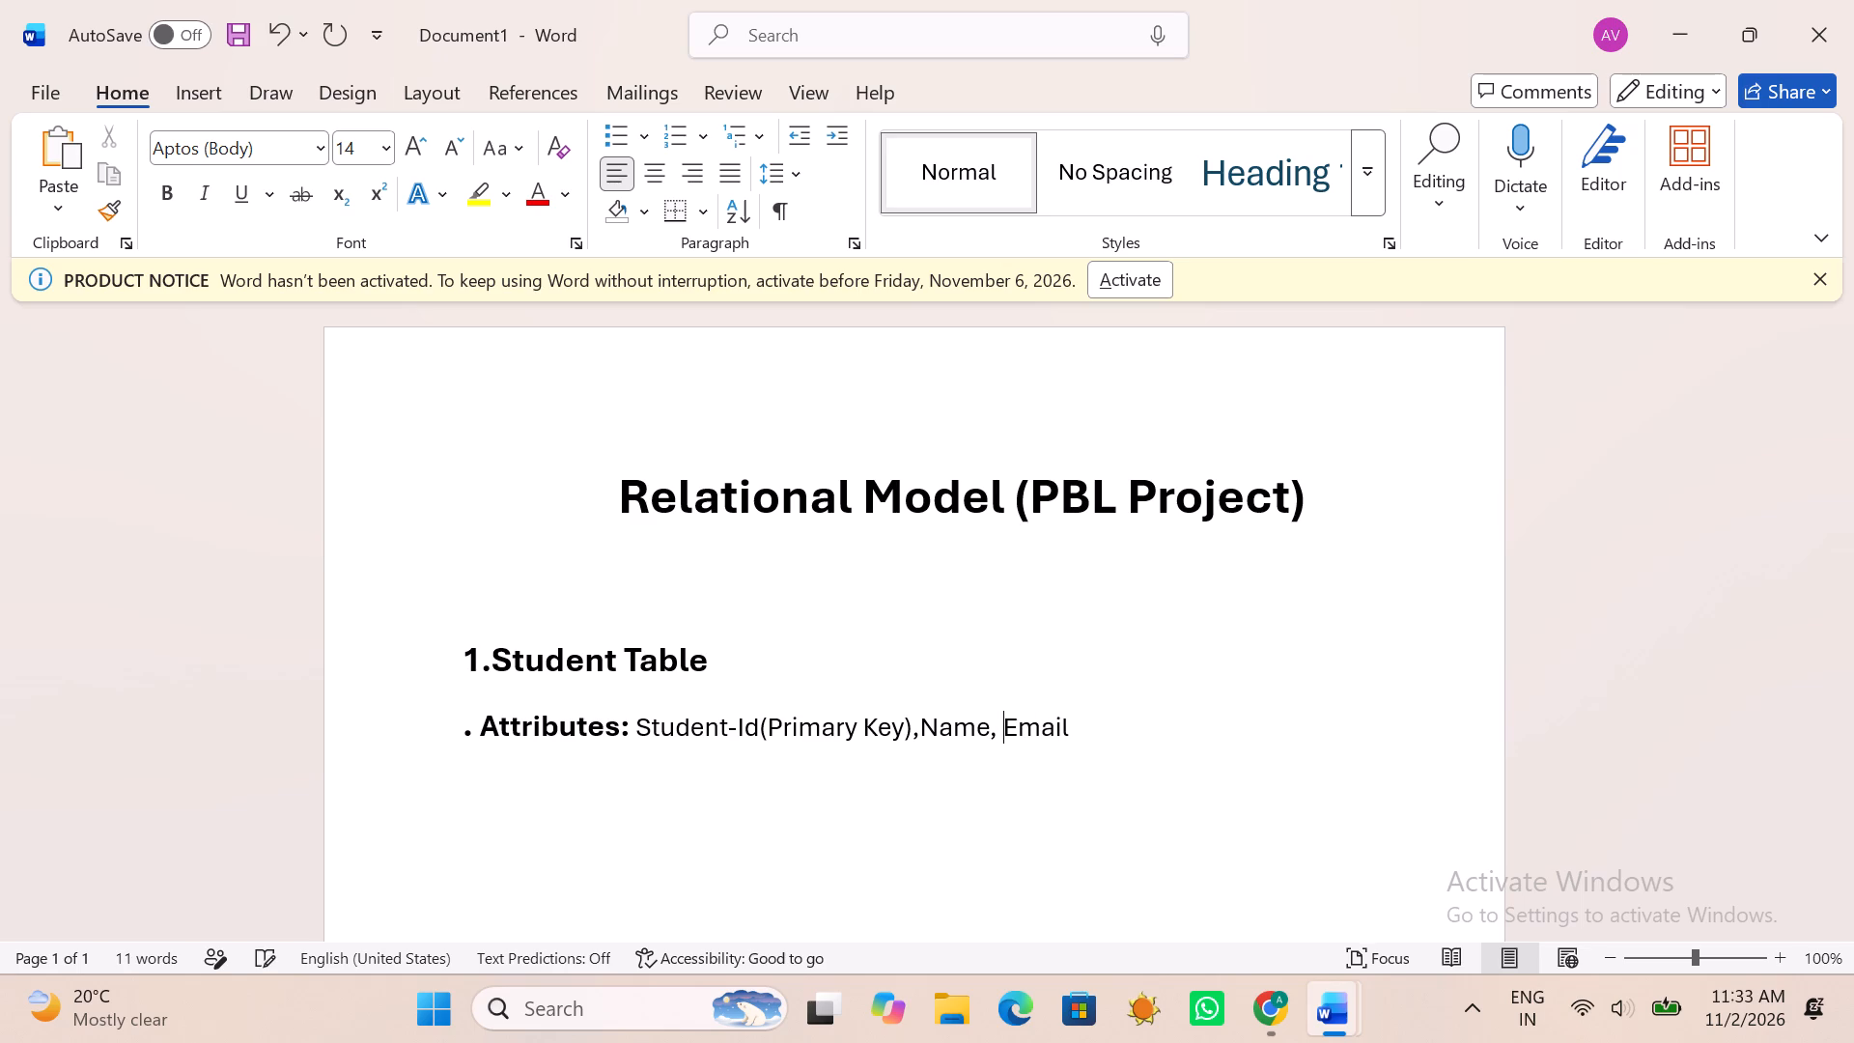
key(Left)
key(Left)
key(space)
key(Right)
key(Right)
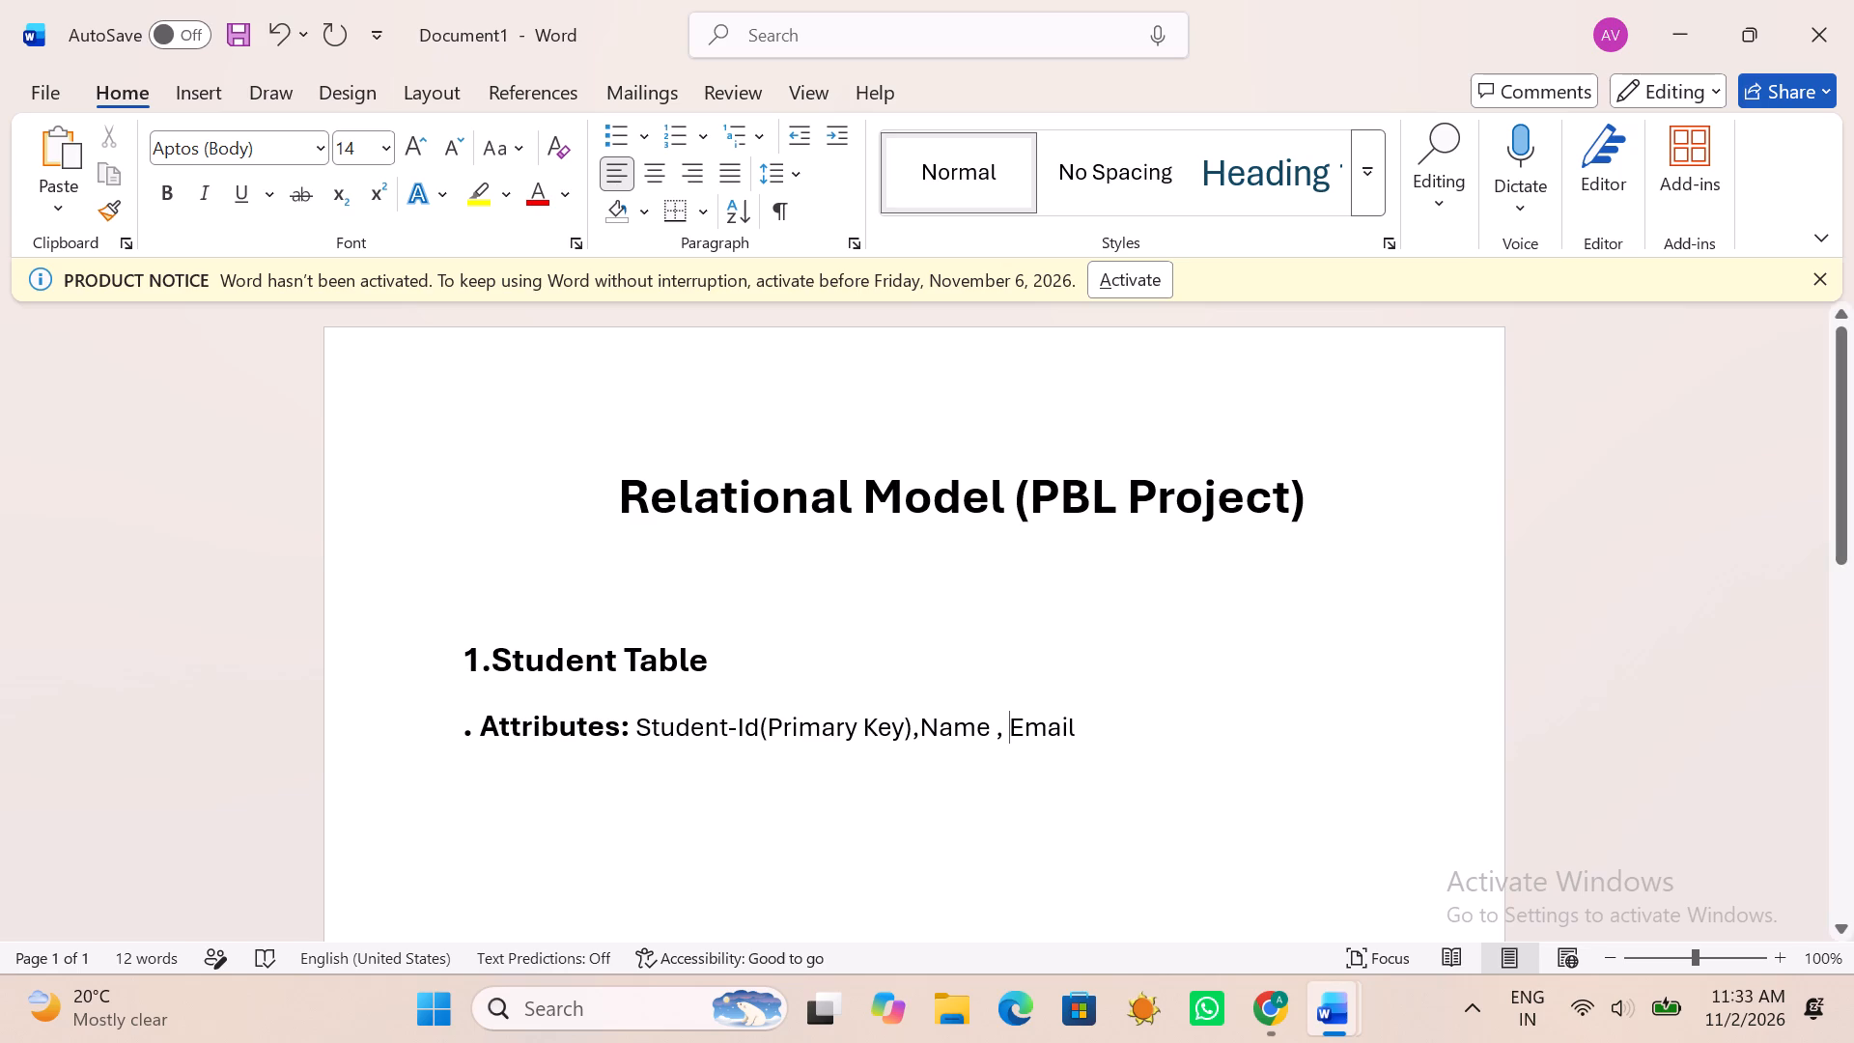
Start a new line below the attributes line with a period in bold, size 16.
click(477, 757)
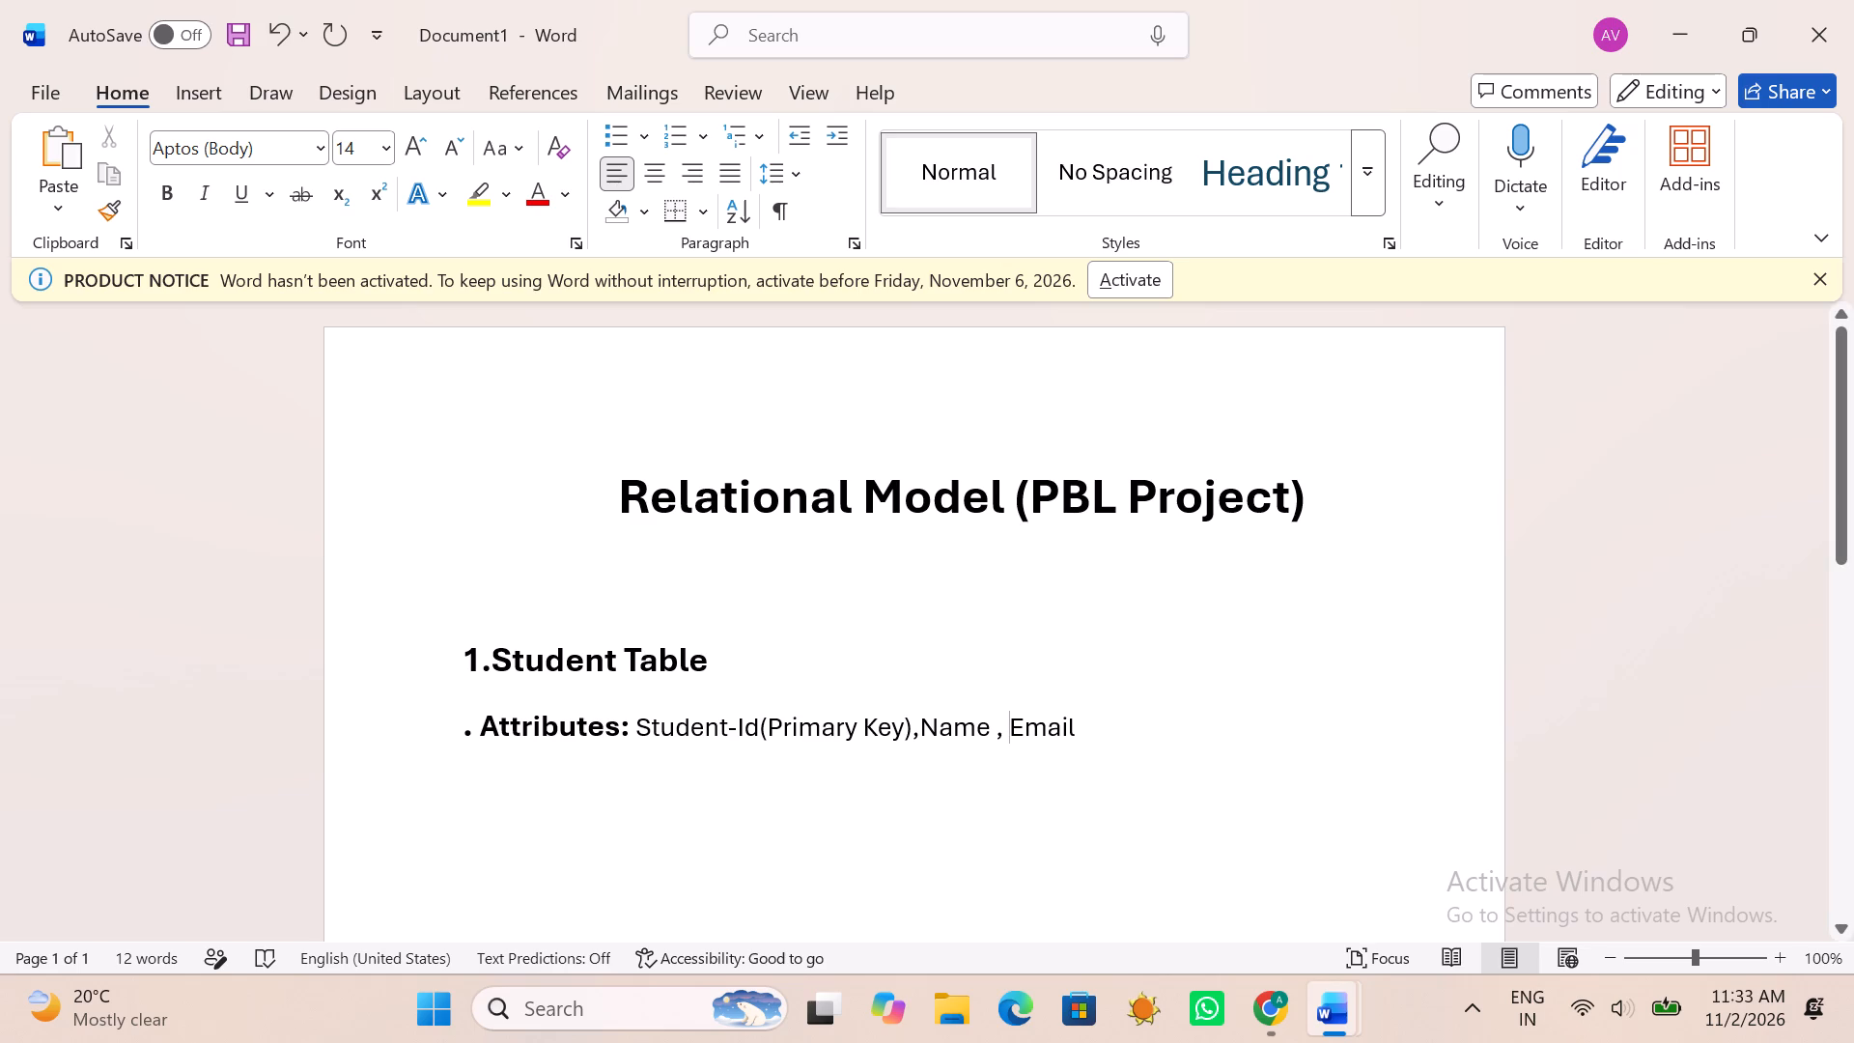
triple_click(471, 769)
click(599, 844)
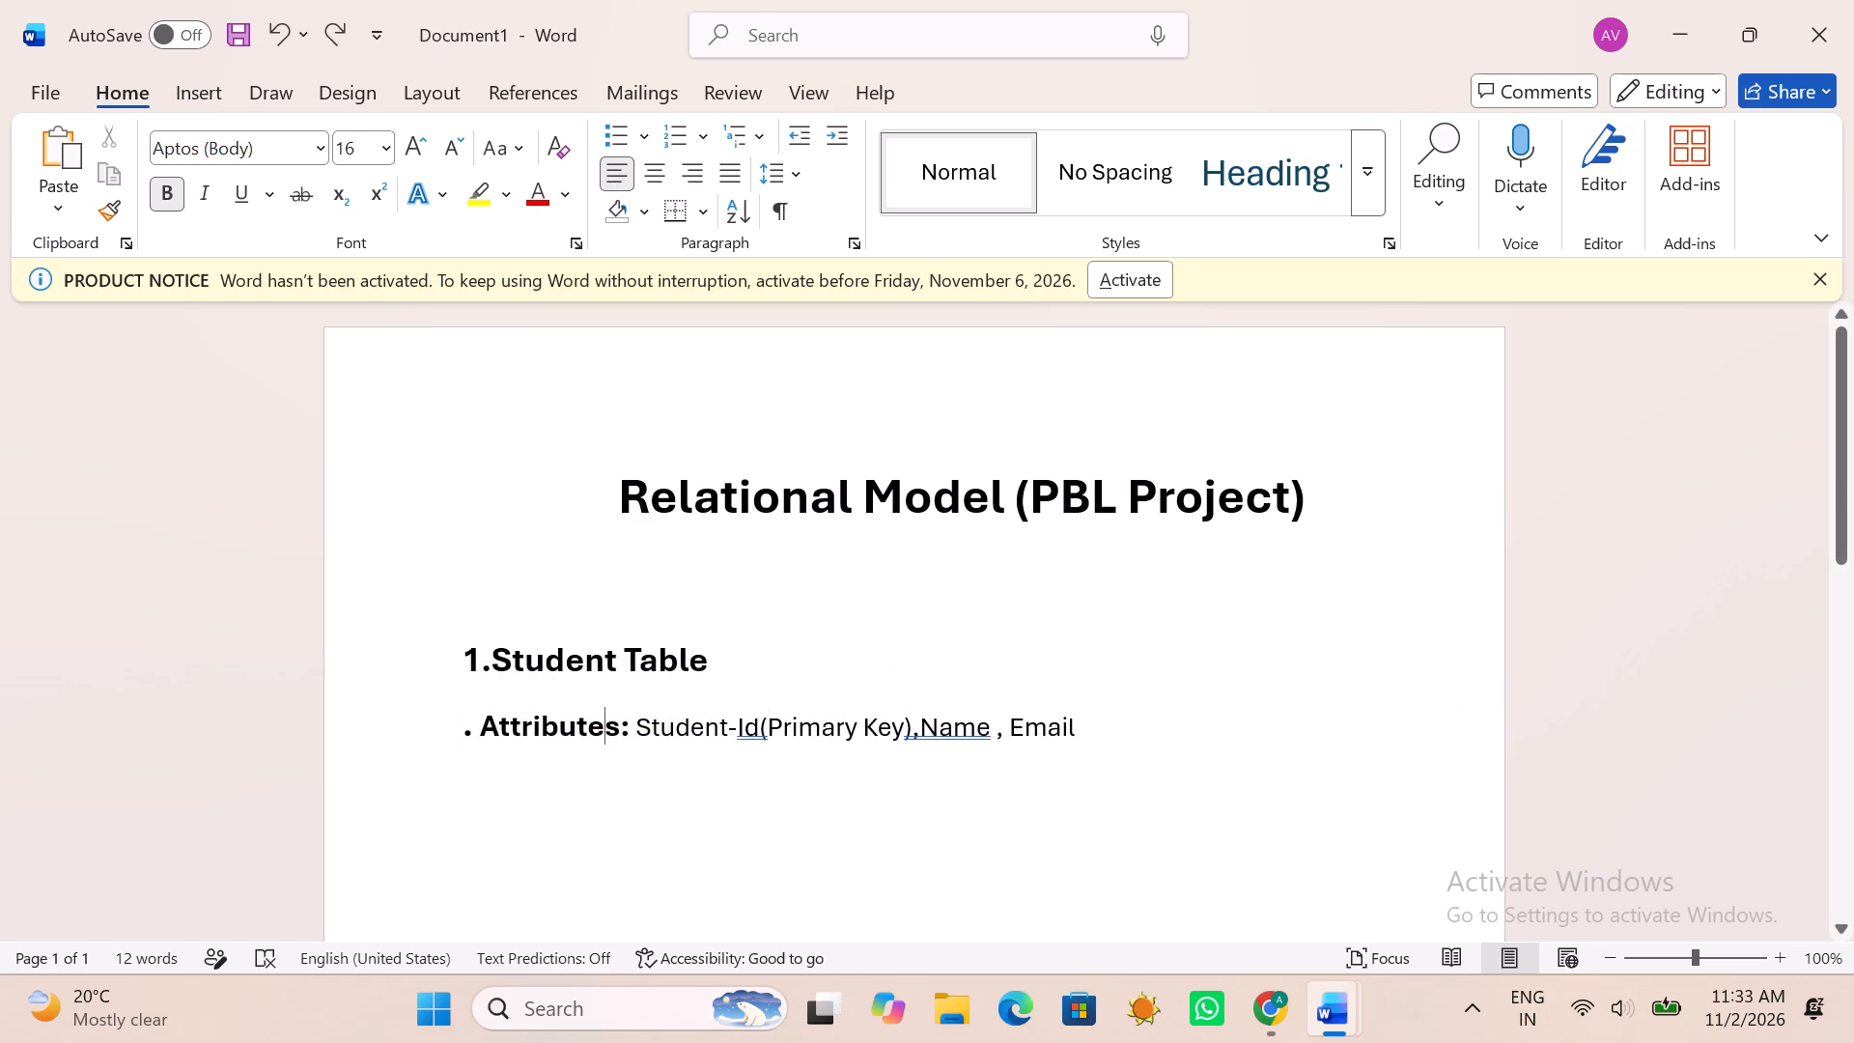
click(471, 772)
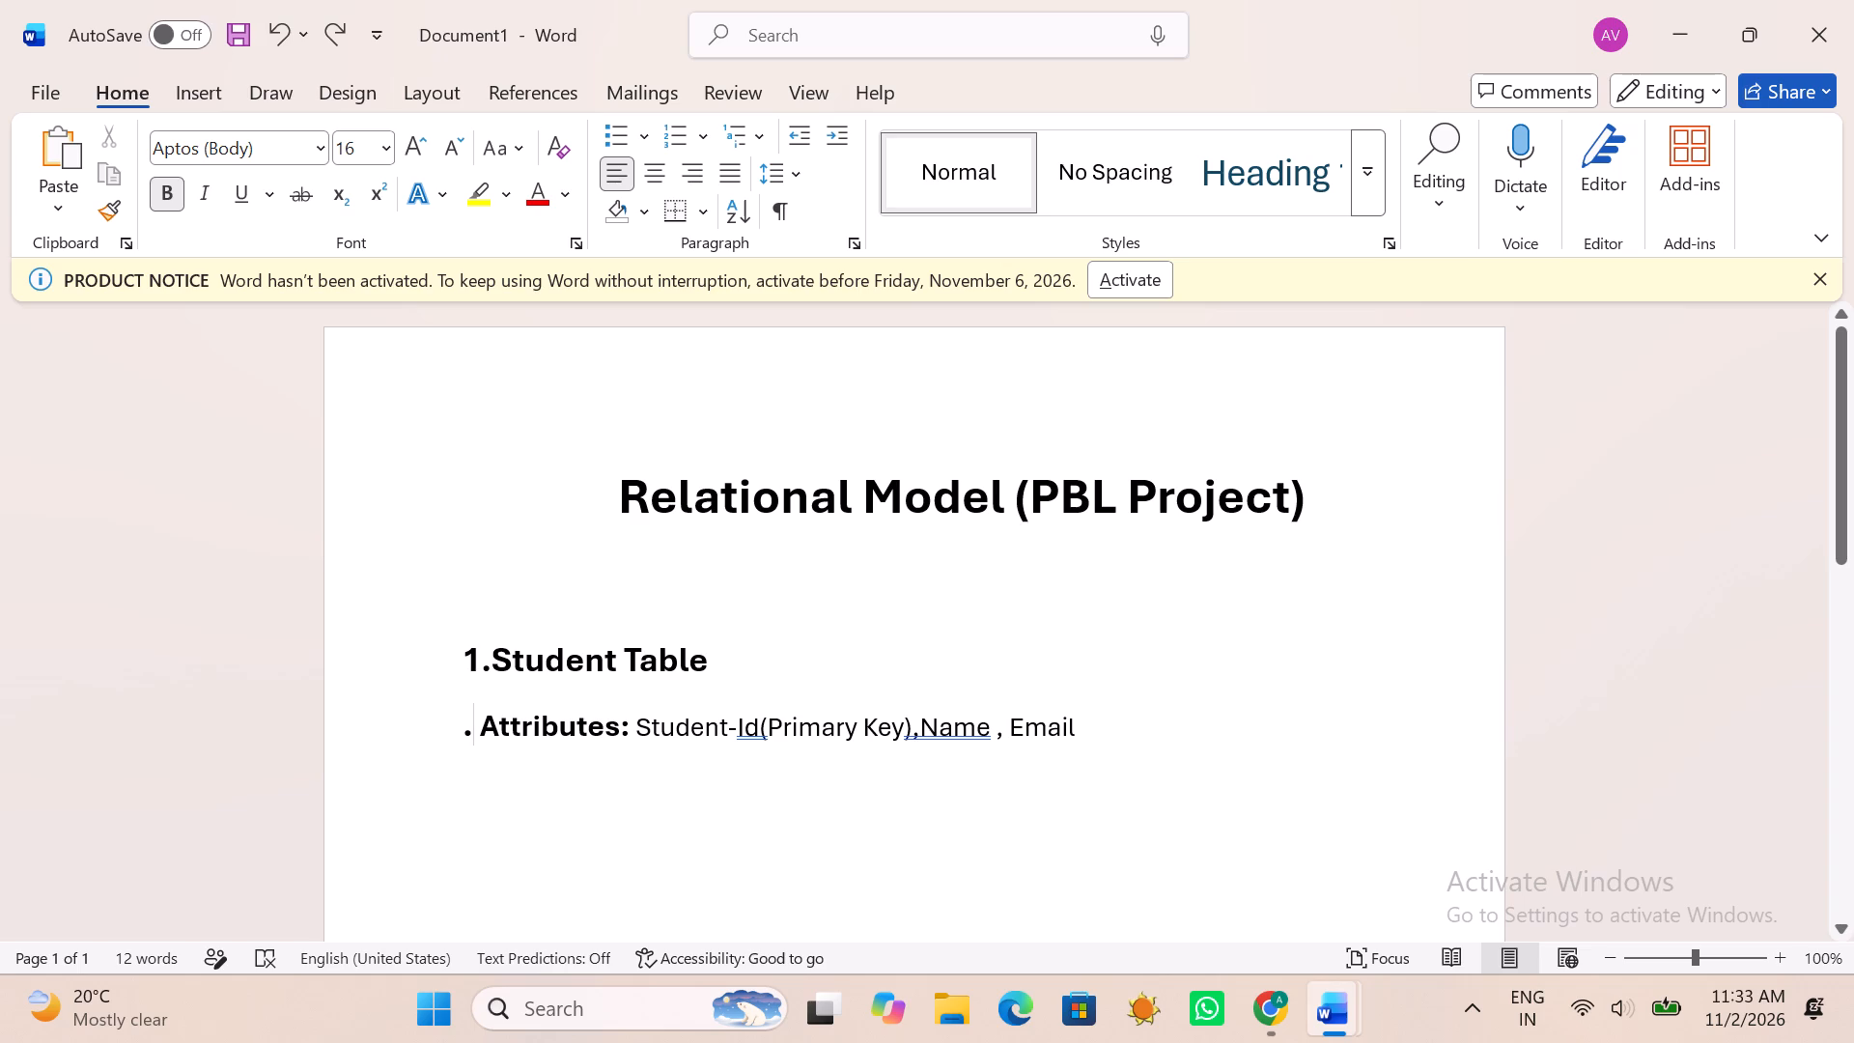
double_click(471, 772)
click(161, 182)
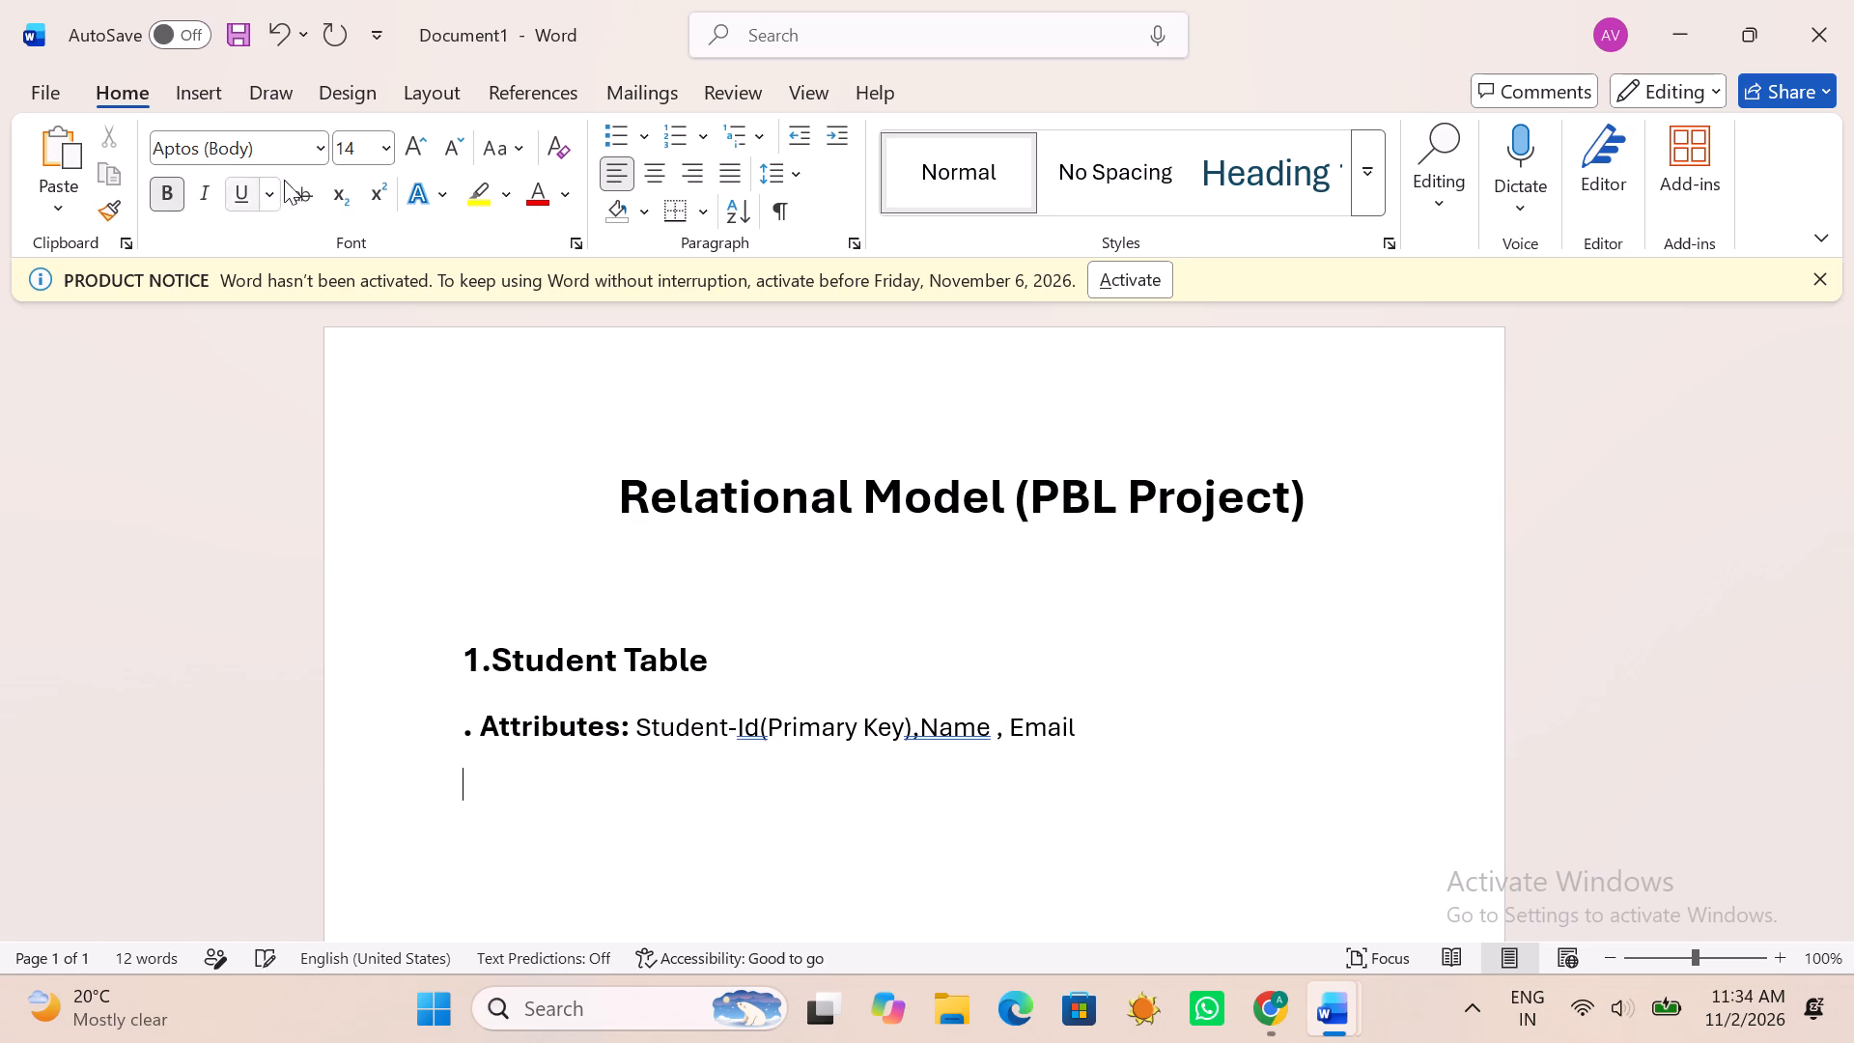
click(386, 140)
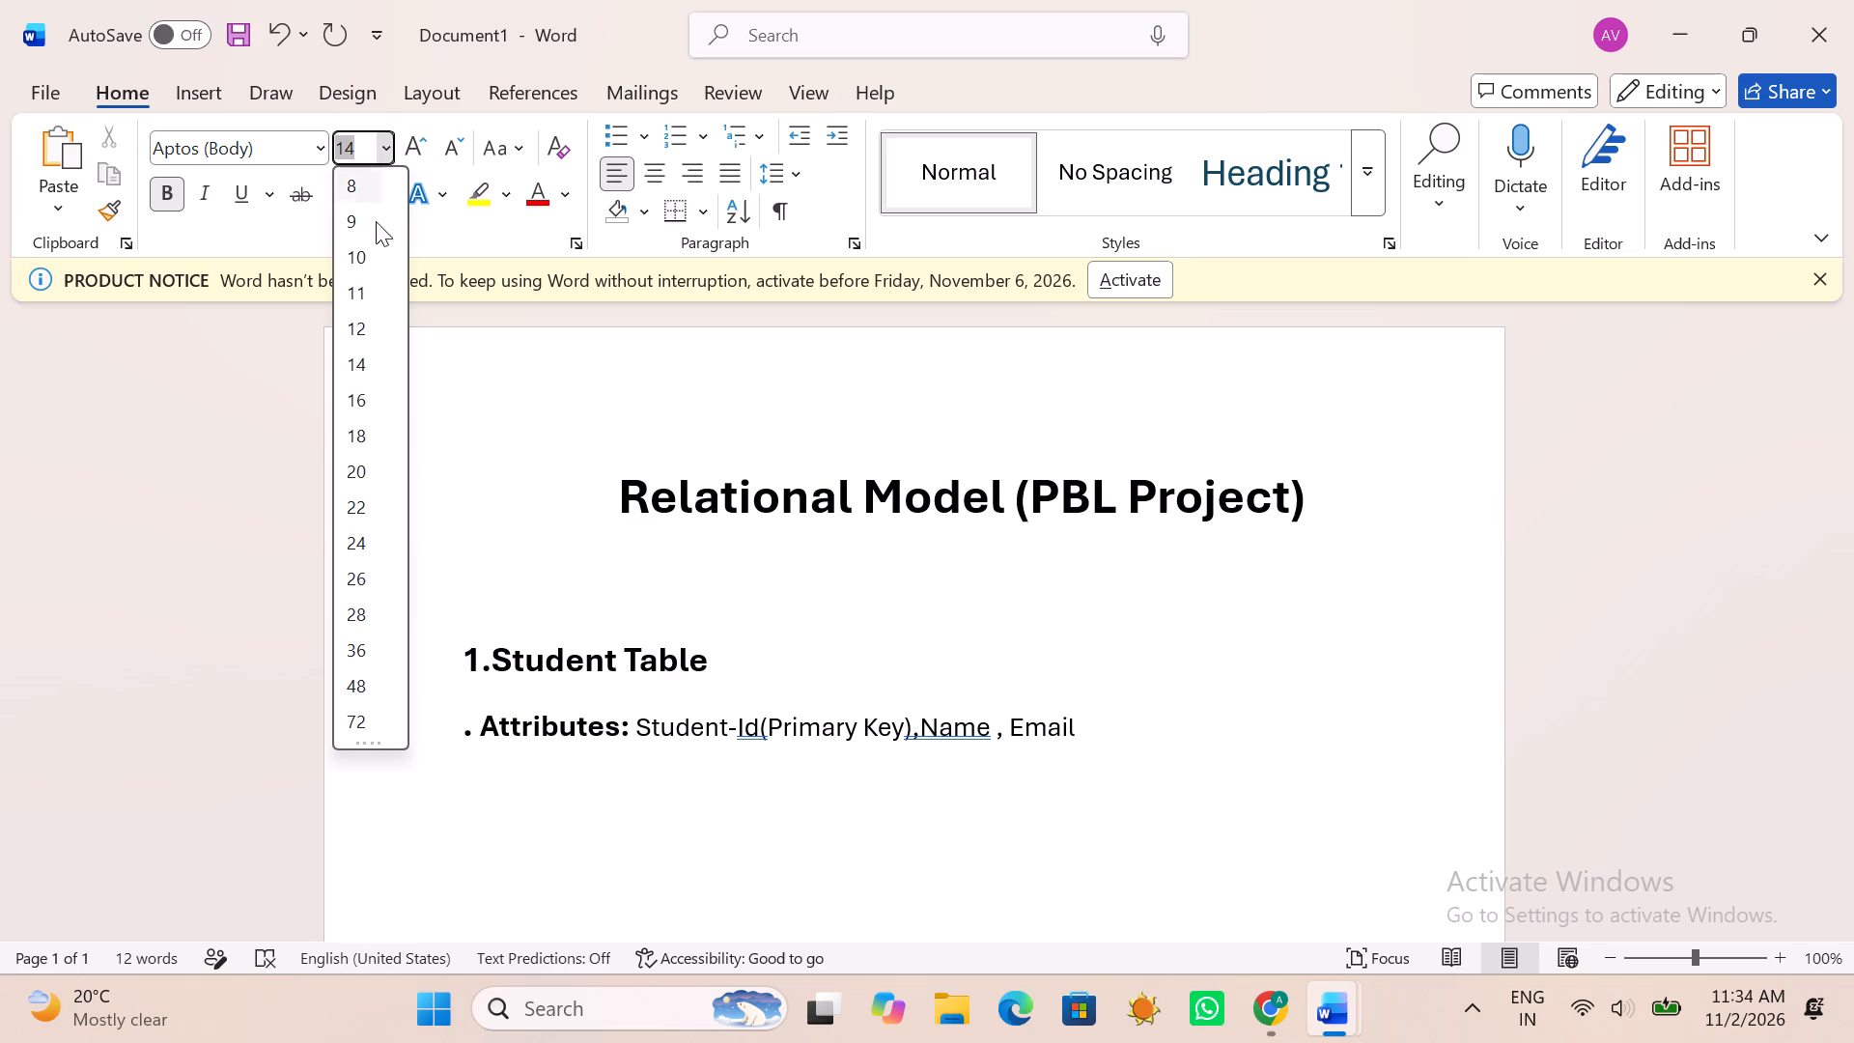
click(375, 388)
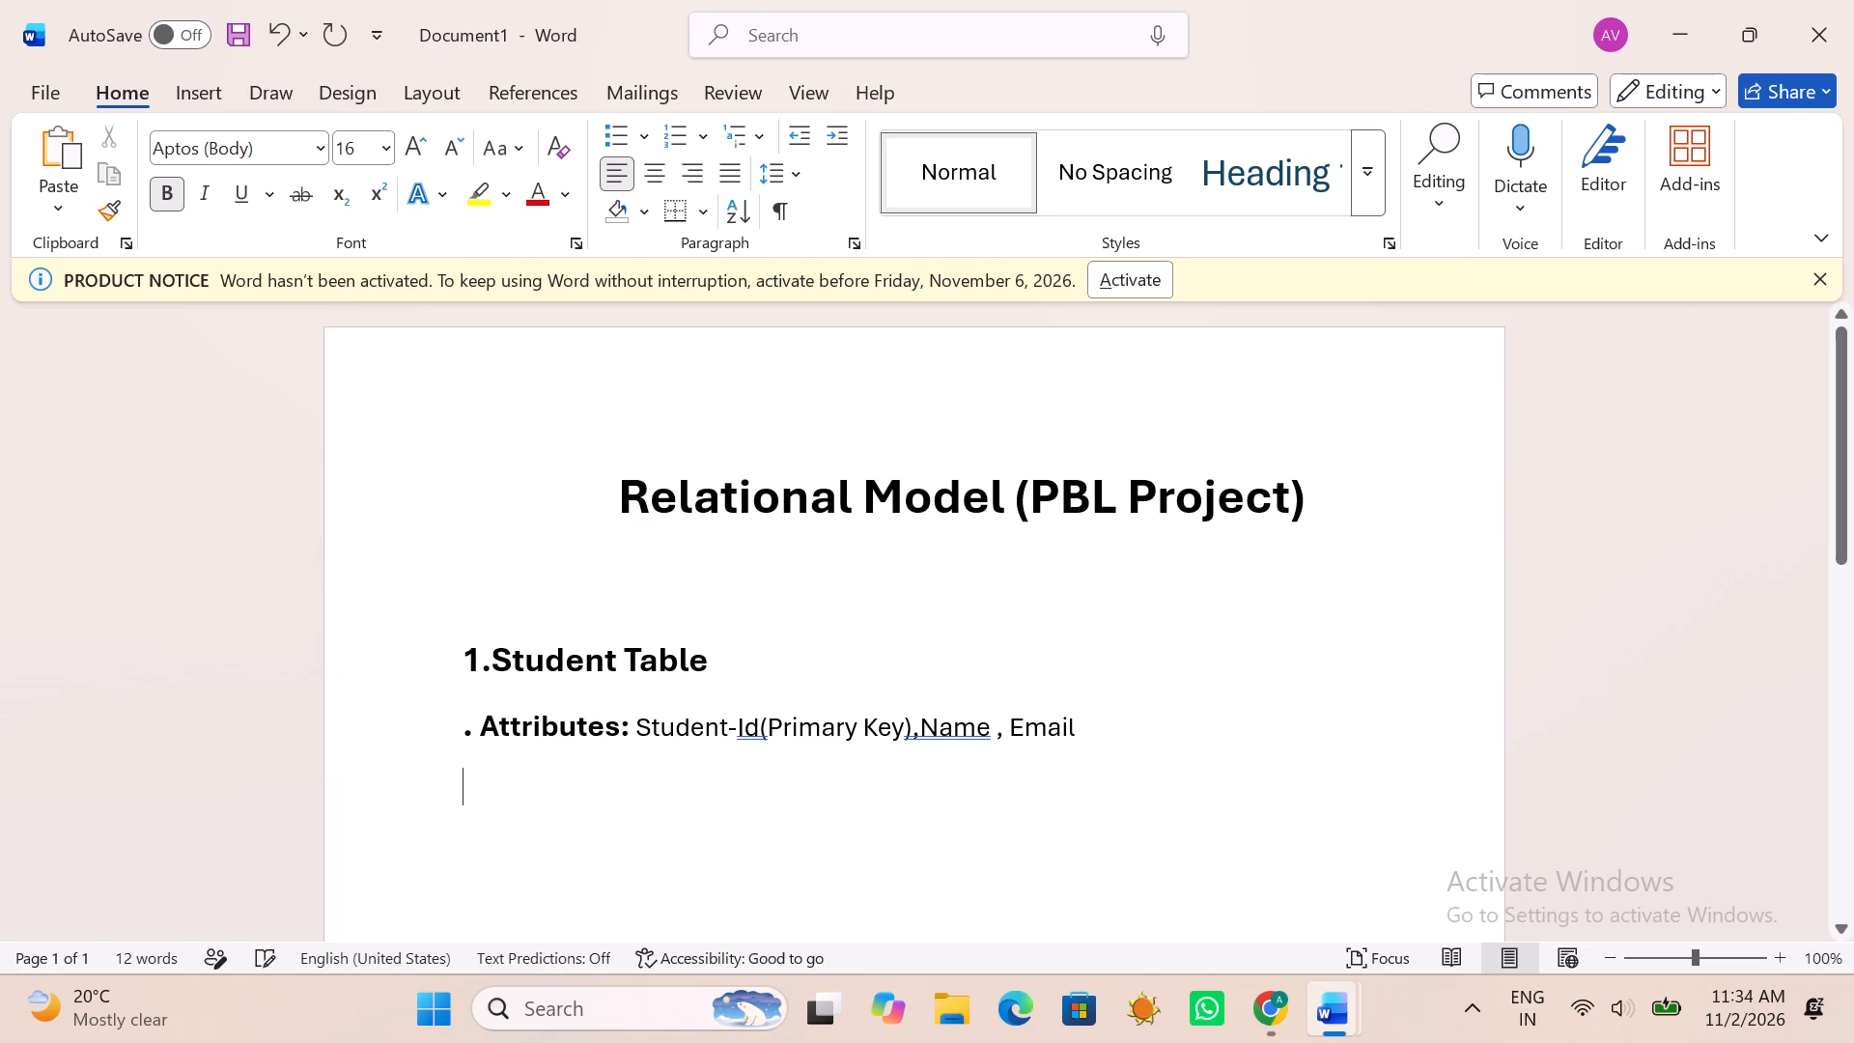
key(shift+greater)
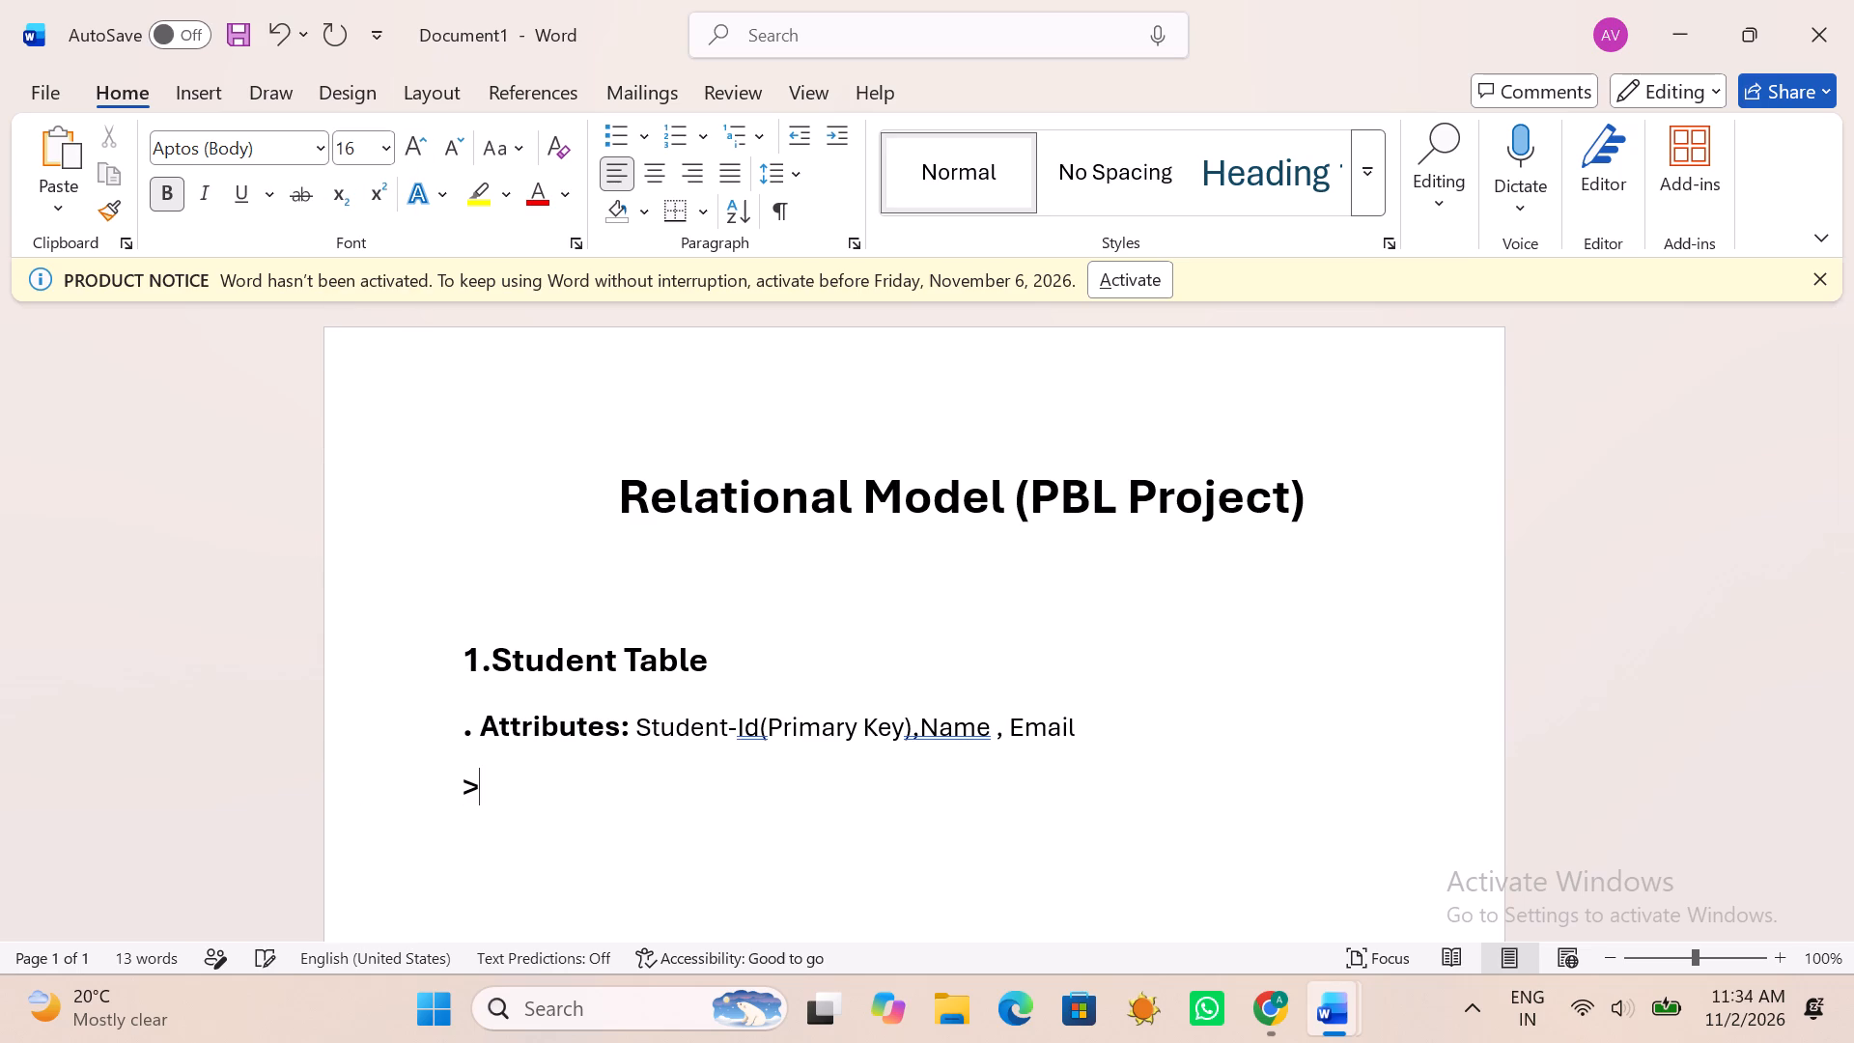
key(BackSpace)
key(period)
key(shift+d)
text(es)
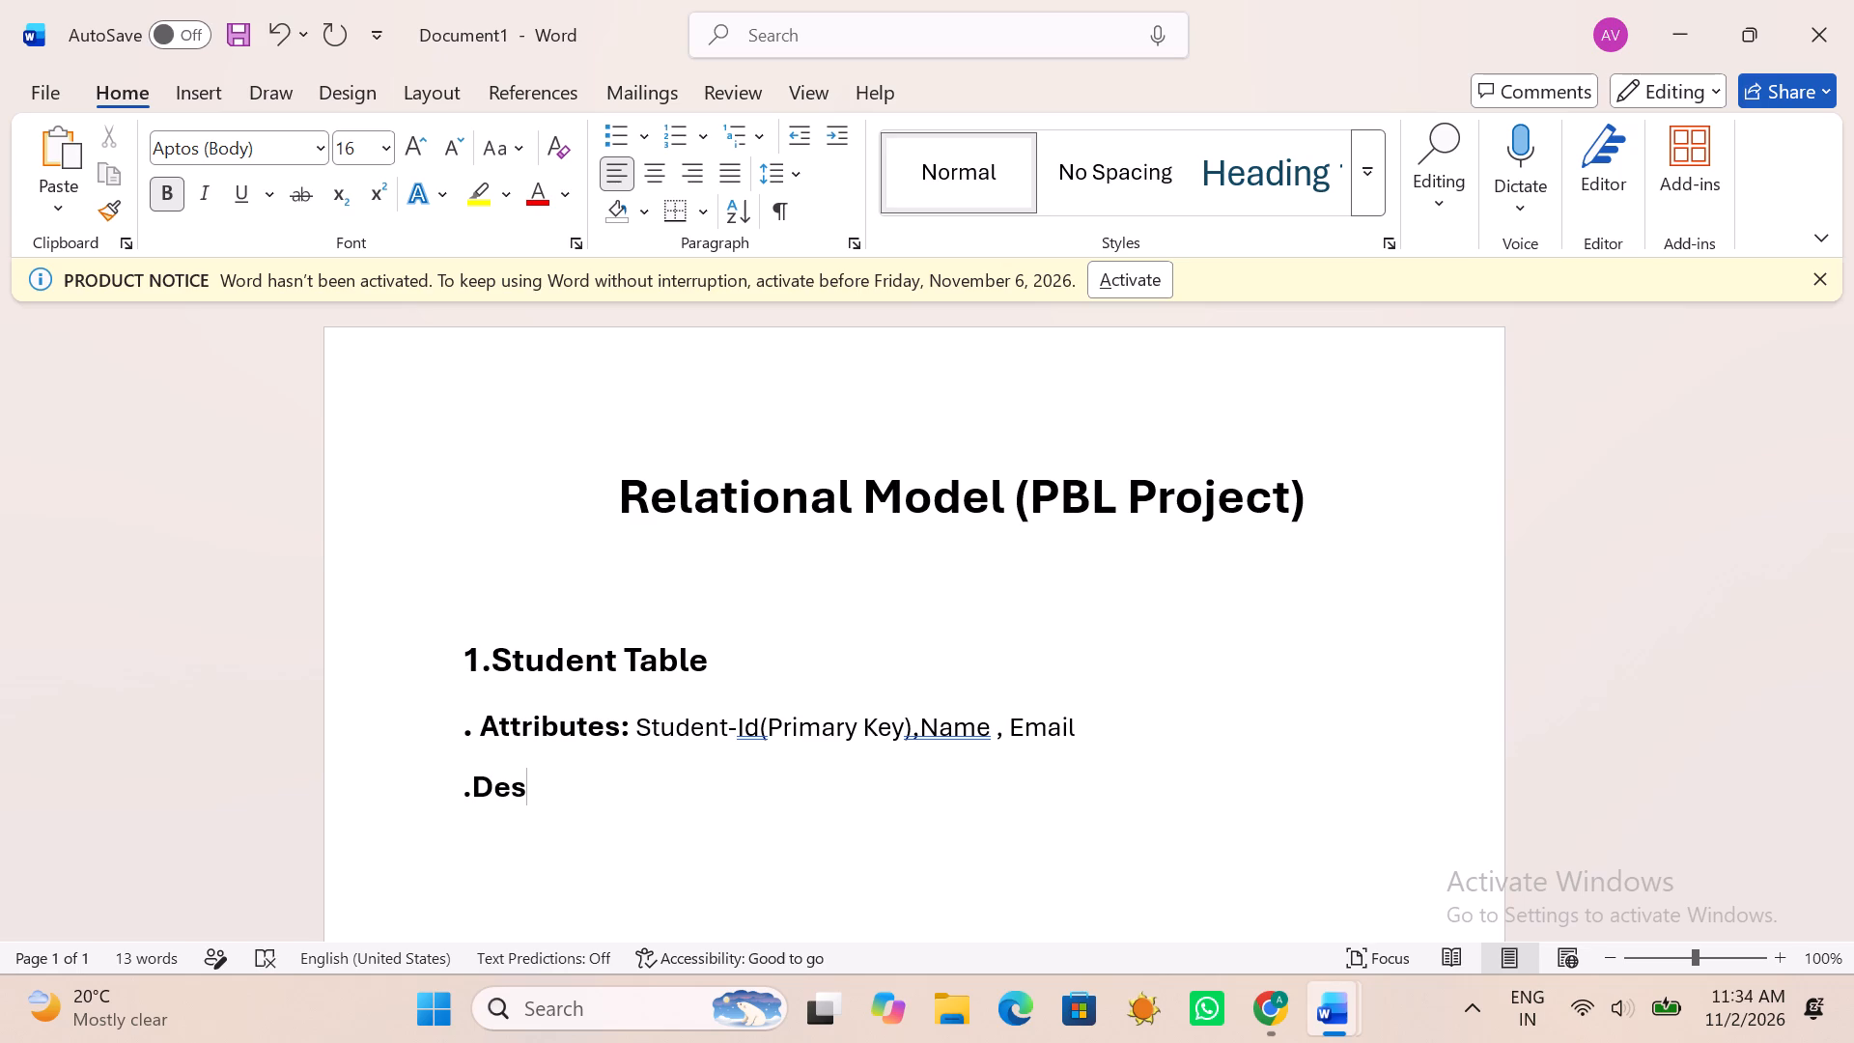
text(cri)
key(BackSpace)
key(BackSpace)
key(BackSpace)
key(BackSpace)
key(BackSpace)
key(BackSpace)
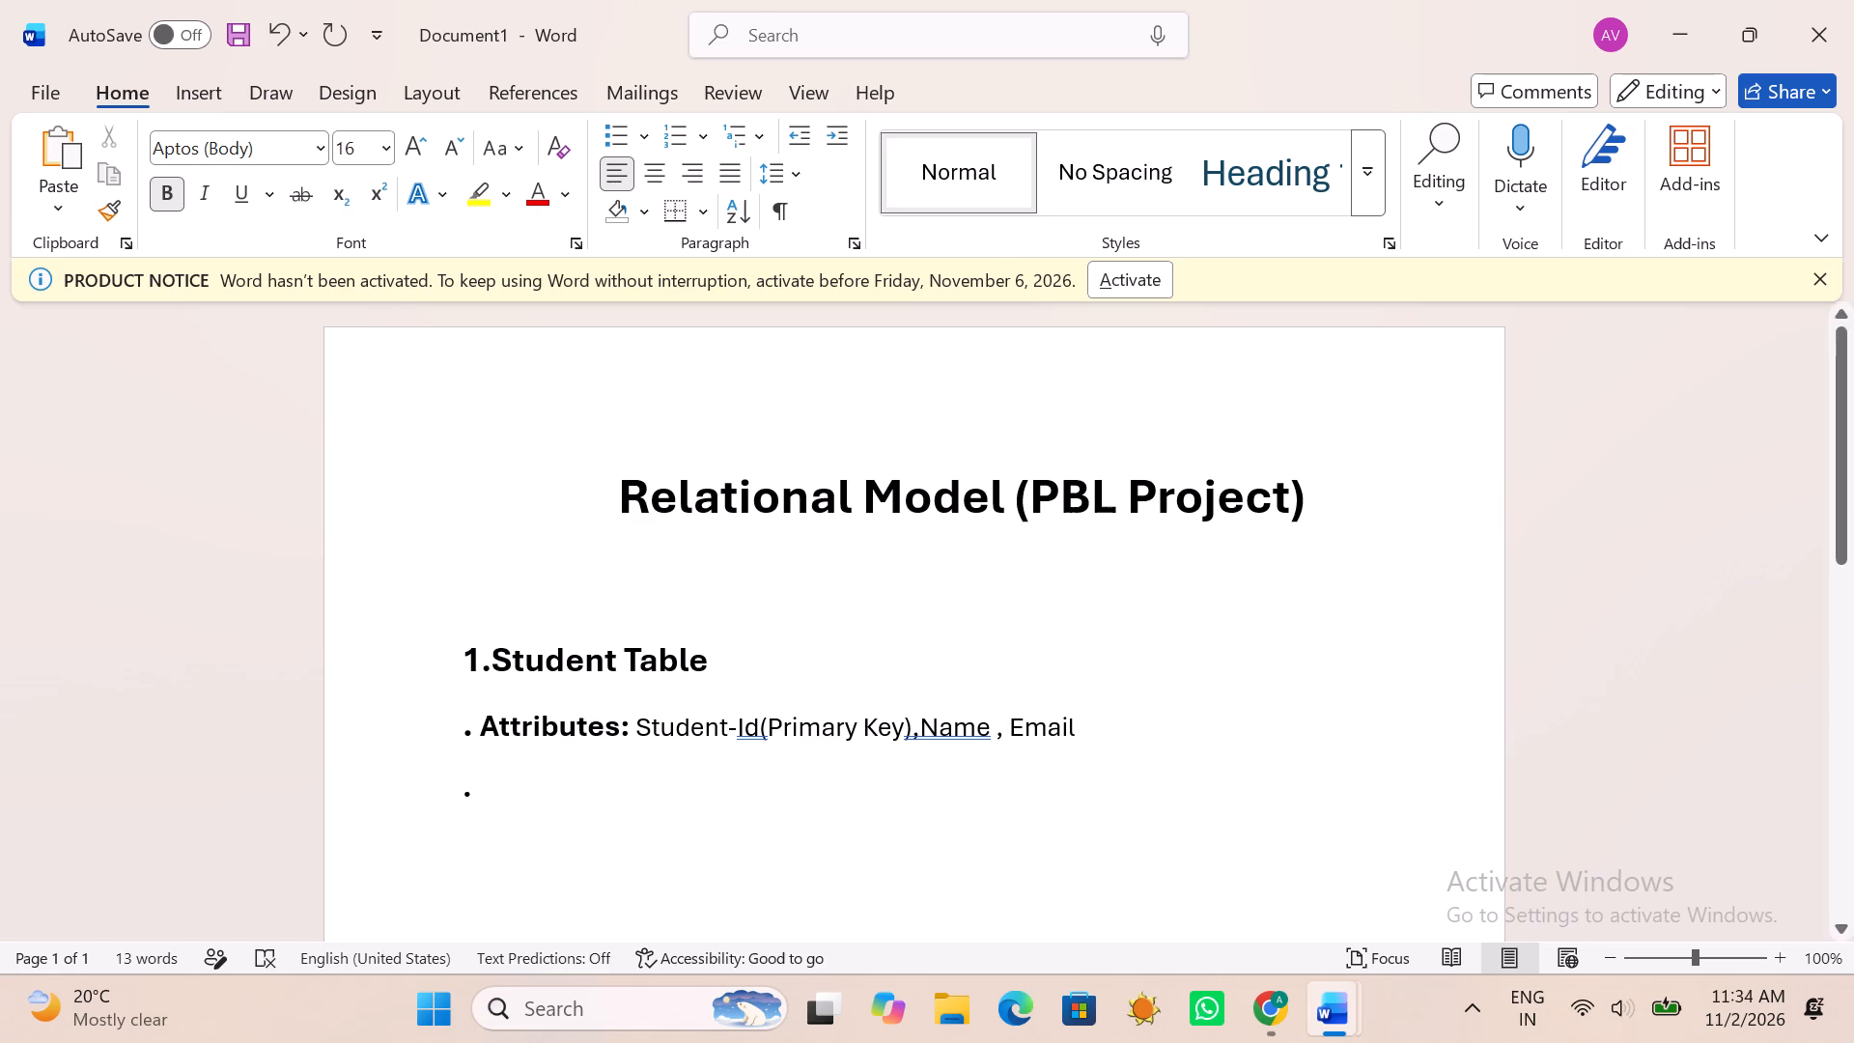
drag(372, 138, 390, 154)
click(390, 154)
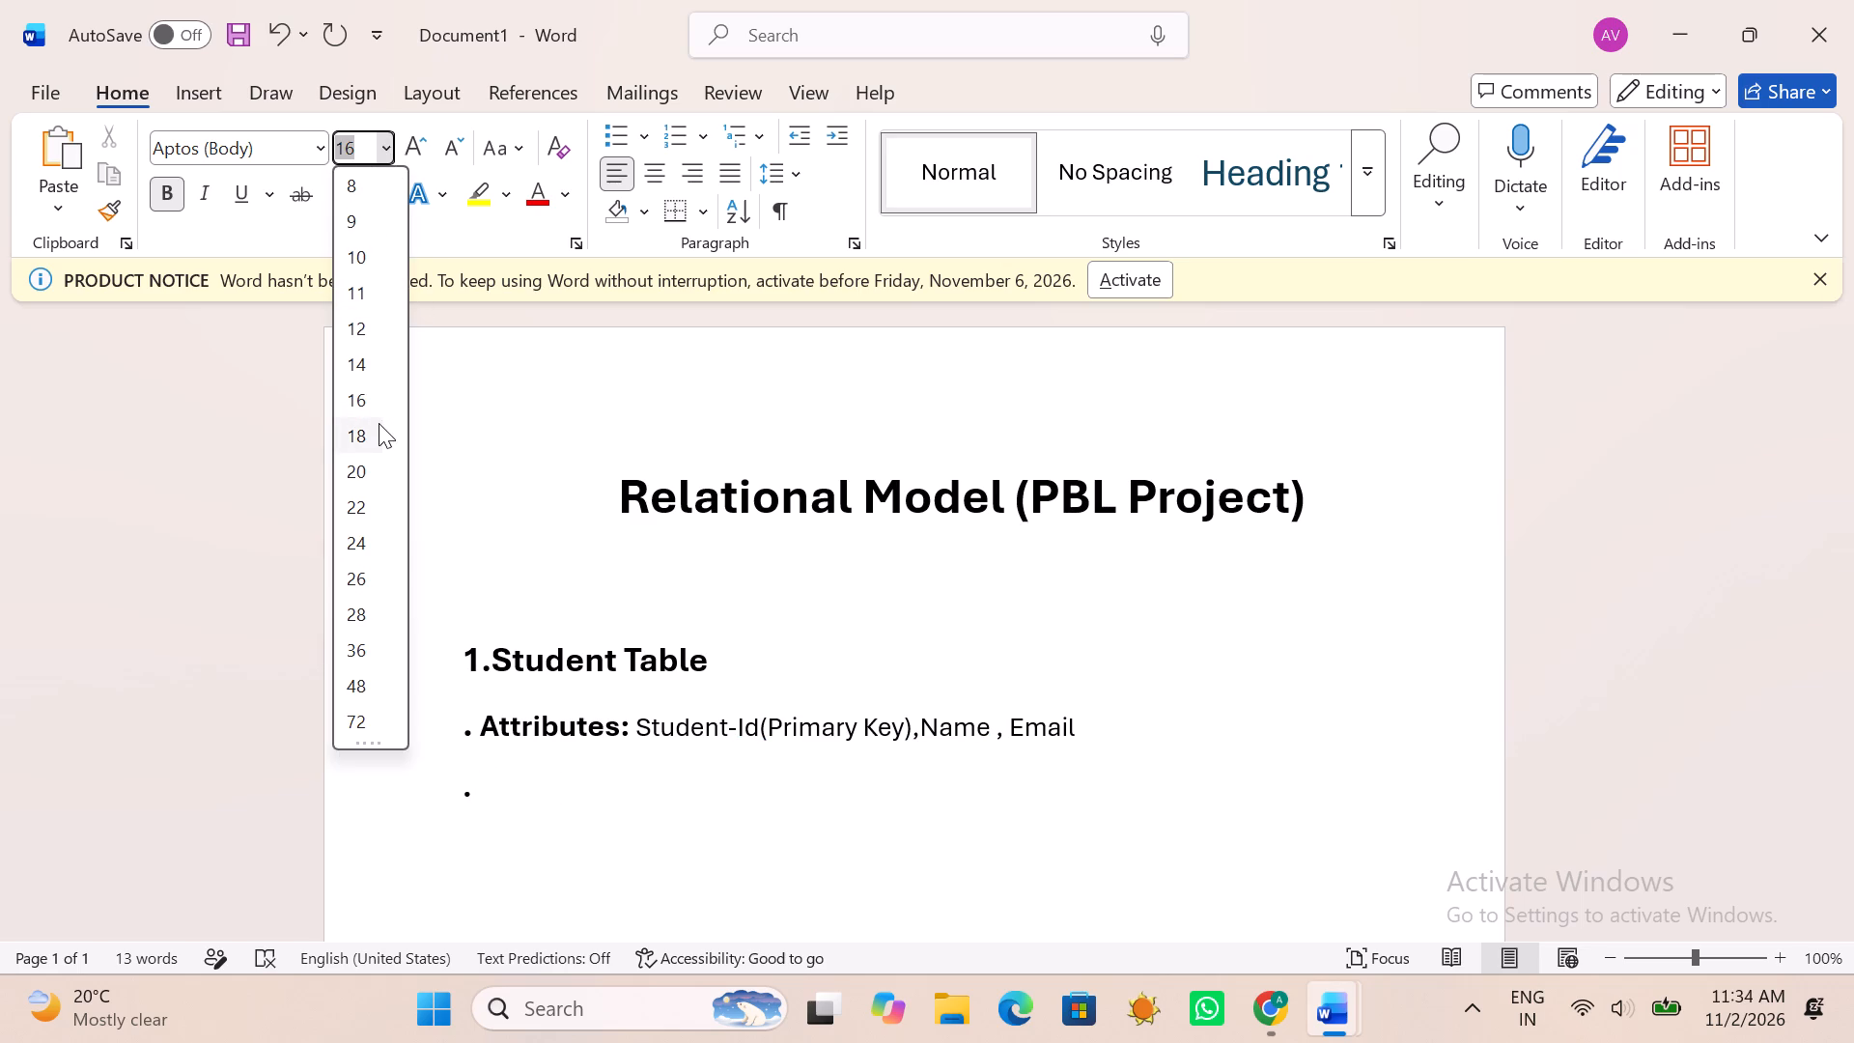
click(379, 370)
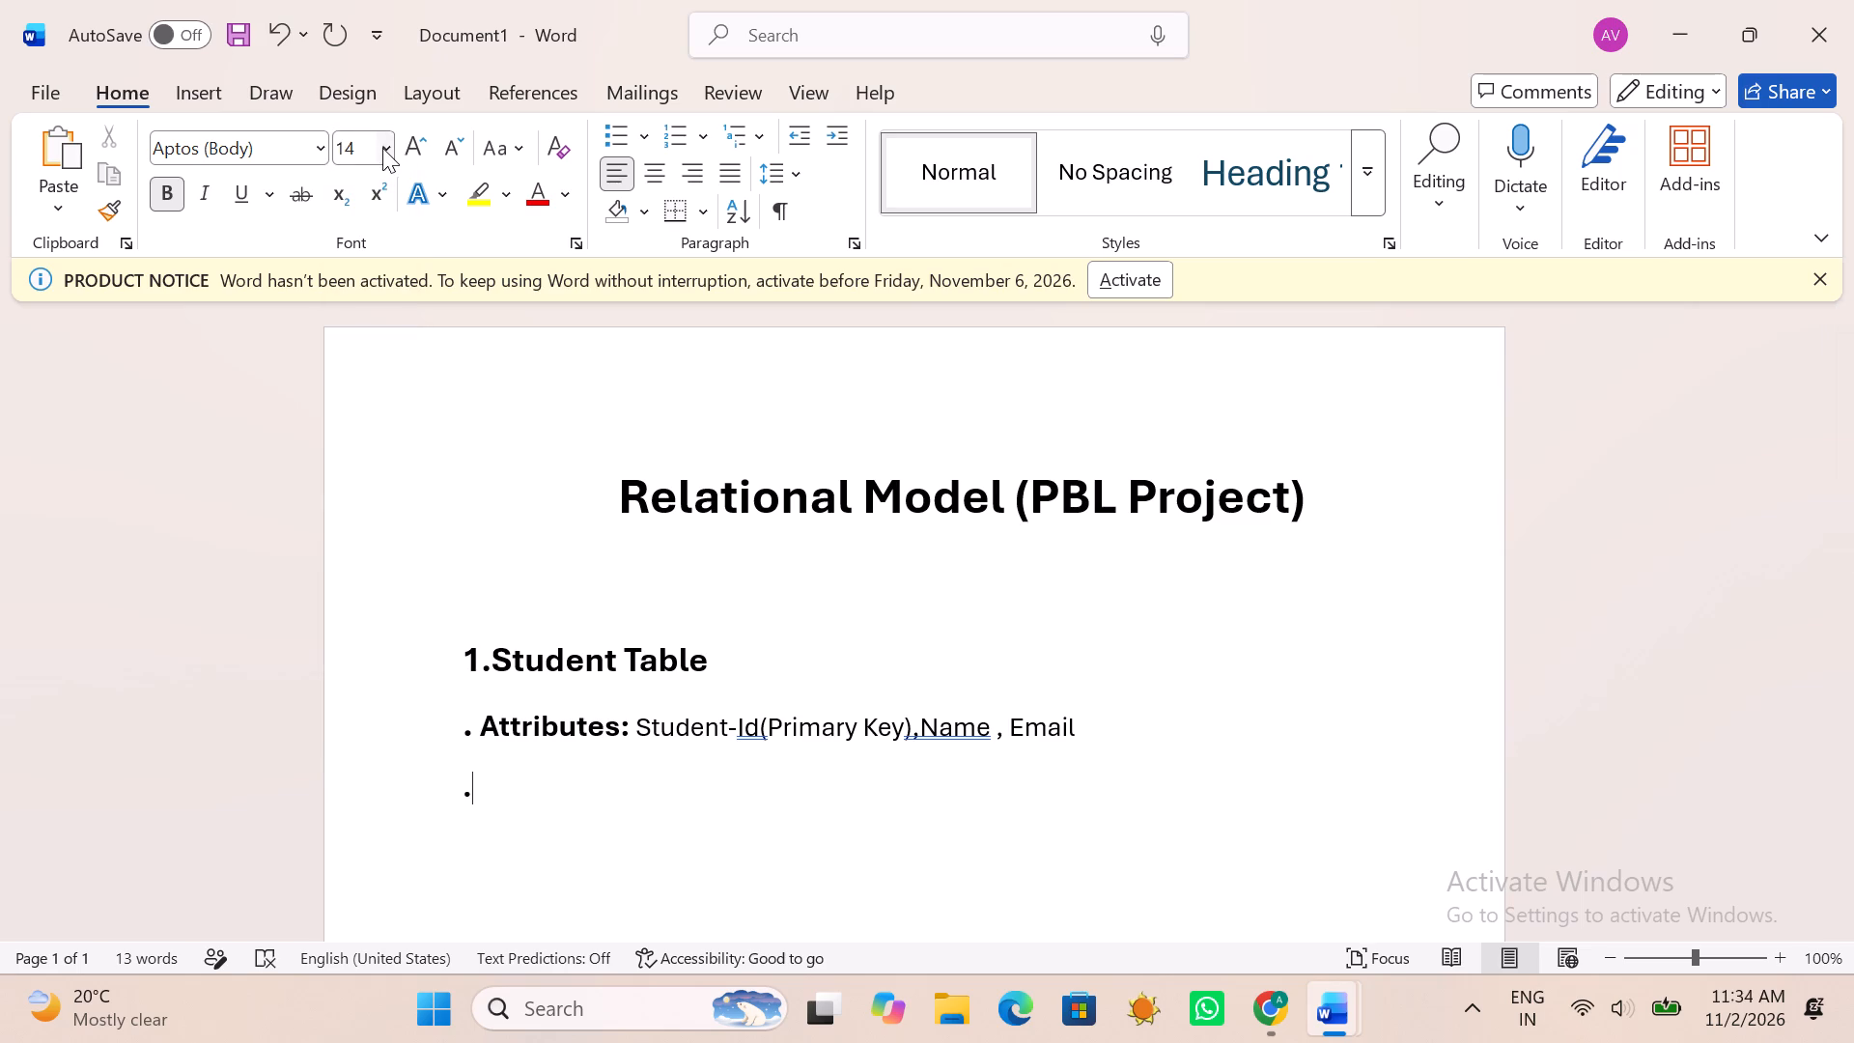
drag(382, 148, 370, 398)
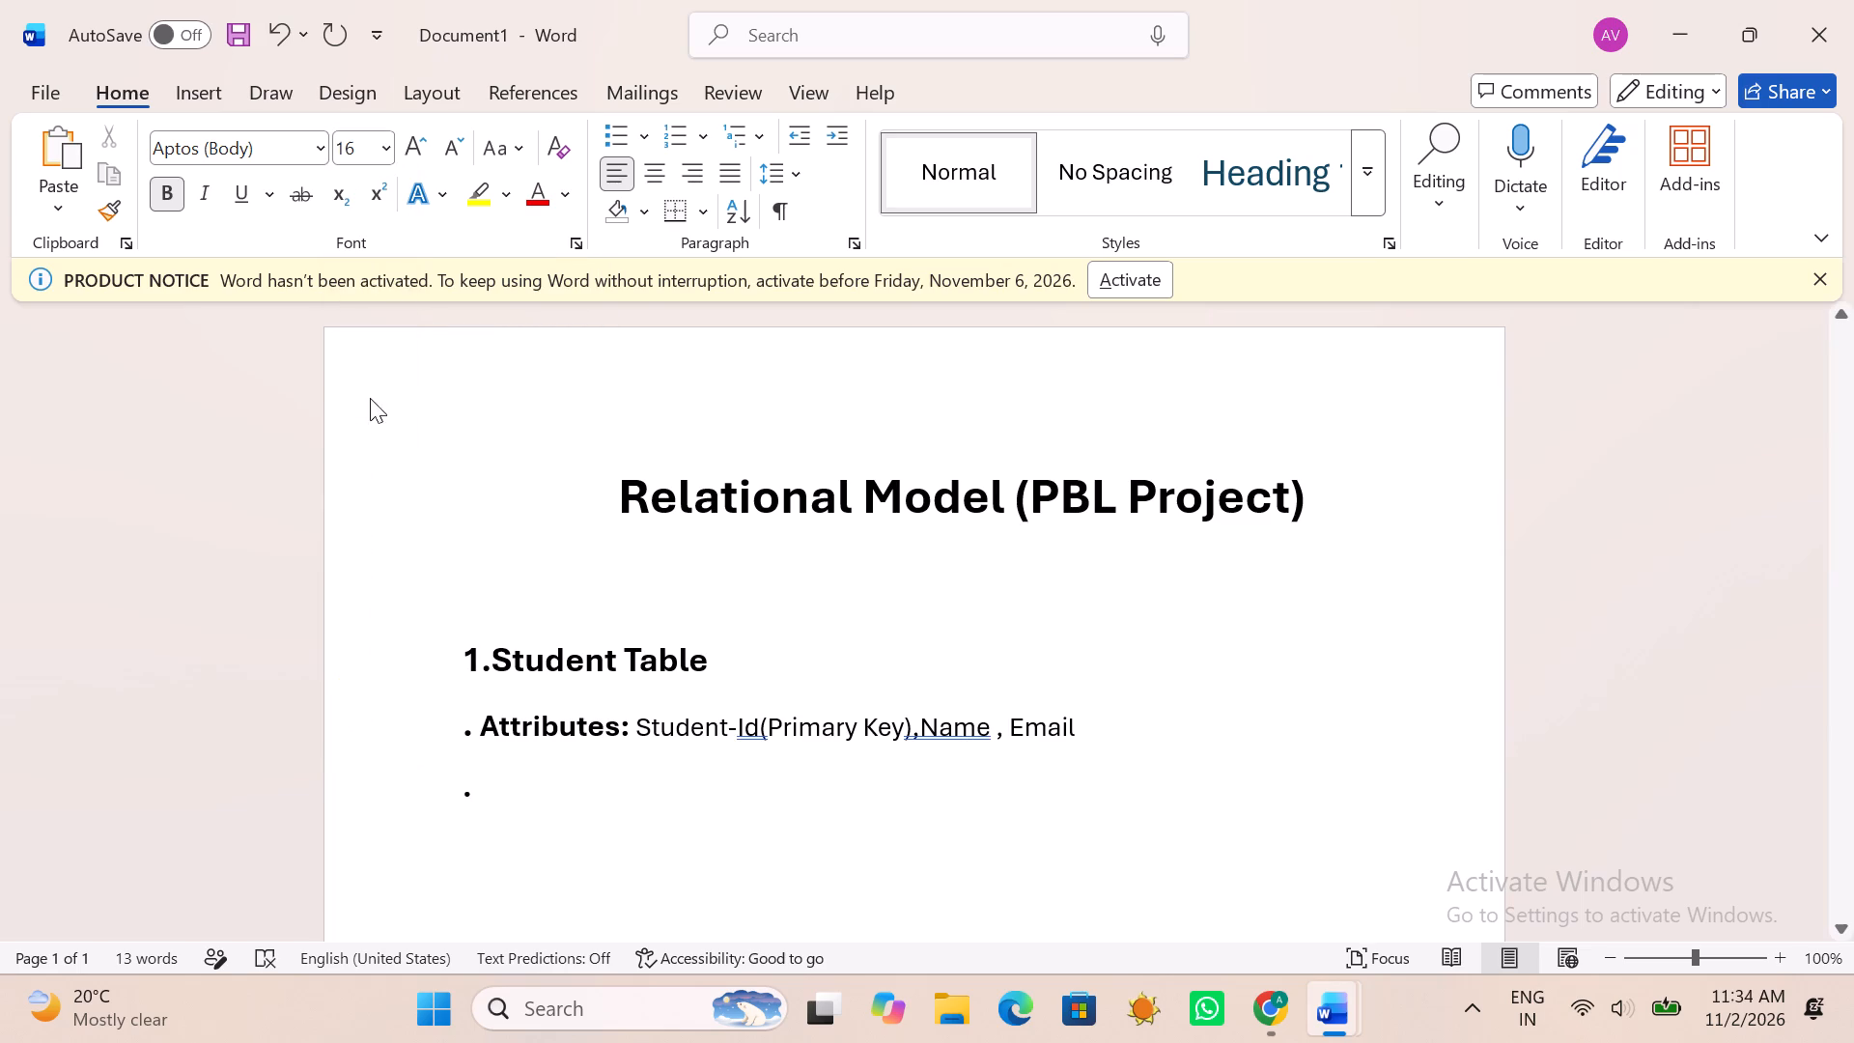
Set the font size of the title line "Relational Model (PBL Project)" to 22.
click(370, 398)
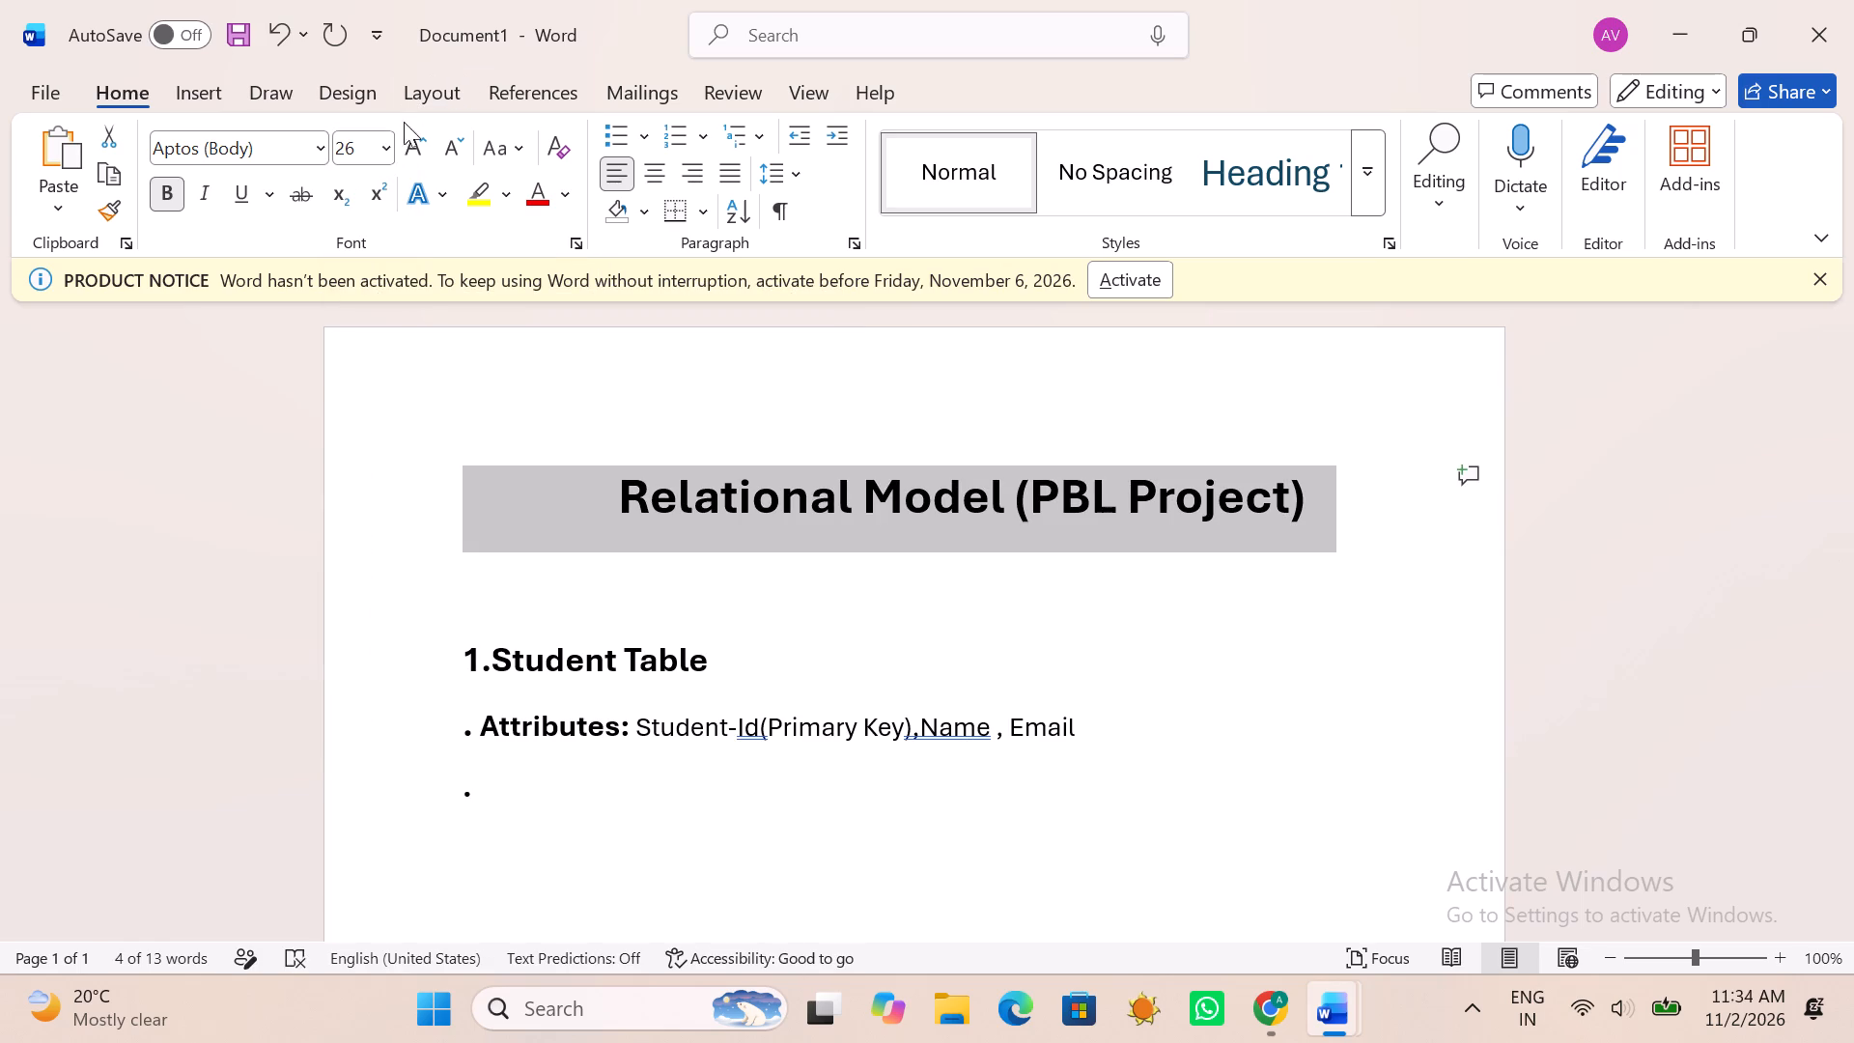
click(386, 154)
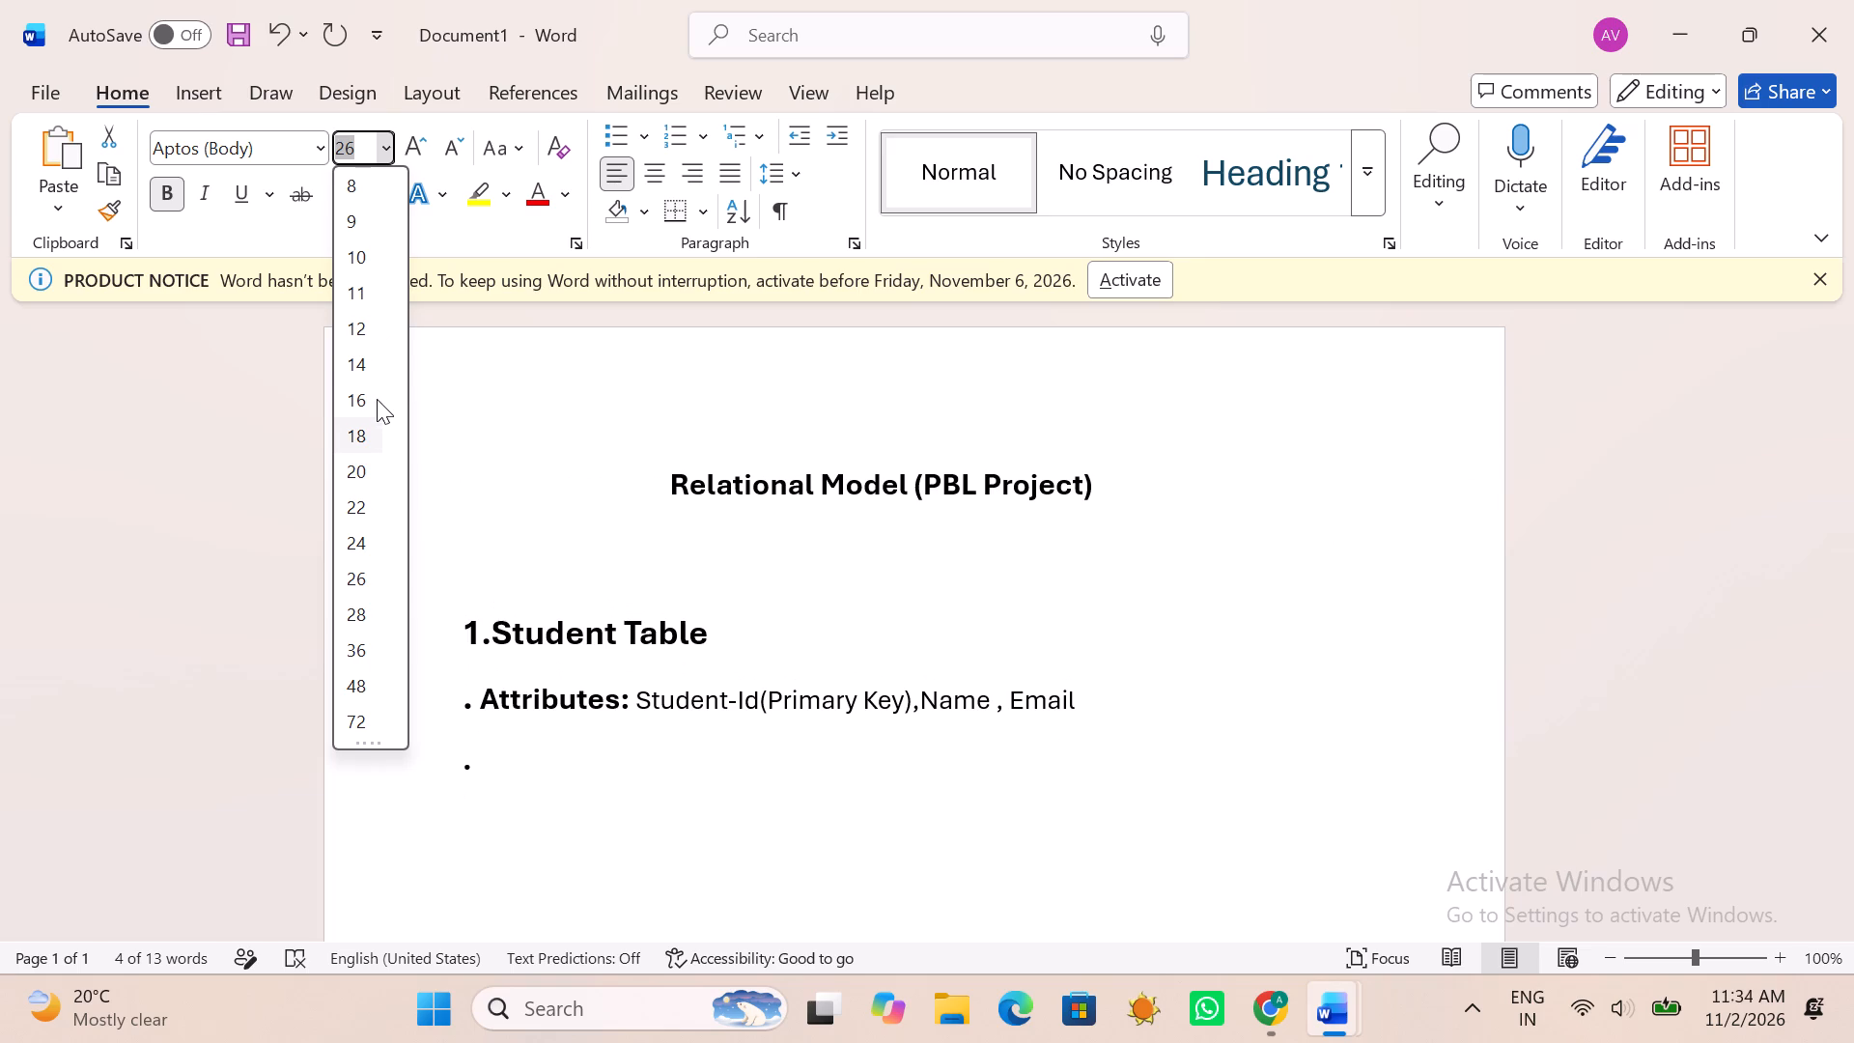
click(377, 395)
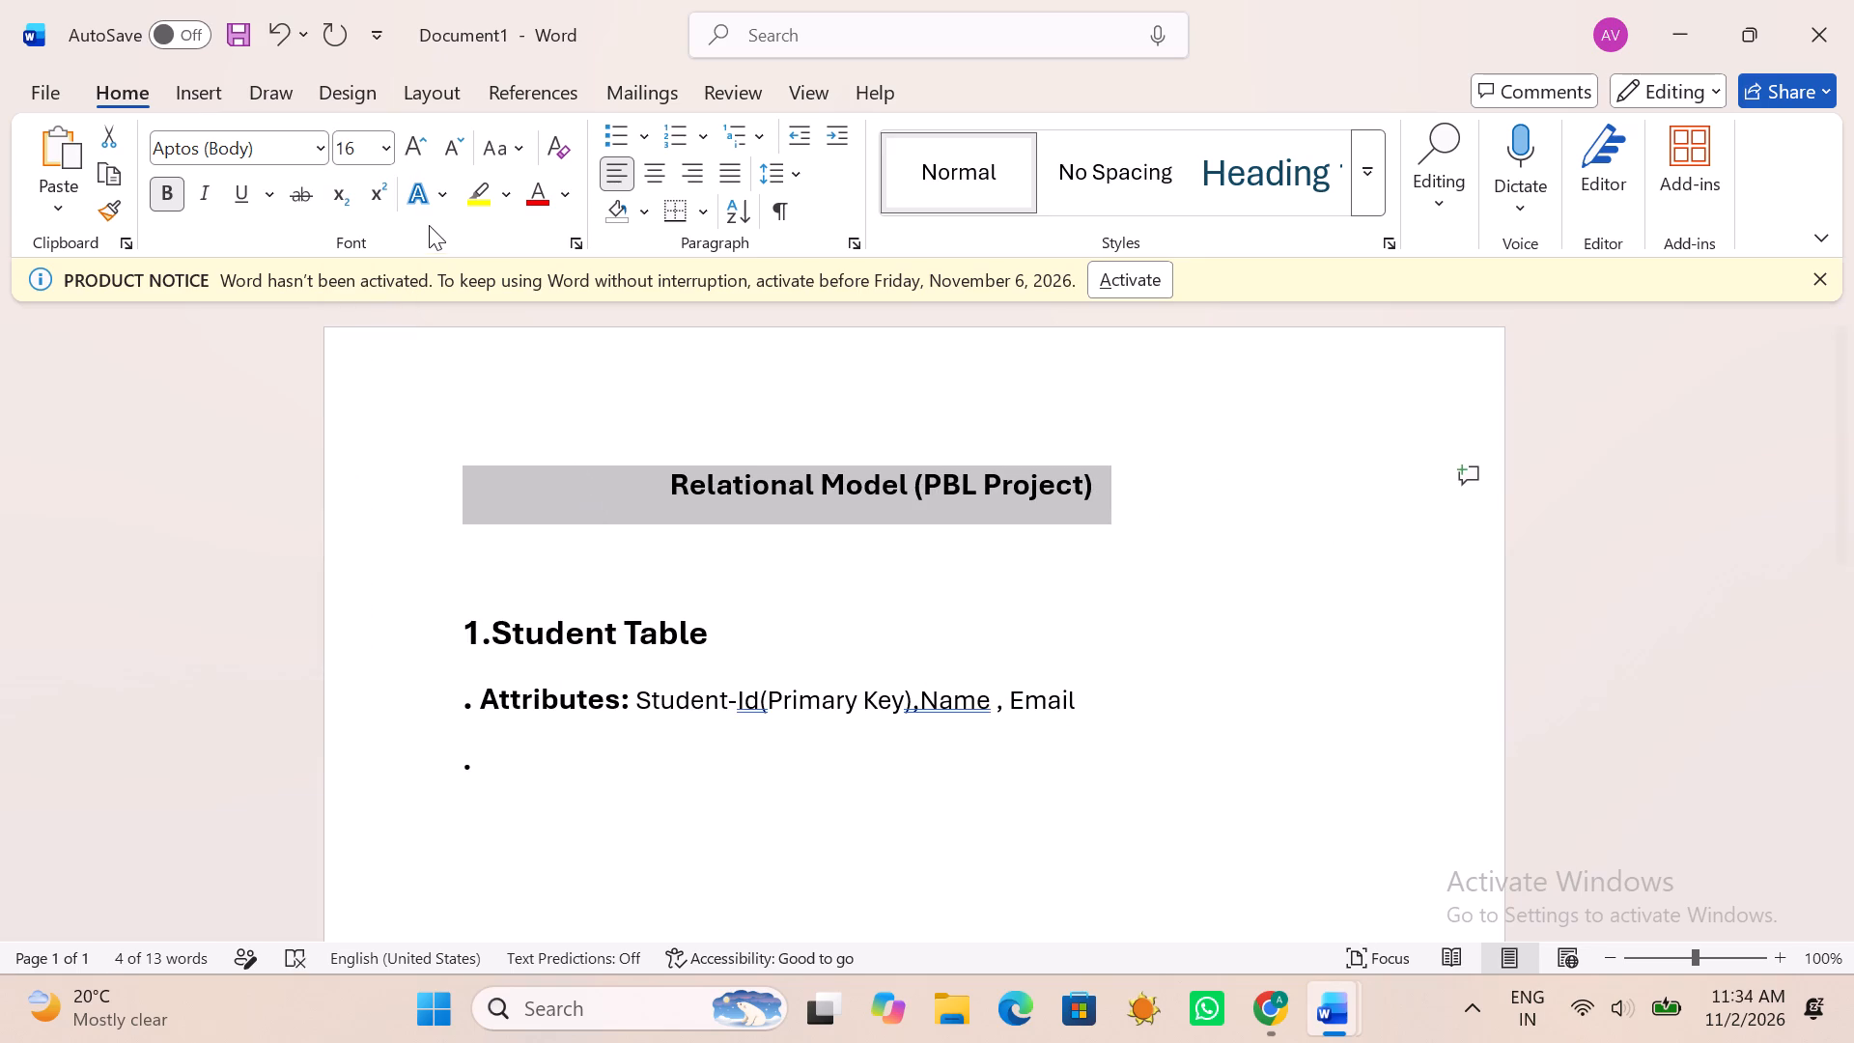
click(387, 155)
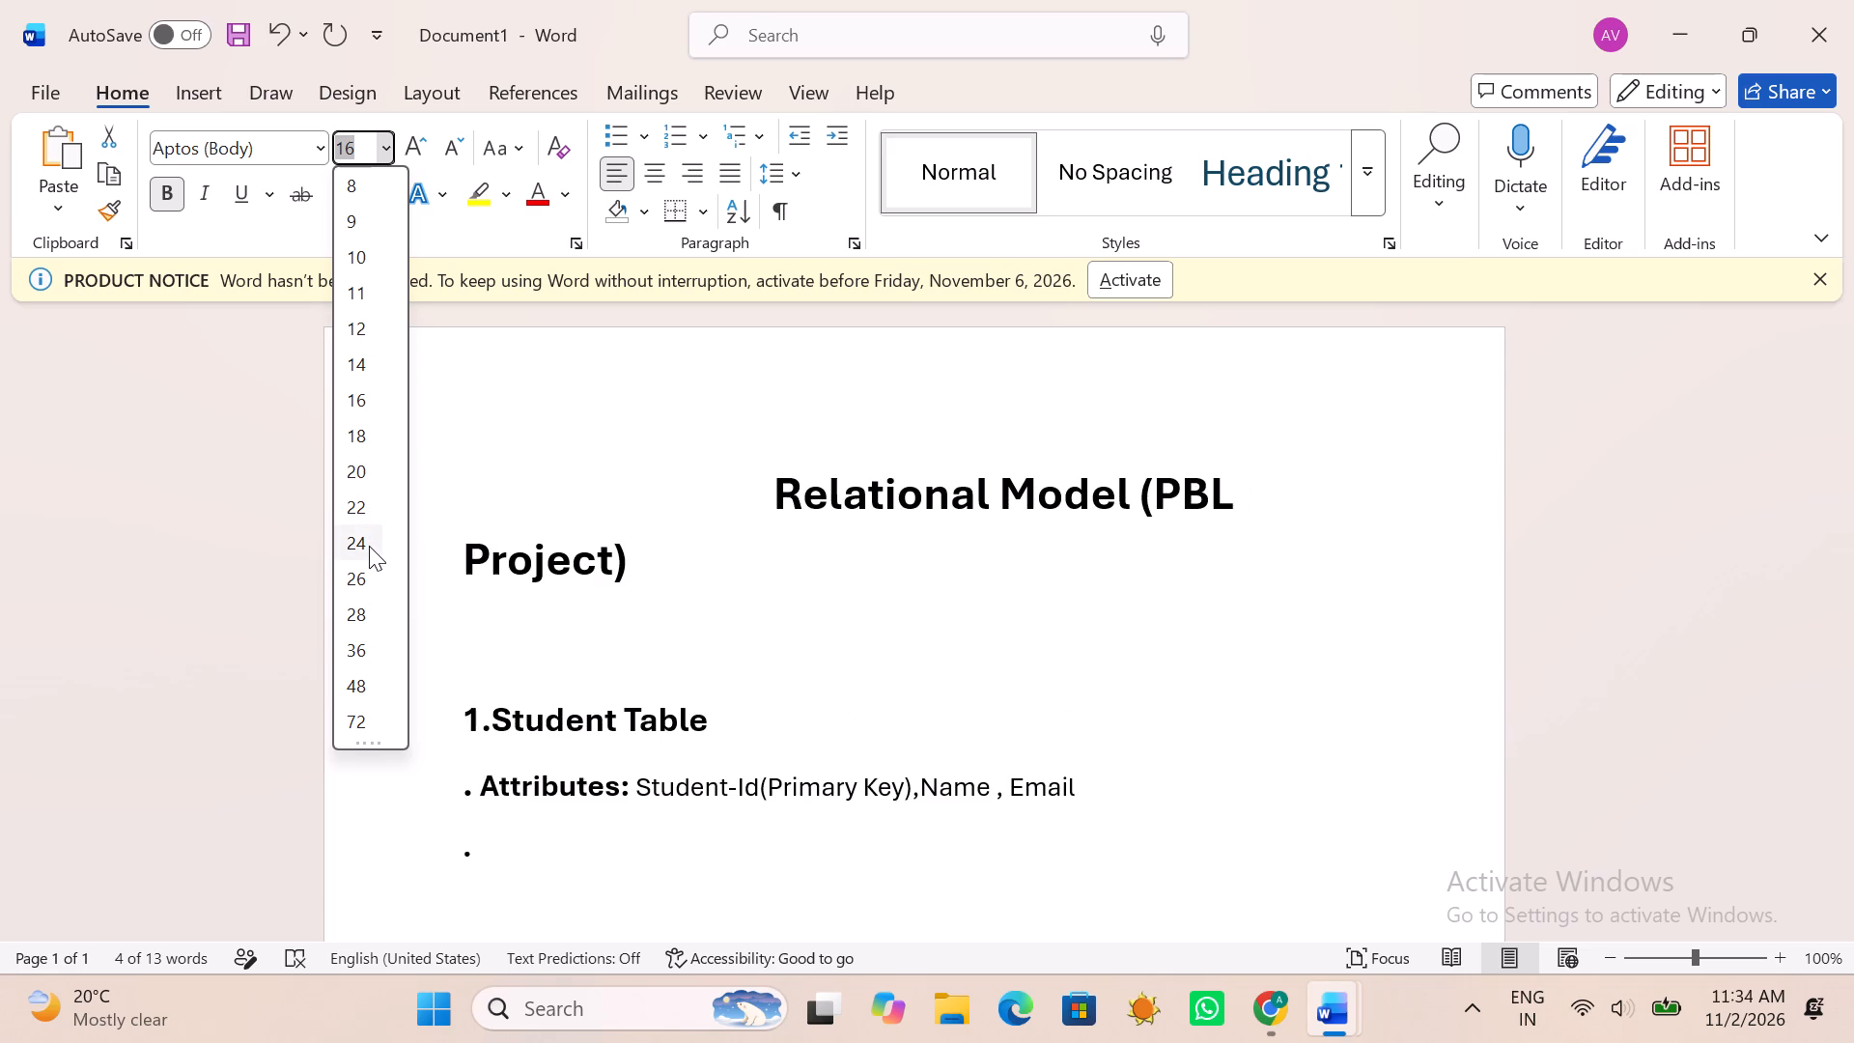
click(369, 499)
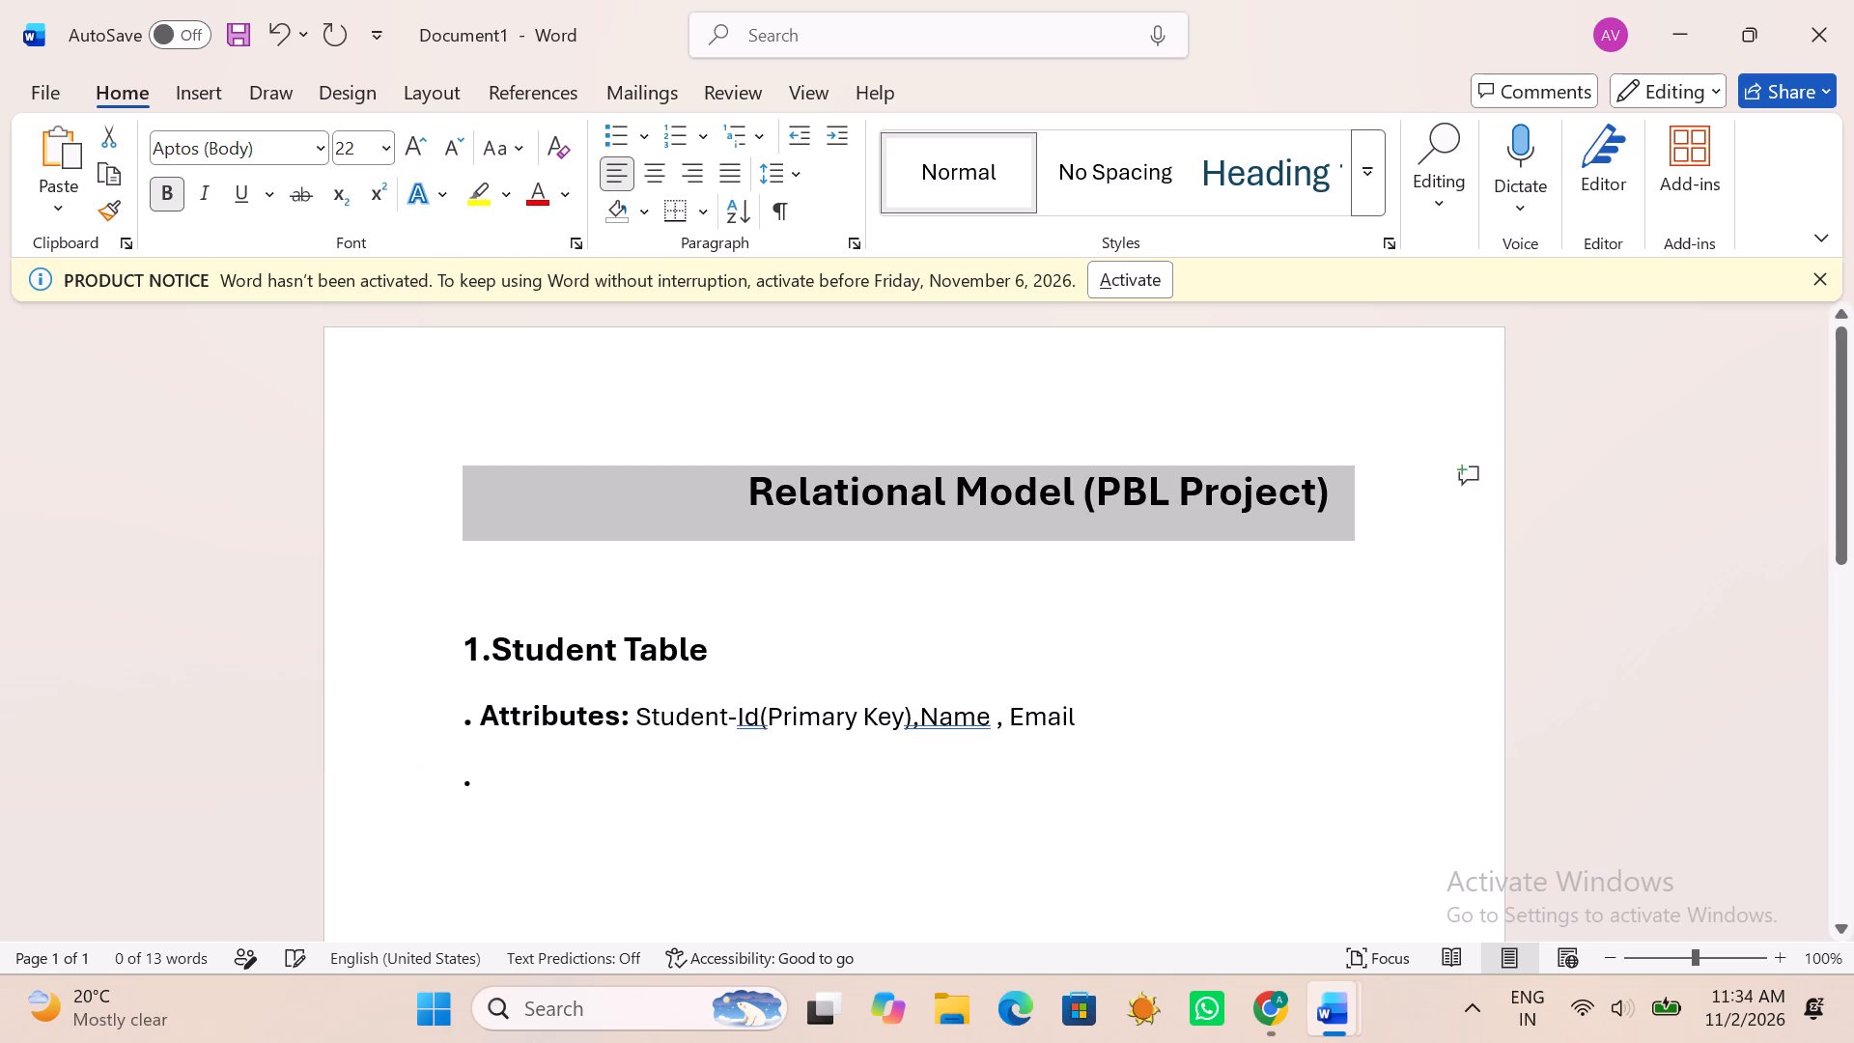
click(535, 551)
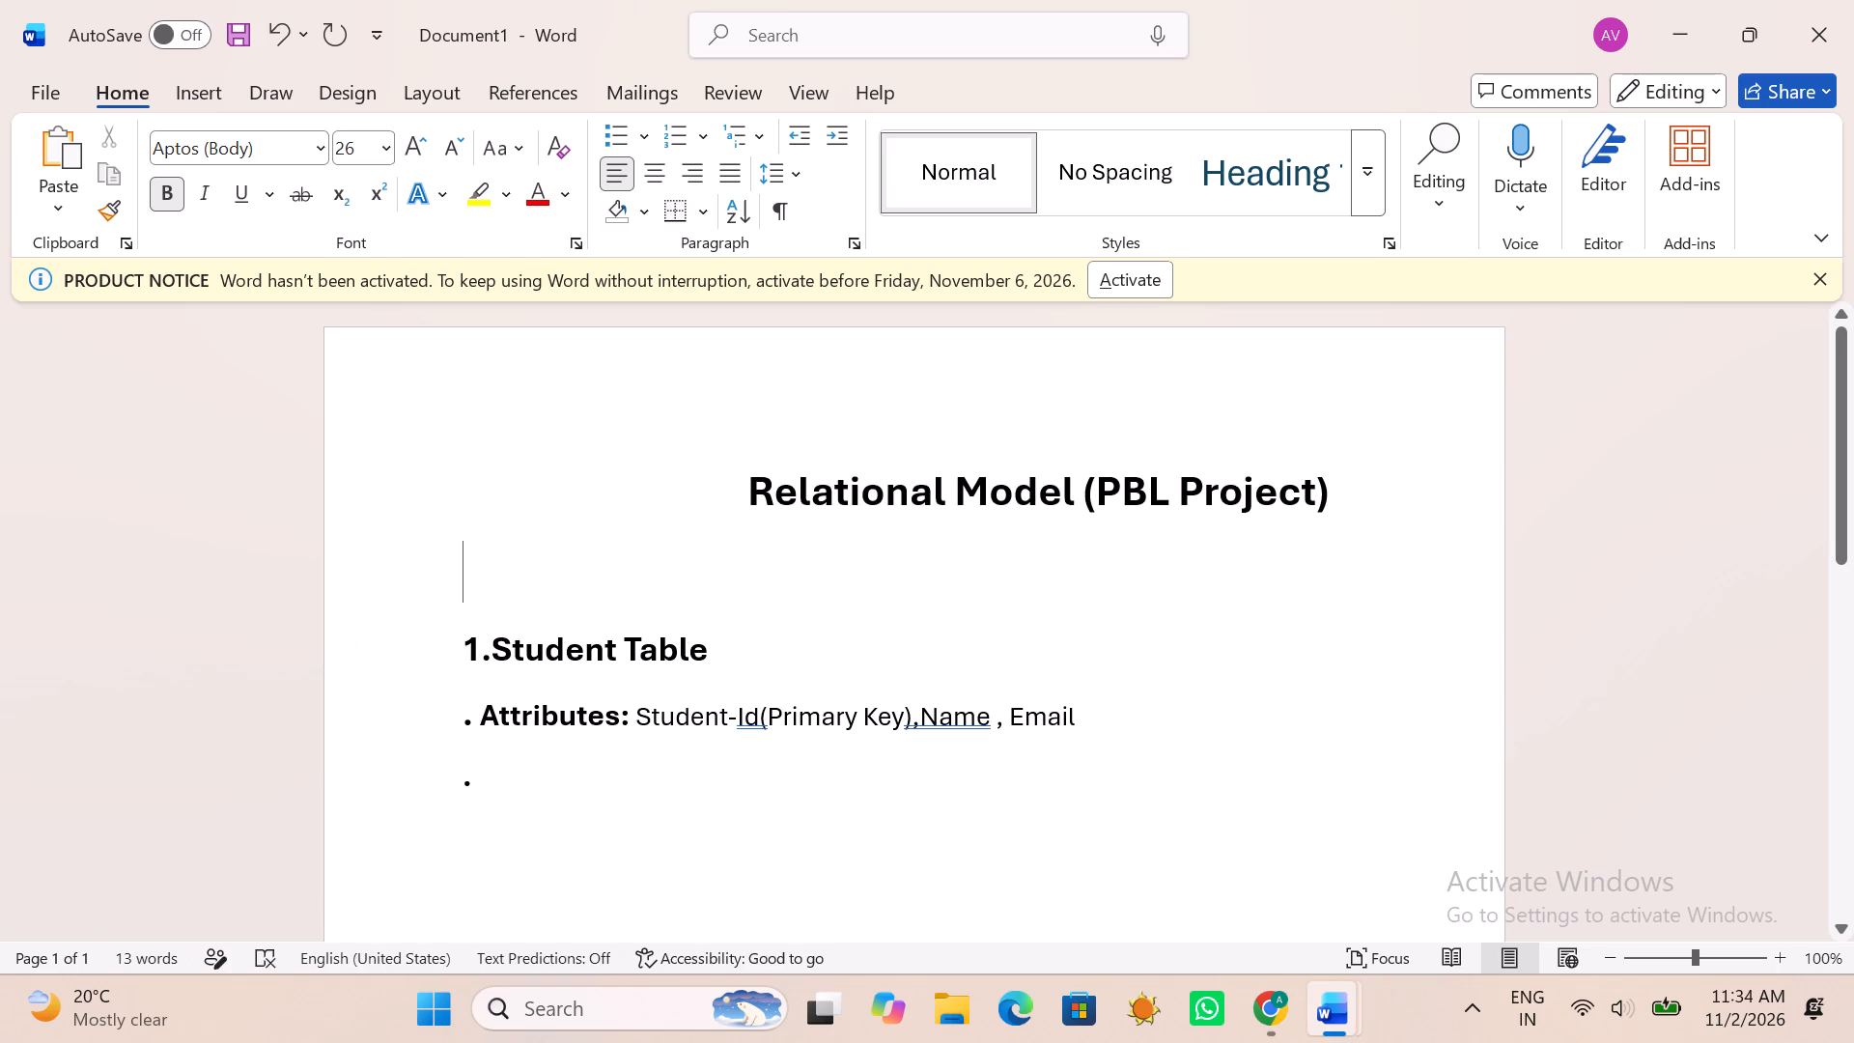
Delete eleven of the spaces in front of the title to shift it back toward the page centre.
click(725, 492)
key(BackSpace)
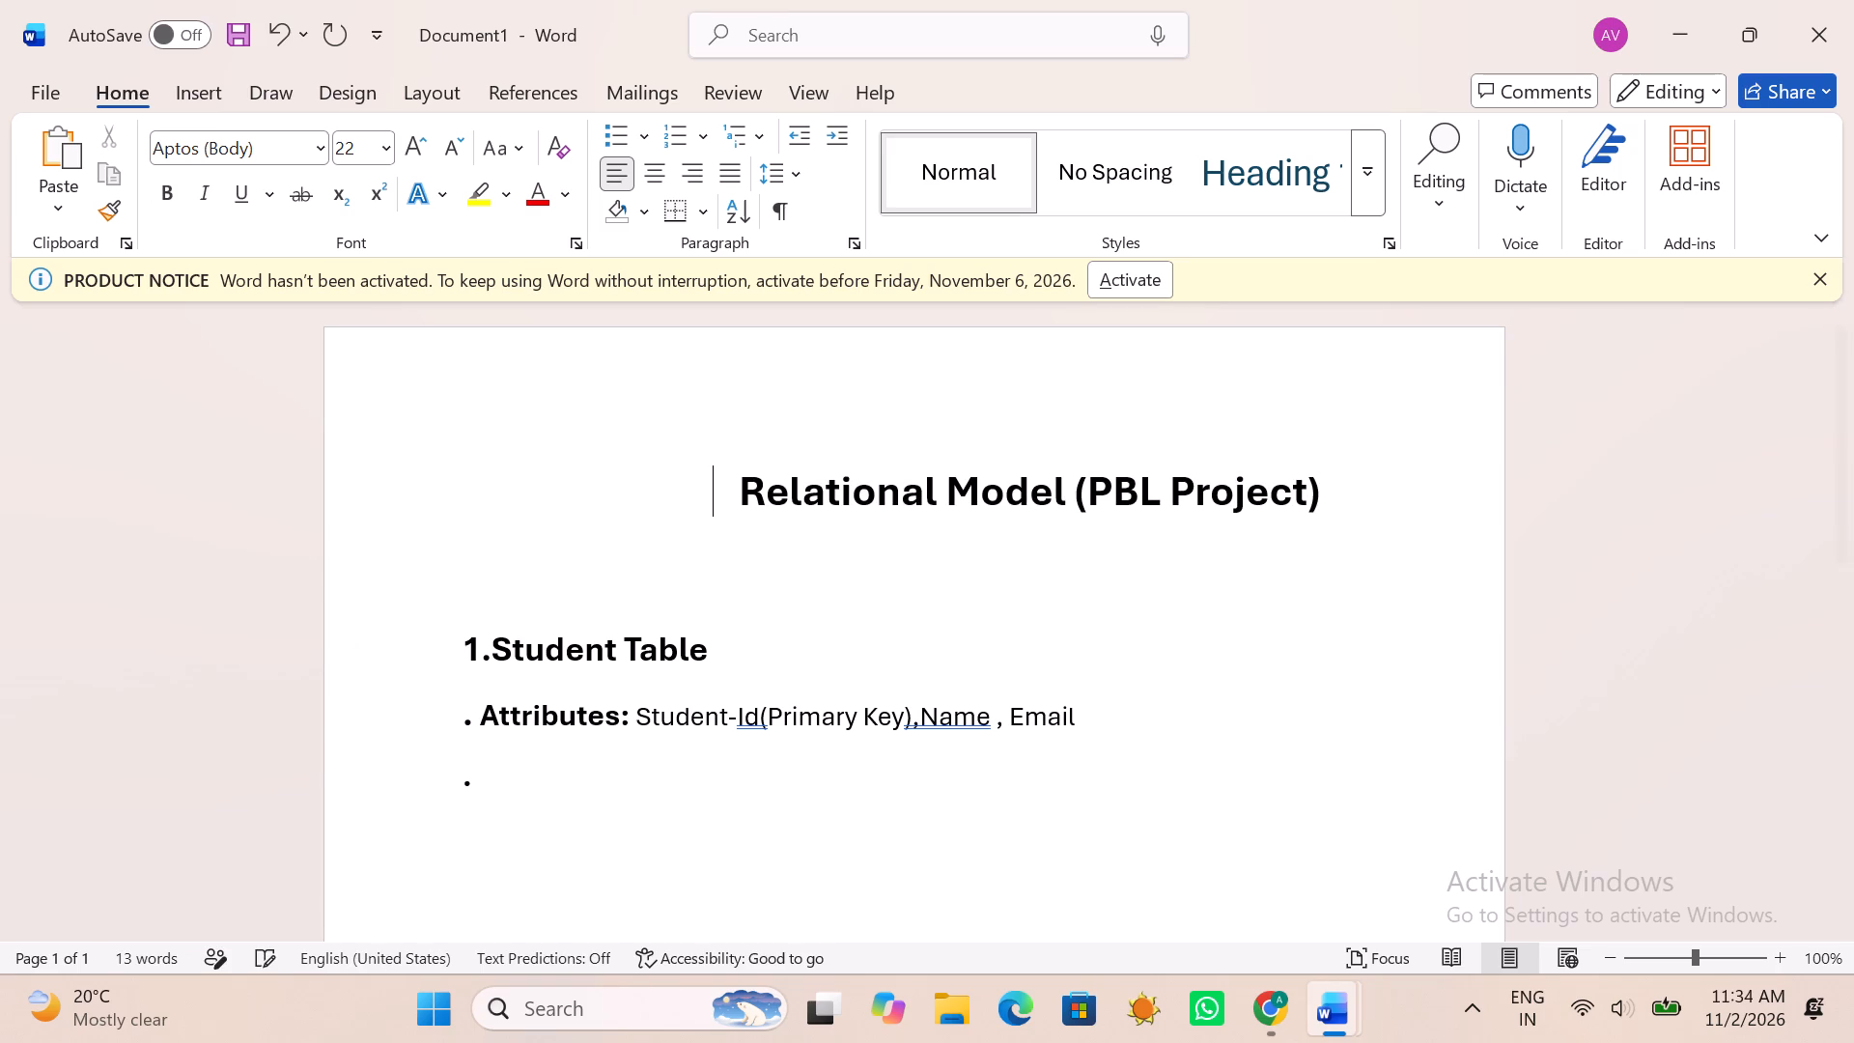
key(BackSpace)
key(BackSpace)
key(BackSpace)
key(BackSpace)
key(BackSpace)
key(BackSpace)
key(BackSpace)
key(BackSpace)
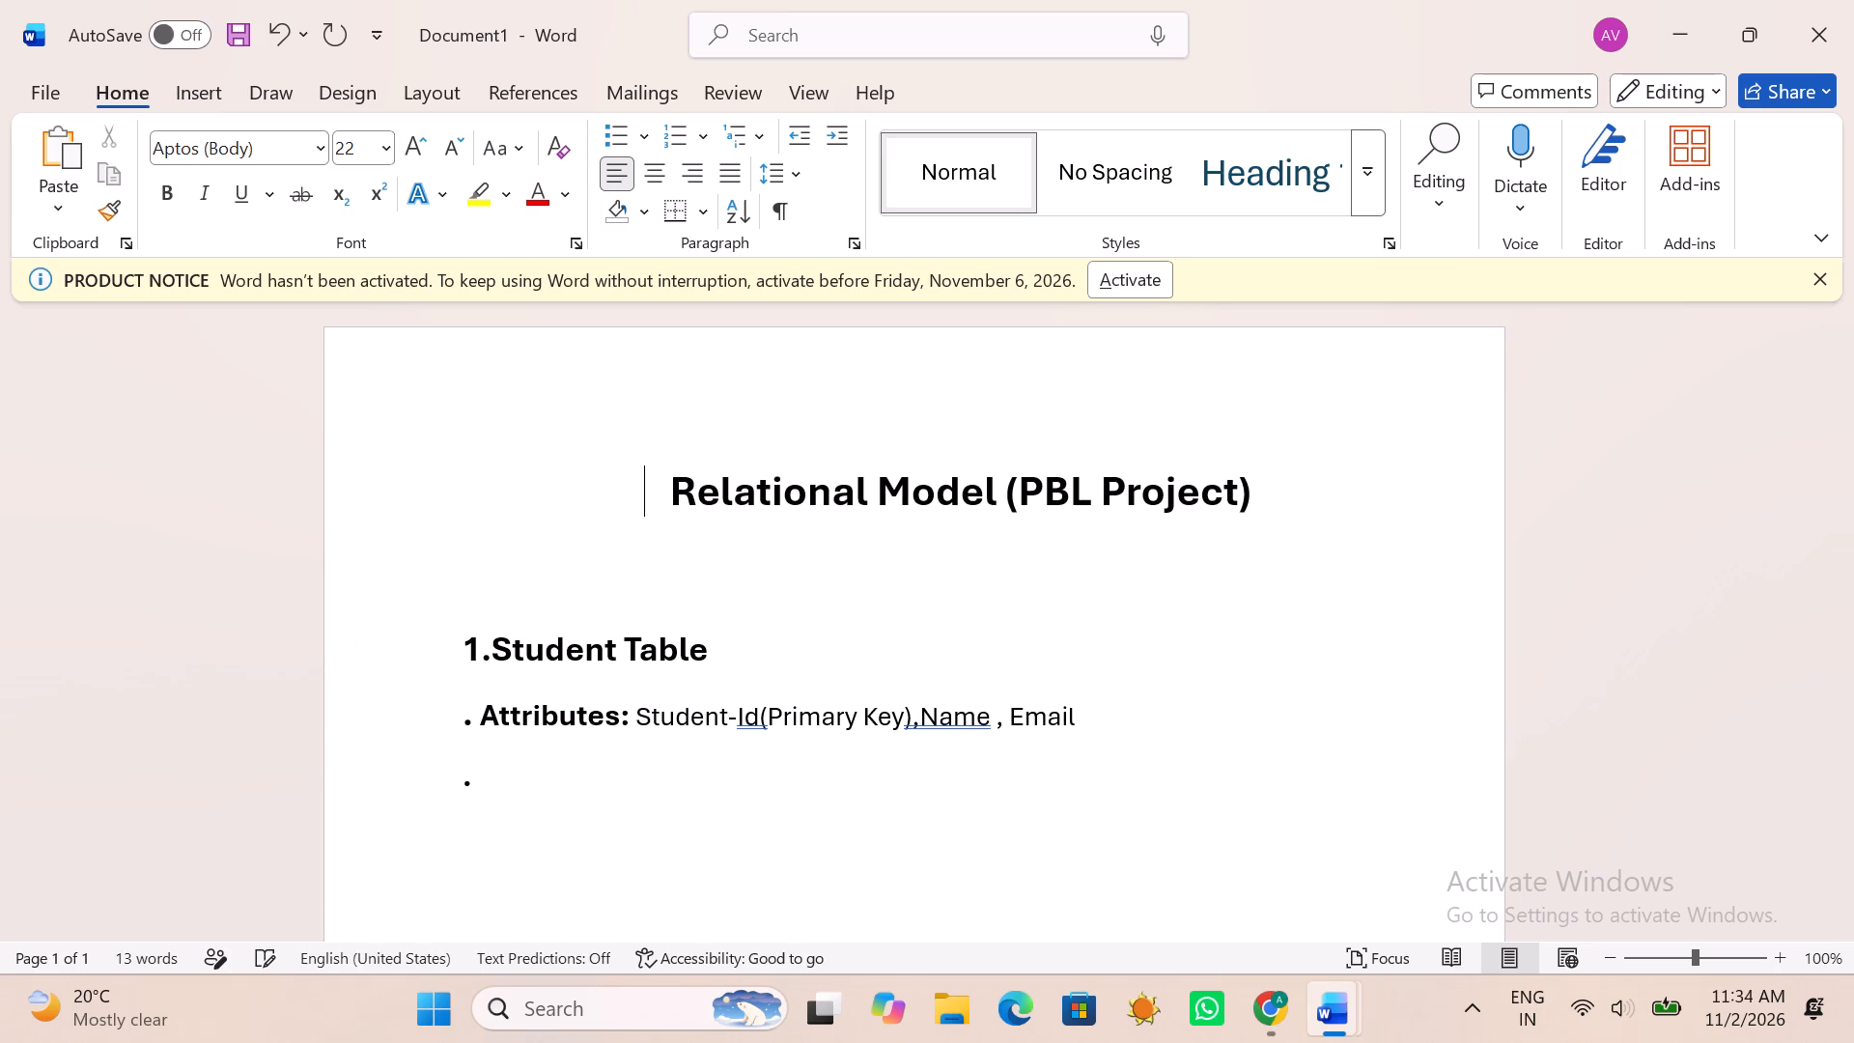
key(BackSpace)
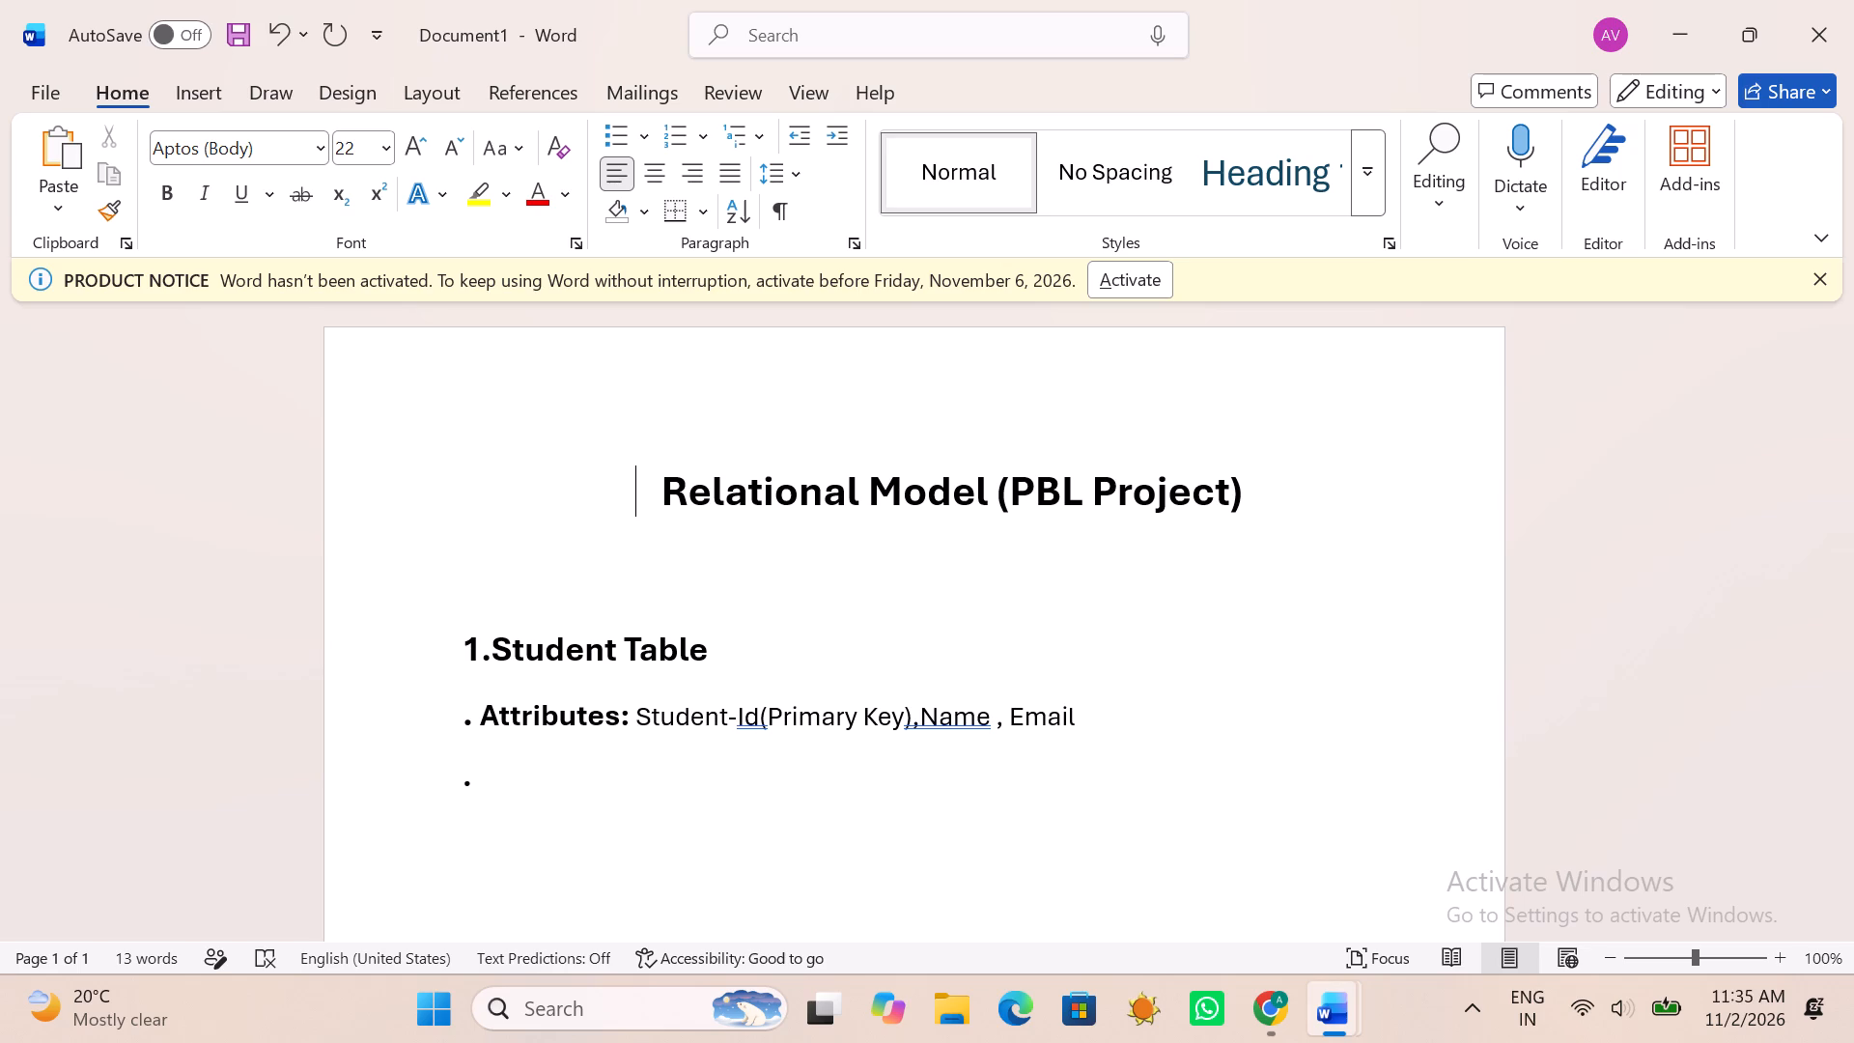
key(BackSpace)
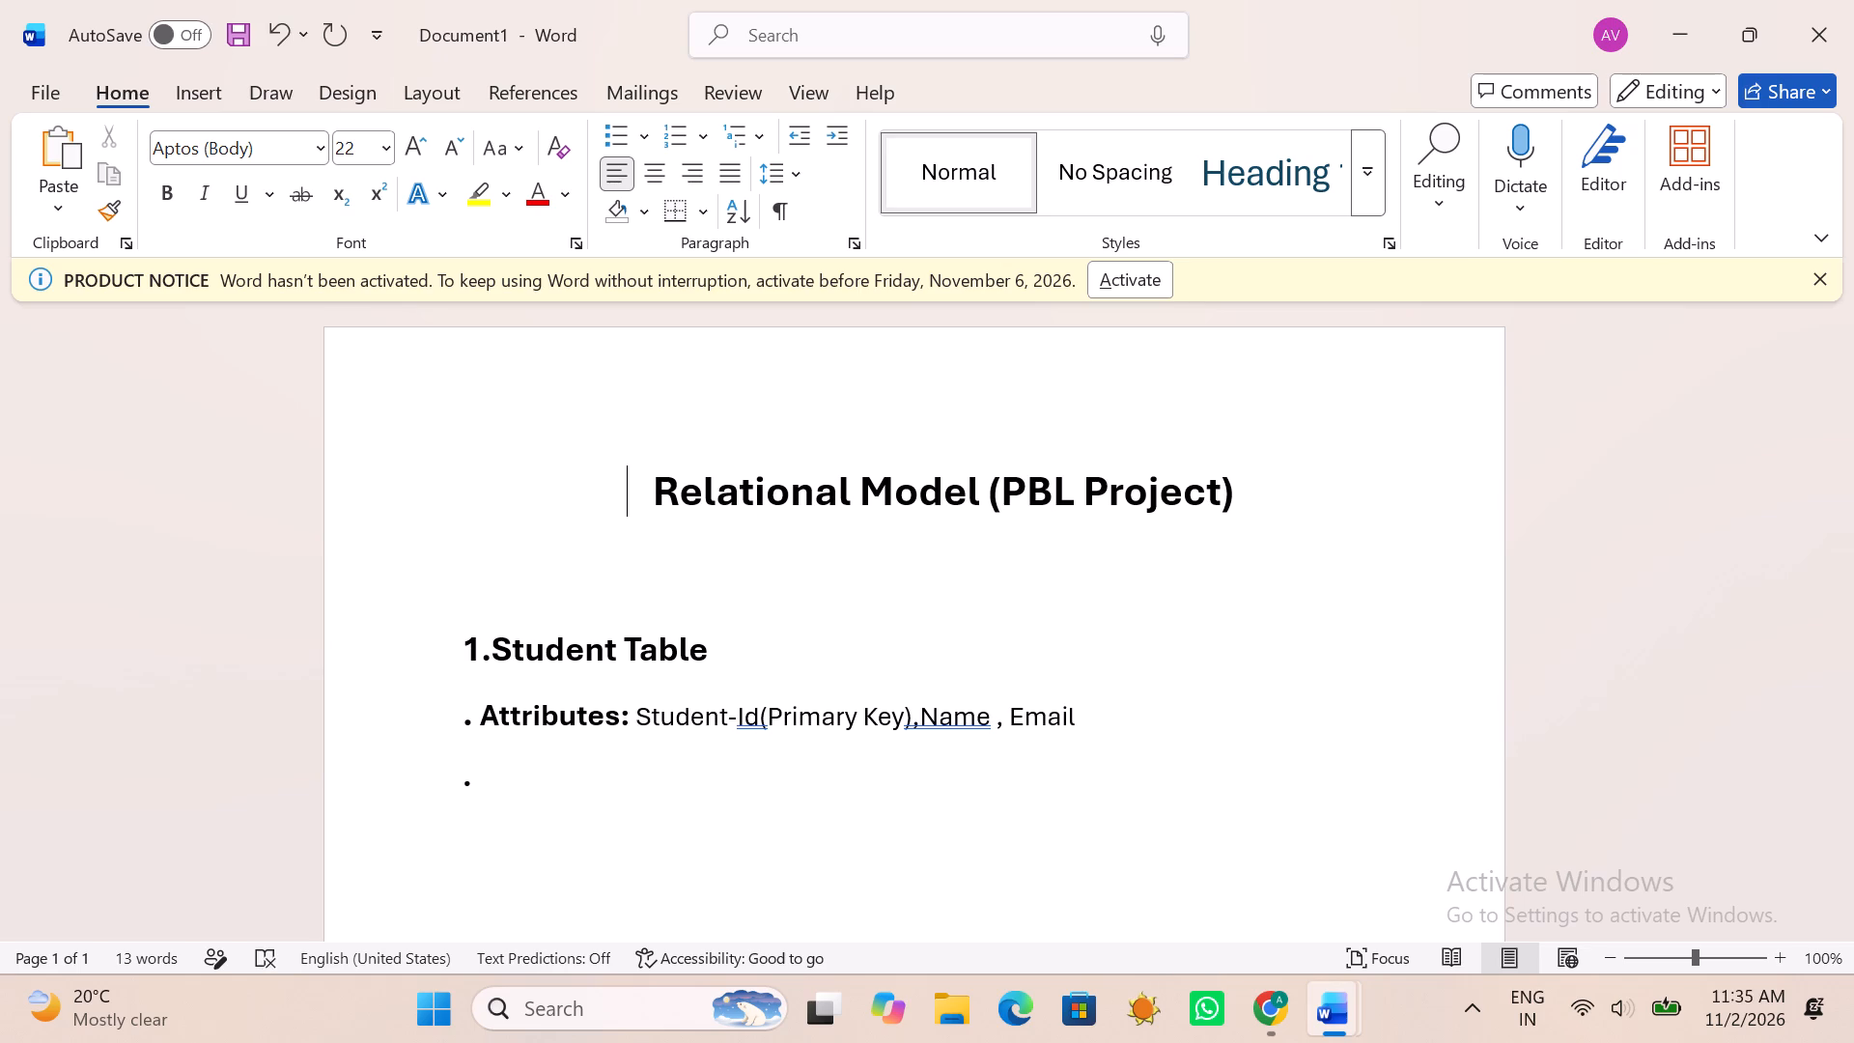
Add the bold label "Description:" after the period on the line below the attributes.
click(509, 781)
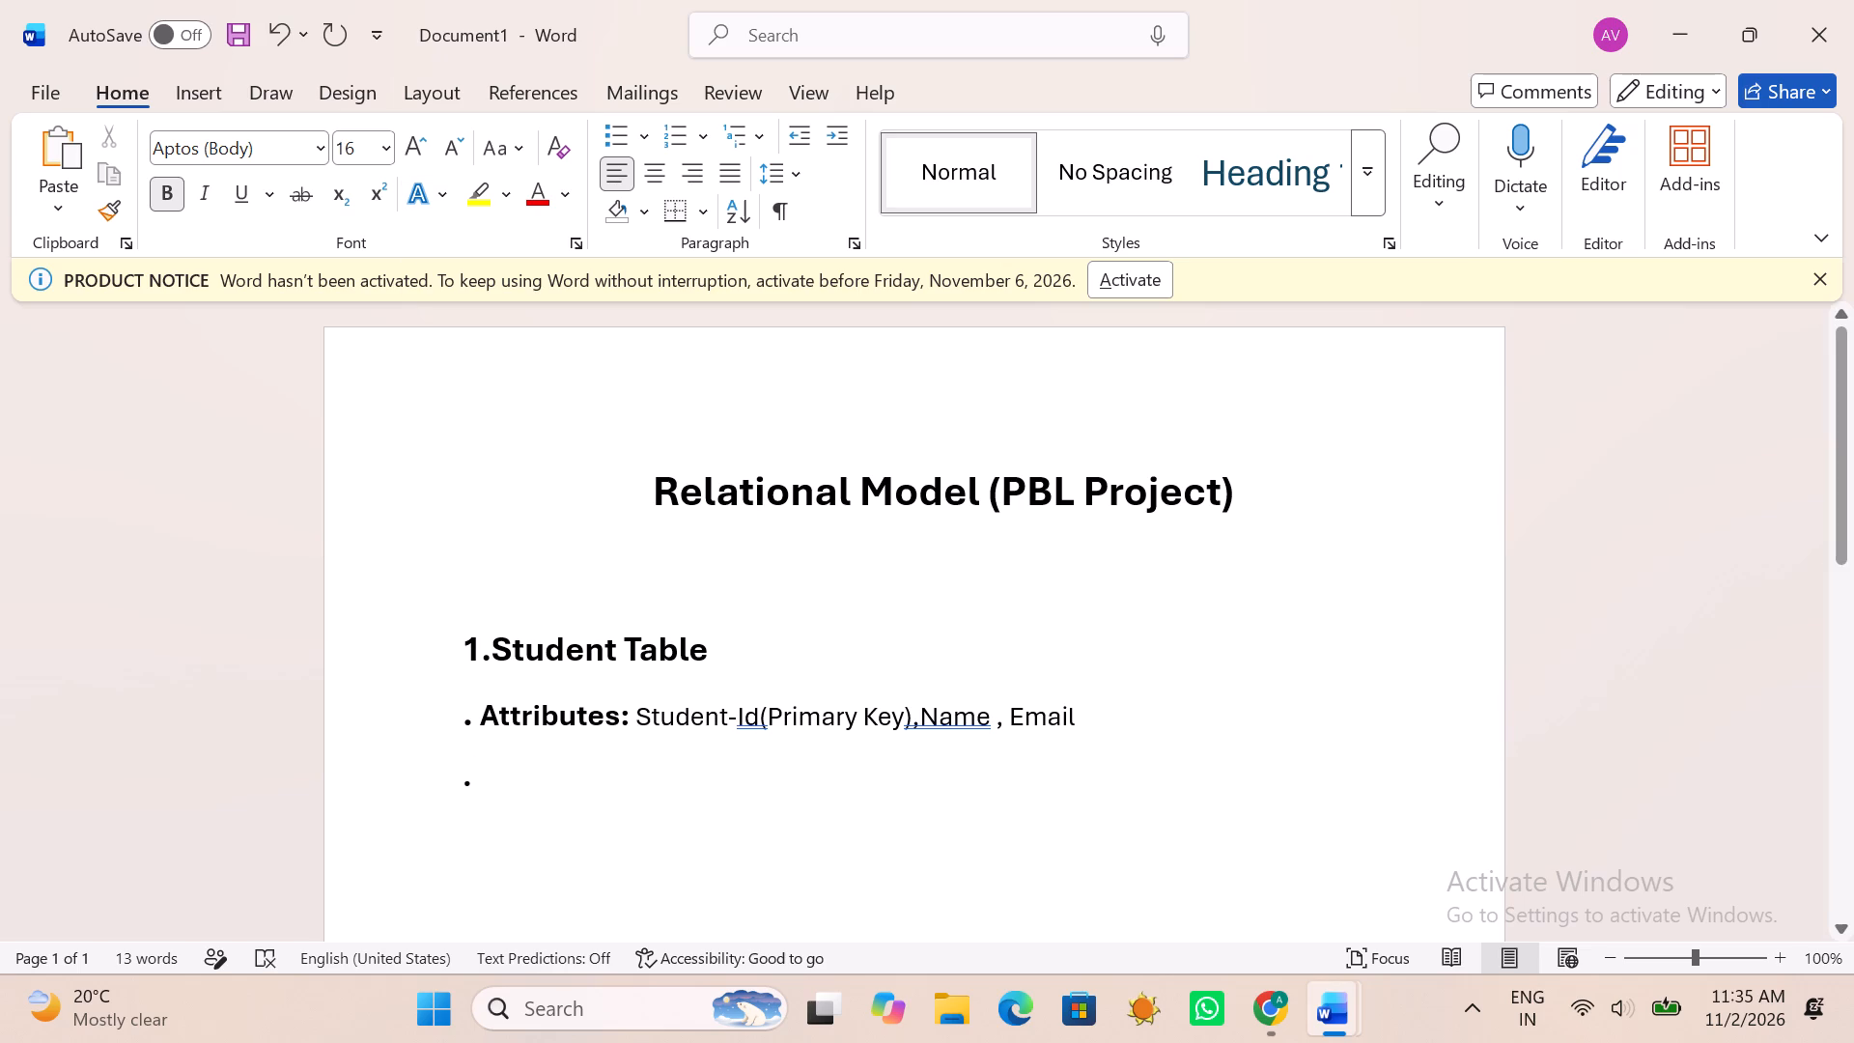
key(shift+d)
text(es)
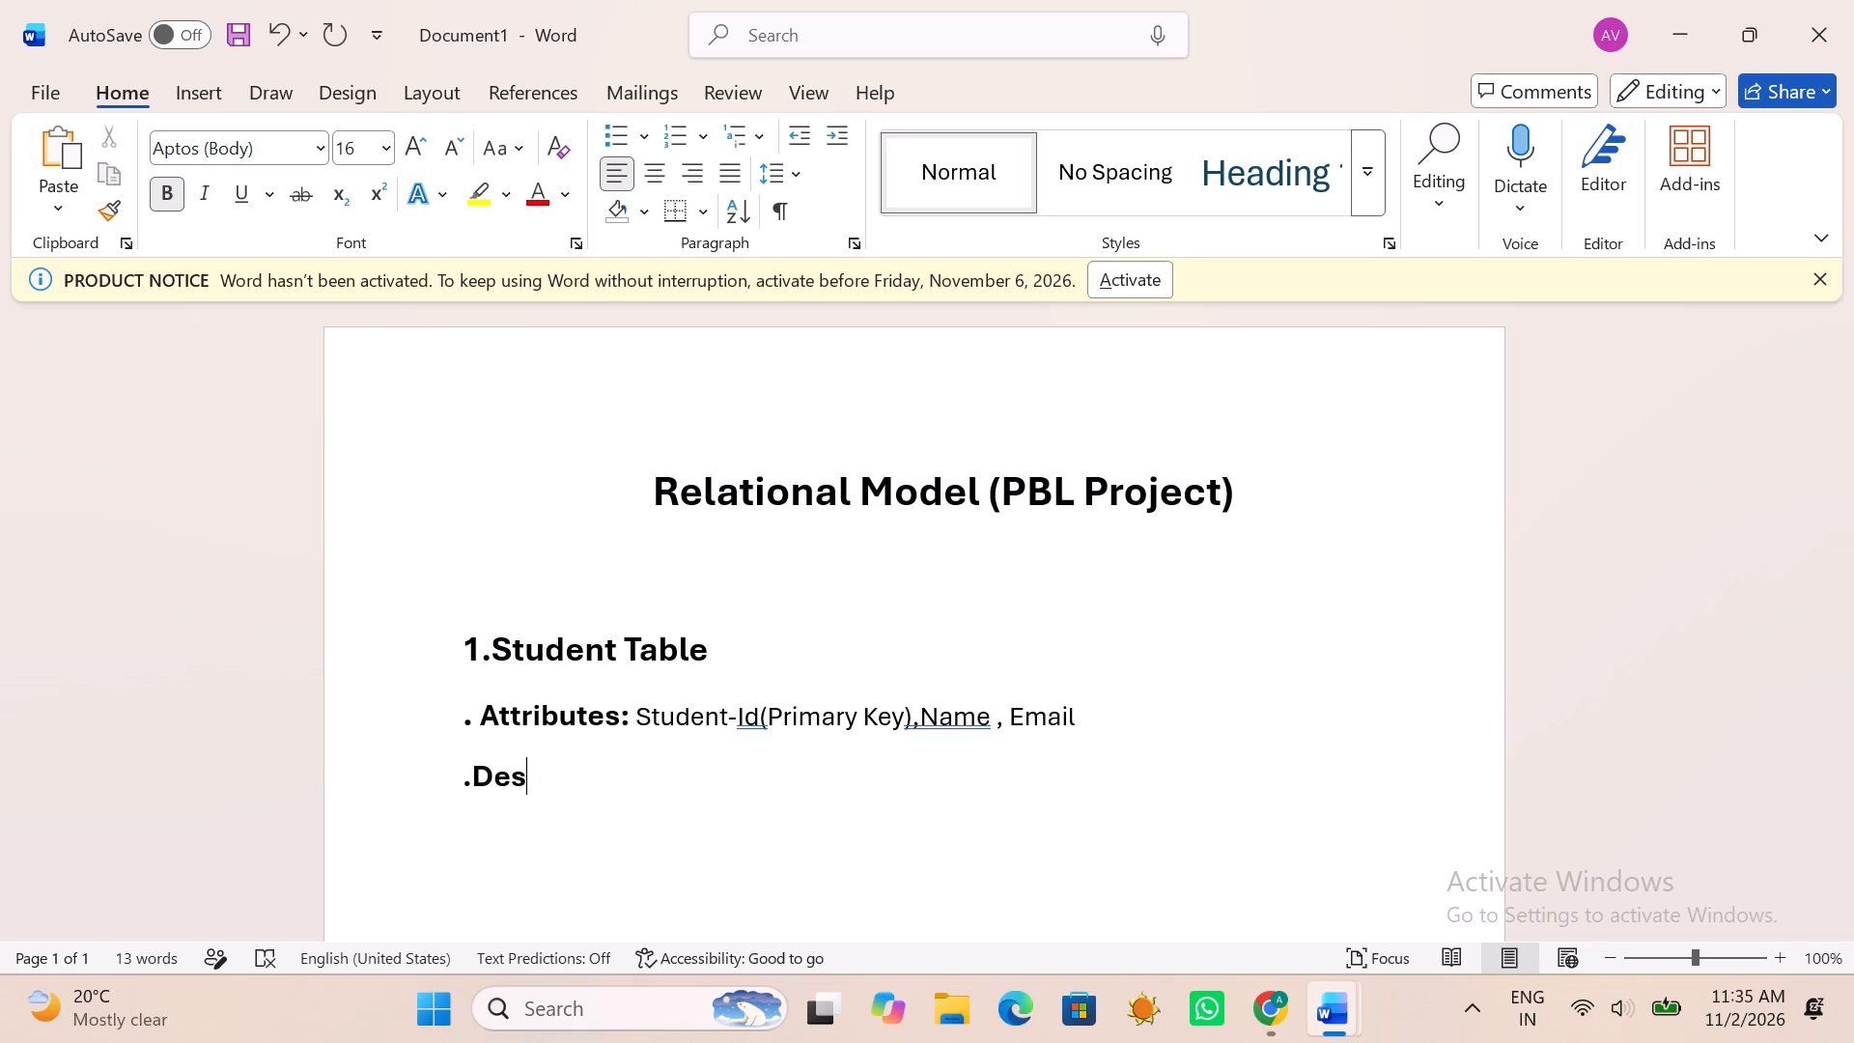
key(c)
key(r)
text(ip)
text(tio)
key(n)
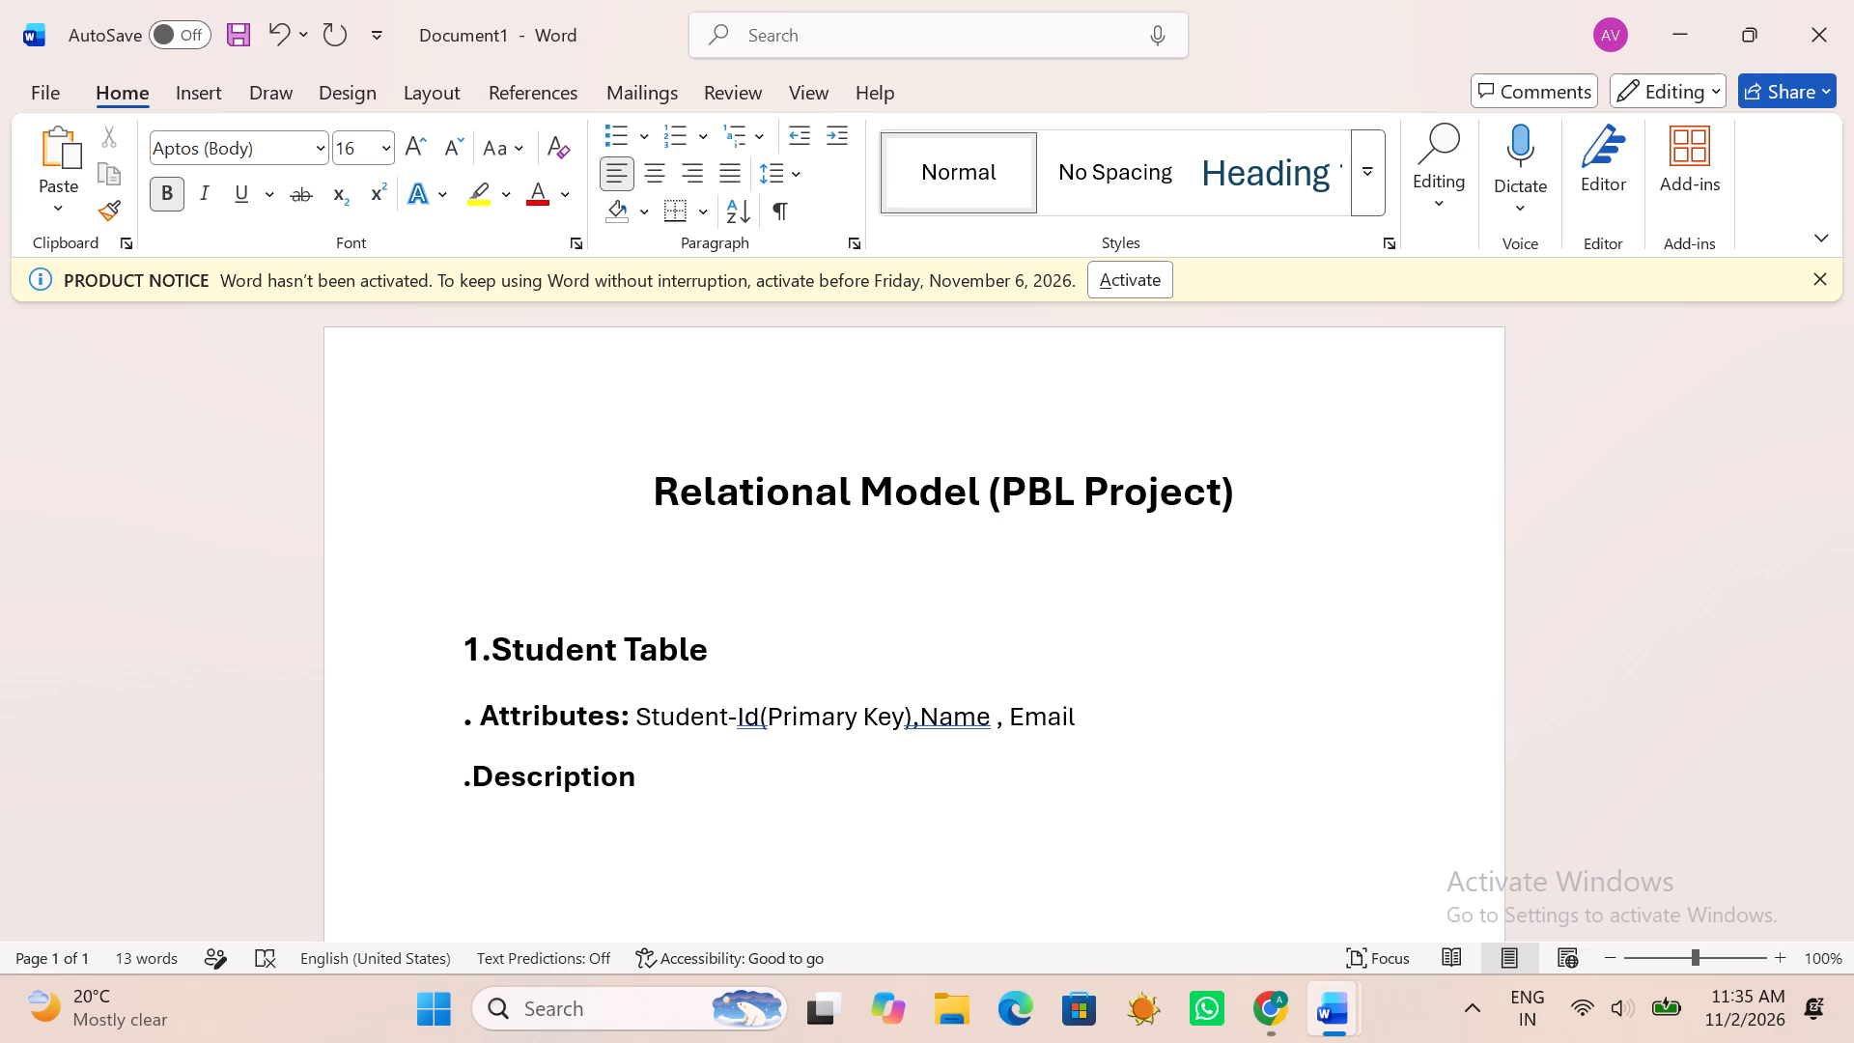
key(shift+colon)
Write "Stores unique records of student" after the "Description:" label in regular weight, size 14.
key(space)
text(S)
key(BackSpace)
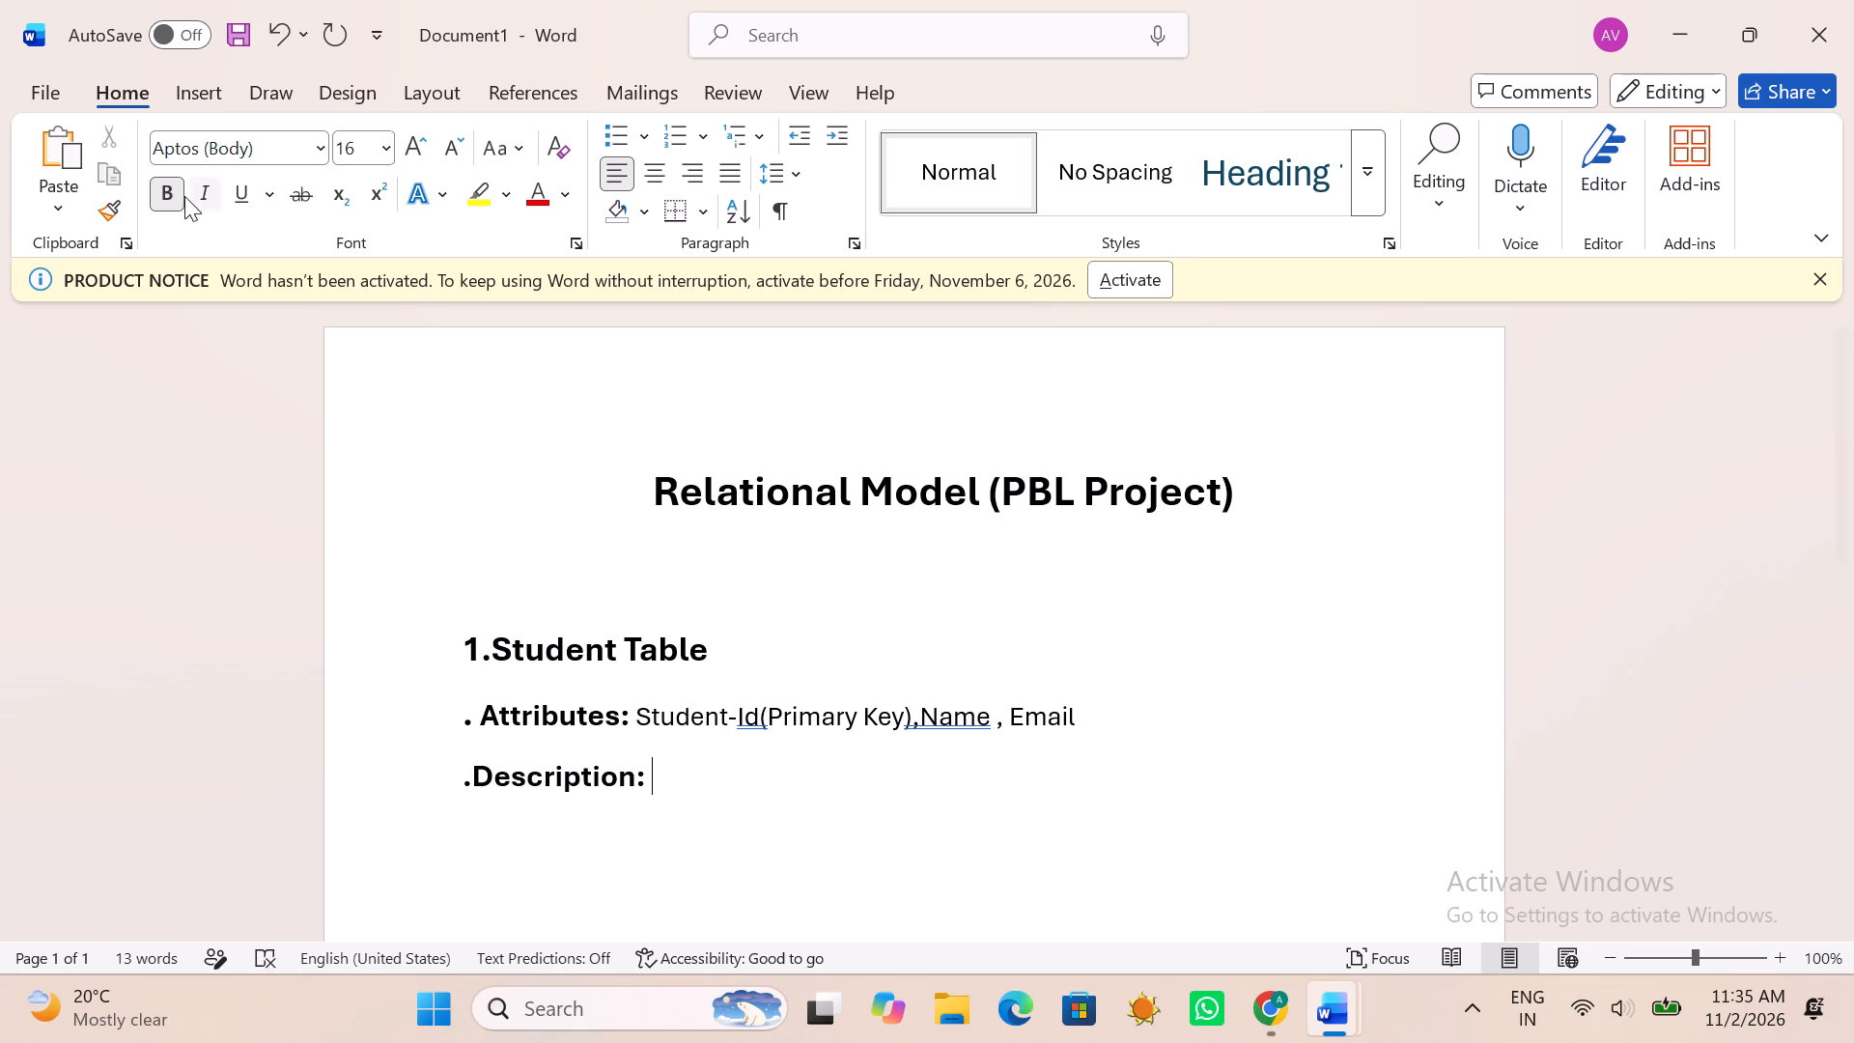
click(166, 200)
click(462, 138)
text(Store)
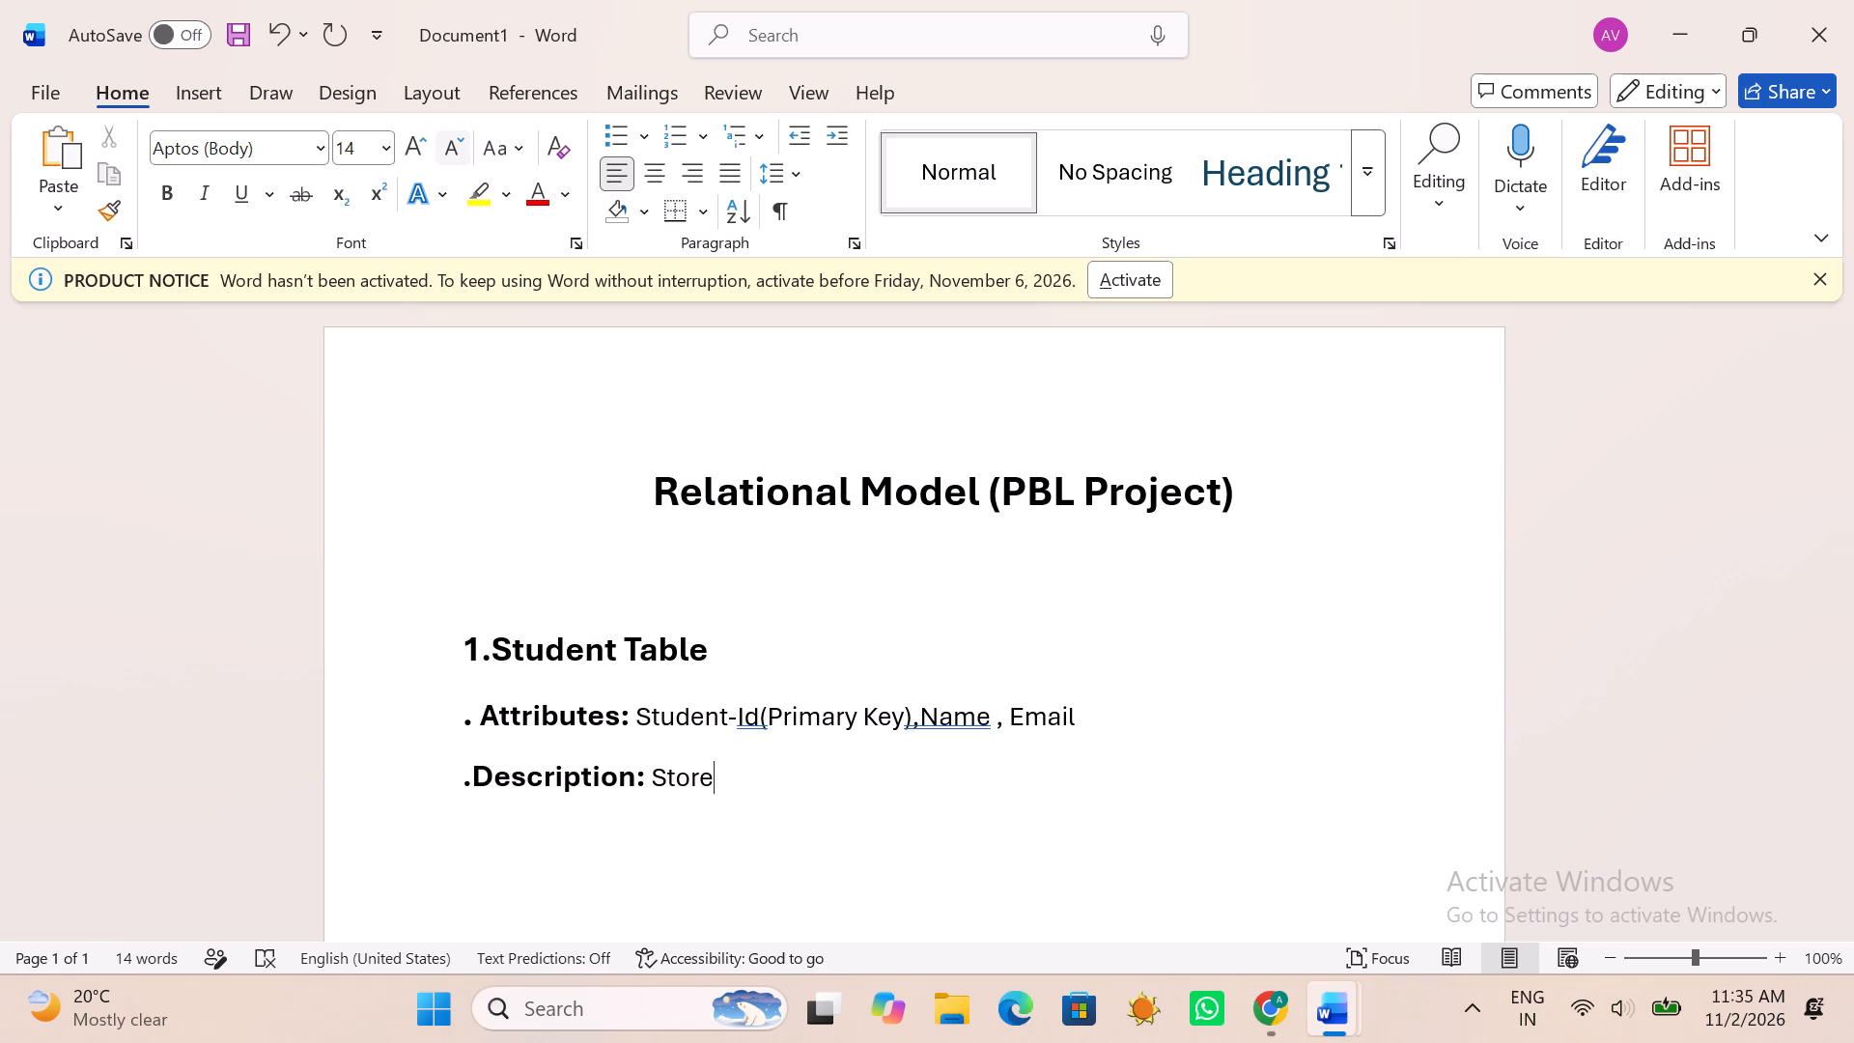
text(s)
key(space)
text(un)
key(i)
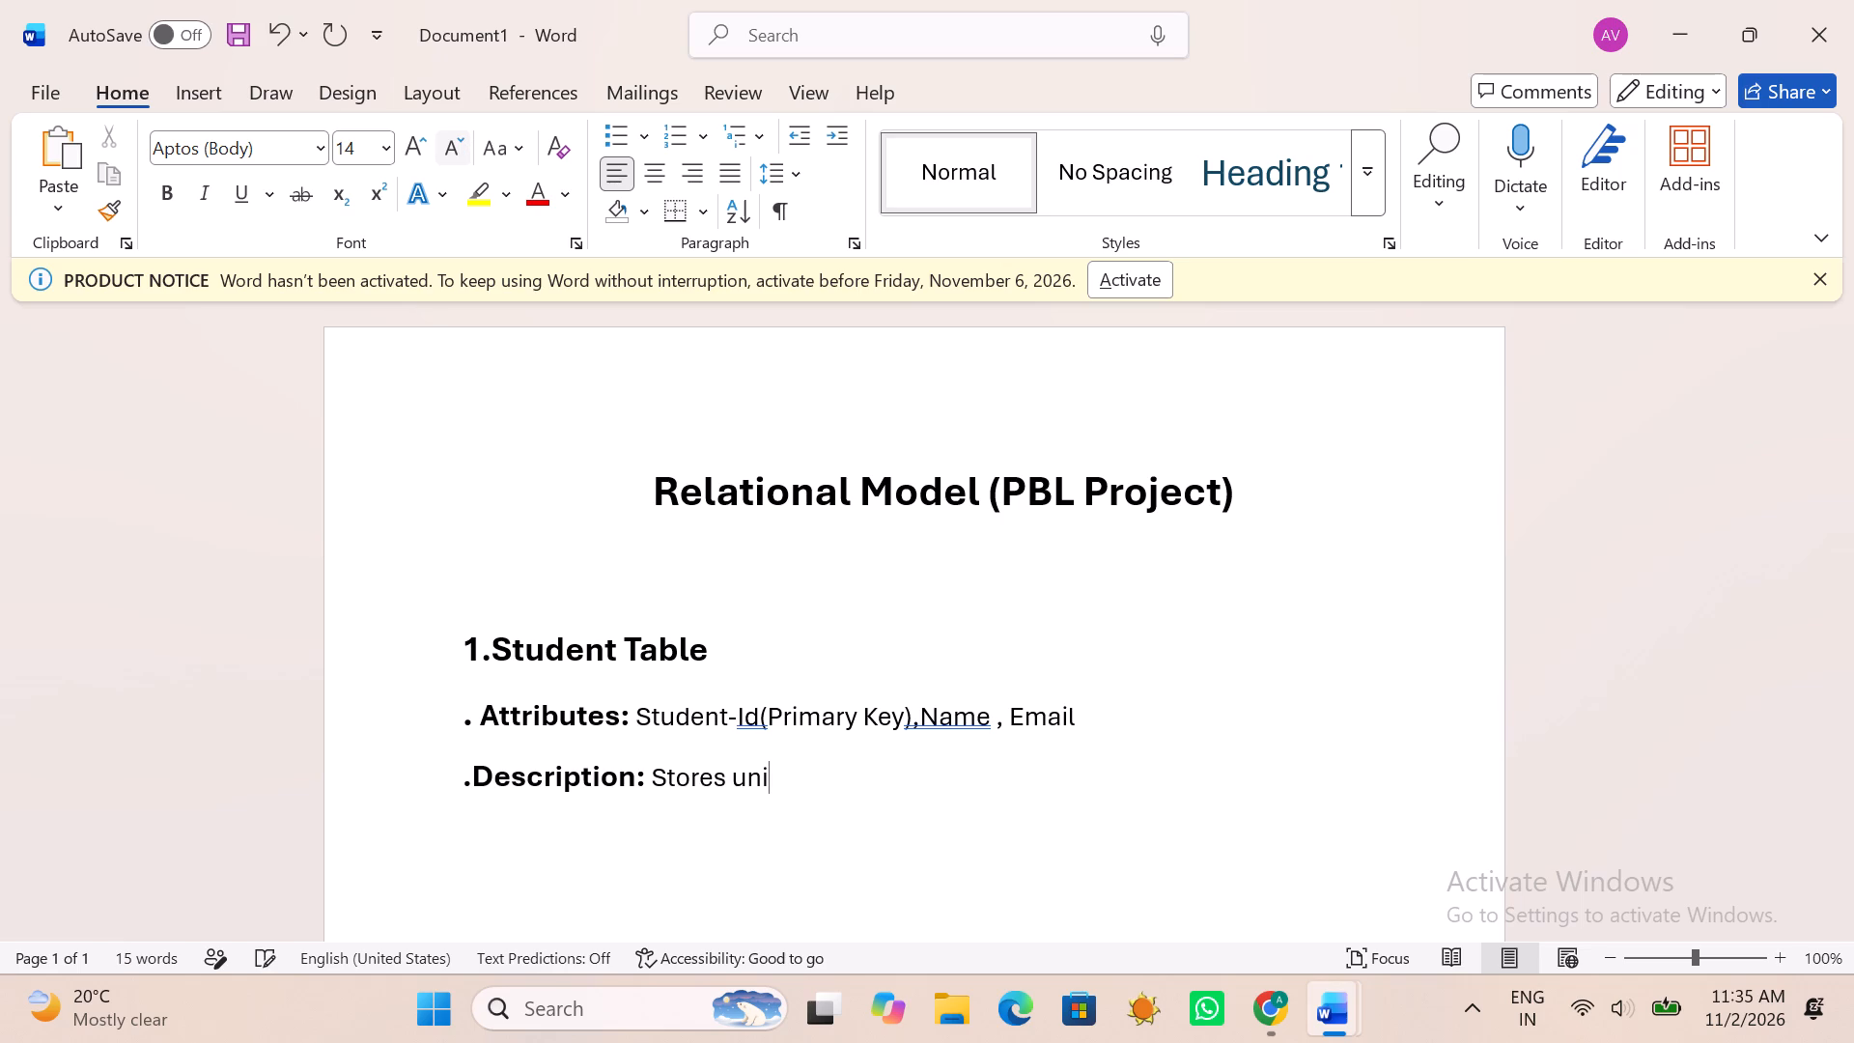
text(que)
key(space)
text(reco)
text(rds)
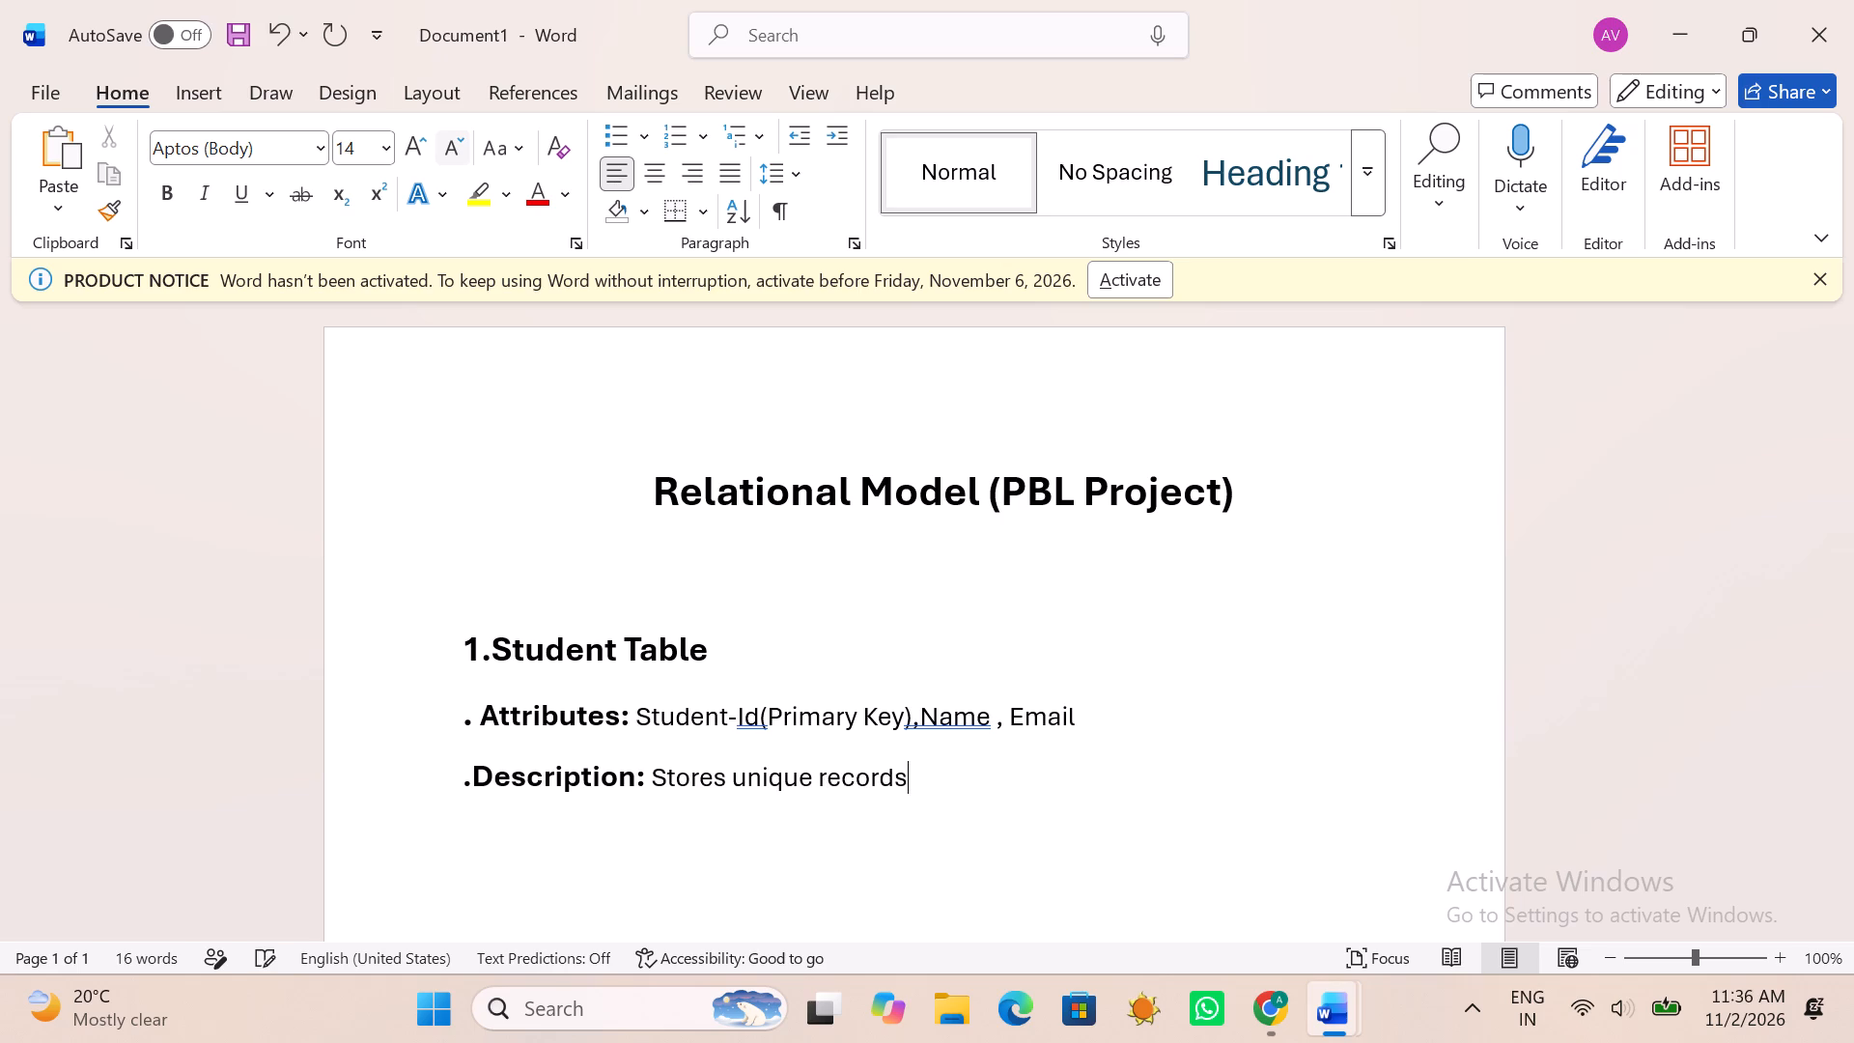
key(space)
text(of)
key(space)
text(student)
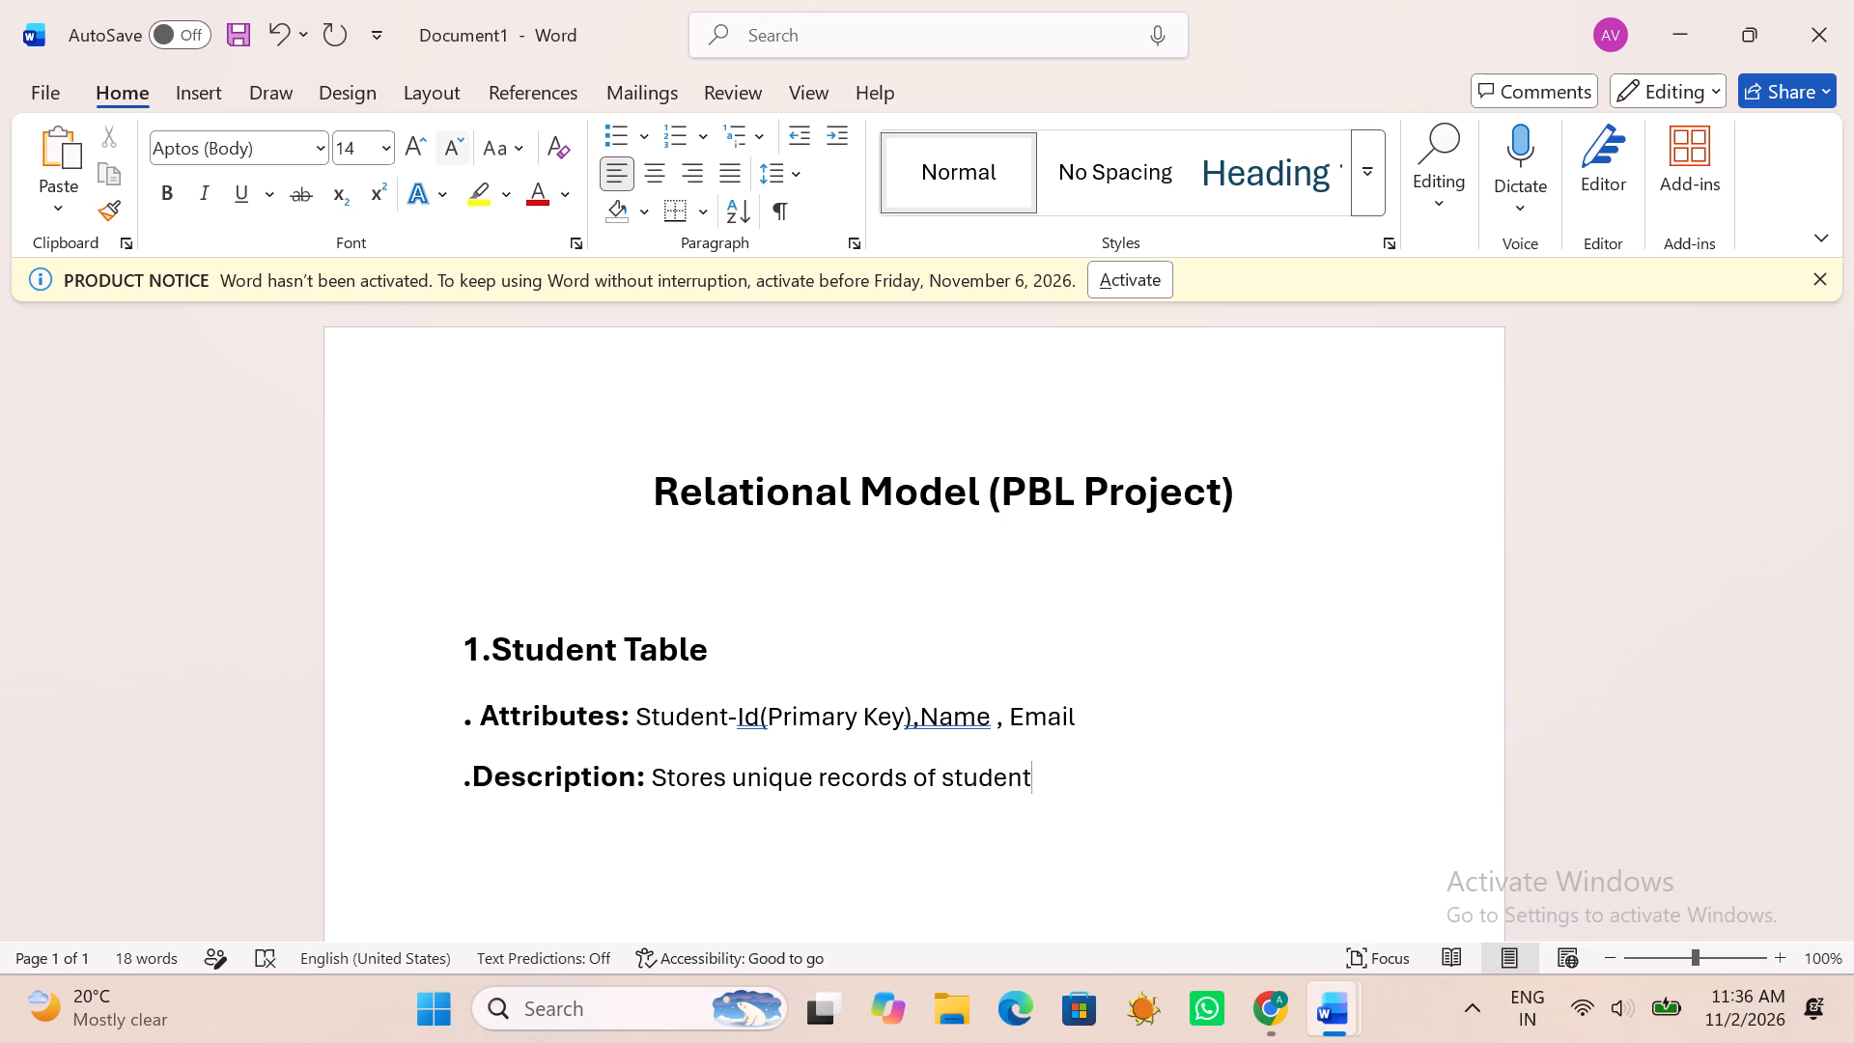
Continue the Student Table description with "who create events." in size 12.
click(462, 138)
key(space)
text(who)
key(space)
text(createb)
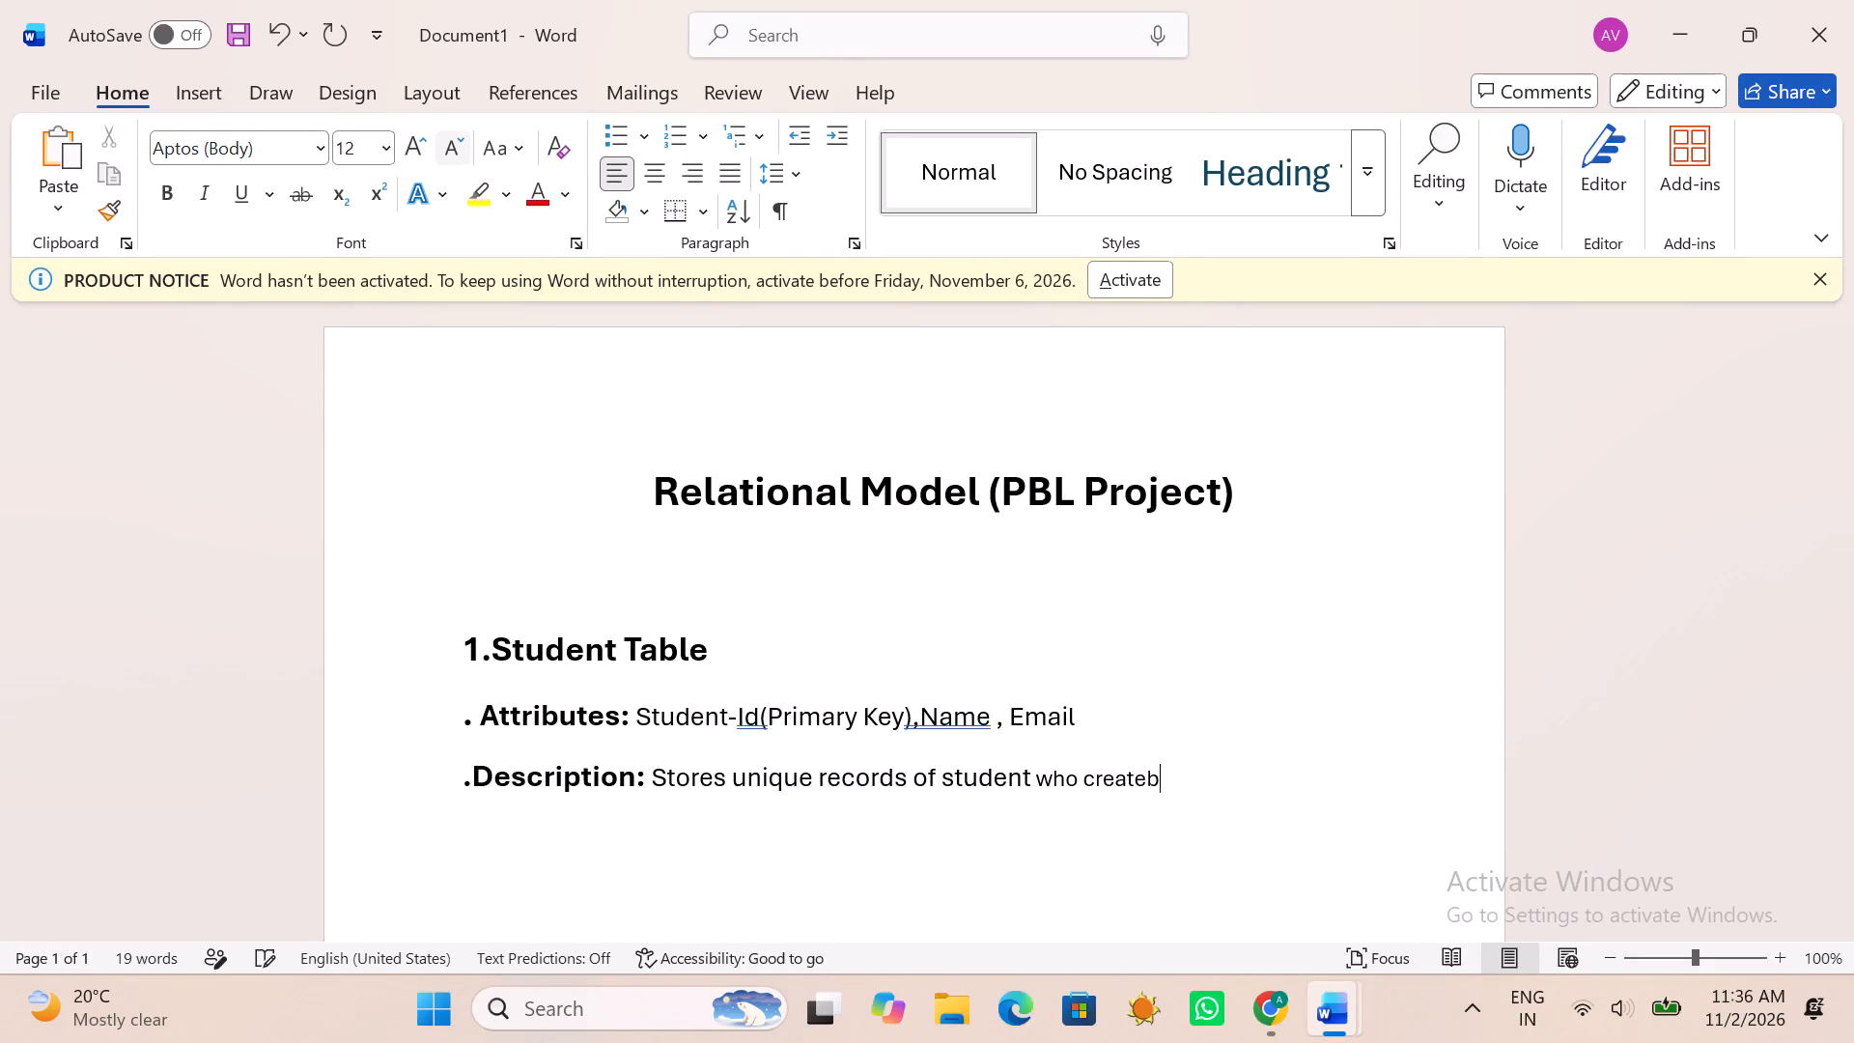
key(Return)
key(space)
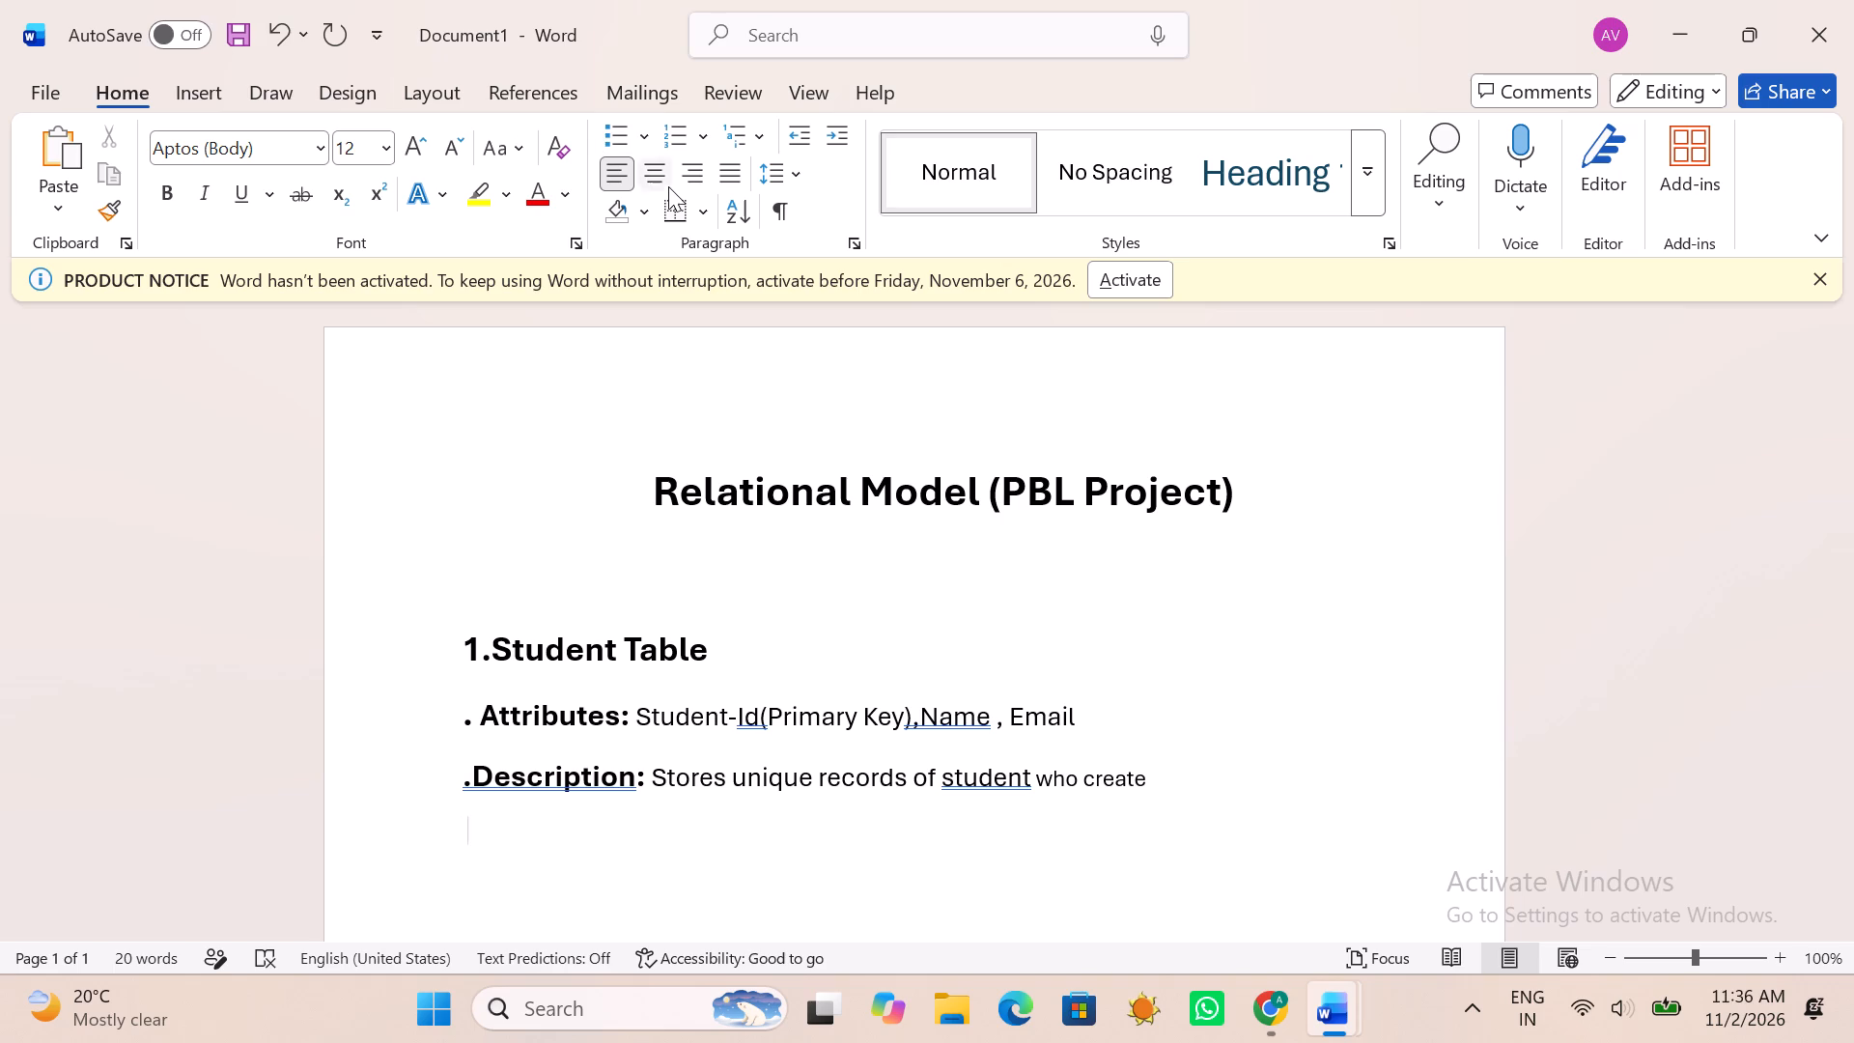
click(1185, 784)
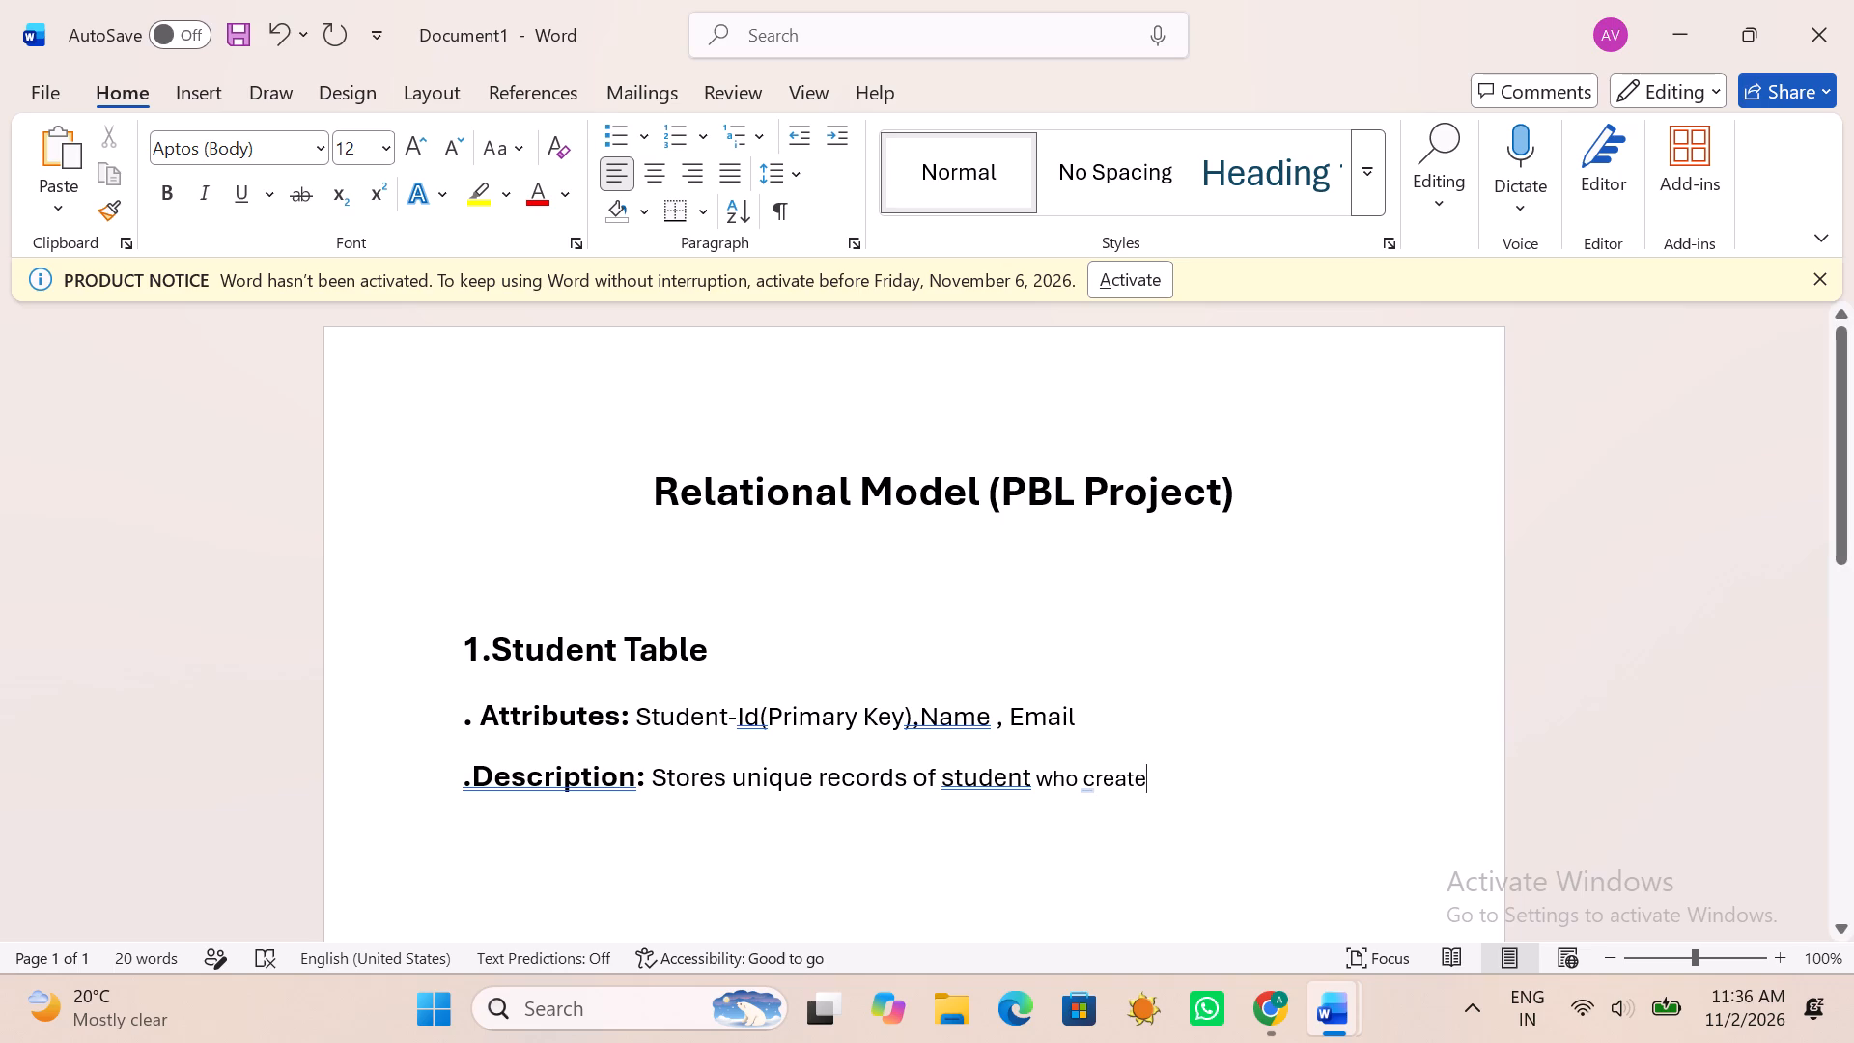
key(space)
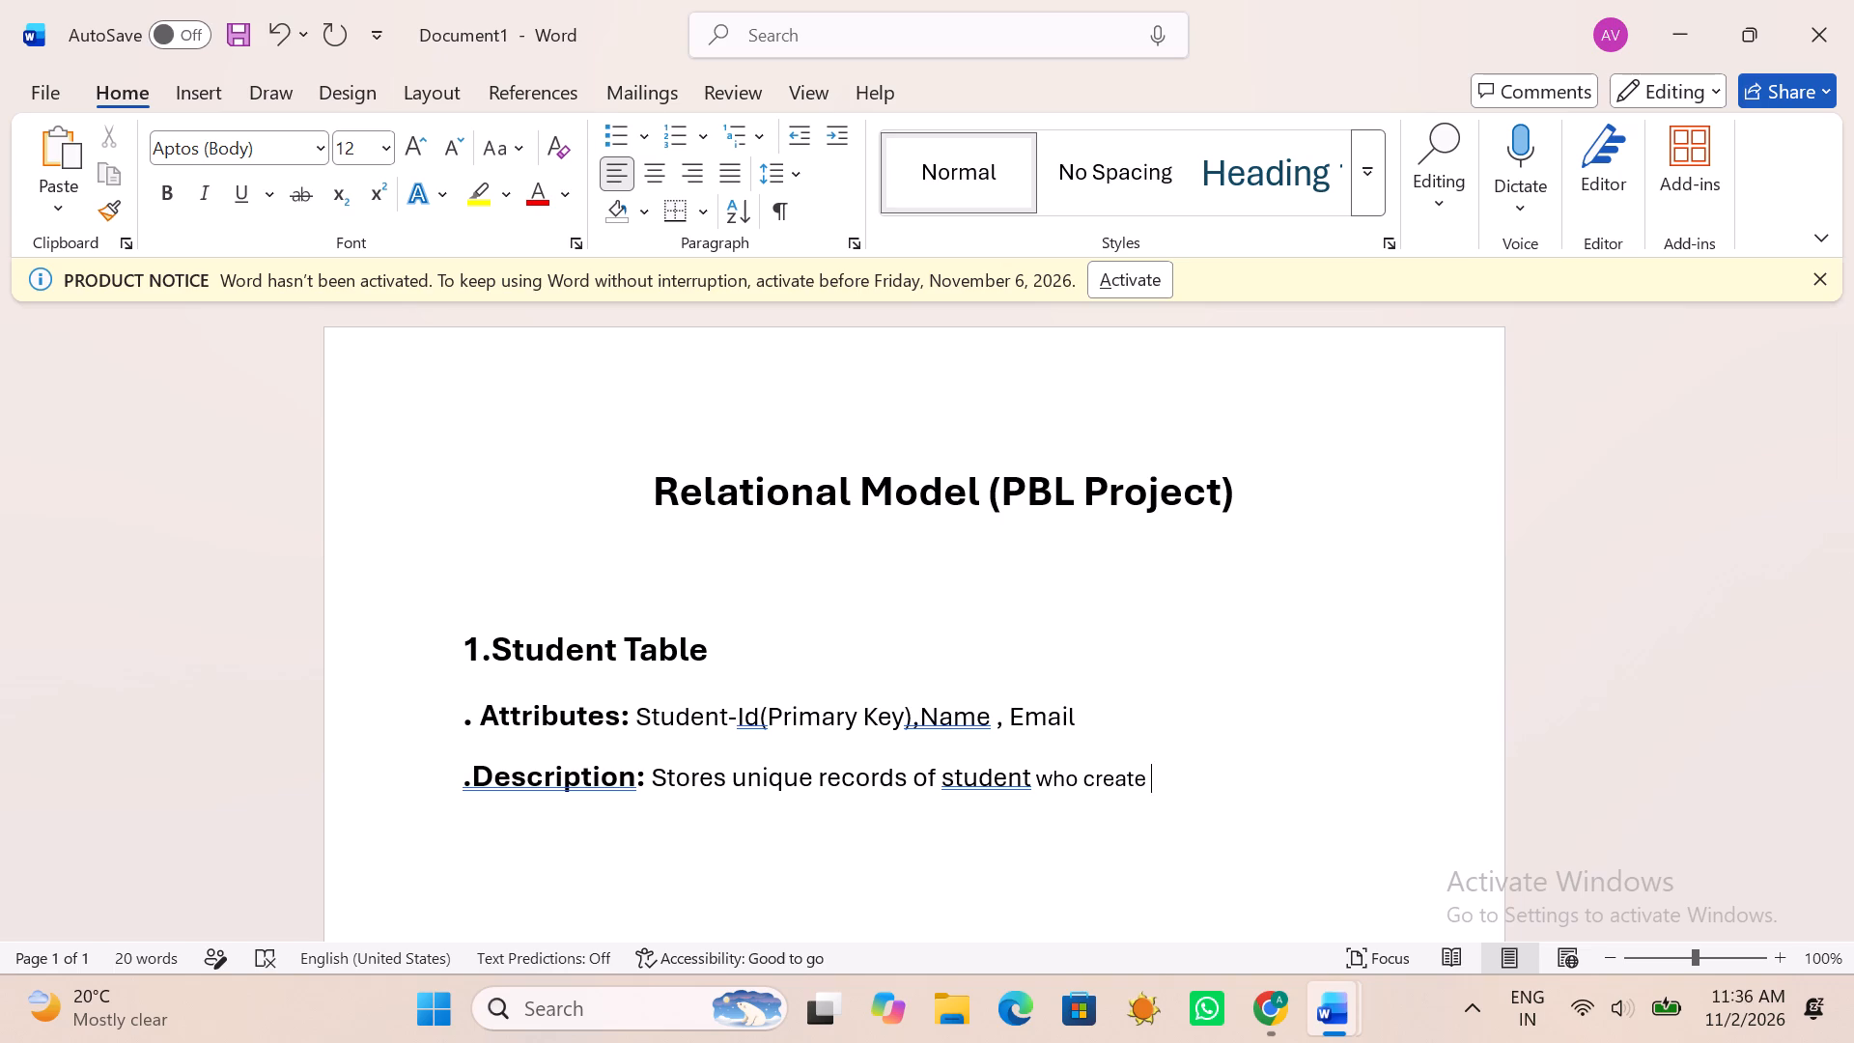
text(events)
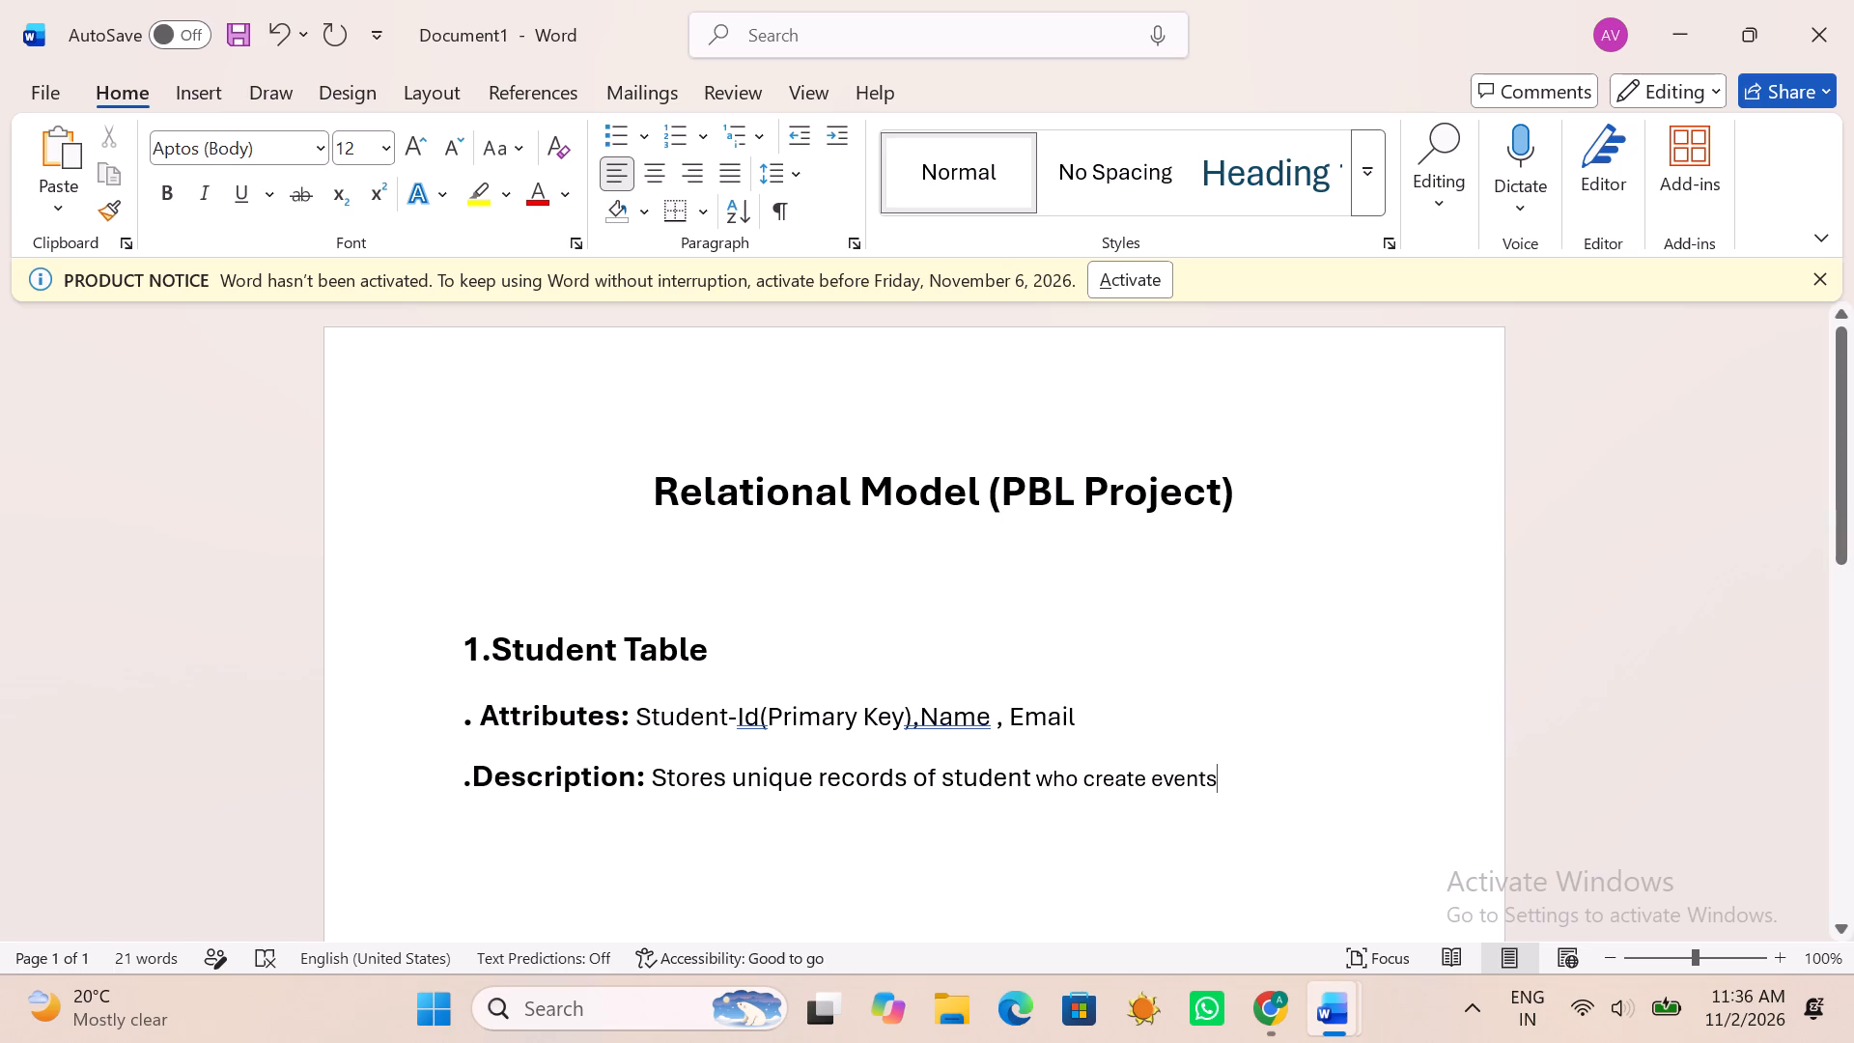
key(period)
Add the heading "2.Event Table" in bold, size 18, on a new line below the Student Table description.
key(Return)
click(407, 146)
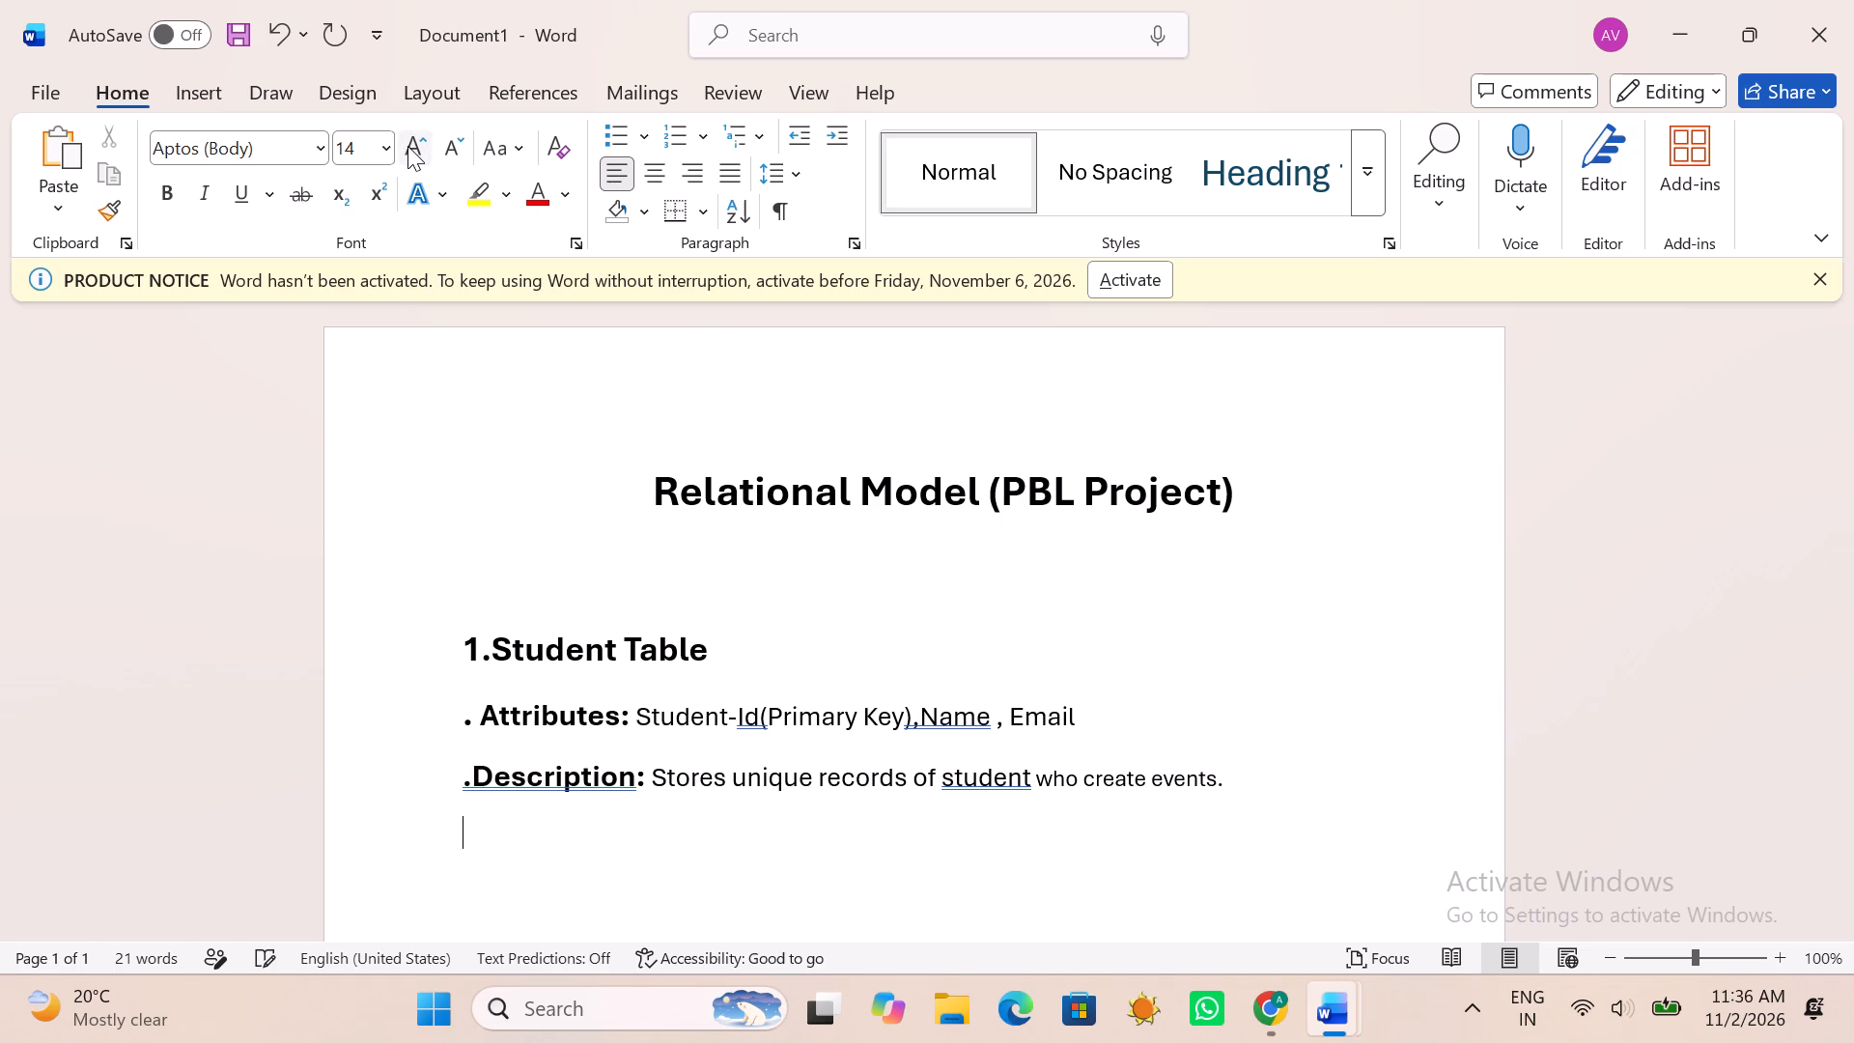
click(407, 146)
click(167, 192)
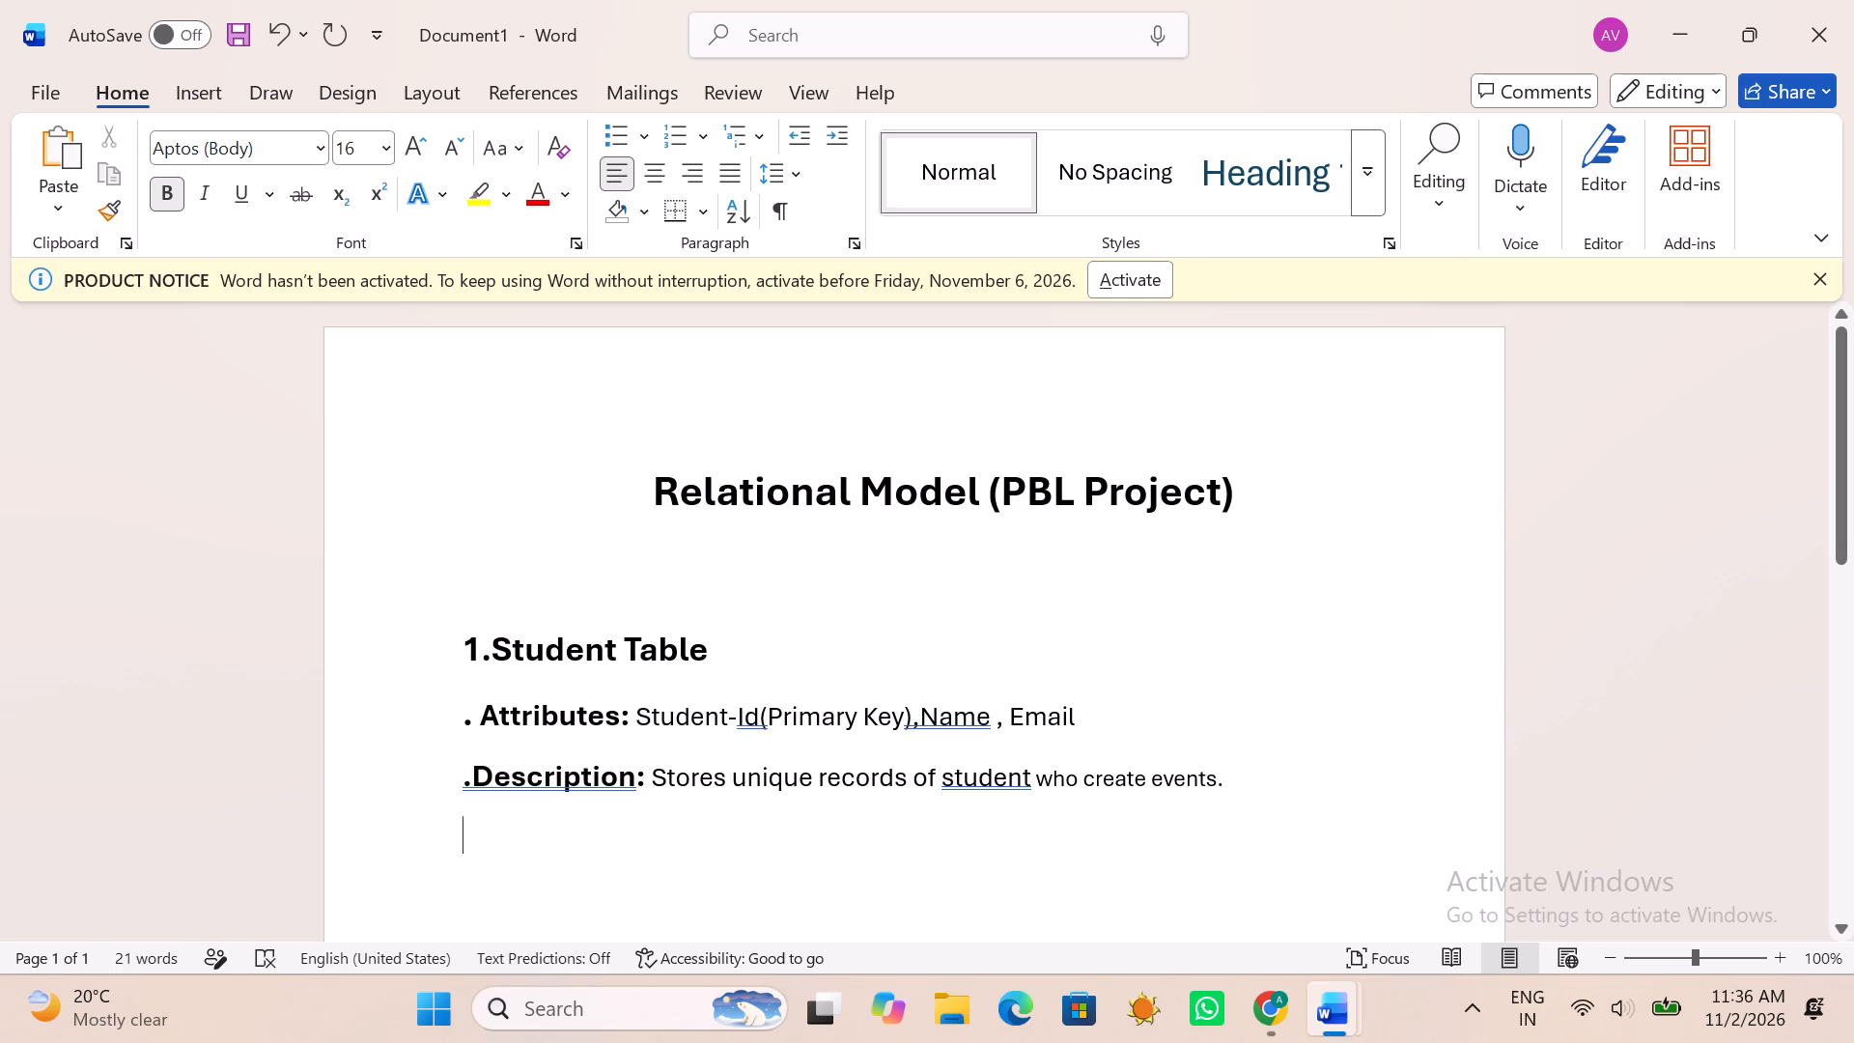
click(417, 134)
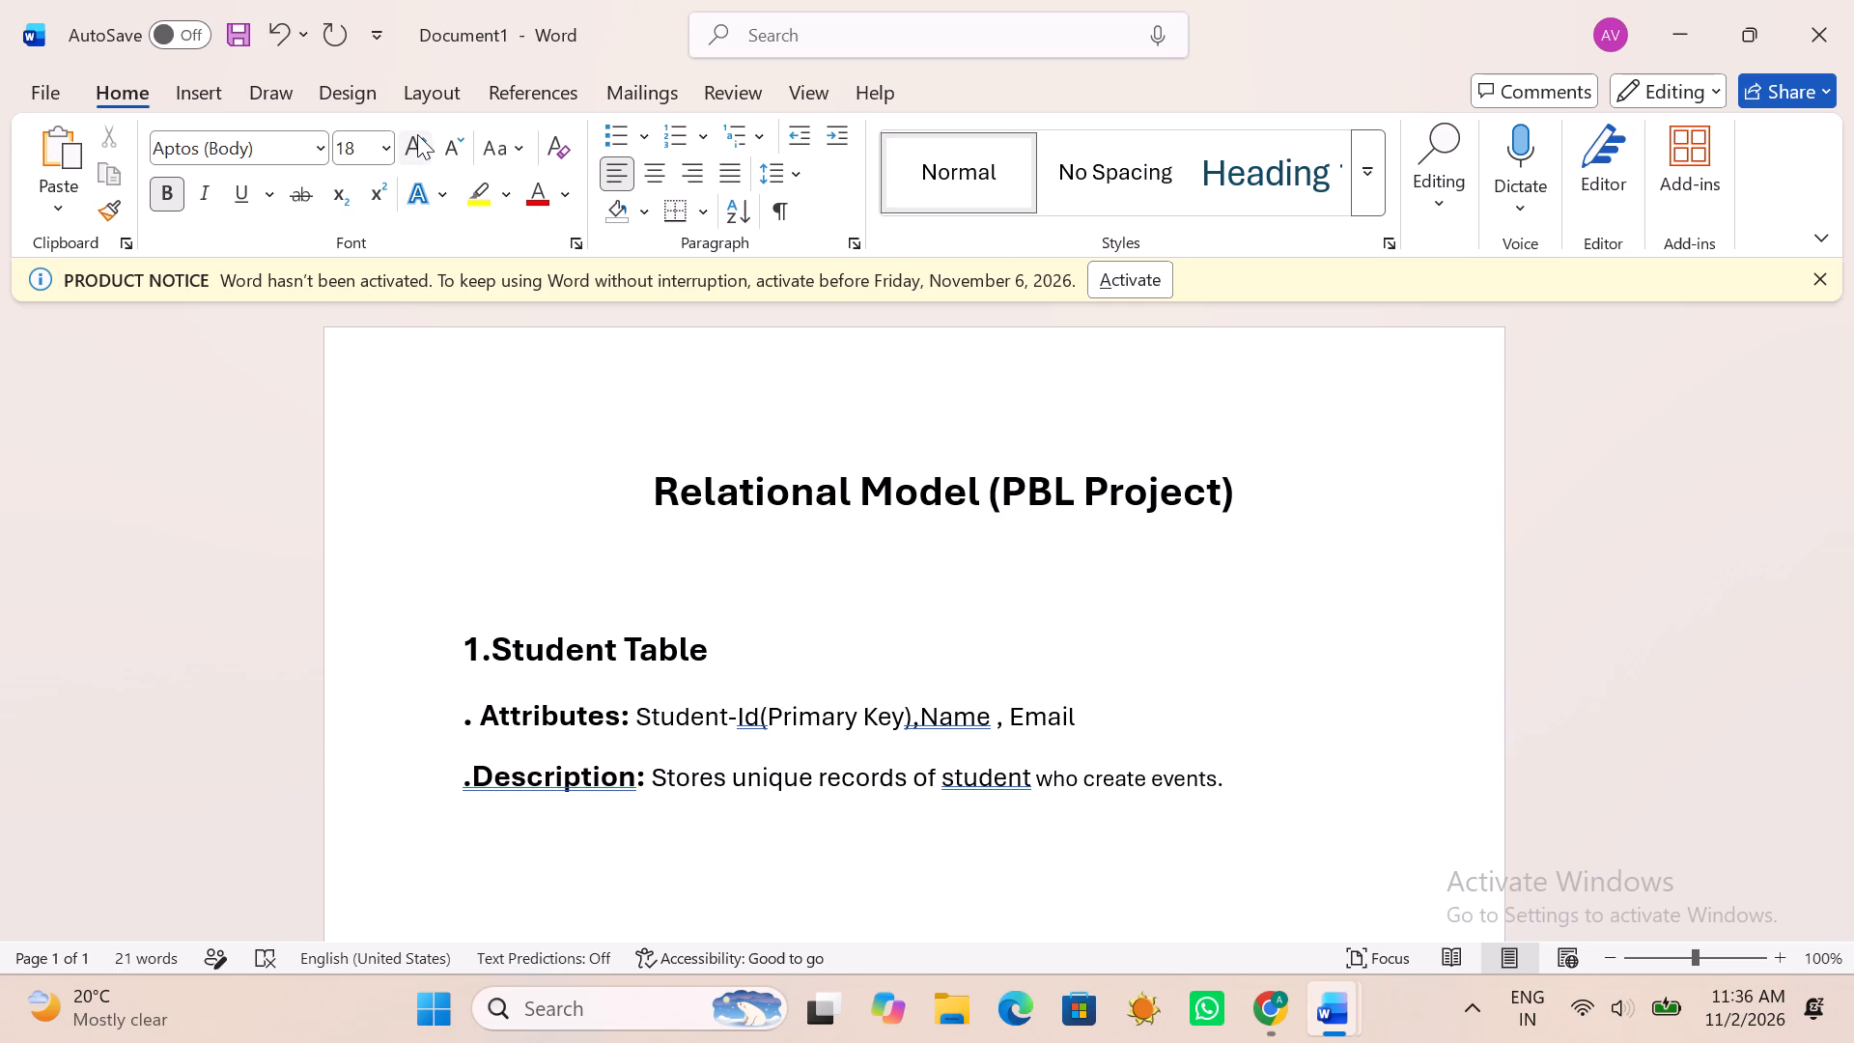
key(shift+at)
key(BackSpace)
key(2)
key(period)
key(shift+e)
text(vent)
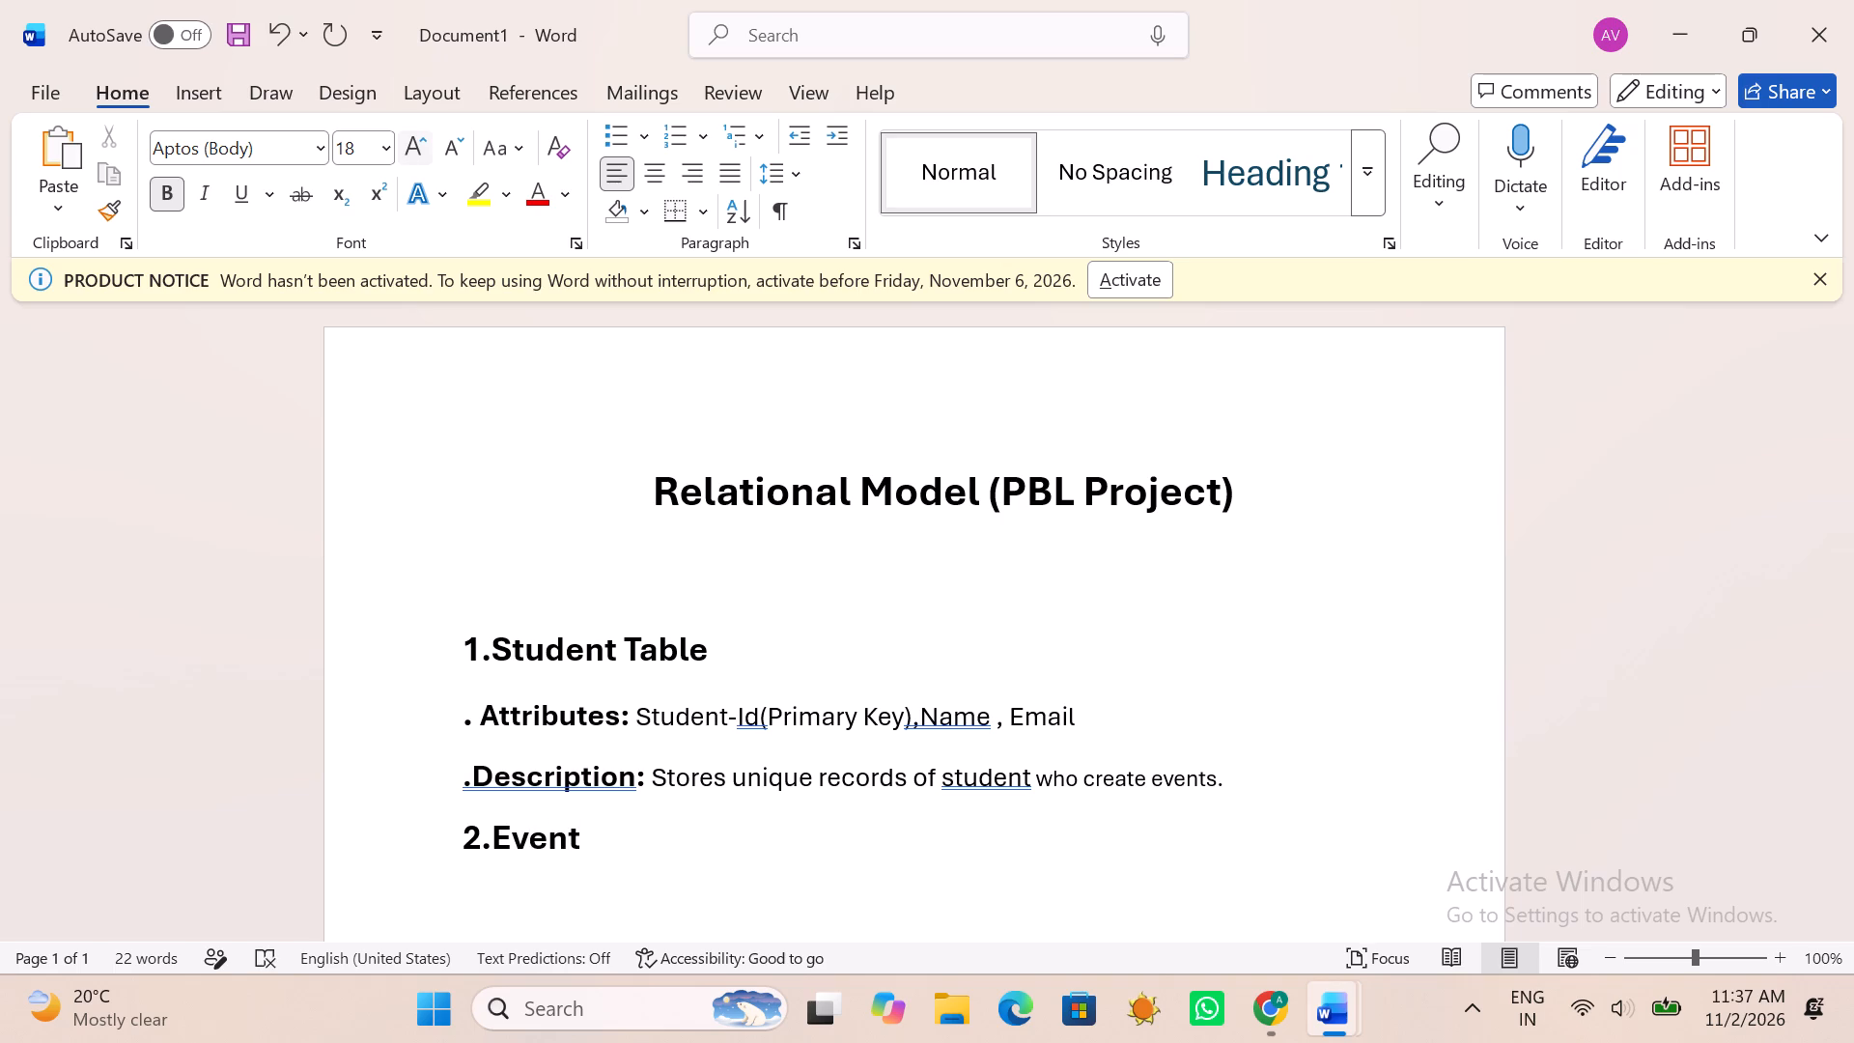
key(space)
key(shift+t)
text(able)
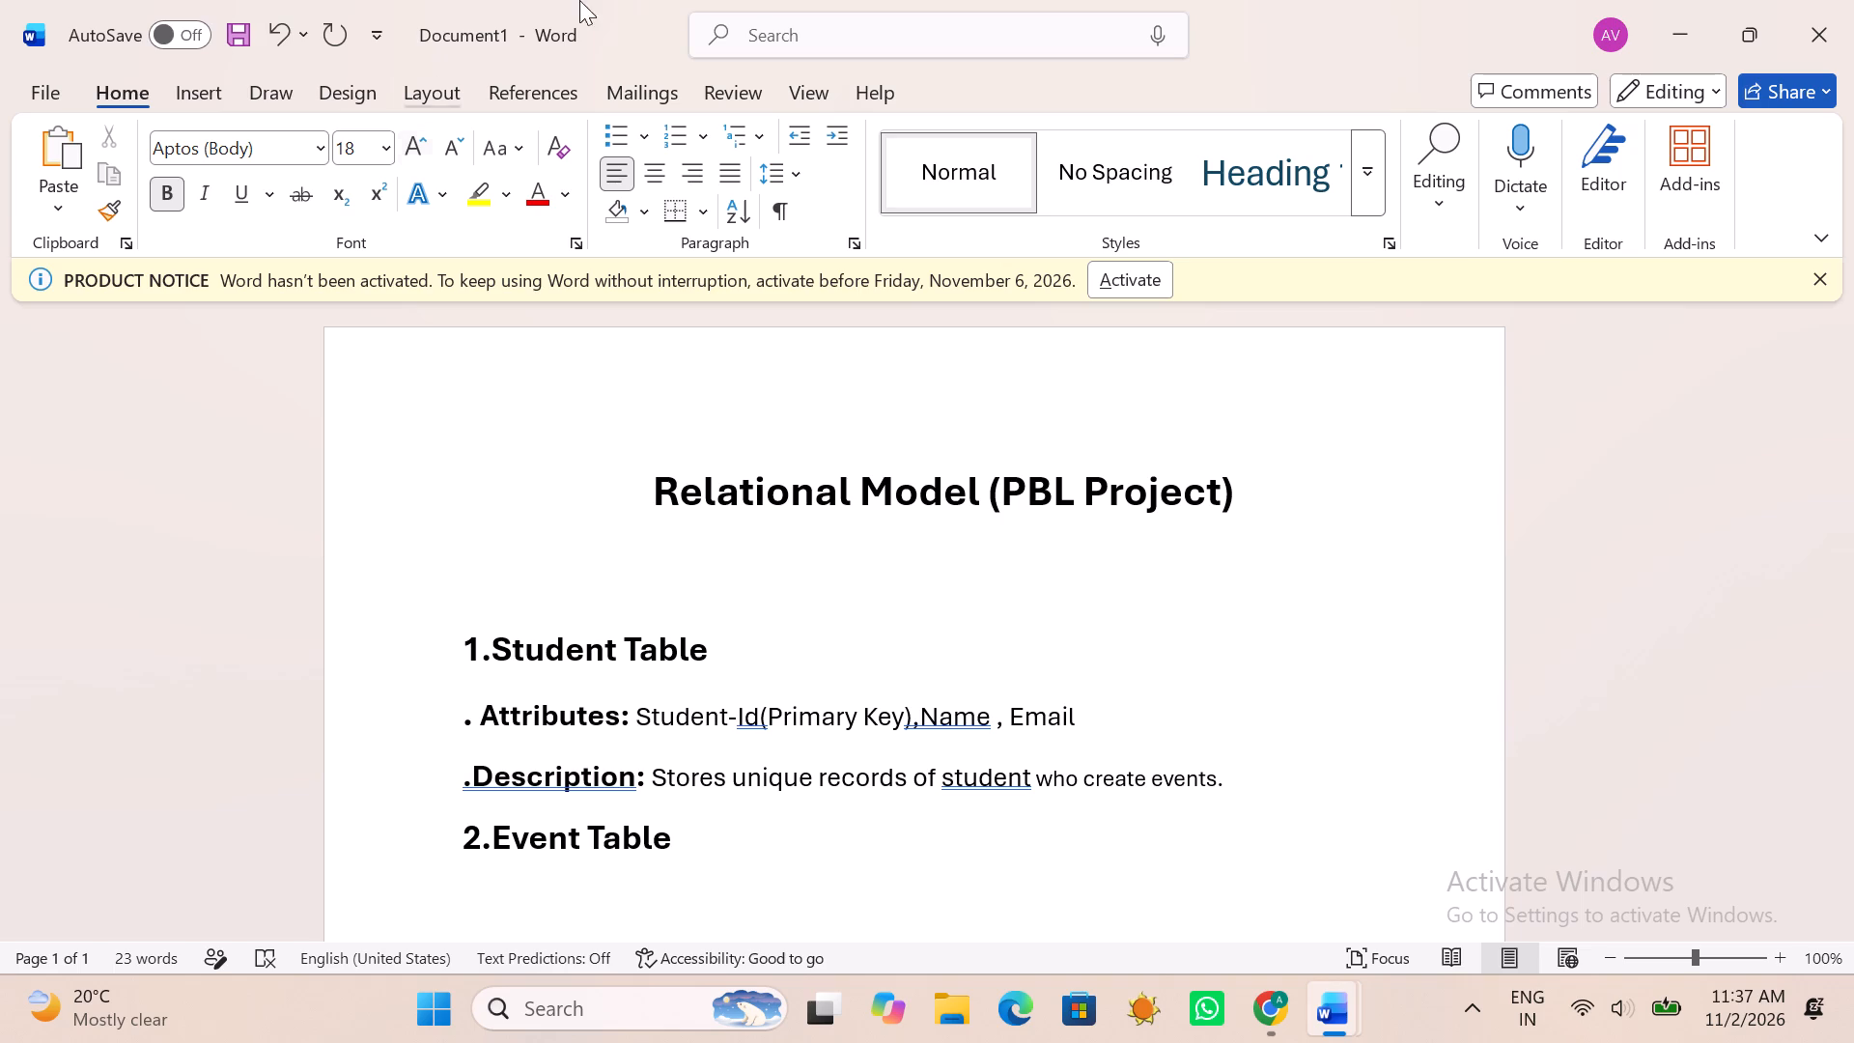
Switch to Chrome and open a new browser tab beside the course page.
click(1263, 1004)
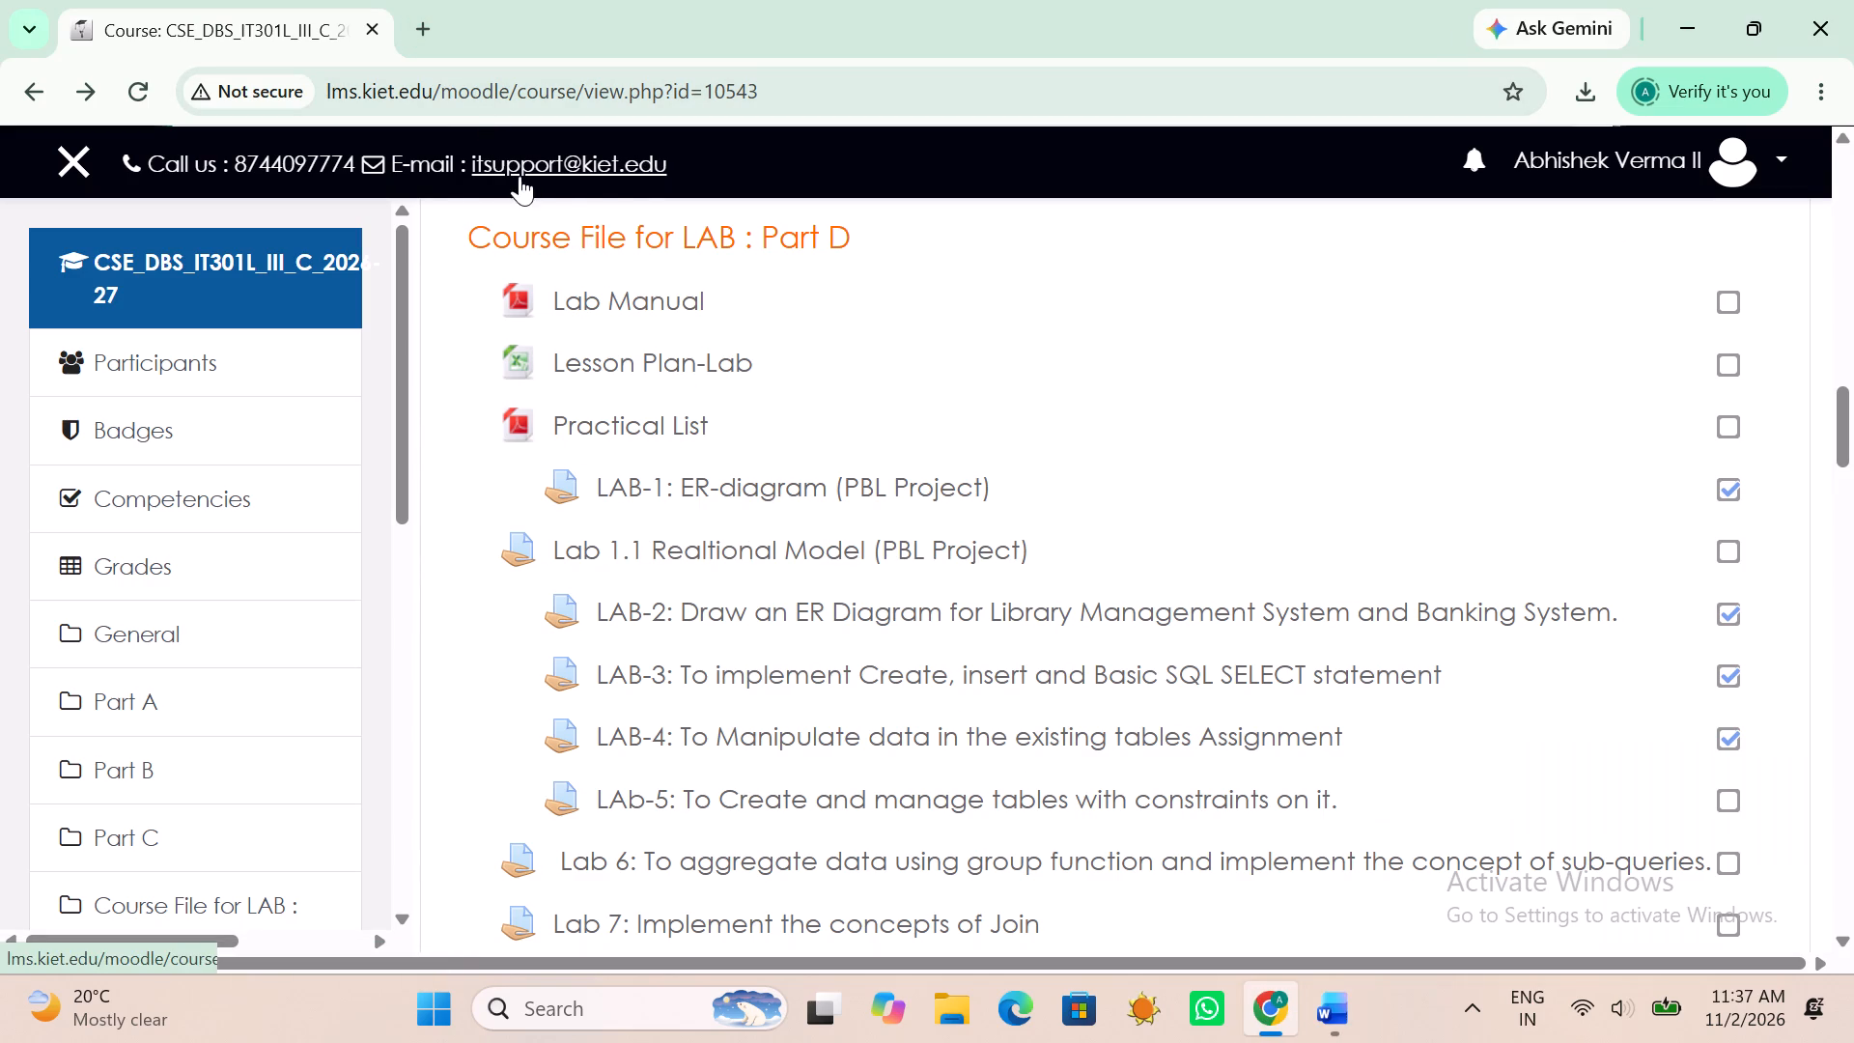
click(416, 33)
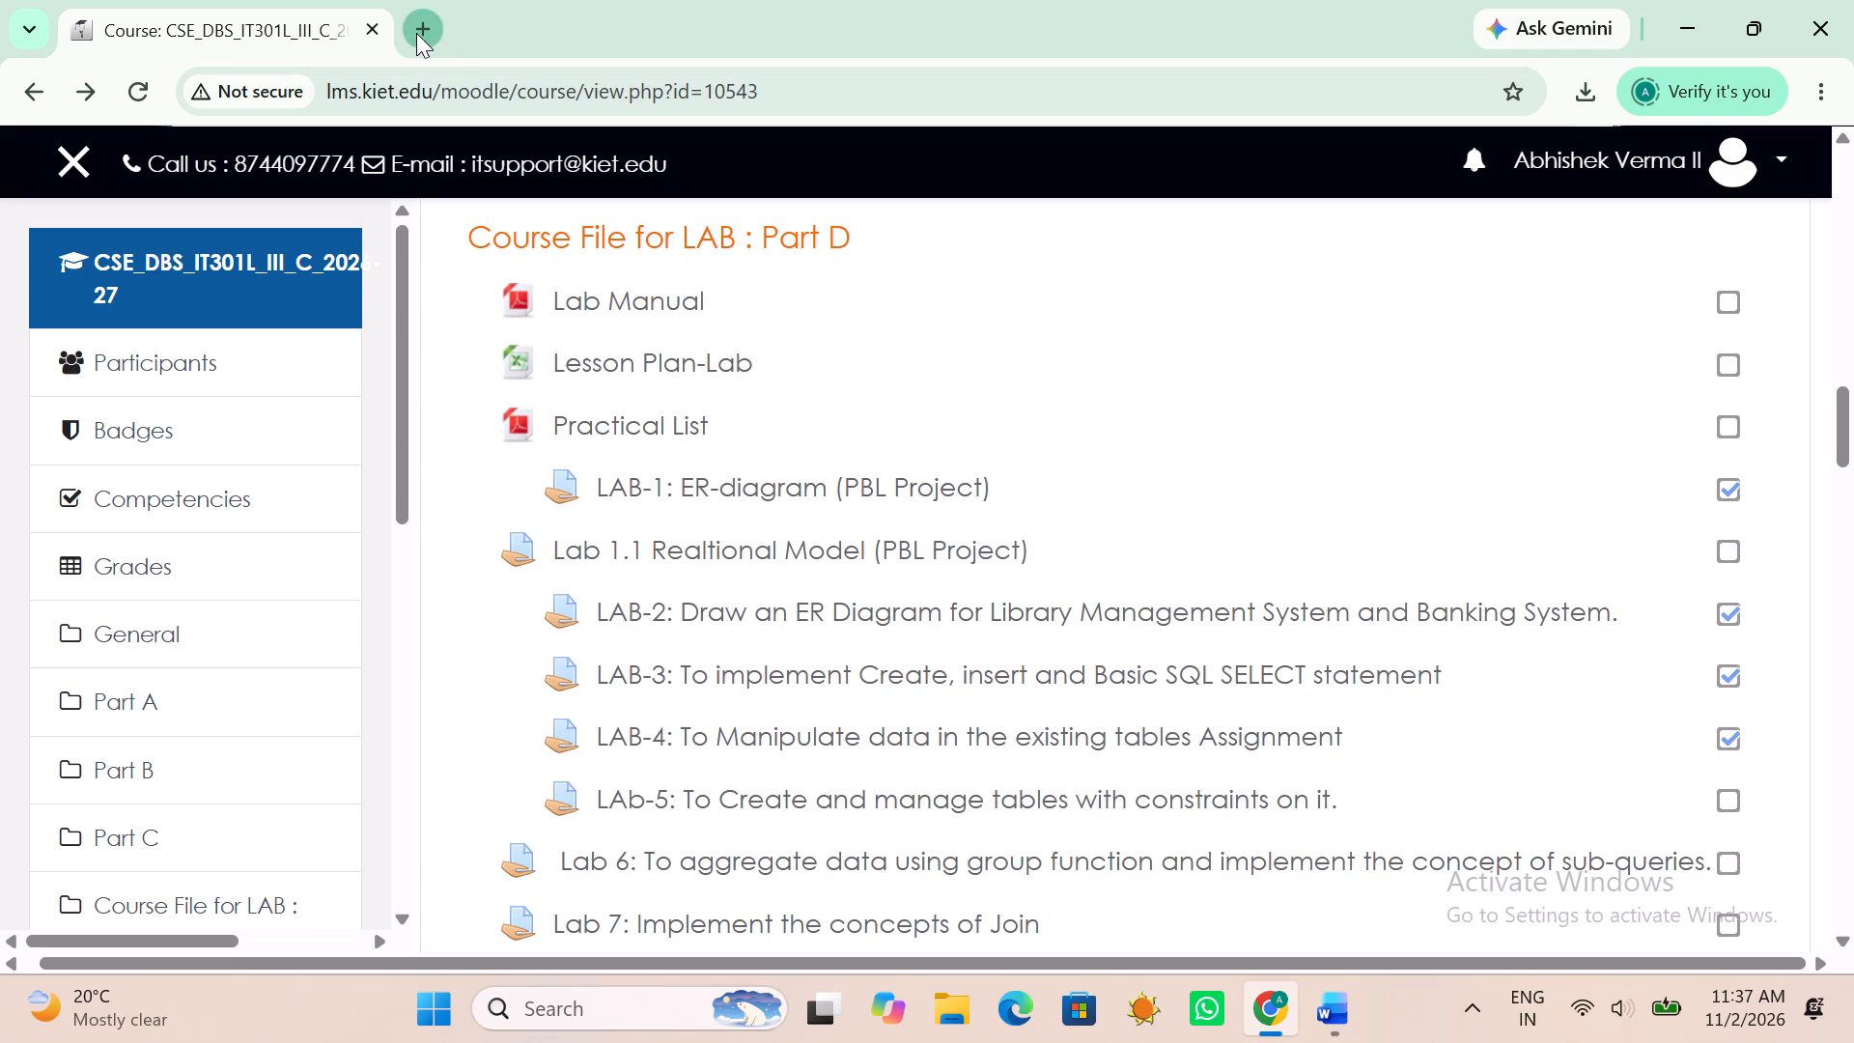
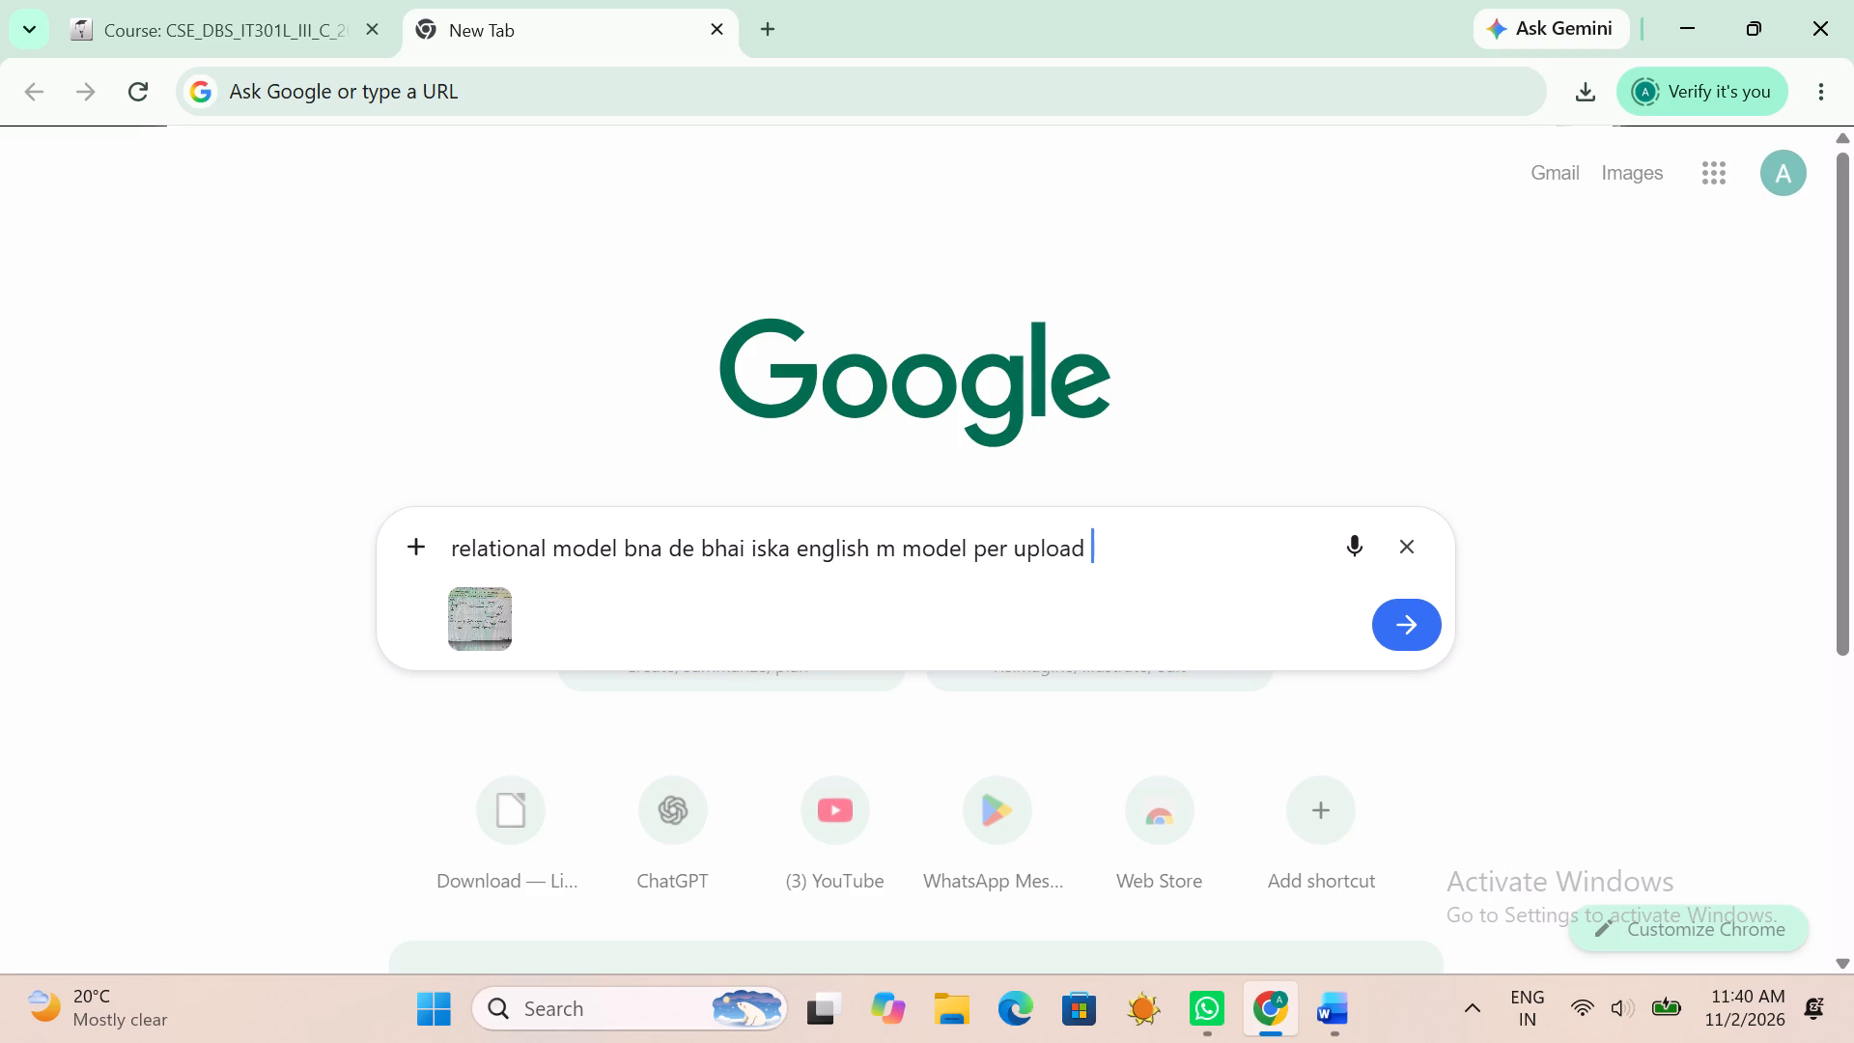
key(l)
key(BackSpace)
text(karna)
click(1428, 610)
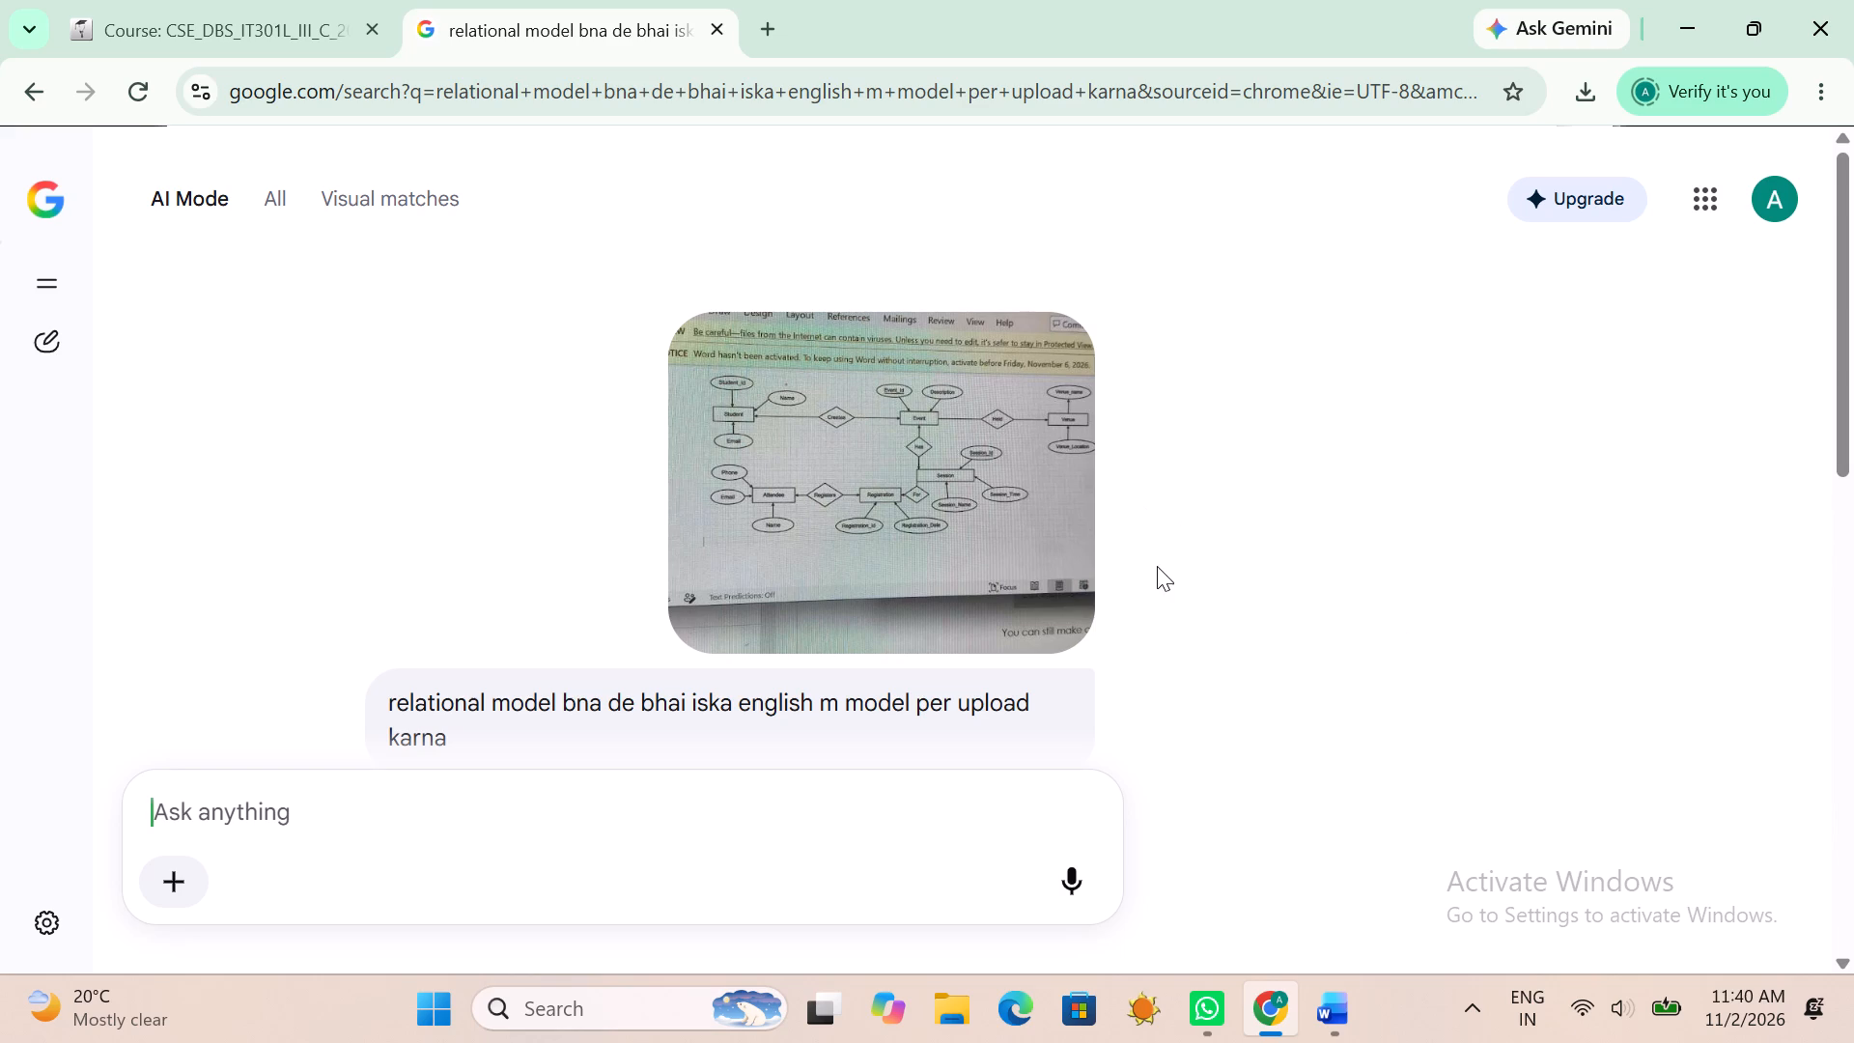
Read through the generated Relational Model / Database Schema, checking each table's attributes and its key notes.
scroll(1171, 572, down, 2)
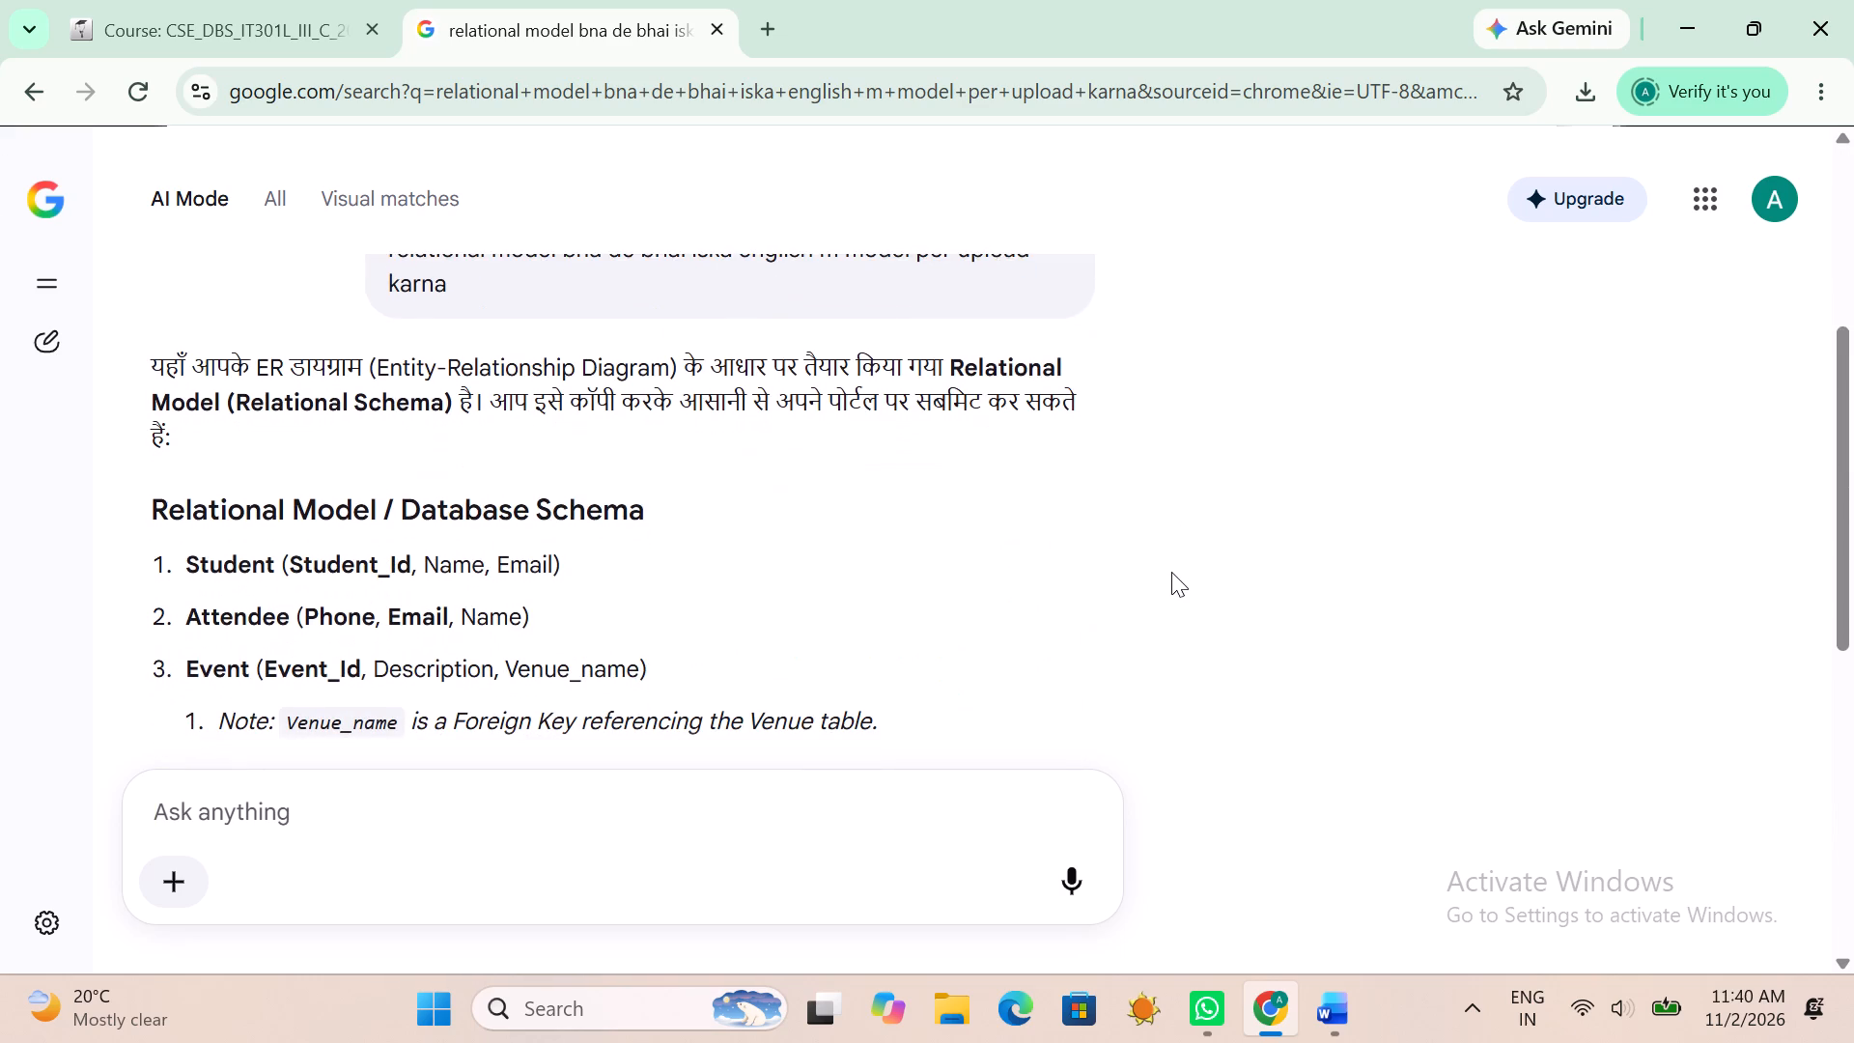
scroll(1171, 572, down, 1)
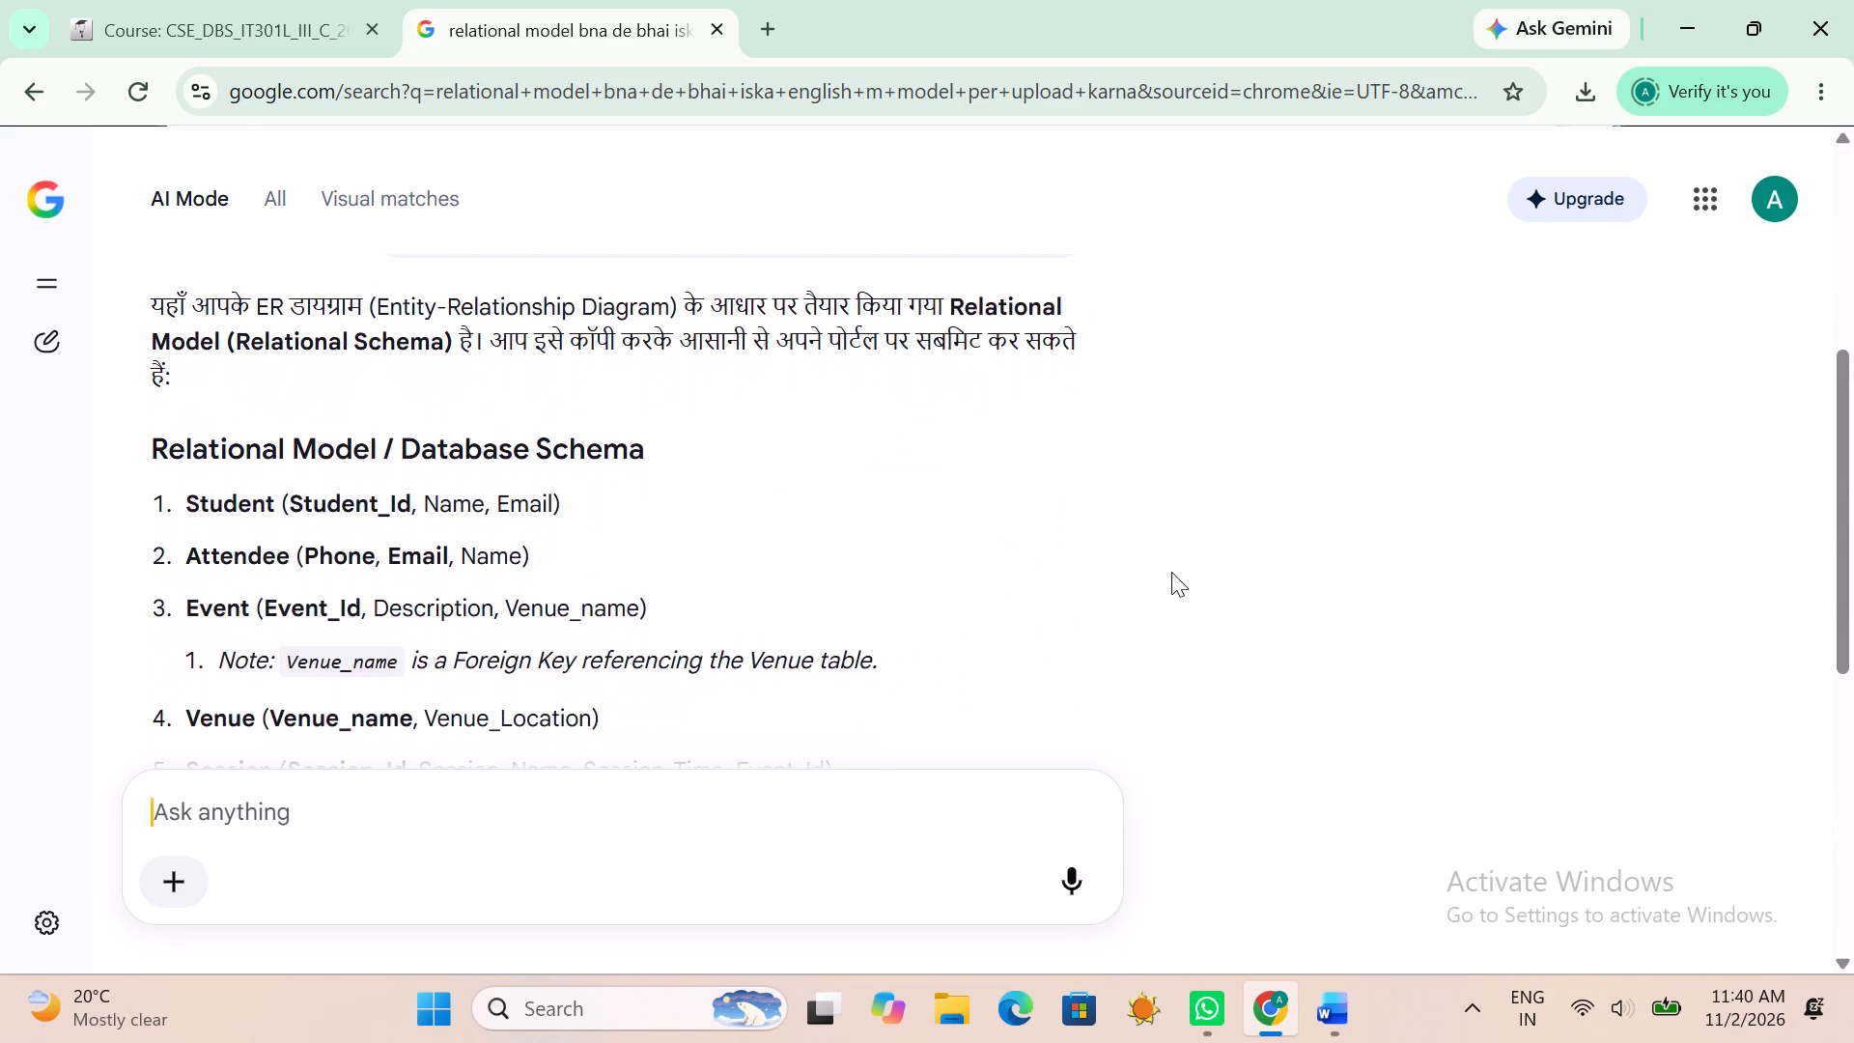
scroll(1171, 572, down, 1)
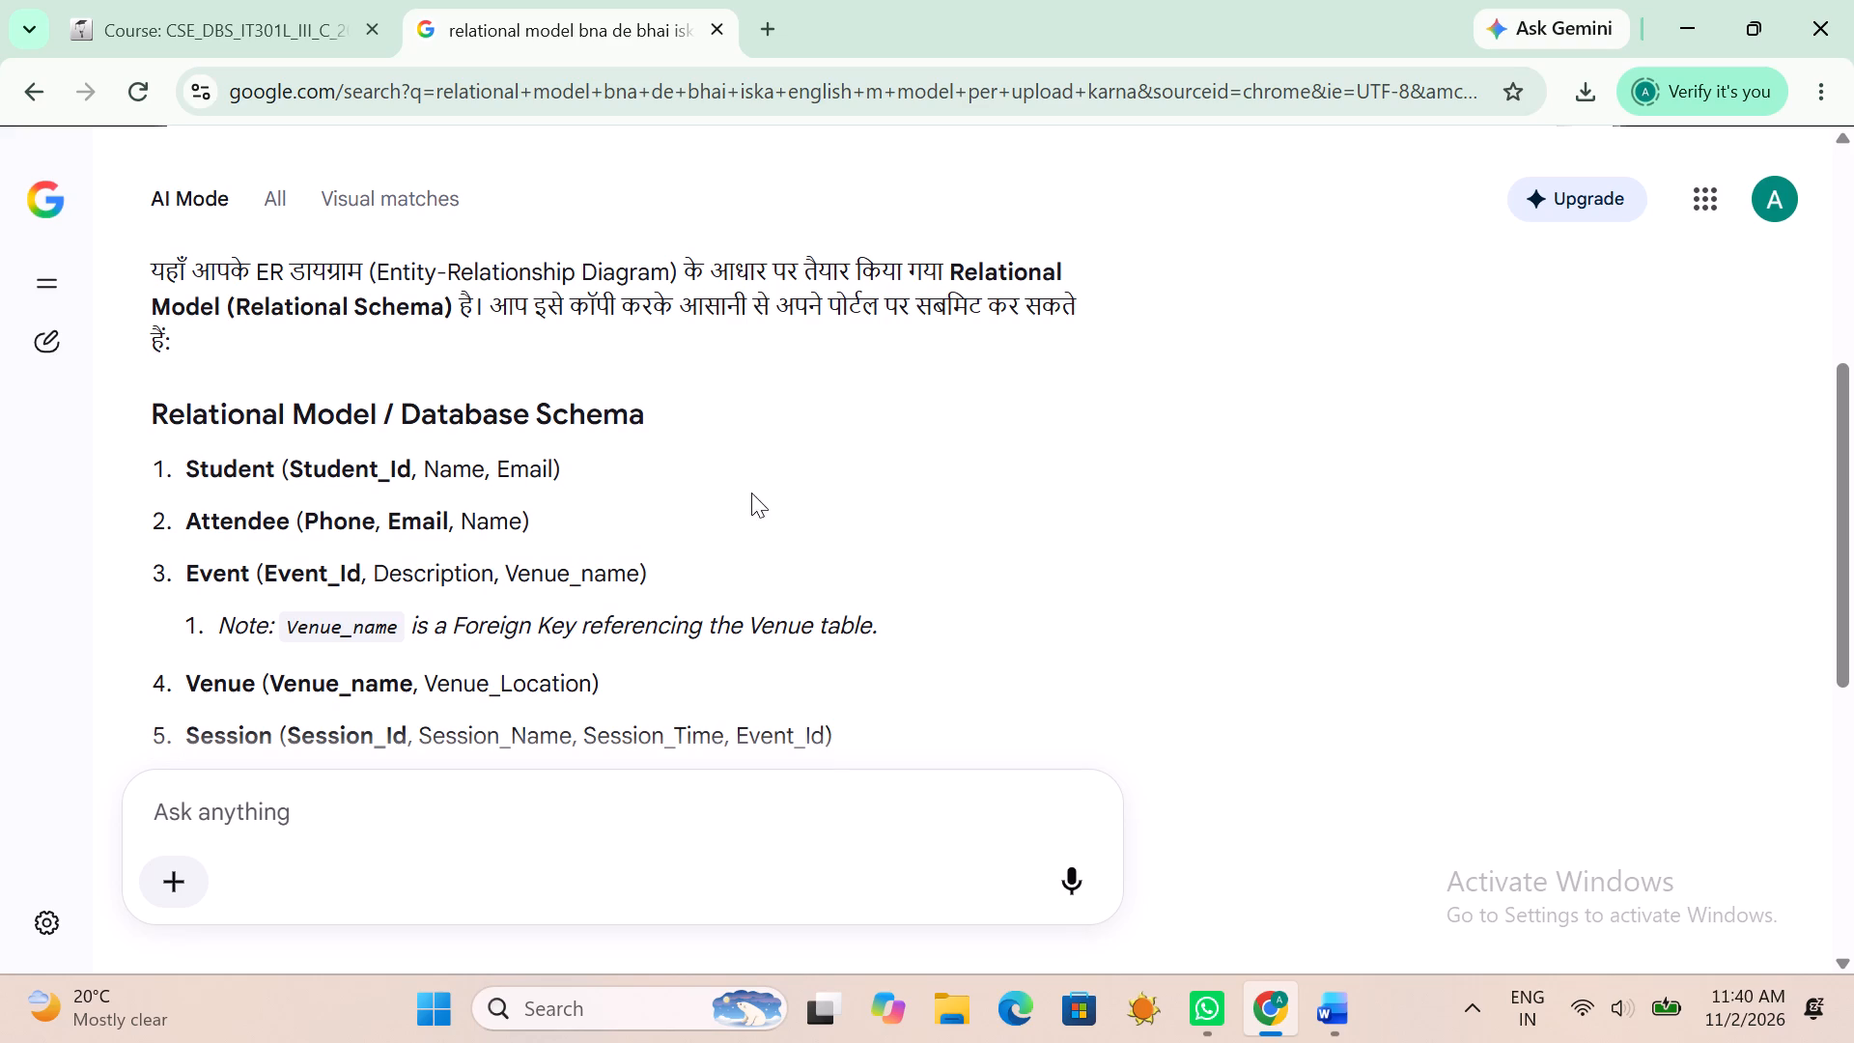
scroll(739, 491, down, 1)
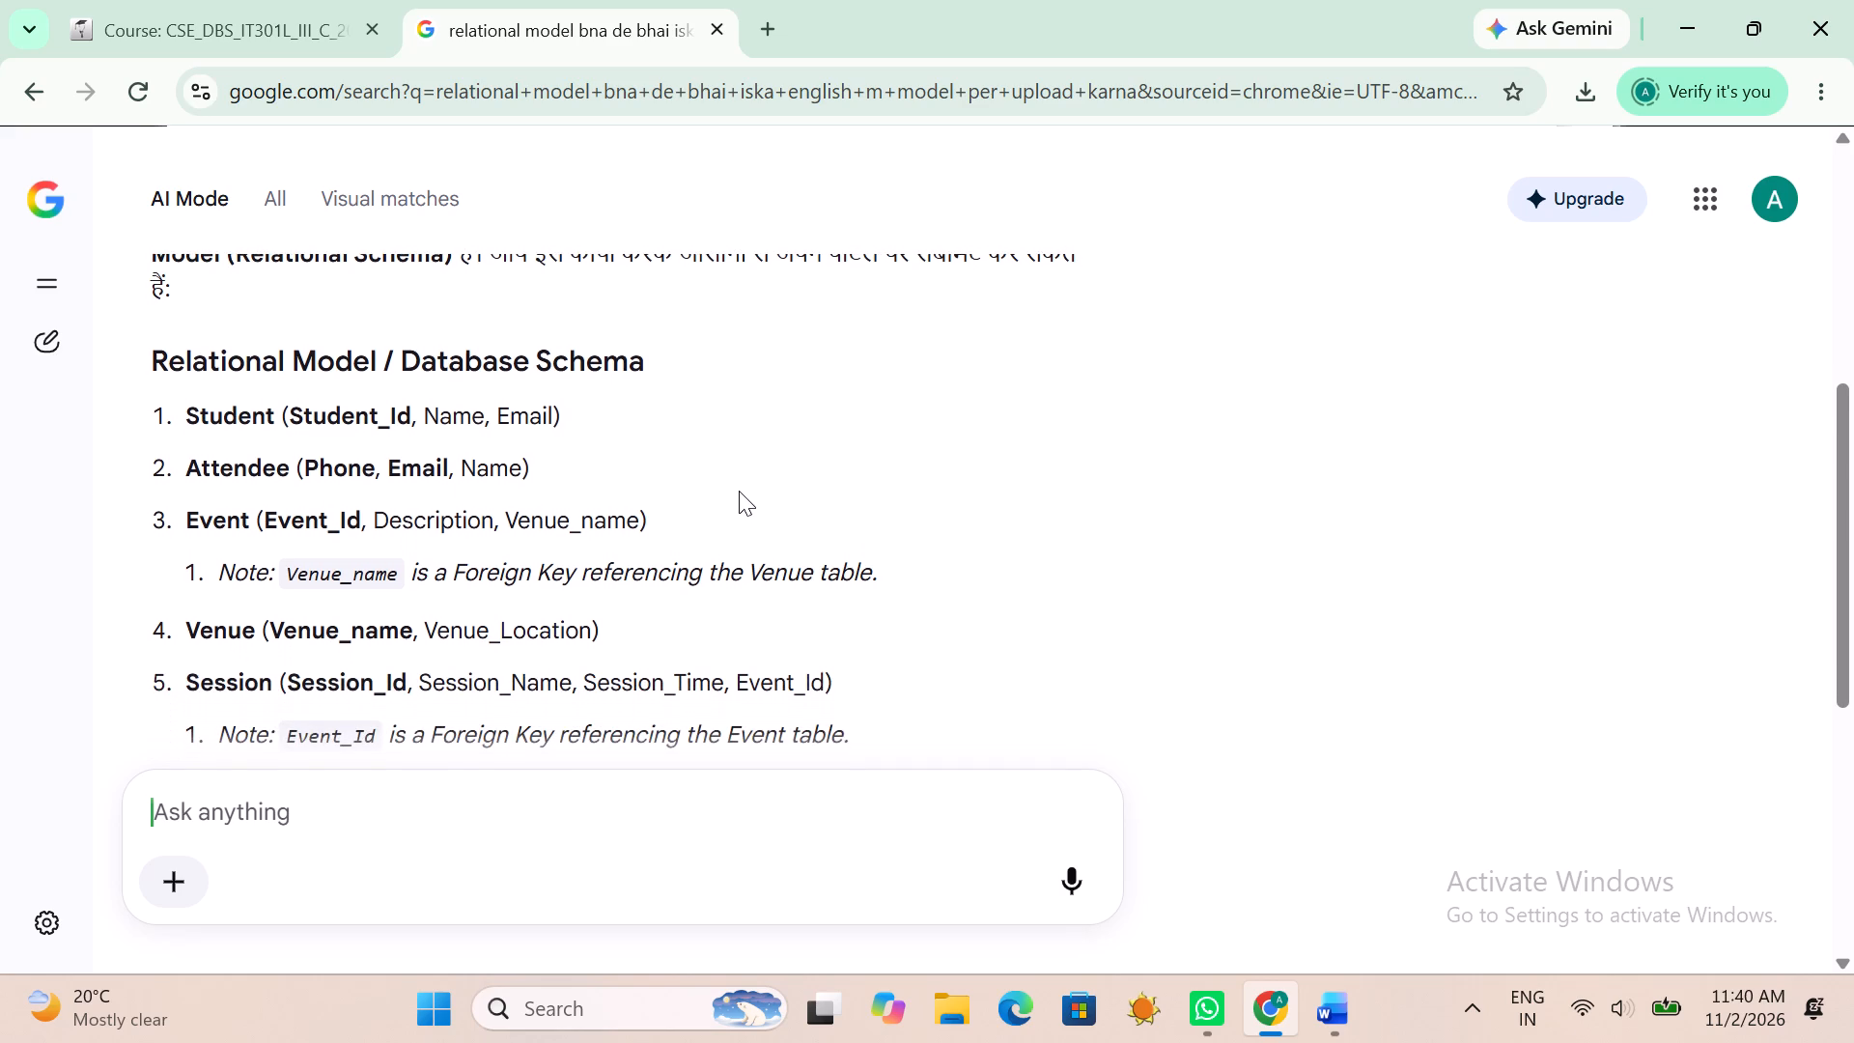
scroll(739, 491, down, 2)
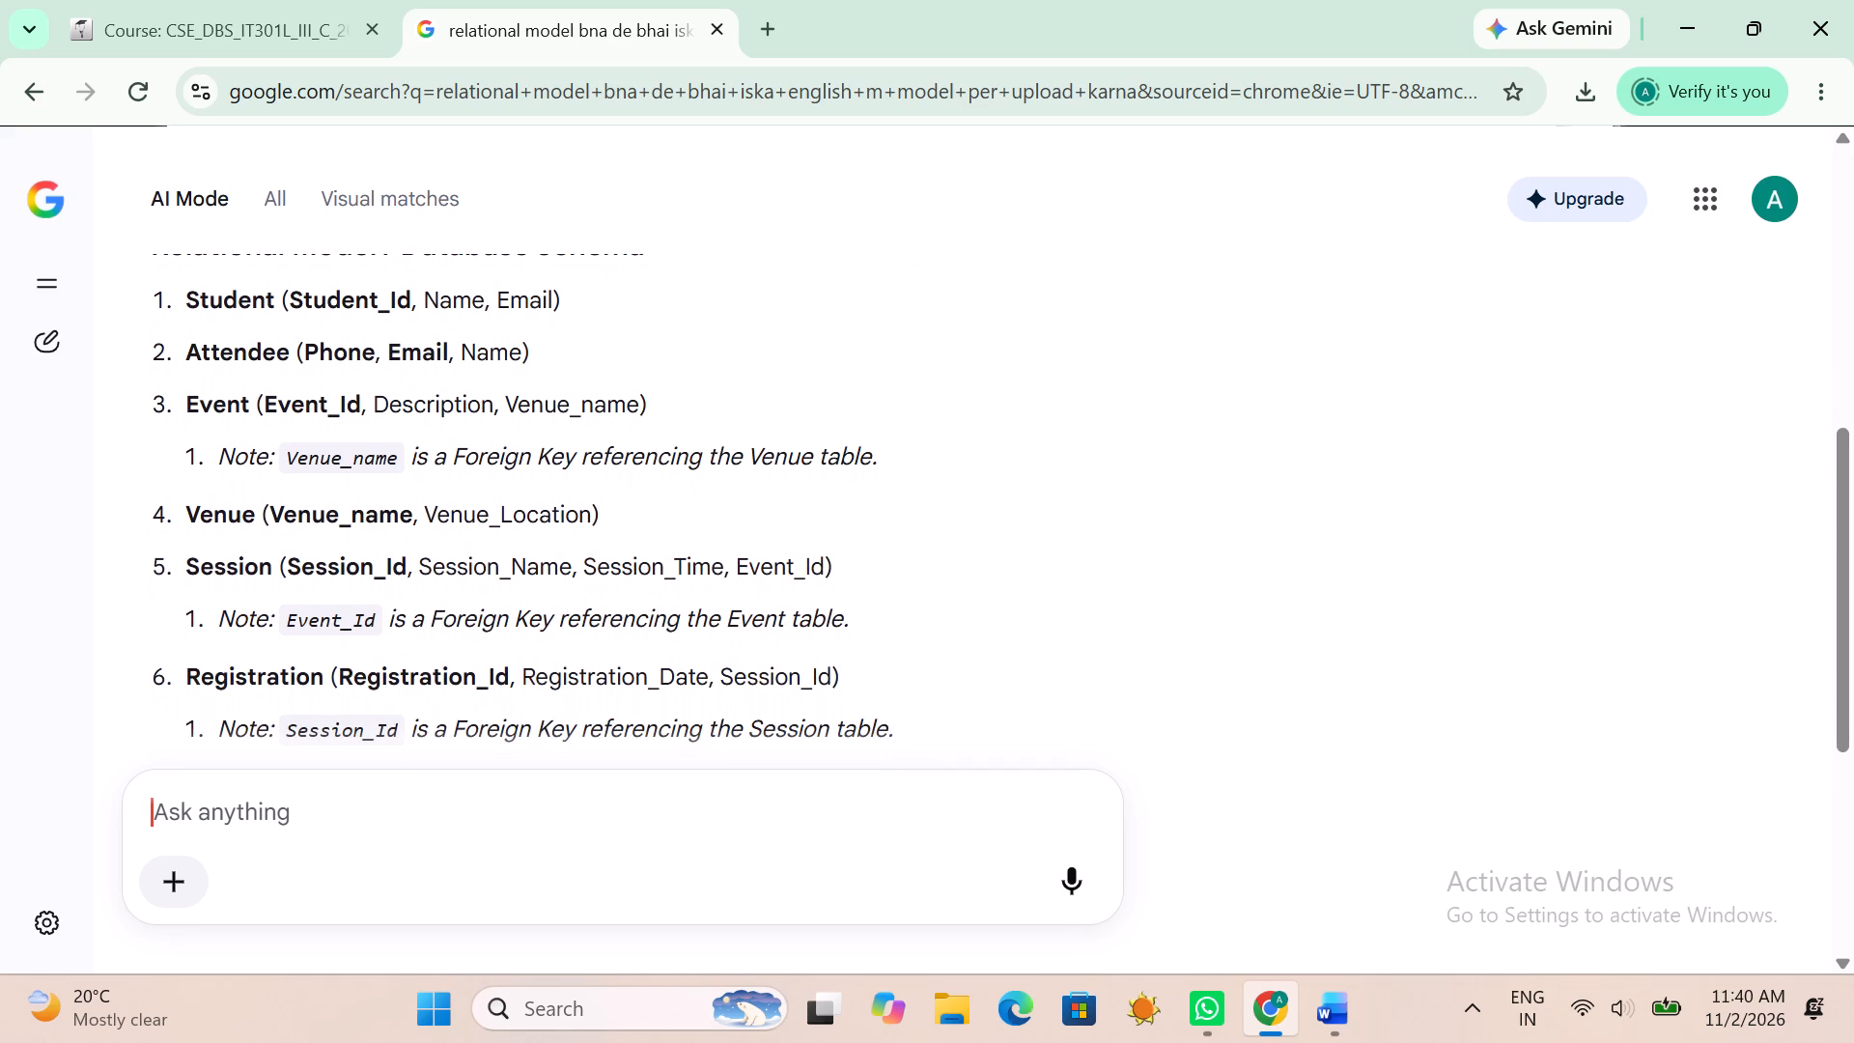
scroll(739, 491, down, 1)
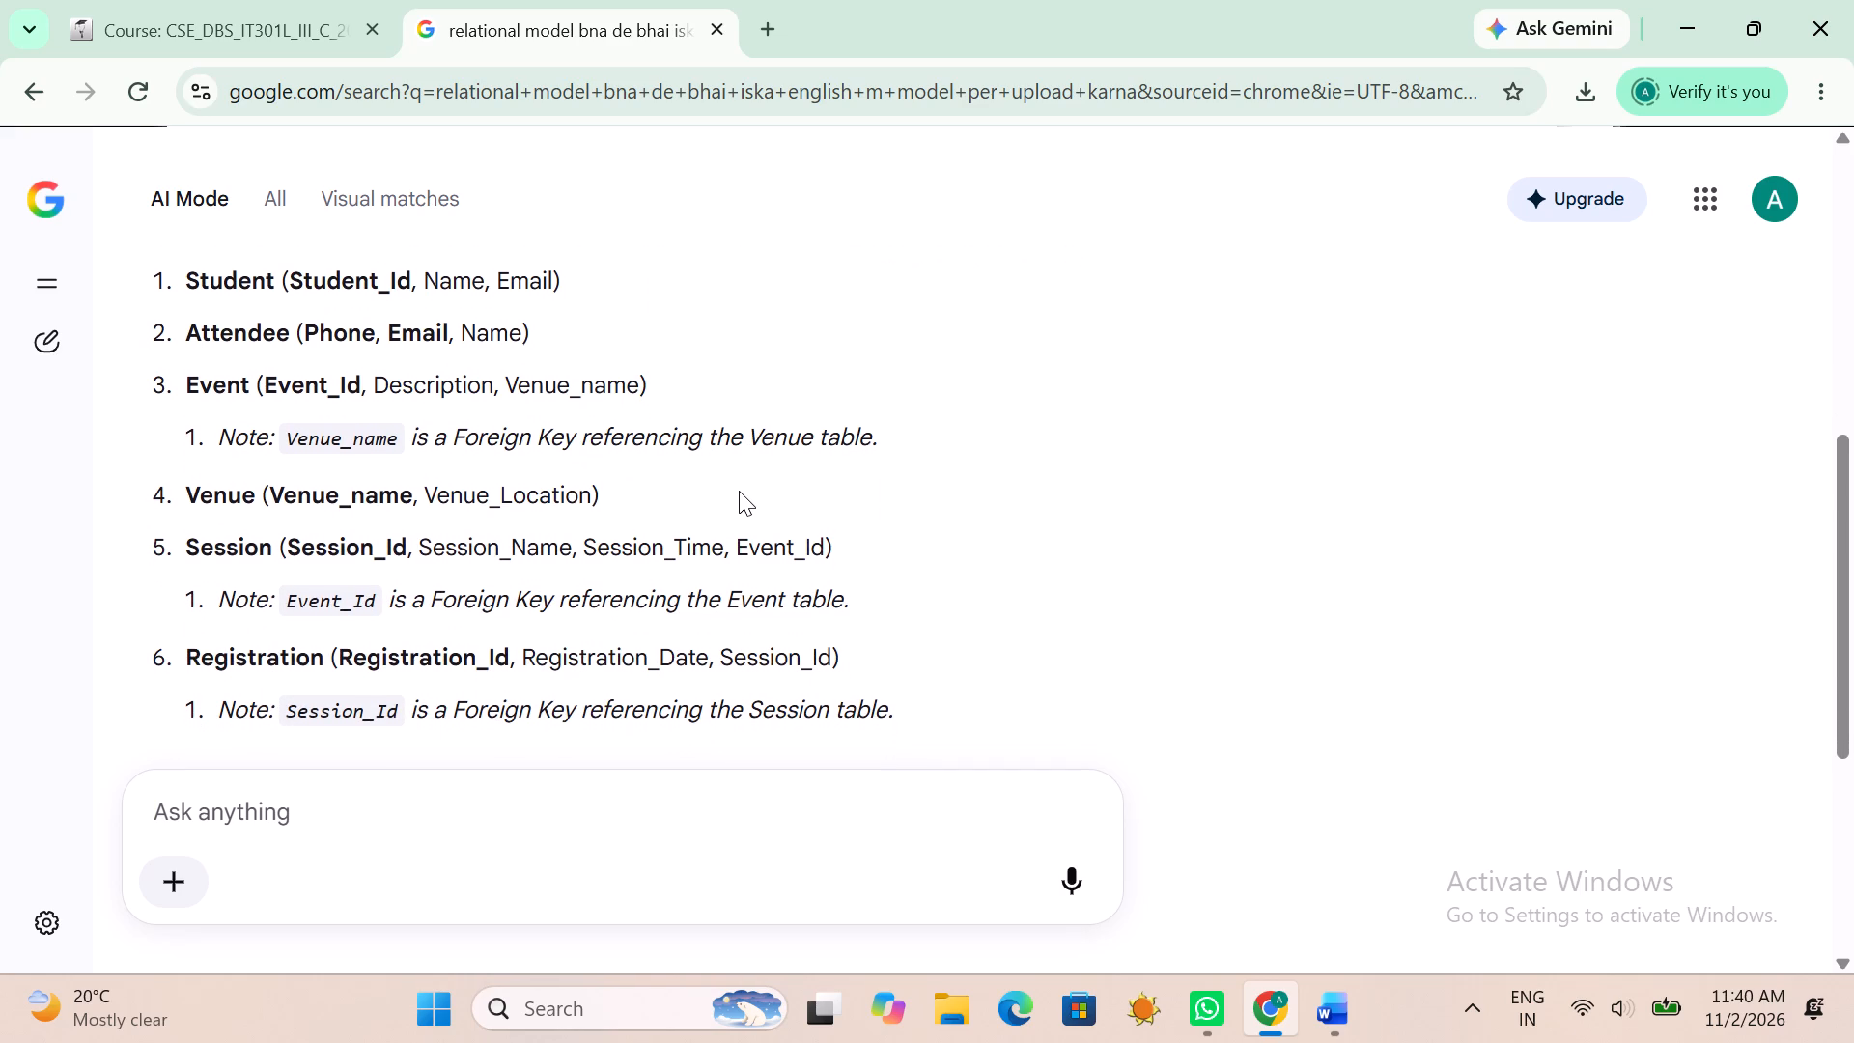
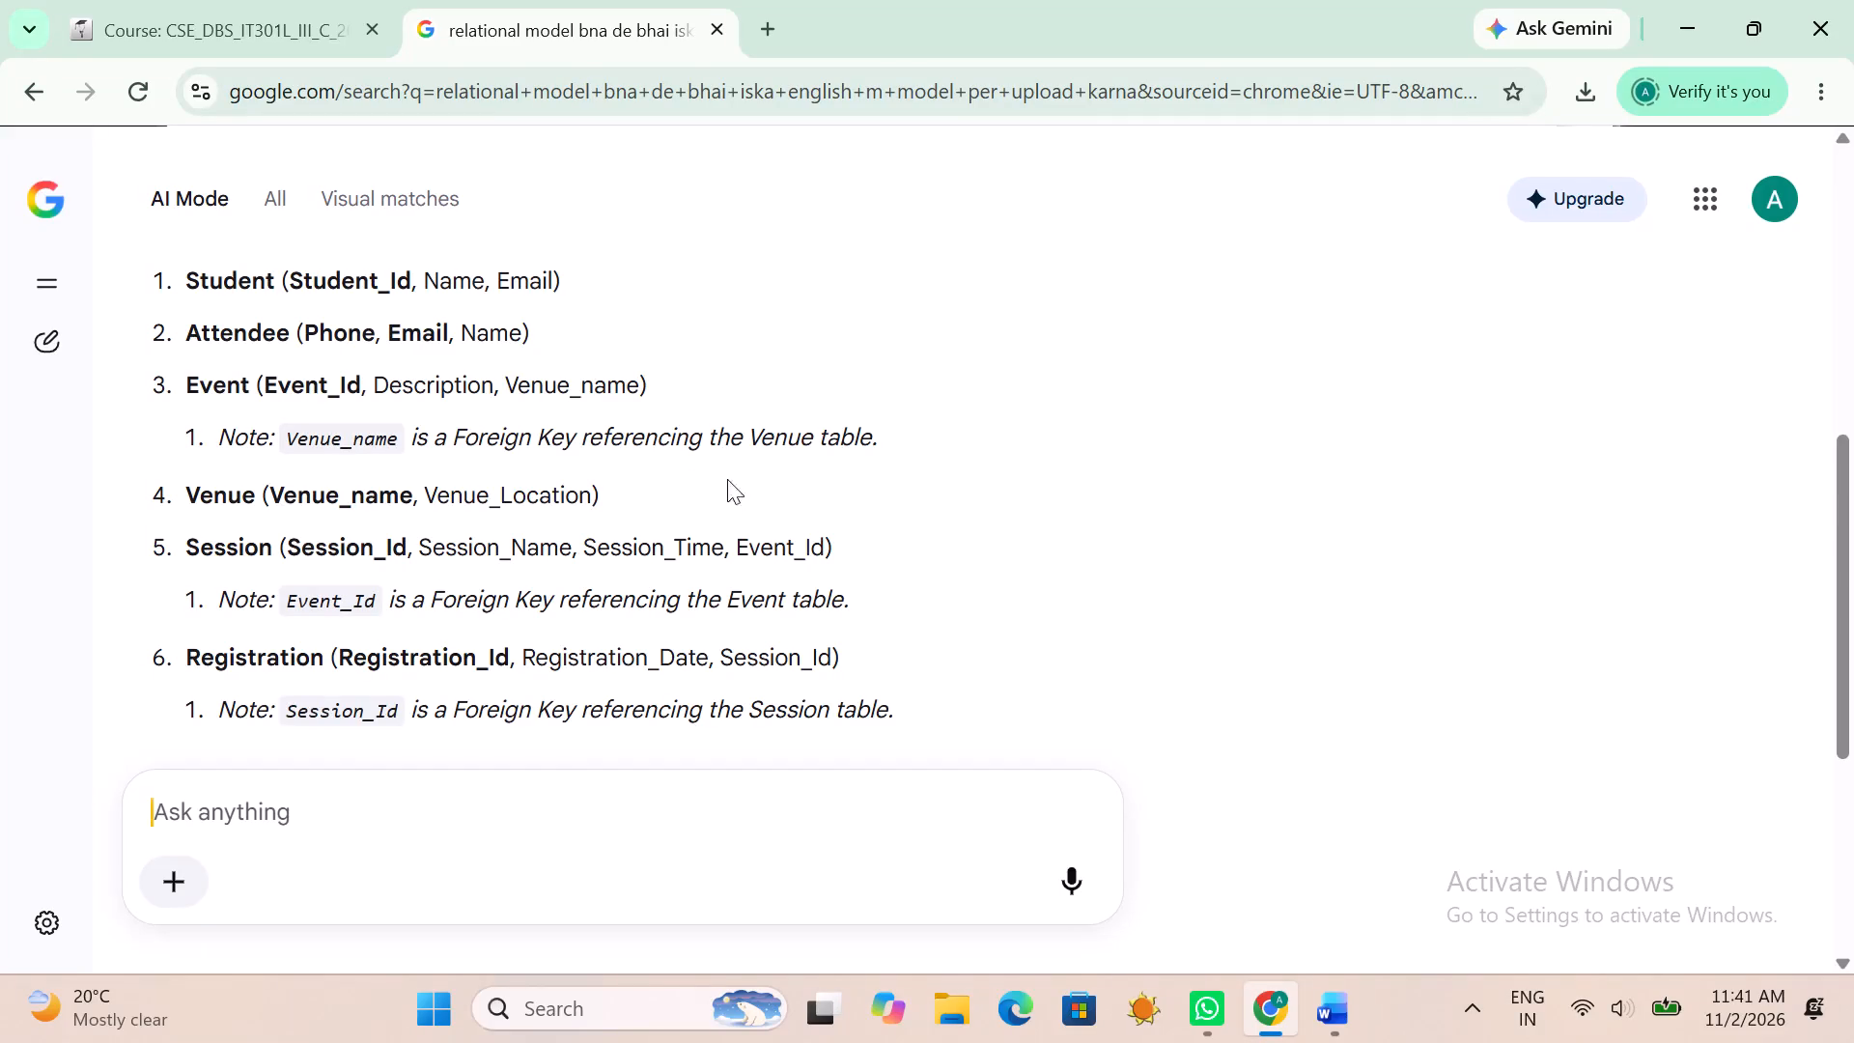
scroll(745, 484, down, 1)
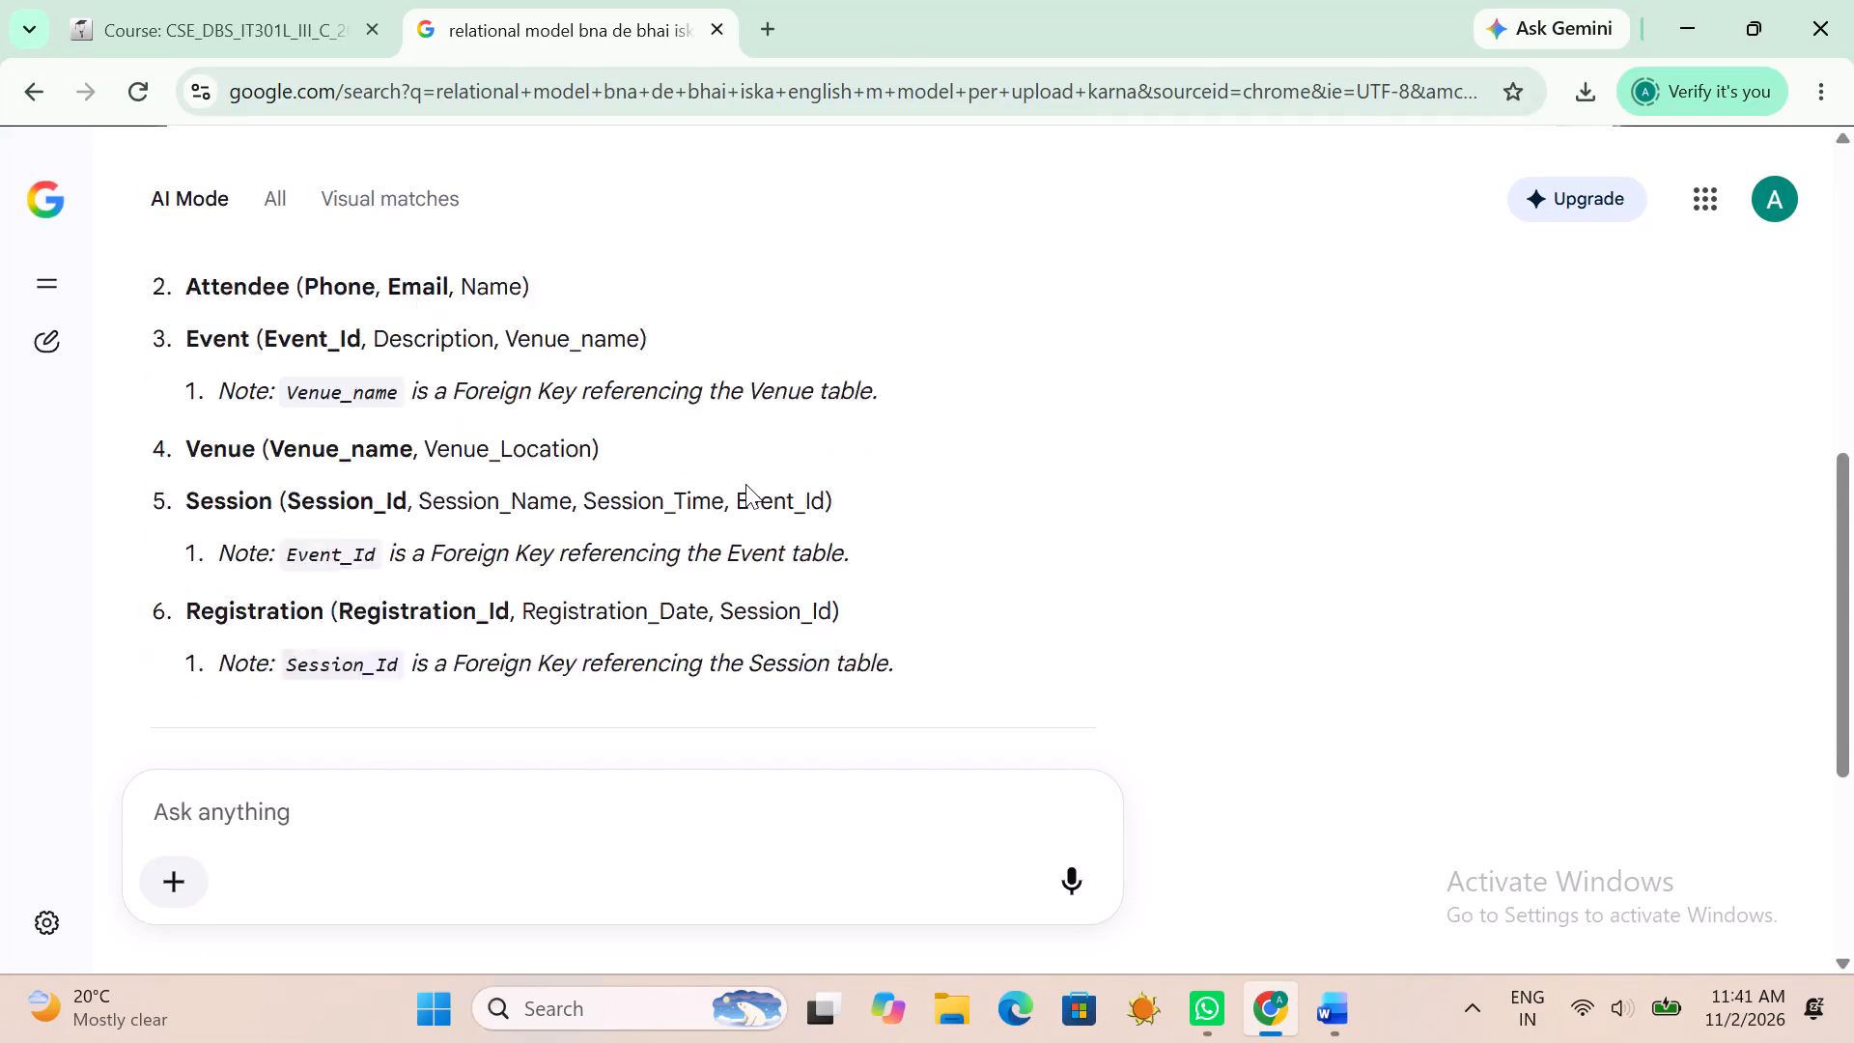
scroll(745, 484, down, 3)
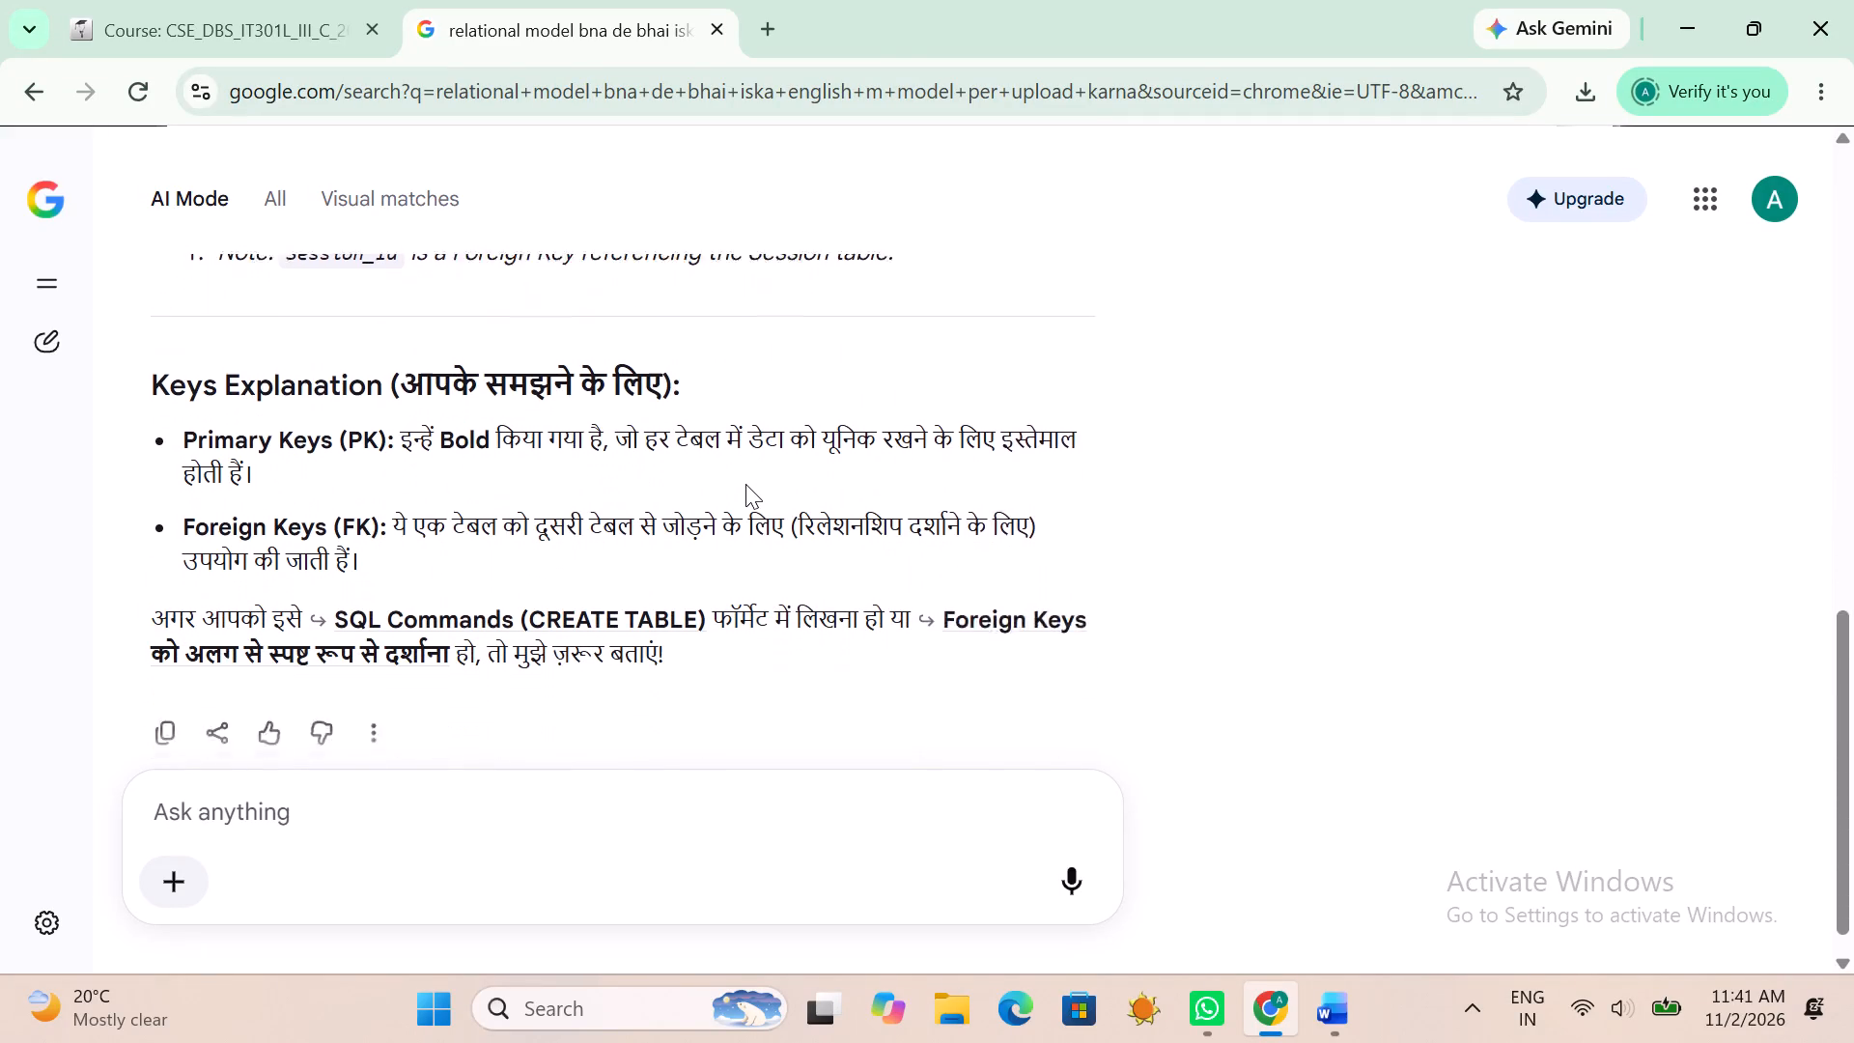
scroll(745, 484, down, 2)
scroll(745, 484, up, 3)
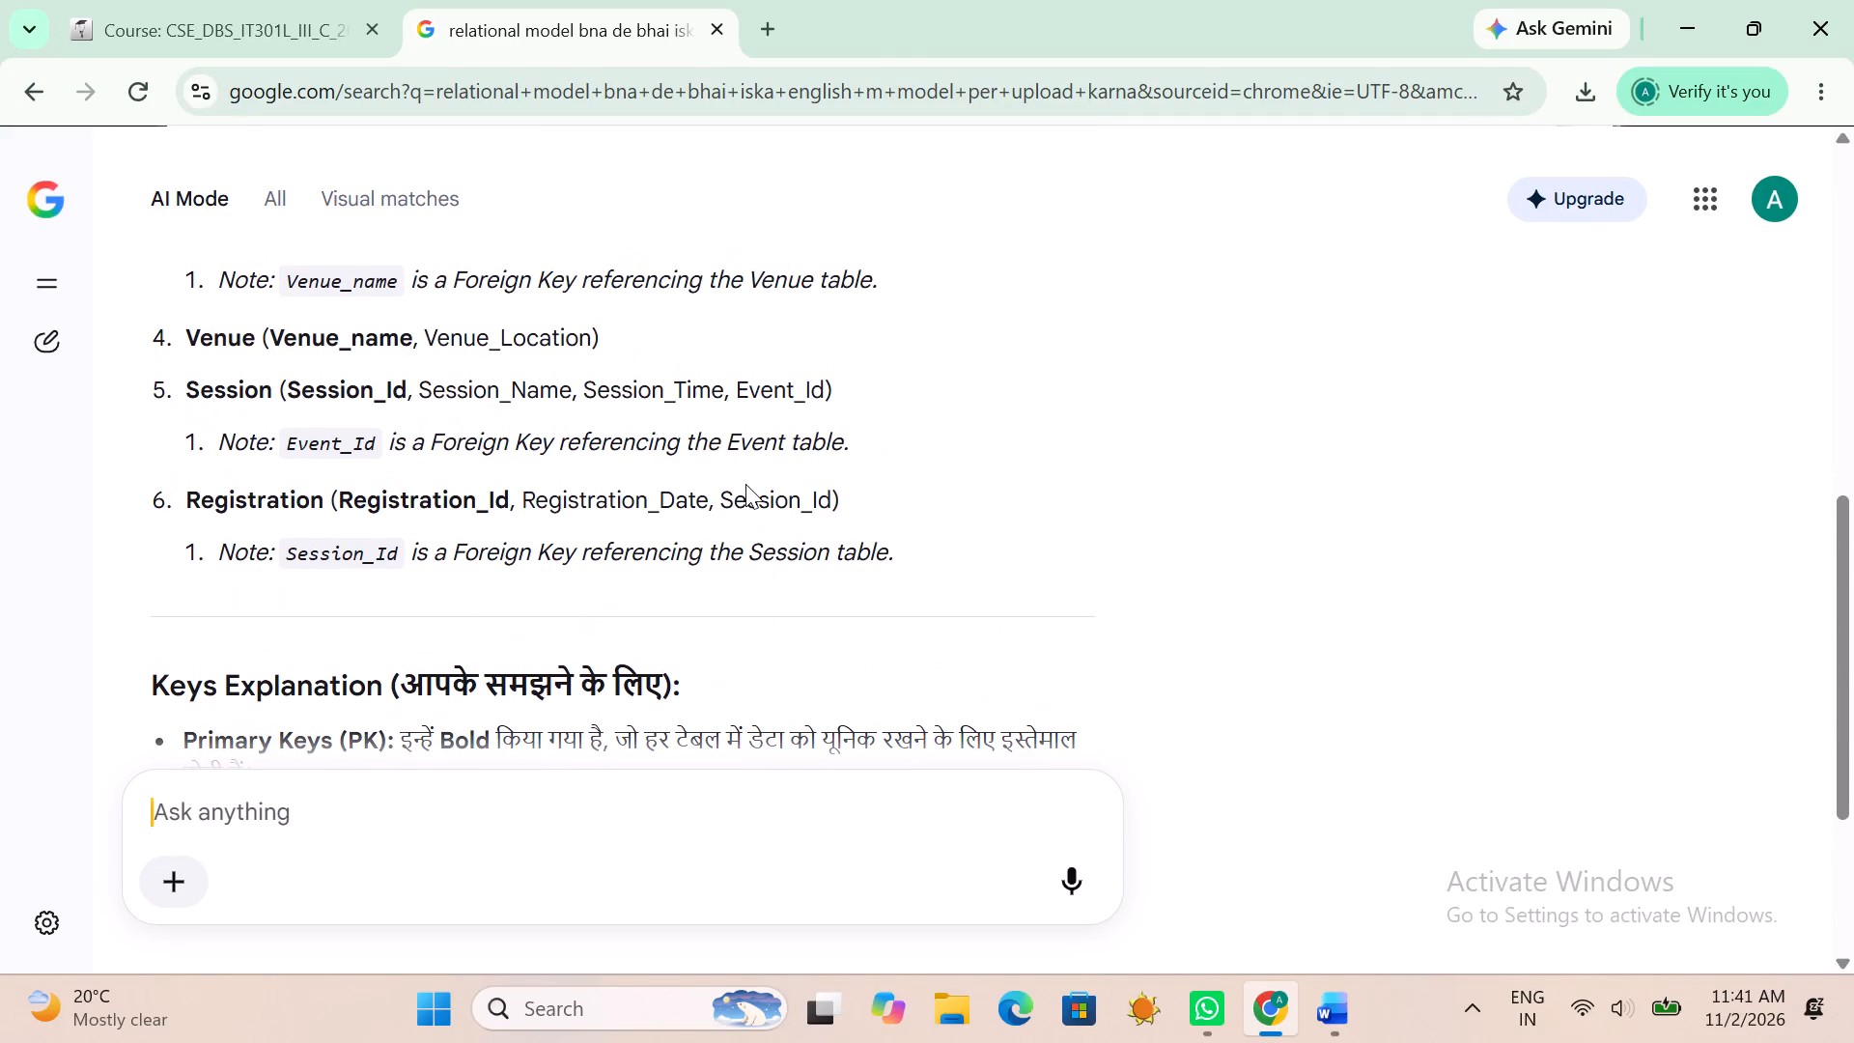
scroll(745, 484, up, 3)
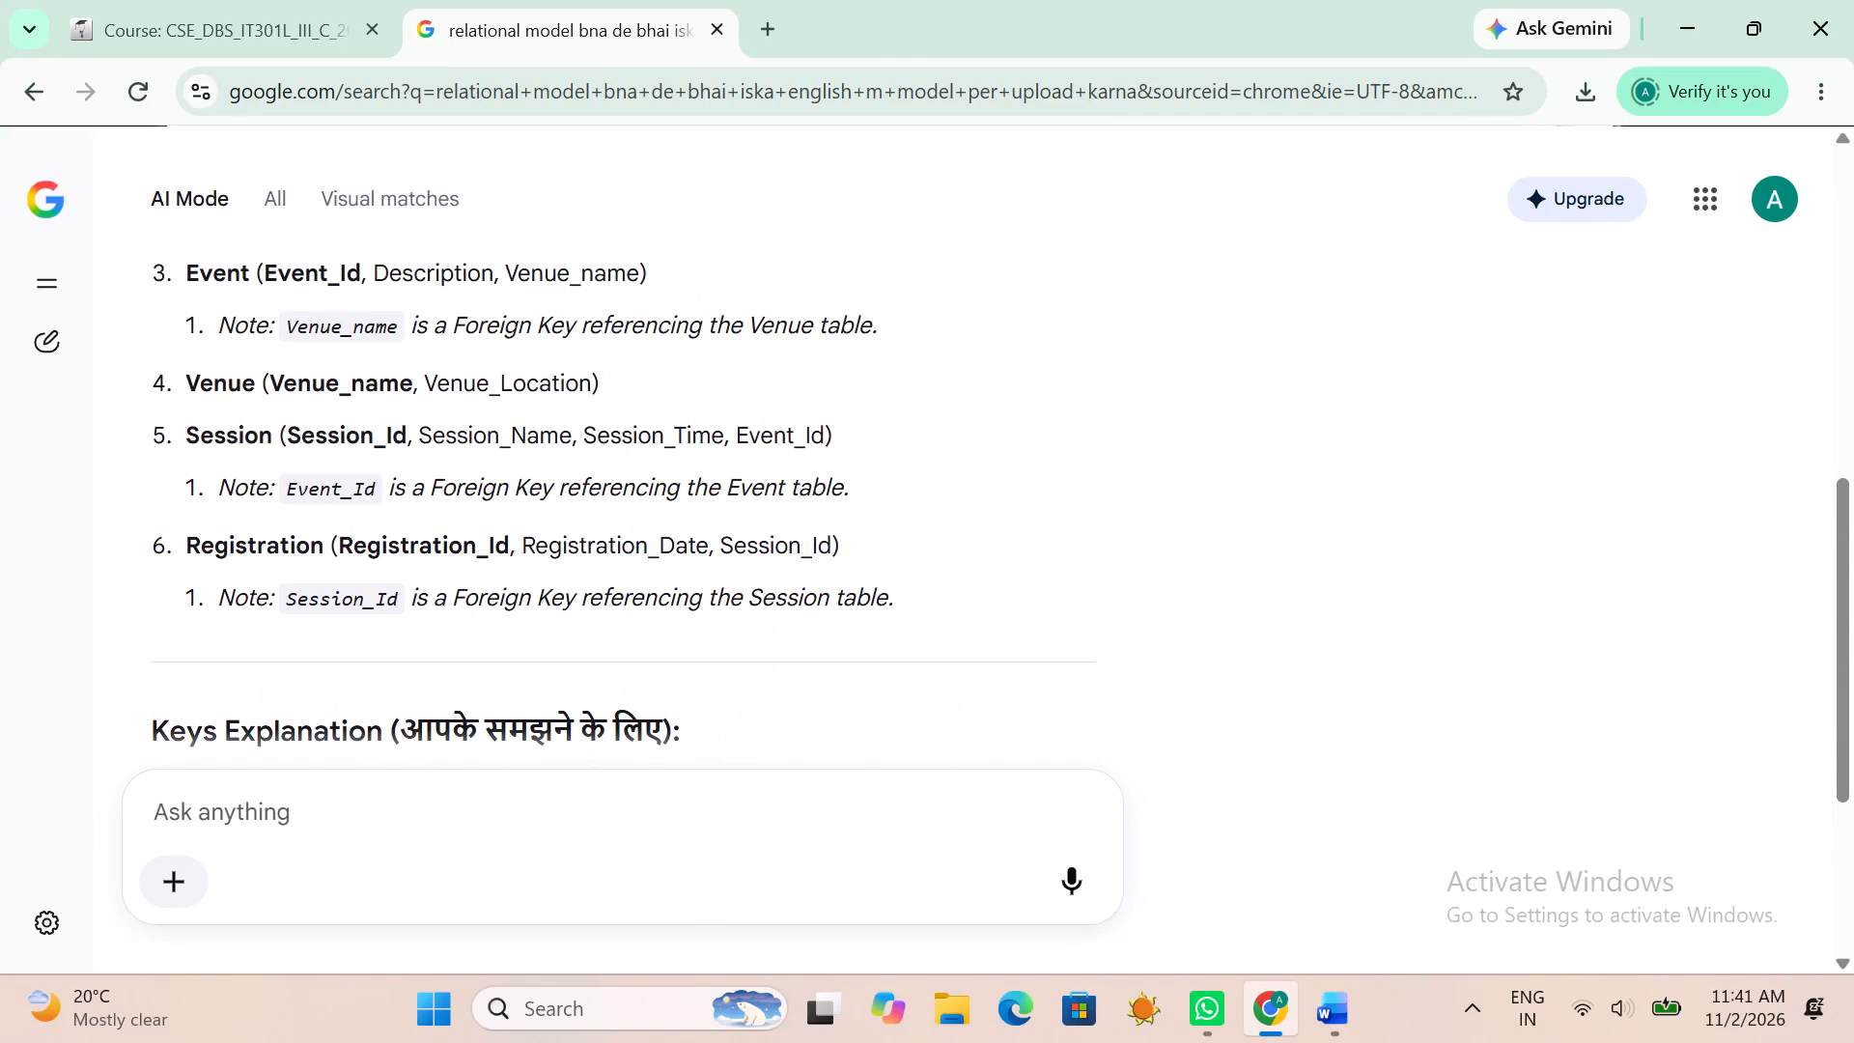
scroll(745, 484, up, 1)
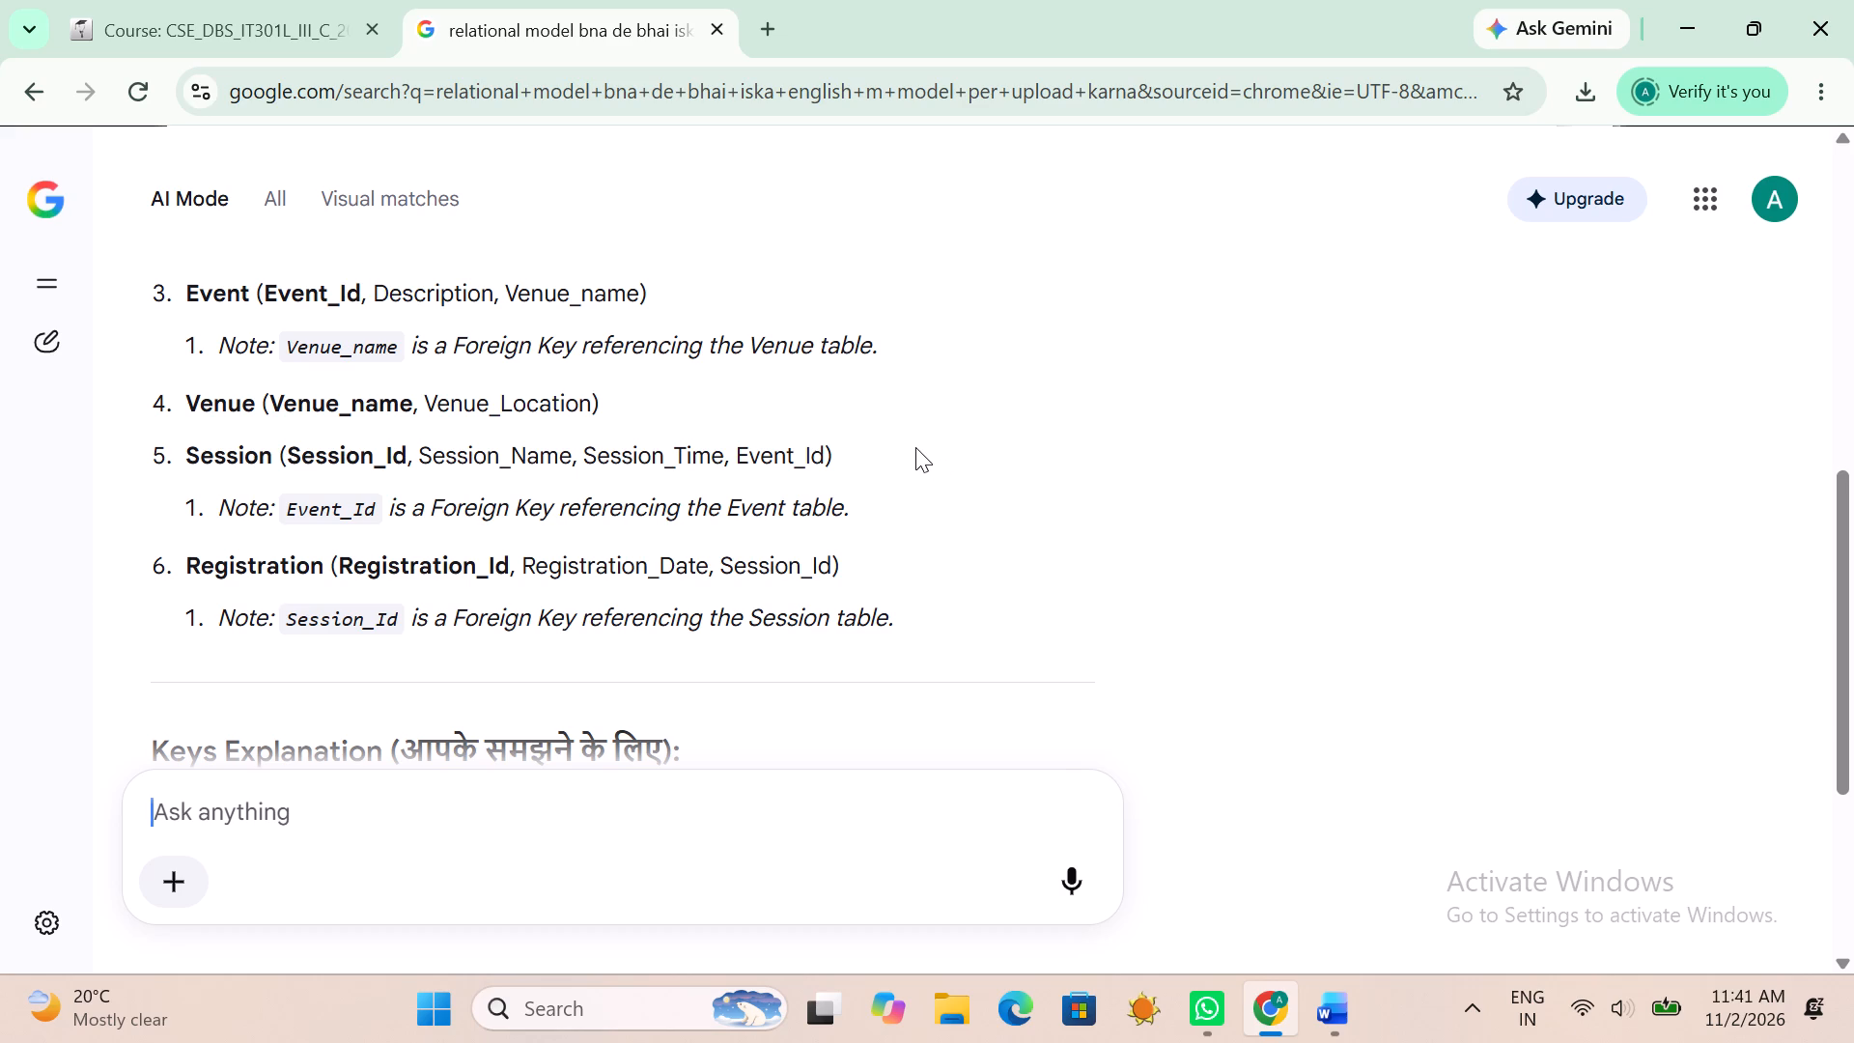
scroll(915, 447, up, 2)
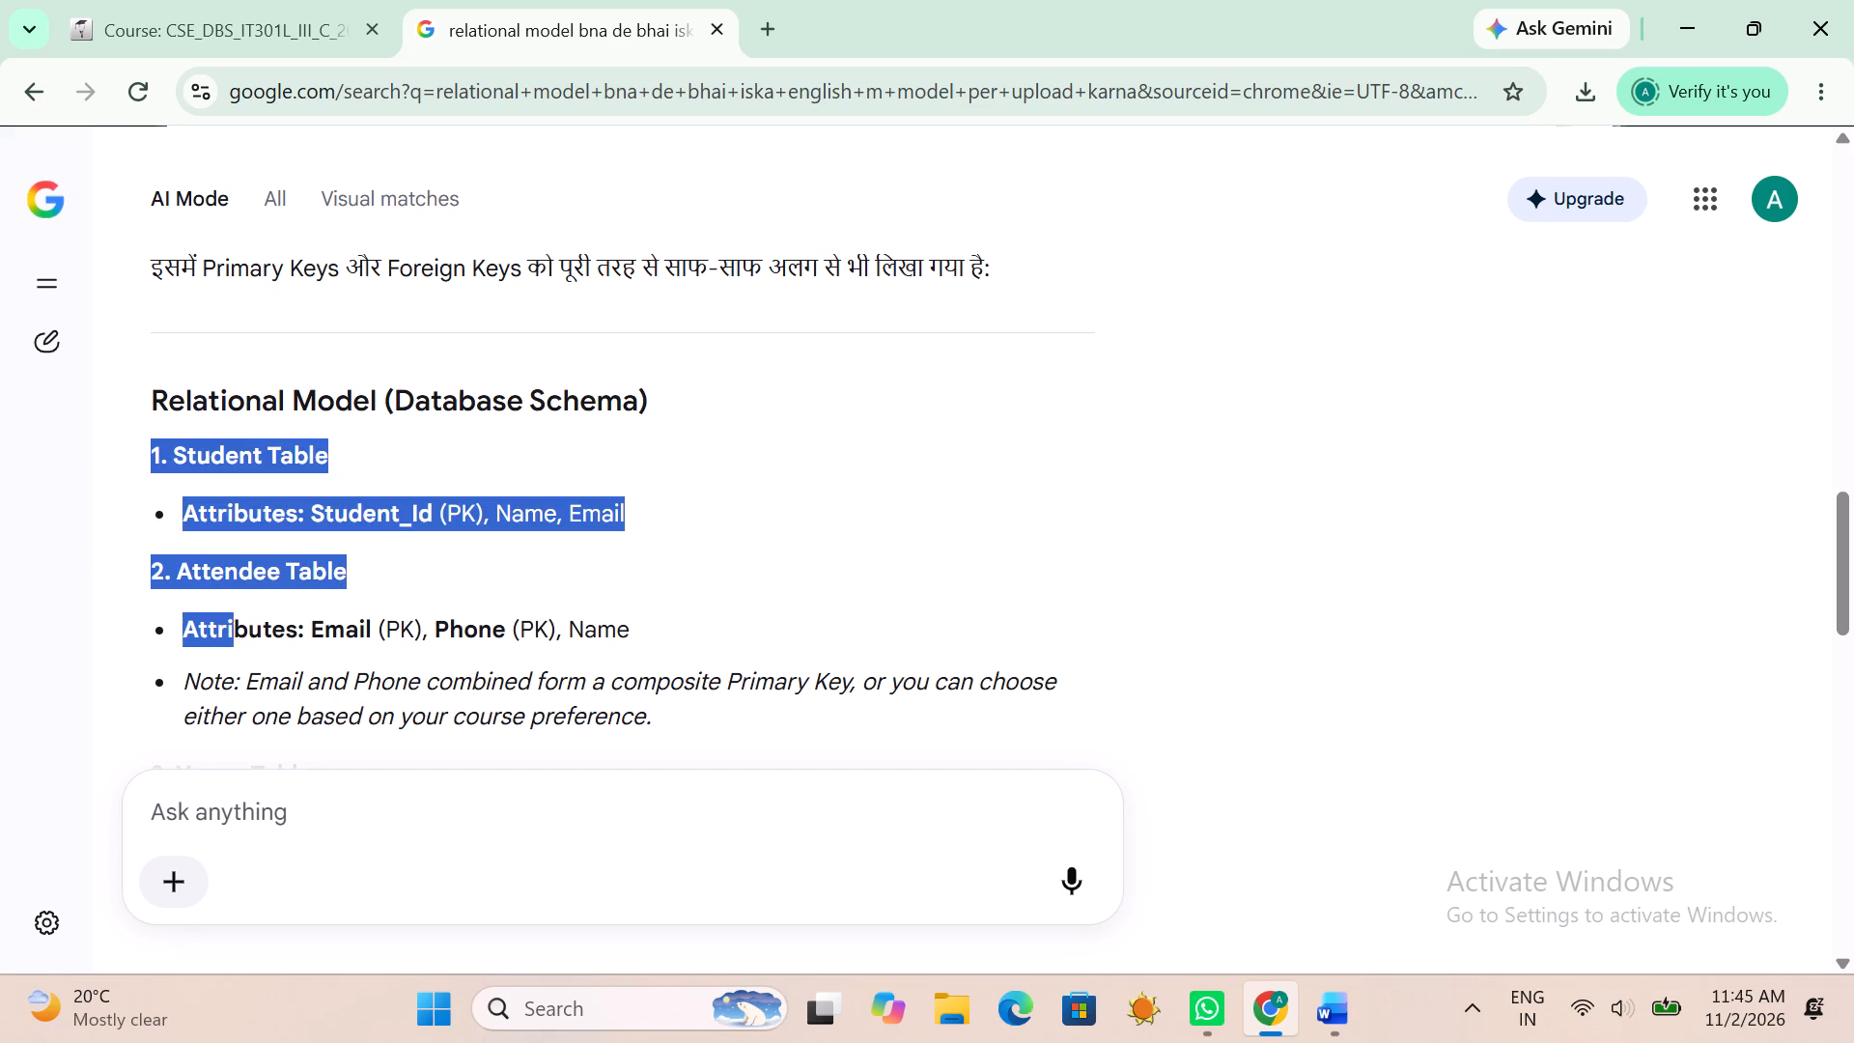
drag(236, 638, 349, 934)
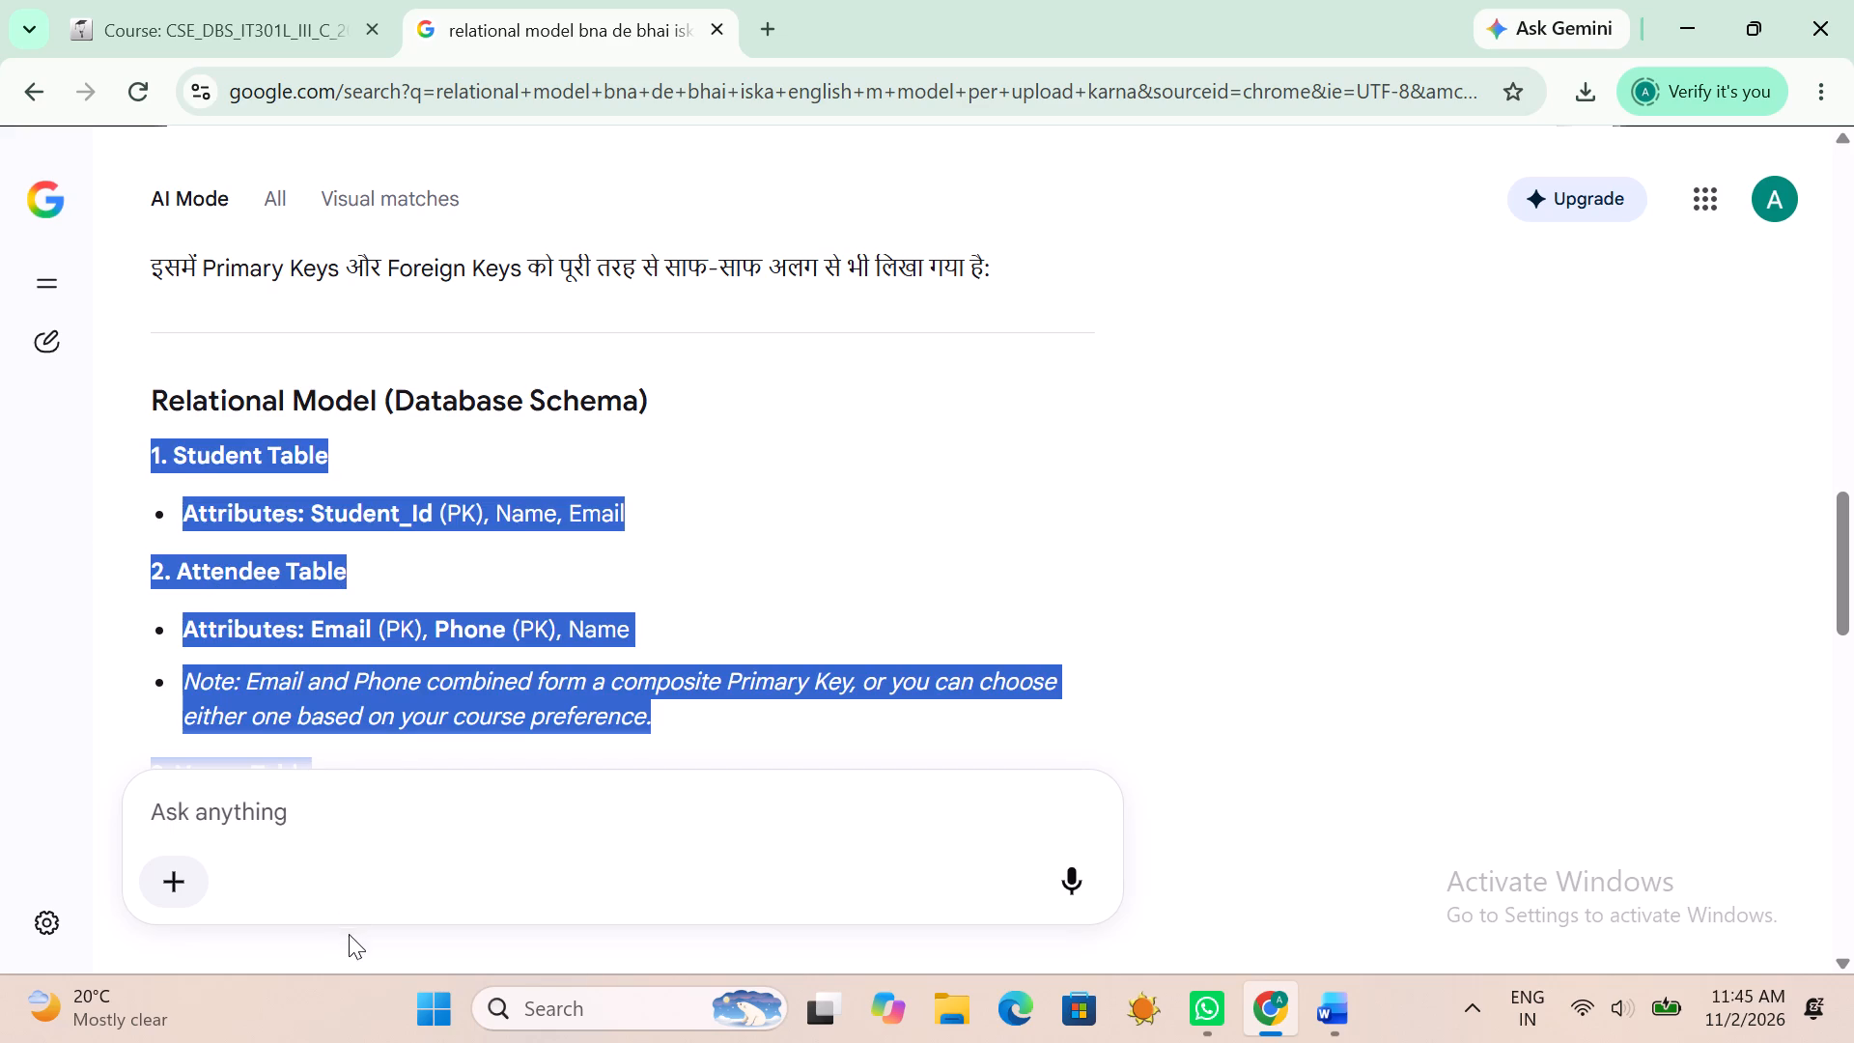
drag(349, 934, 347, 956)
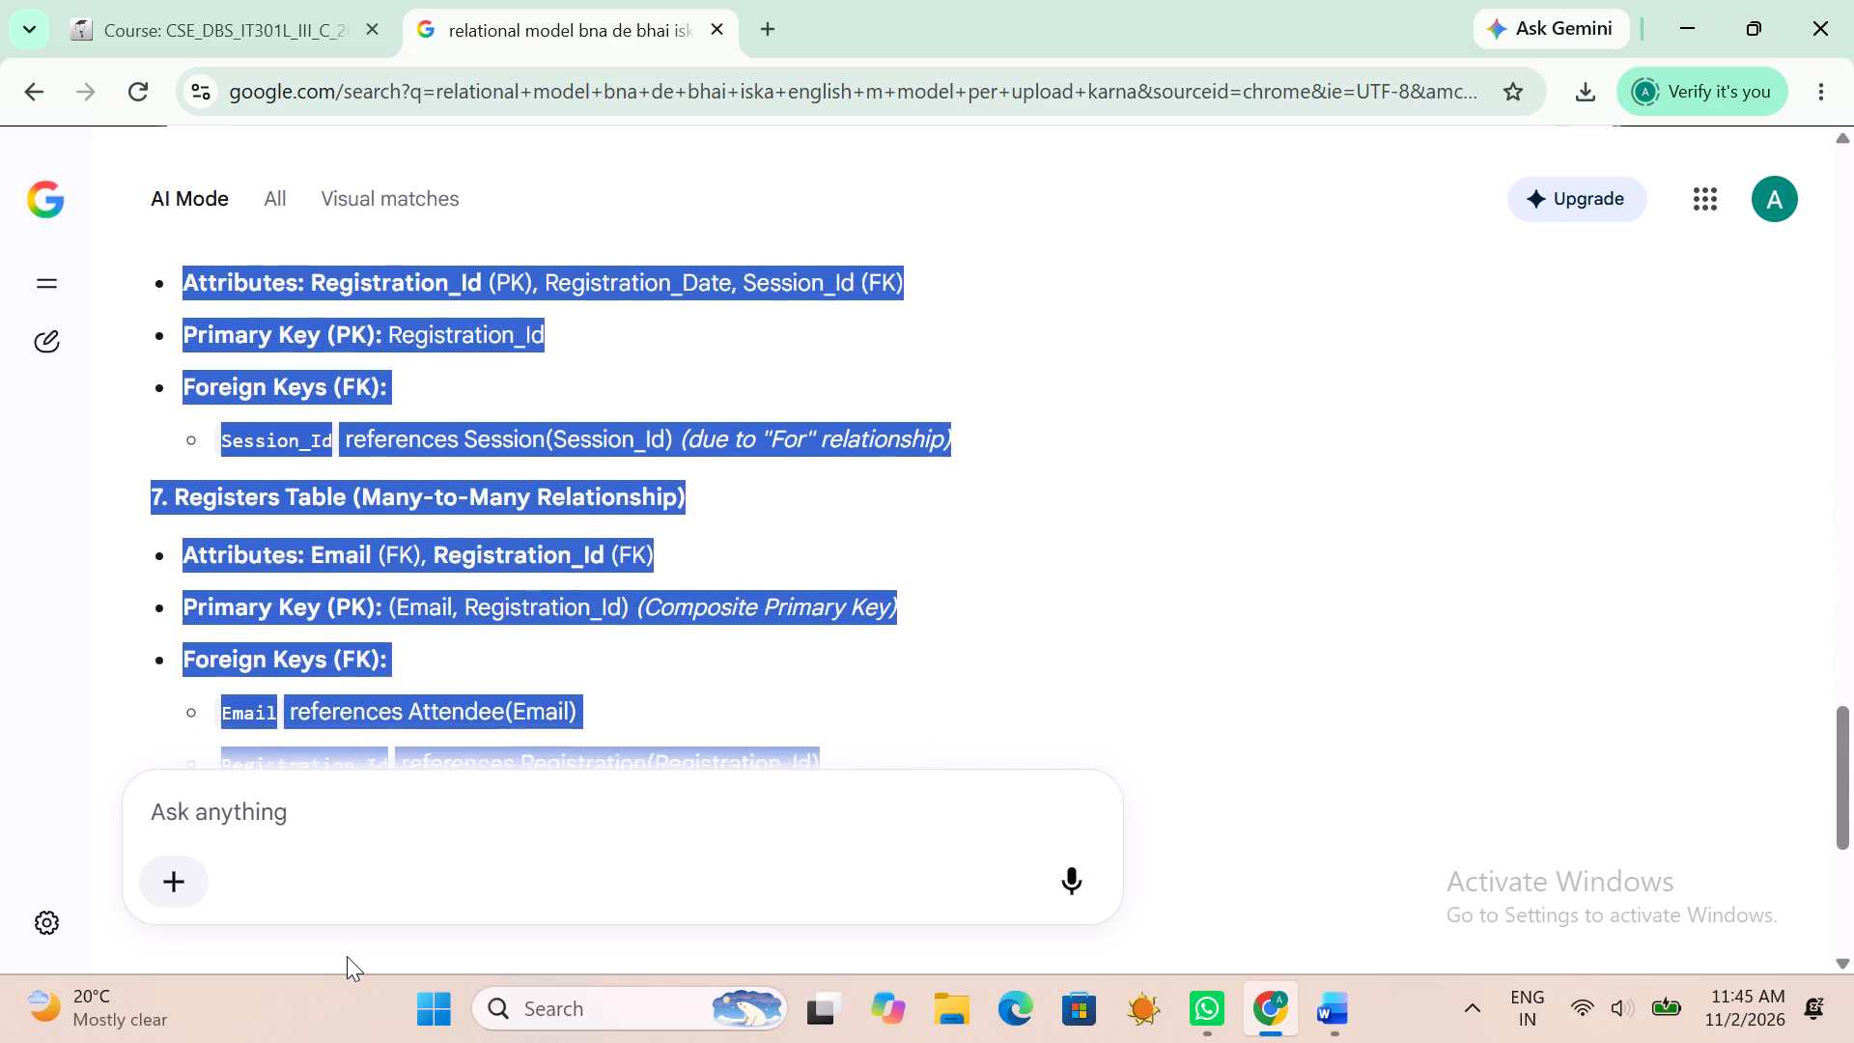
drag(347, 956, 466, 651)
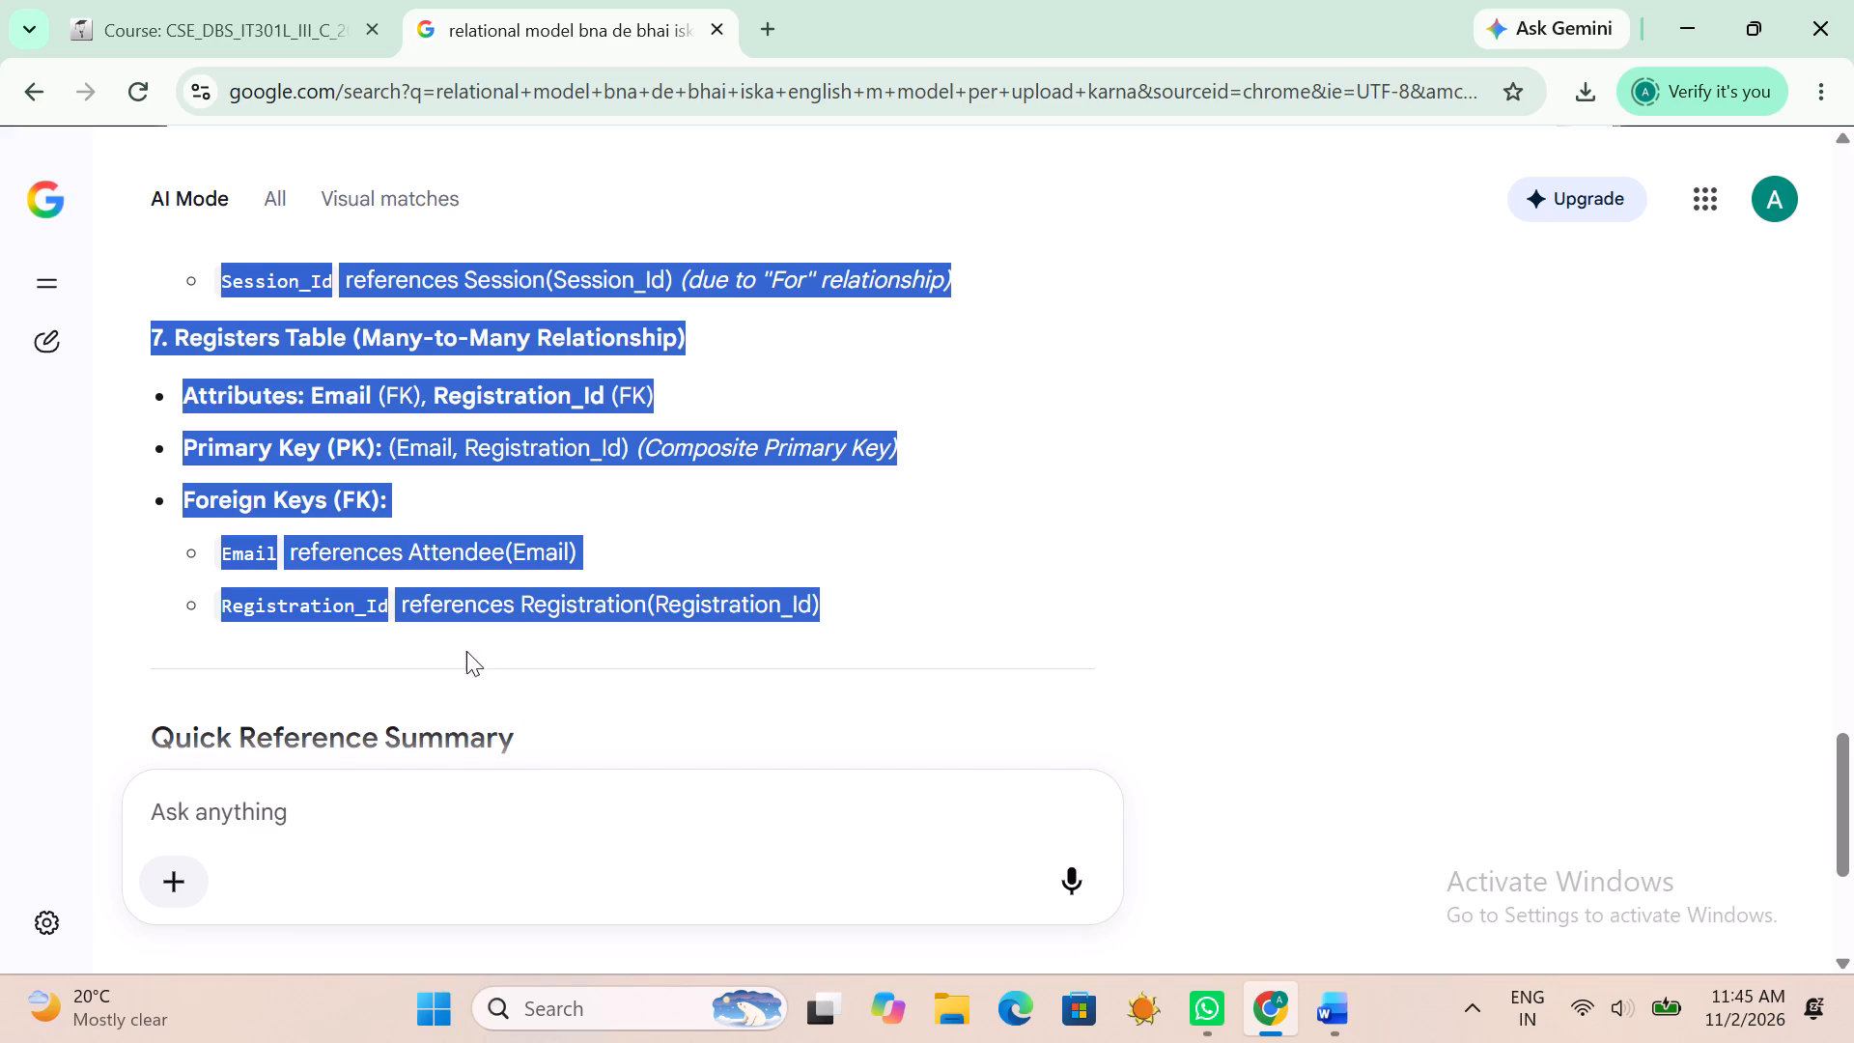
drag(466, 651, 495, 635)
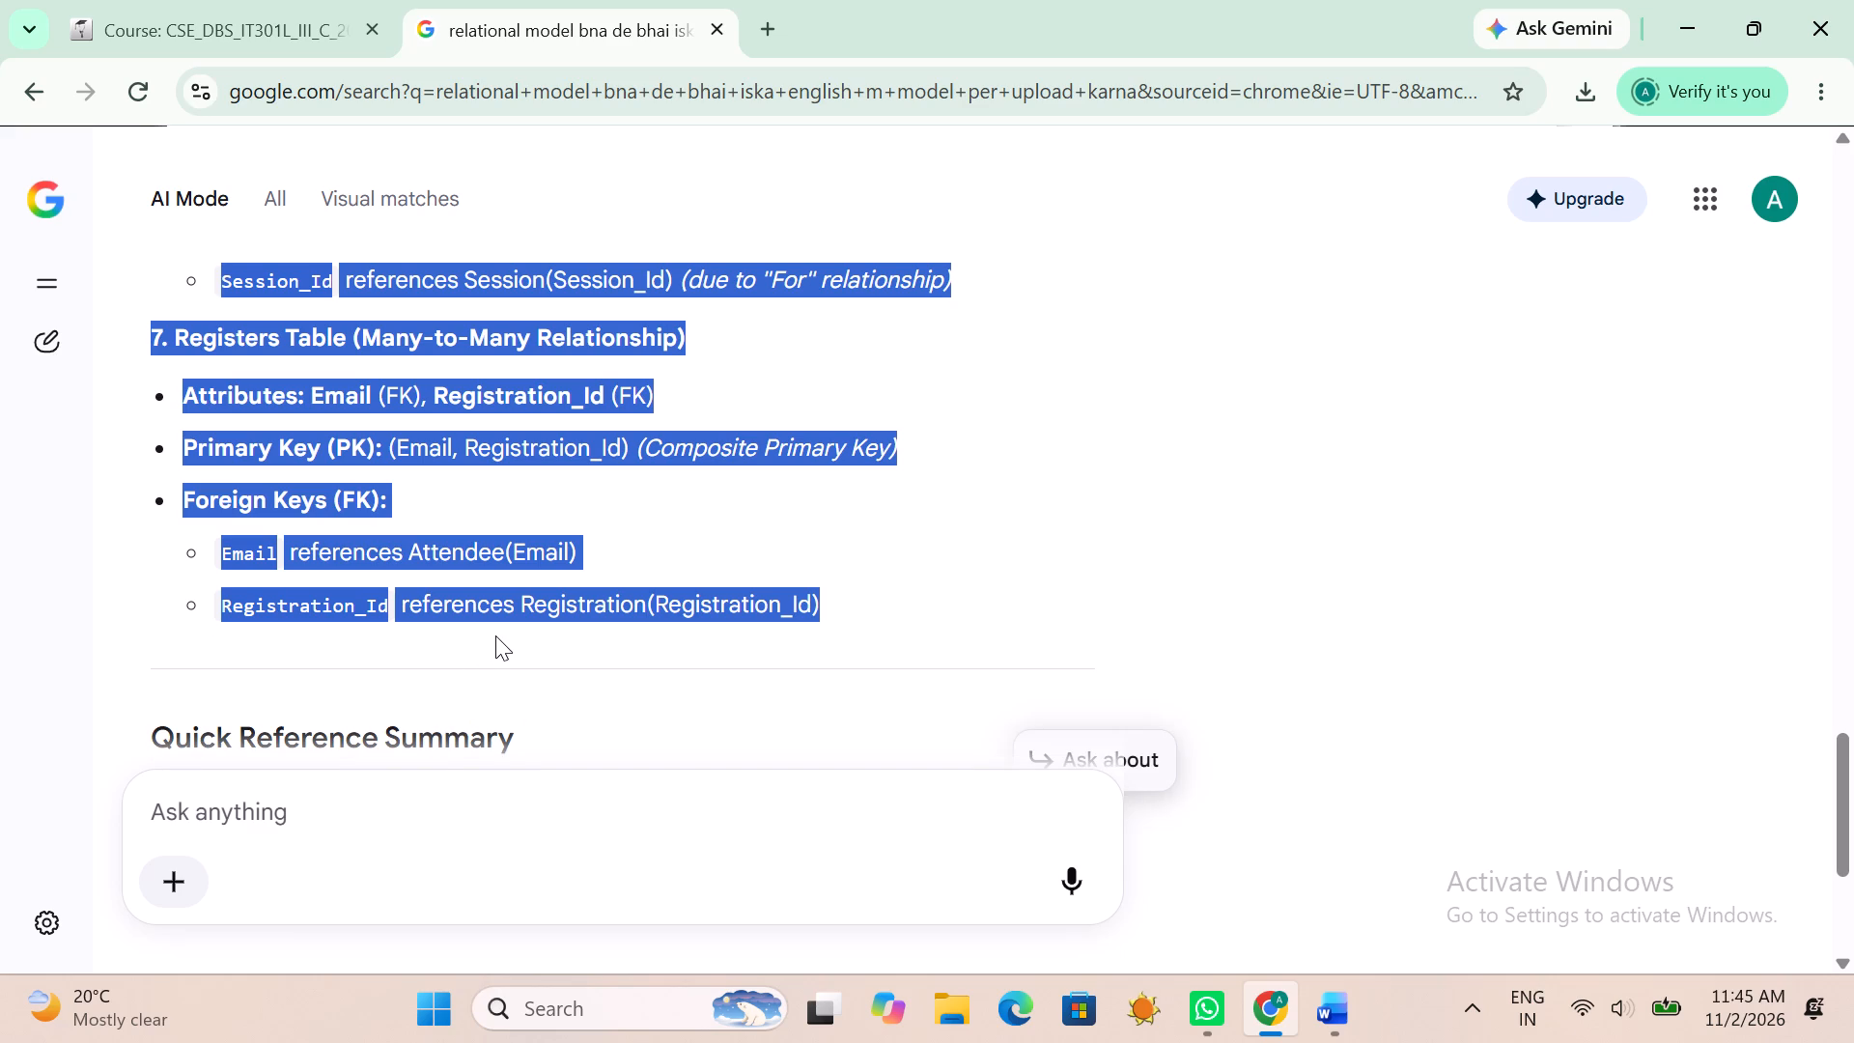
key(ctrl+c)
In Word's Document1, replace the text from "1.Student Table" through "2.Event Table" with the copied schema, and dismiss the paste tip.
click(1331, 1006)
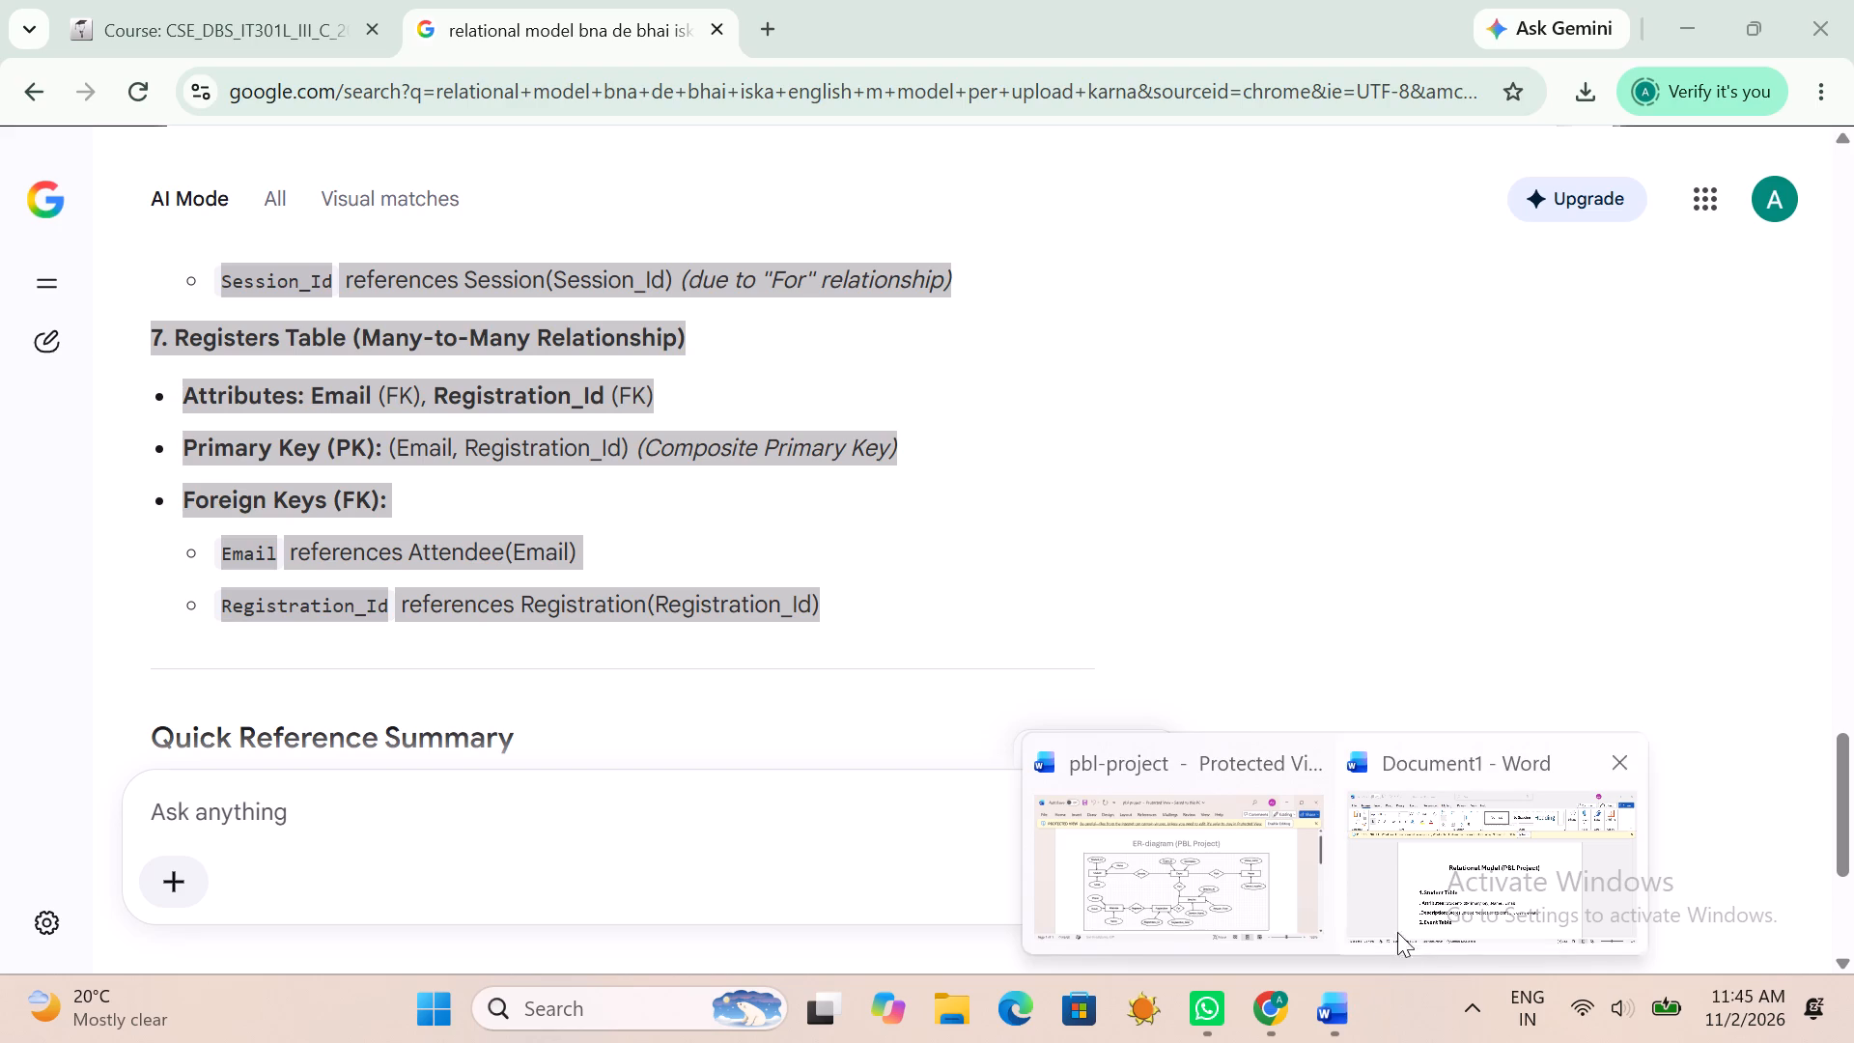
click(1438, 865)
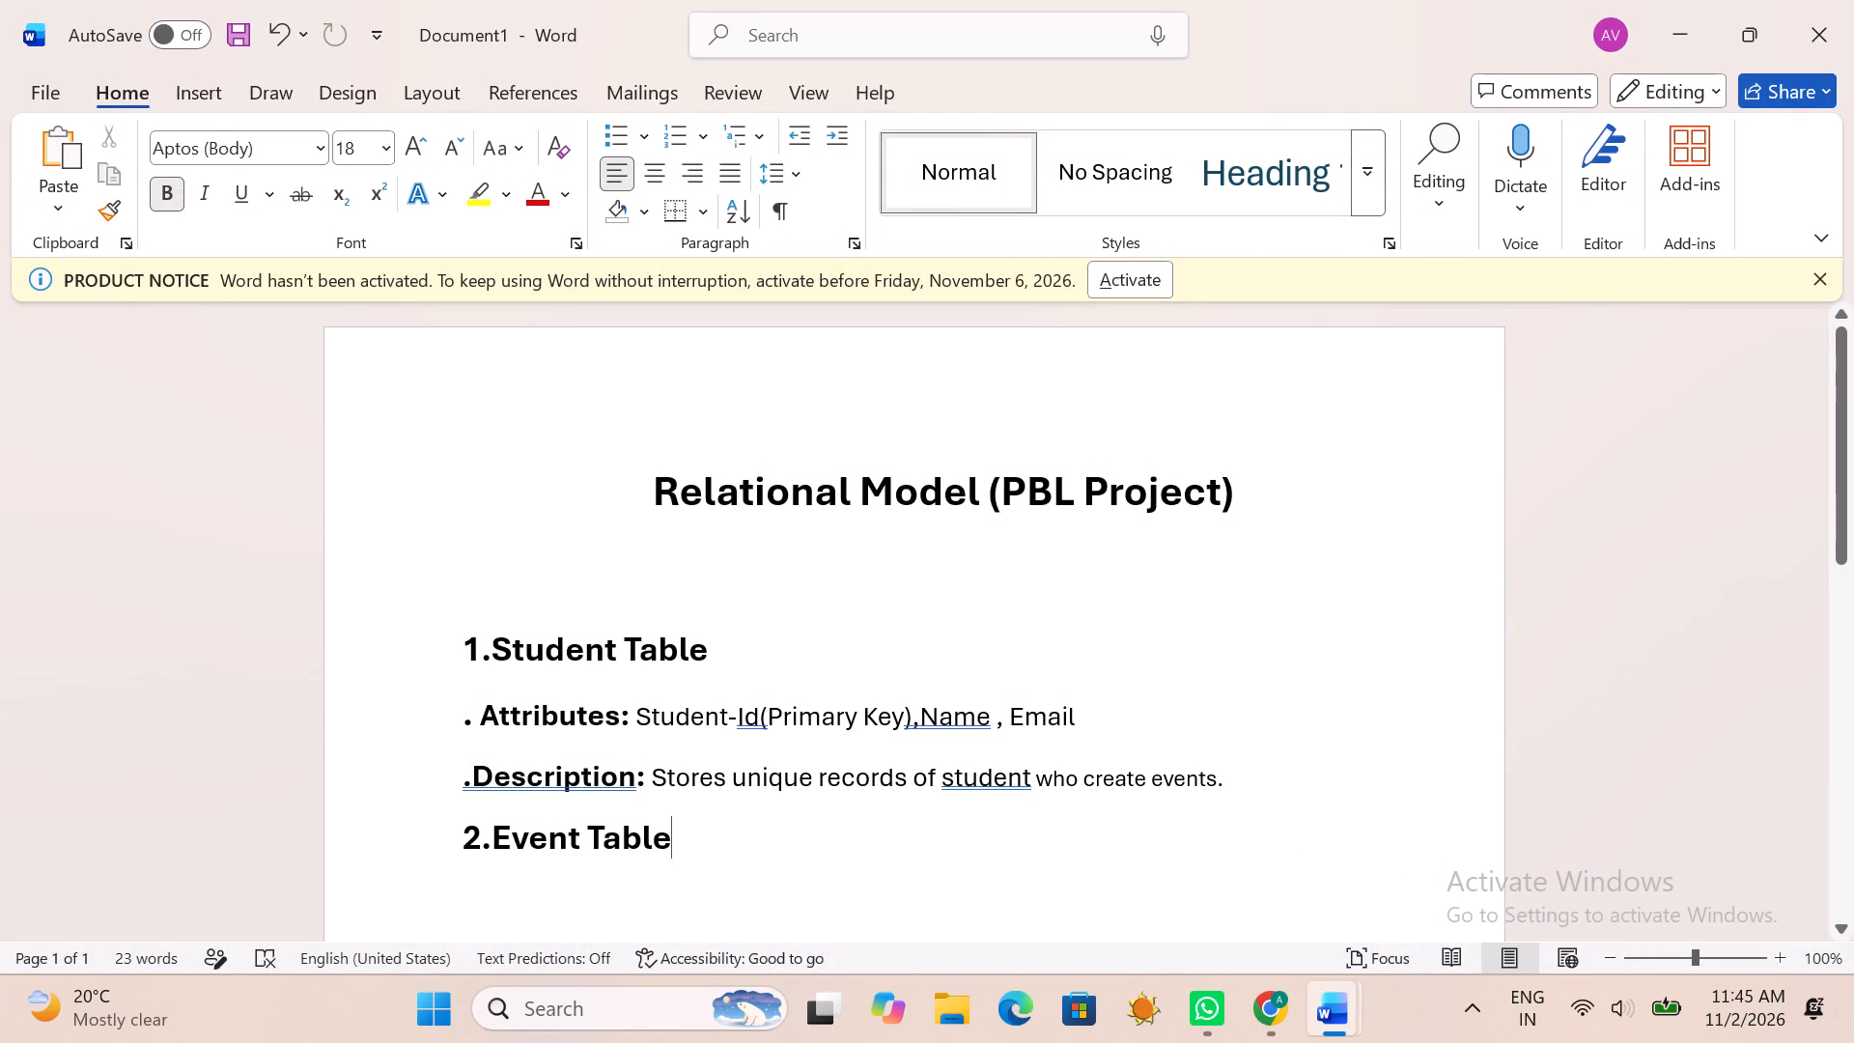
drag(463, 636, 491, 822)
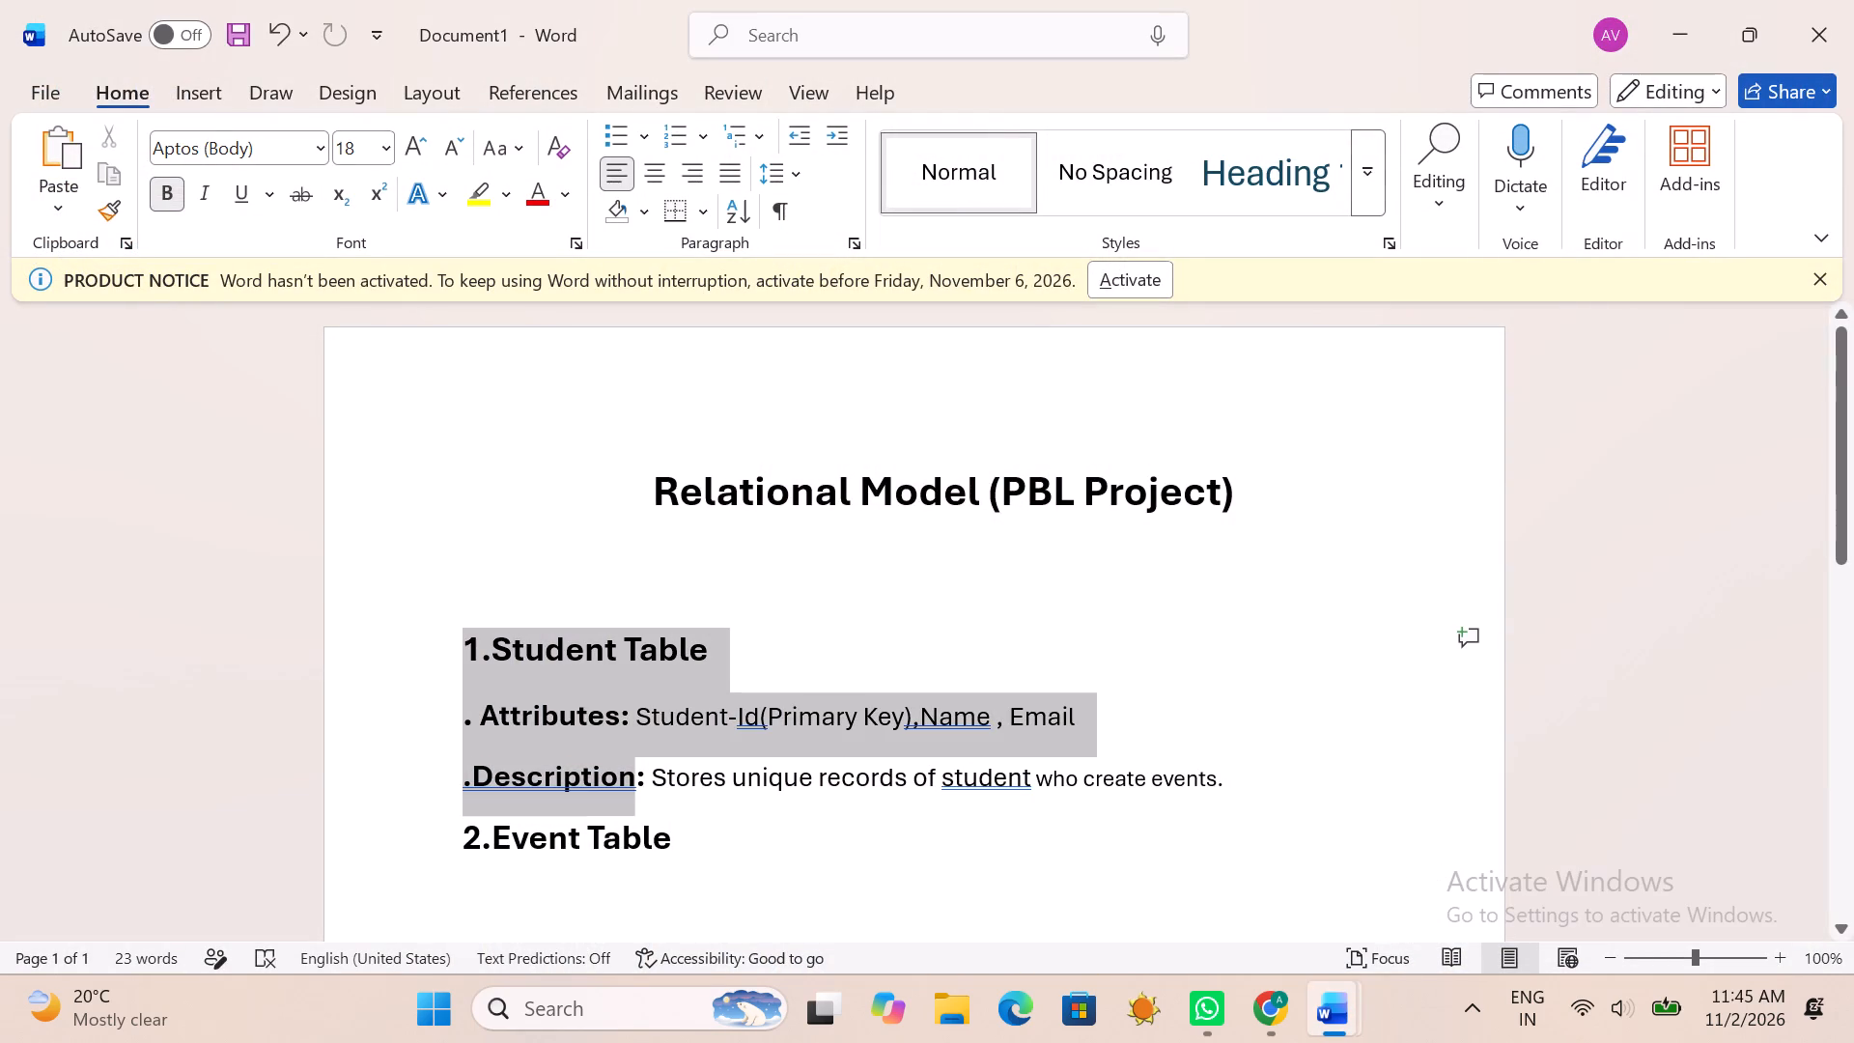
drag(491, 822, 710, 908)
key(ctrl+v)
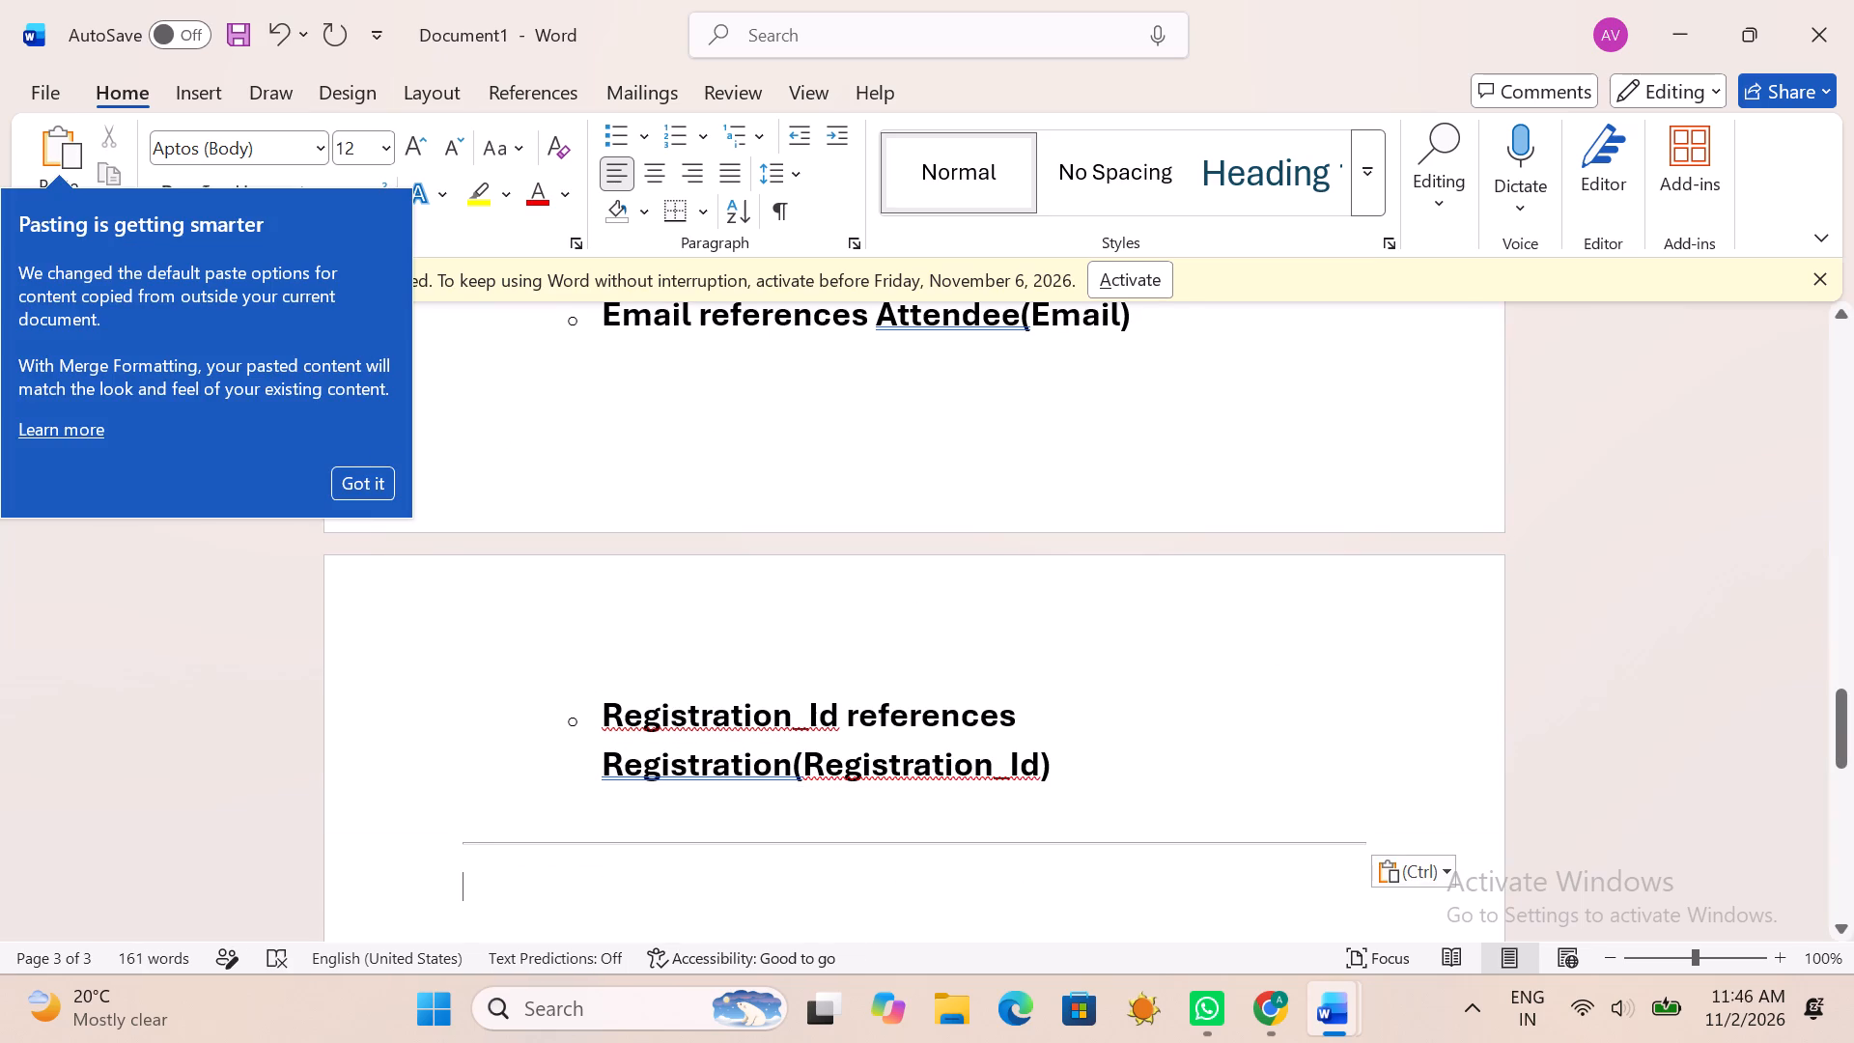
click(685, 540)
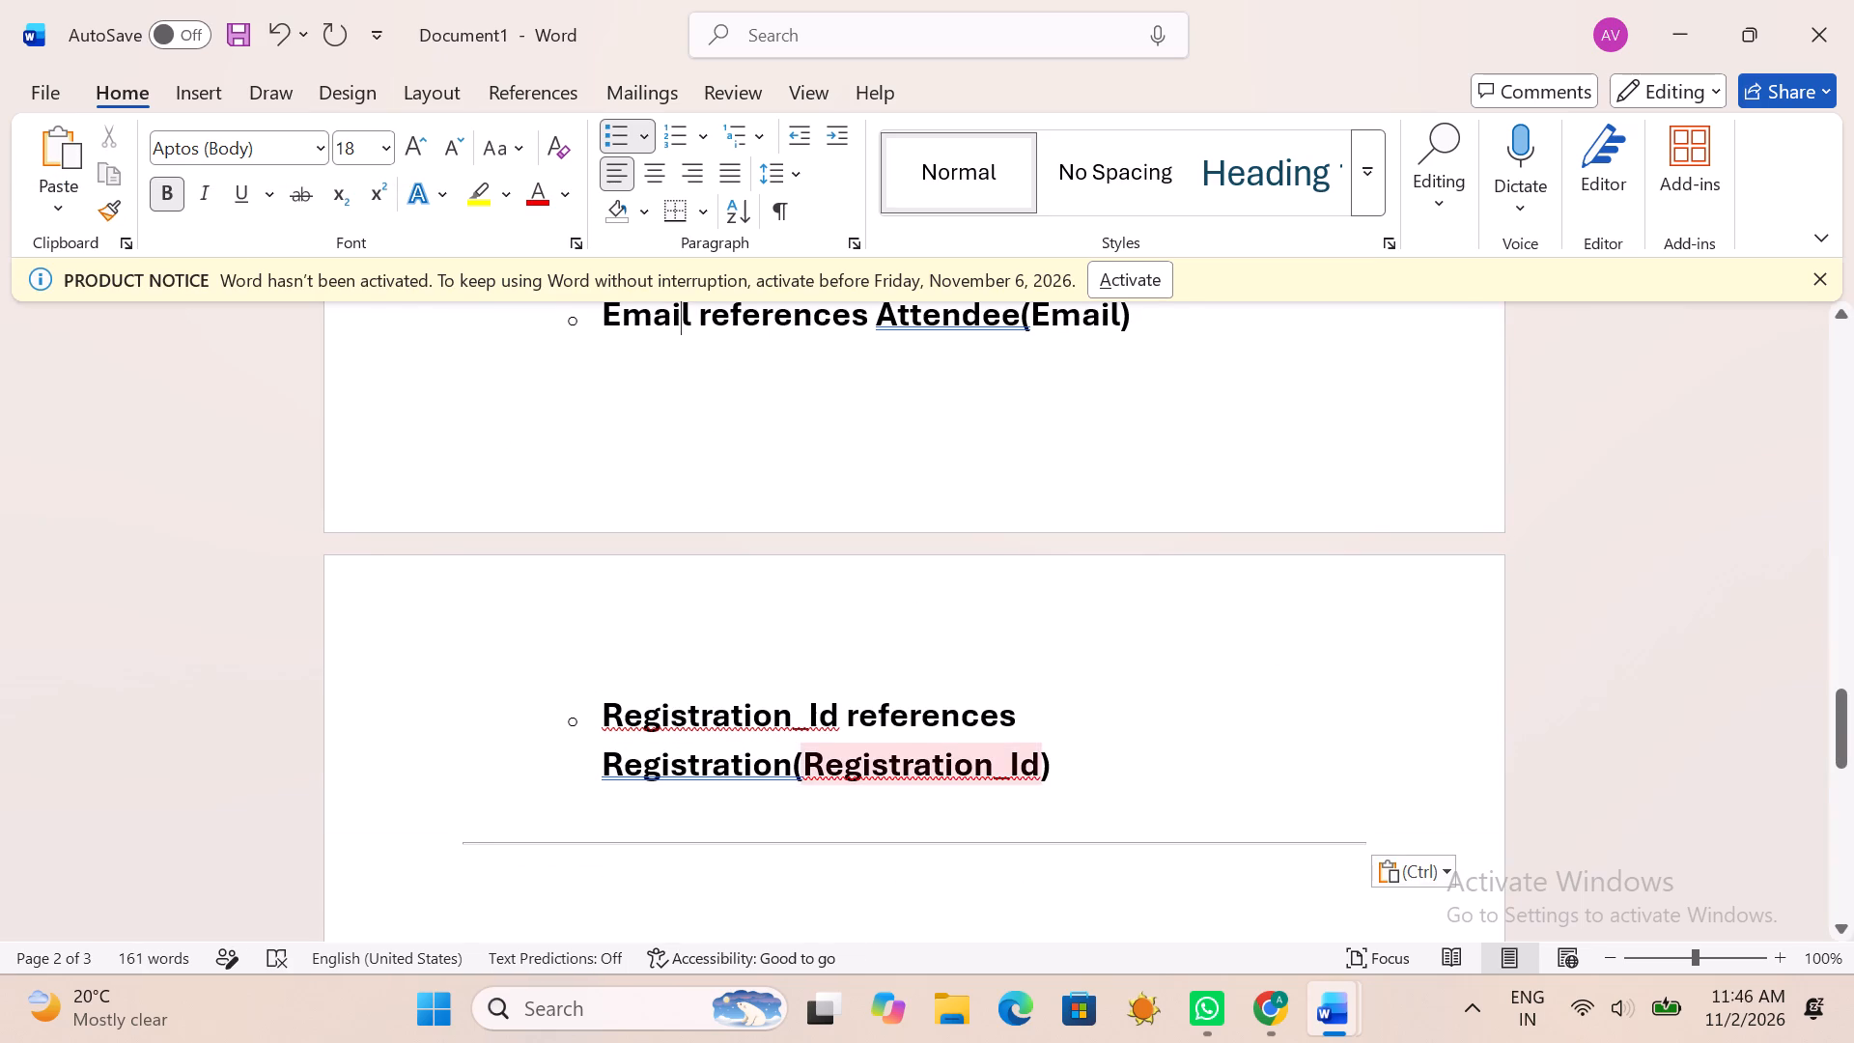
Review the pasted schema from the Registers Table's last foreign key back up to the "Relational Model (PBL Project)" title.
scroll(935, 766, down, 1)
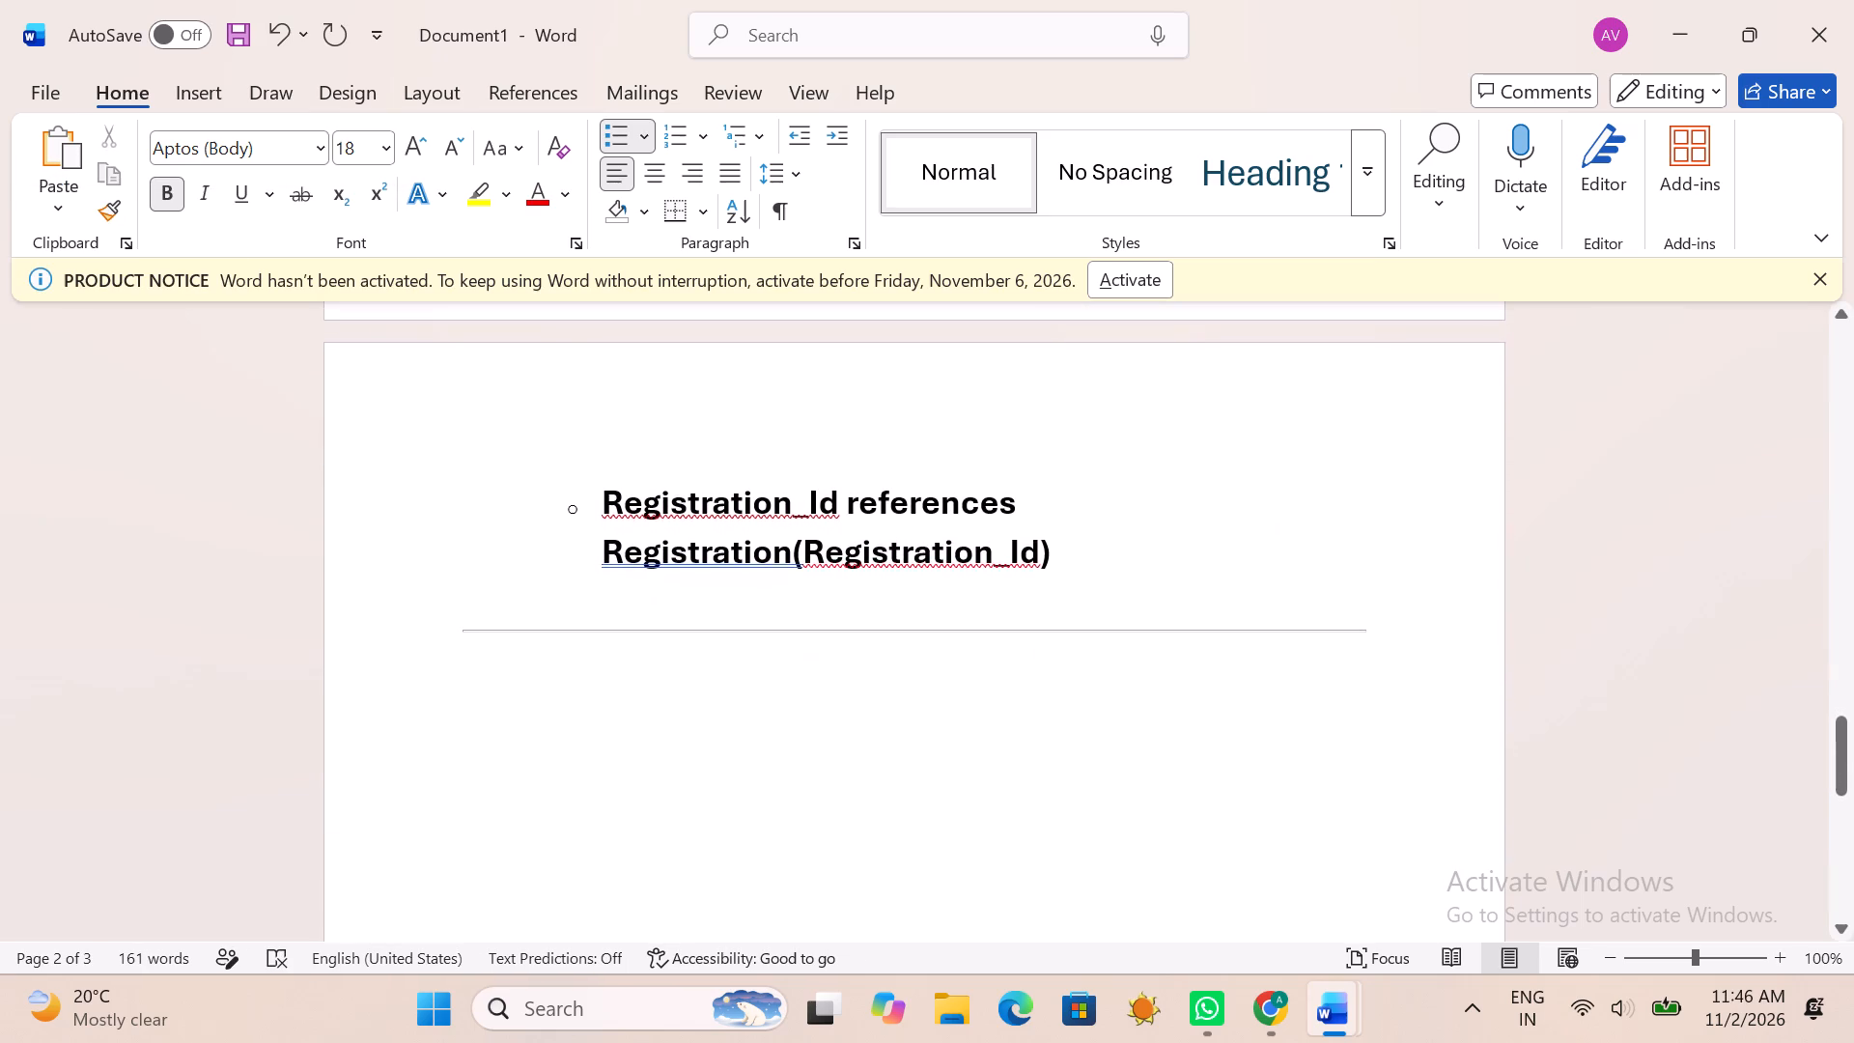
scroll(935, 766, up, 4)
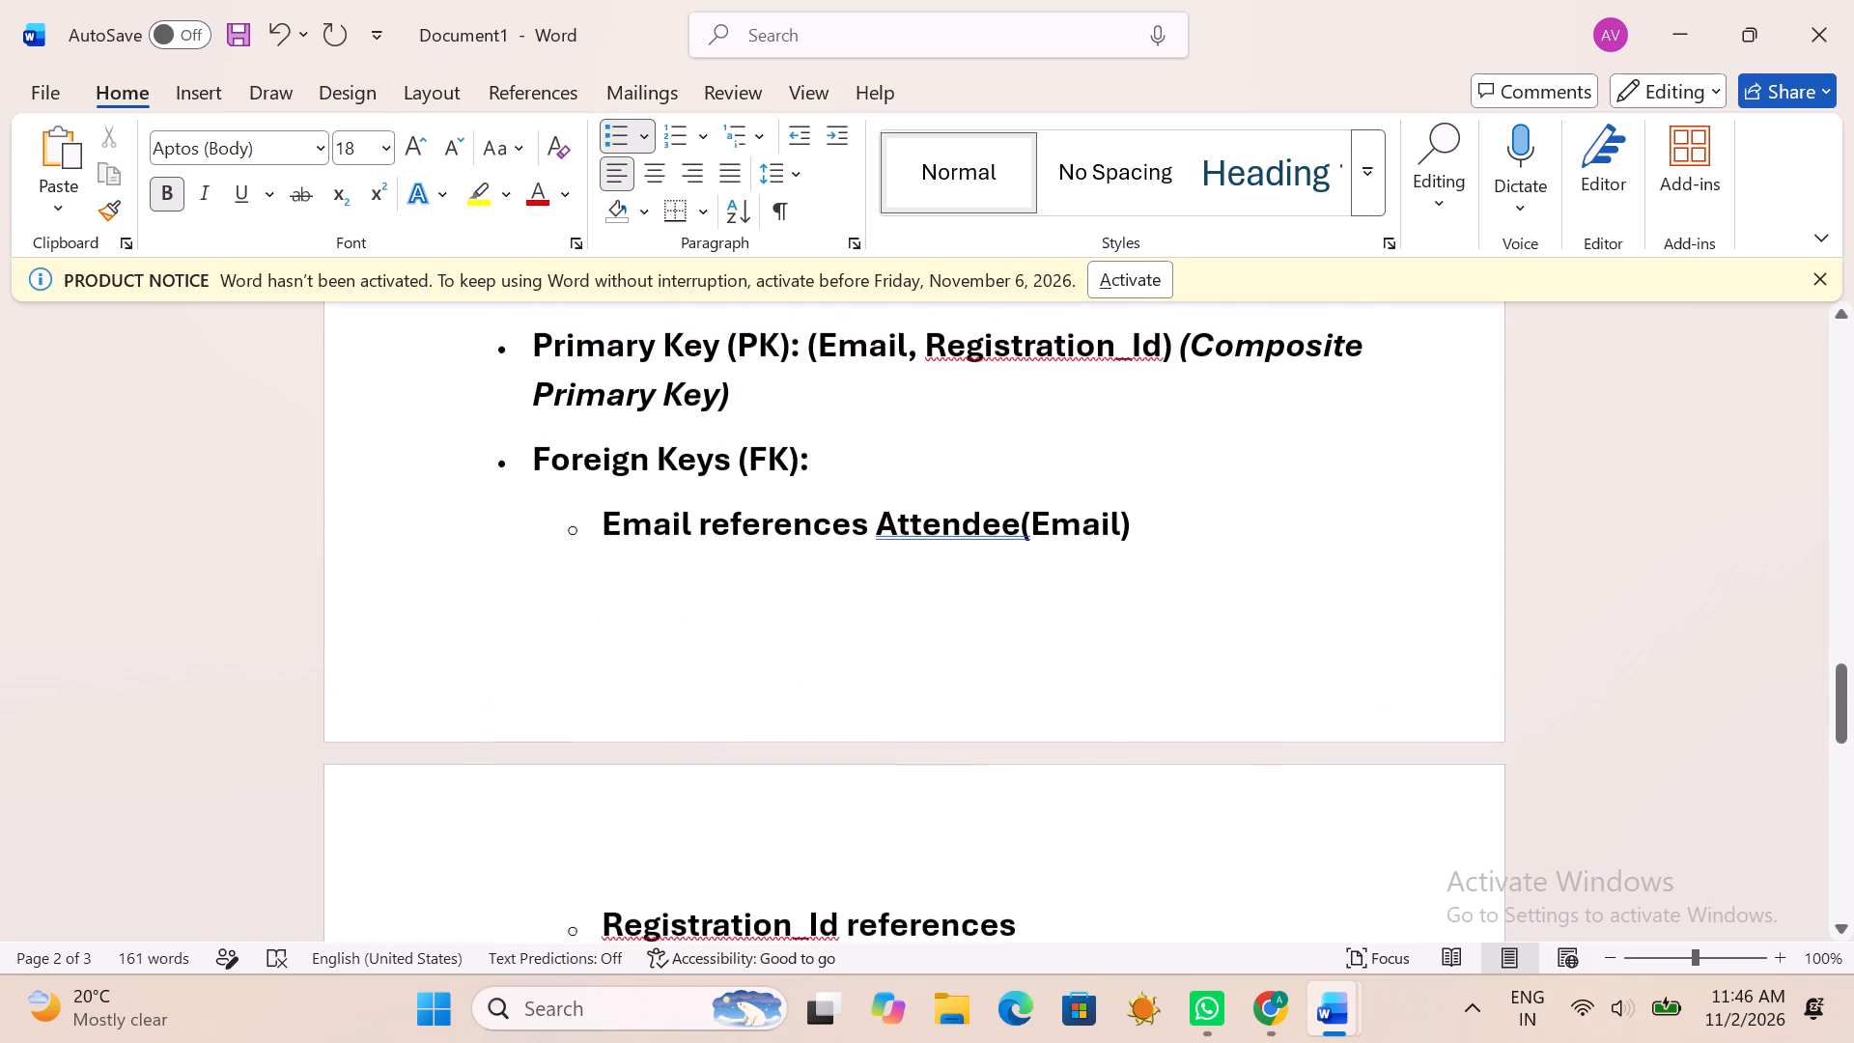
scroll(935, 766, up, 2)
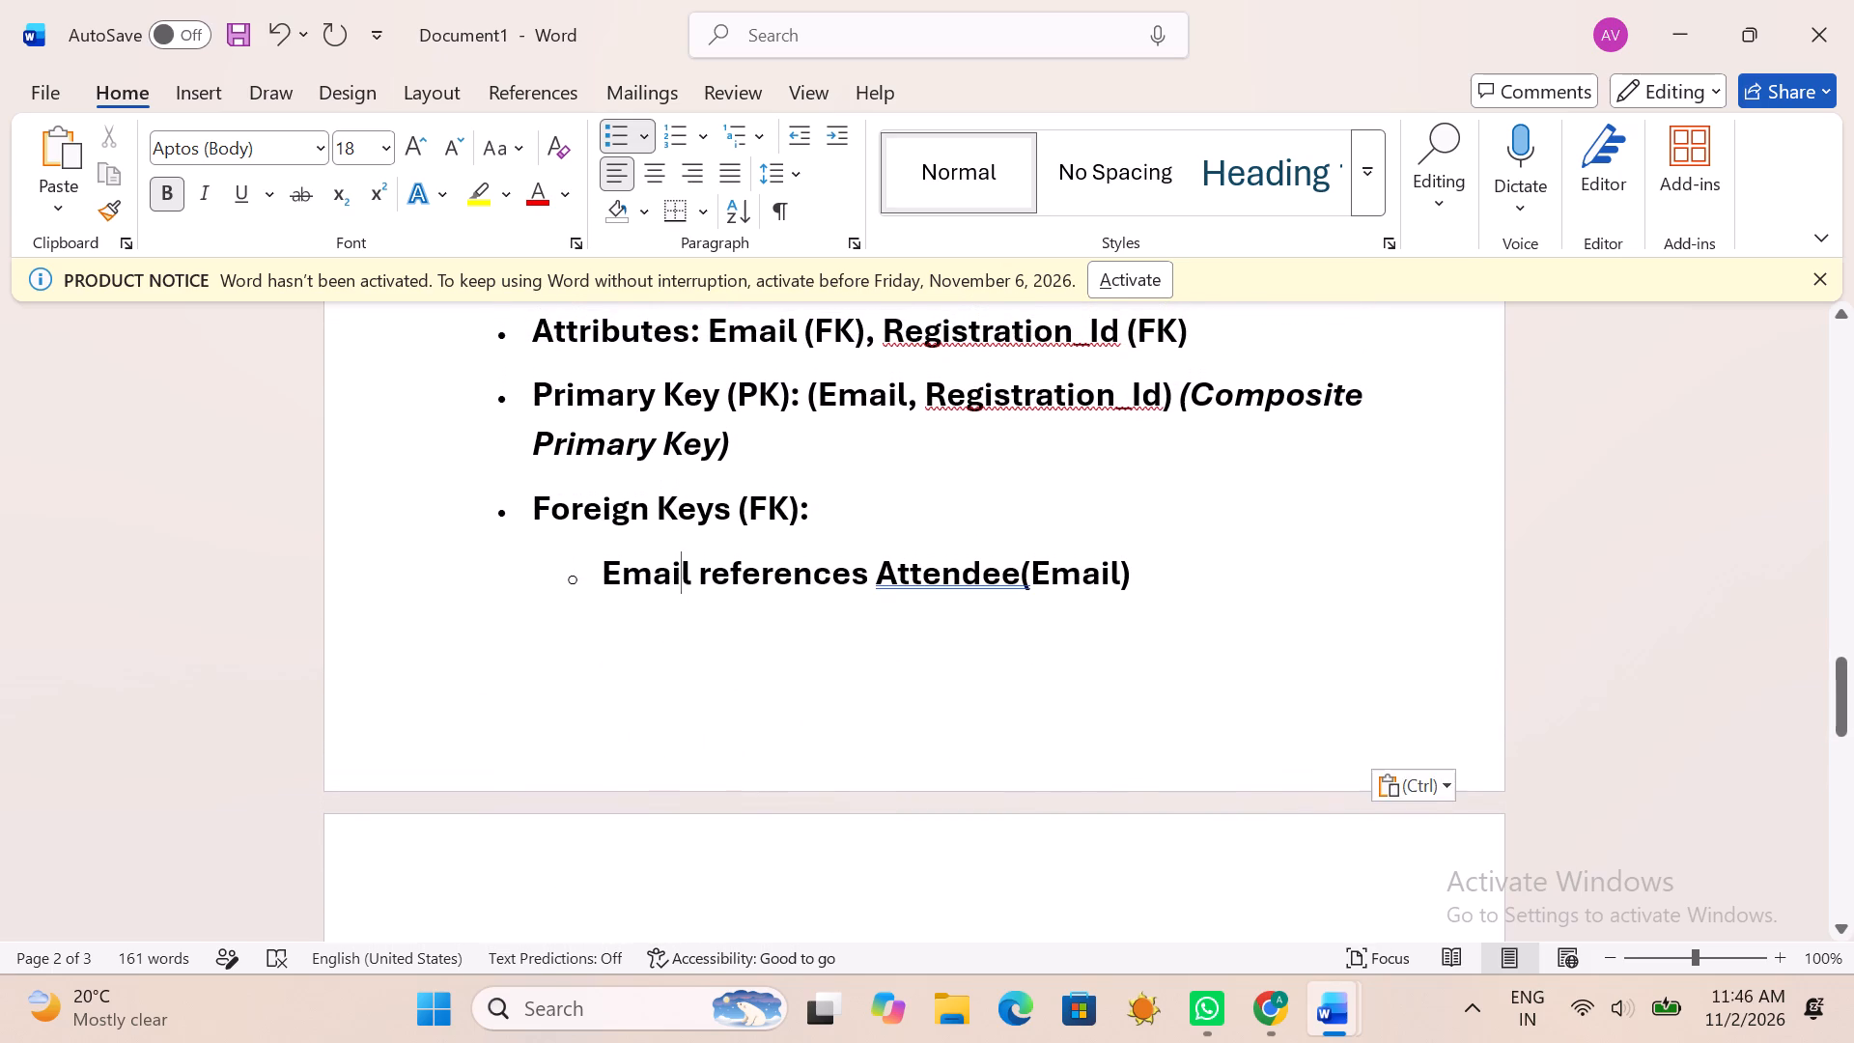
scroll(935, 766, up, 1)
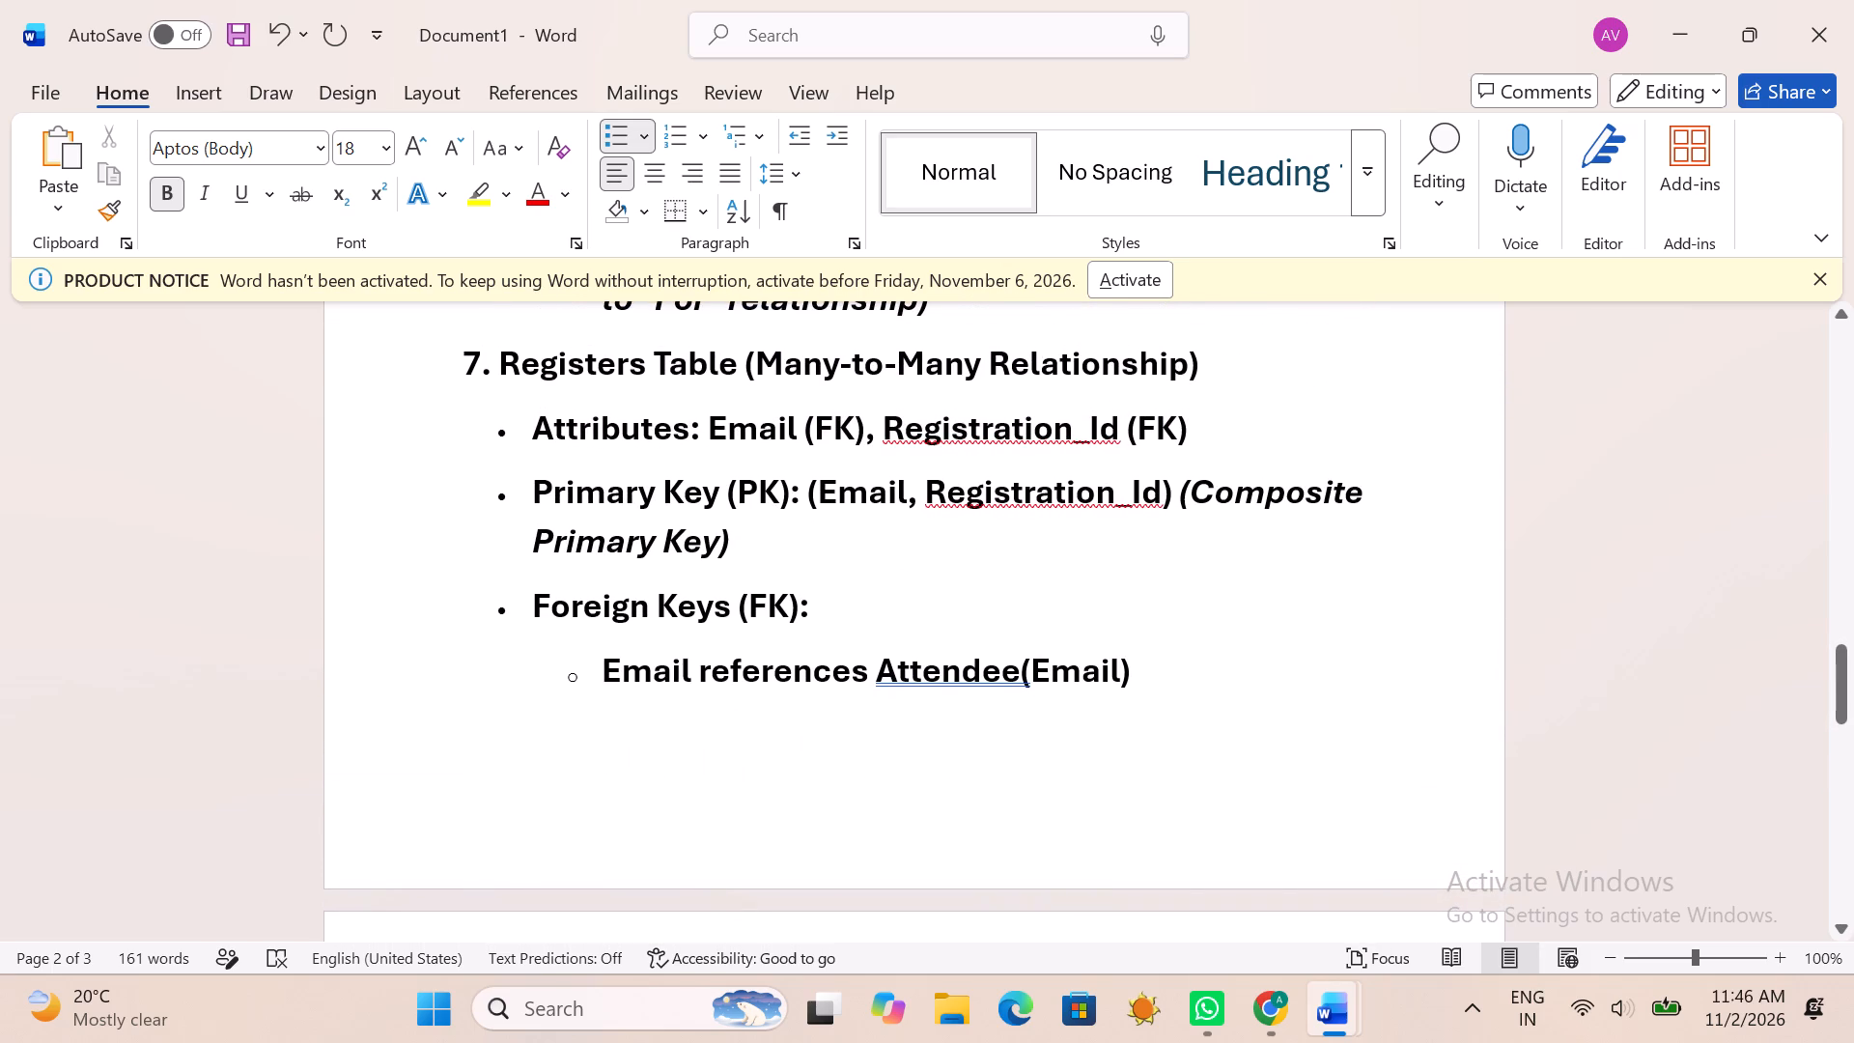
scroll(935, 766, up, 1)
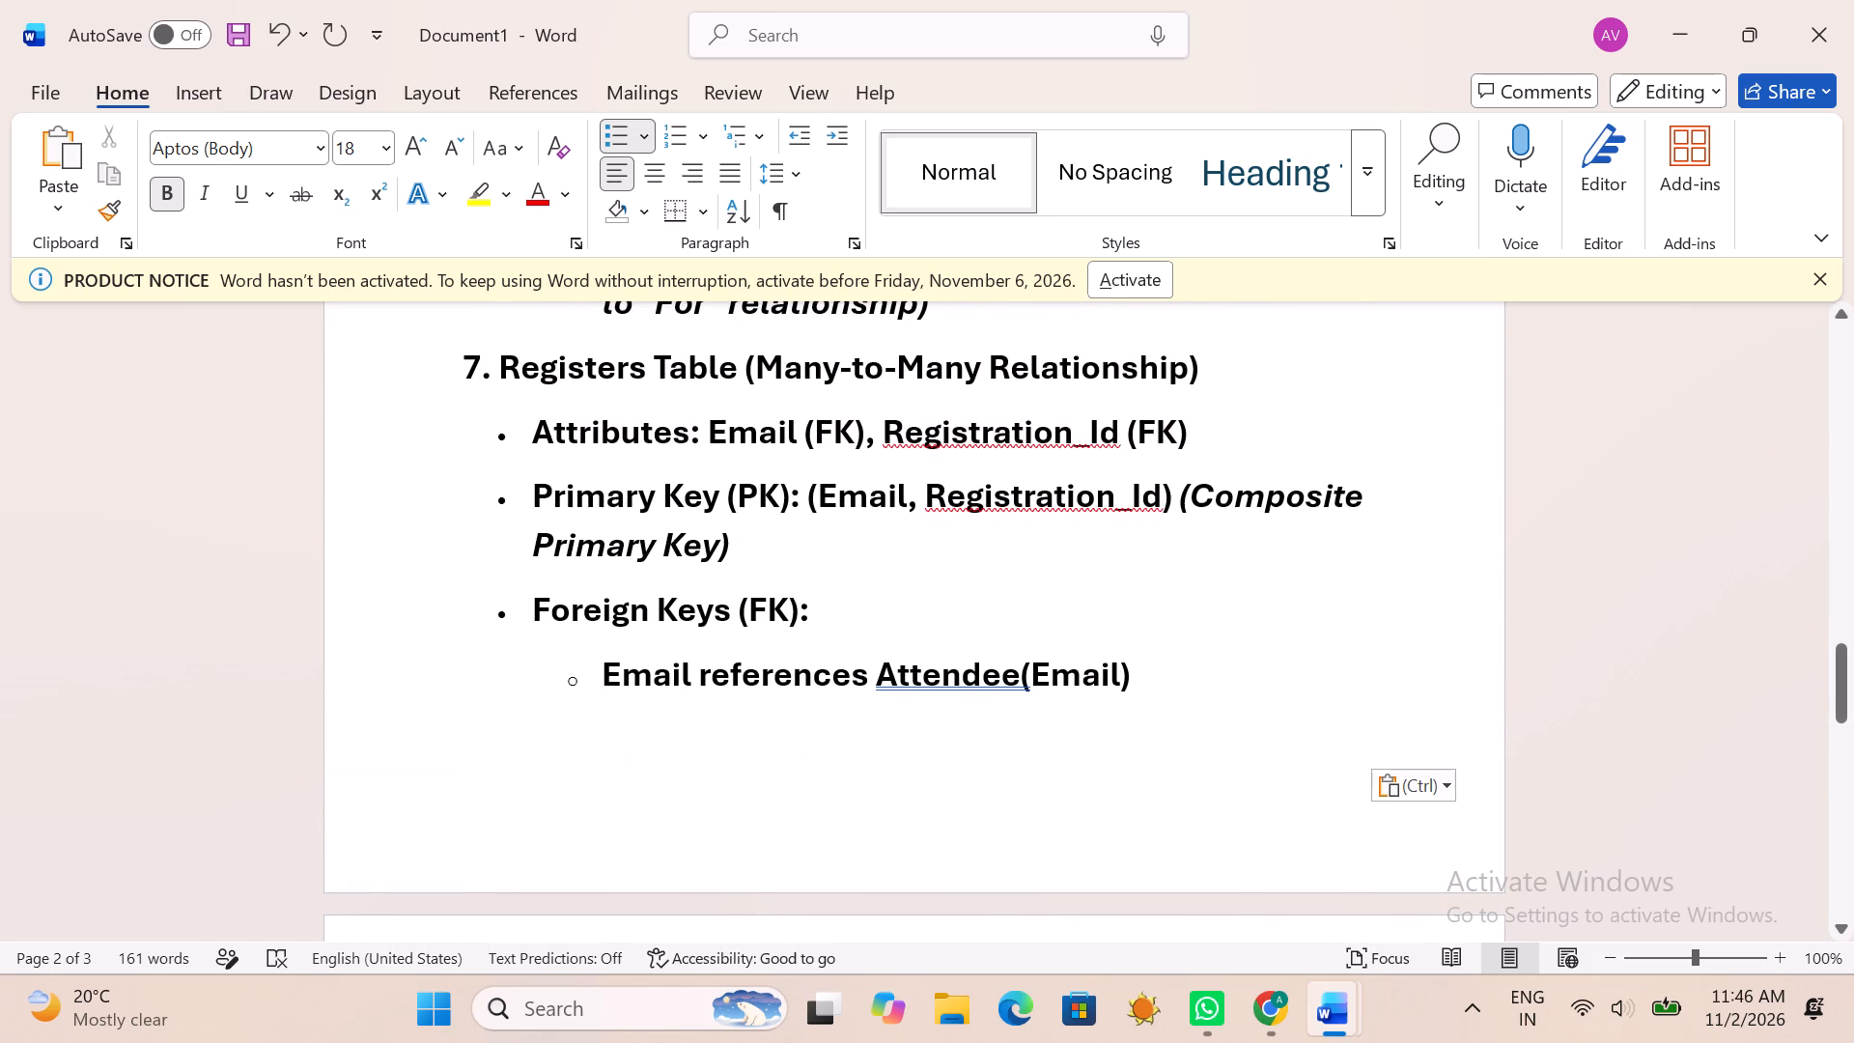
scroll(935, 766, up, 3)
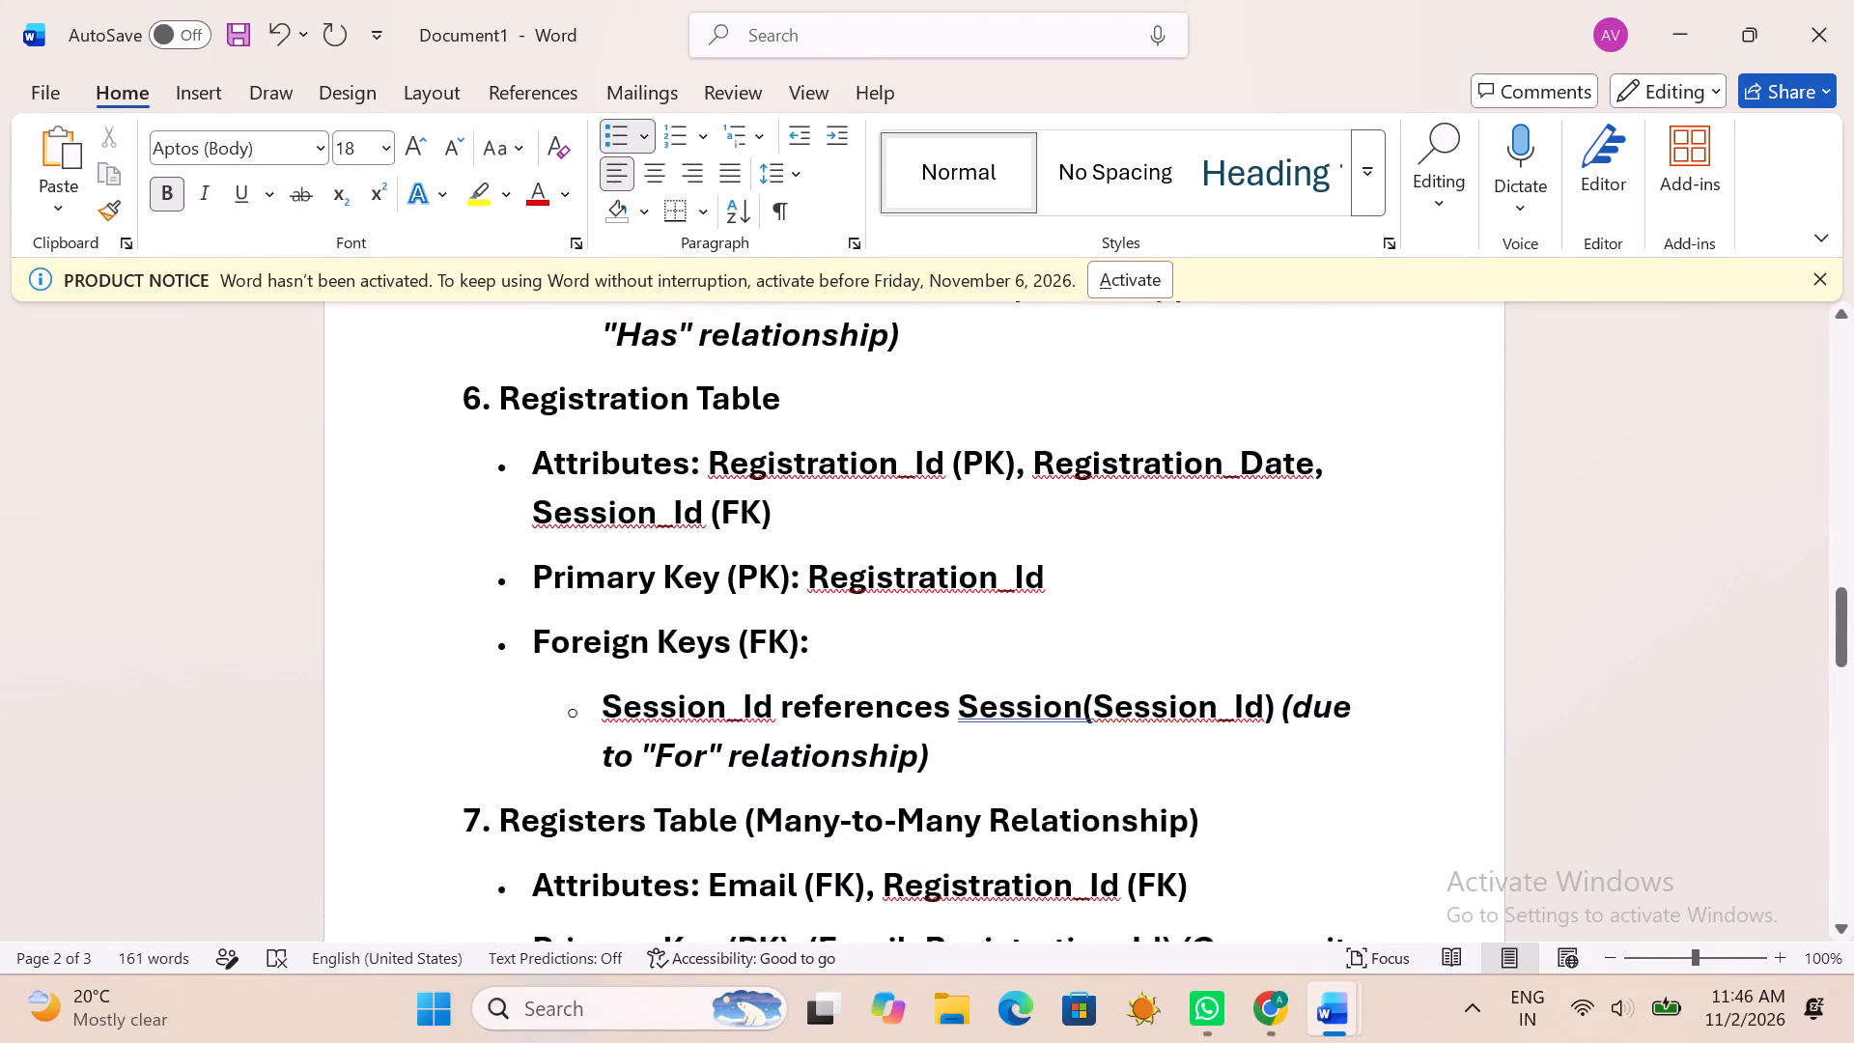
scroll(935, 766, up, 2)
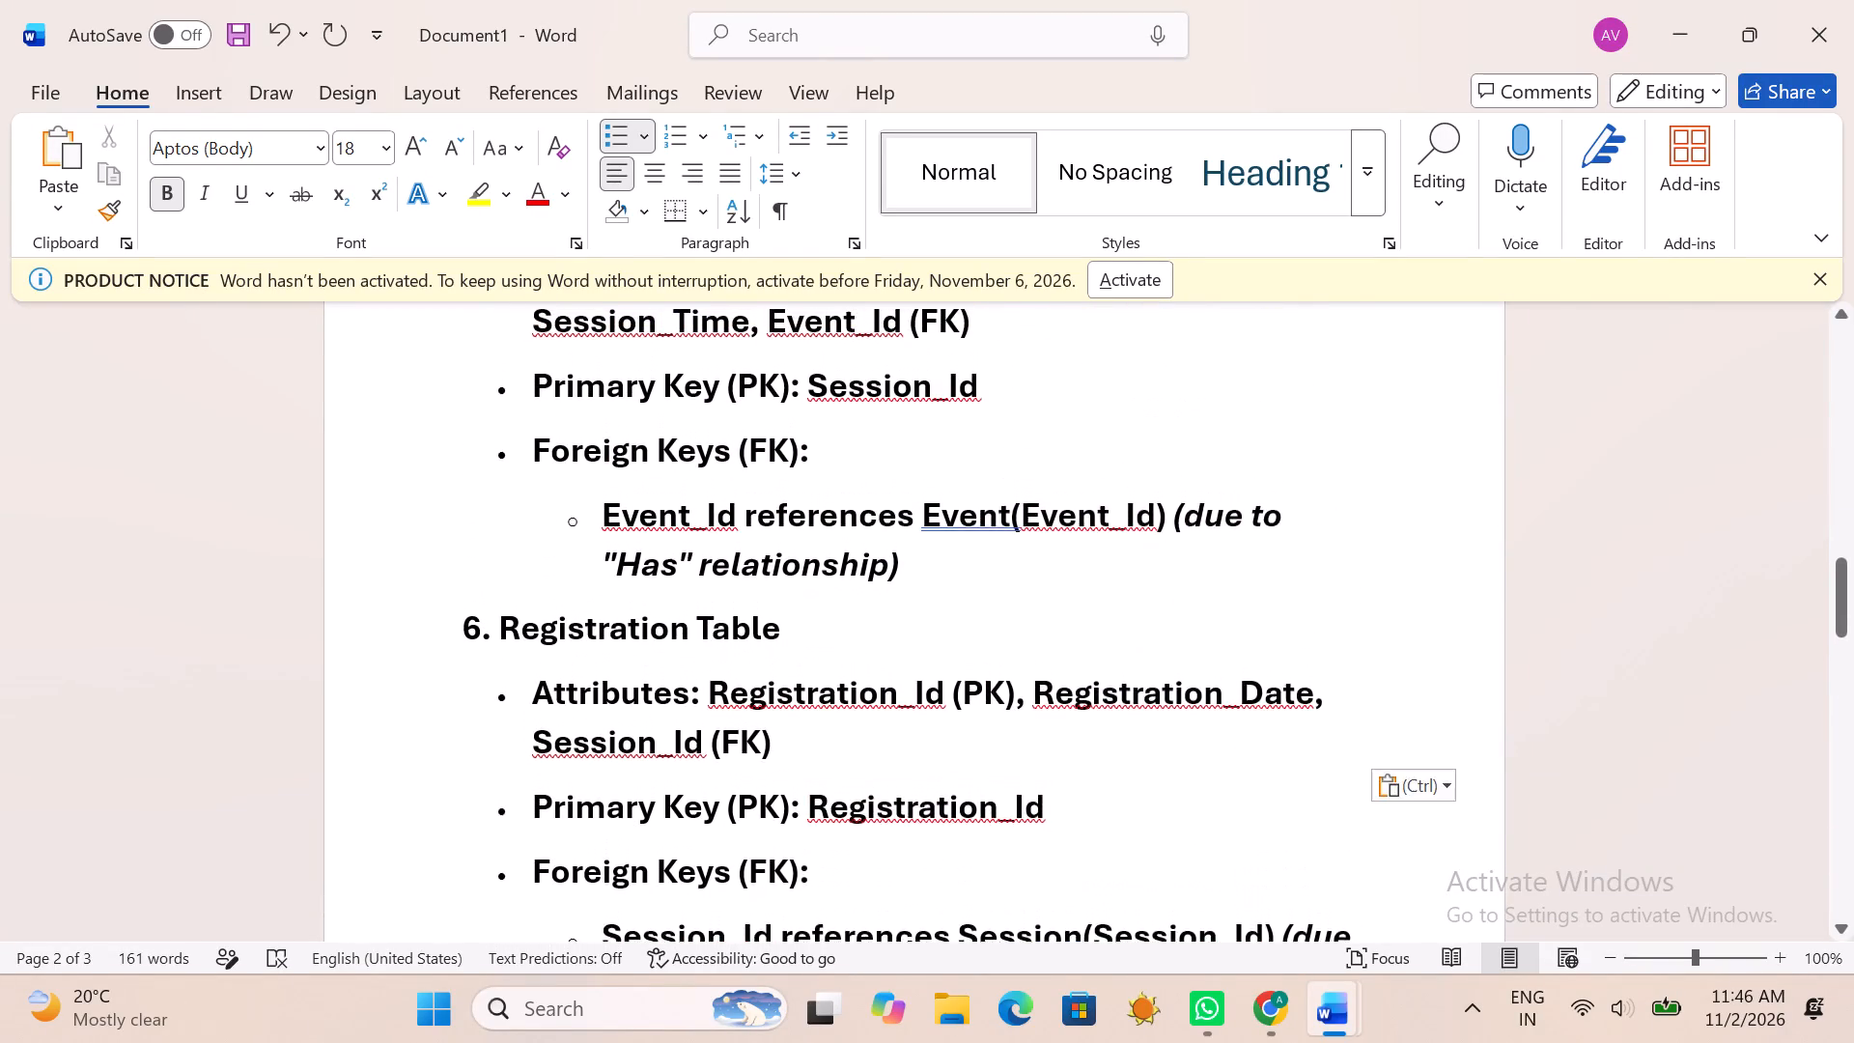
scroll(935, 766, up, 3)
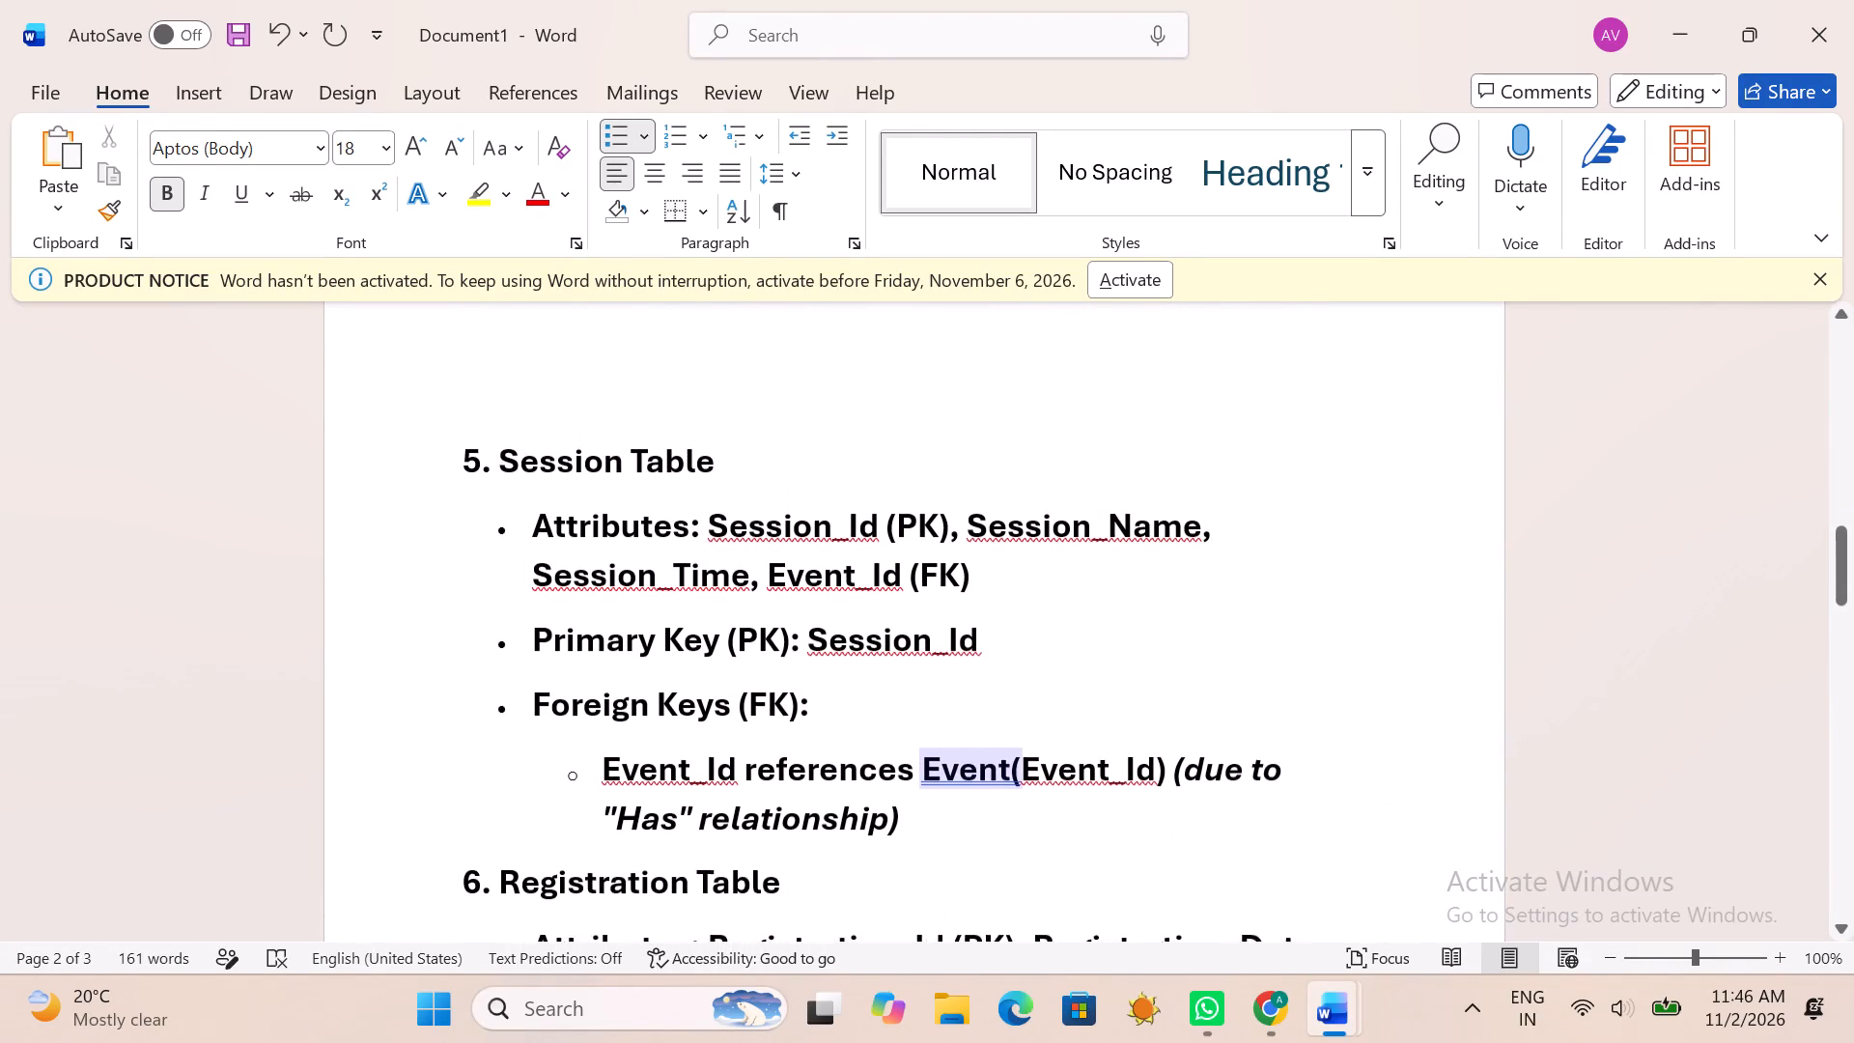
scroll(935, 766, up, 3)
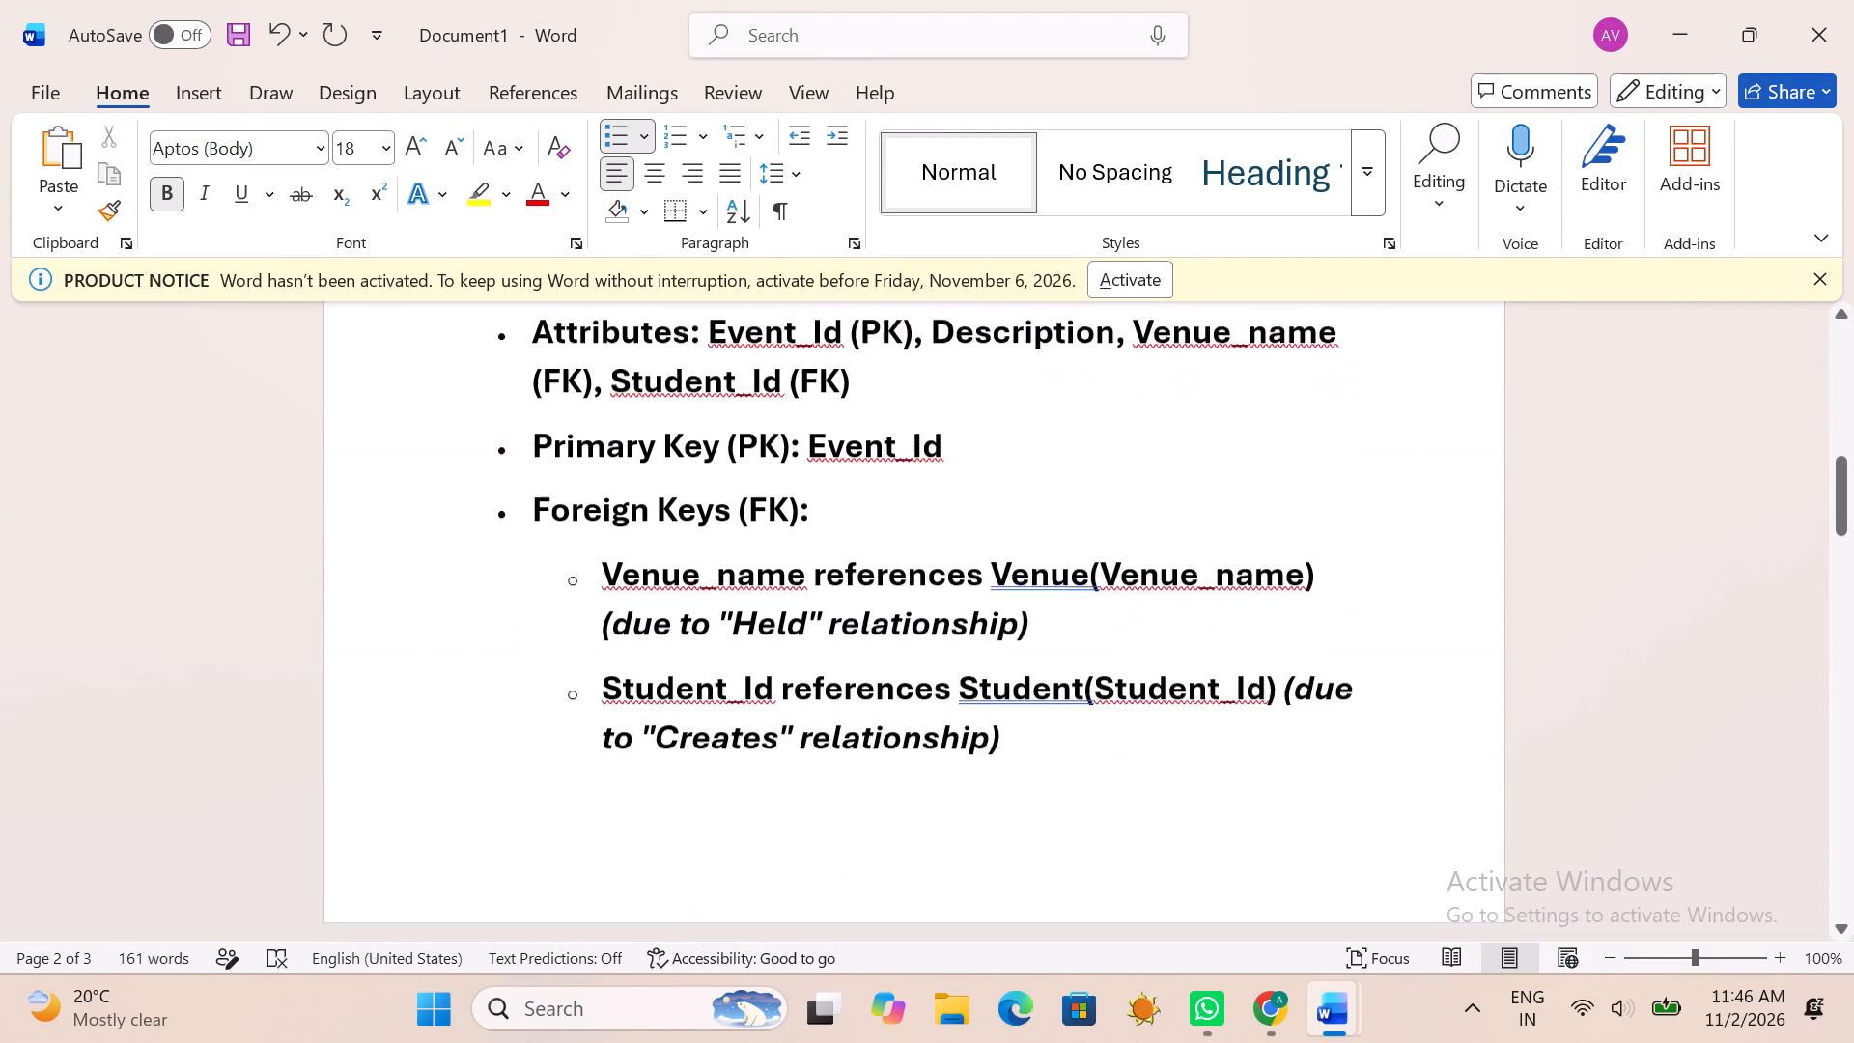
scroll(935, 766, up, 4)
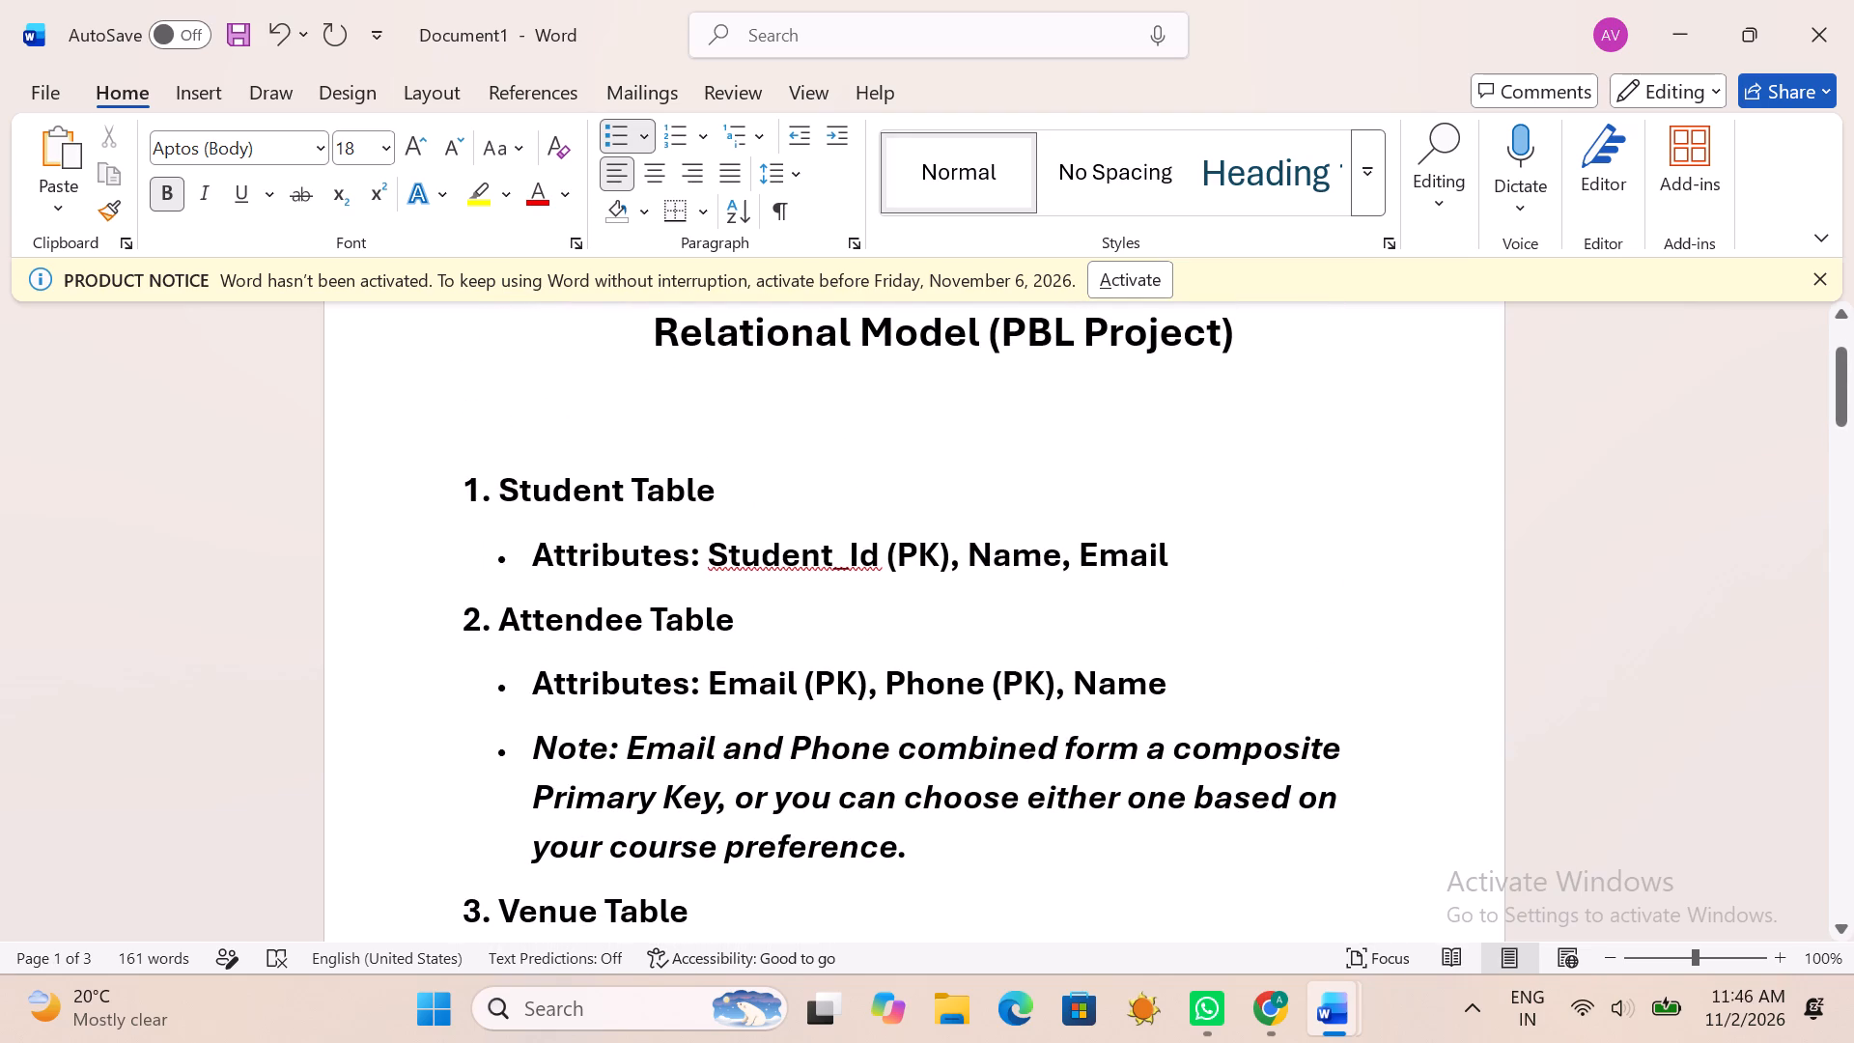
scroll(871, 676, up, 1)
Read through the Student, Attendee, Venue and Event Table entries to check their attributes and notes.
scroll(871, 676, down, 1)
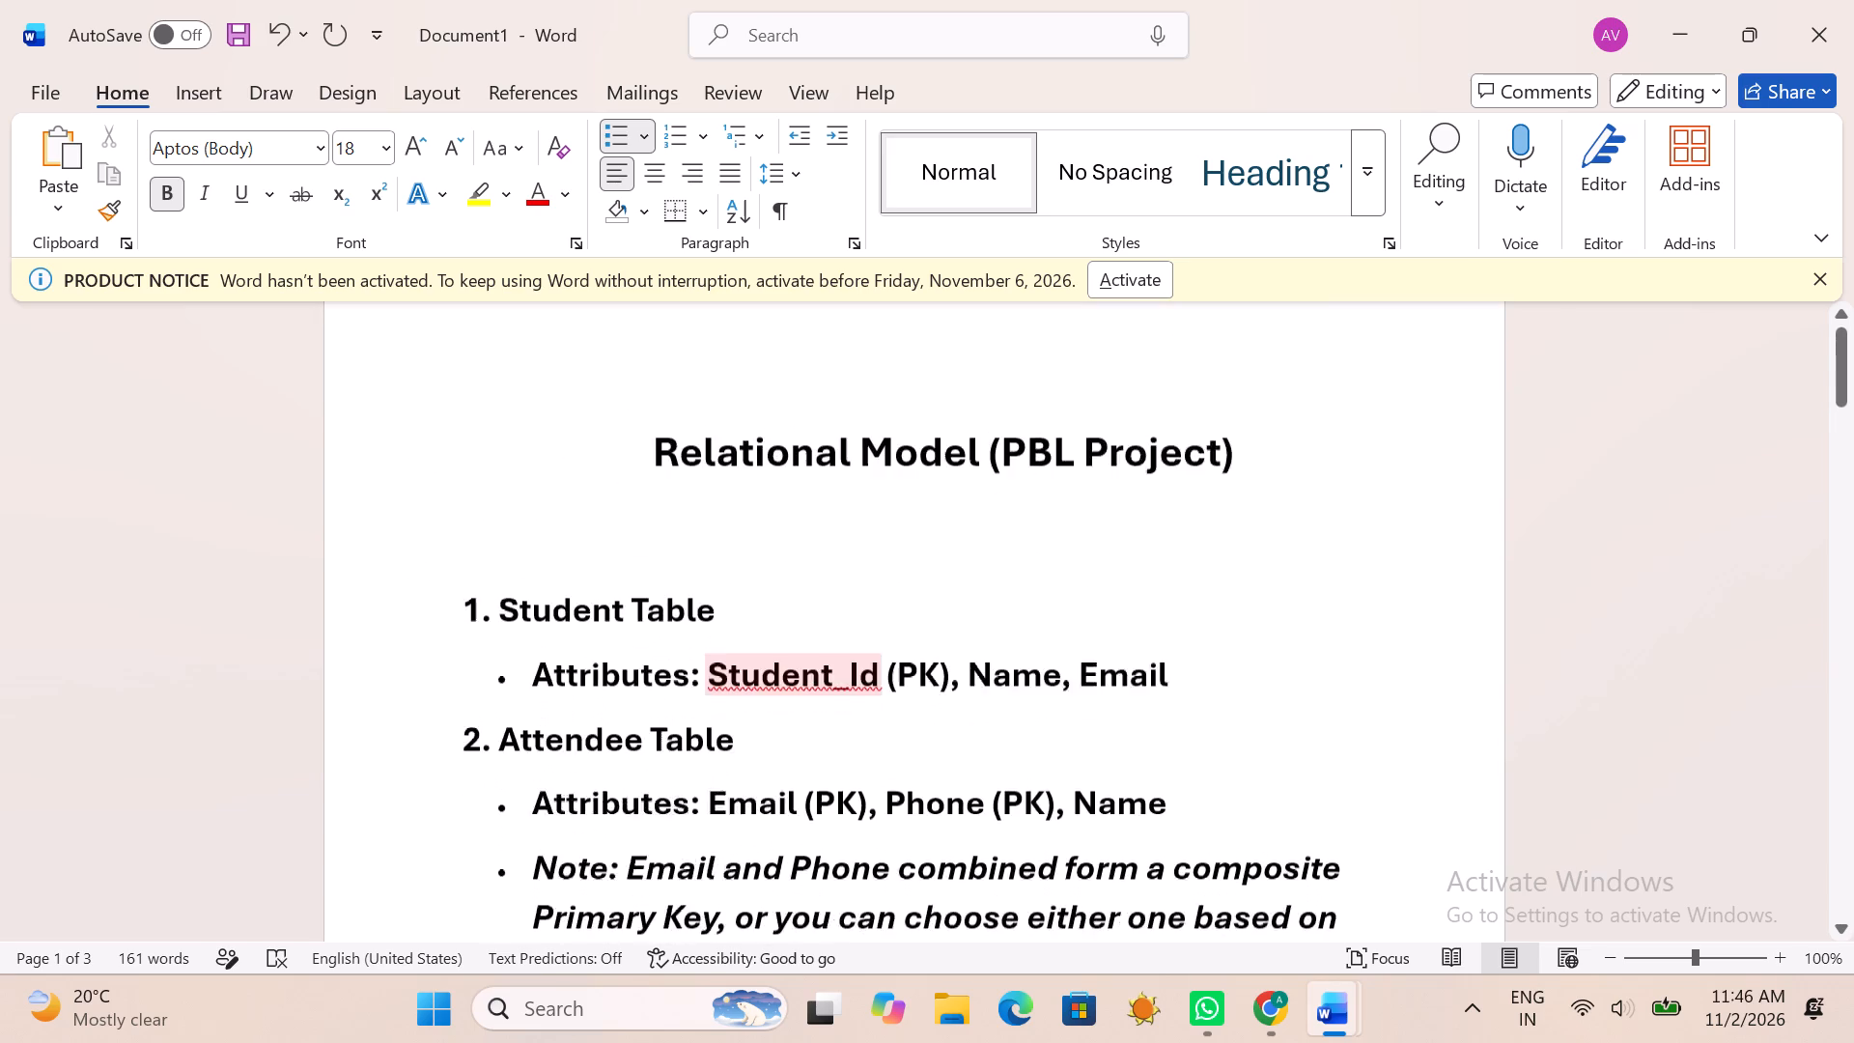
scroll(871, 676, down, 2)
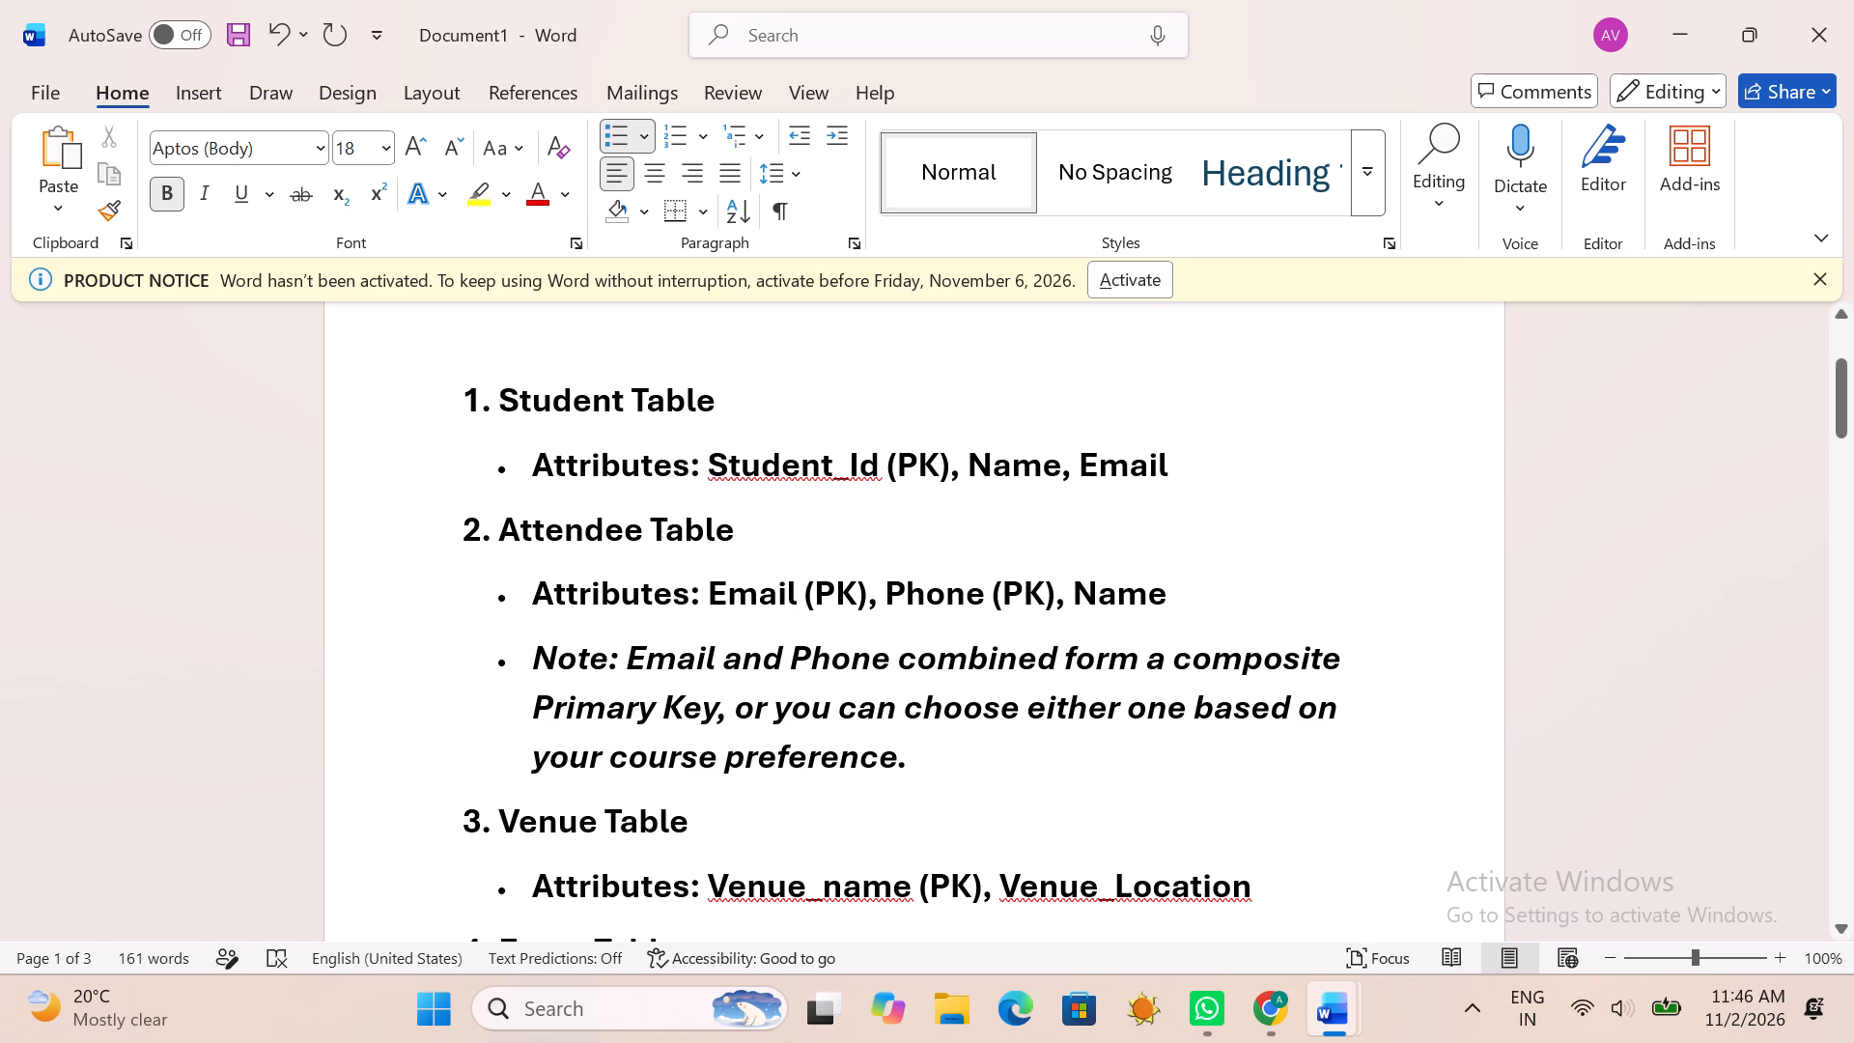
scroll(807, 774, down, 2)
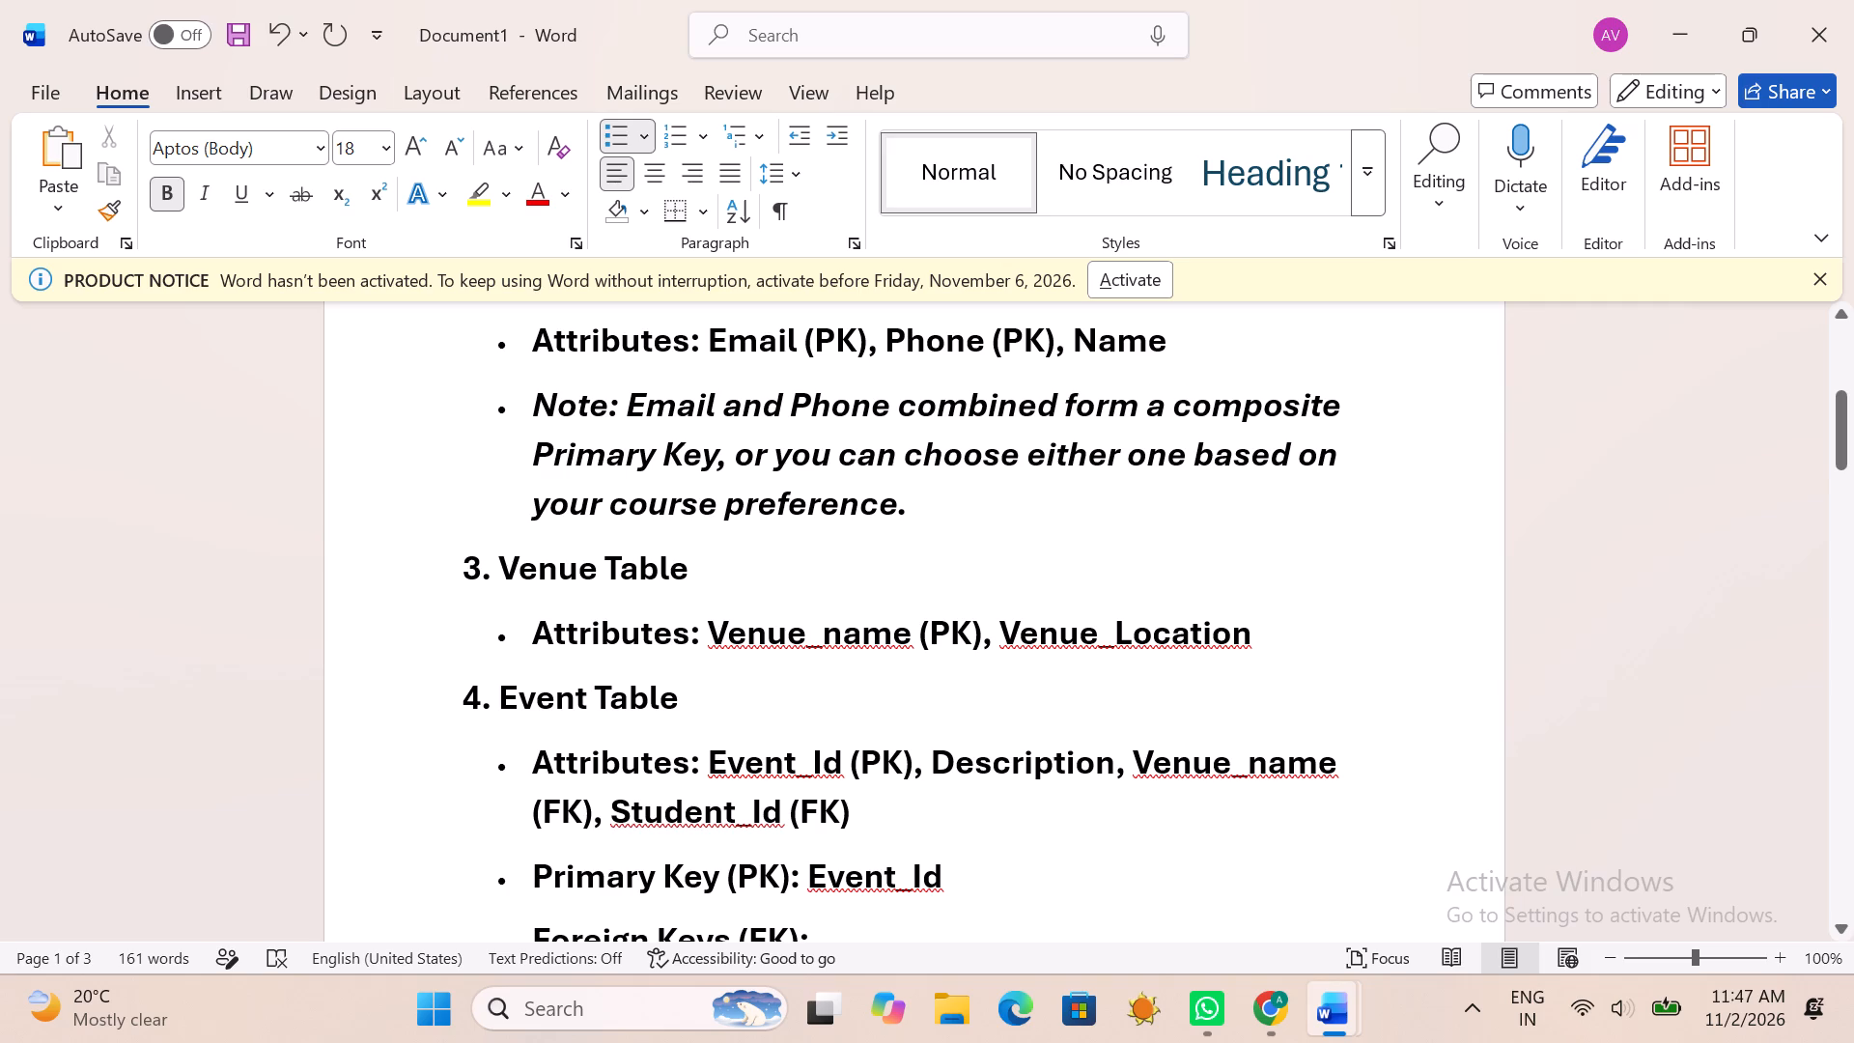
scroll(806, 711, down, 2)
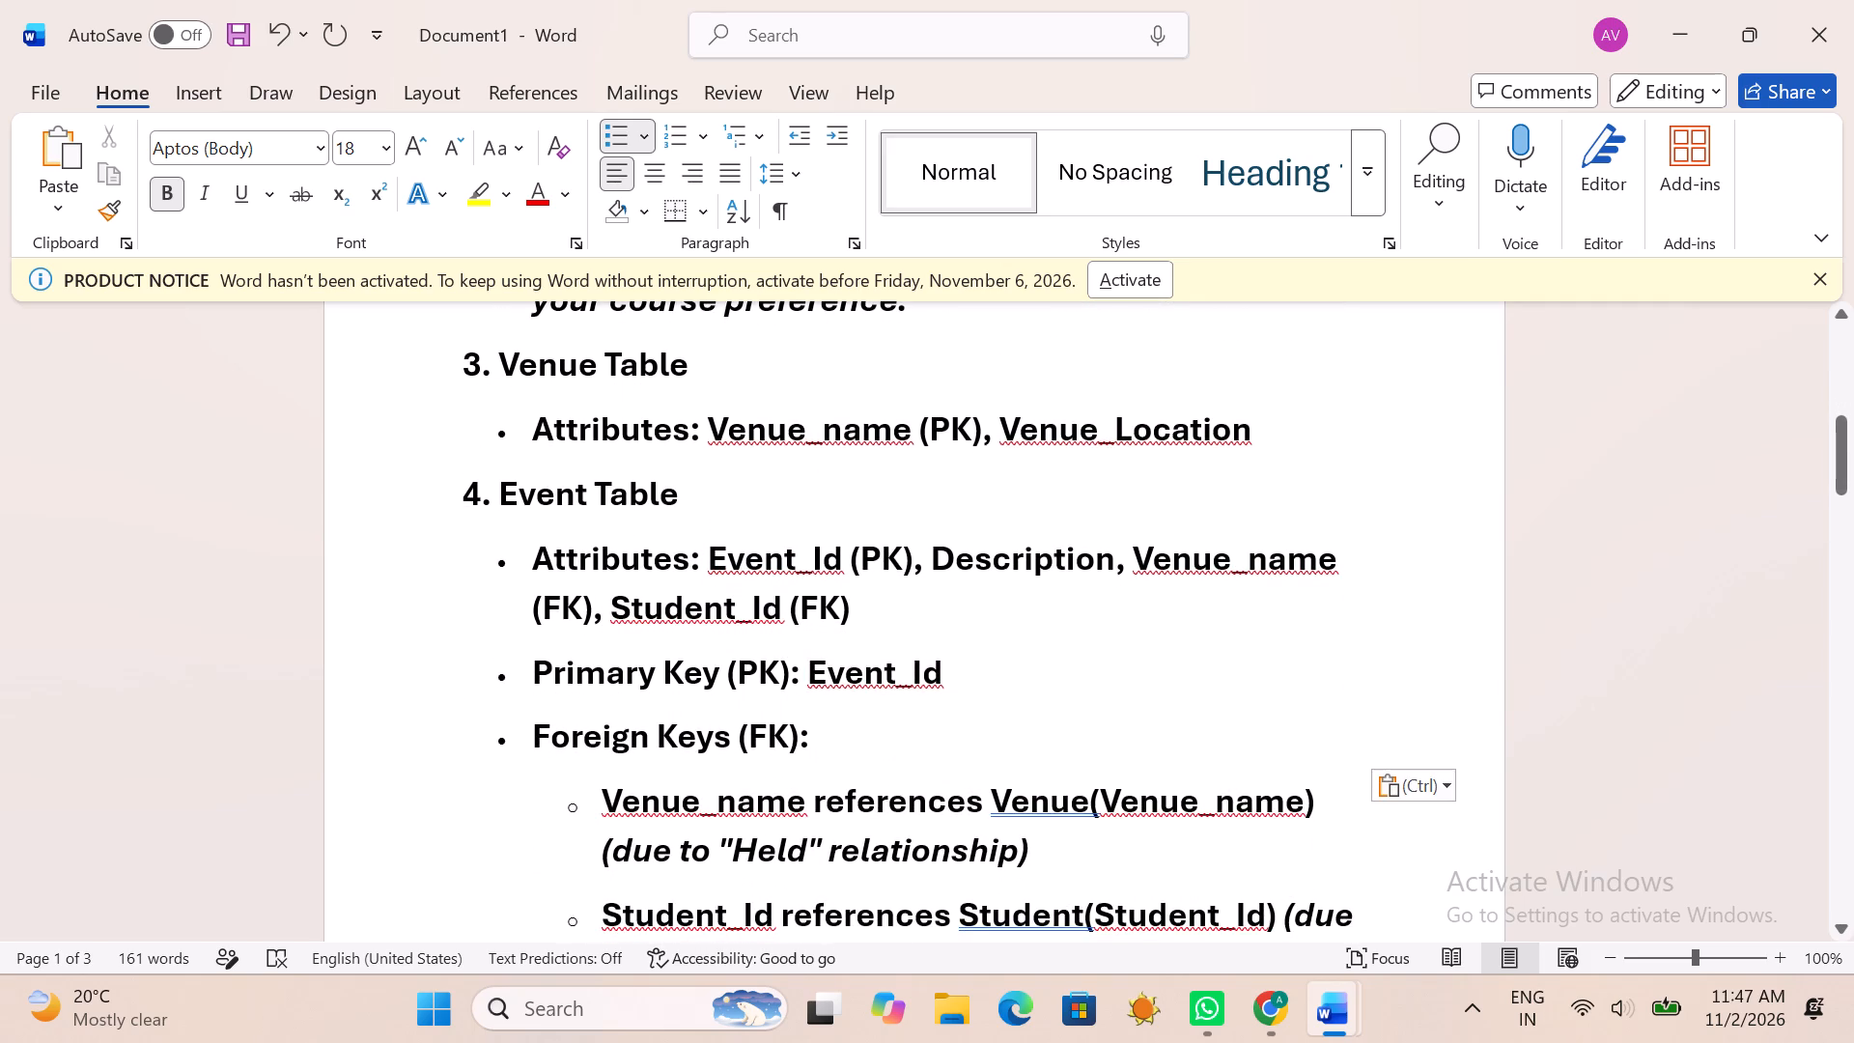
scroll(806, 711, down, 1)
scroll(806, 711, up, 2)
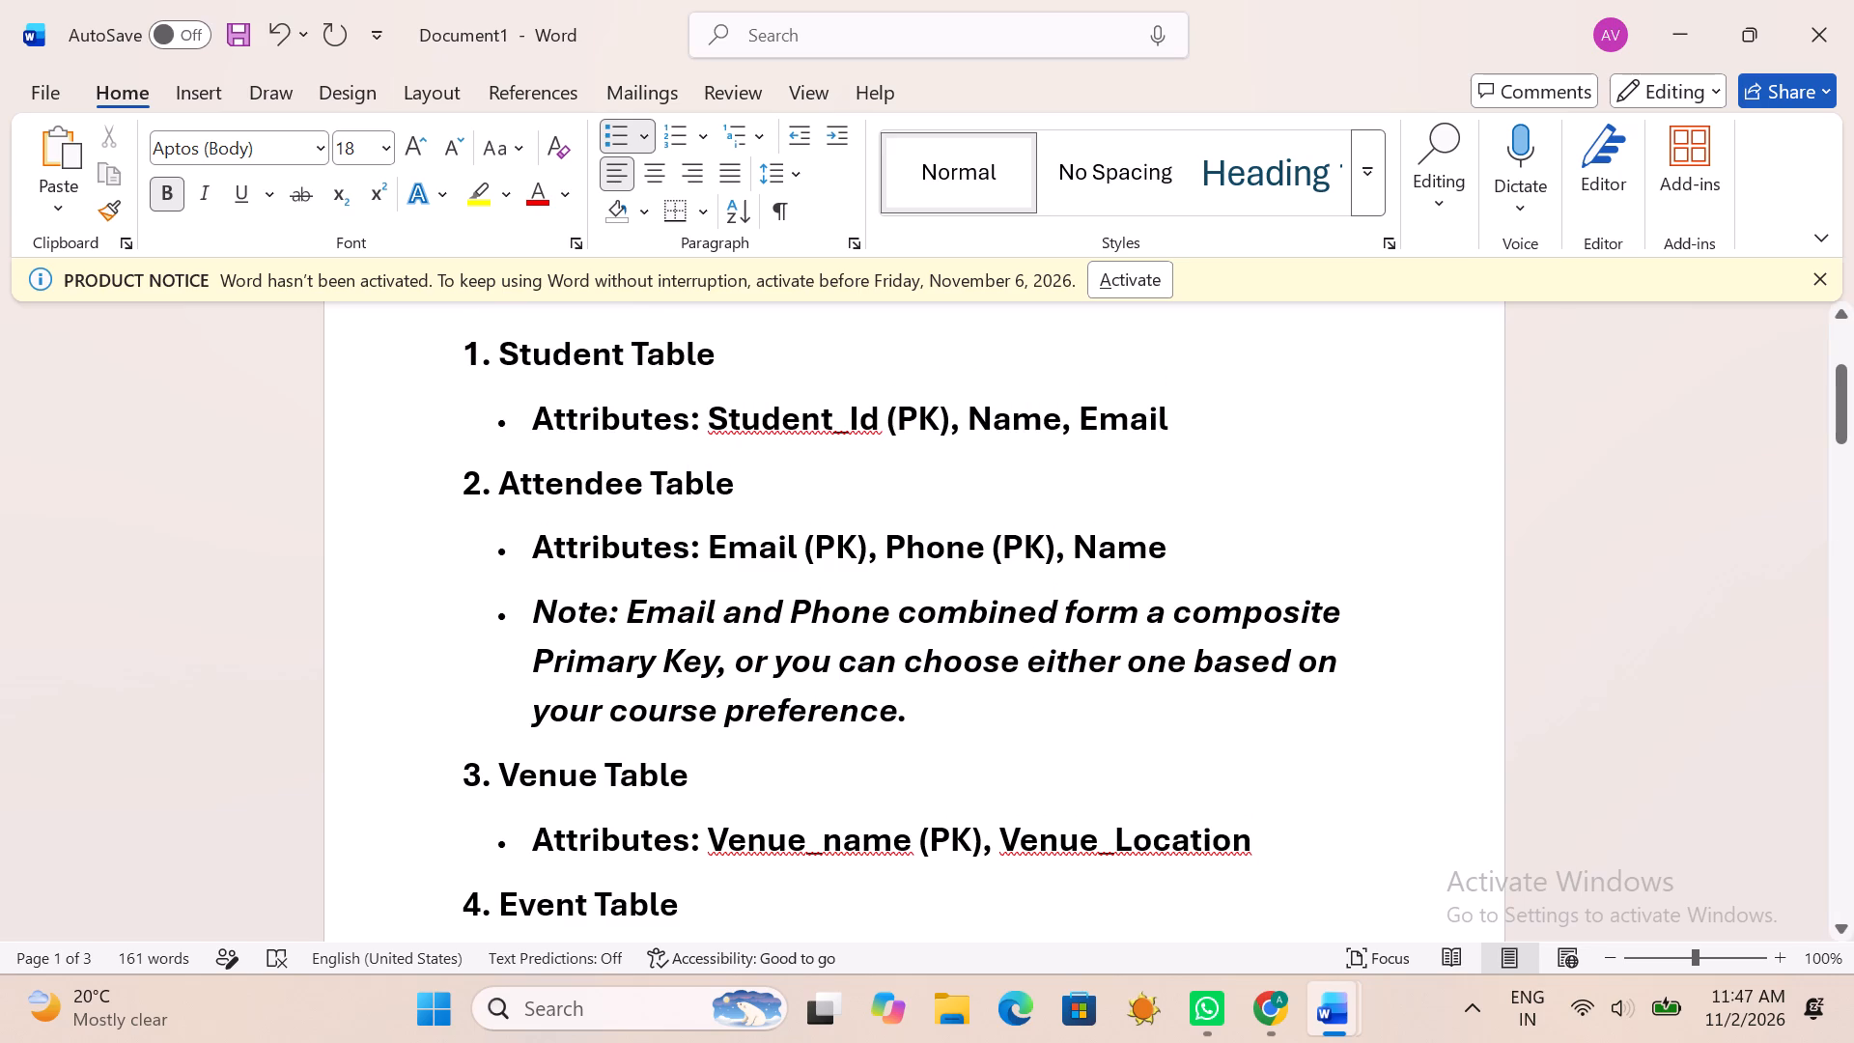
scroll(1032, 647, up, 1)
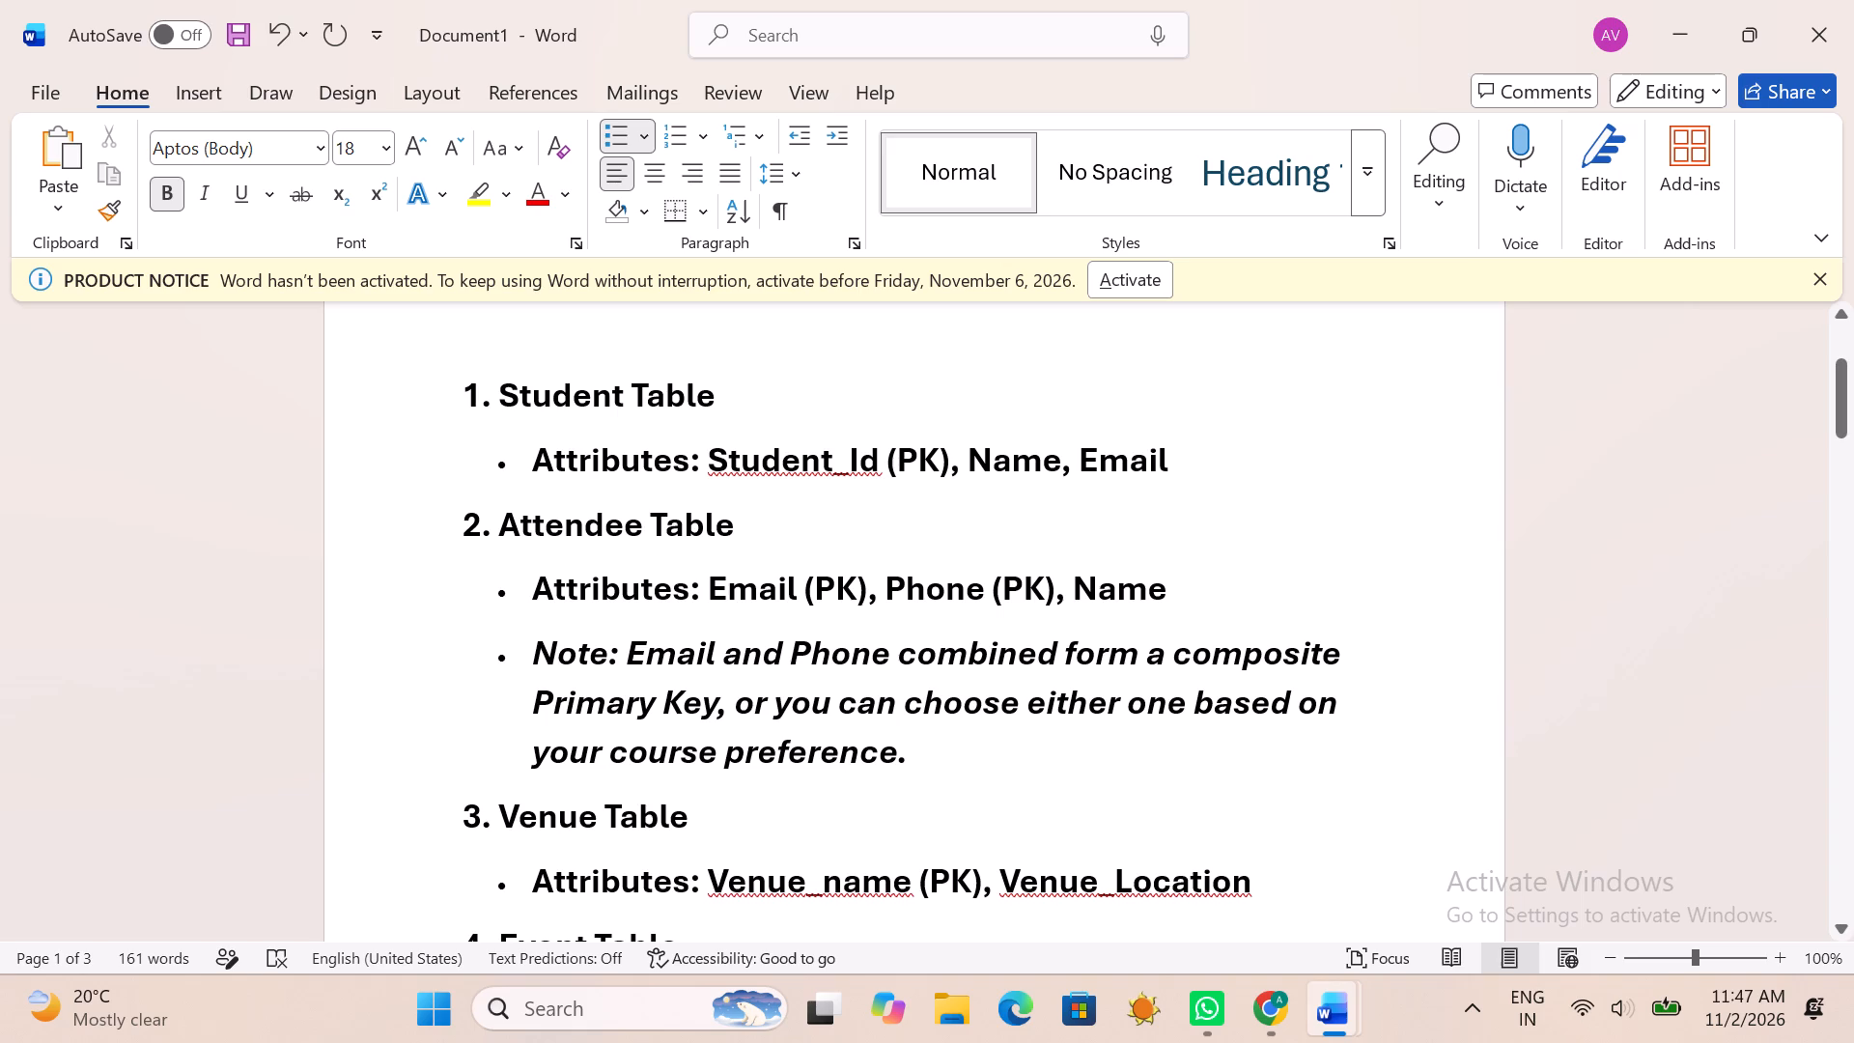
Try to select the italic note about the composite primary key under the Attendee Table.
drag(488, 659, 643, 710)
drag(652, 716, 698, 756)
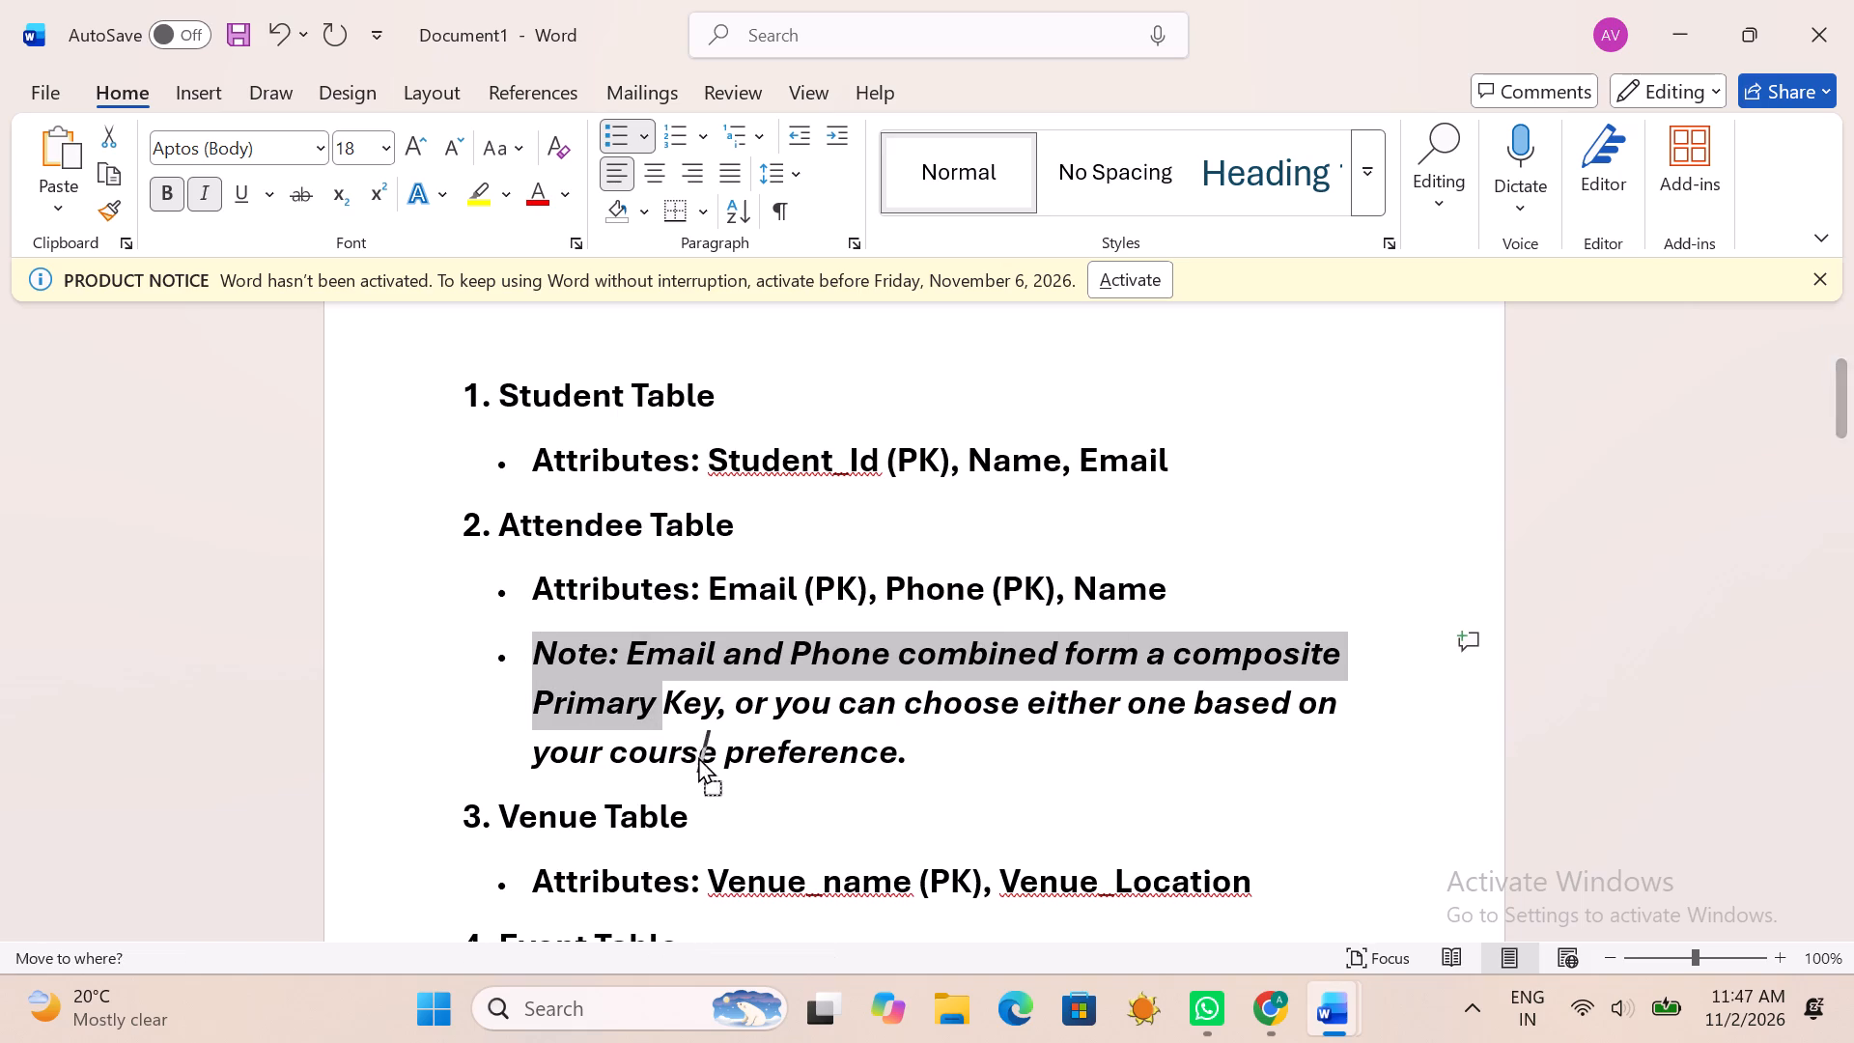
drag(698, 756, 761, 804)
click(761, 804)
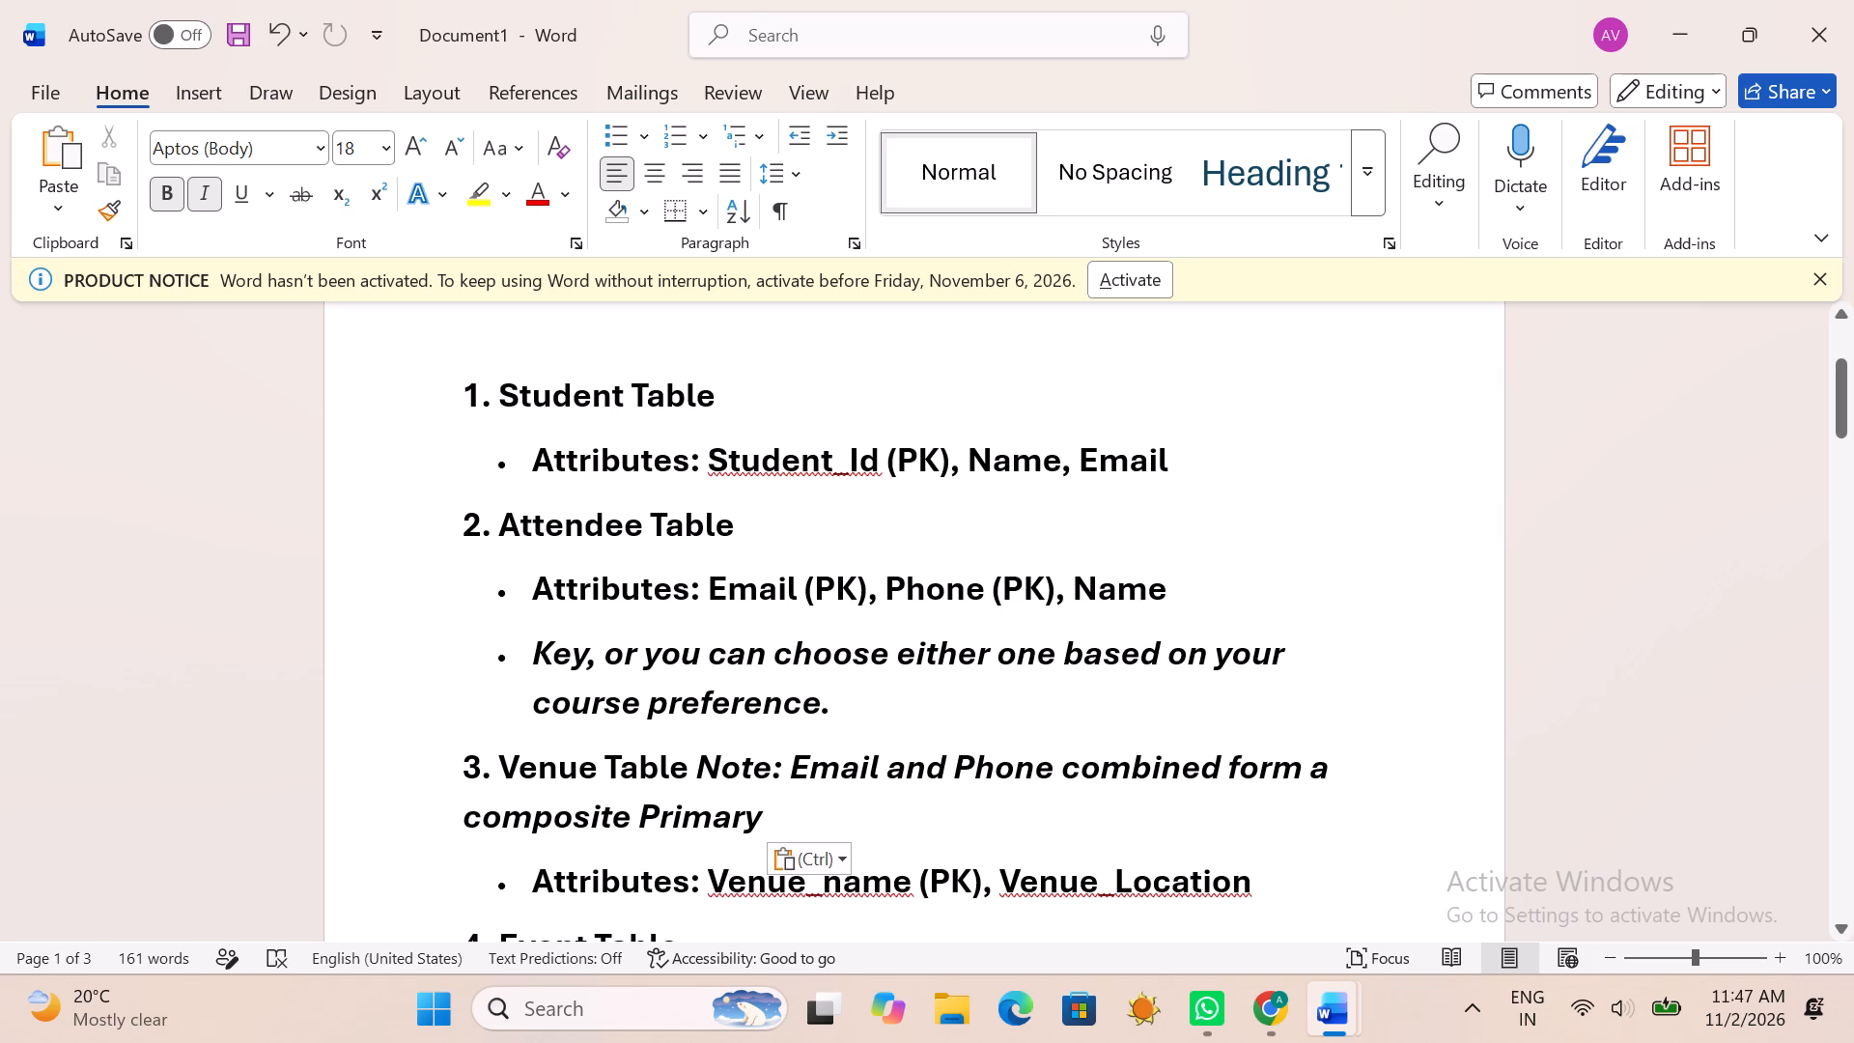
Delete the misplaced text "Note: Email and Phone combined form a composite Primary" from the "3. Venue Table" heading.
scroll(852, 738, down, 1)
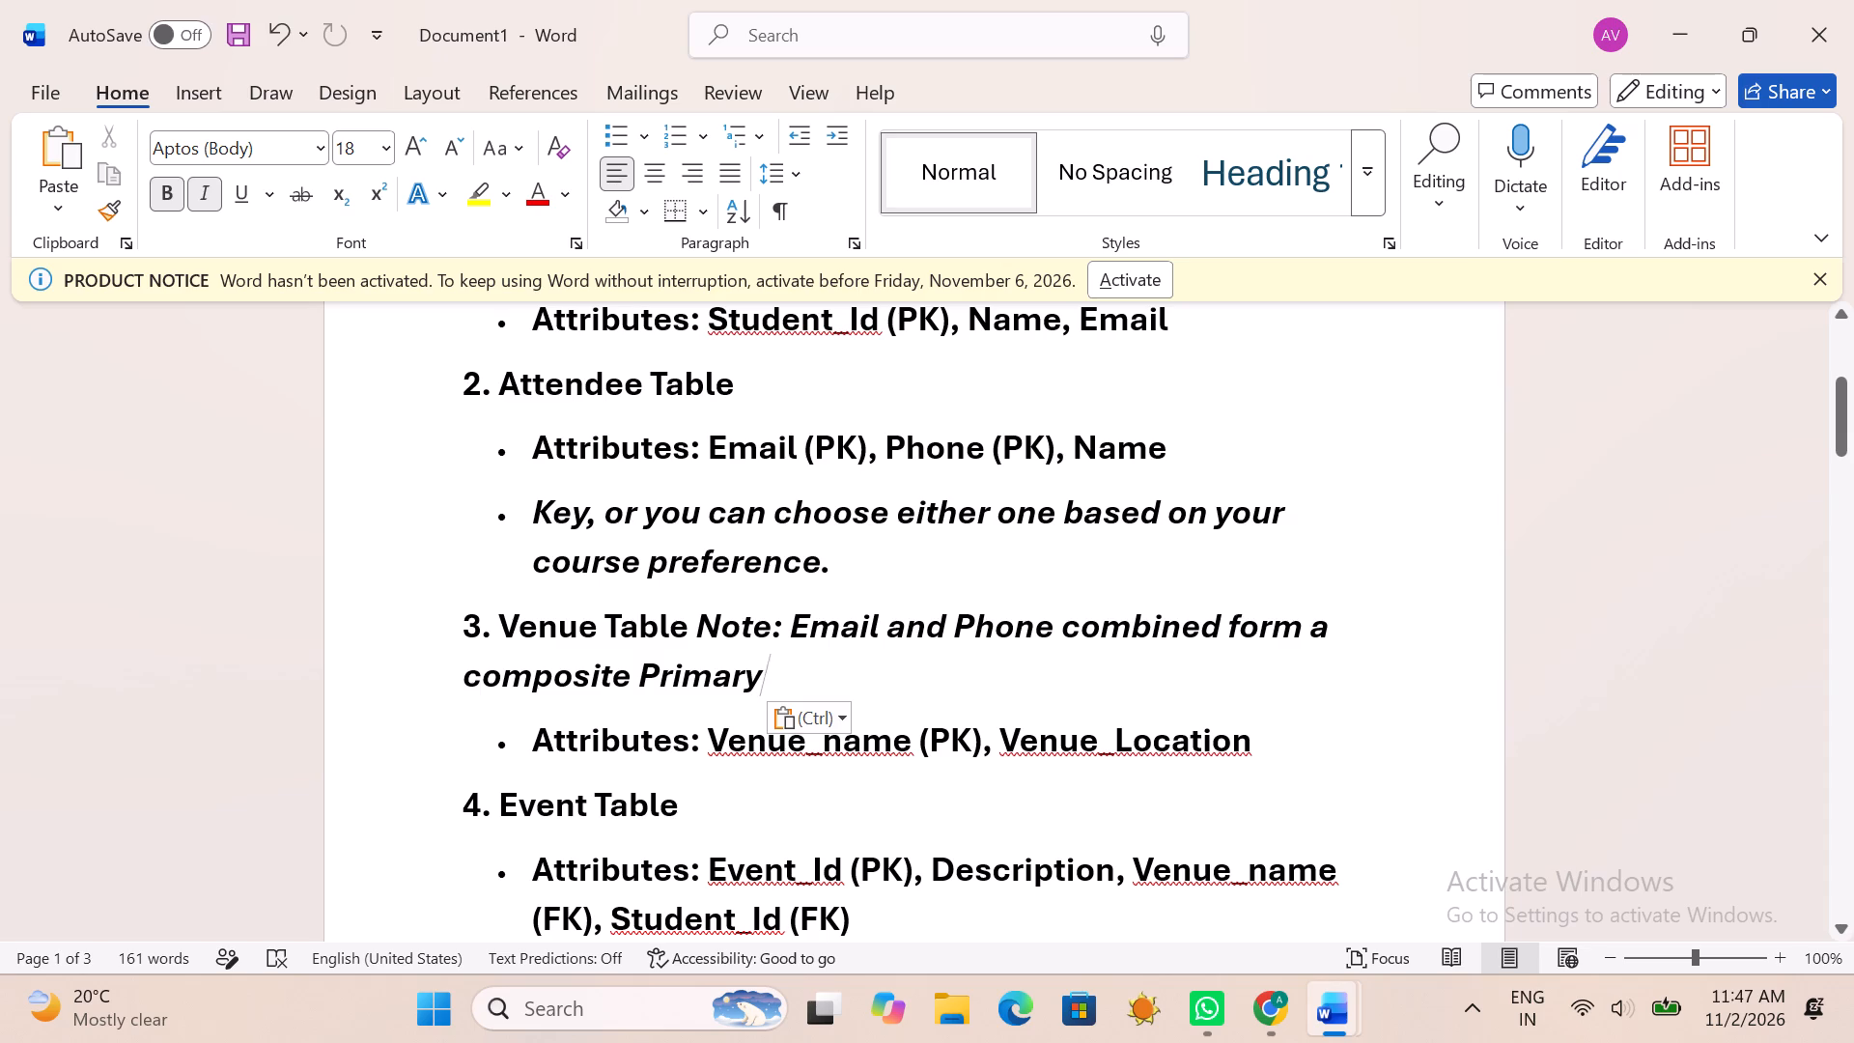
key(BackSpace)
key(BackSpace)
key(BackSpace)
key(BackSpace)
key(BackSpace)
key(BackSpace)
key(BackSpace)
key(BackSpace)
key(BackSpace)
key(BackSpace)
key(BackSpace)
key(BackSpace)
key(BackSpace)
key(BackSpace)
key(BackSpace)
key(BackSpace)
key(BackSpace)
key(BackSpace)
key(BackSpace)
key(BackSpace)
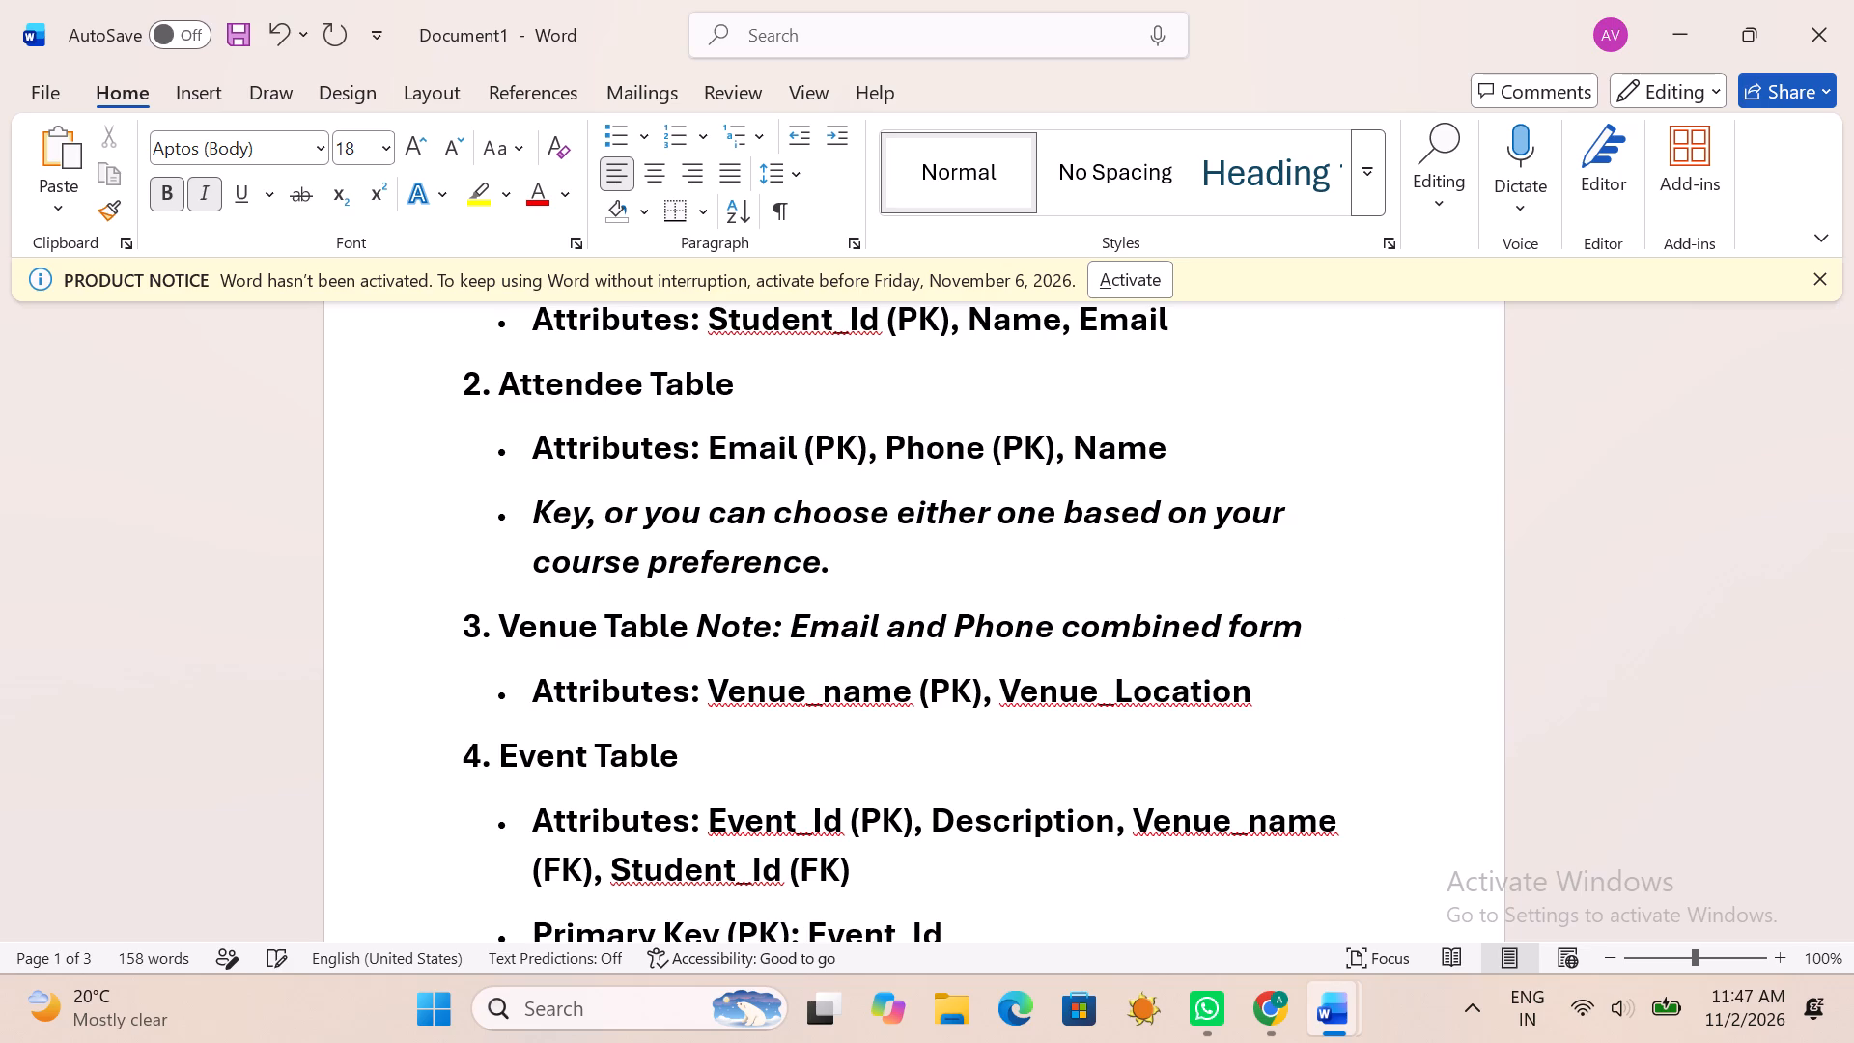
key(BackSpace)
key(BackSpace)
key(BackSpace)
key(BackSpace)
key(BackSpace)
key(BackSpace)
key(BackSpace)
key(BackSpace)
key(BackSpace)
key(BackSpace)
key(BackSpace)
key(BackSpace)
key(BackSpace)
key(BackSpace)
key(BackSpace)
key(BackSpace)
key(BackSpace)
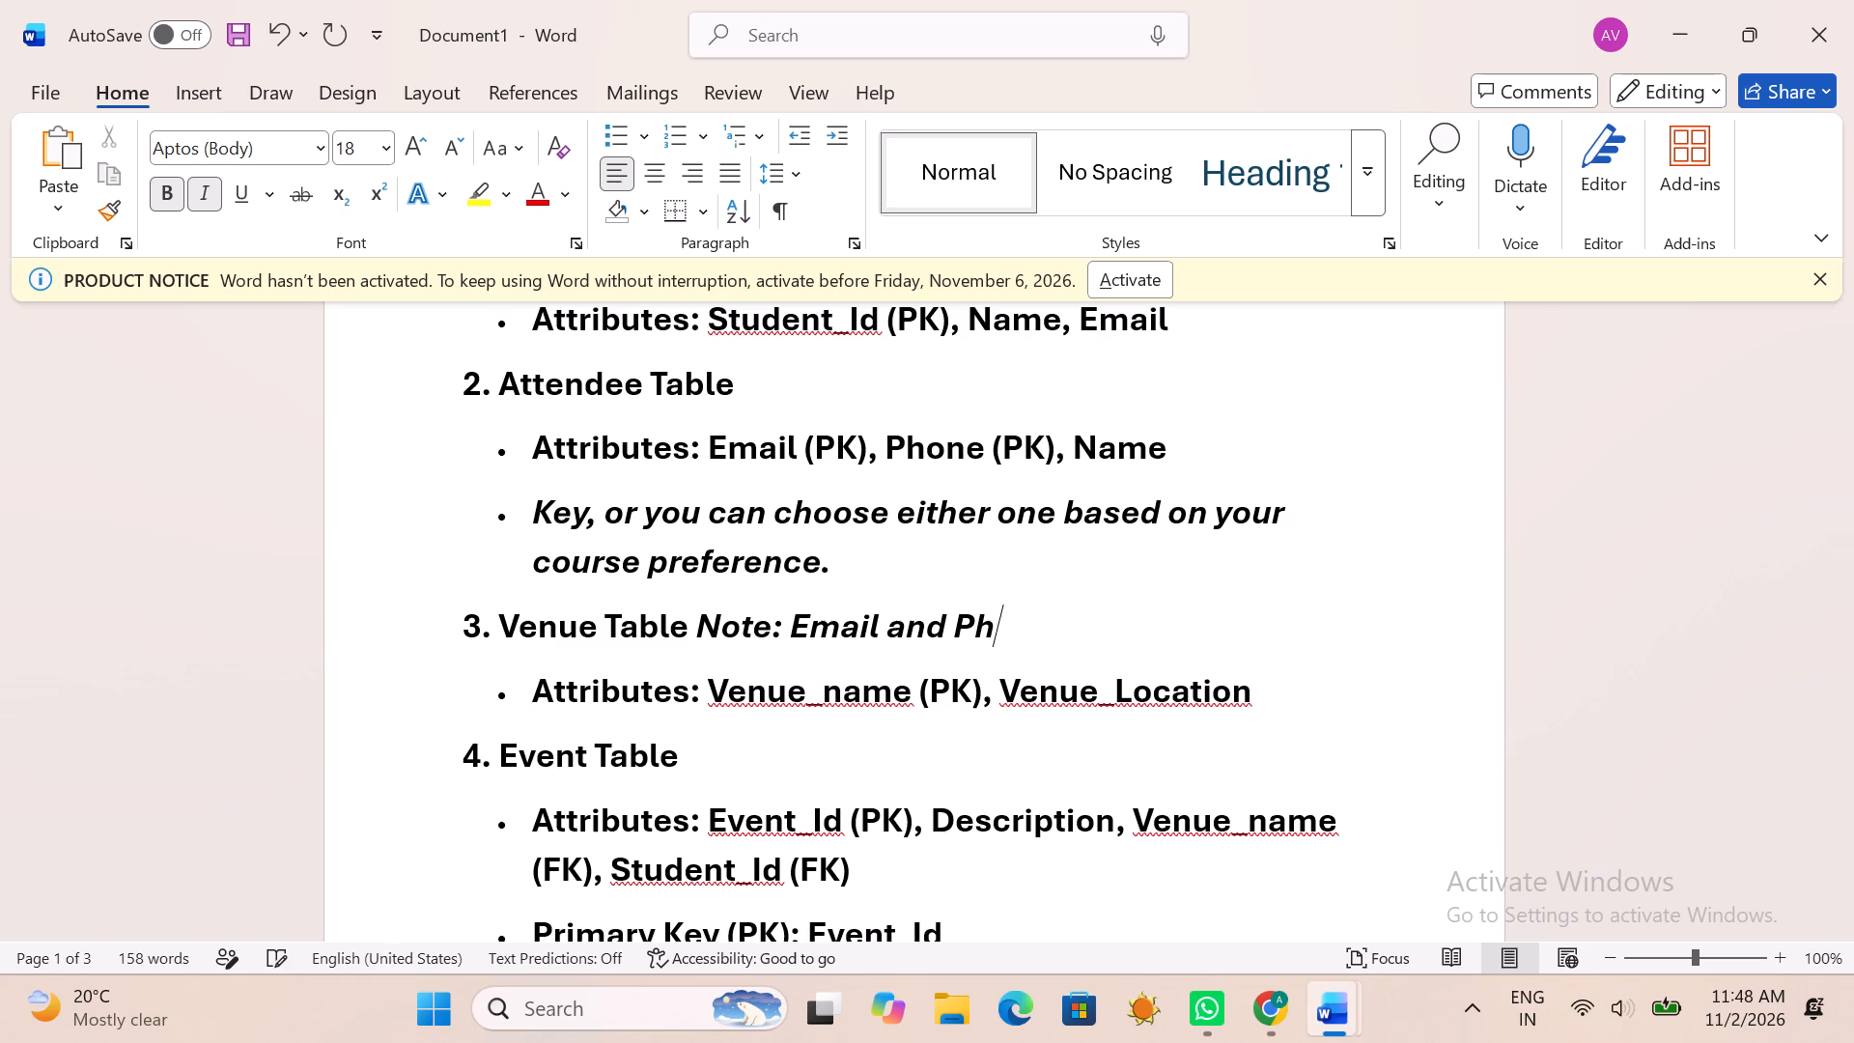
key(BackSpace)
key(BackSpace)
key(BackSpace)
key(BackSpace)
key(BackSpace)
key(BackSpace)
key(BackSpace)
key(BackSpace)
key(BackSpace)
key(BackSpace)
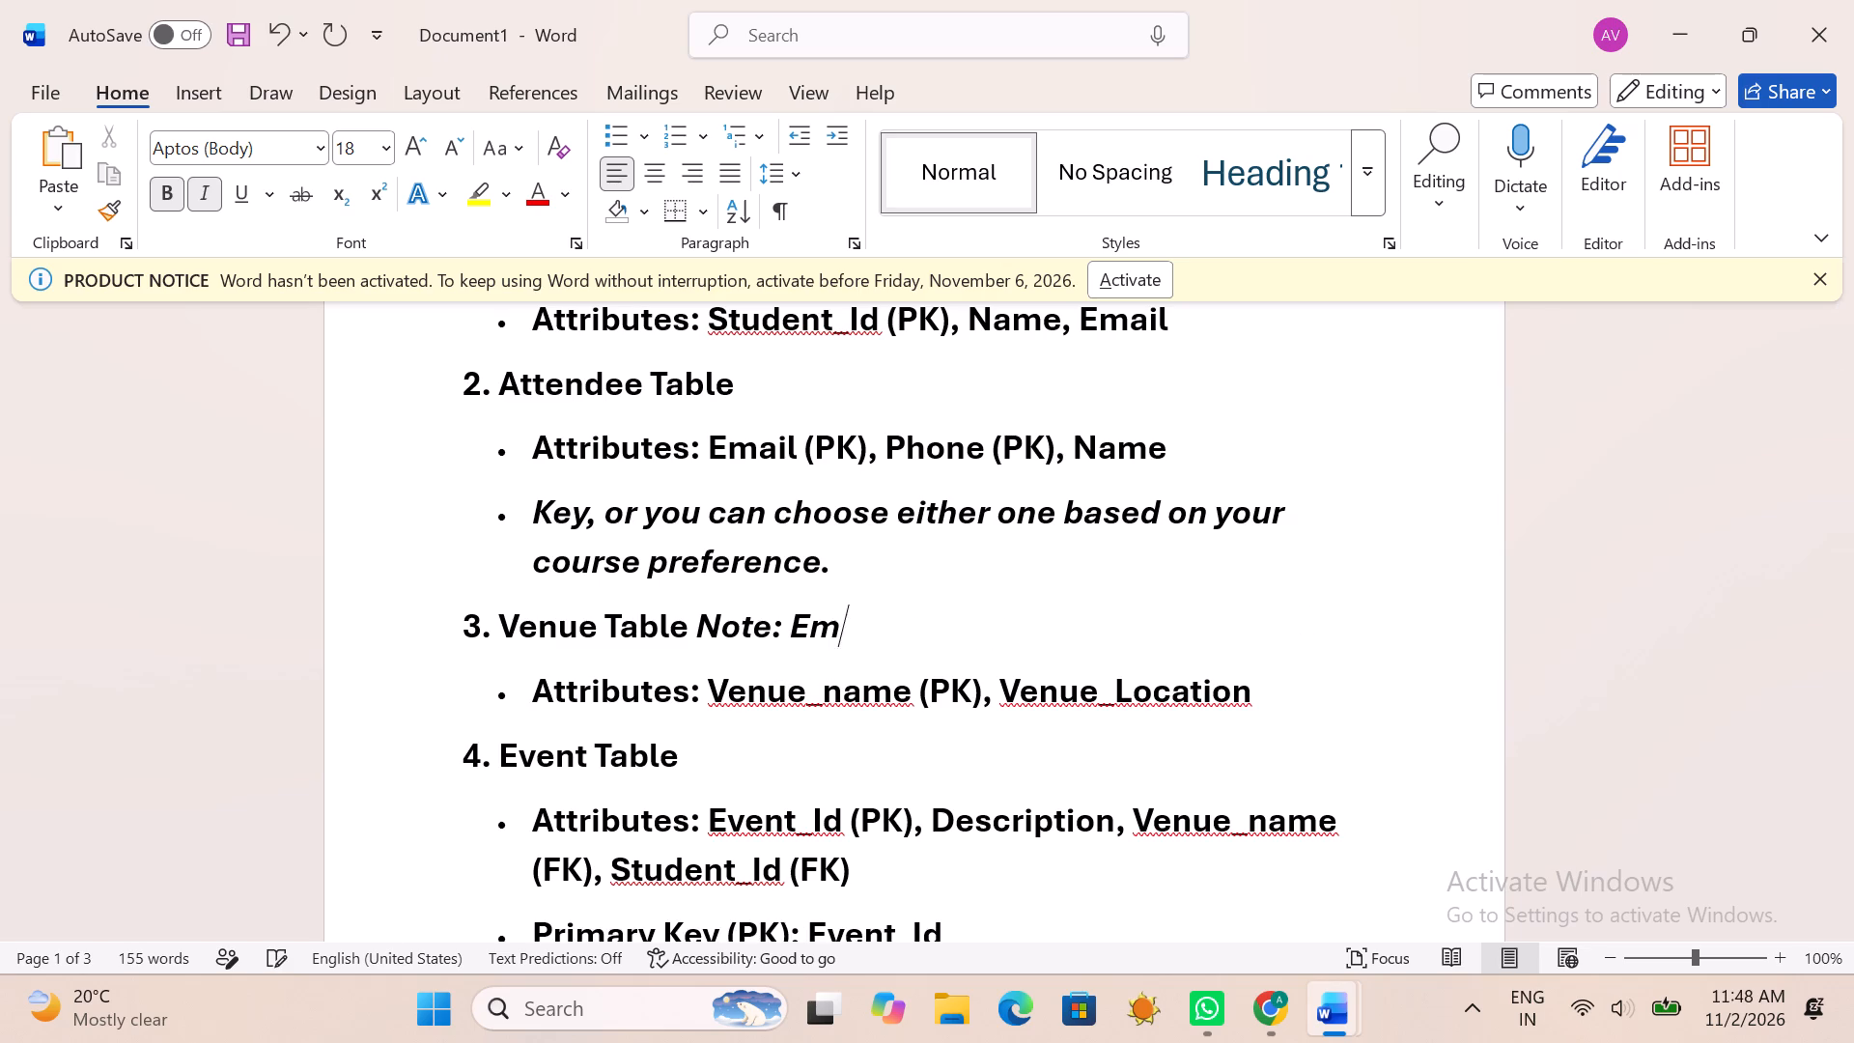
key(BackSpace)
key(BackSpace)
key(BackSpace)
key(BackSpace)
key(BackSpace)
key(BackSpace)
key(BackSpace)
key(BackSpace)
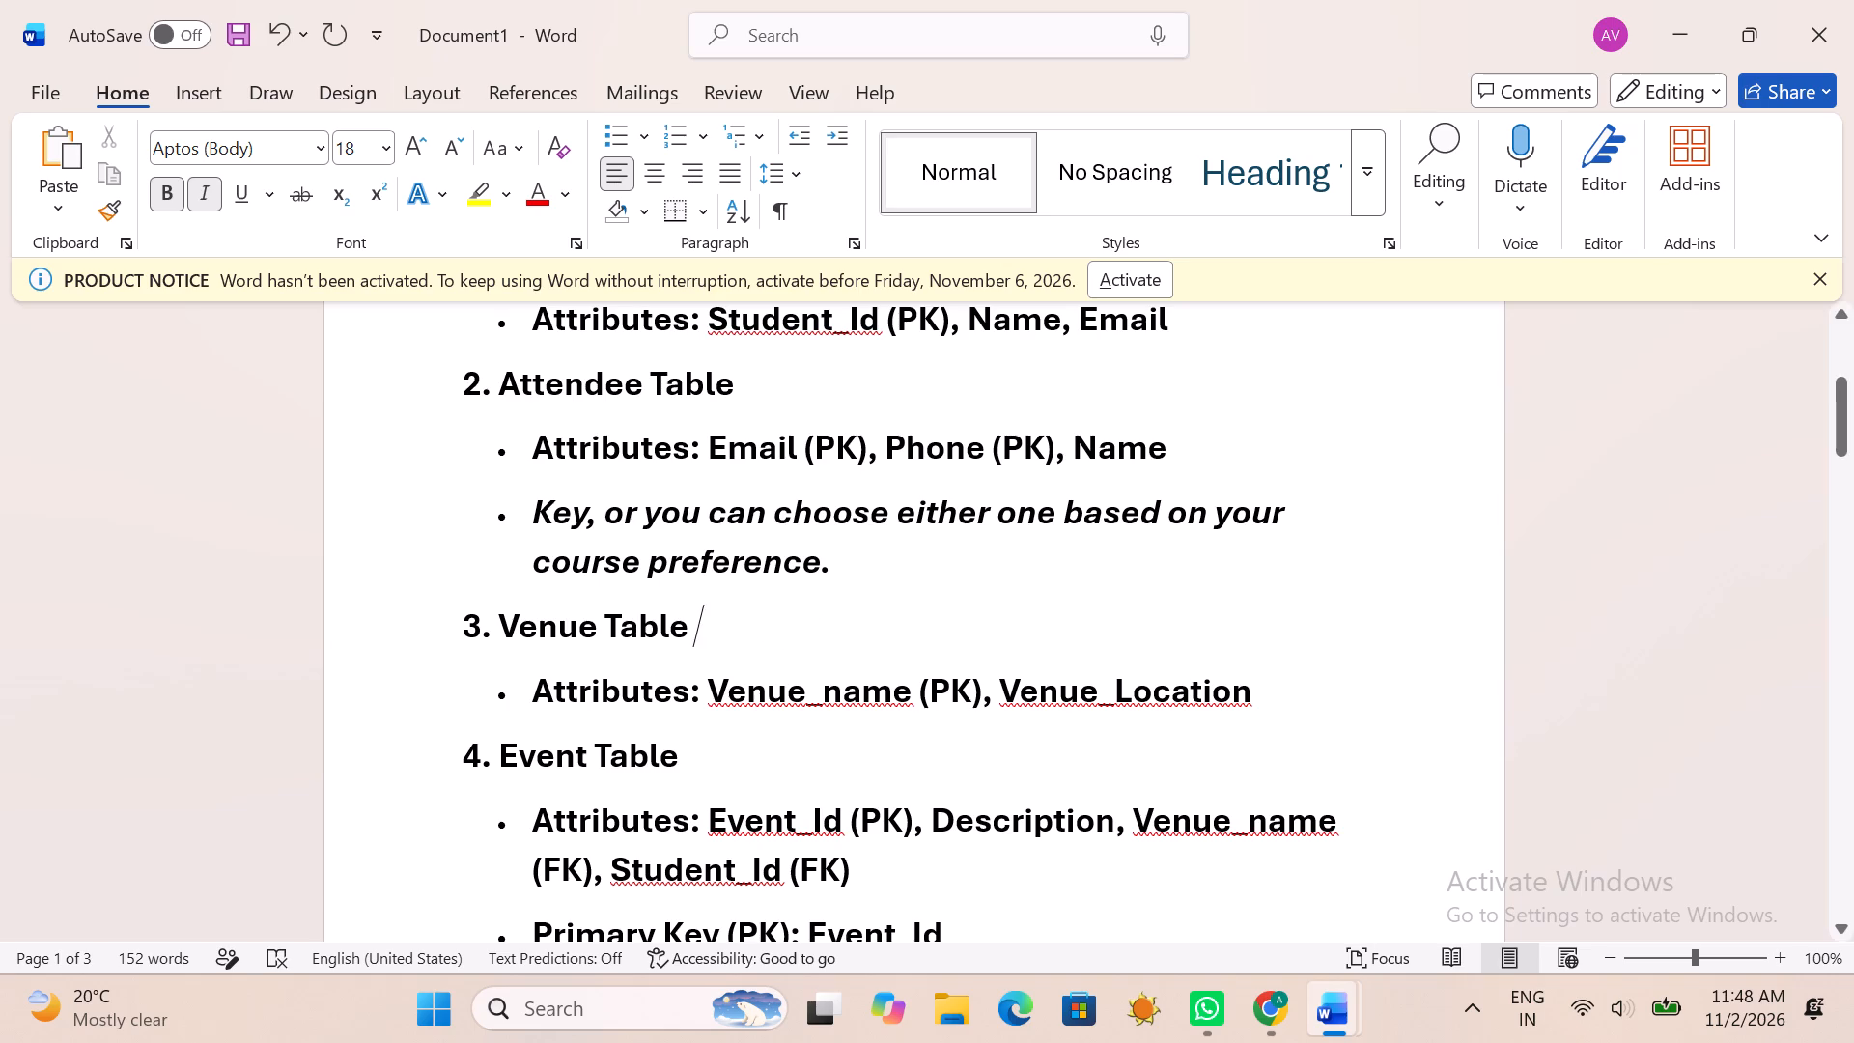
Delete the remaining note "Key, or you can choose either one based on your course preference." and its bullet under the Attendee Table.
click(856, 580)
key(BackSpace)
key(BackSpace)
key(BackSpace)
key(BackSpace)
key(BackSpace)
key(BackSpace)
key(BackSpace)
key(BackSpace)
key(BackSpace)
key(BackSpace)
key(BackSpace)
key(BackSpace)
key(BackSpace)
key(BackSpace)
key(BackSpace)
key(BackSpace)
key(BackSpace)
key(BackSpace)
key(BackSpace)
key(BackSpace)
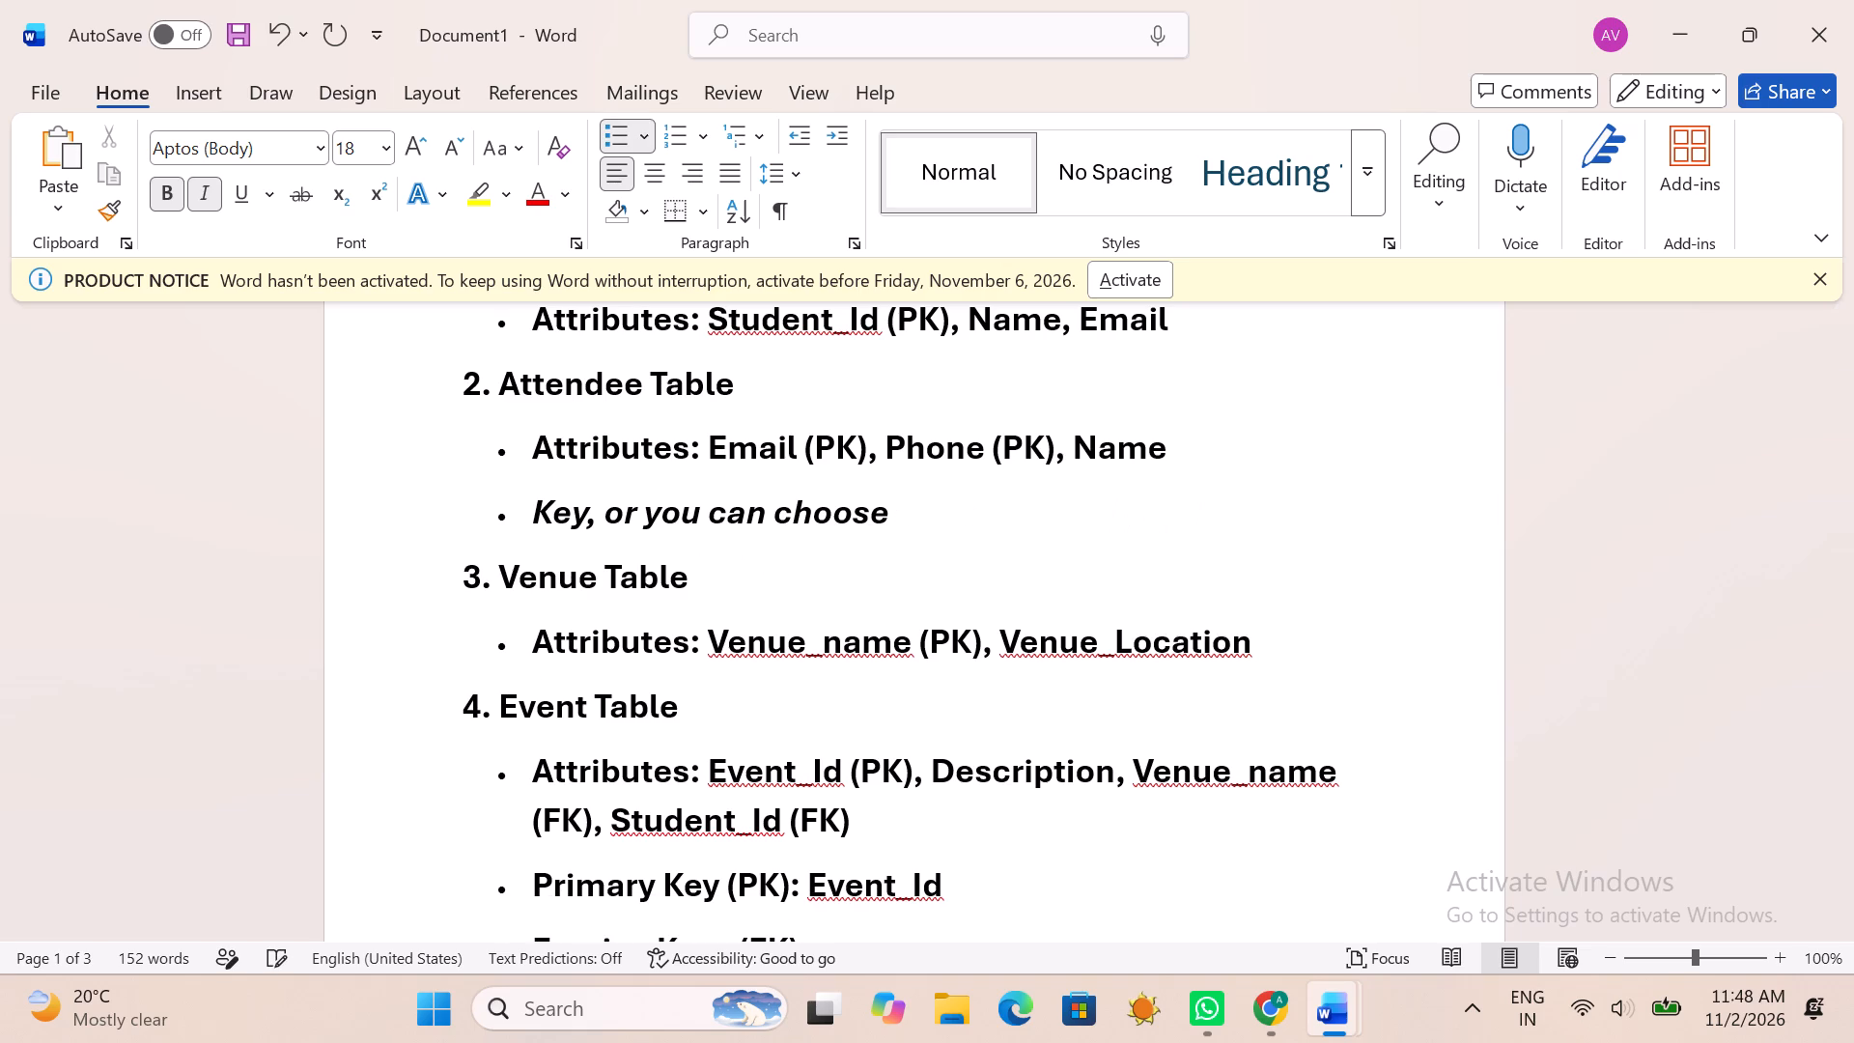
key(BackSpace)
key(BackSpace)
key(BackSpace)
key(BackSpace)
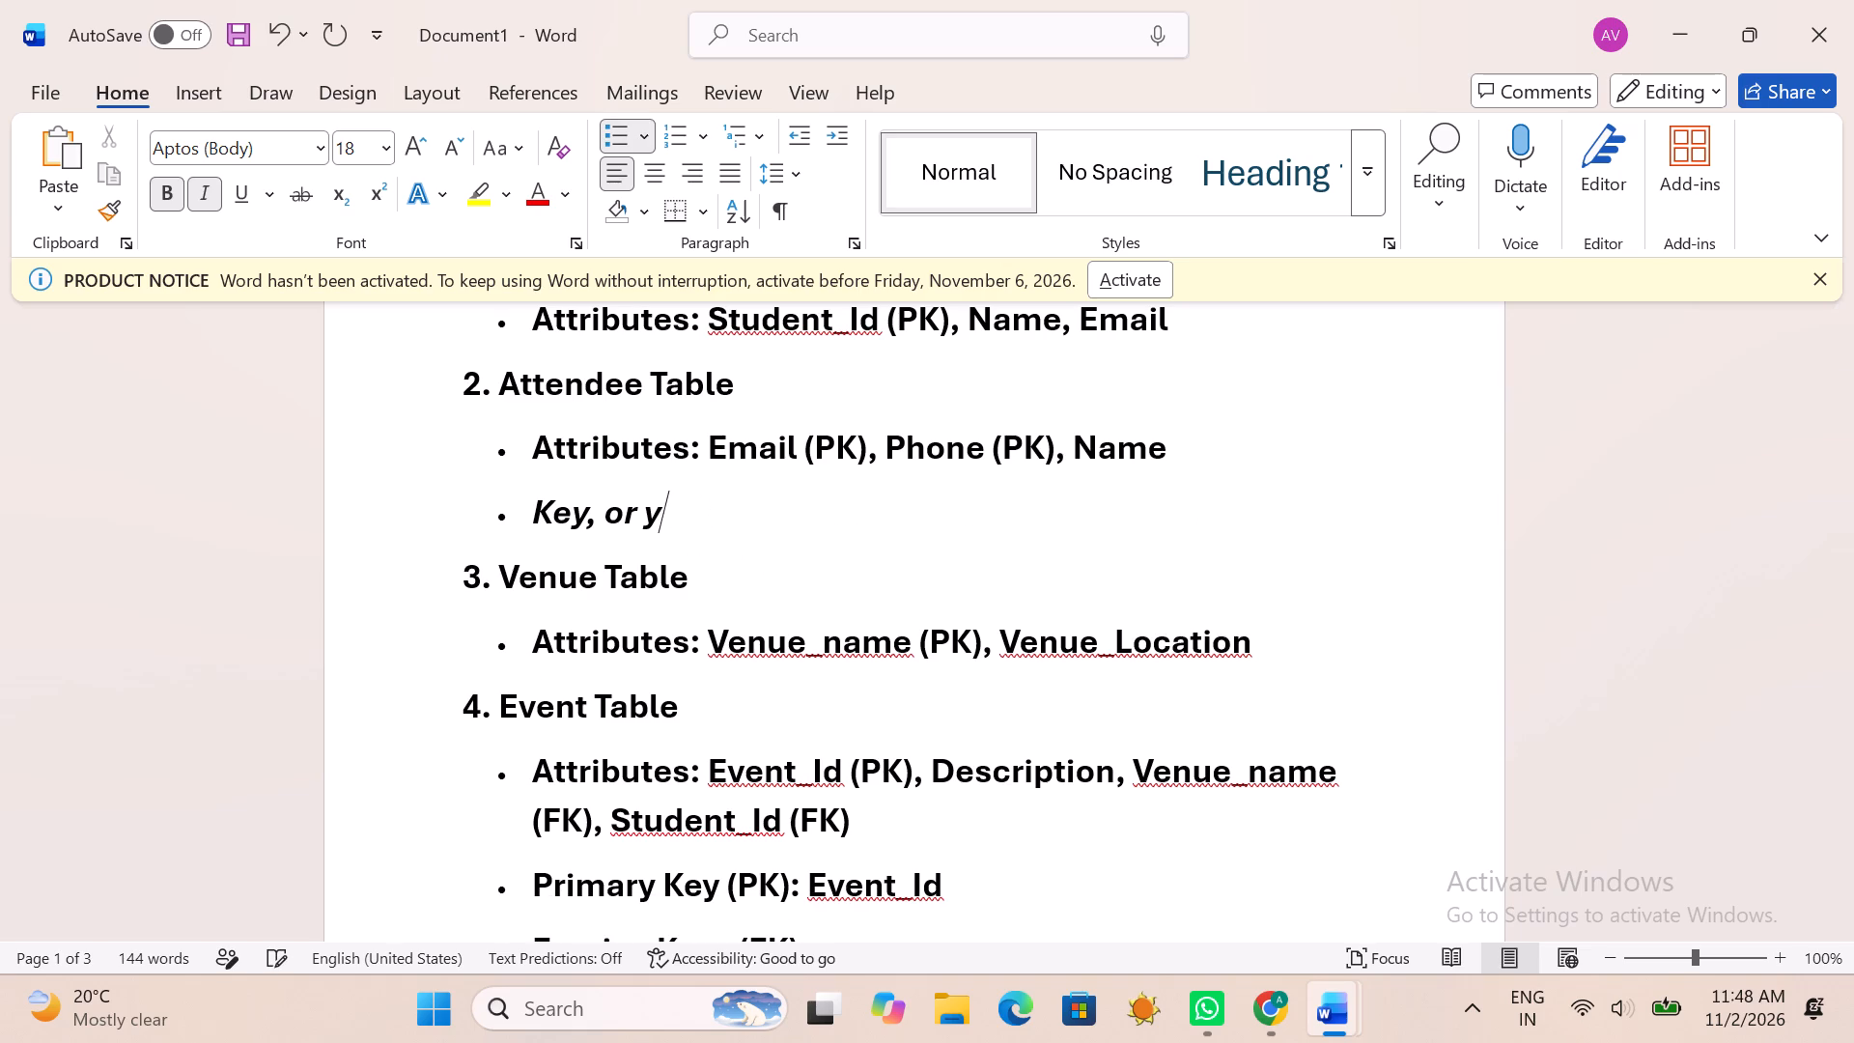
key(BackSpace)
key(BackSpace)
key(BackSpace)
key(BackSpace)
key(BackSpace)
key(BackSpace)
key(BackSpace)
key(BackSpace)
key(BackSpace)
key(BackSpace)
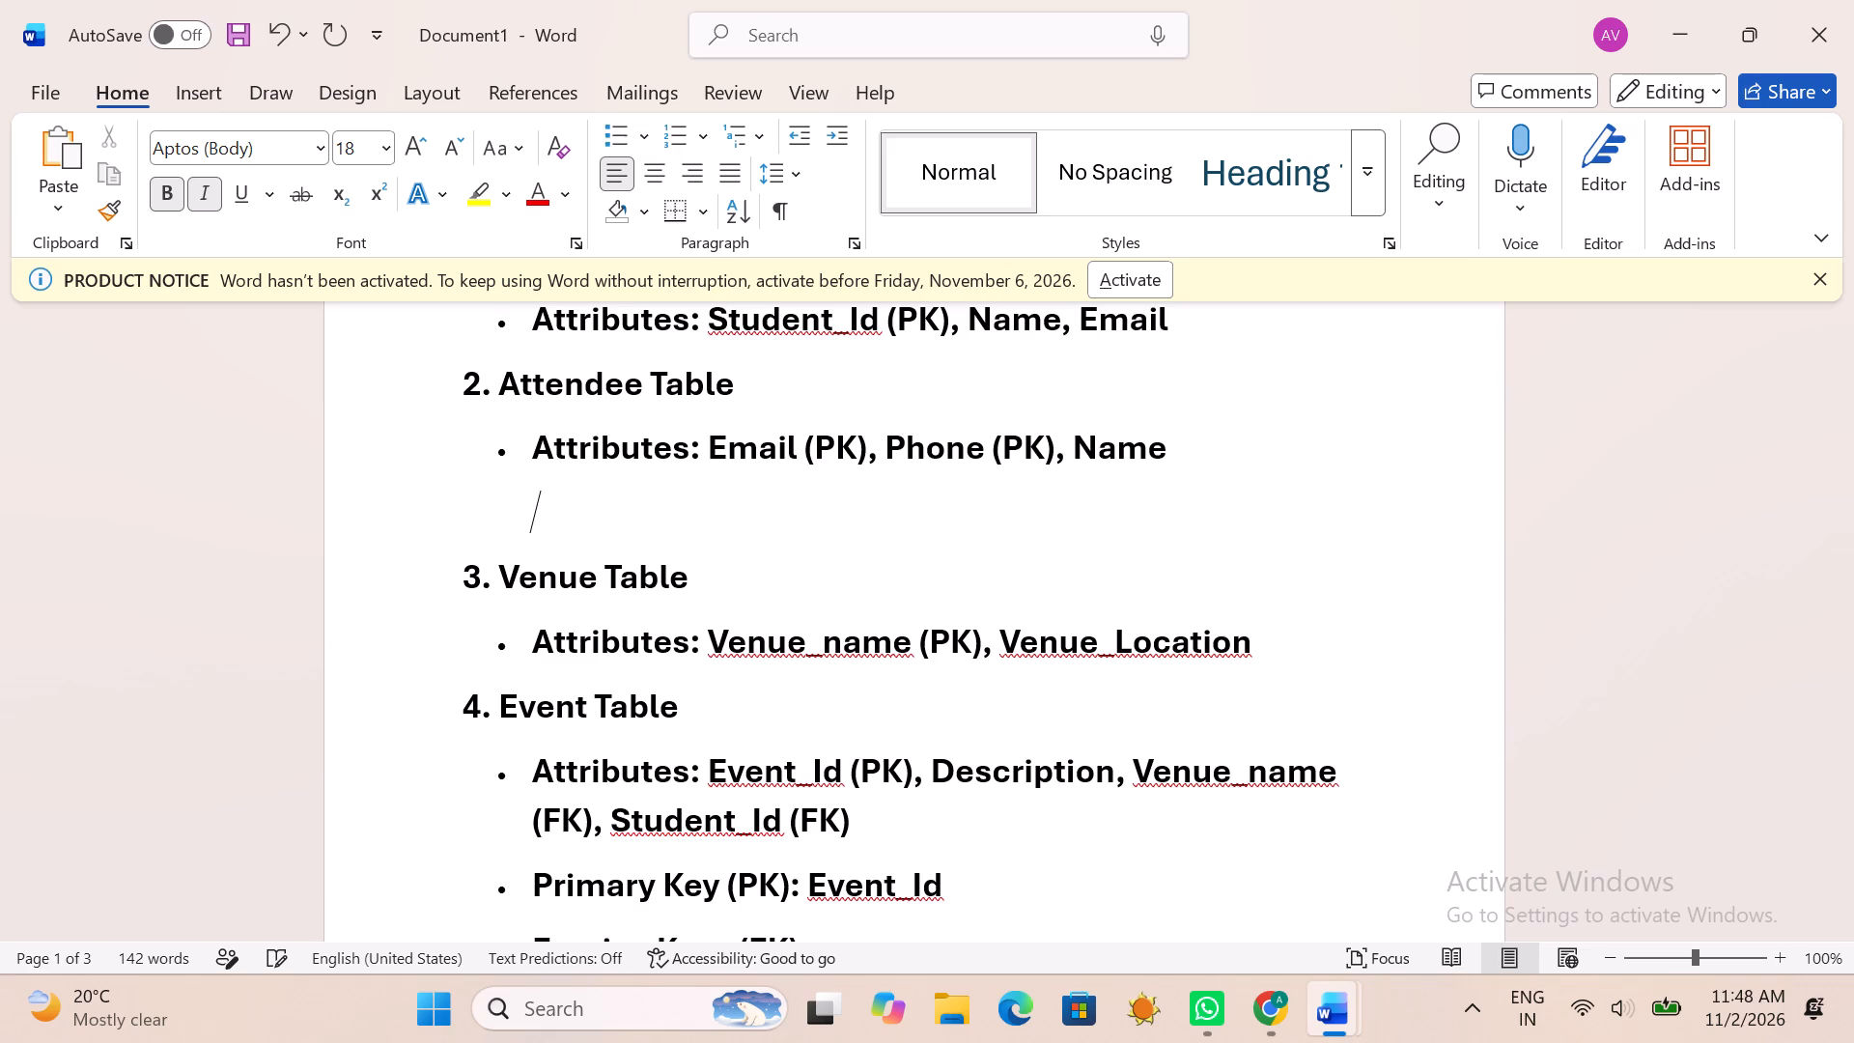
key(BackSpace)
key(BackSpace)
key(BackSpace)
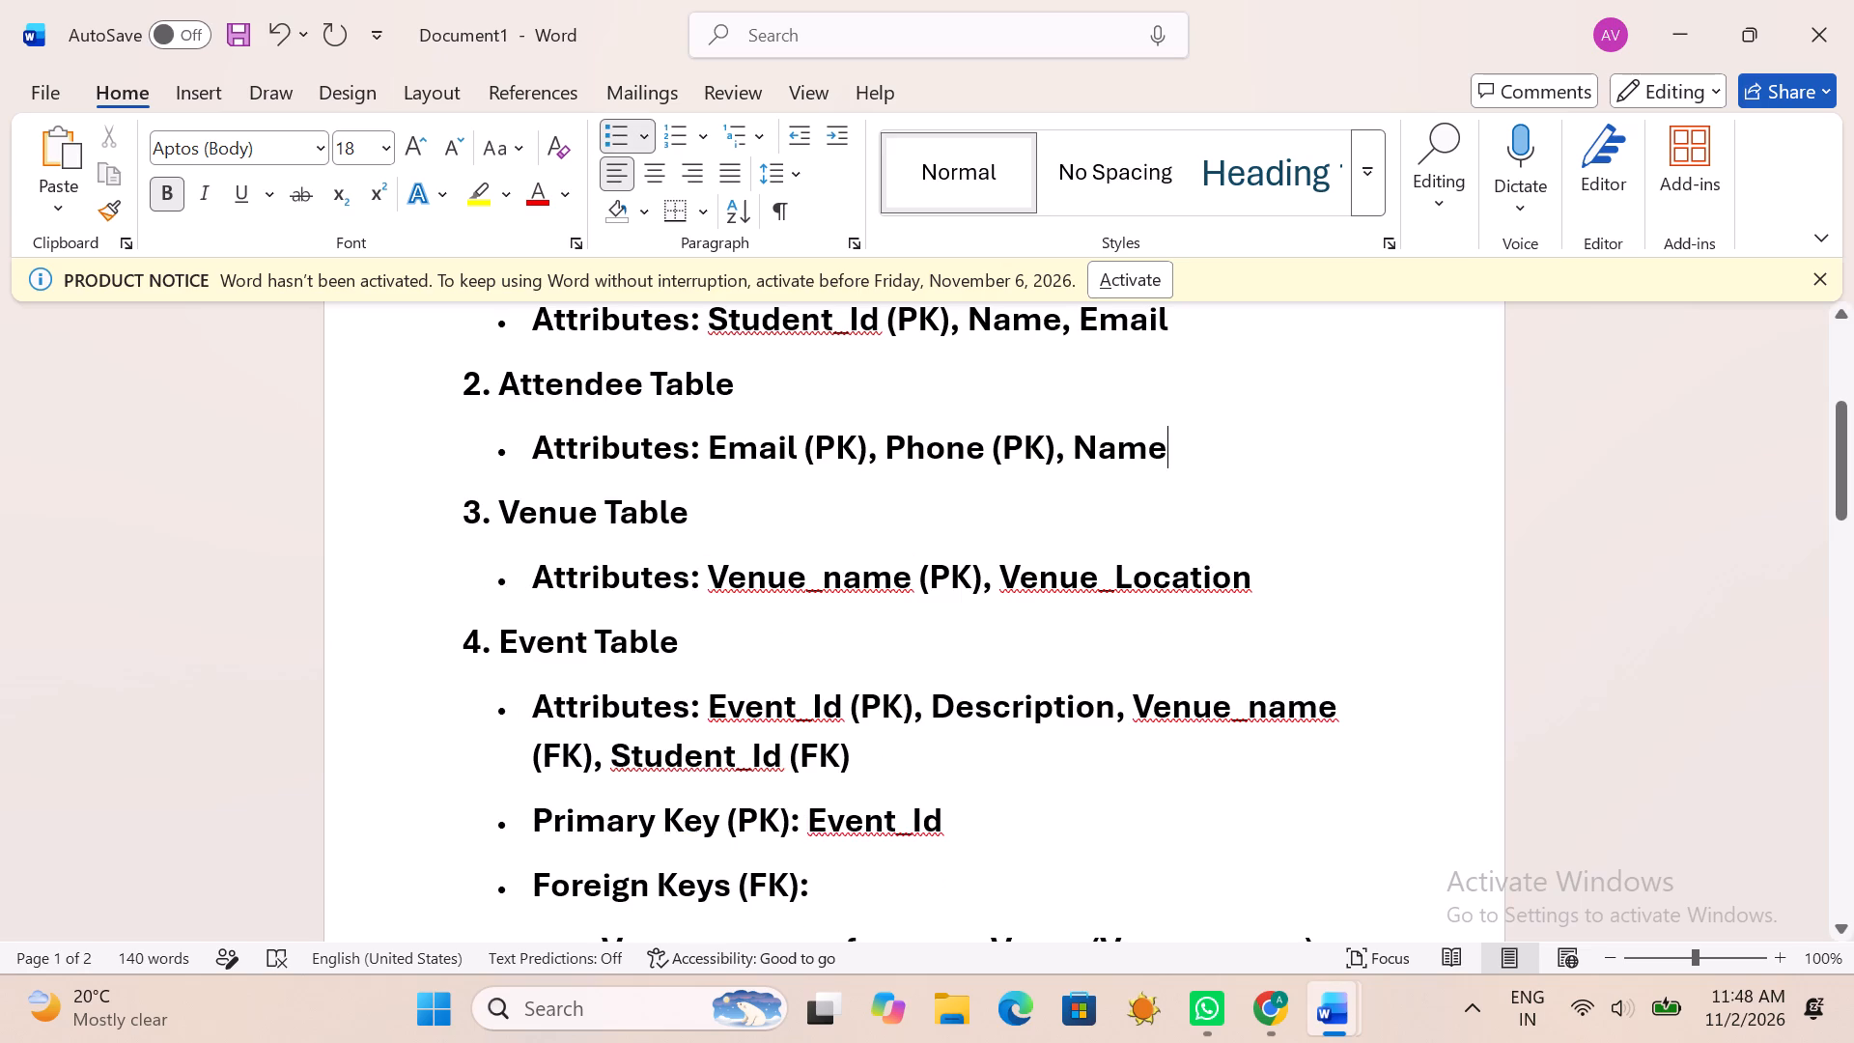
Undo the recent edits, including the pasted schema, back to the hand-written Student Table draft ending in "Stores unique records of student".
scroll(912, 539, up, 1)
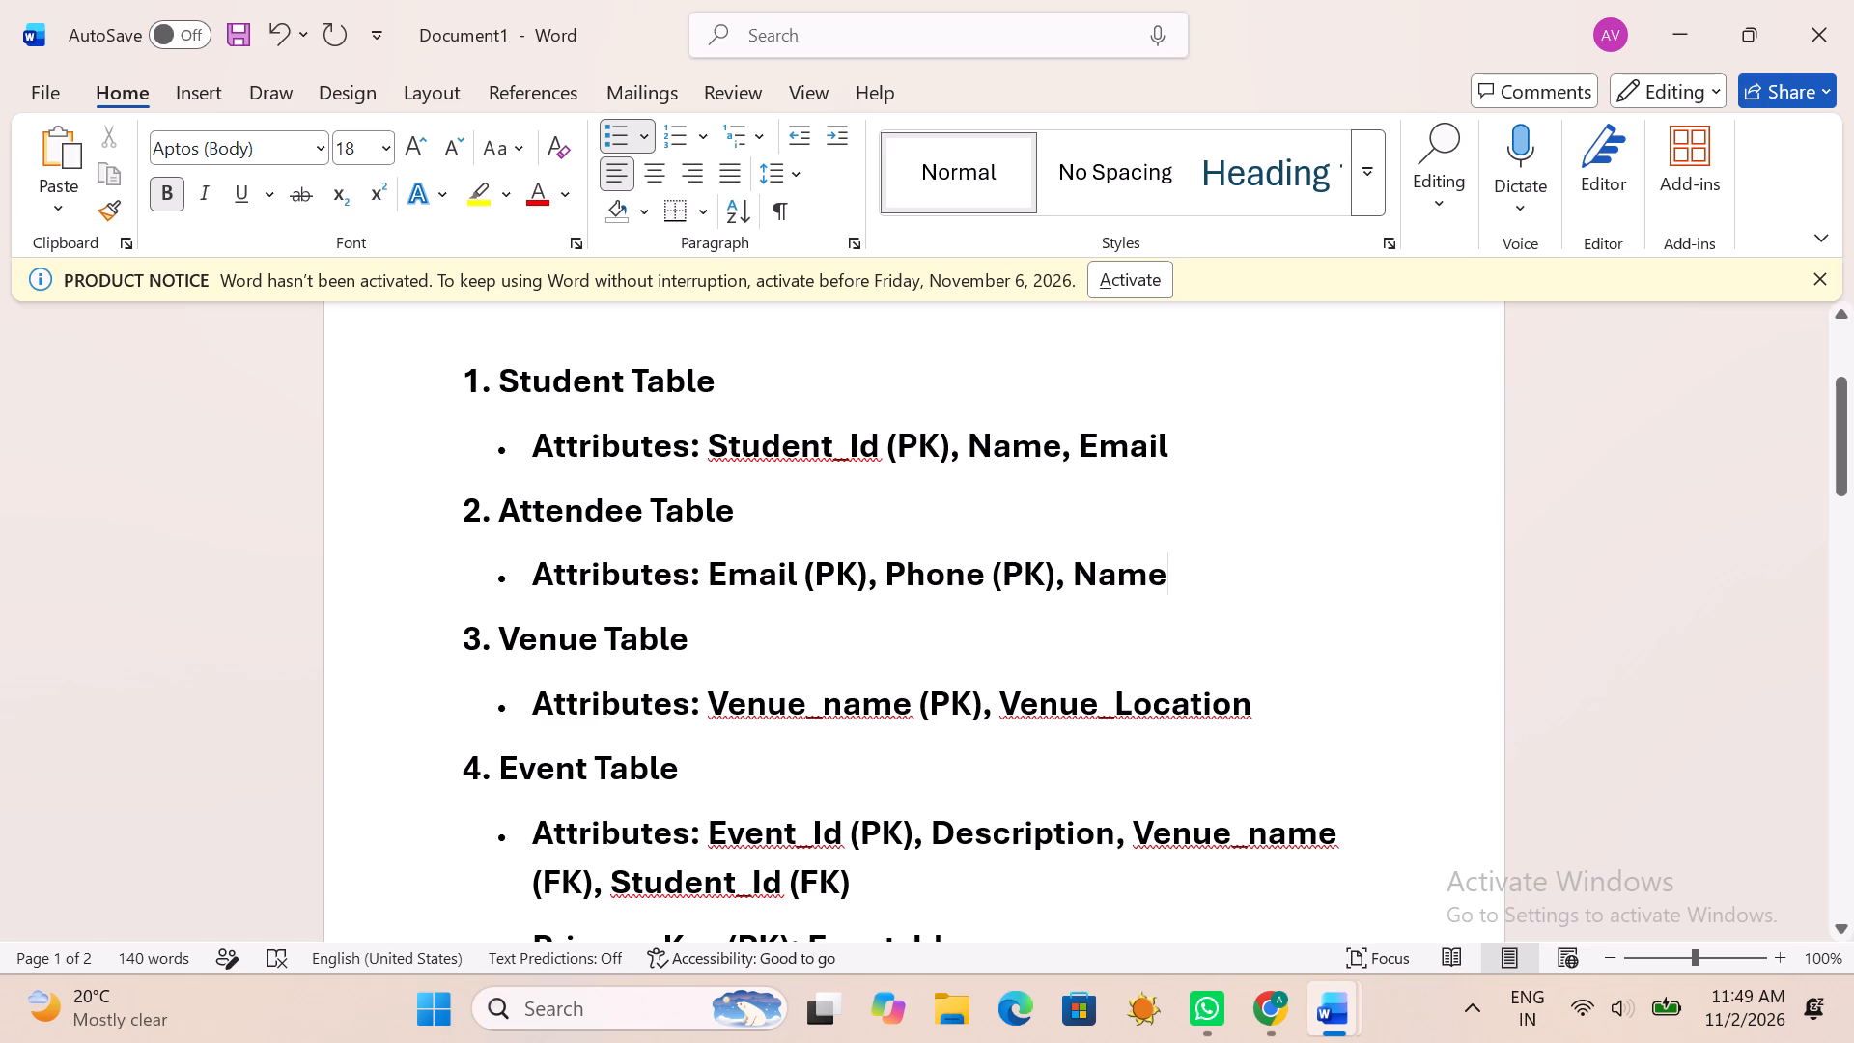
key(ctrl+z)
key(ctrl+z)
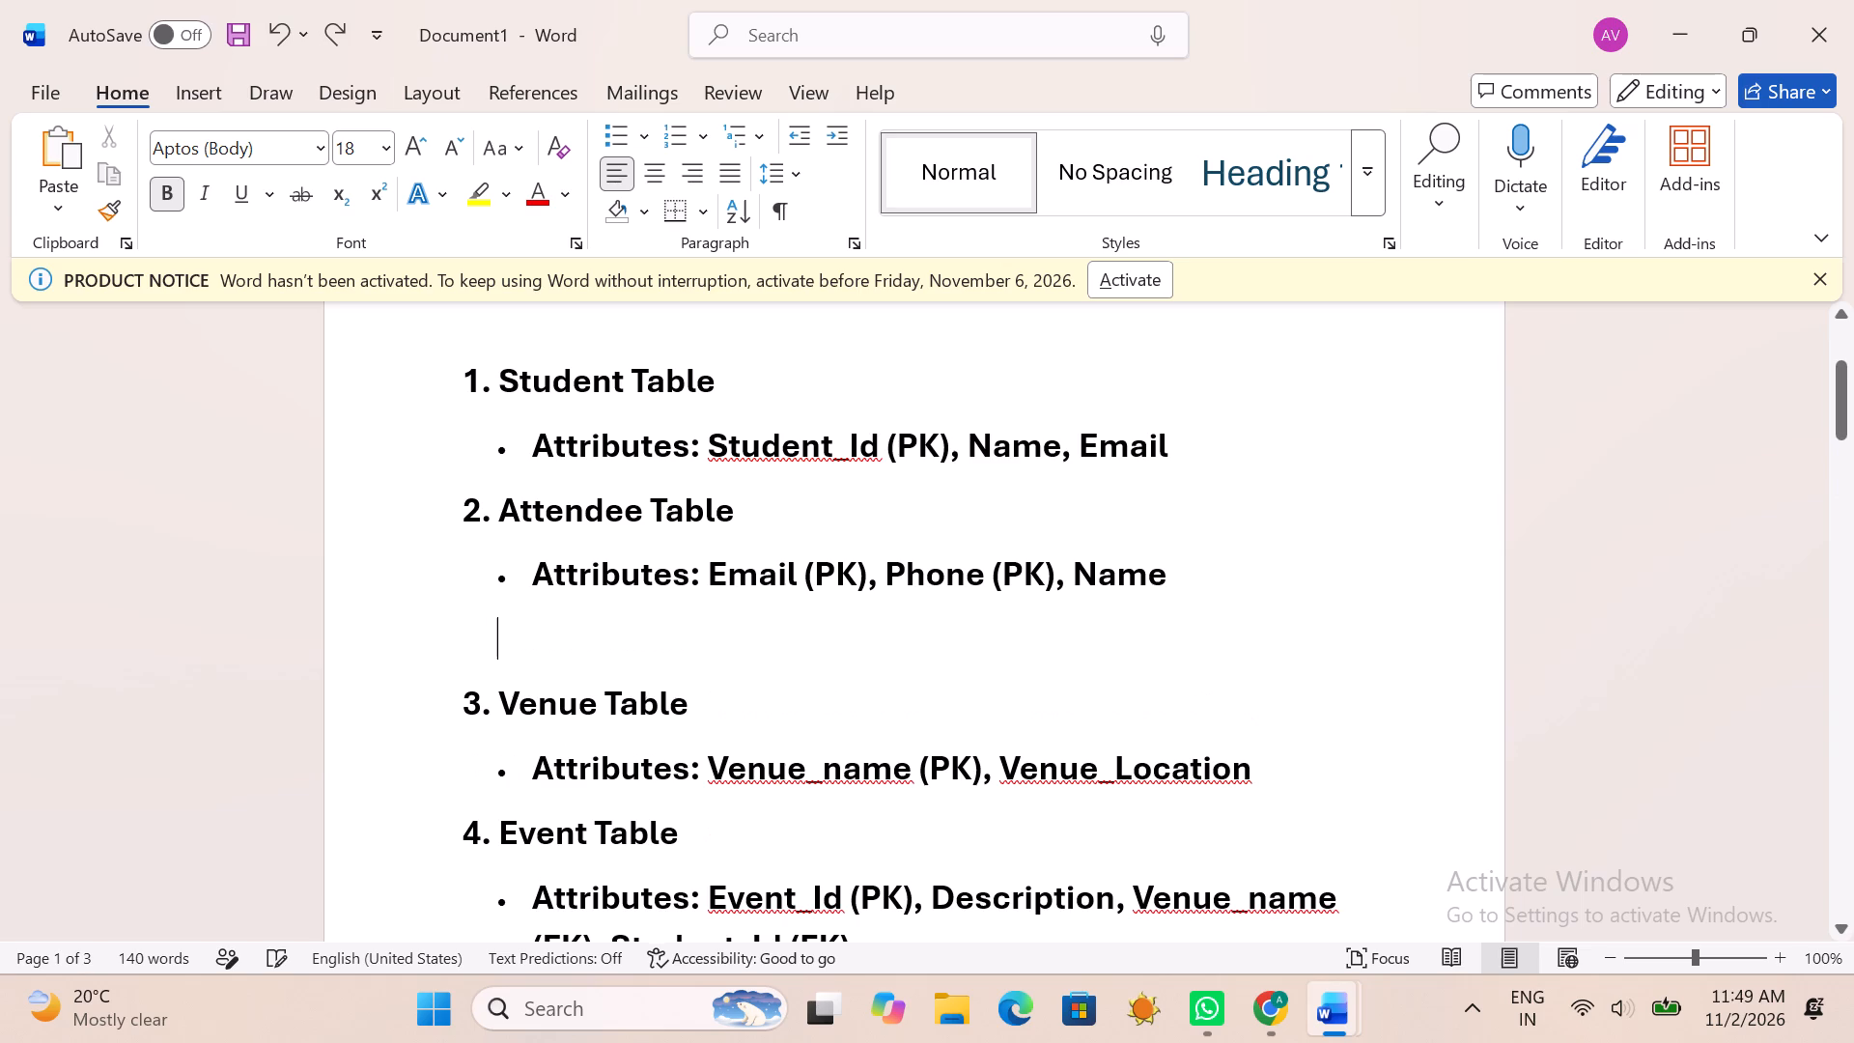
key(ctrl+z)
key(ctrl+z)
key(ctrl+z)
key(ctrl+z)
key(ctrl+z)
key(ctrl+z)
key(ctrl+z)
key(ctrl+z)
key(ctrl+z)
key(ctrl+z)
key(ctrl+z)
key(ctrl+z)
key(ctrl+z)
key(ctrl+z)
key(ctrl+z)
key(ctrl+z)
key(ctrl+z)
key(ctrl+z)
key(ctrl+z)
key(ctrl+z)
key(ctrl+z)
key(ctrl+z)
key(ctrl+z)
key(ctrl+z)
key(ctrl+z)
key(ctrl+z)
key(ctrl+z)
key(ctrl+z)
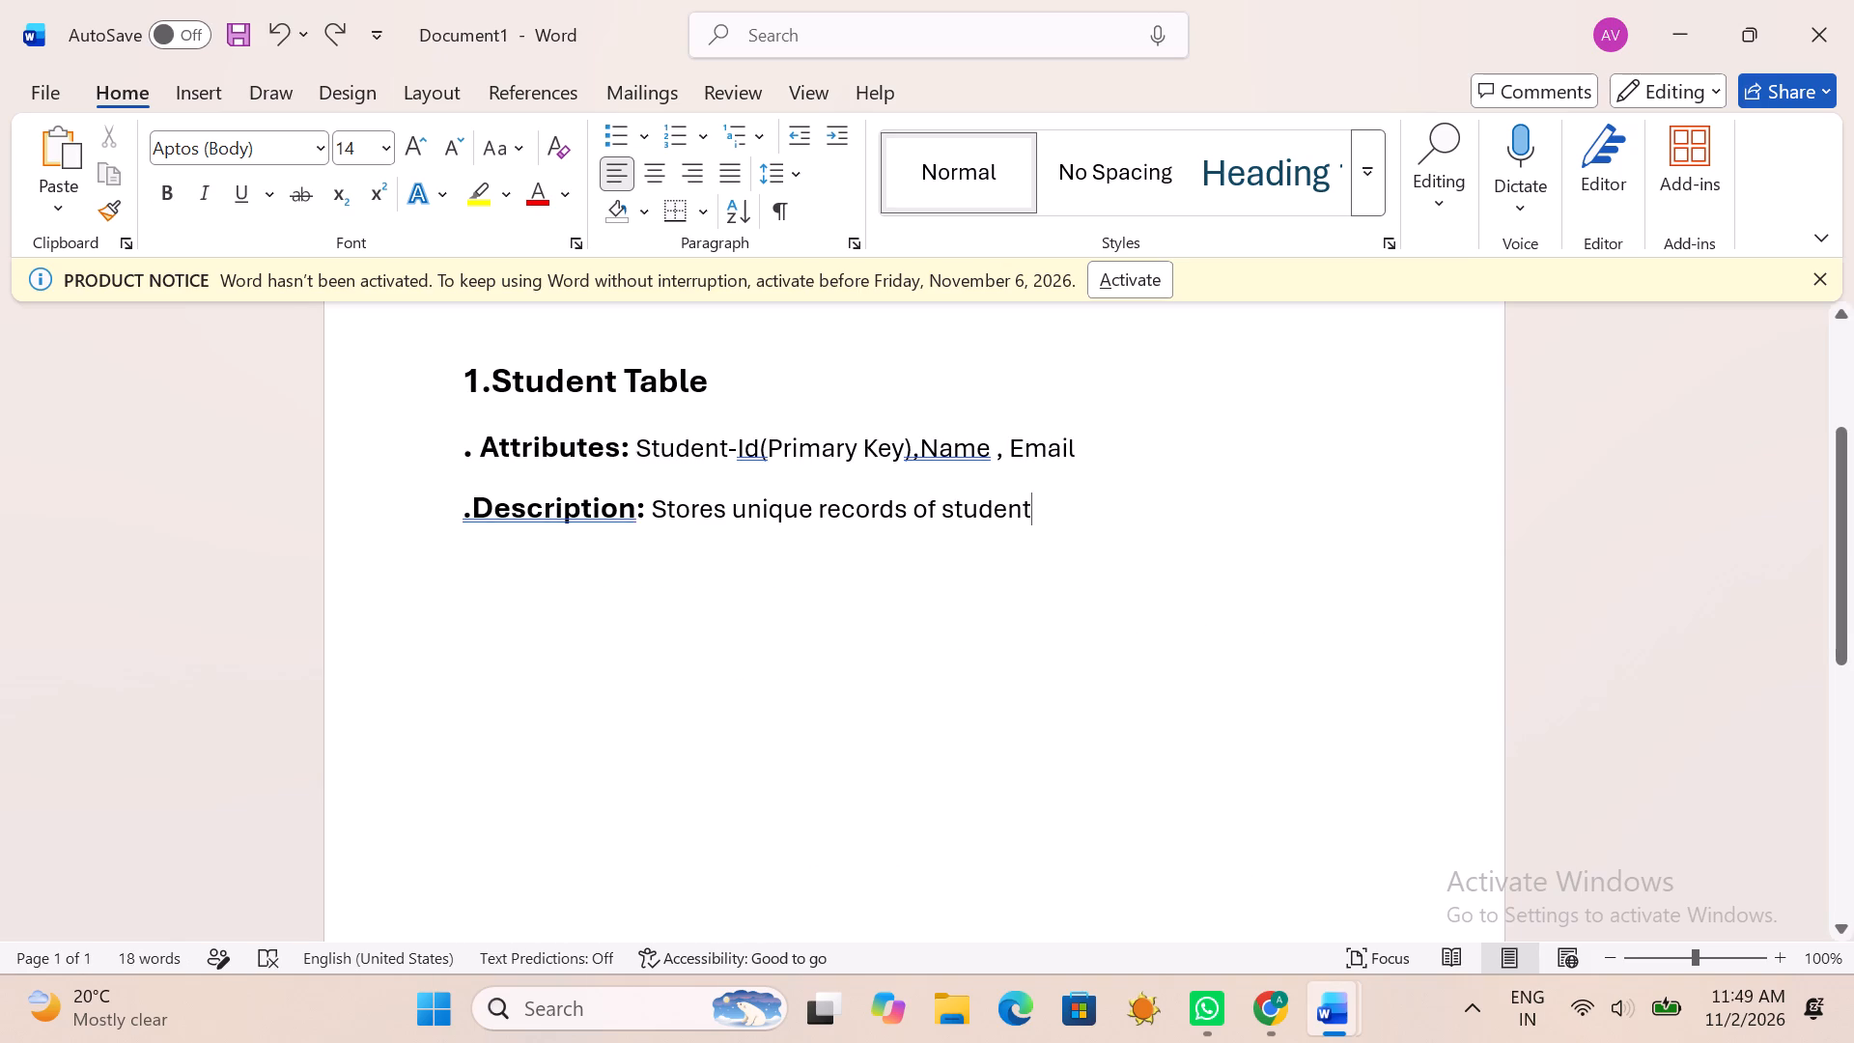
Replace the hand-written Student Table heading, Attributes and Description lines with the copied relational schema.
scroll(808, 657, up, 2)
scroll(808, 657, down, 1)
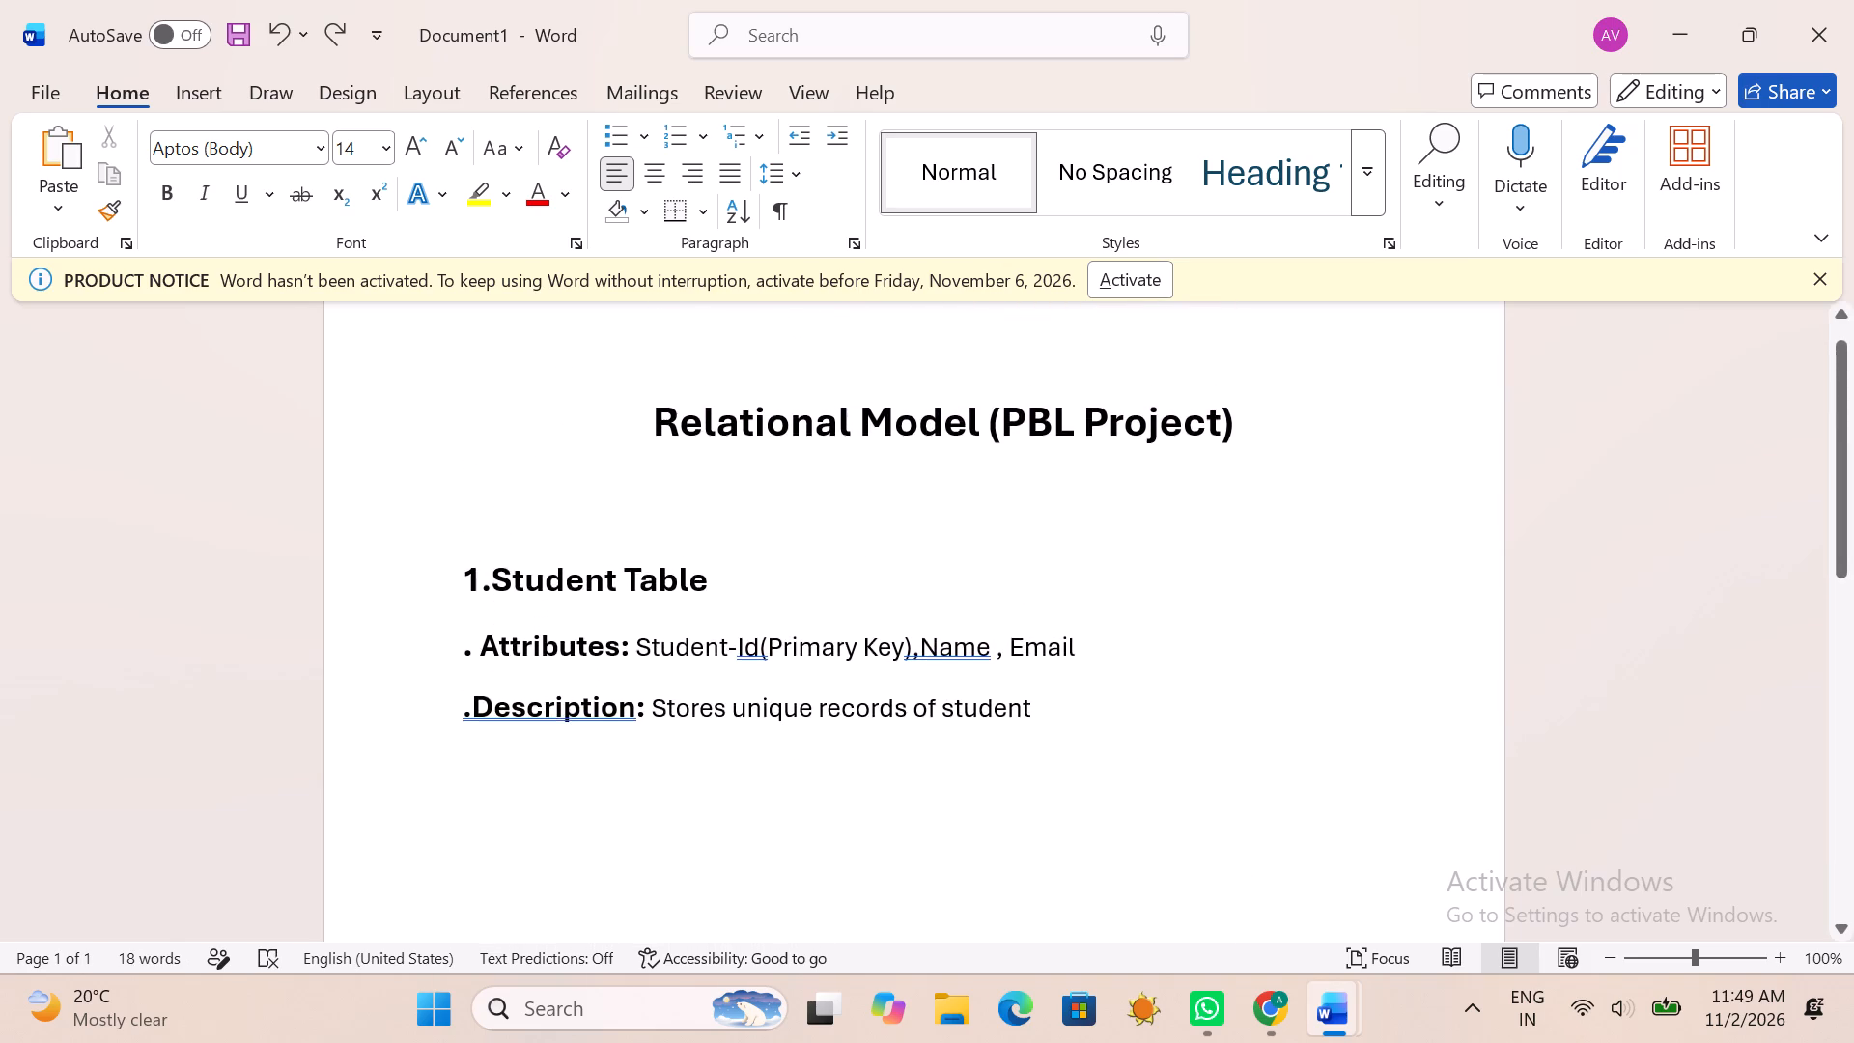
scroll(808, 657, down, 2)
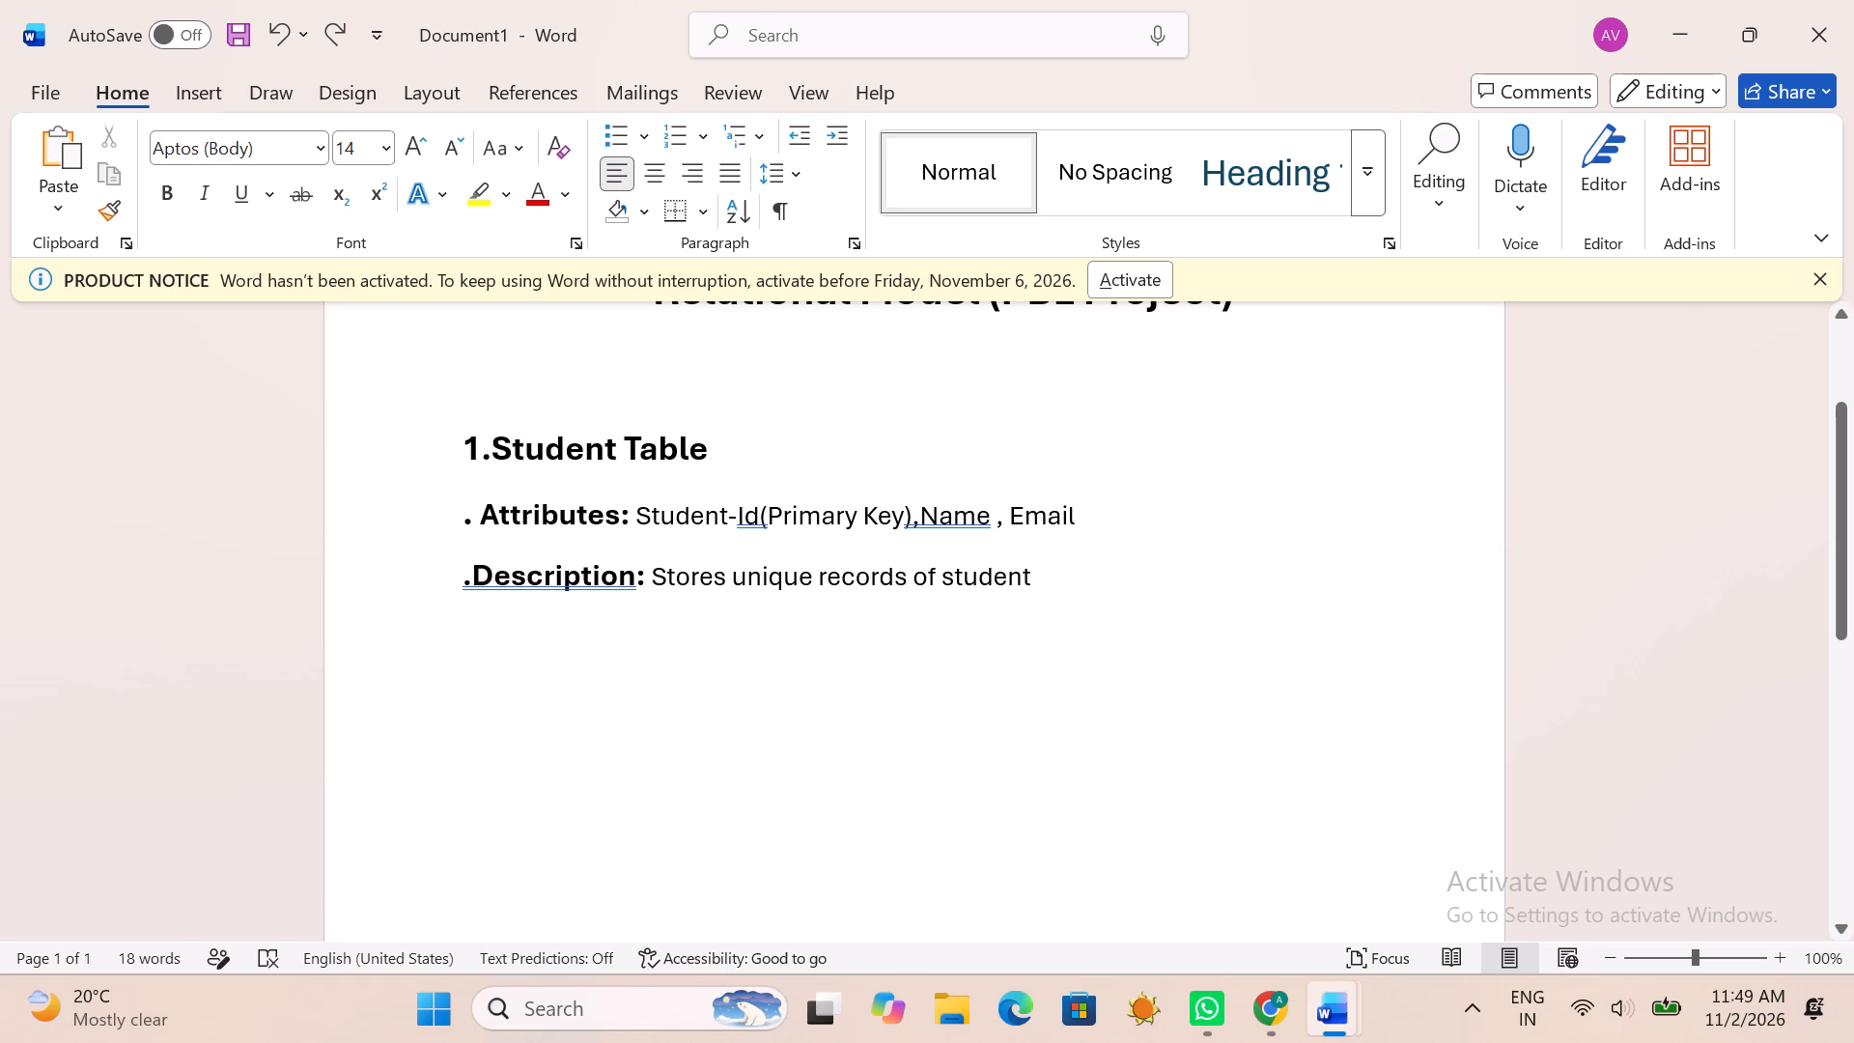
drag(453, 441, 626, 643)
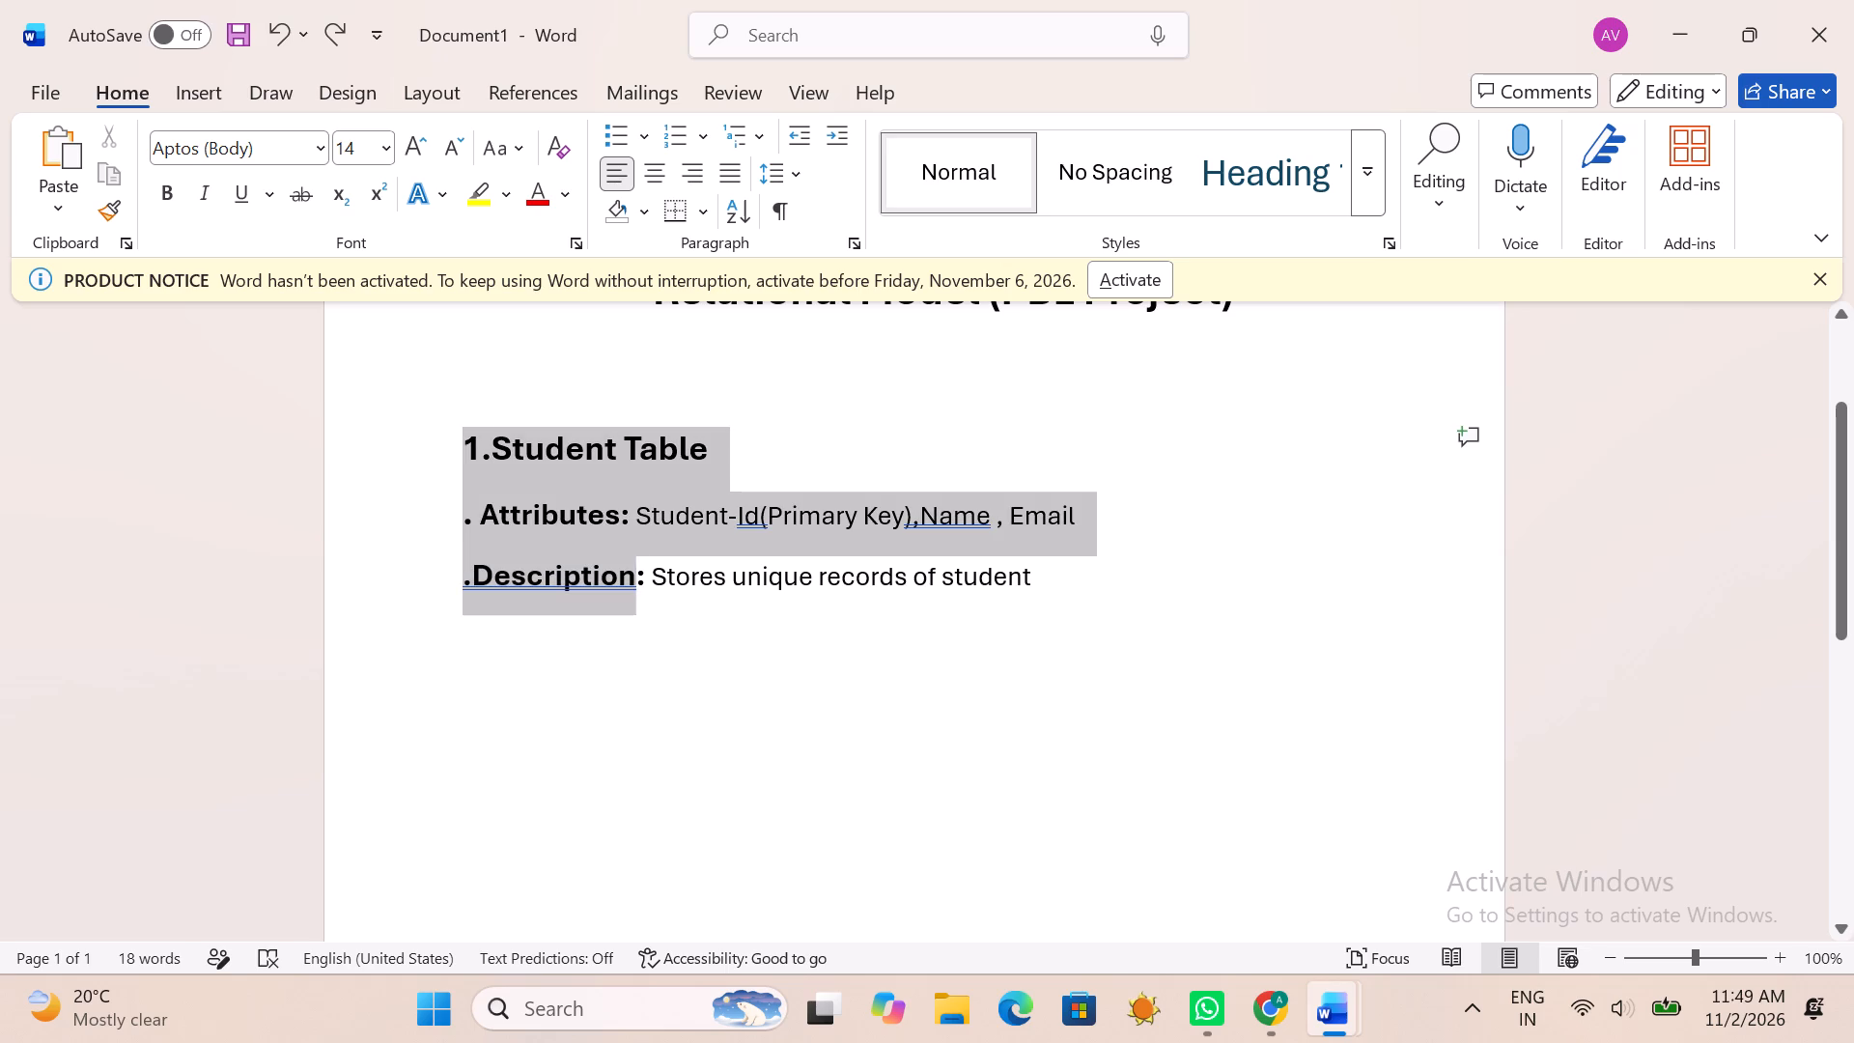
drag(626, 643, 1074, 673)
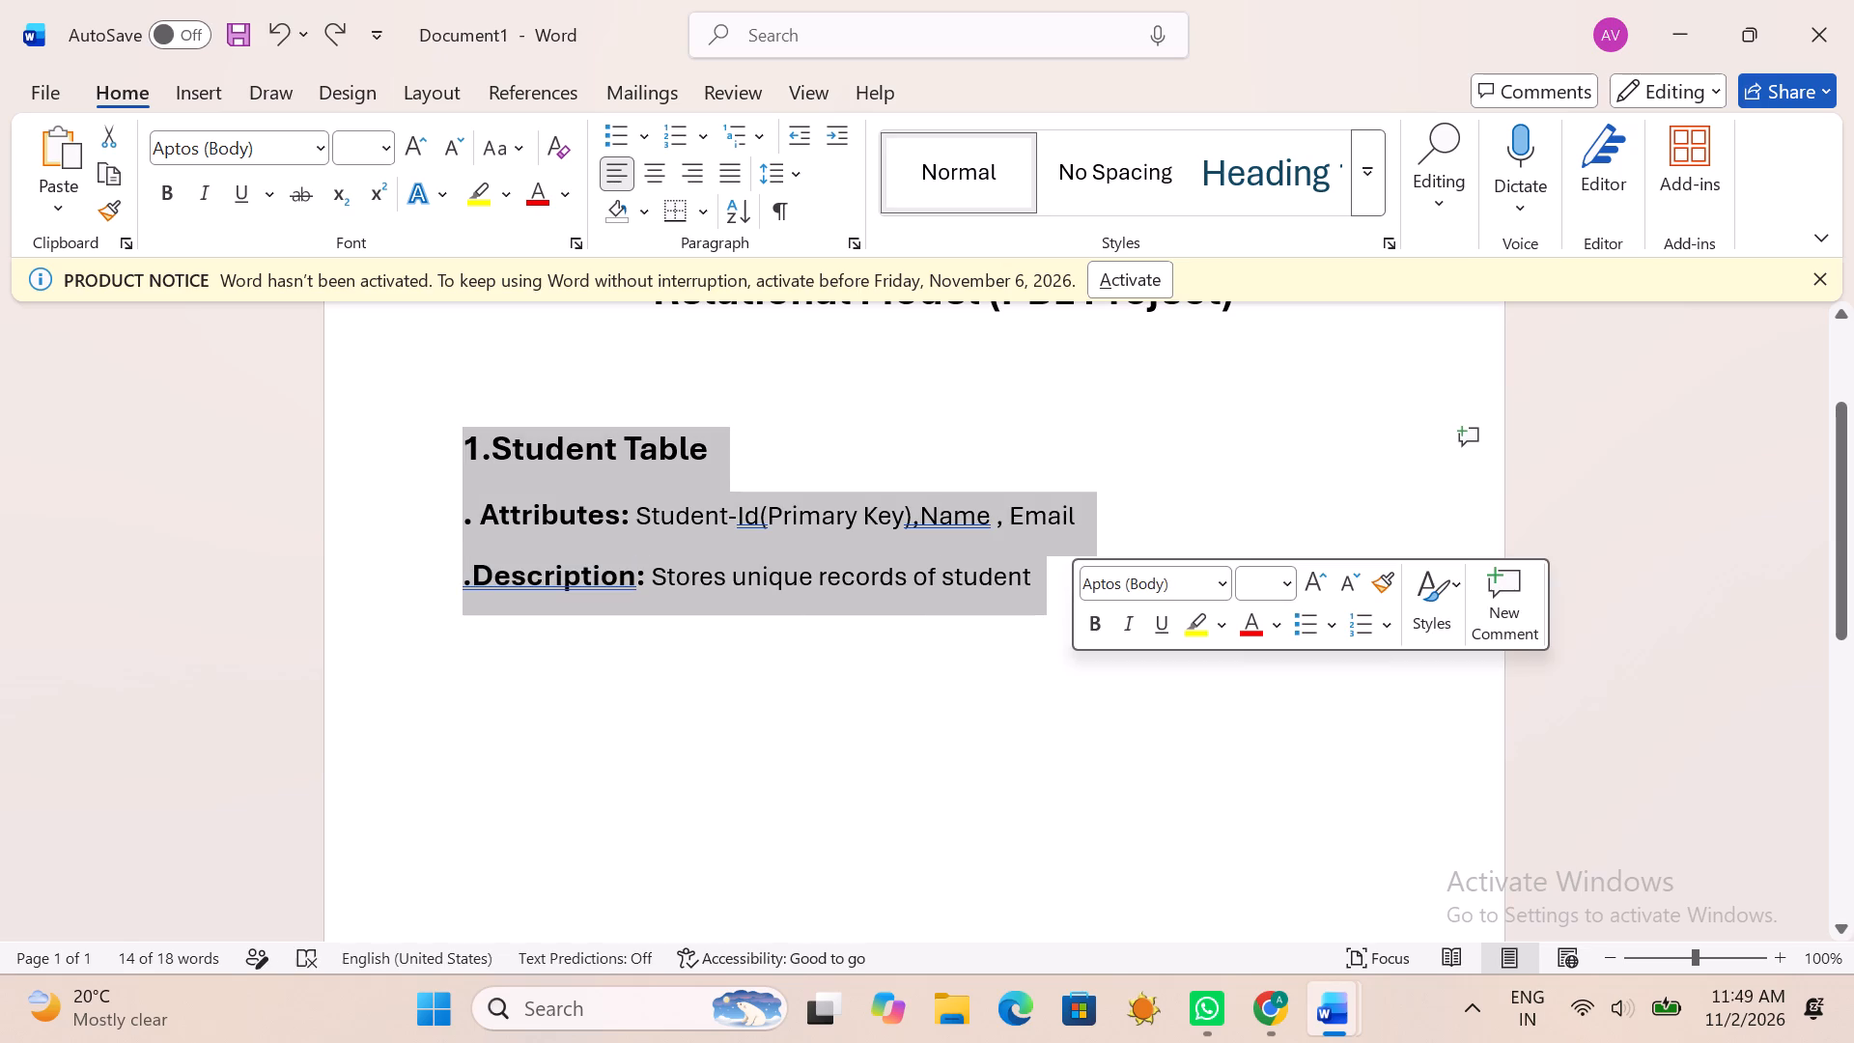
key(ctrl+v)
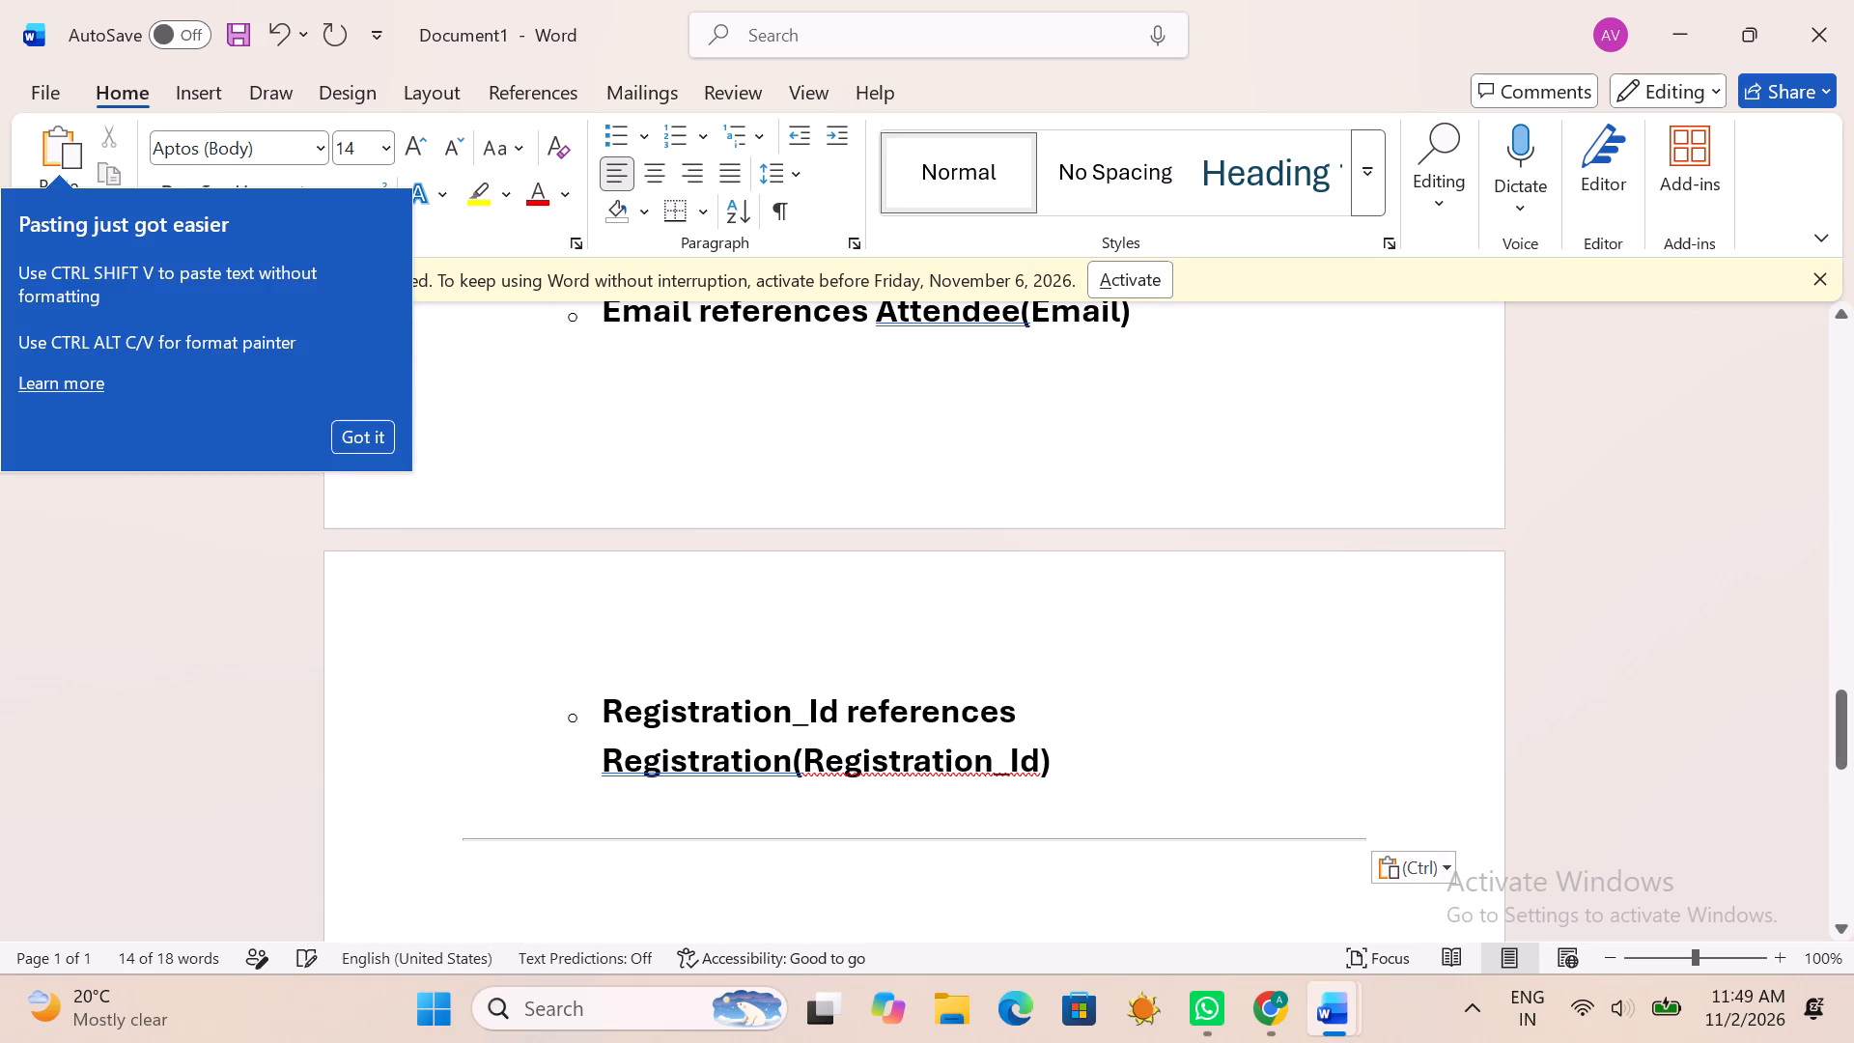
Delete the italic note about Email and Phone forming a composite Primary Key, with its bullet, under the Attendee Table.
scroll(1006, 666, up, 2)
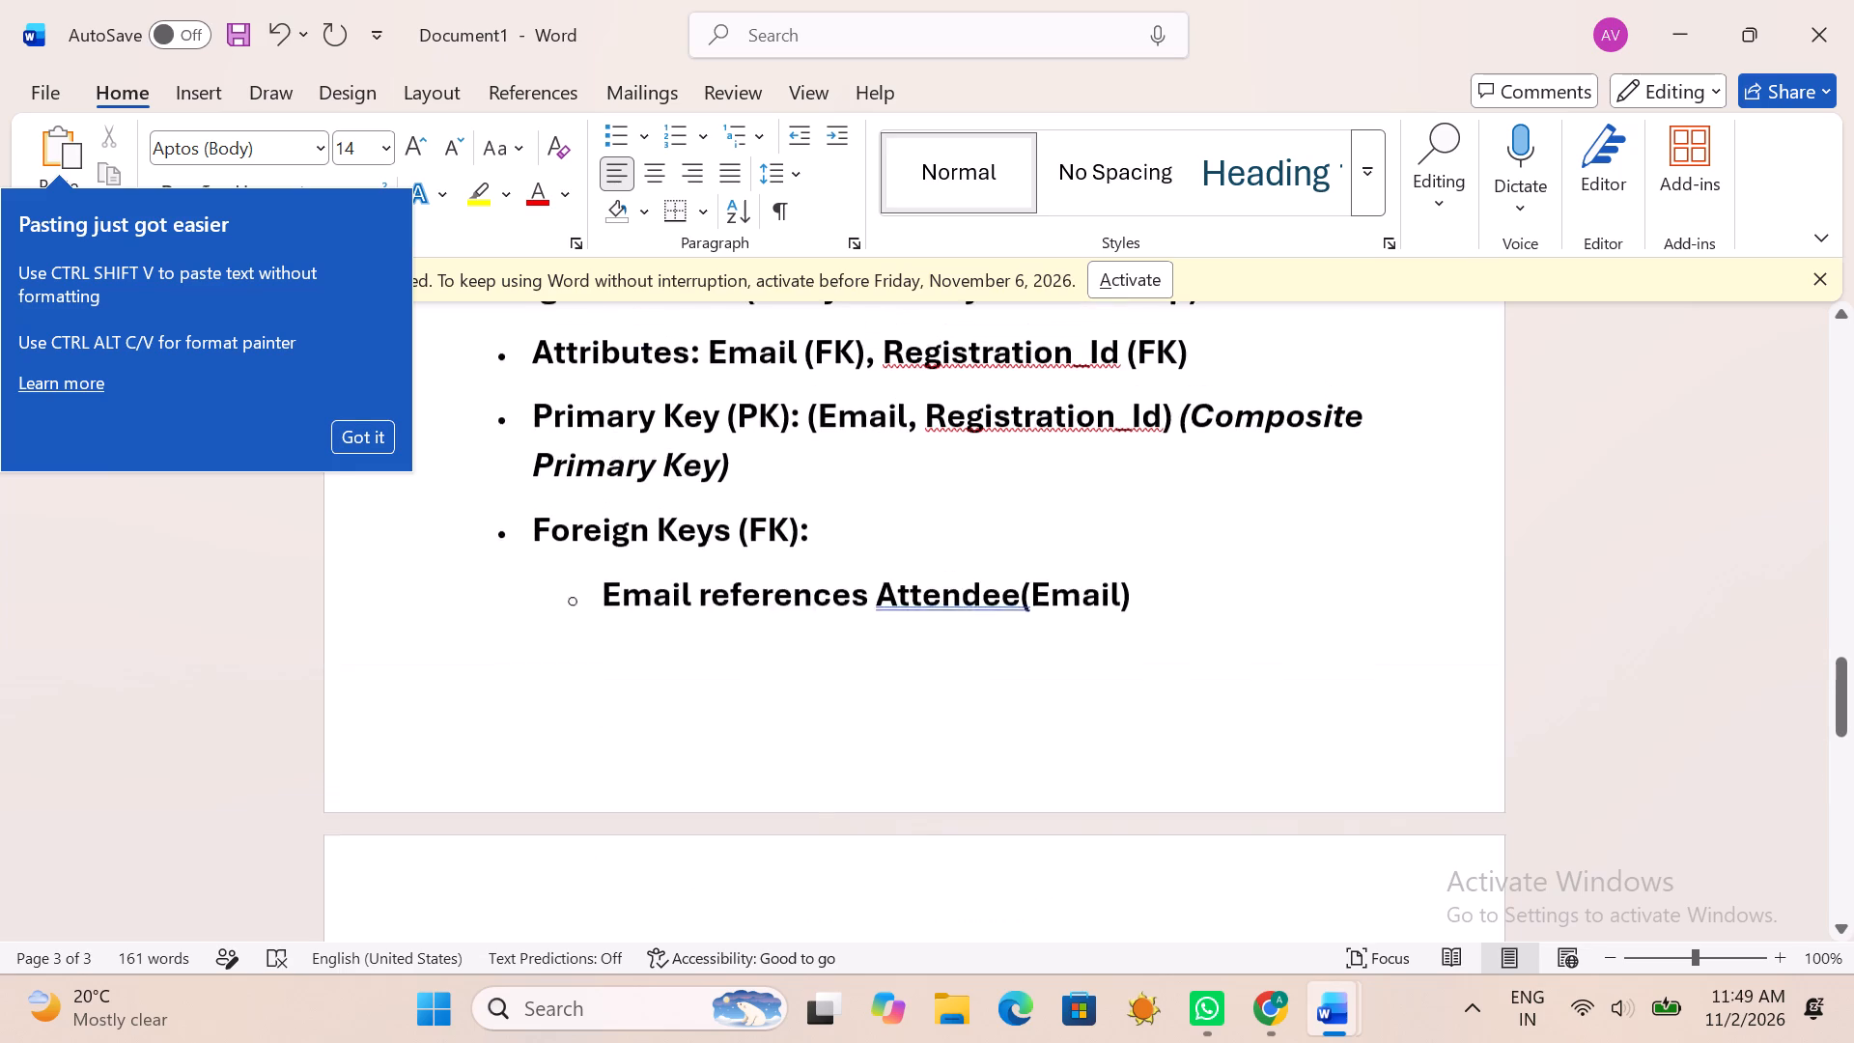
scroll(1006, 666, up, 4)
scroll(1006, 666, down, 1)
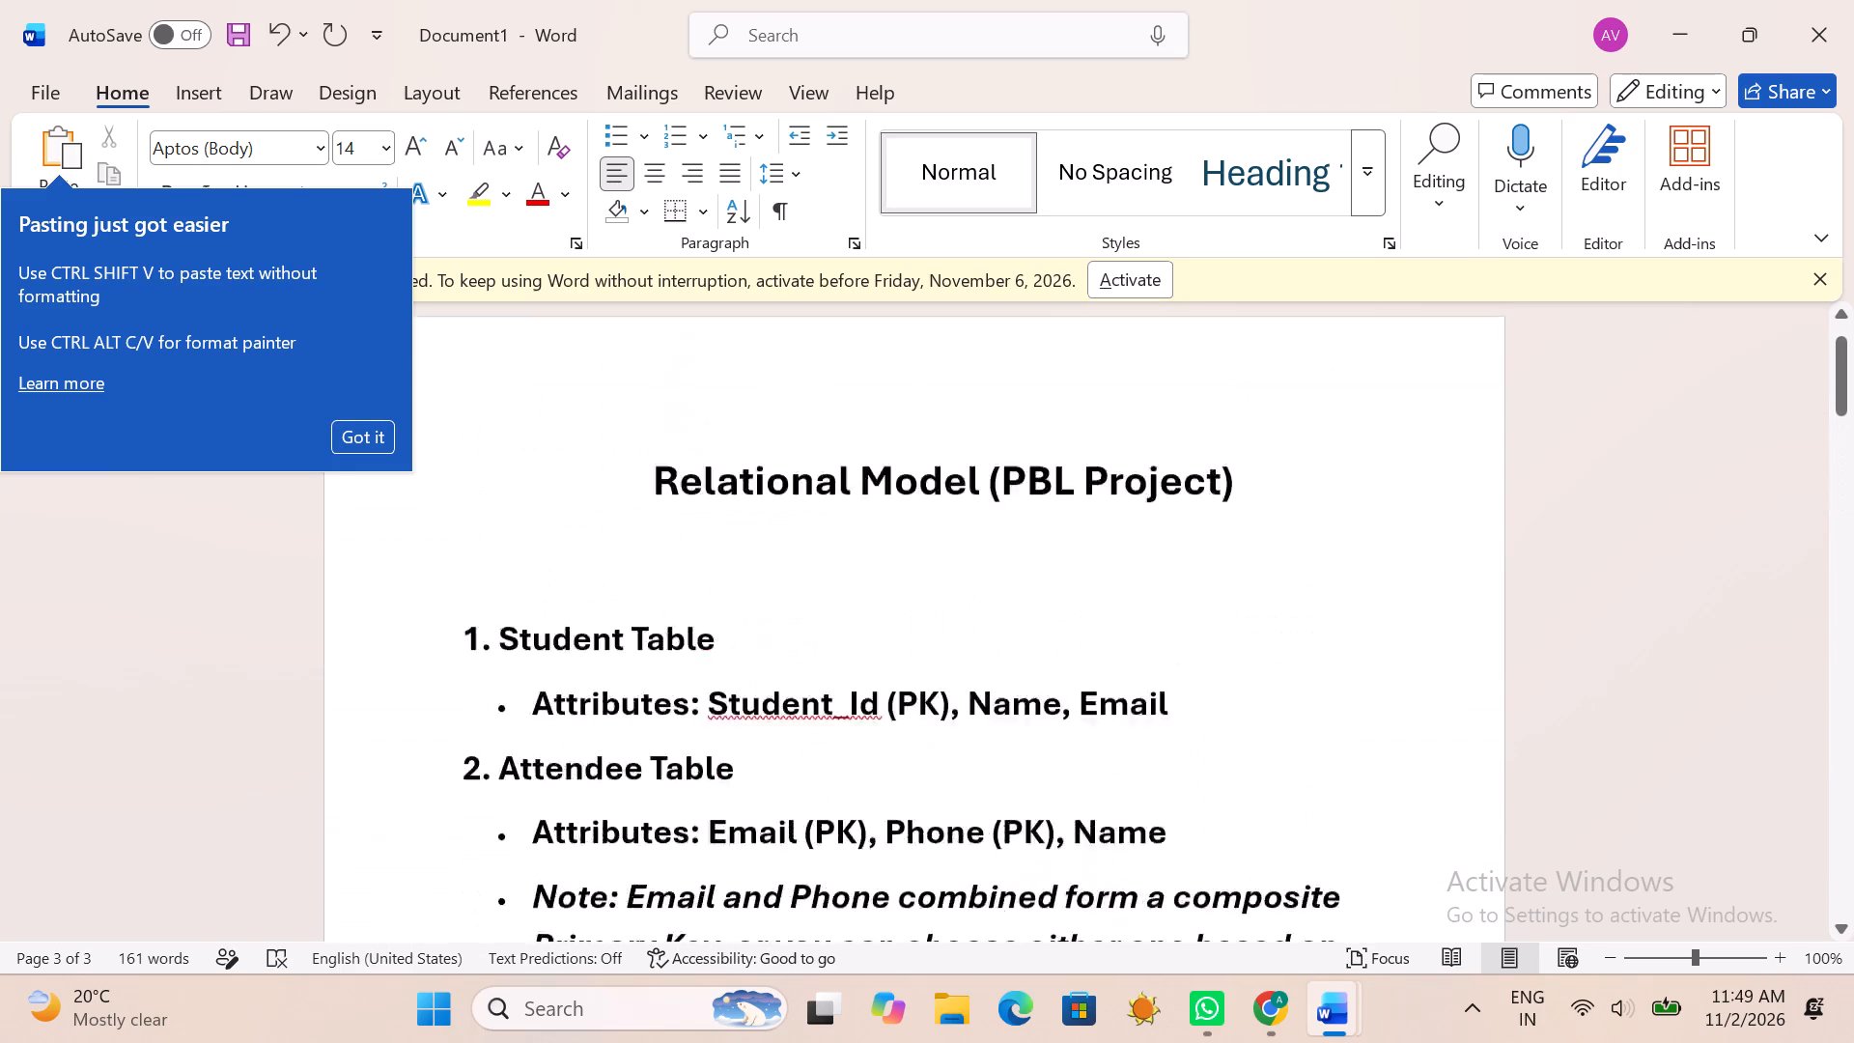
scroll(1006, 666, down, 2)
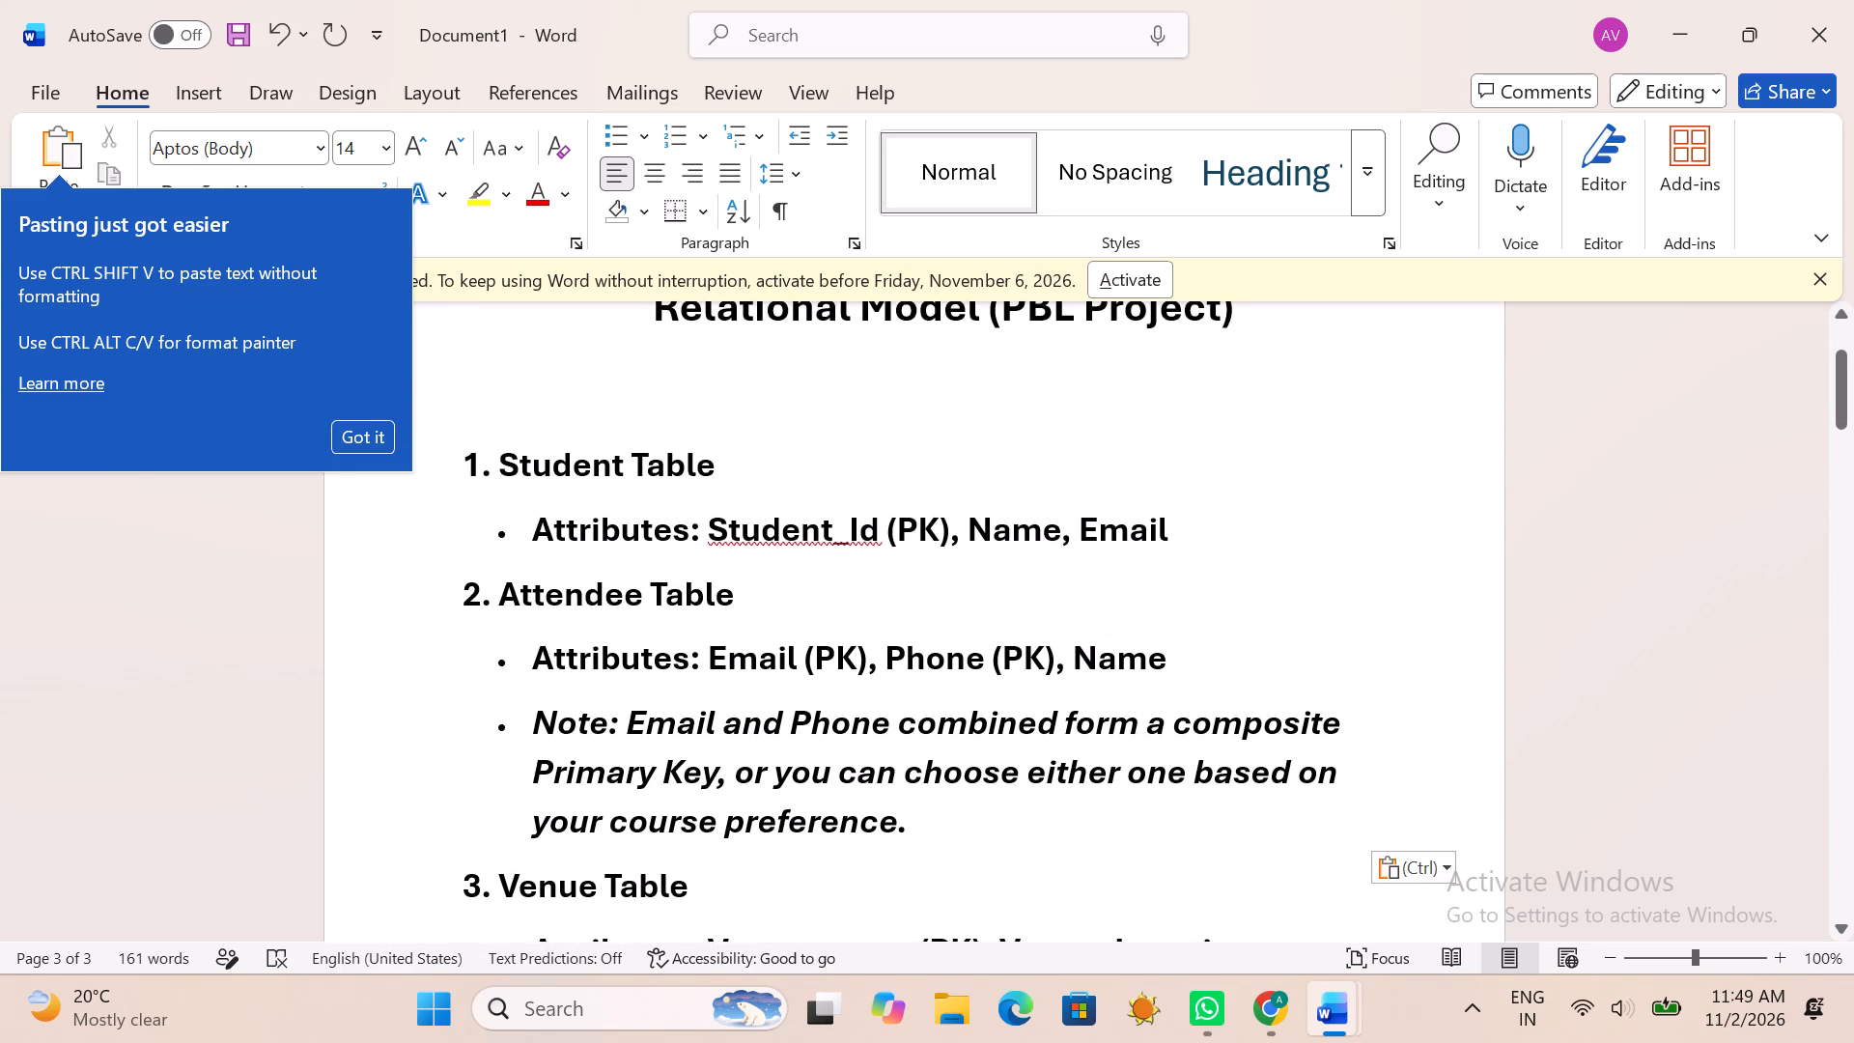
scroll(1006, 666, down, 1)
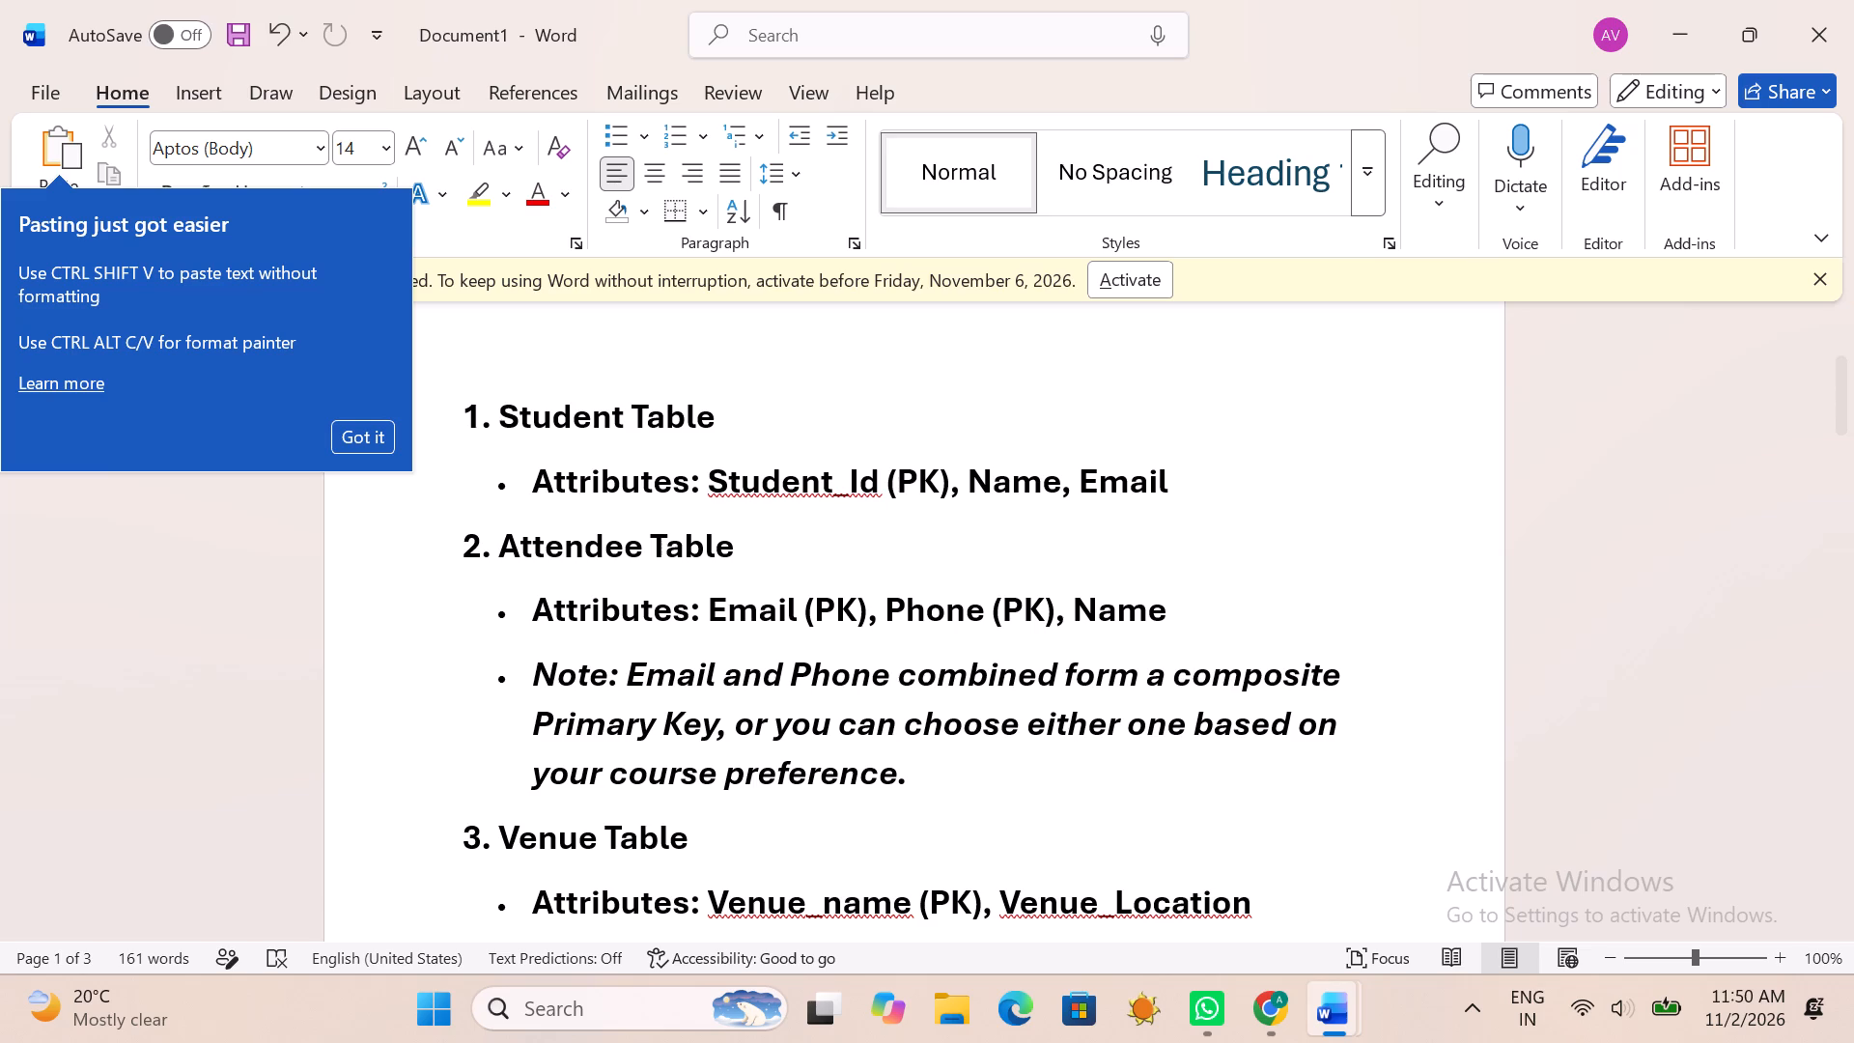
click(920, 779)
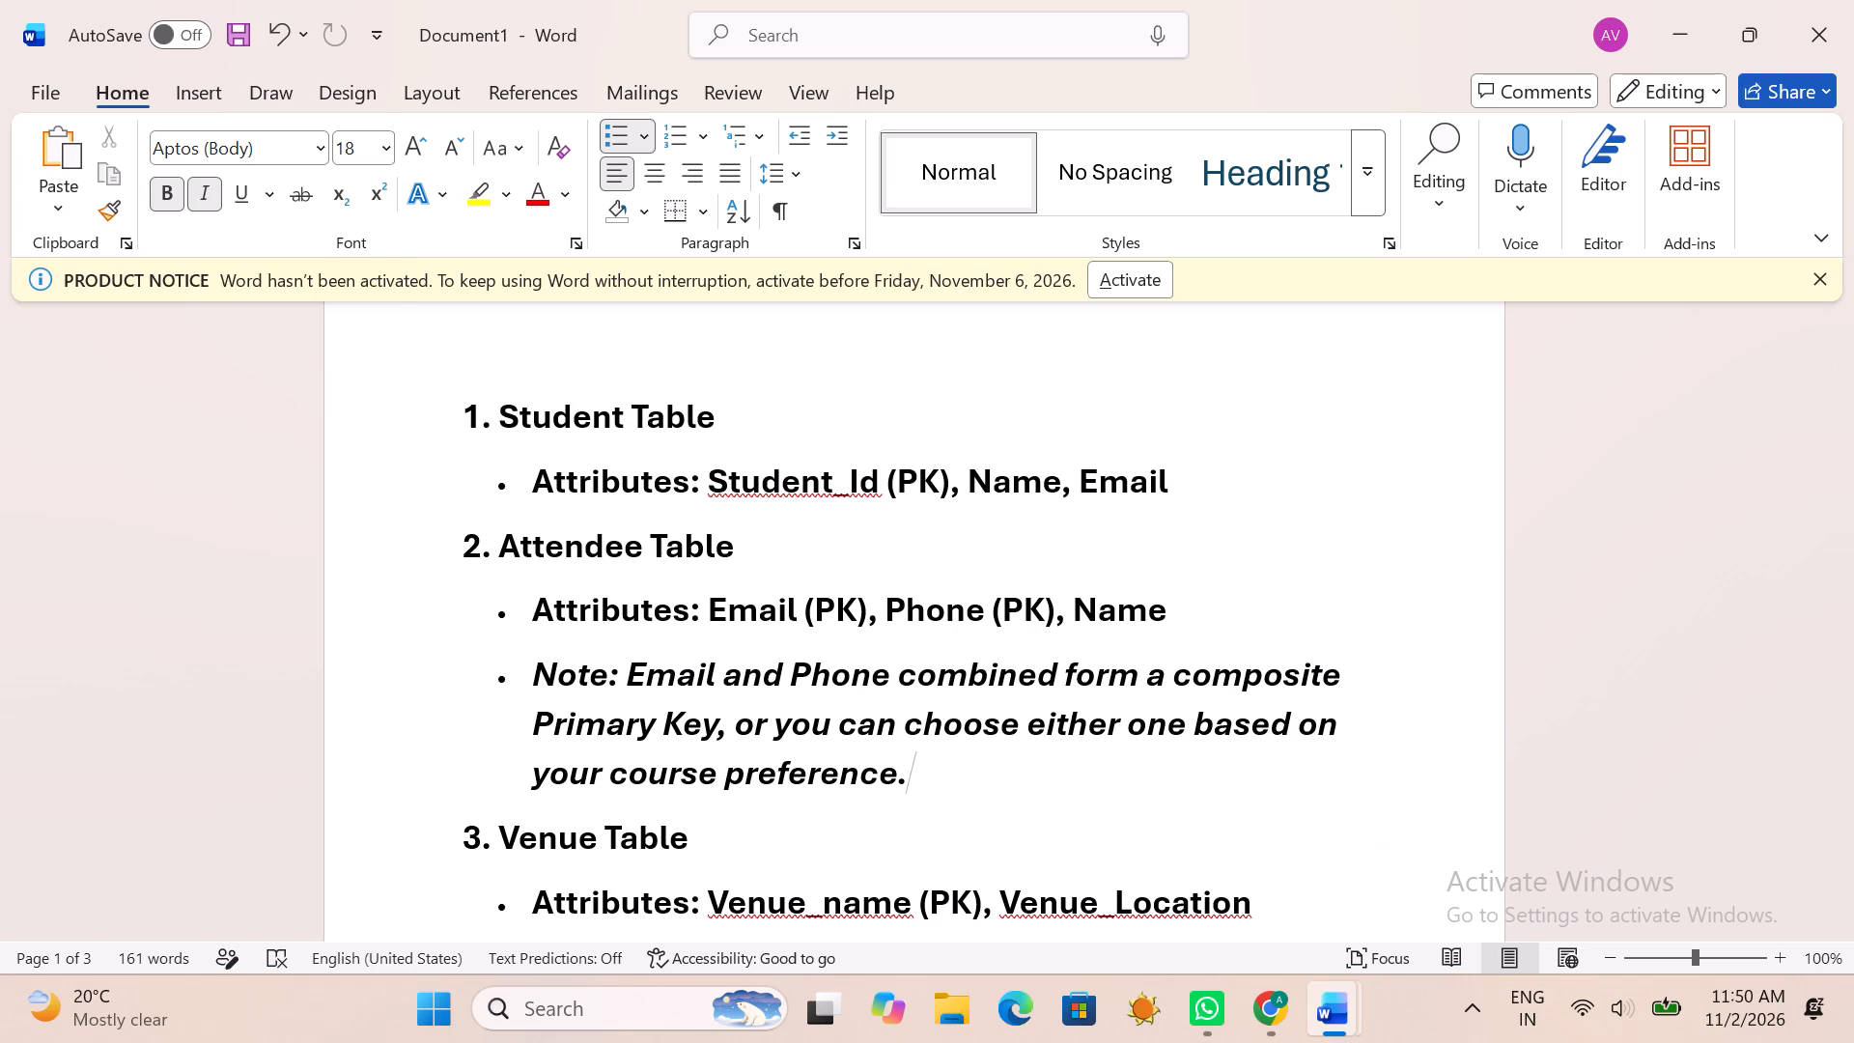
key(BackSpace)
key(BackSpace)
key(BackSpace)
key(BackSpace)
key(BackSpace)
key(BackSpace)
key(BackSpace)
key(BackSpace)
key(BackSpace)
key(BackSpace)
key(BackSpace)
key(BackSpace)
key(BackSpace)
key(BackSpace)
key(BackSpace)
key(BackSpace)
key(BackSpace)
key(BackSpace)
key(BackSpace)
key(BackSpace)
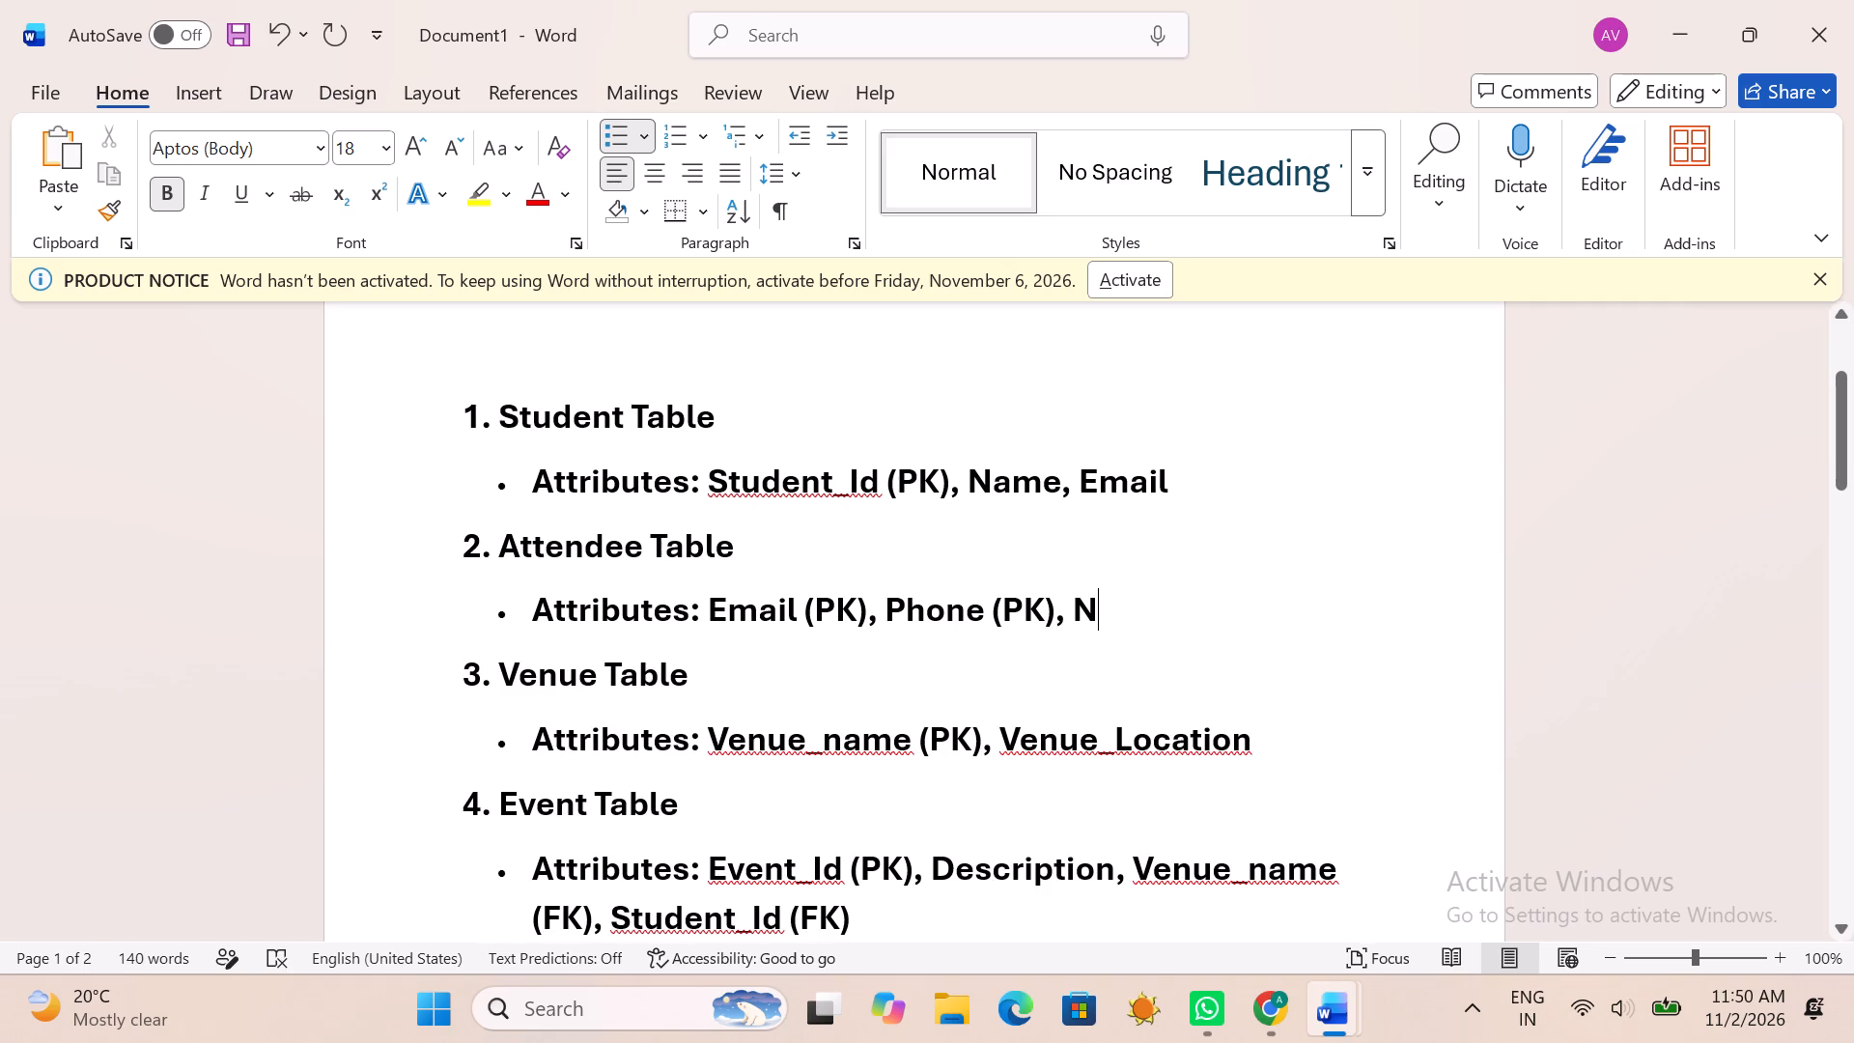
Restore the attribute "Name" at the end of the Attendee Table's Attributes line.
key(a)
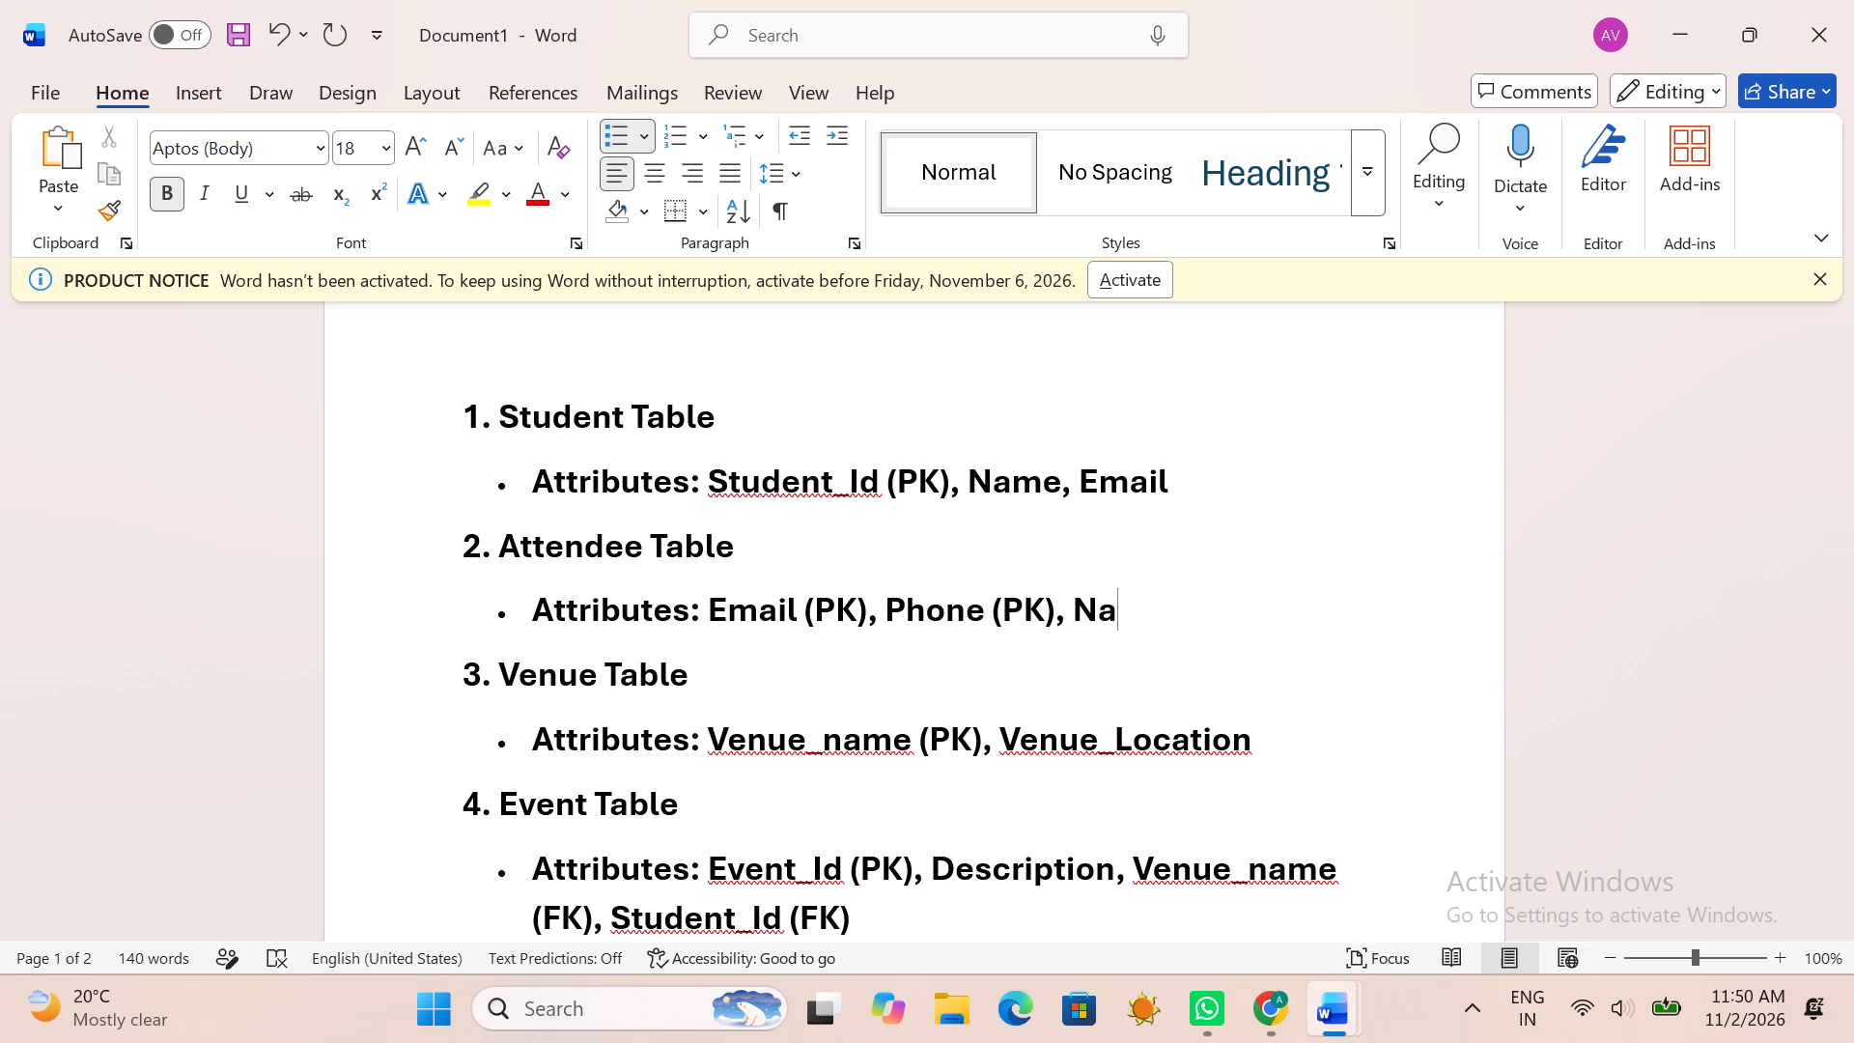
key(ctrl+z)
key(ctrl+z)
key(ctrl+z)
key(z)
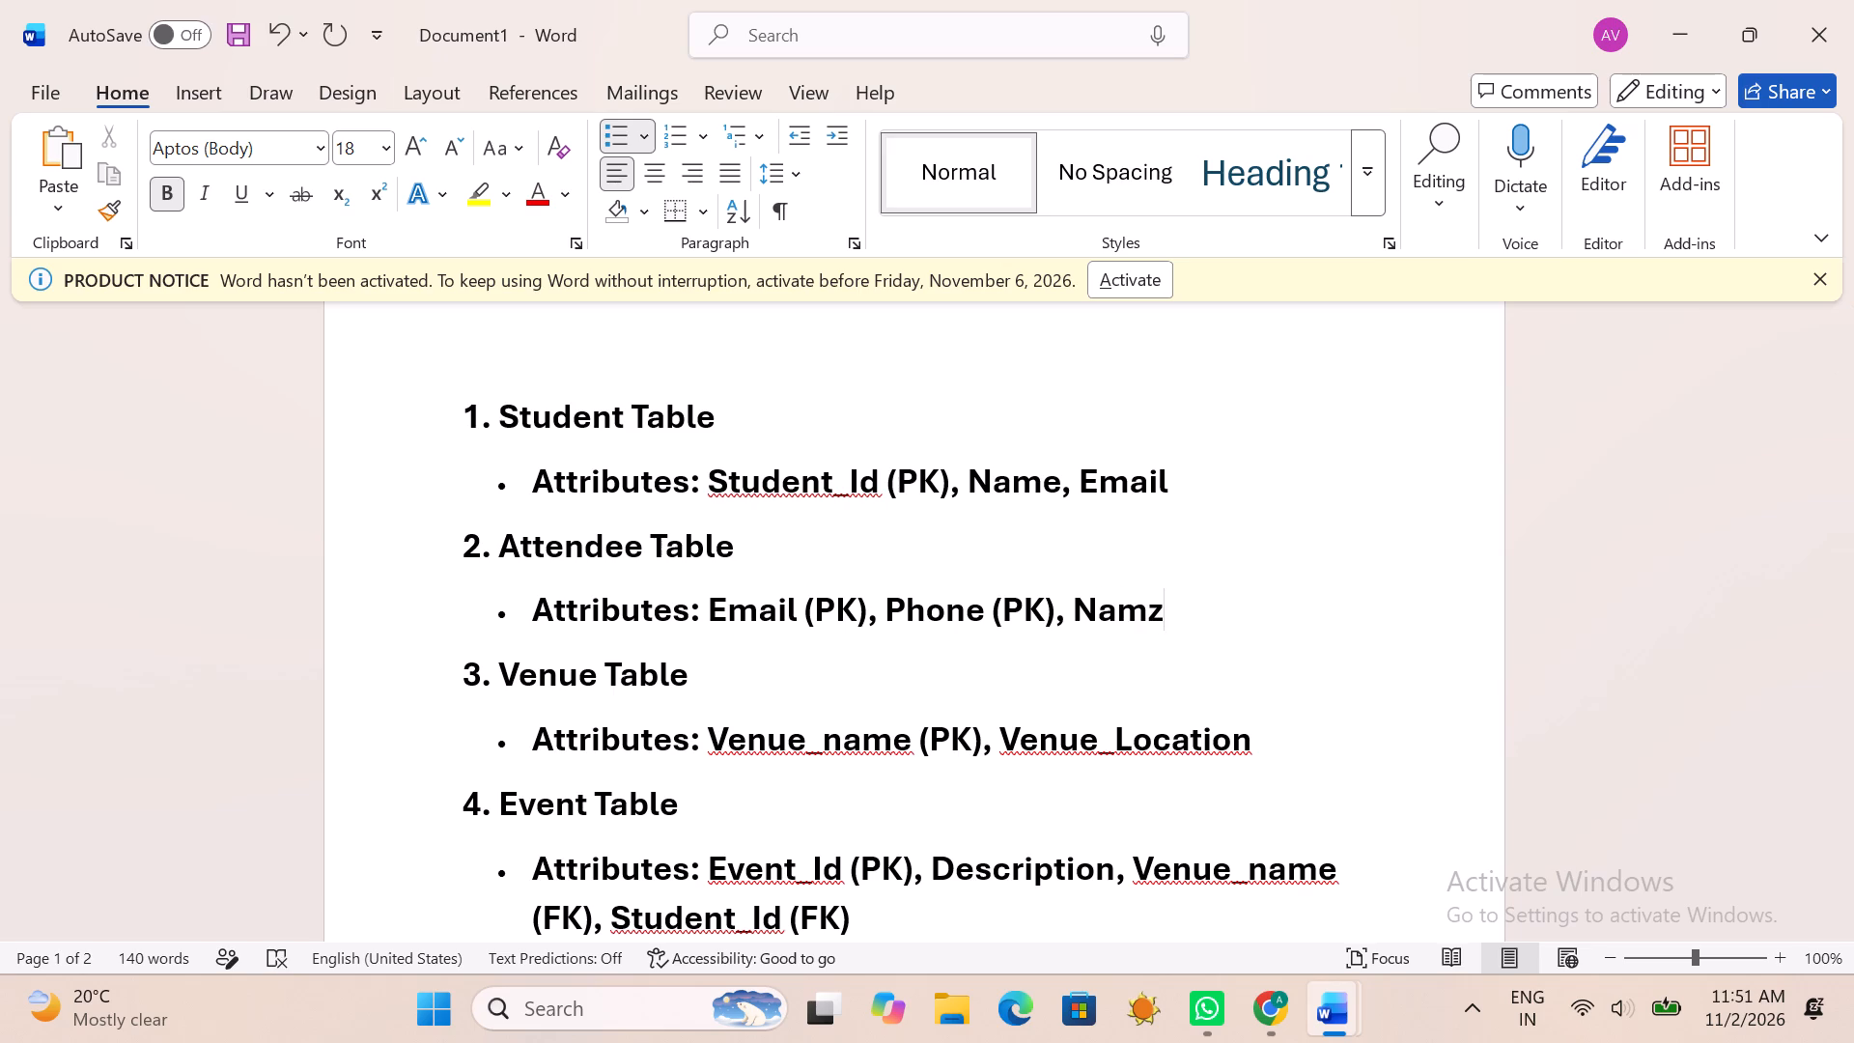
key(BackSpace)
key(ctrl+x)
key(ctrl+z)
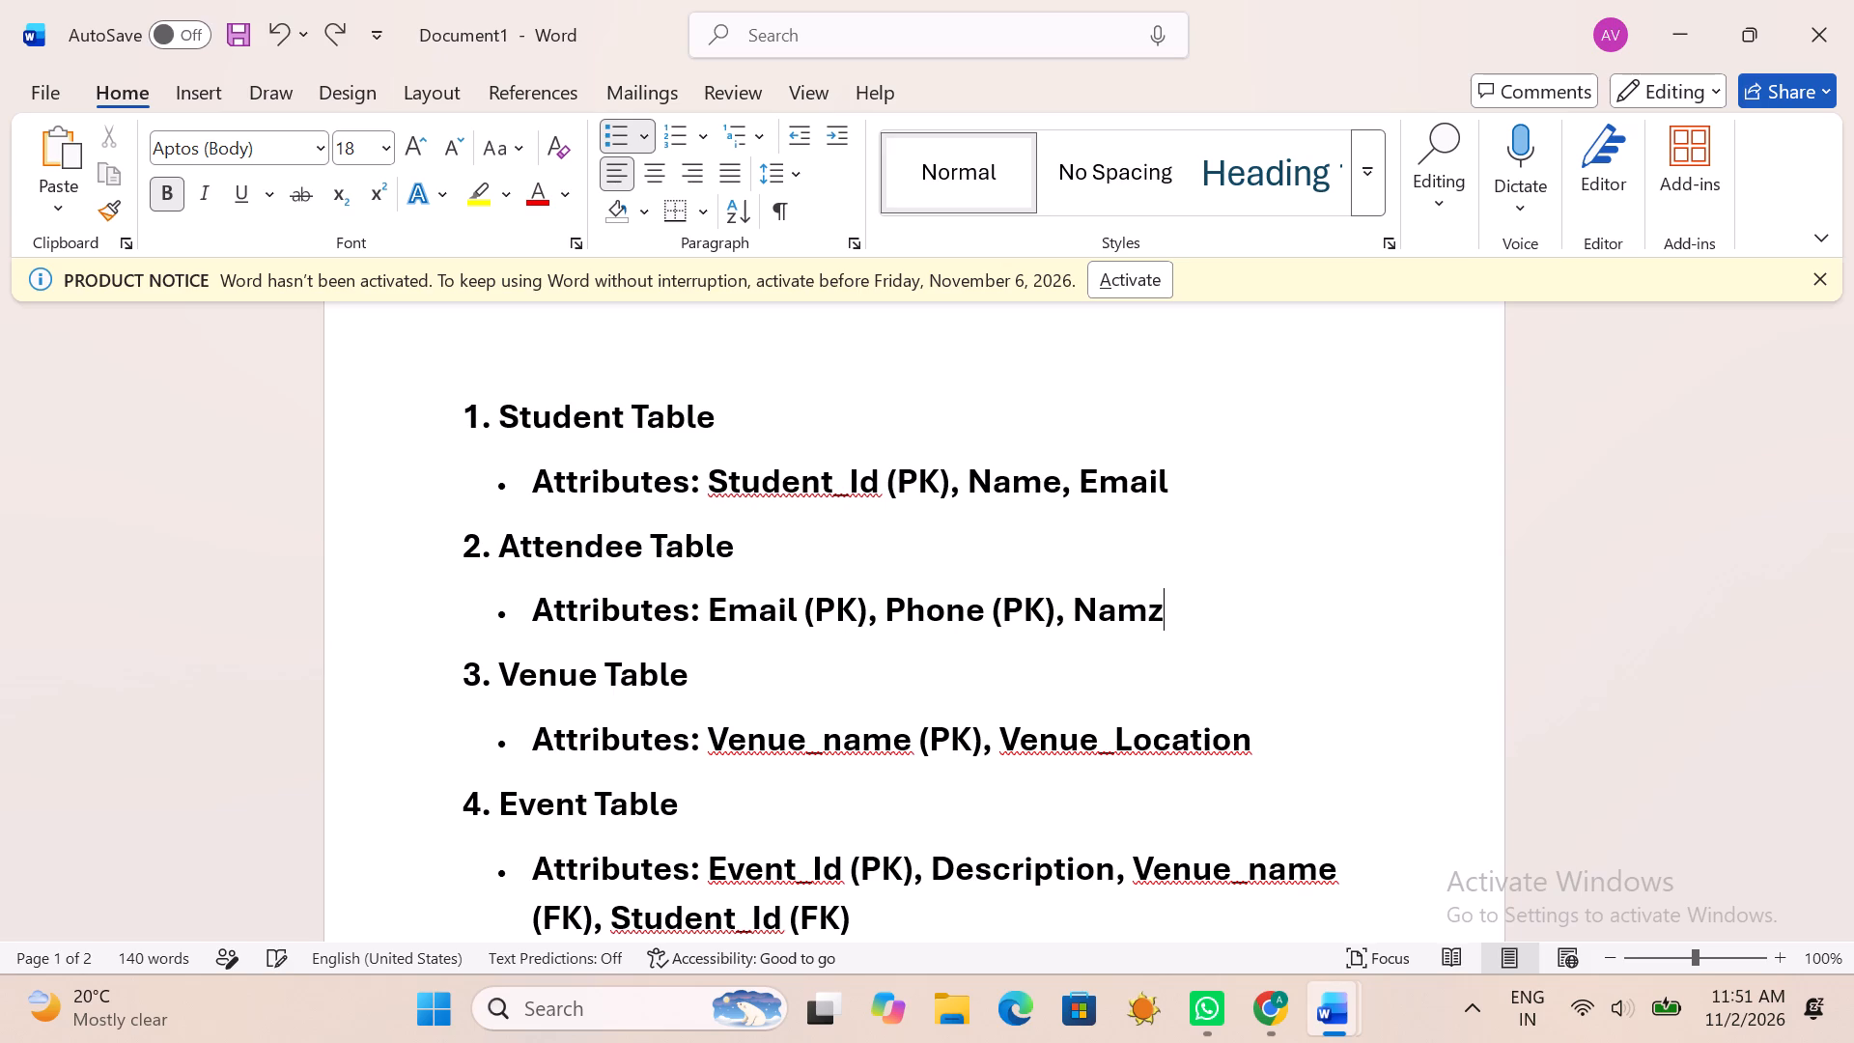
key(BackSpace)
key(ctrl+z)
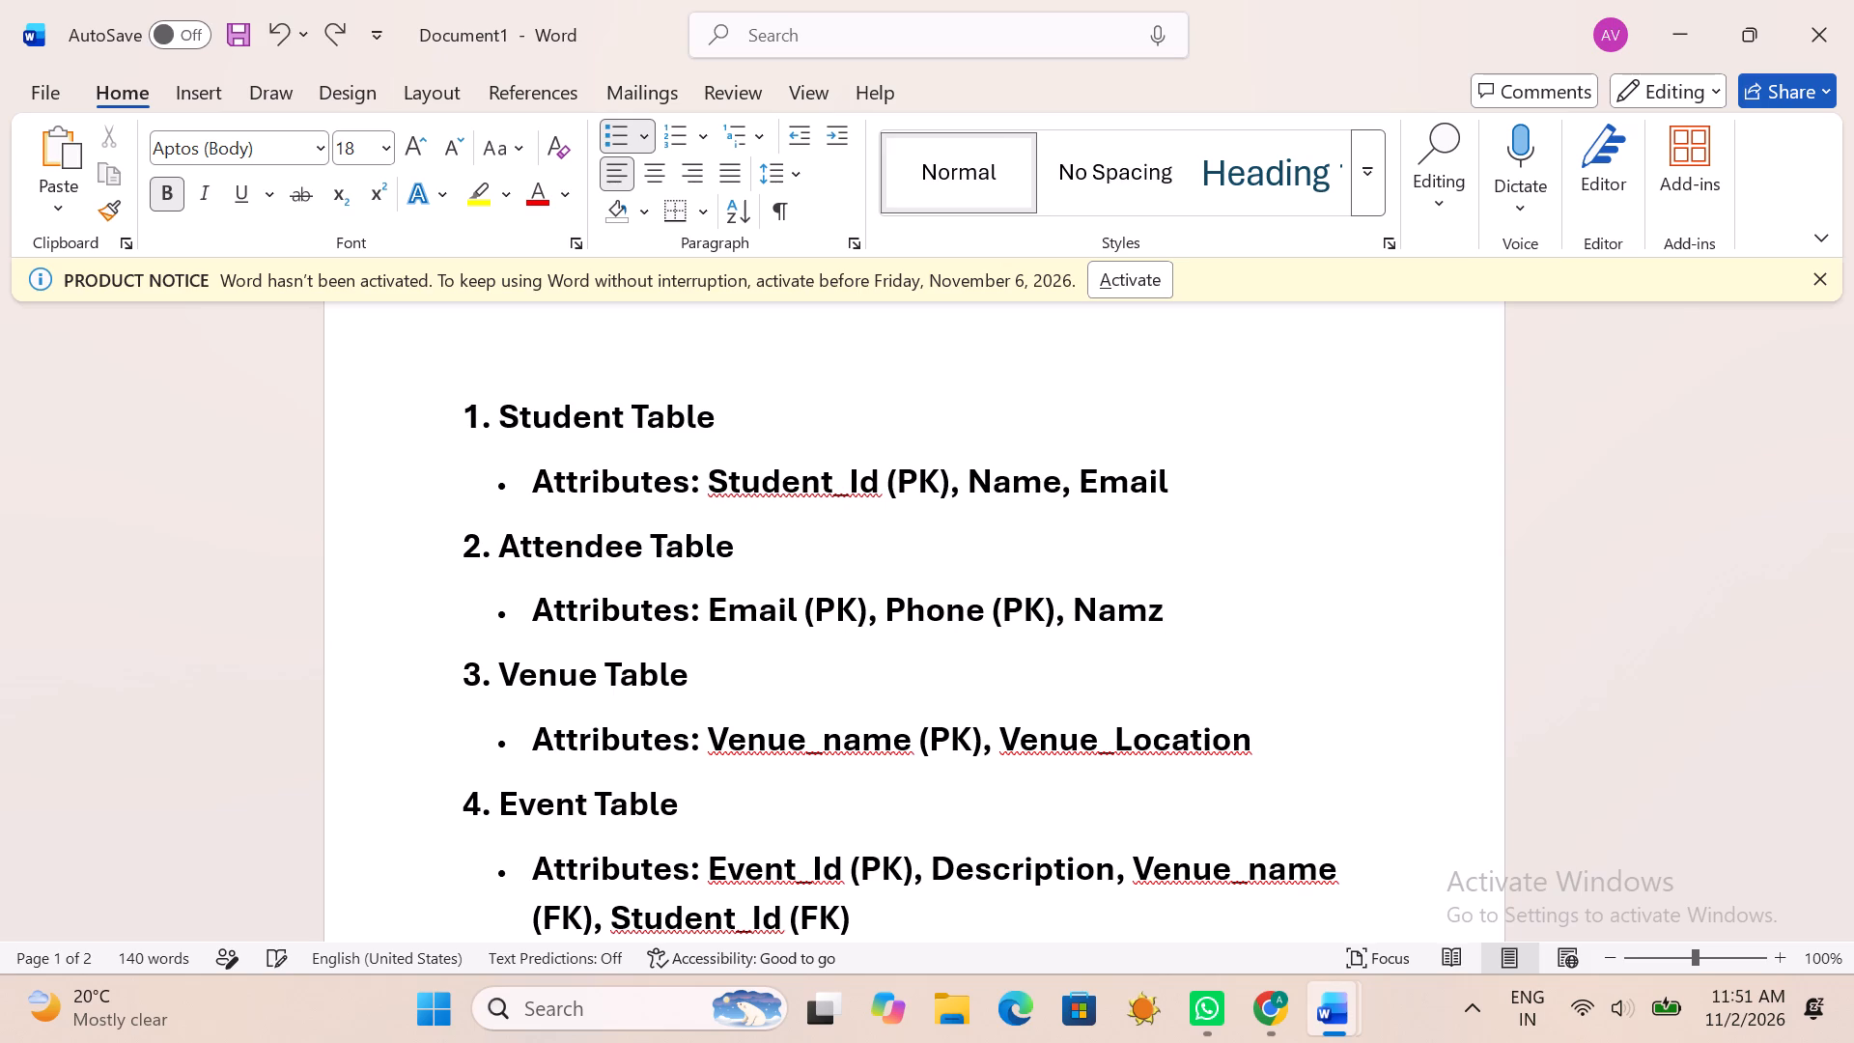
key(ctrl+z)
key(ctrl+z)
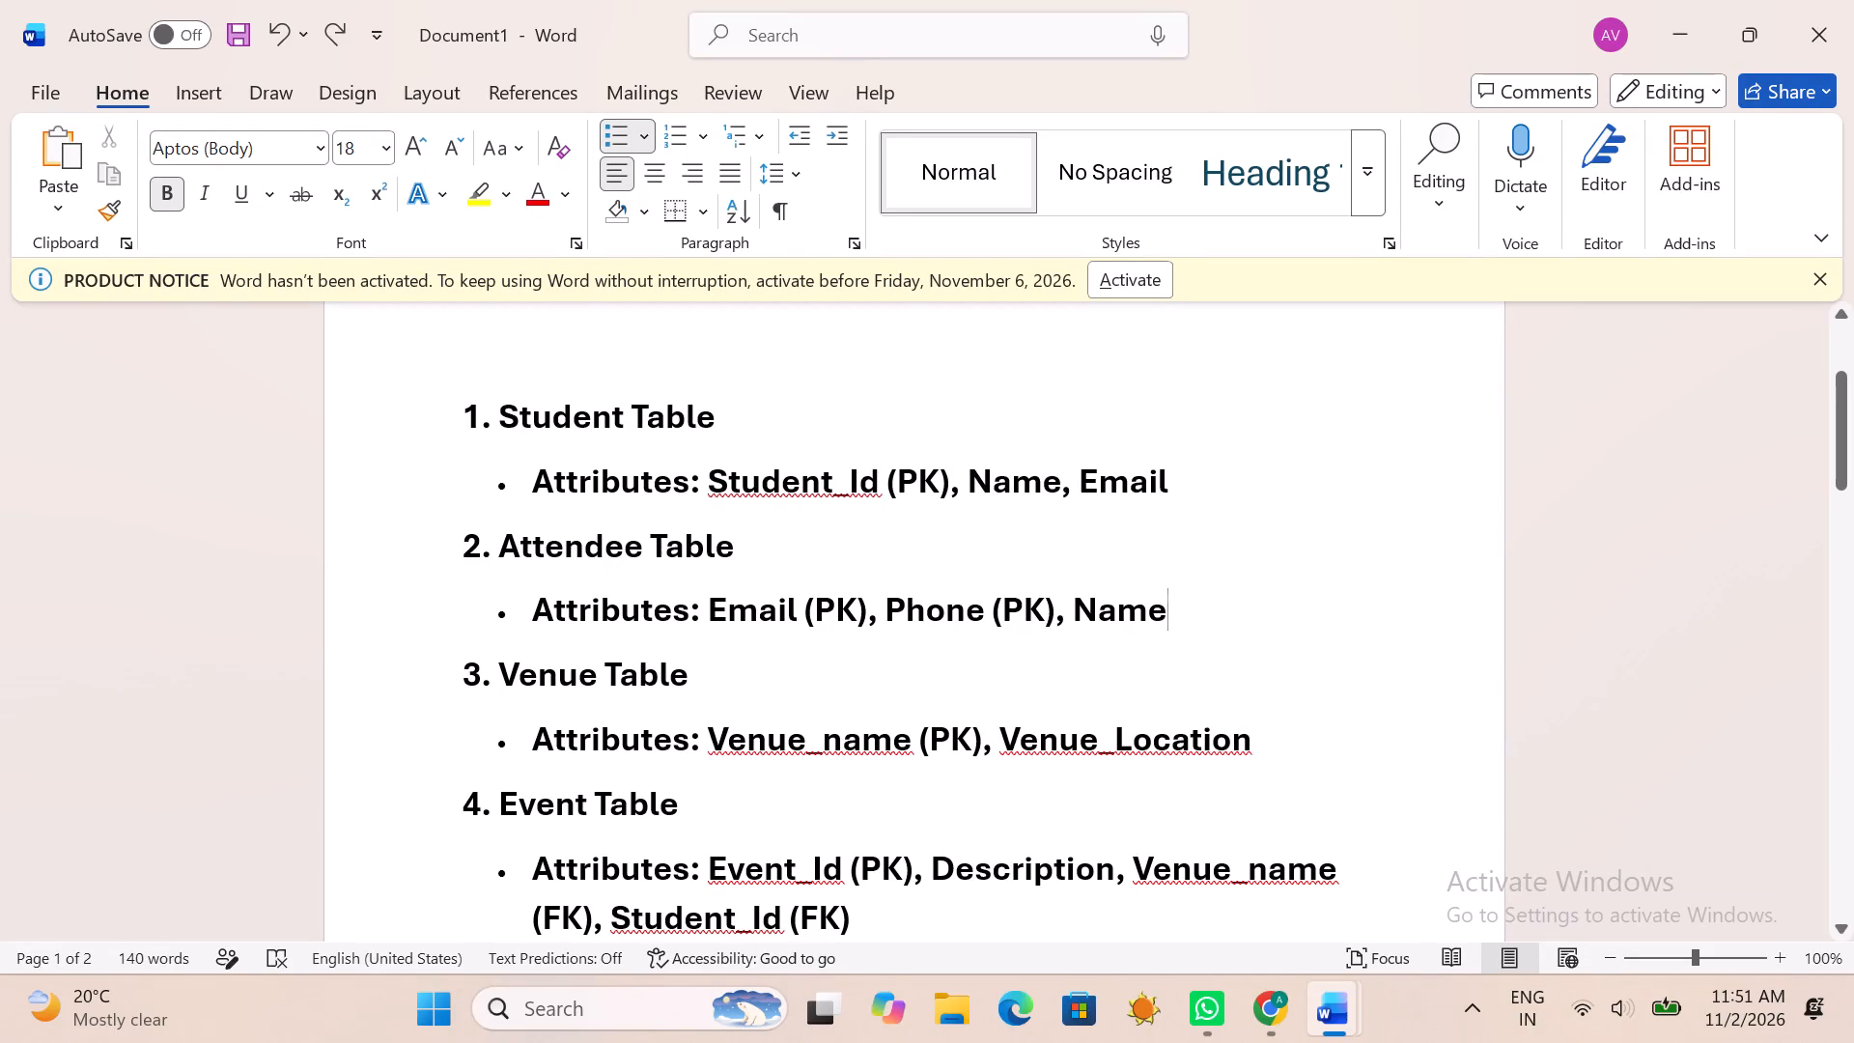
Read through the schema from the Student Table to the Registers Table, checking attributes, keys and italic relationship notes.
scroll(901, 680, down, 1)
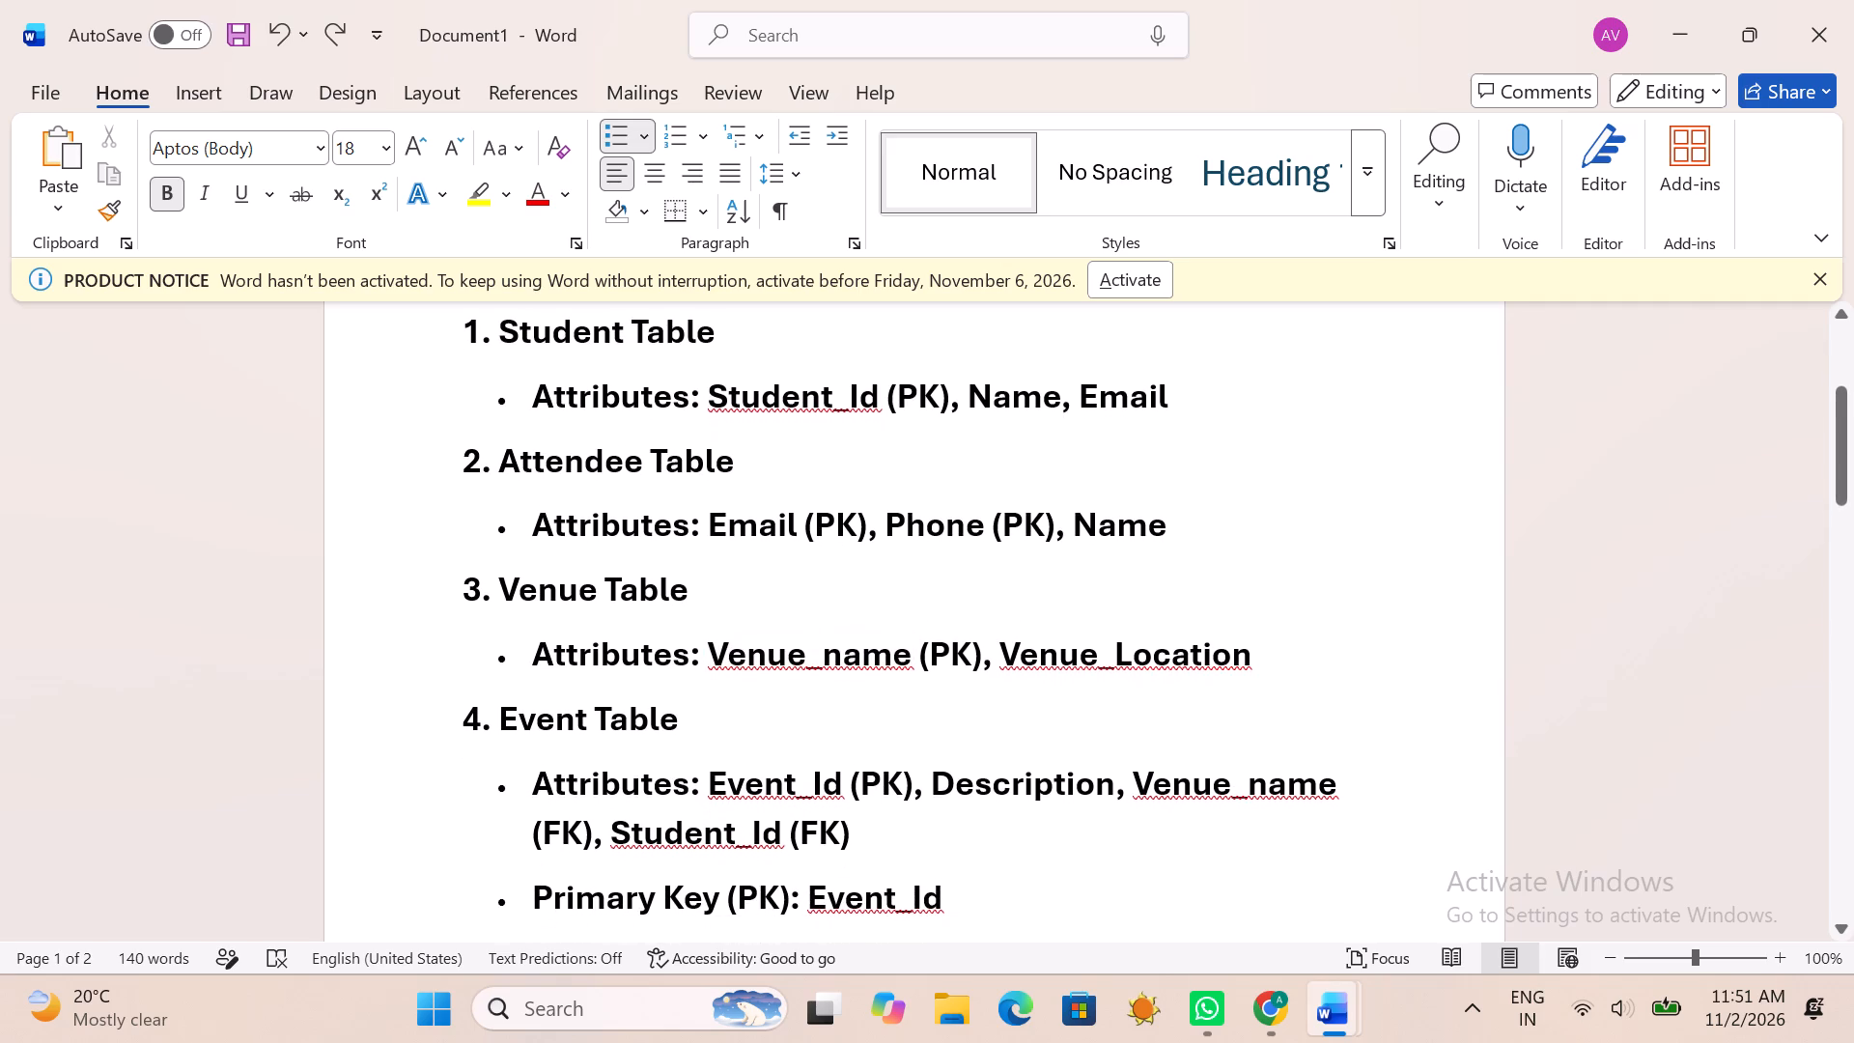
scroll(901, 680, down, 1)
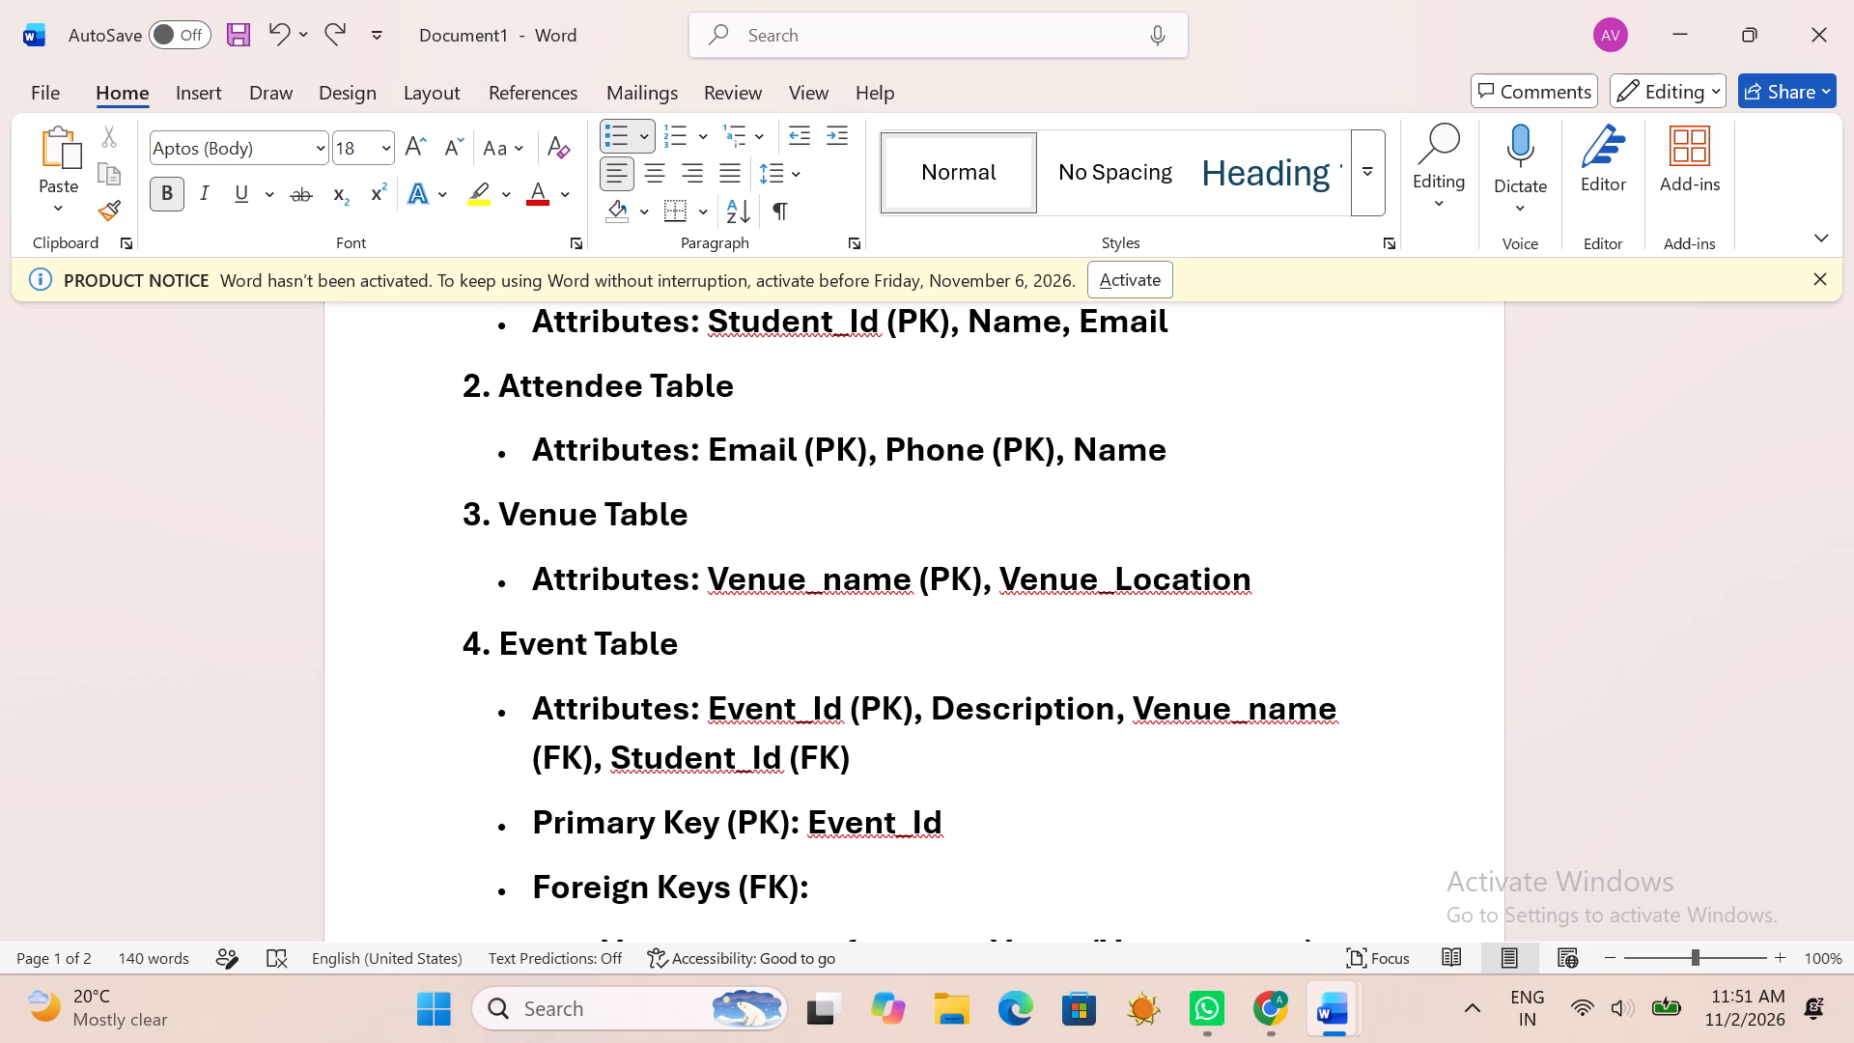
scroll(901, 680, down, 2)
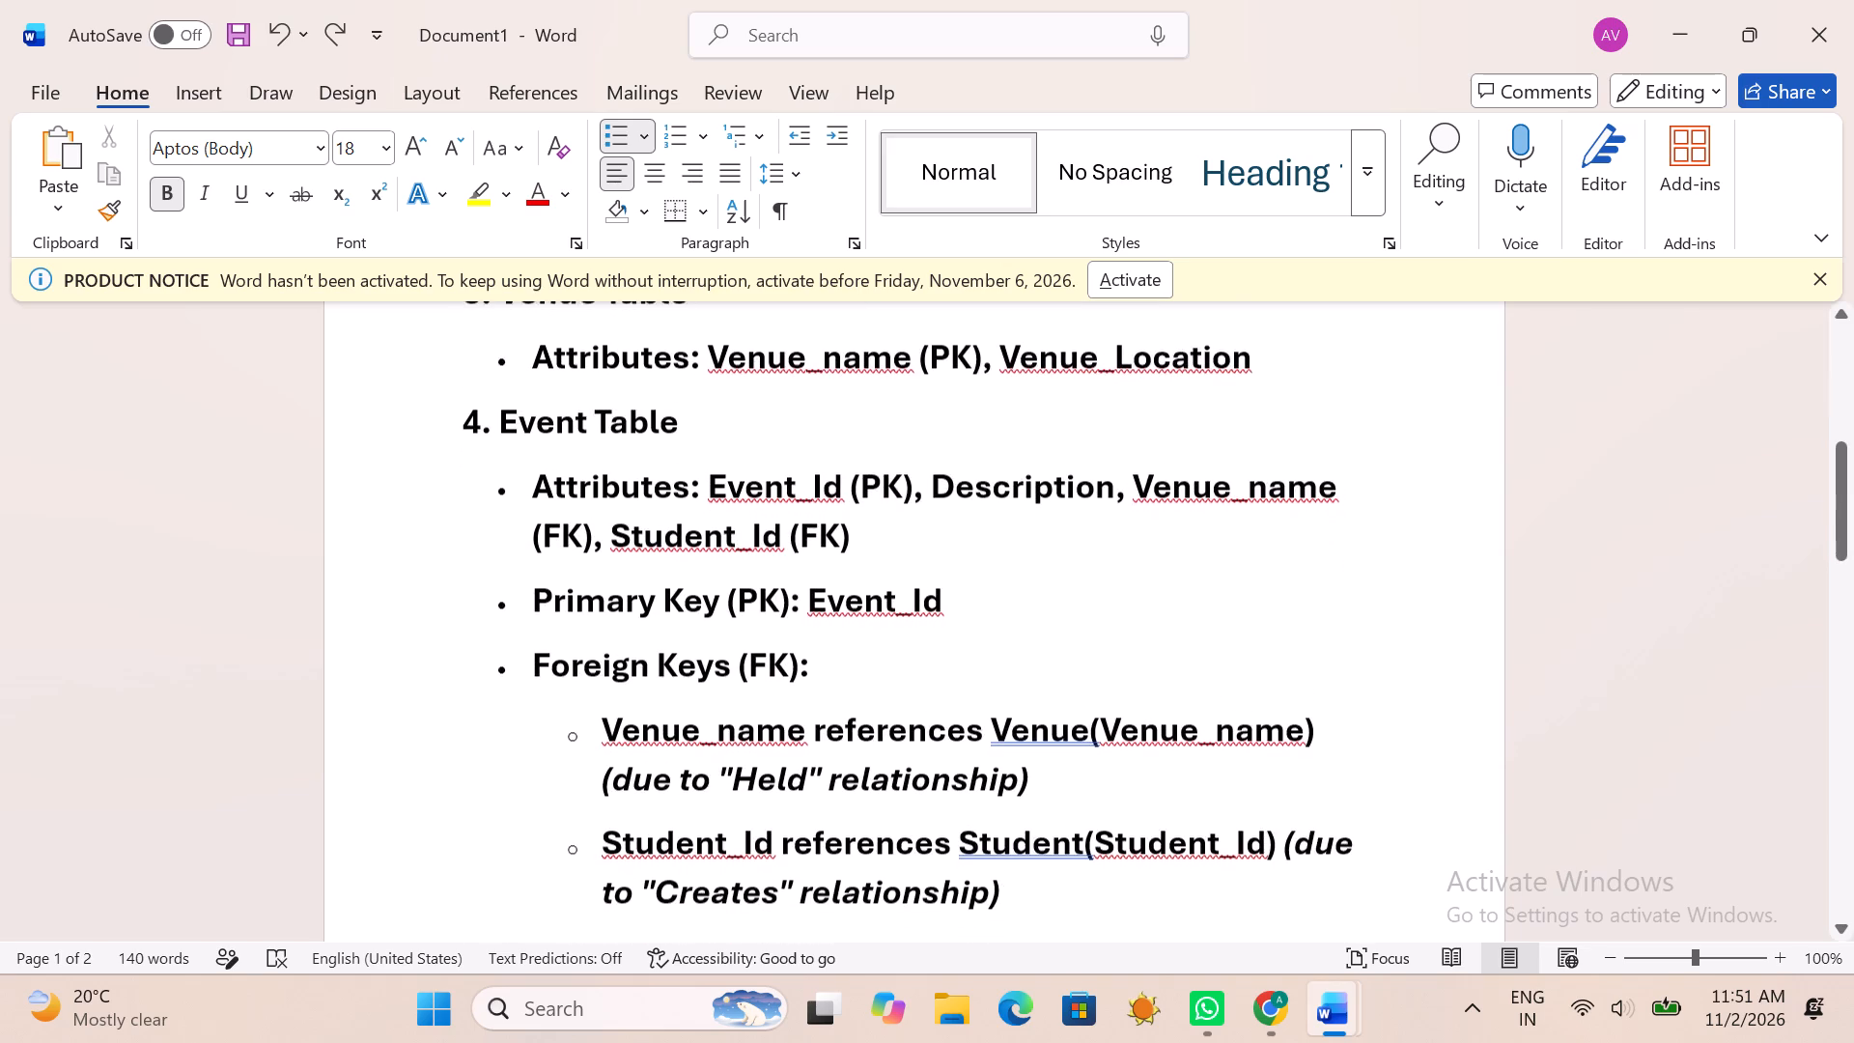
scroll(901, 680, down, 1)
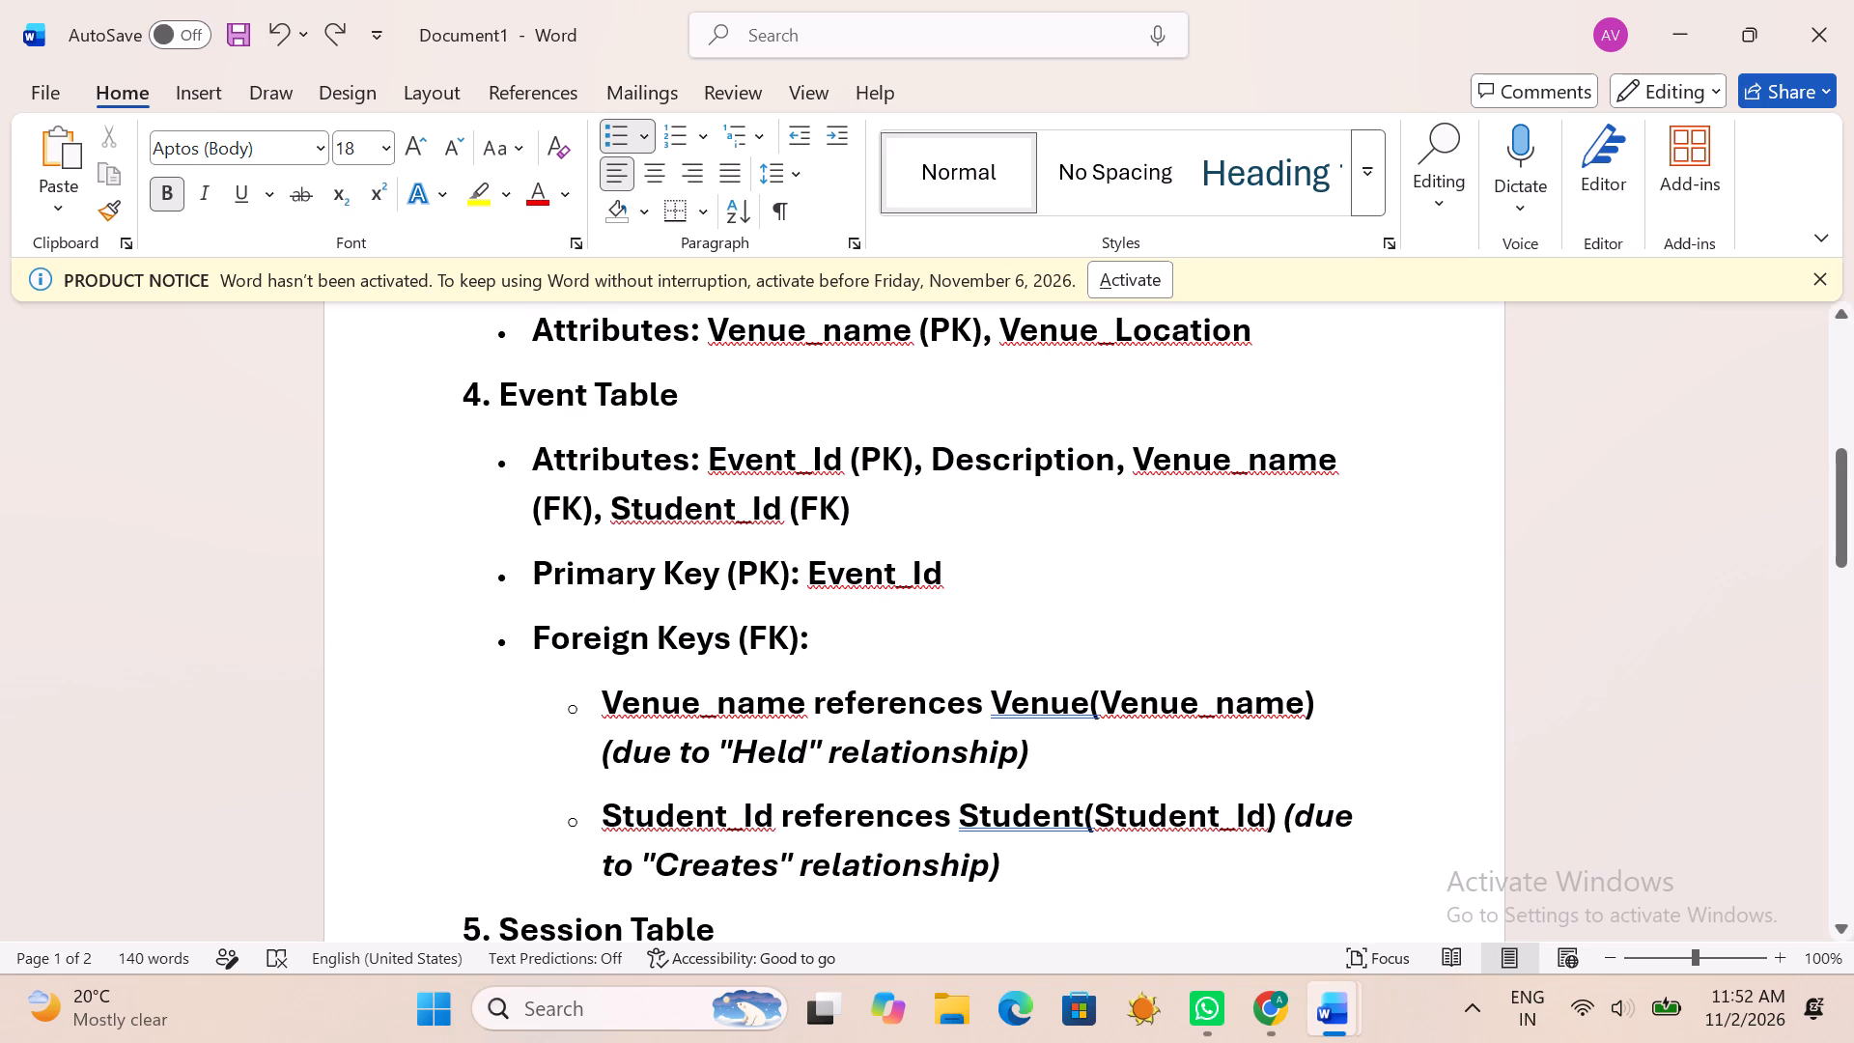
scroll(903, 656, down, 2)
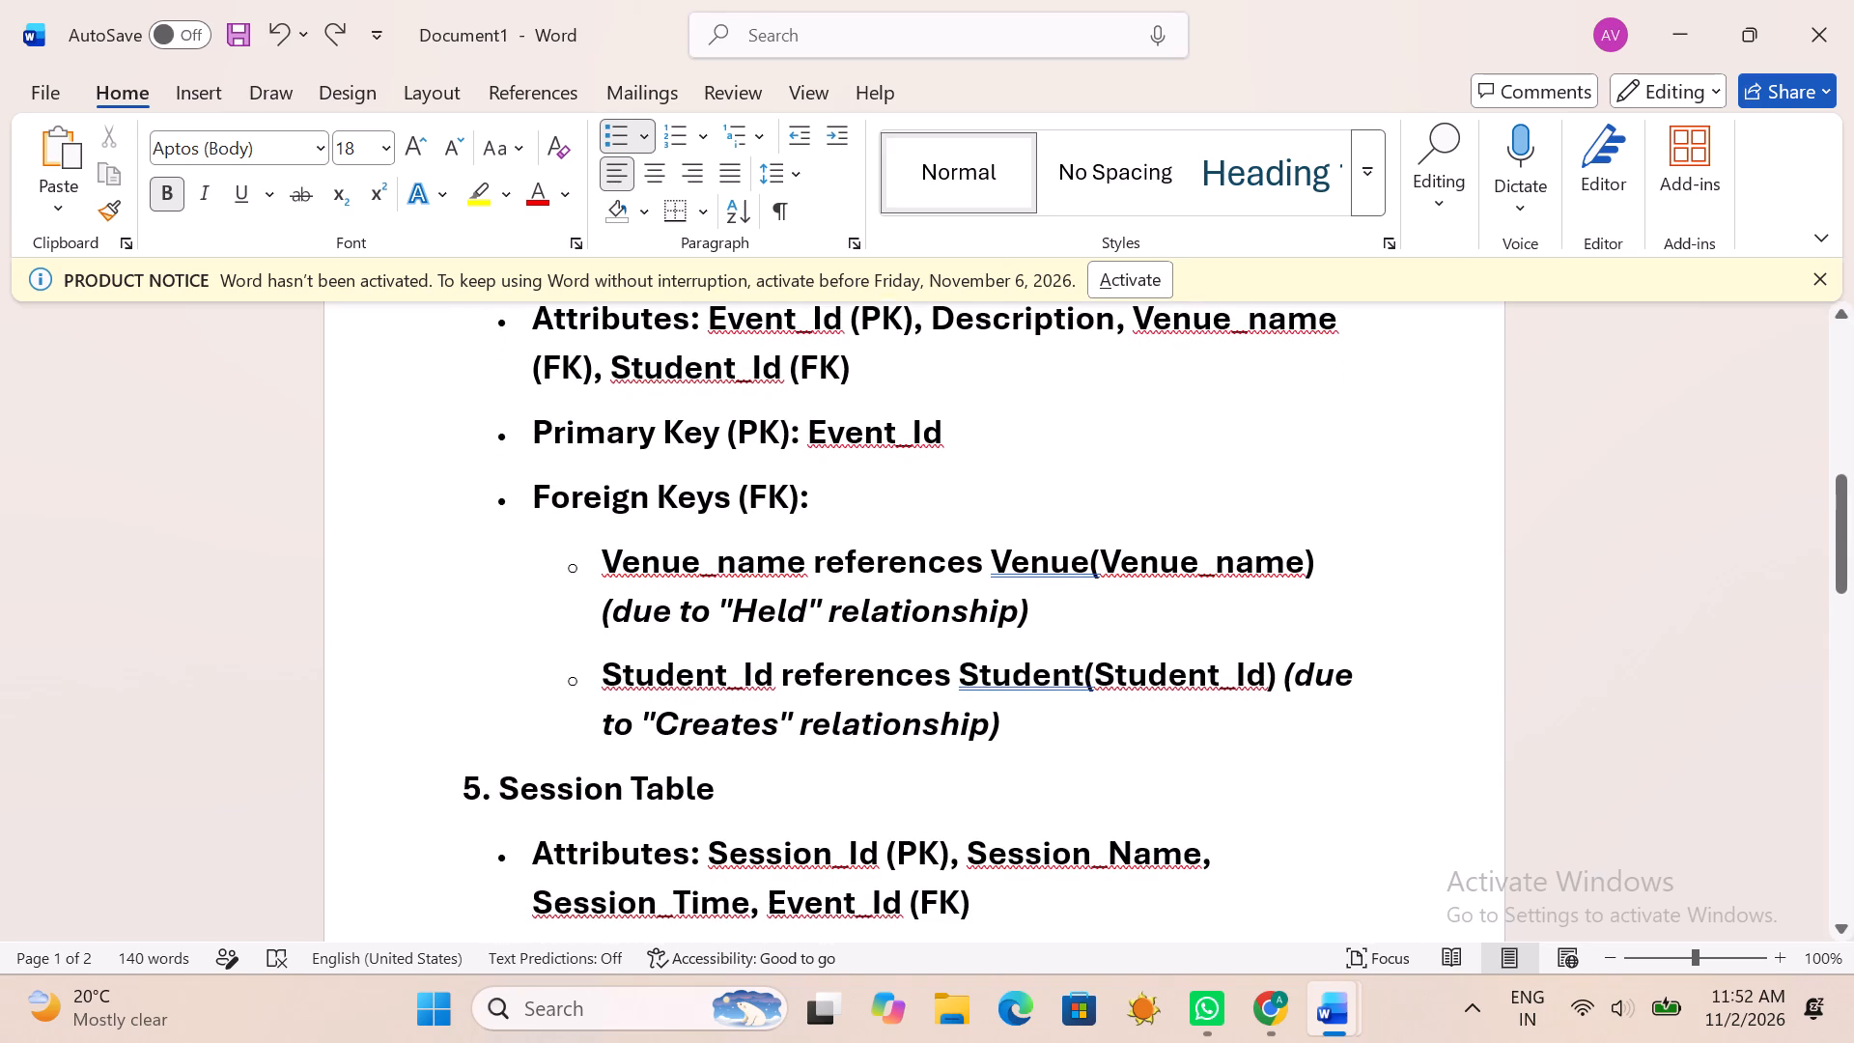
scroll(903, 656, down, 2)
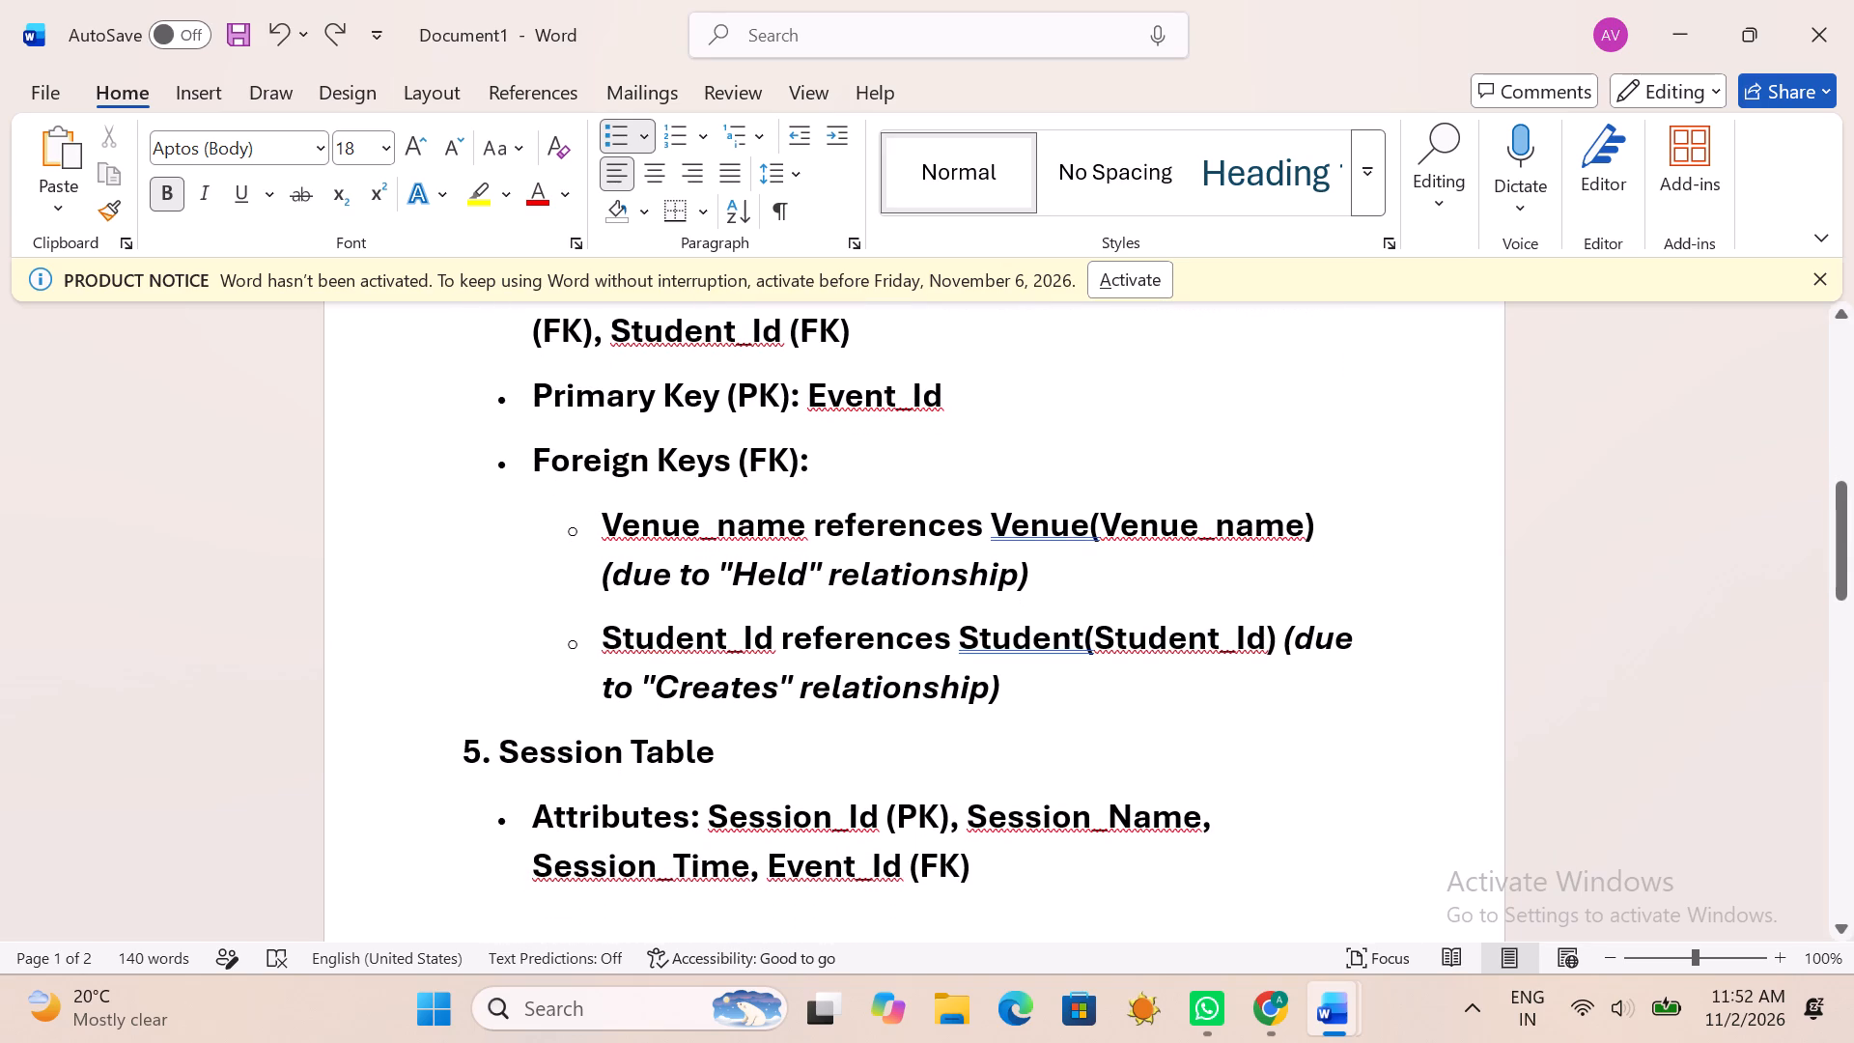
scroll(900, 634, down, 1)
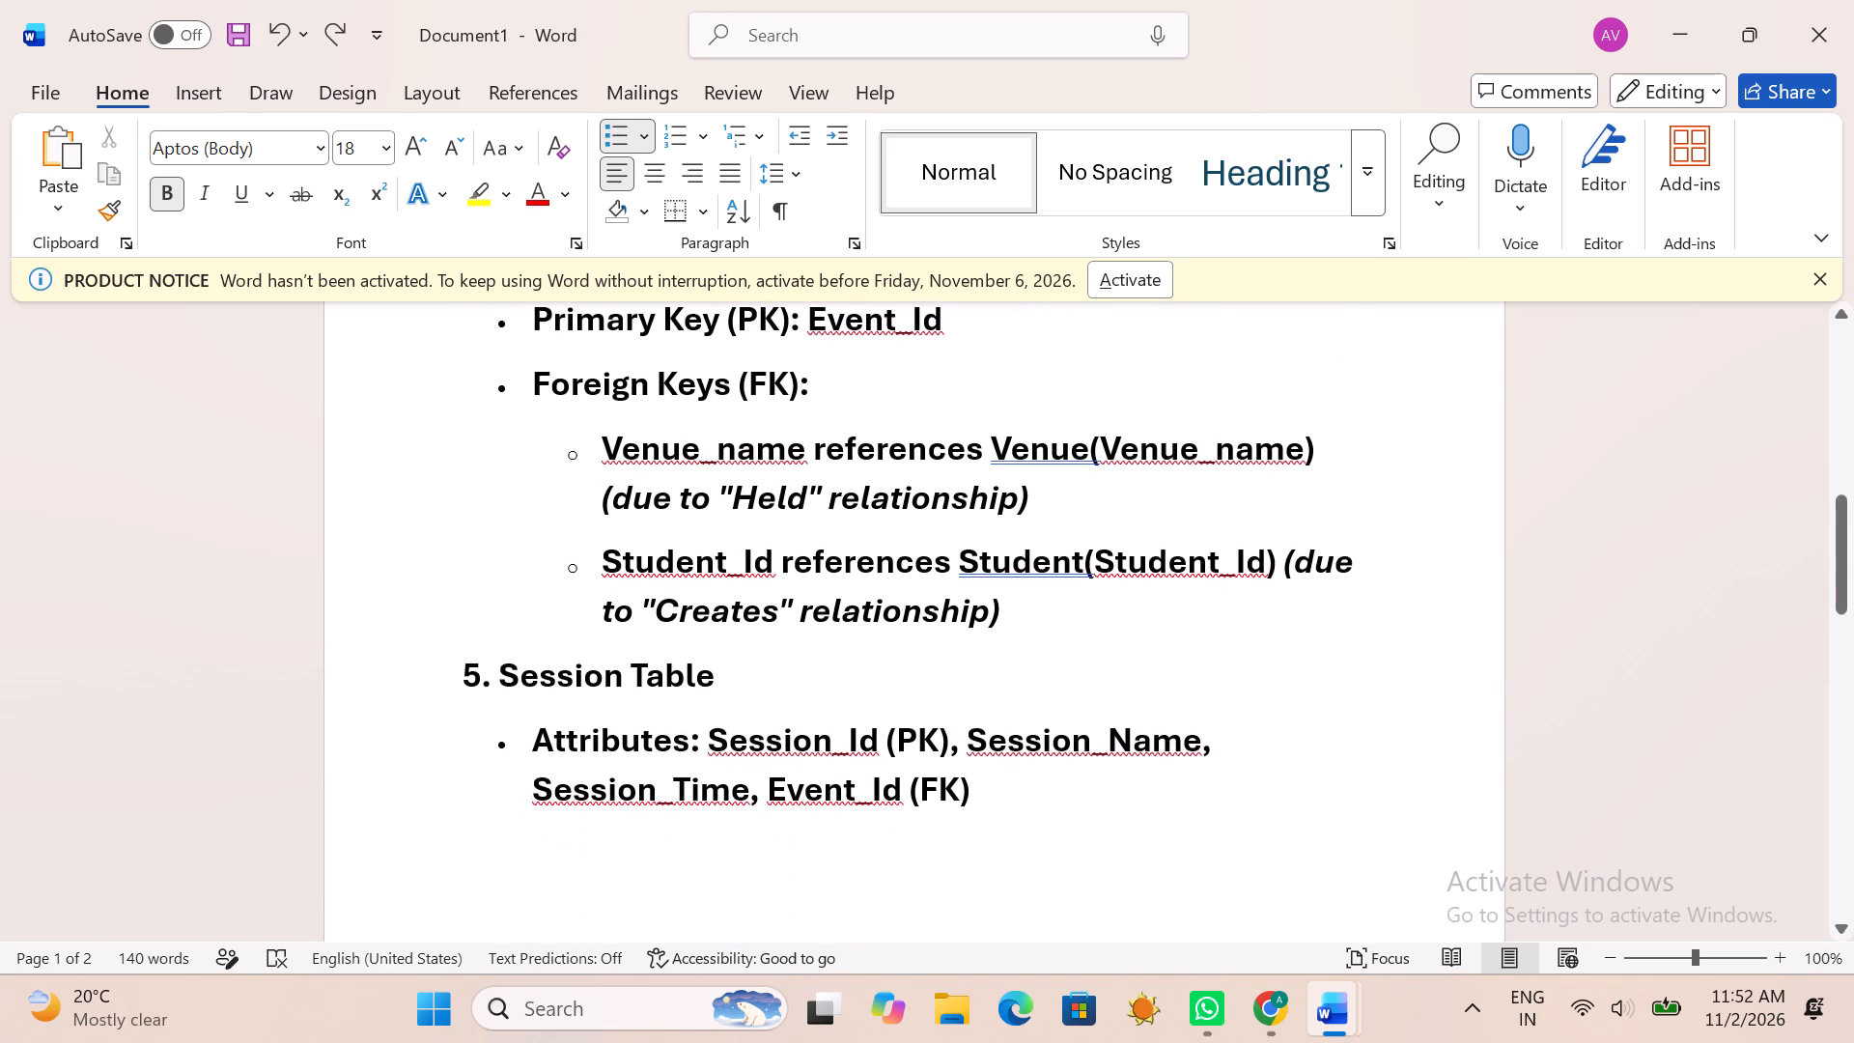
scroll(900, 634, down, 3)
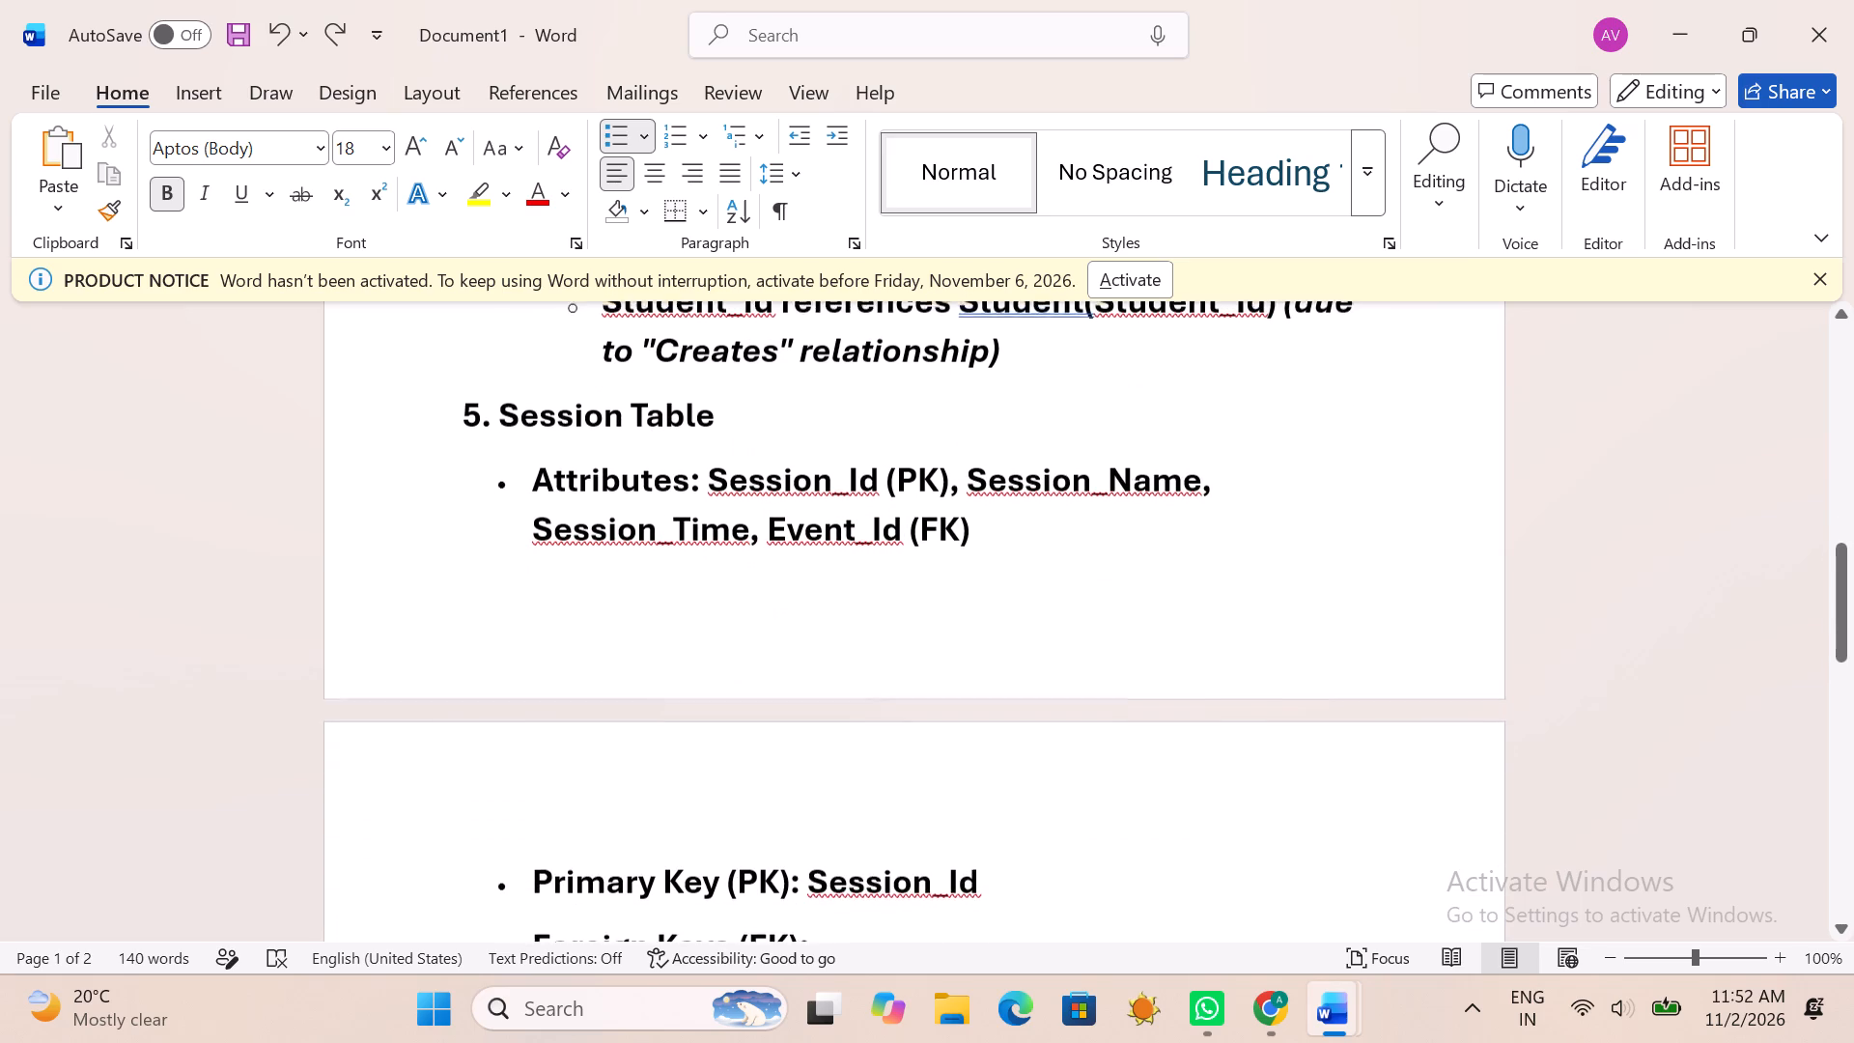
scroll(900, 634, down, 3)
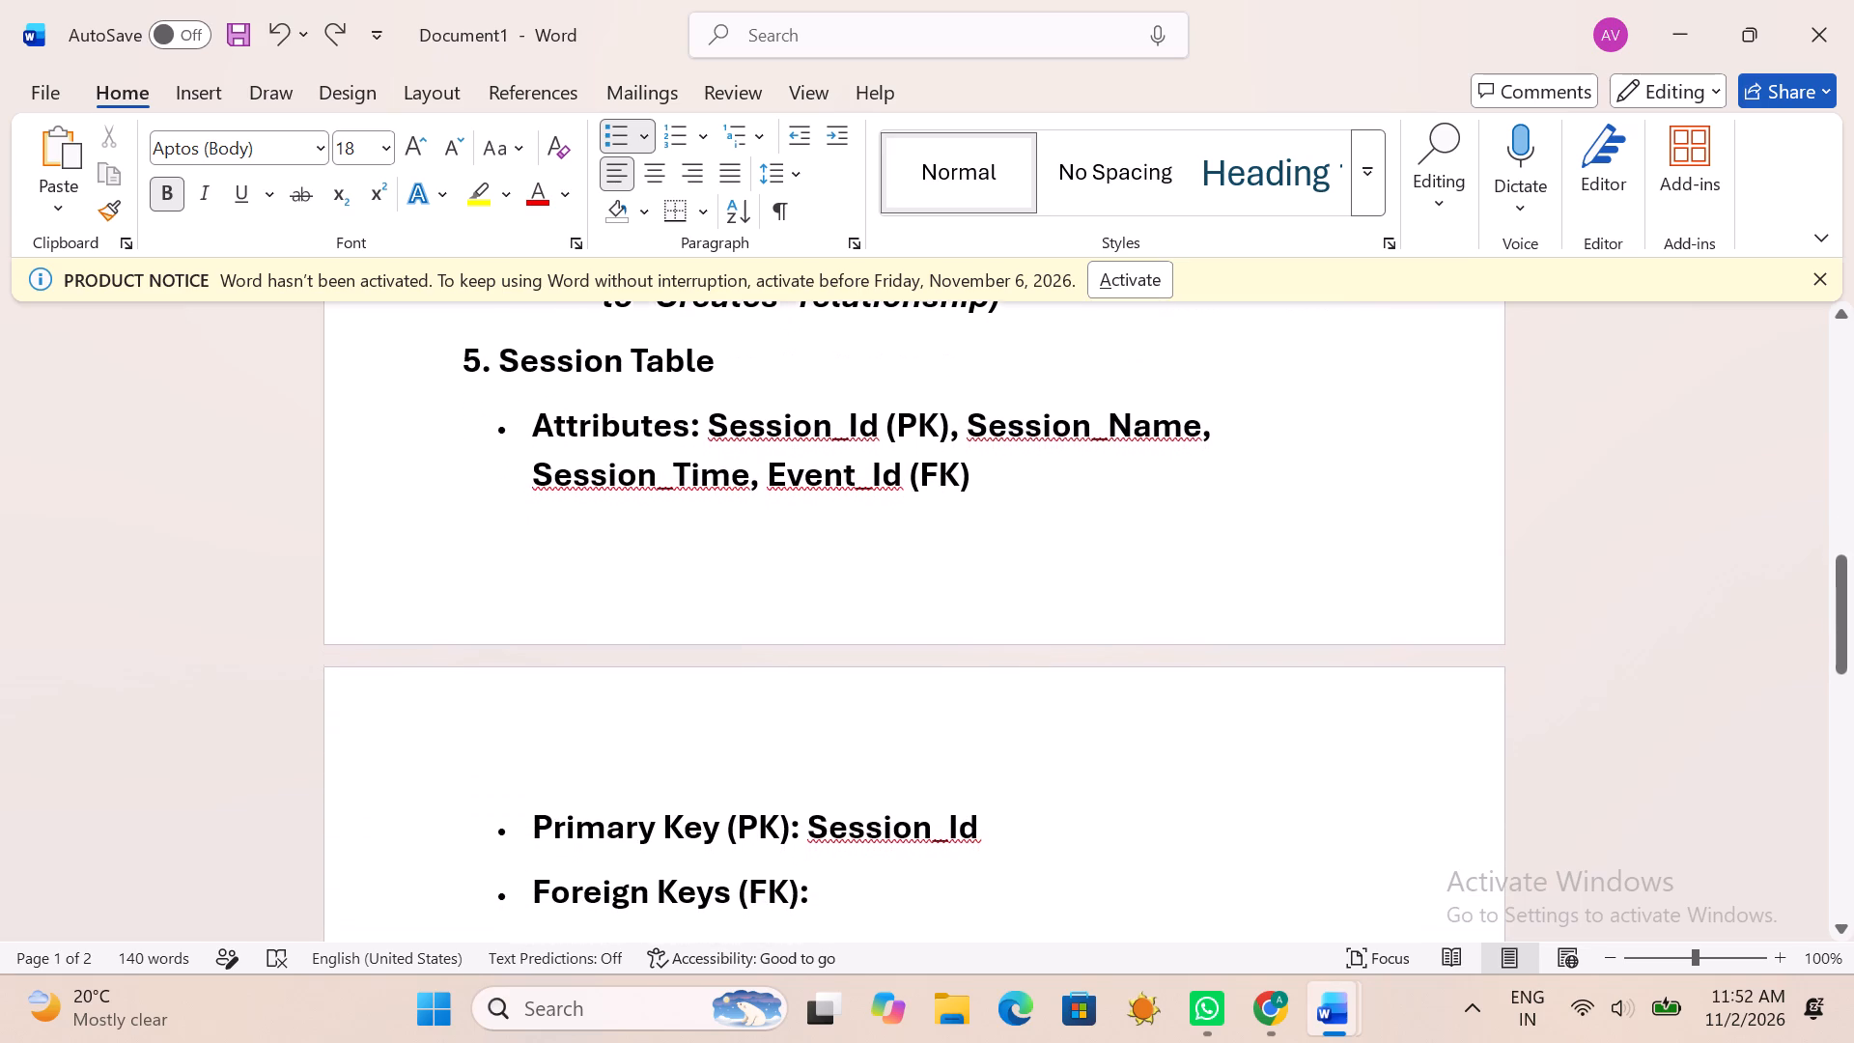
scroll(900, 634, down, 6)
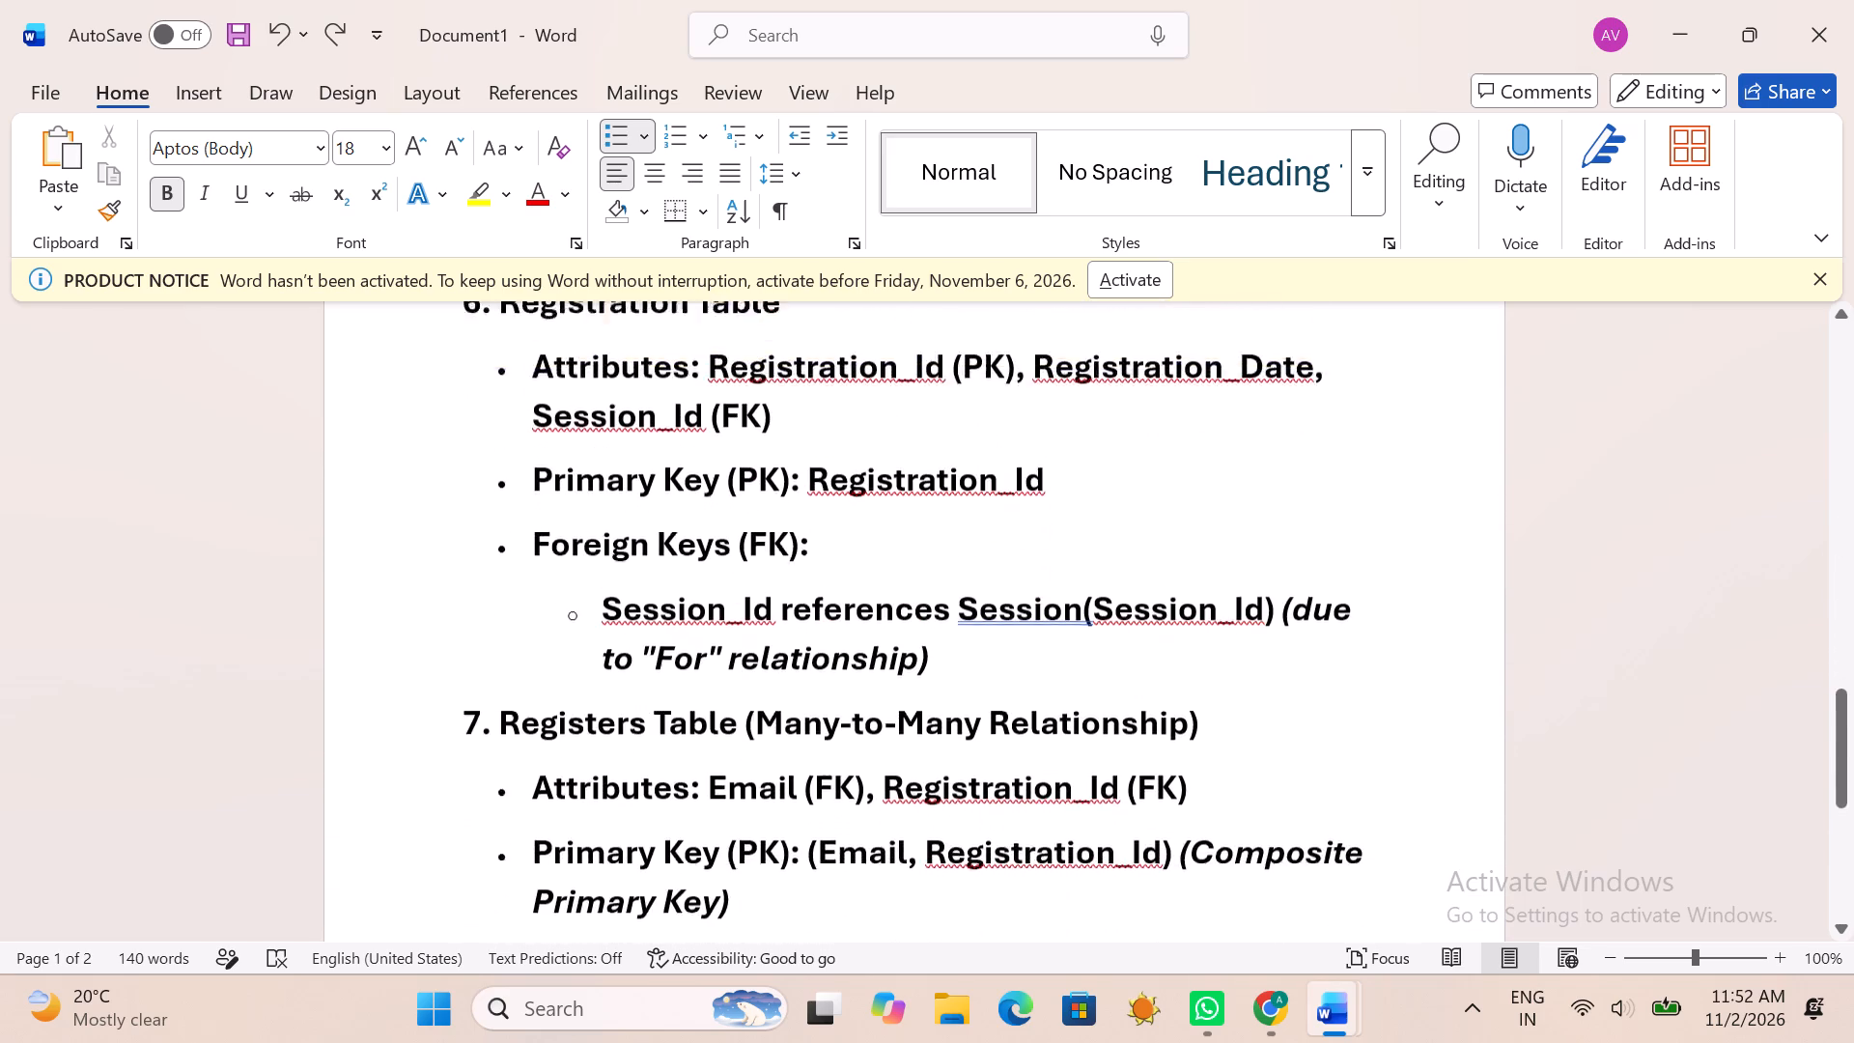
scroll(900, 634, down, 3)
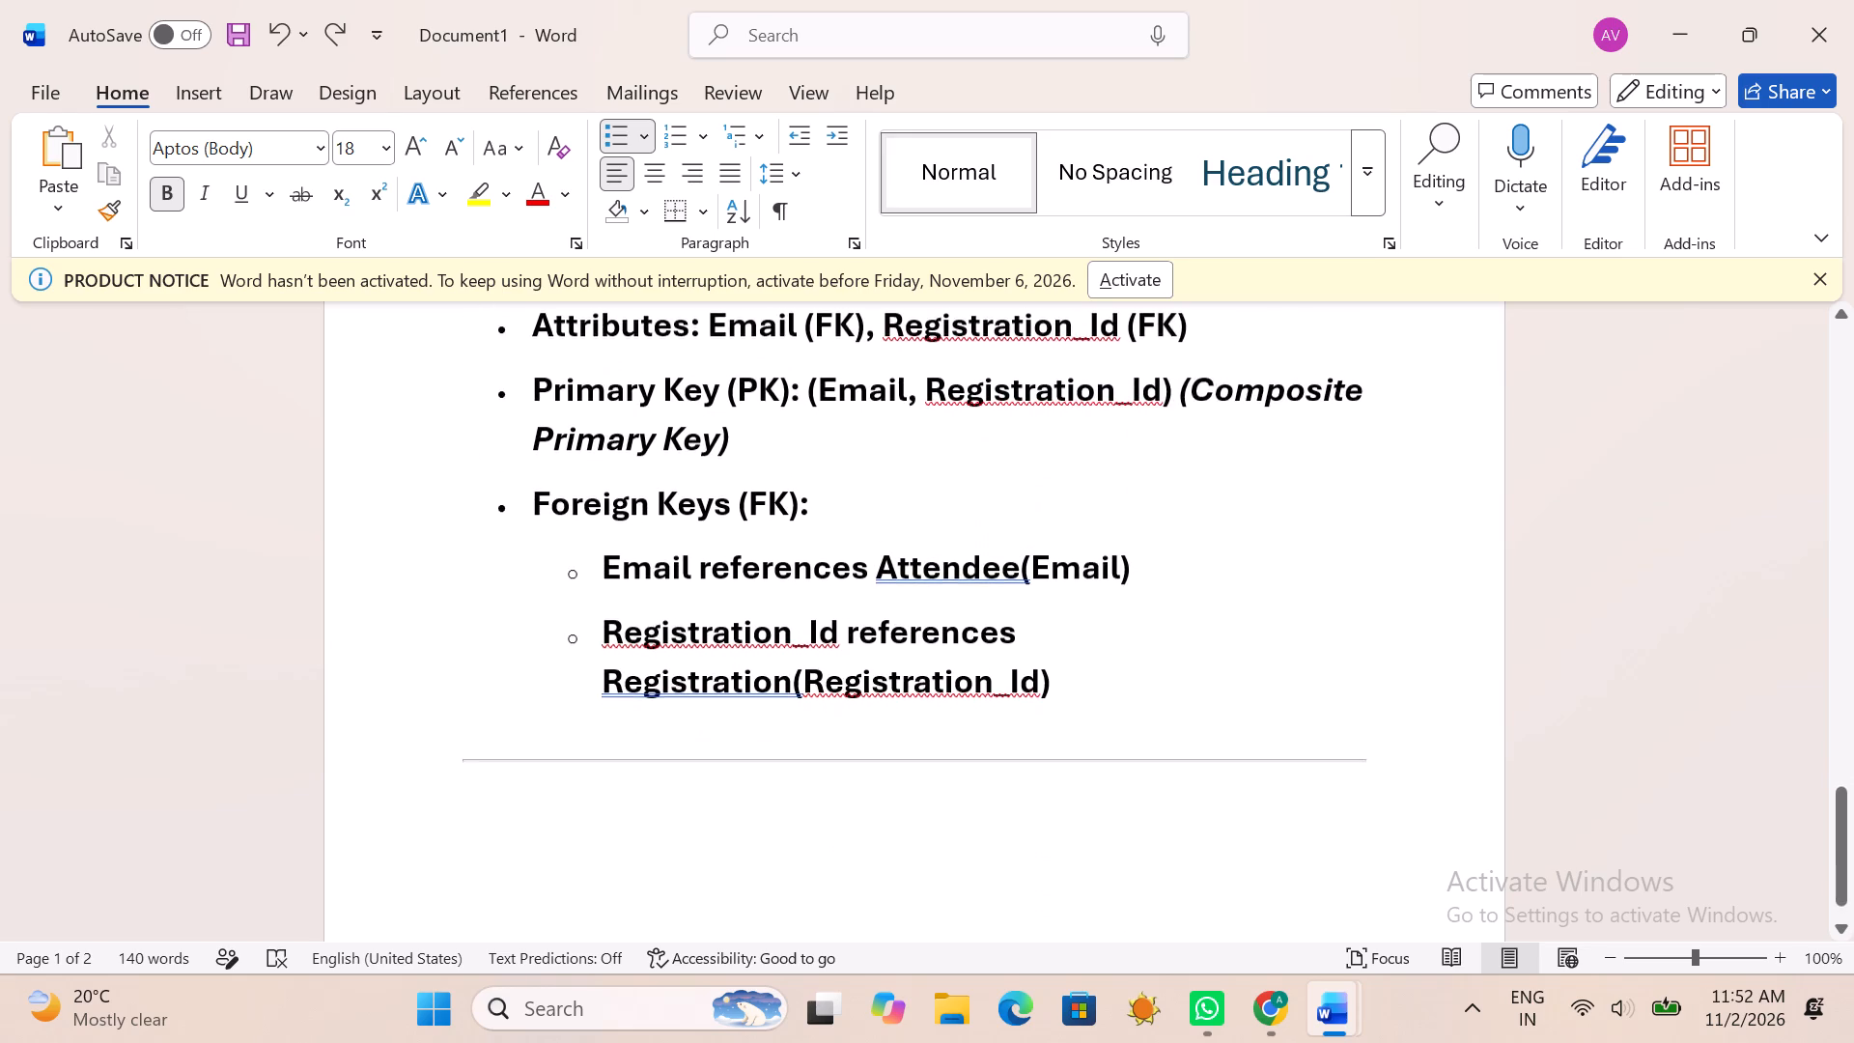
Review the schema backwards from the Registers Table to the Student Table, checking each table's attributes, primary keys and foreign key references.
scroll(900, 634, down, 1)
scroll(900, 634, up, 2)
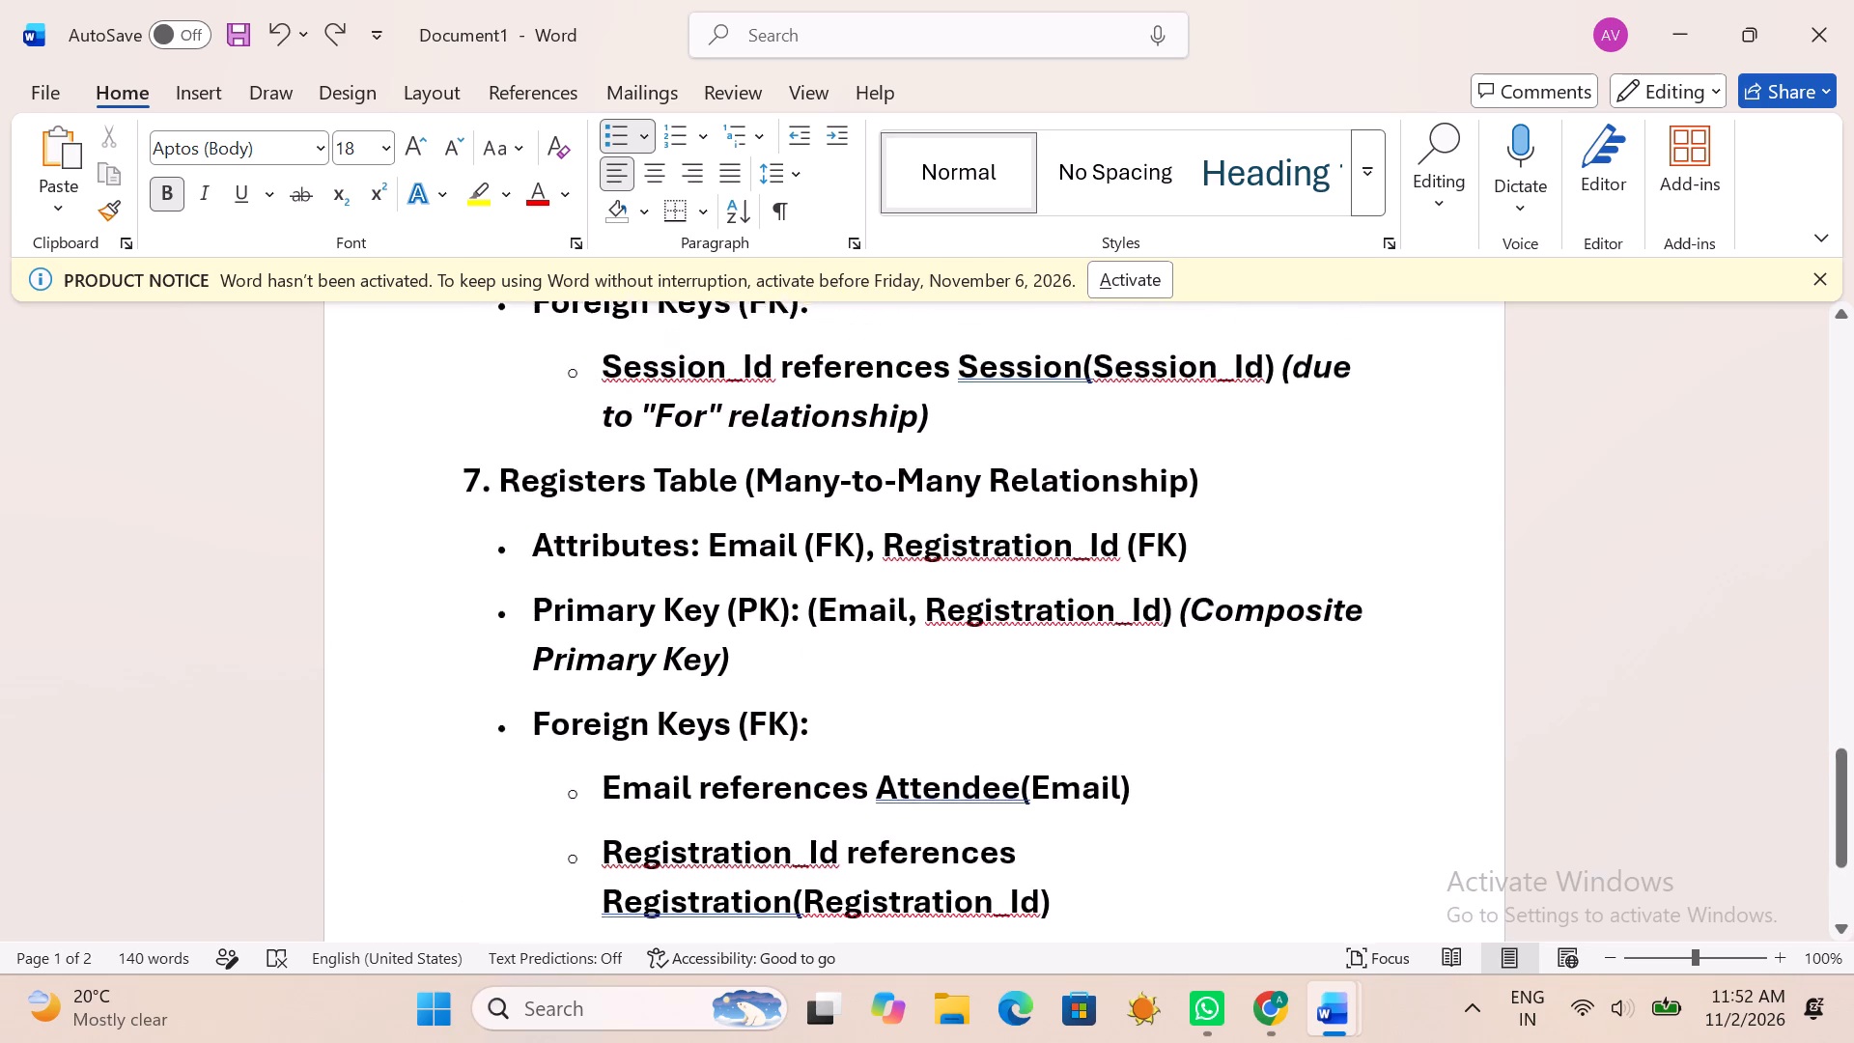
scroll(900, 634, up, 3)
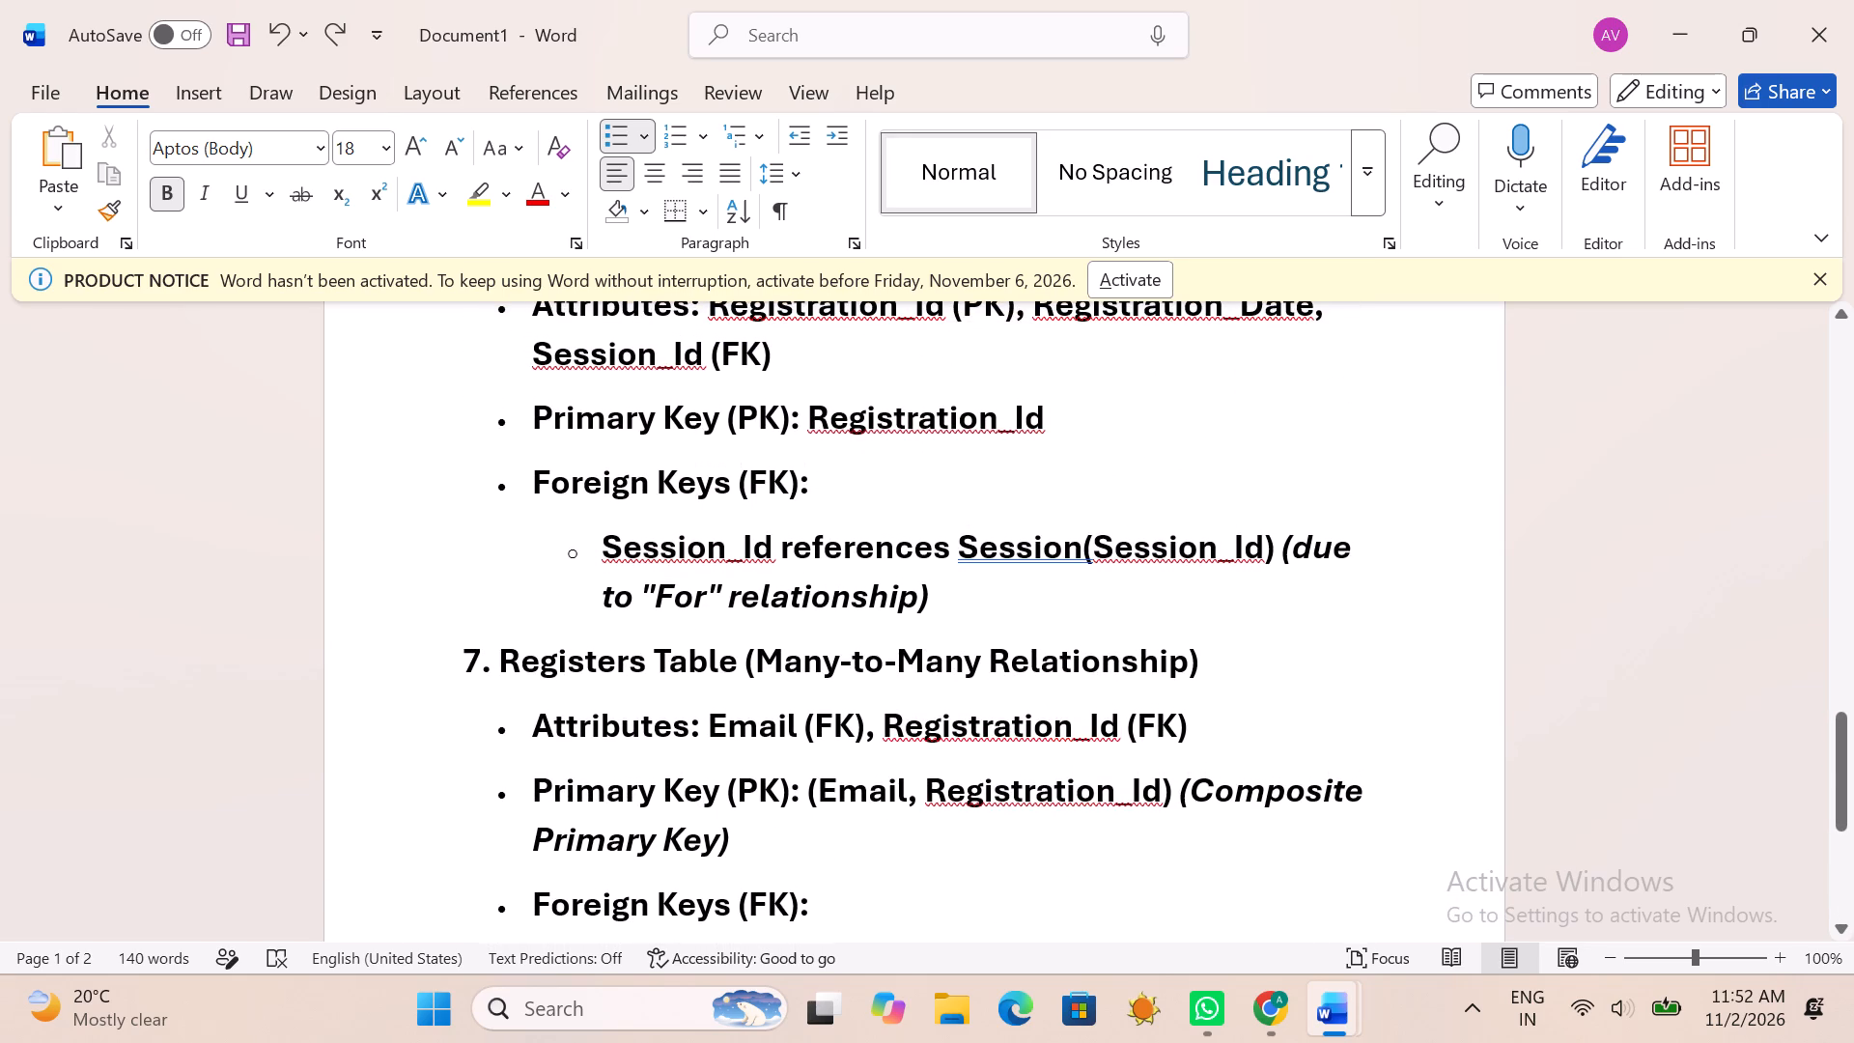
scroll(900, 634, up, 3)
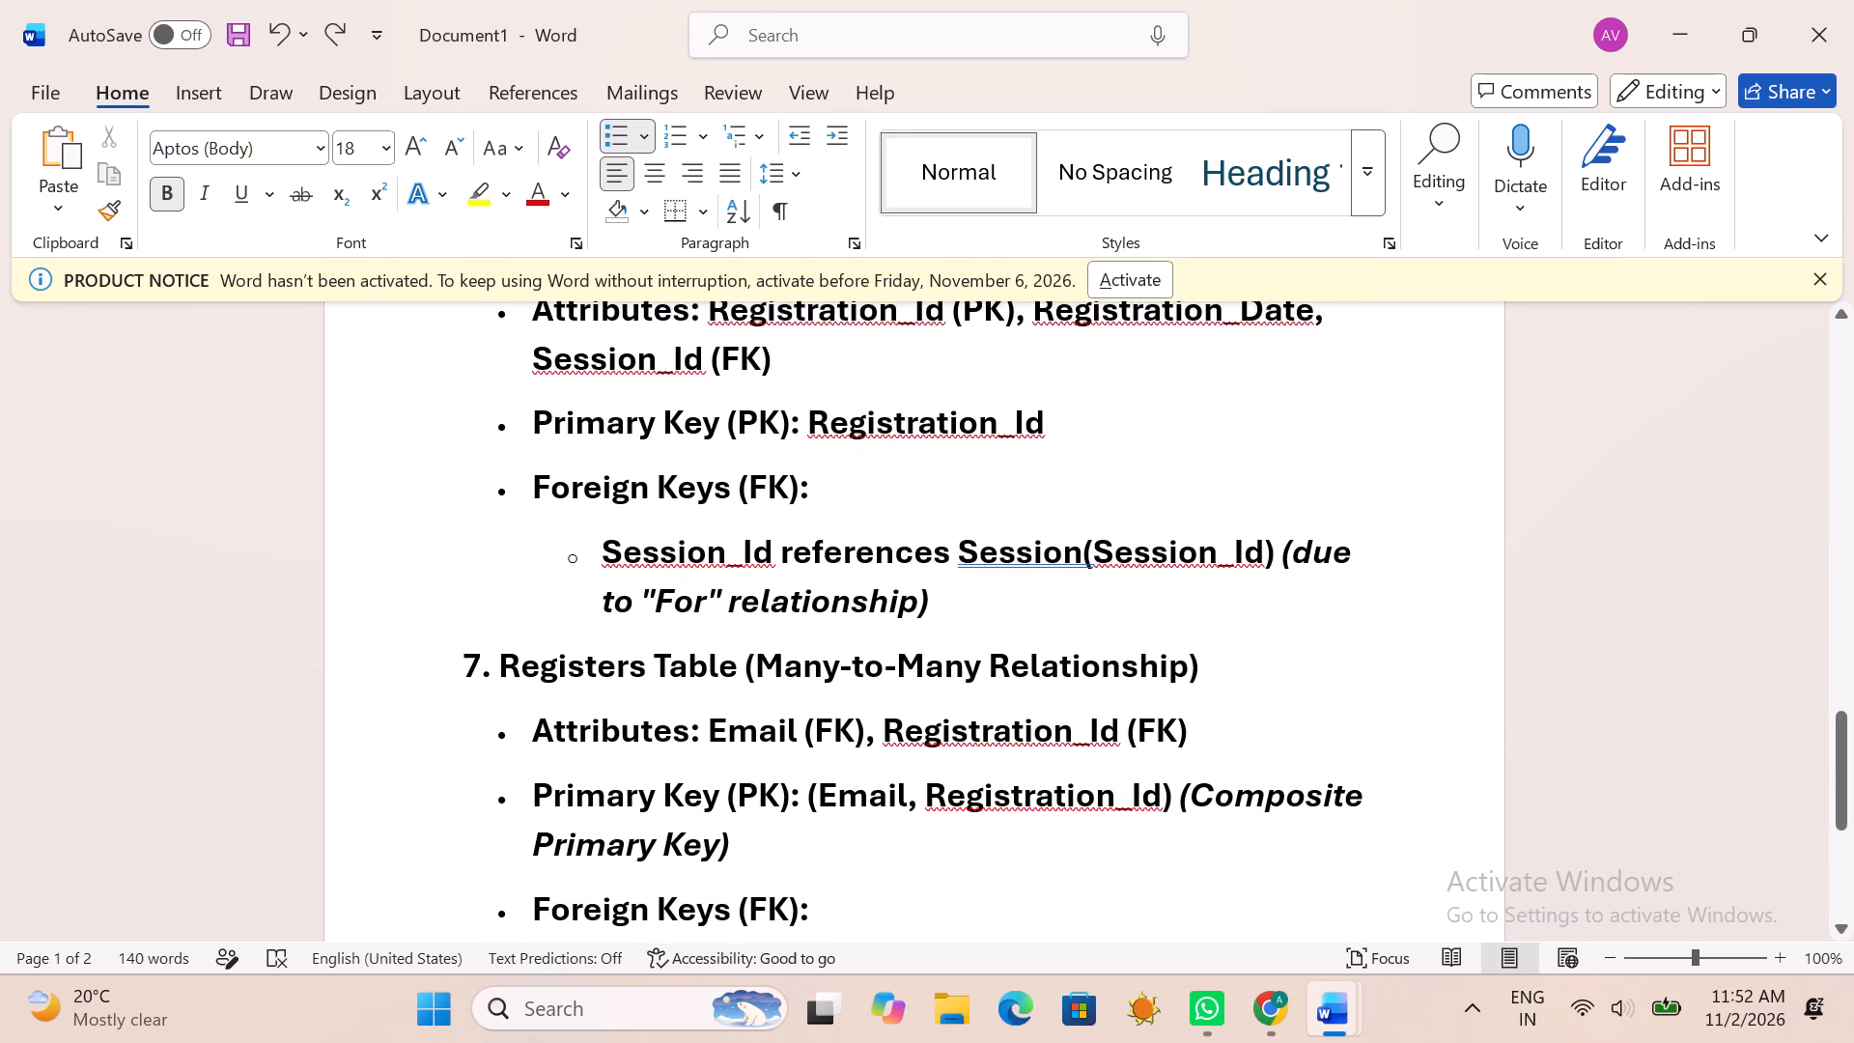
scroll(900, 634, up, 3)
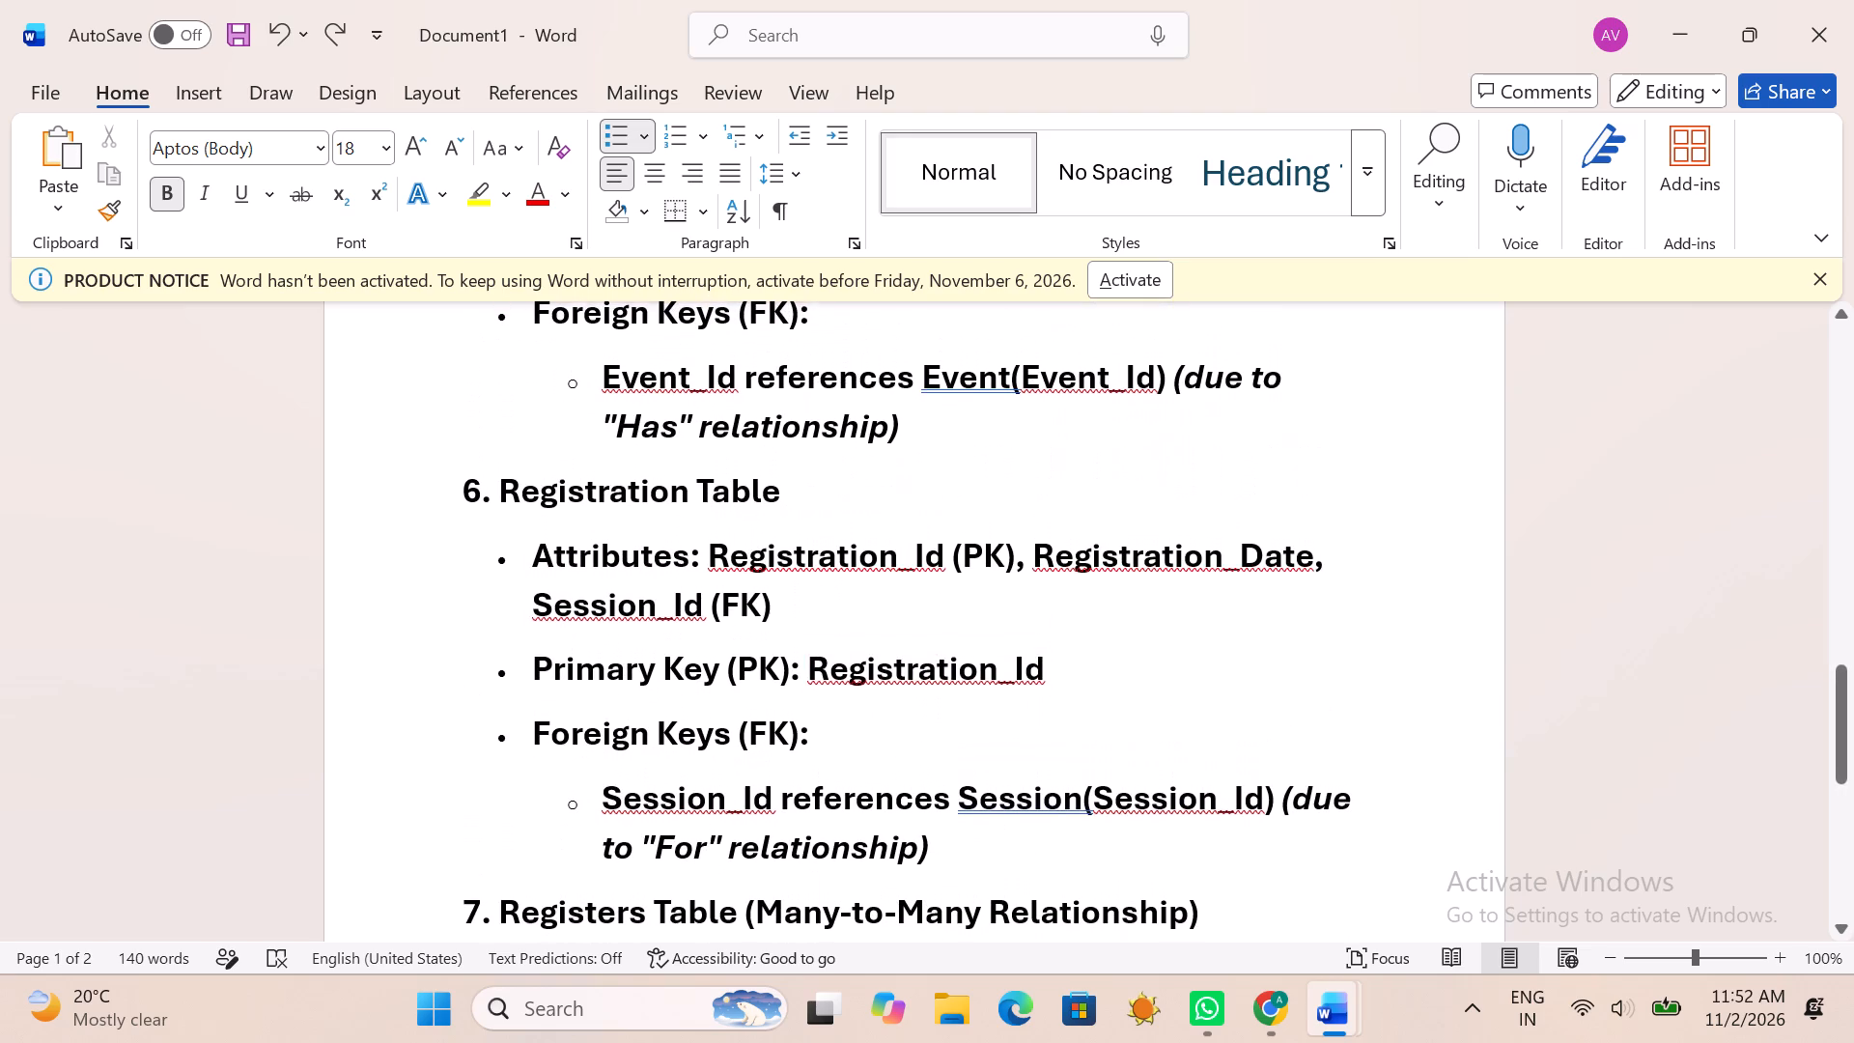
scroll(900, 634, up, 3)
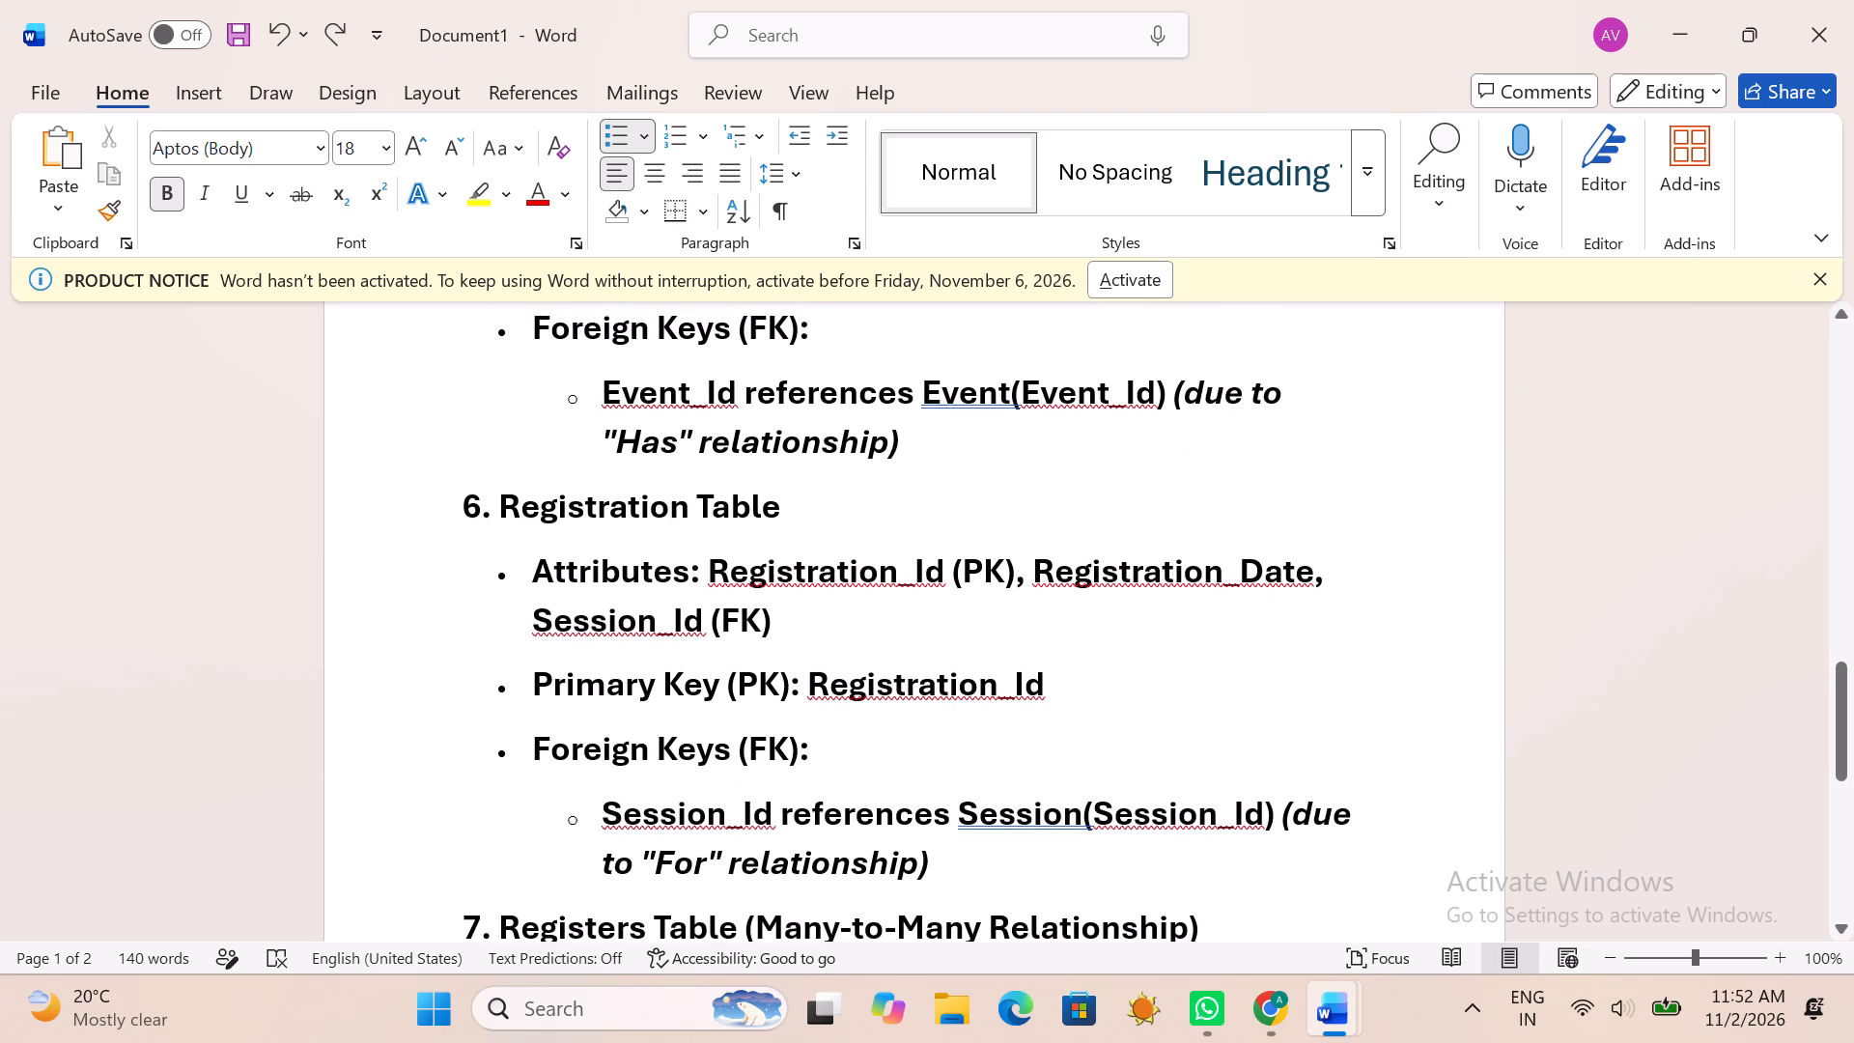
scroll(900, 634, up, 1)
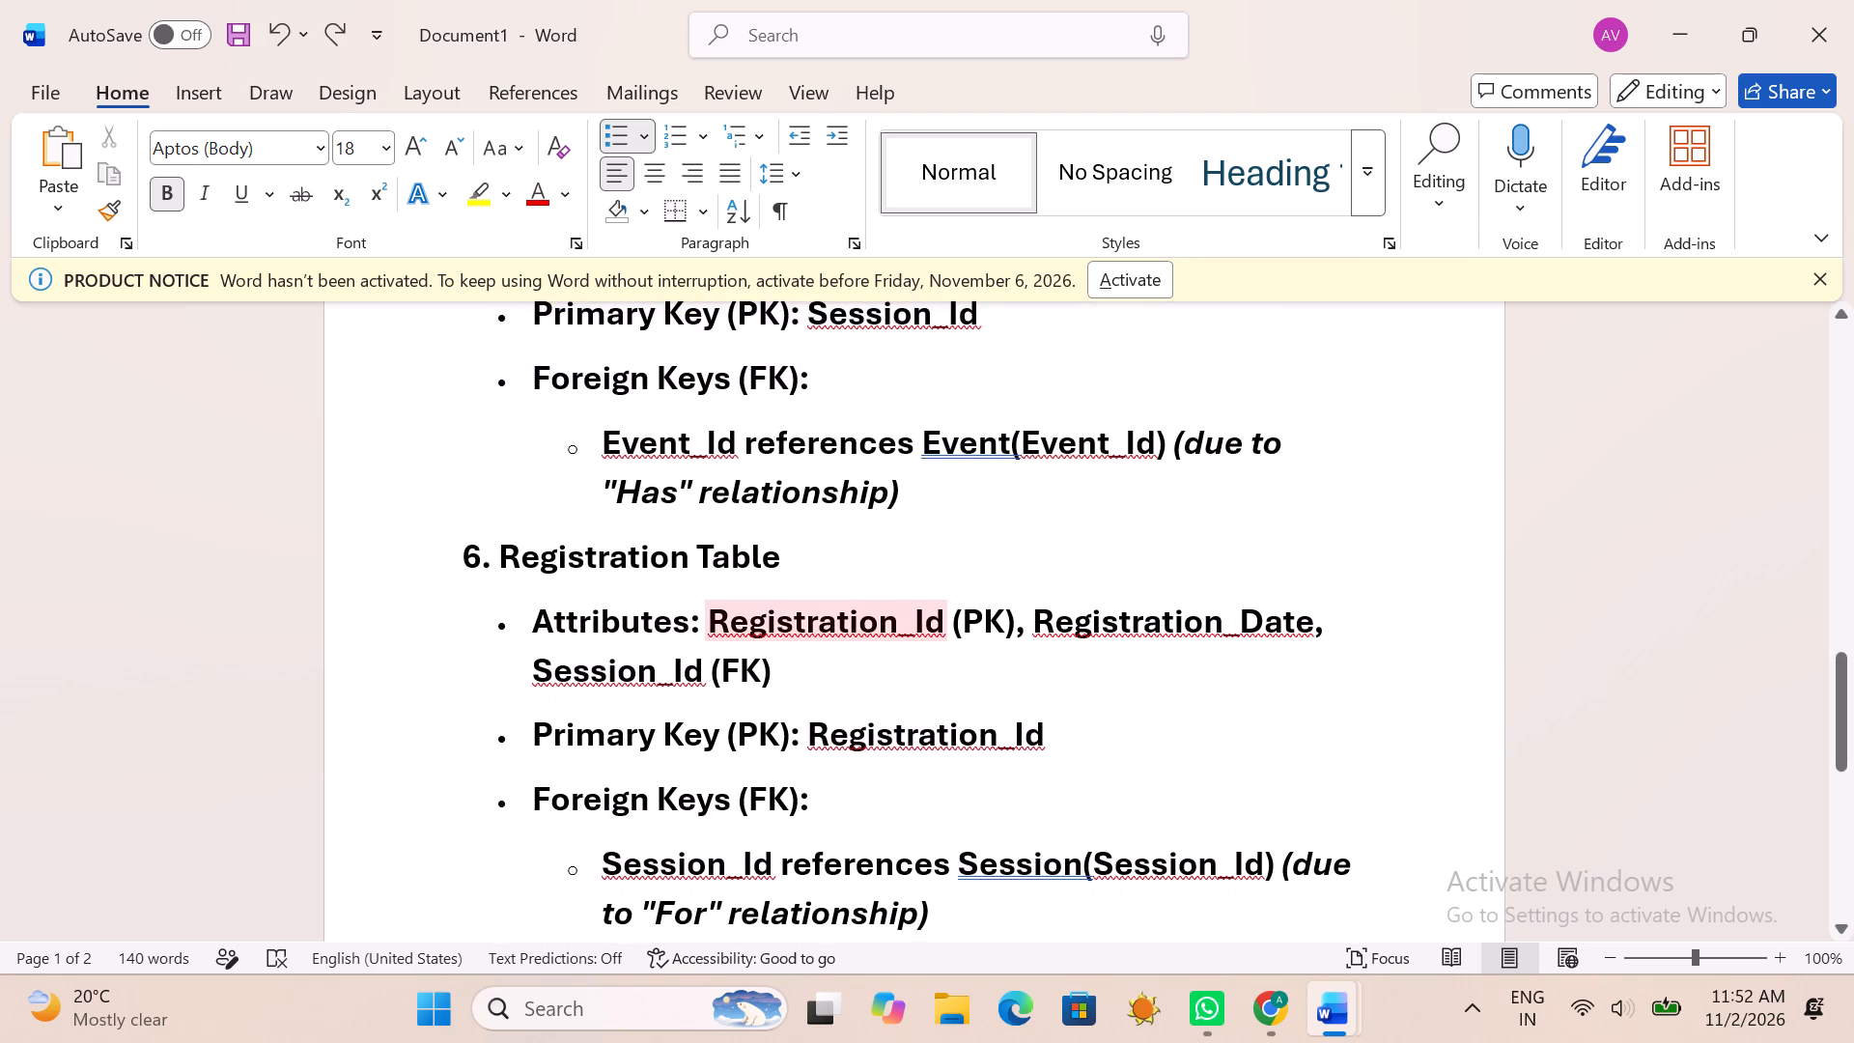
scroll(900, 634, up, 2)
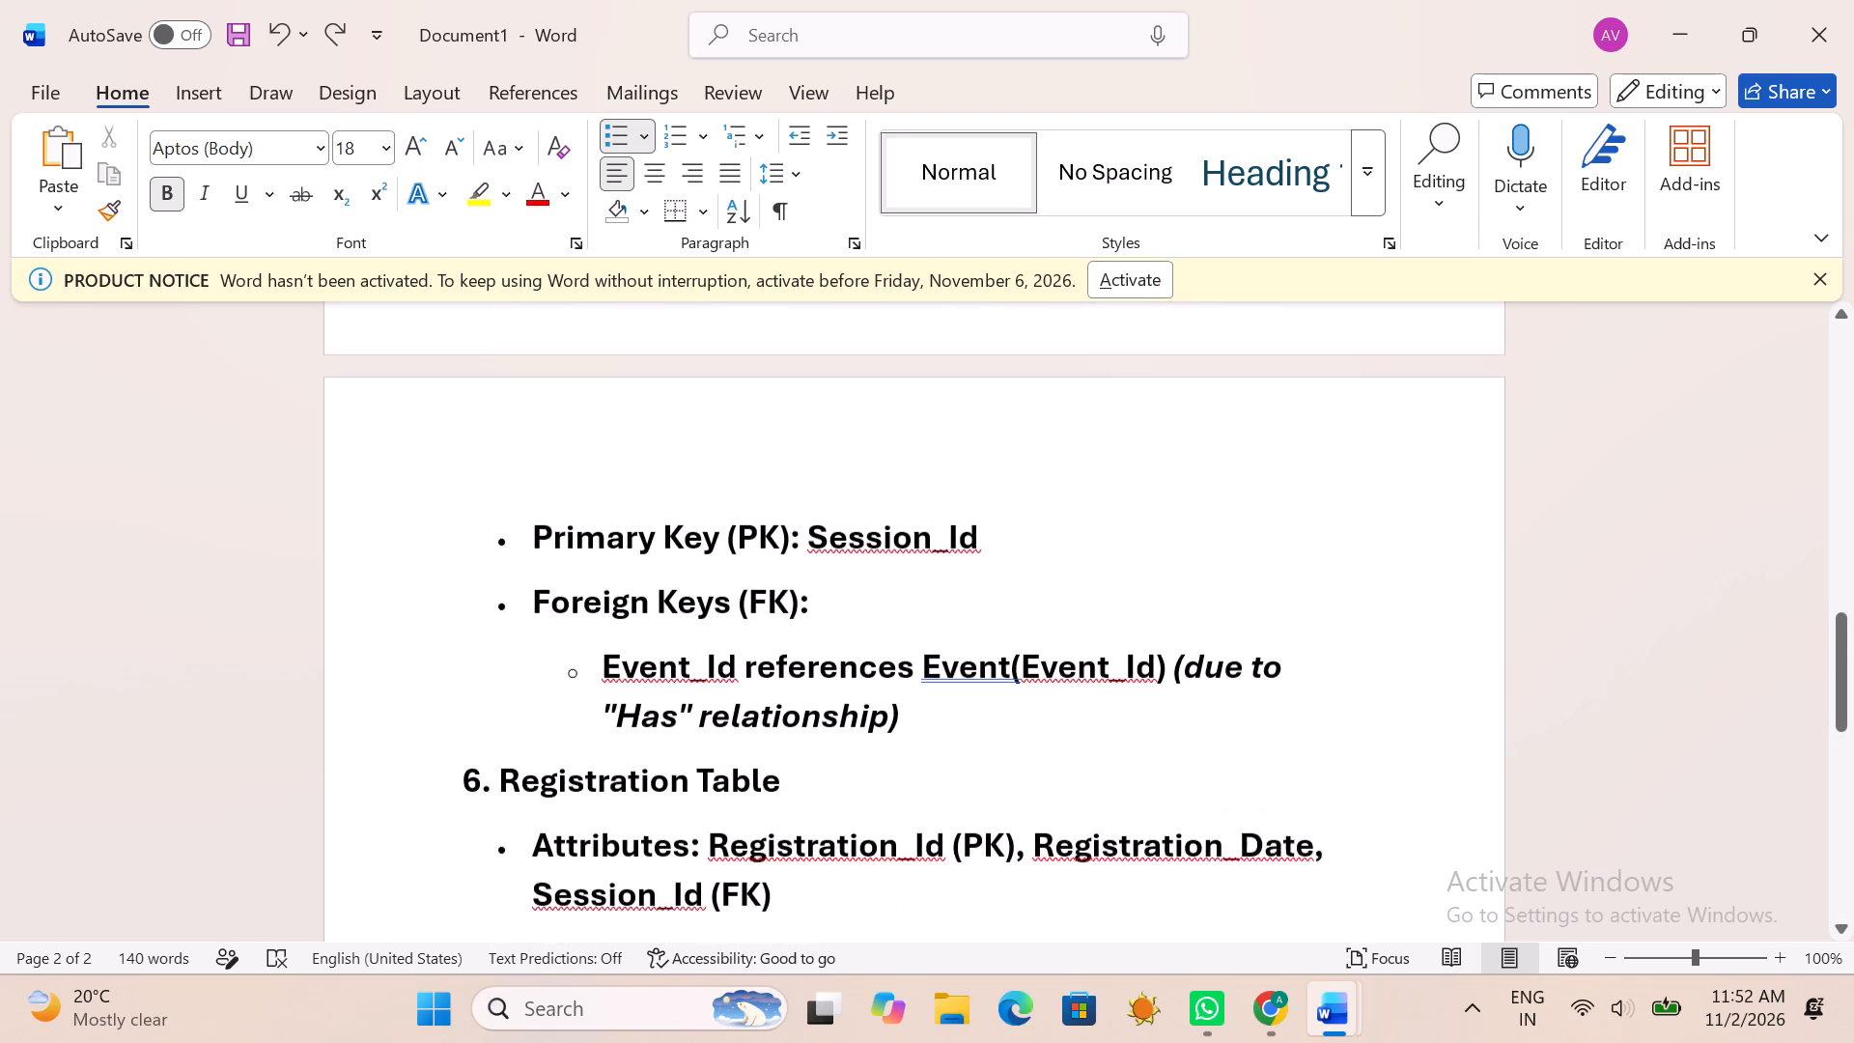
scroll(900, 634, up, 4)
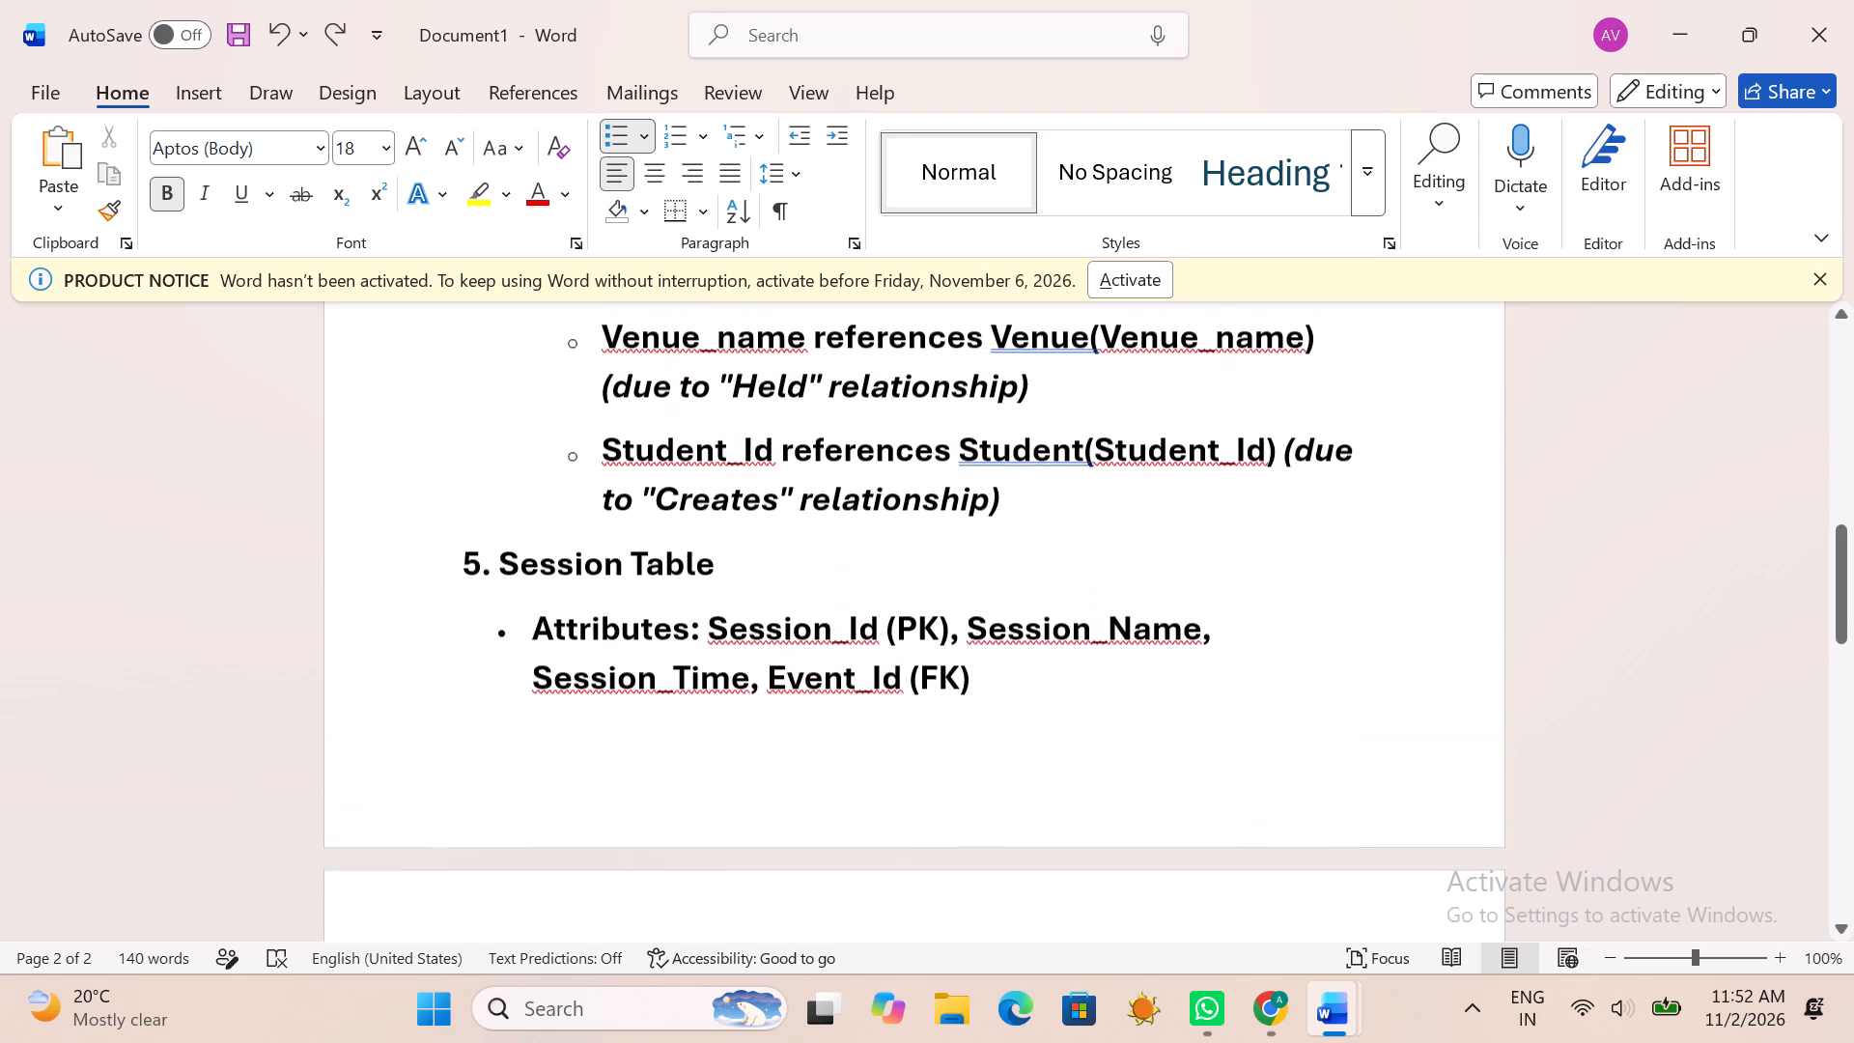
scroll(900, 634, up, 3)
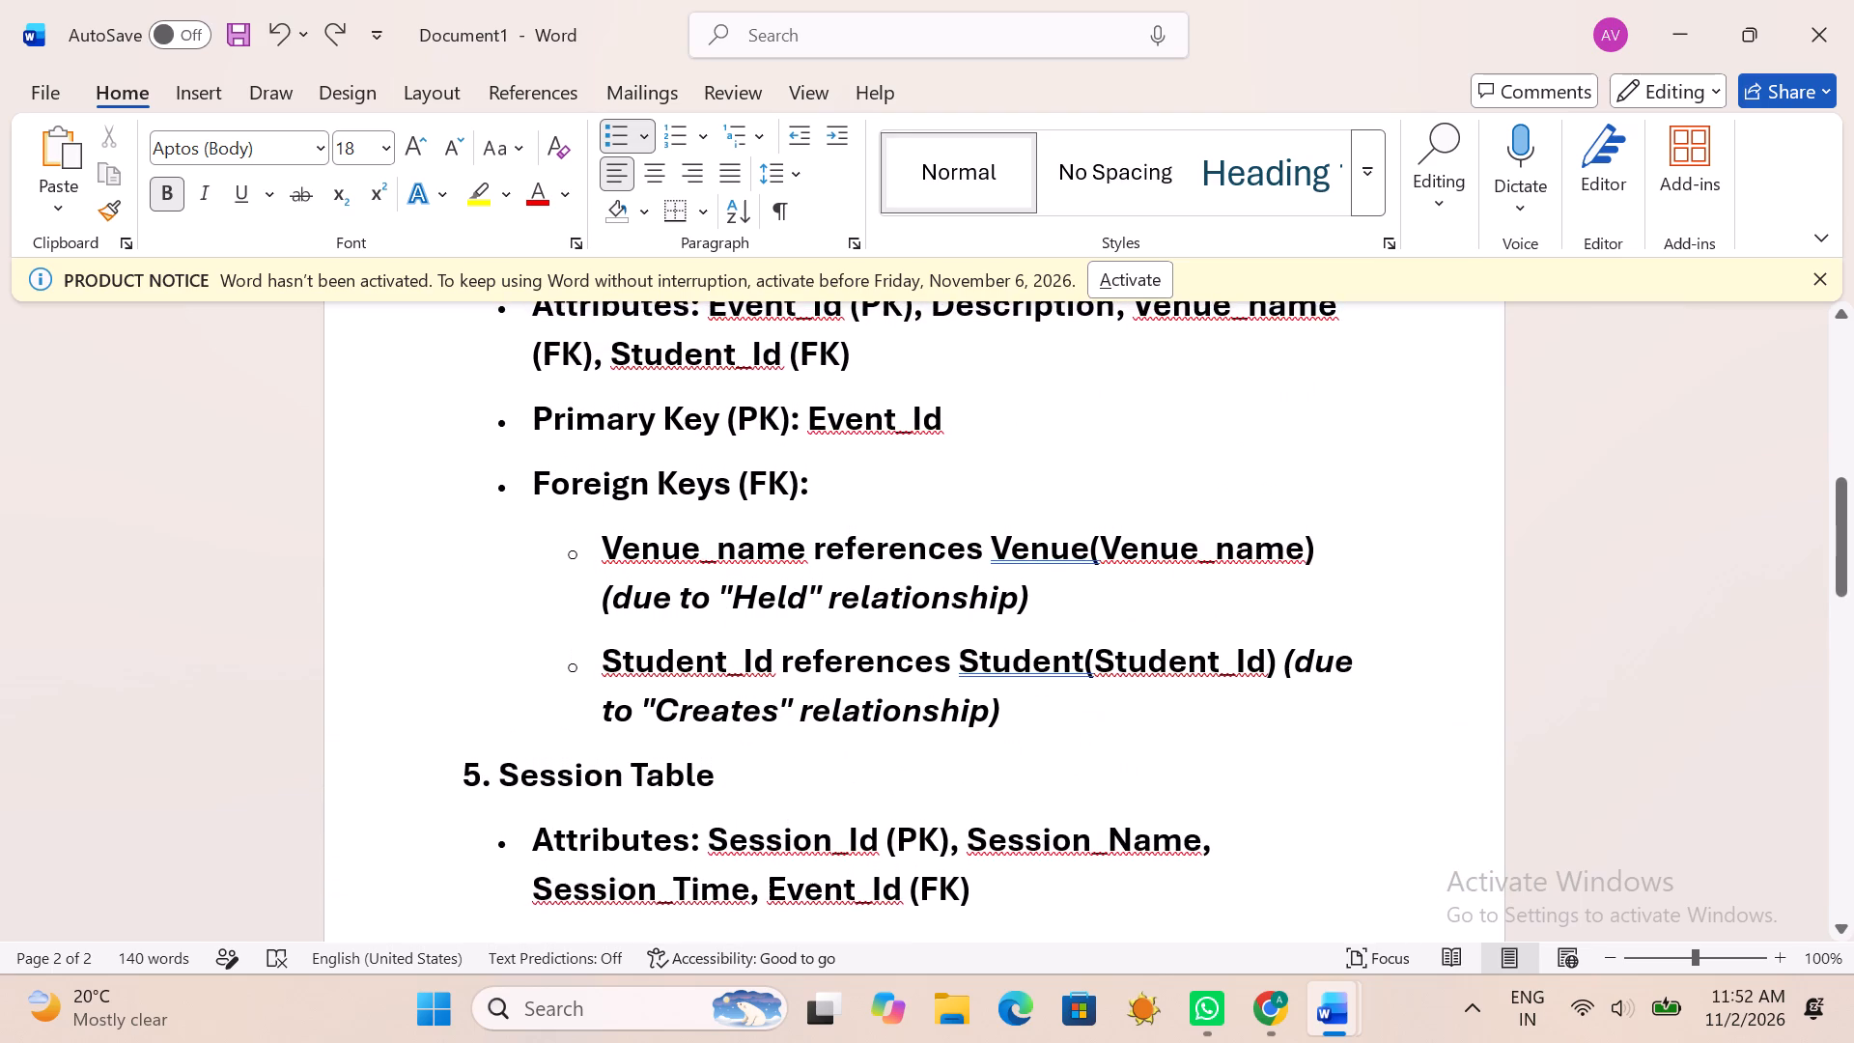
scroll(900, 634, up, 2)
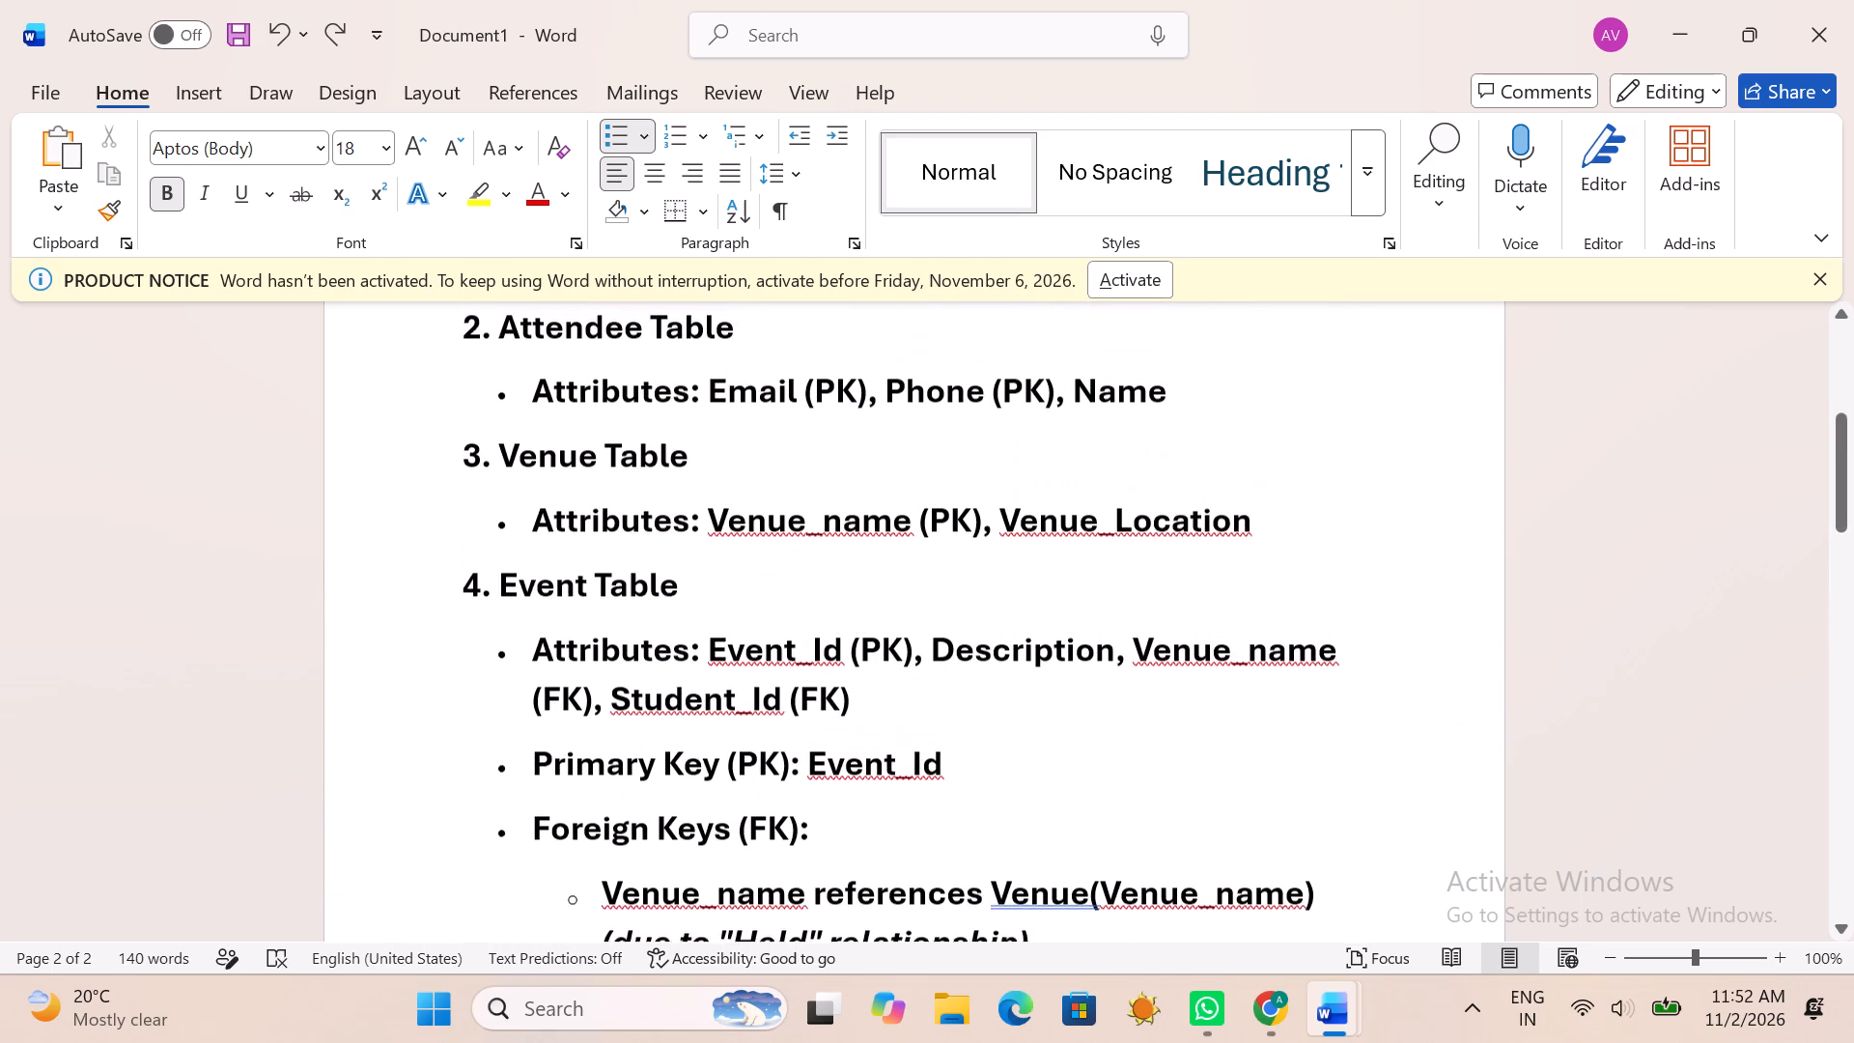
scroll(900, 634, up, 1)
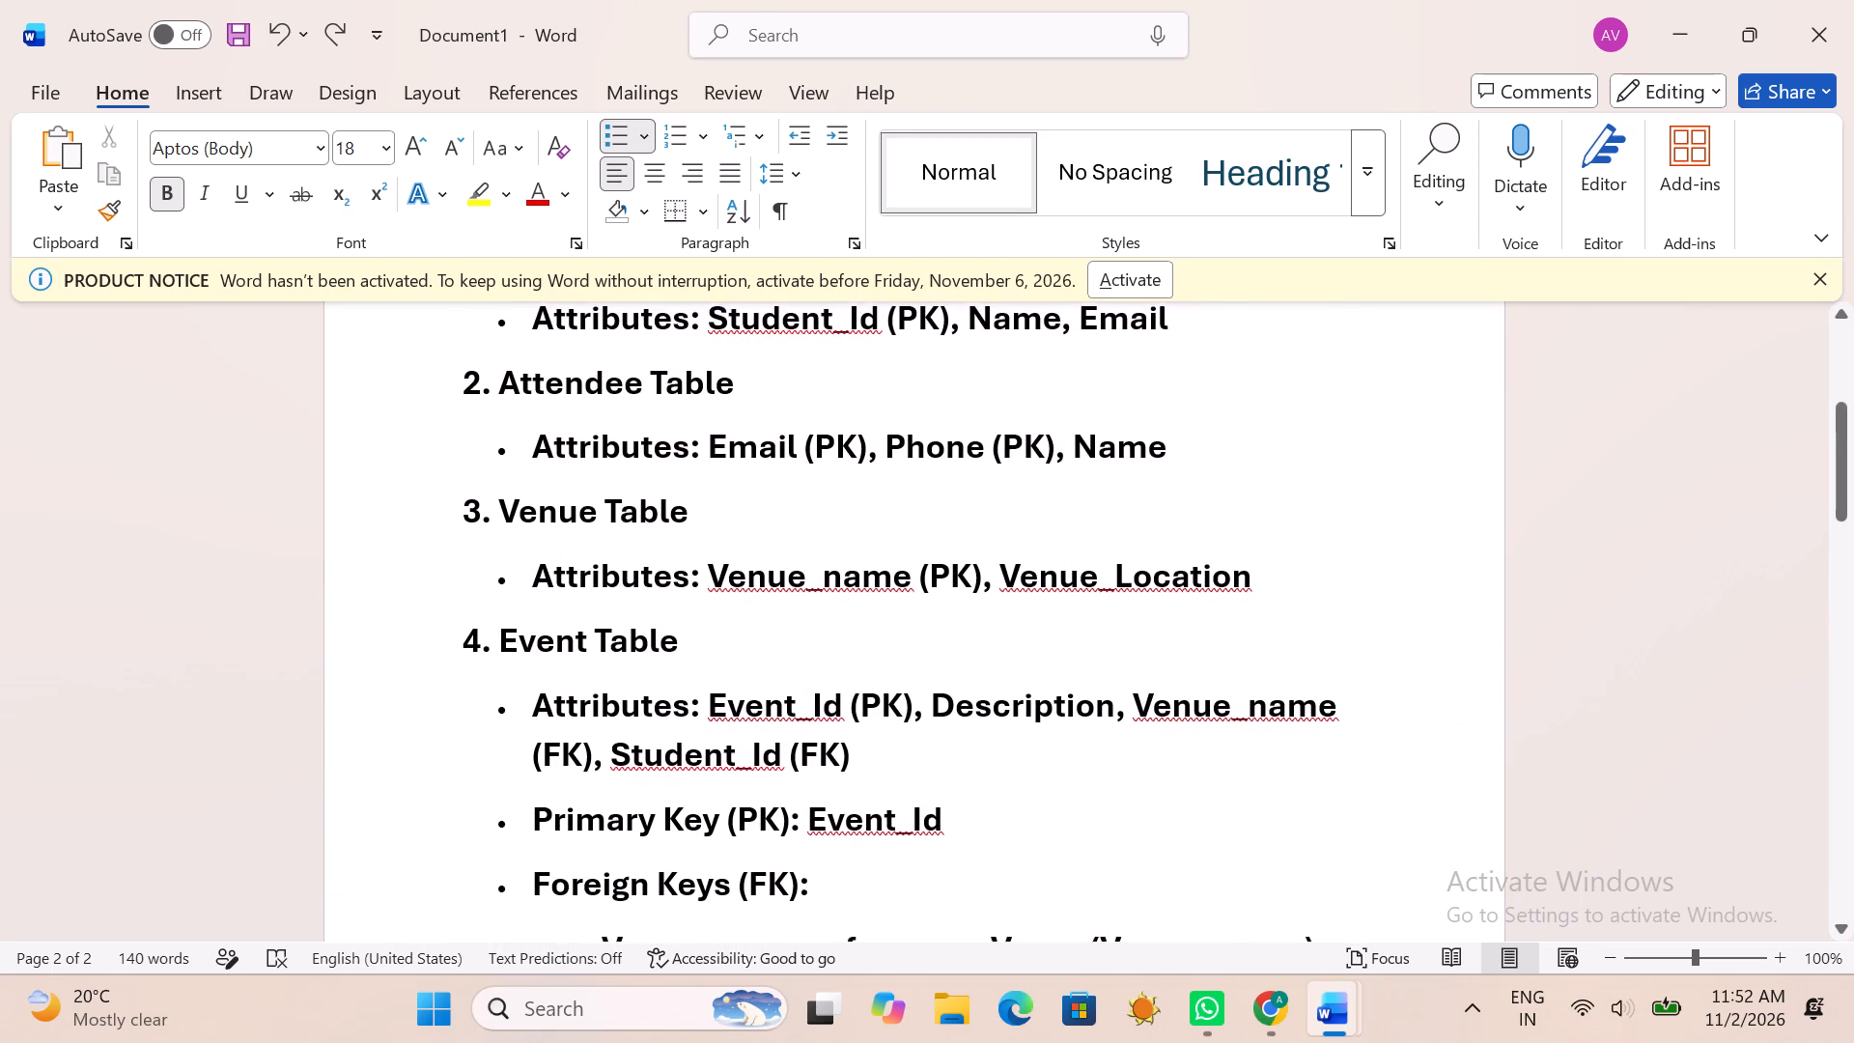
scroll(900, 634, up, 1)
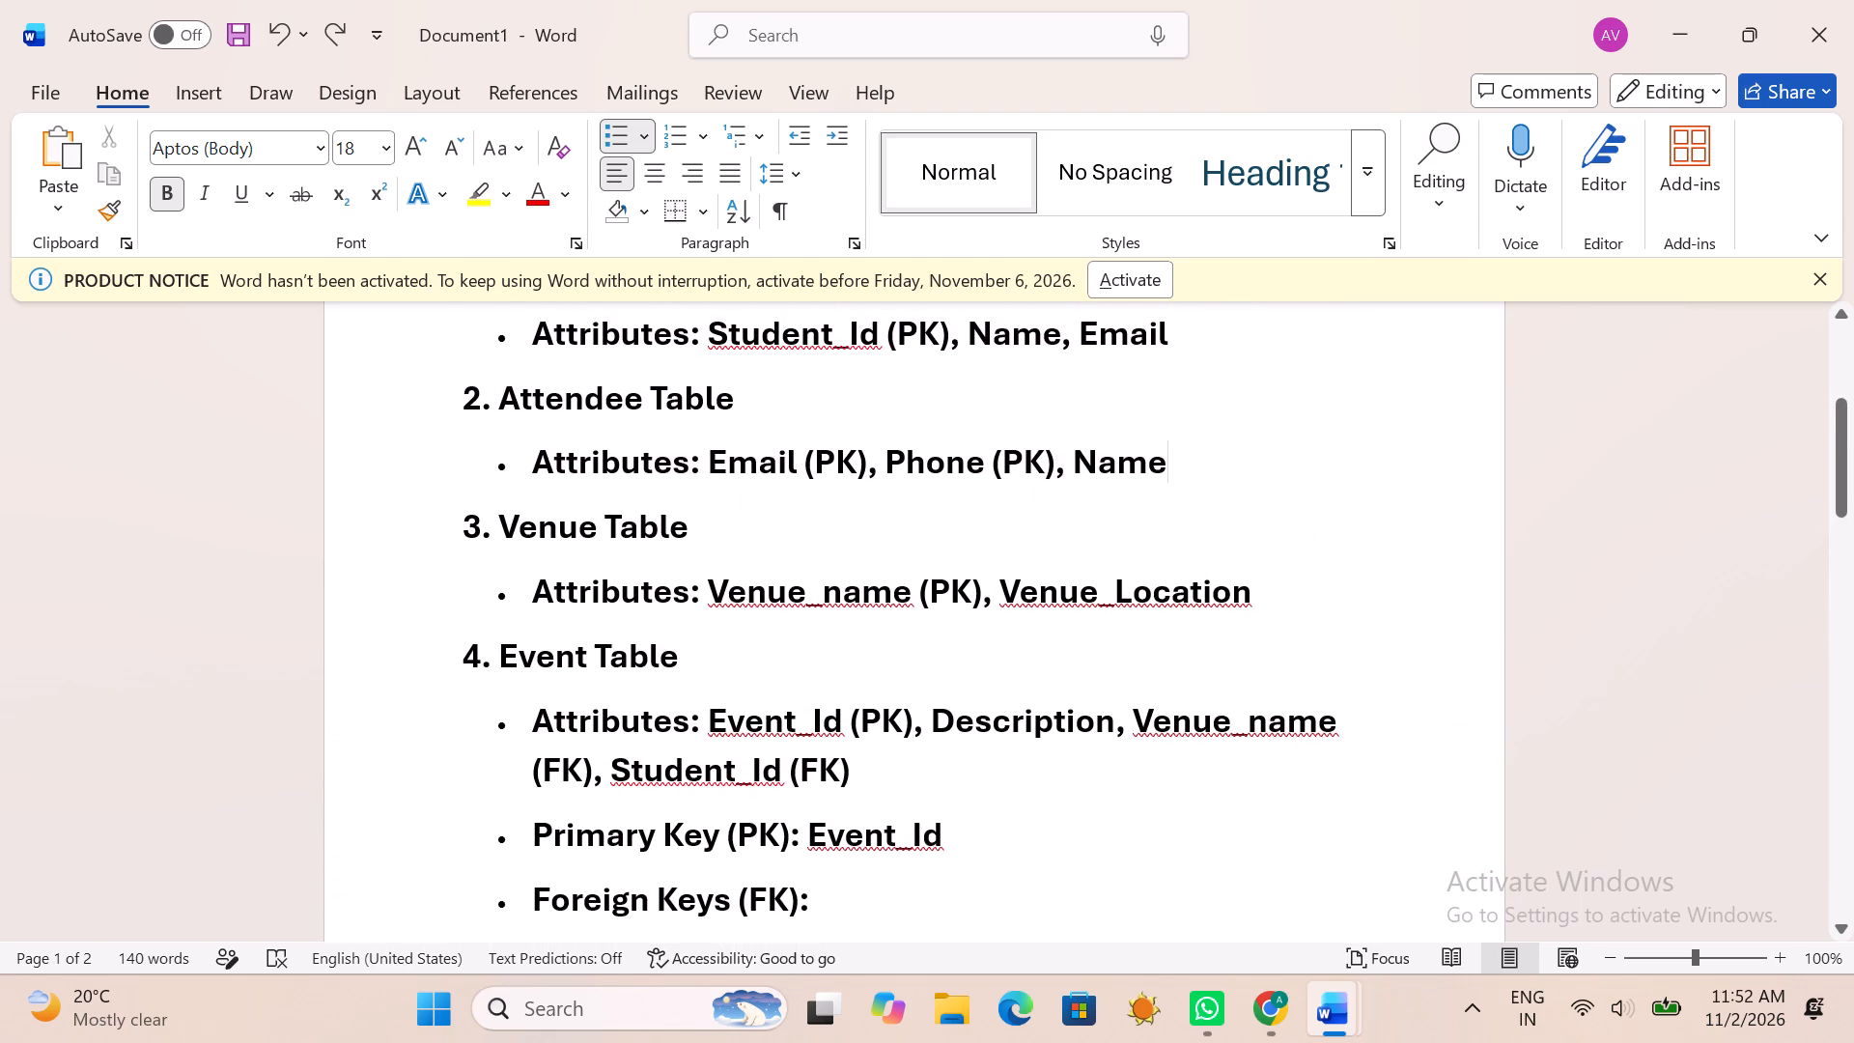
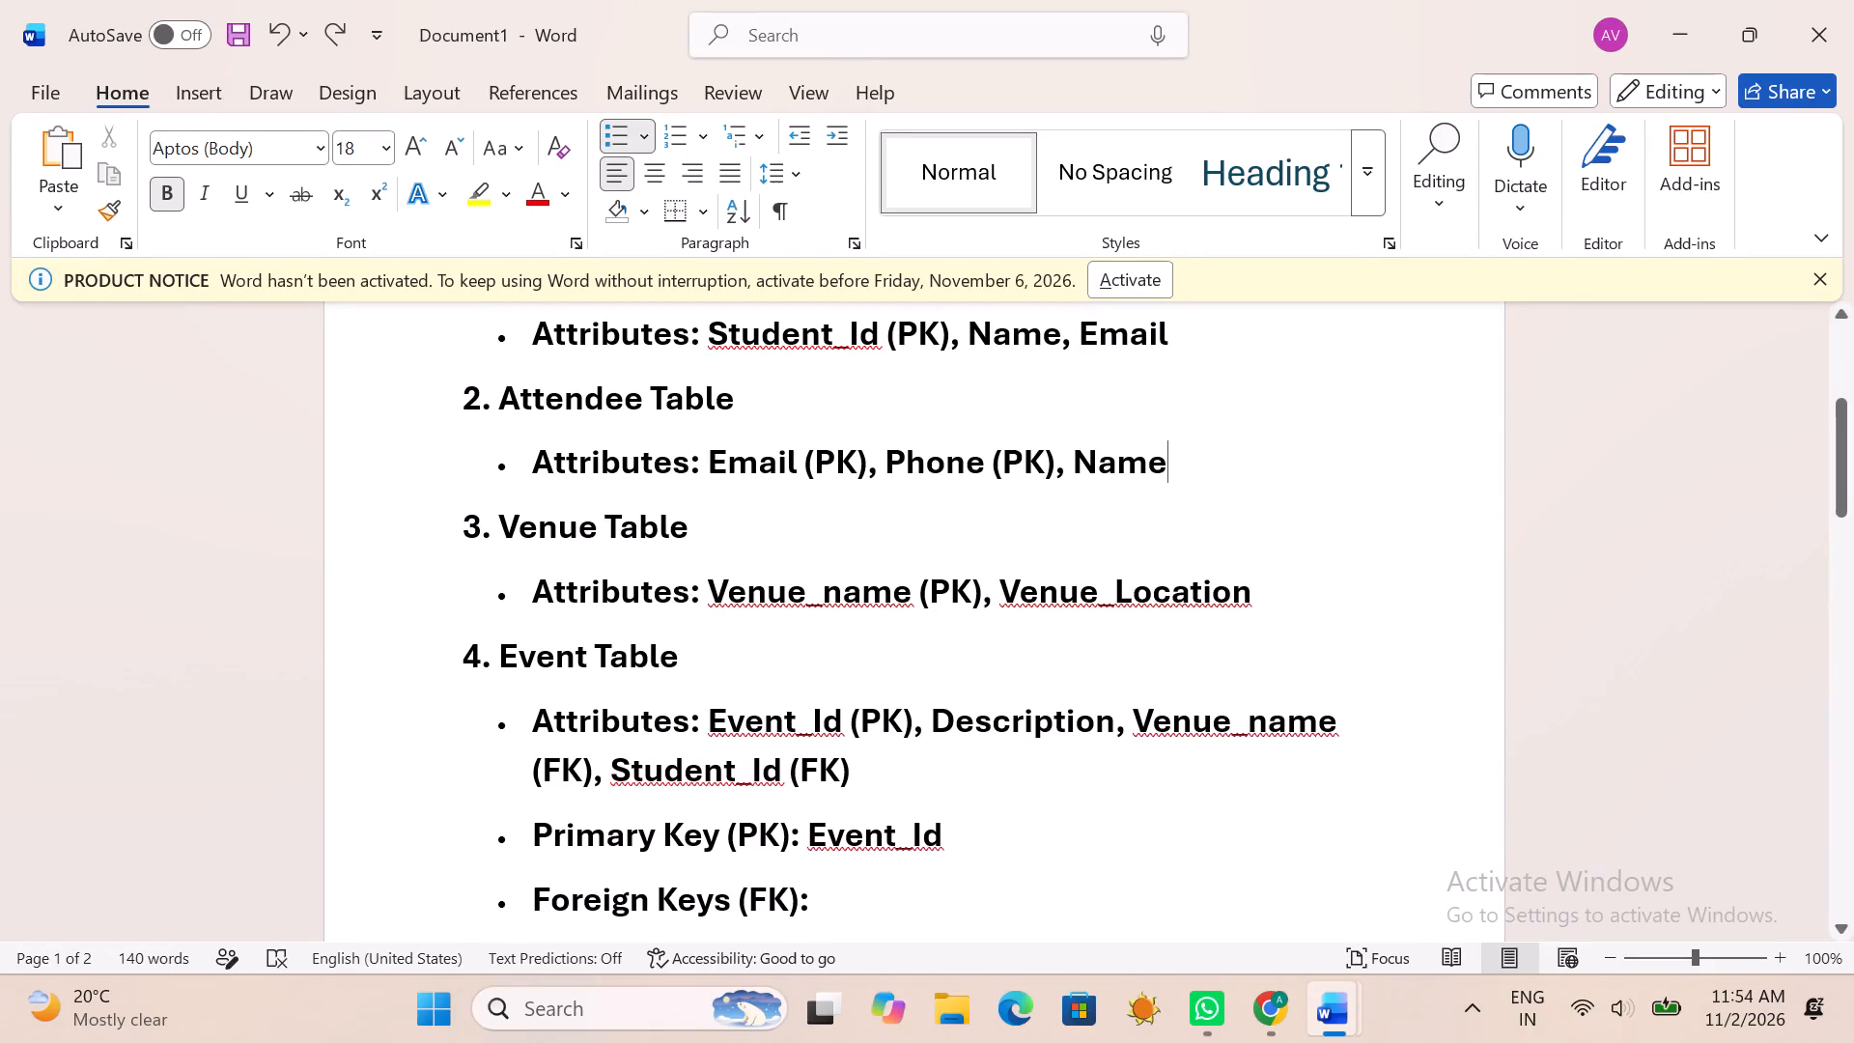
Cut all schema text from the "Student Table" heading text through the end of the document, keeping the Relational Model title.
scroll(1009, 688, up, 1)
scroll(1009, 688, down, 1)
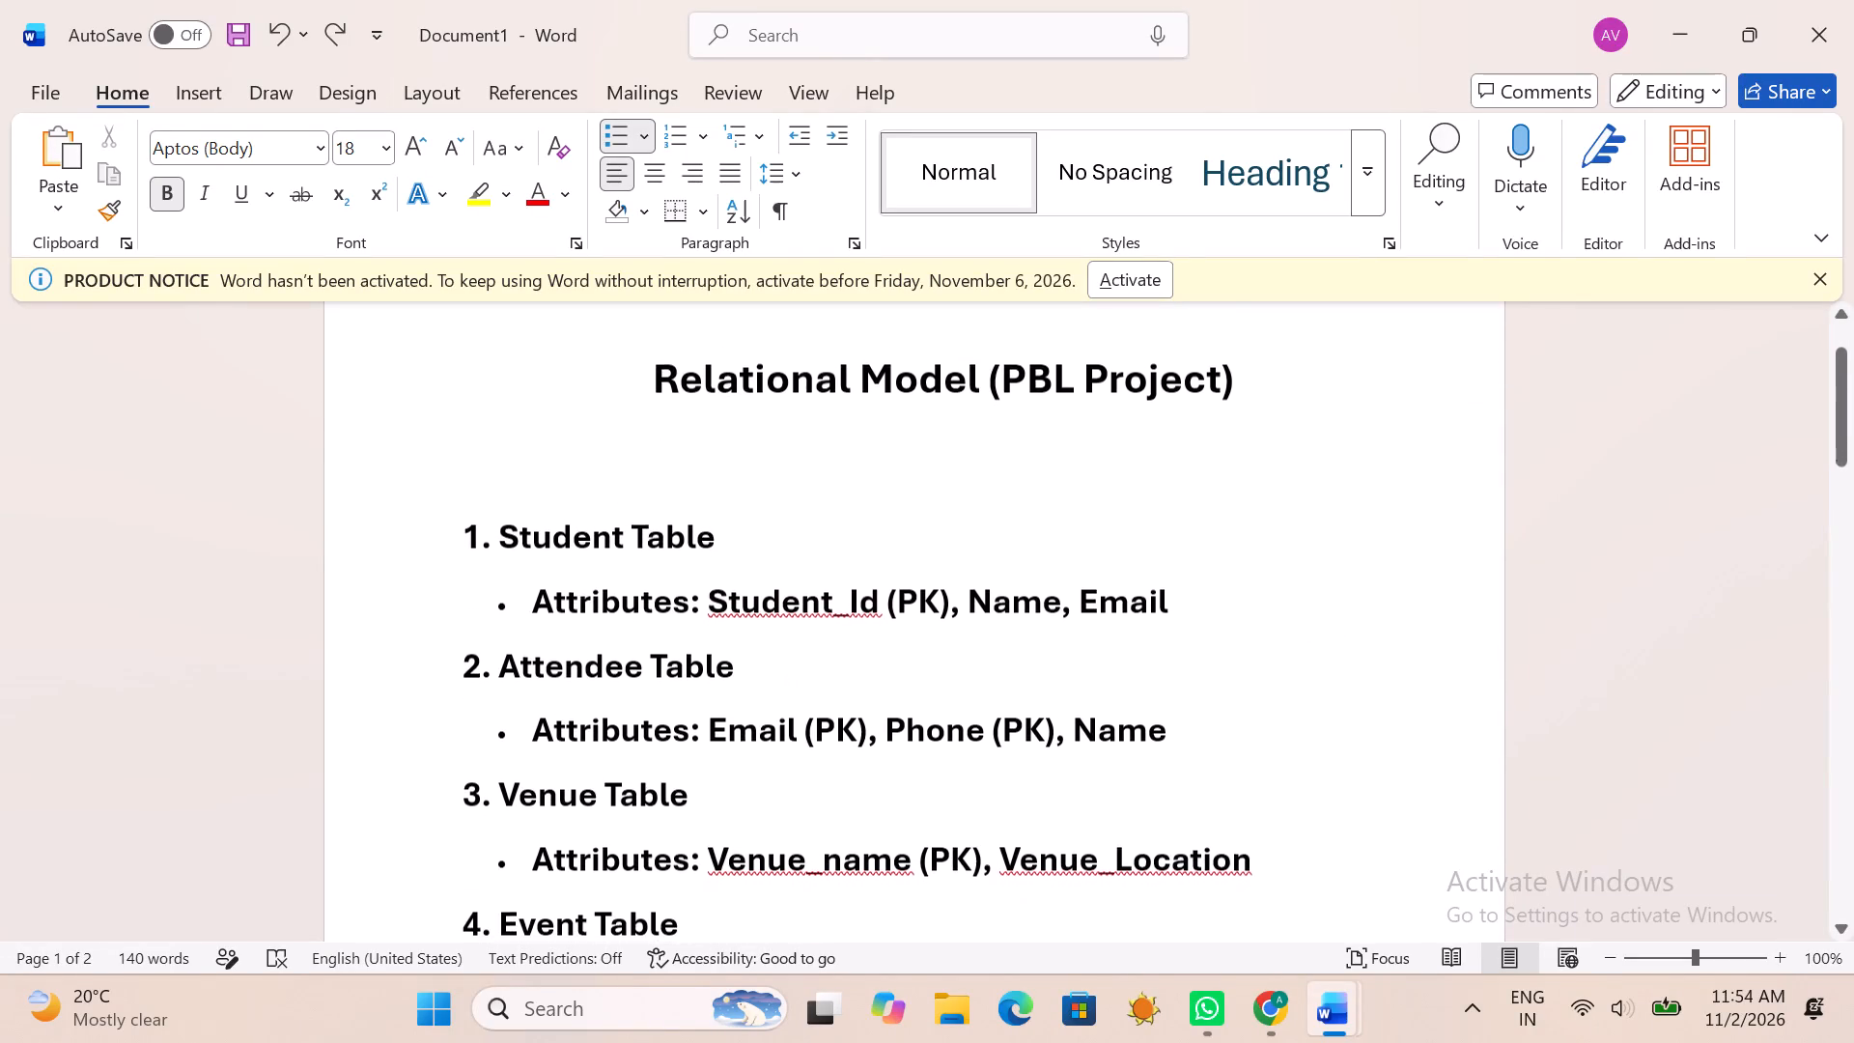
scroll(1009, 688, down, 1)
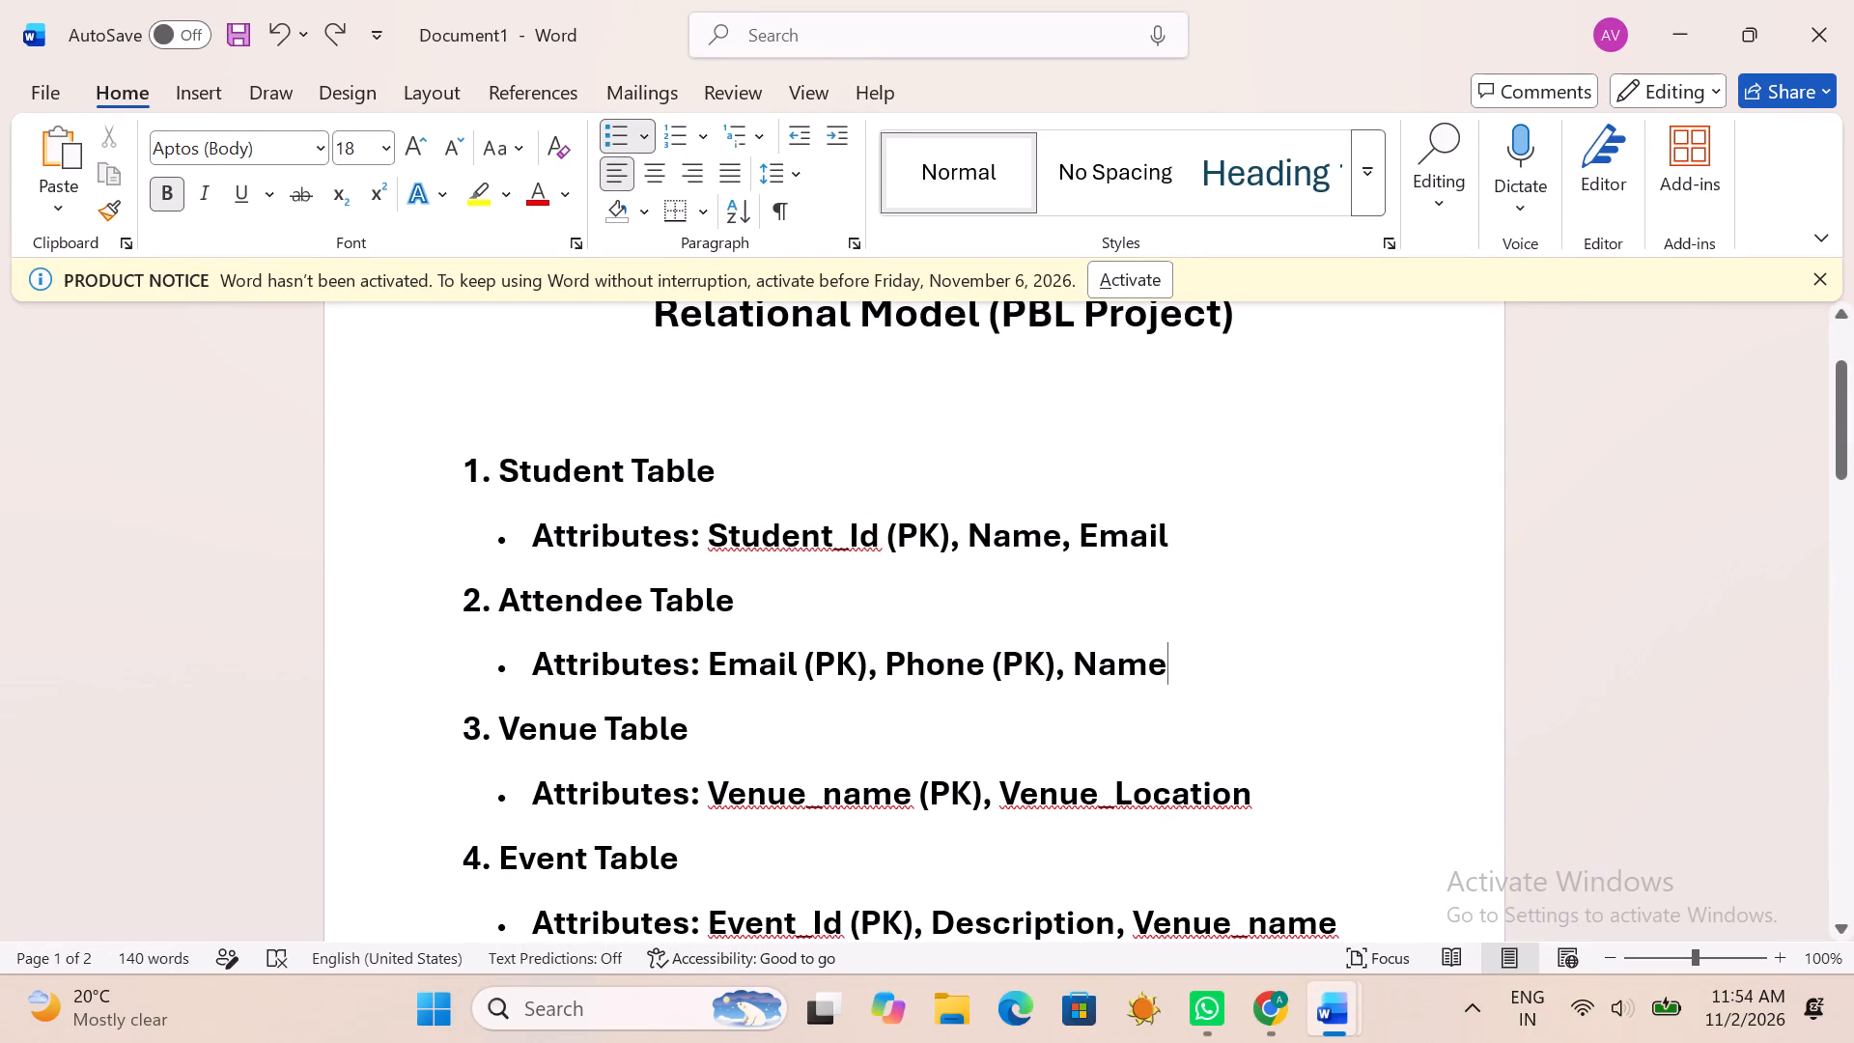
drag(493, 467, 512, 566)
drag(497, 470, 501, 495)
drag(501, 495, 600, 1042)
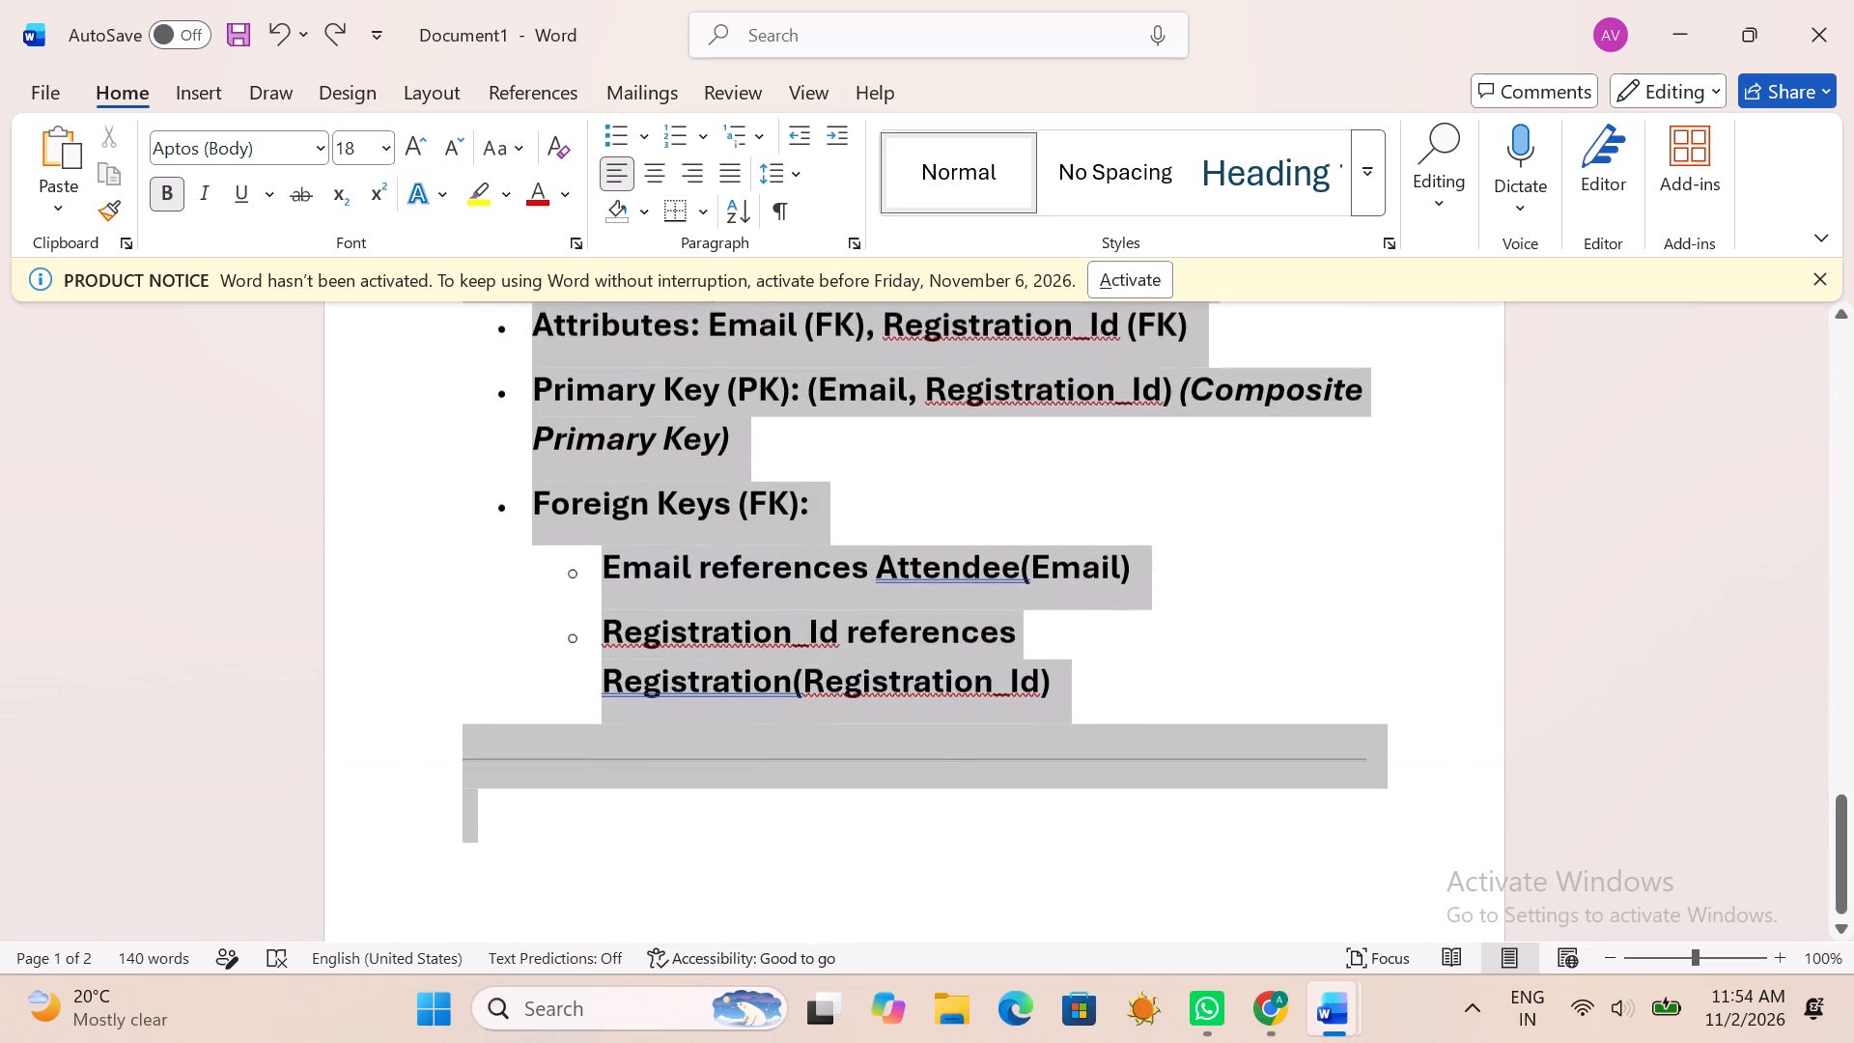
drag(600, 1042, 595, 1042)
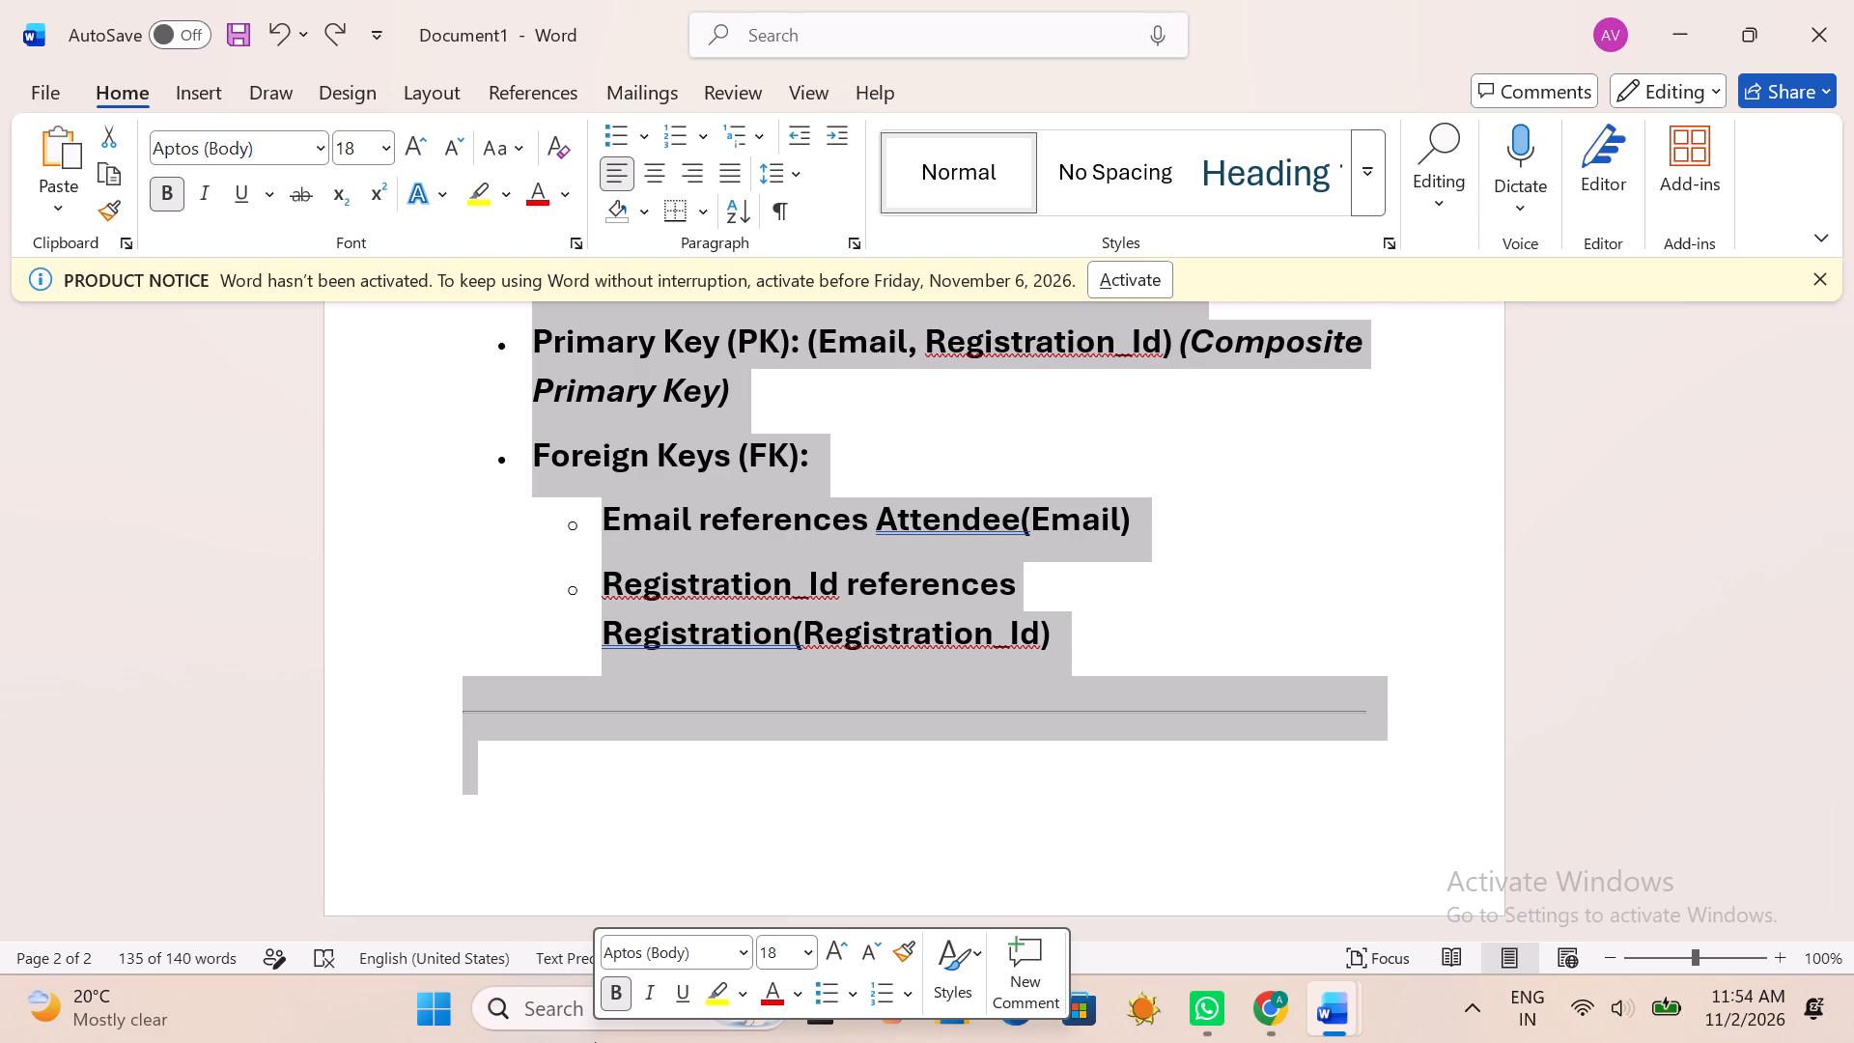
key(ctrl+x)
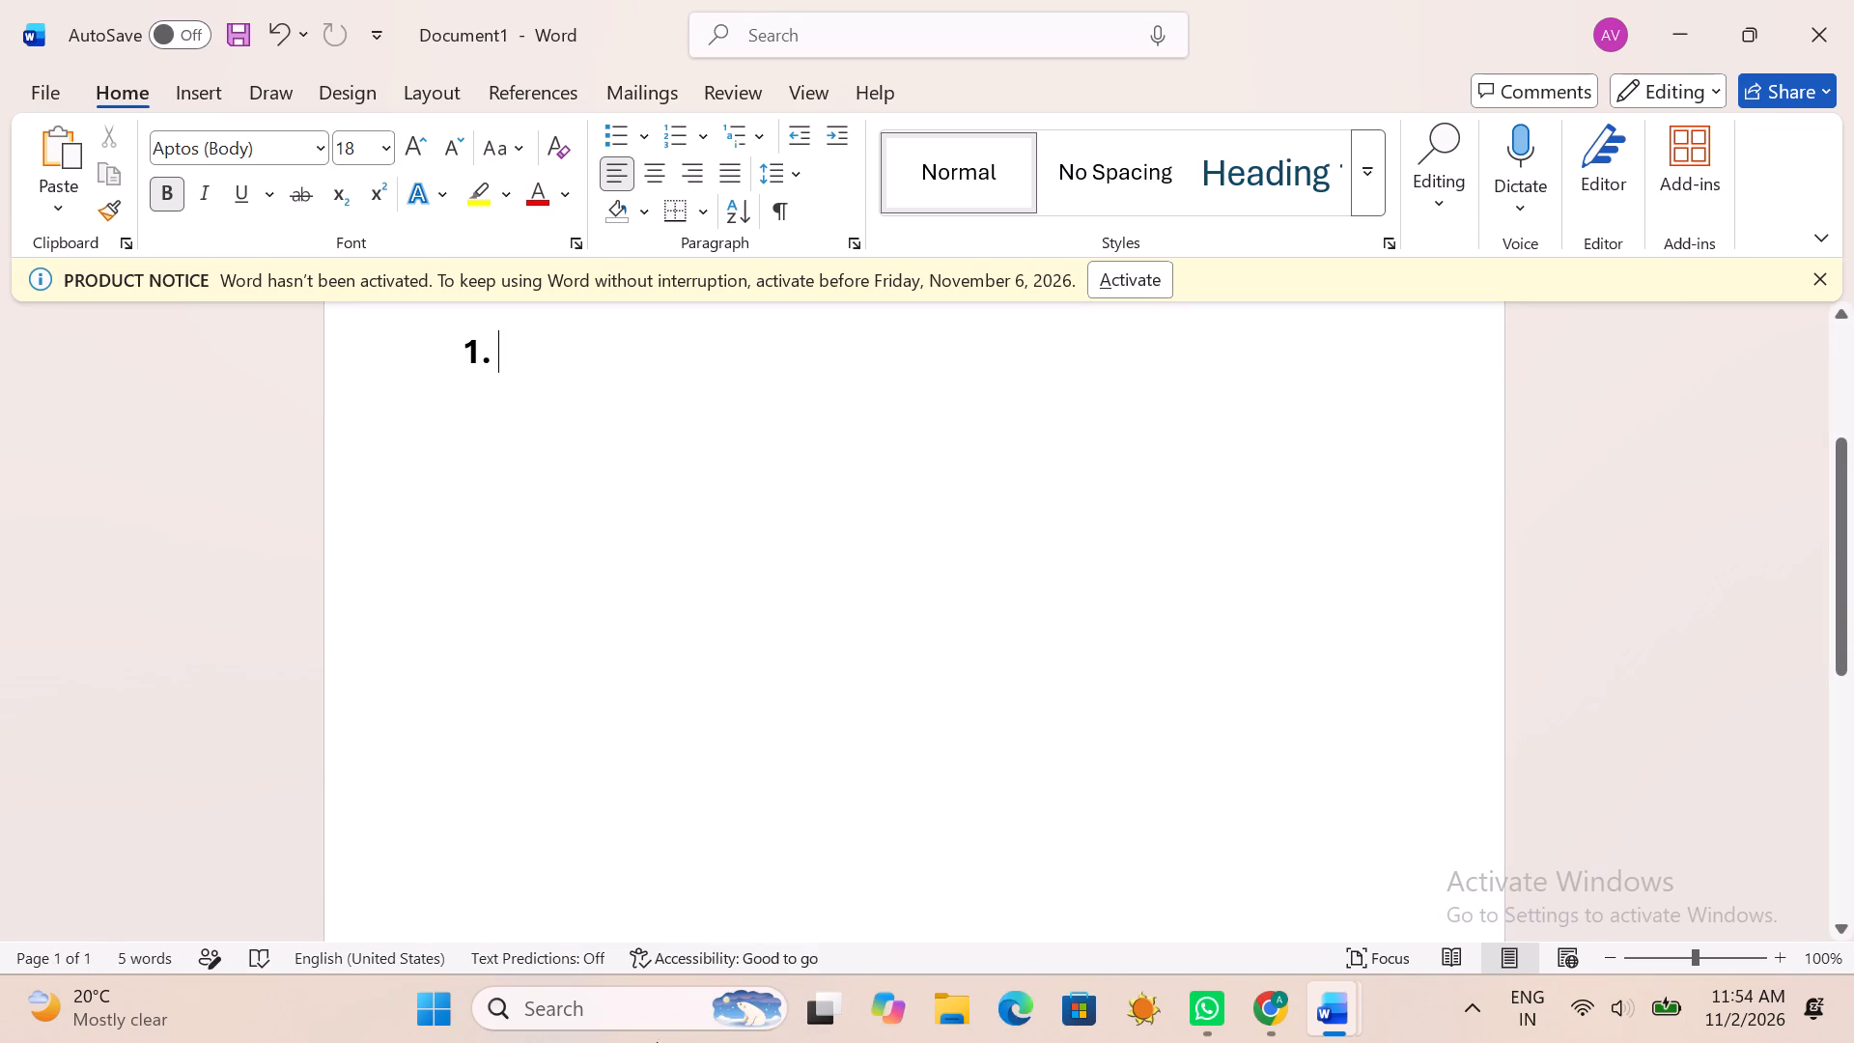
scroll(836, 1042, up, 1)
scroll(836, 1042, down, 2)
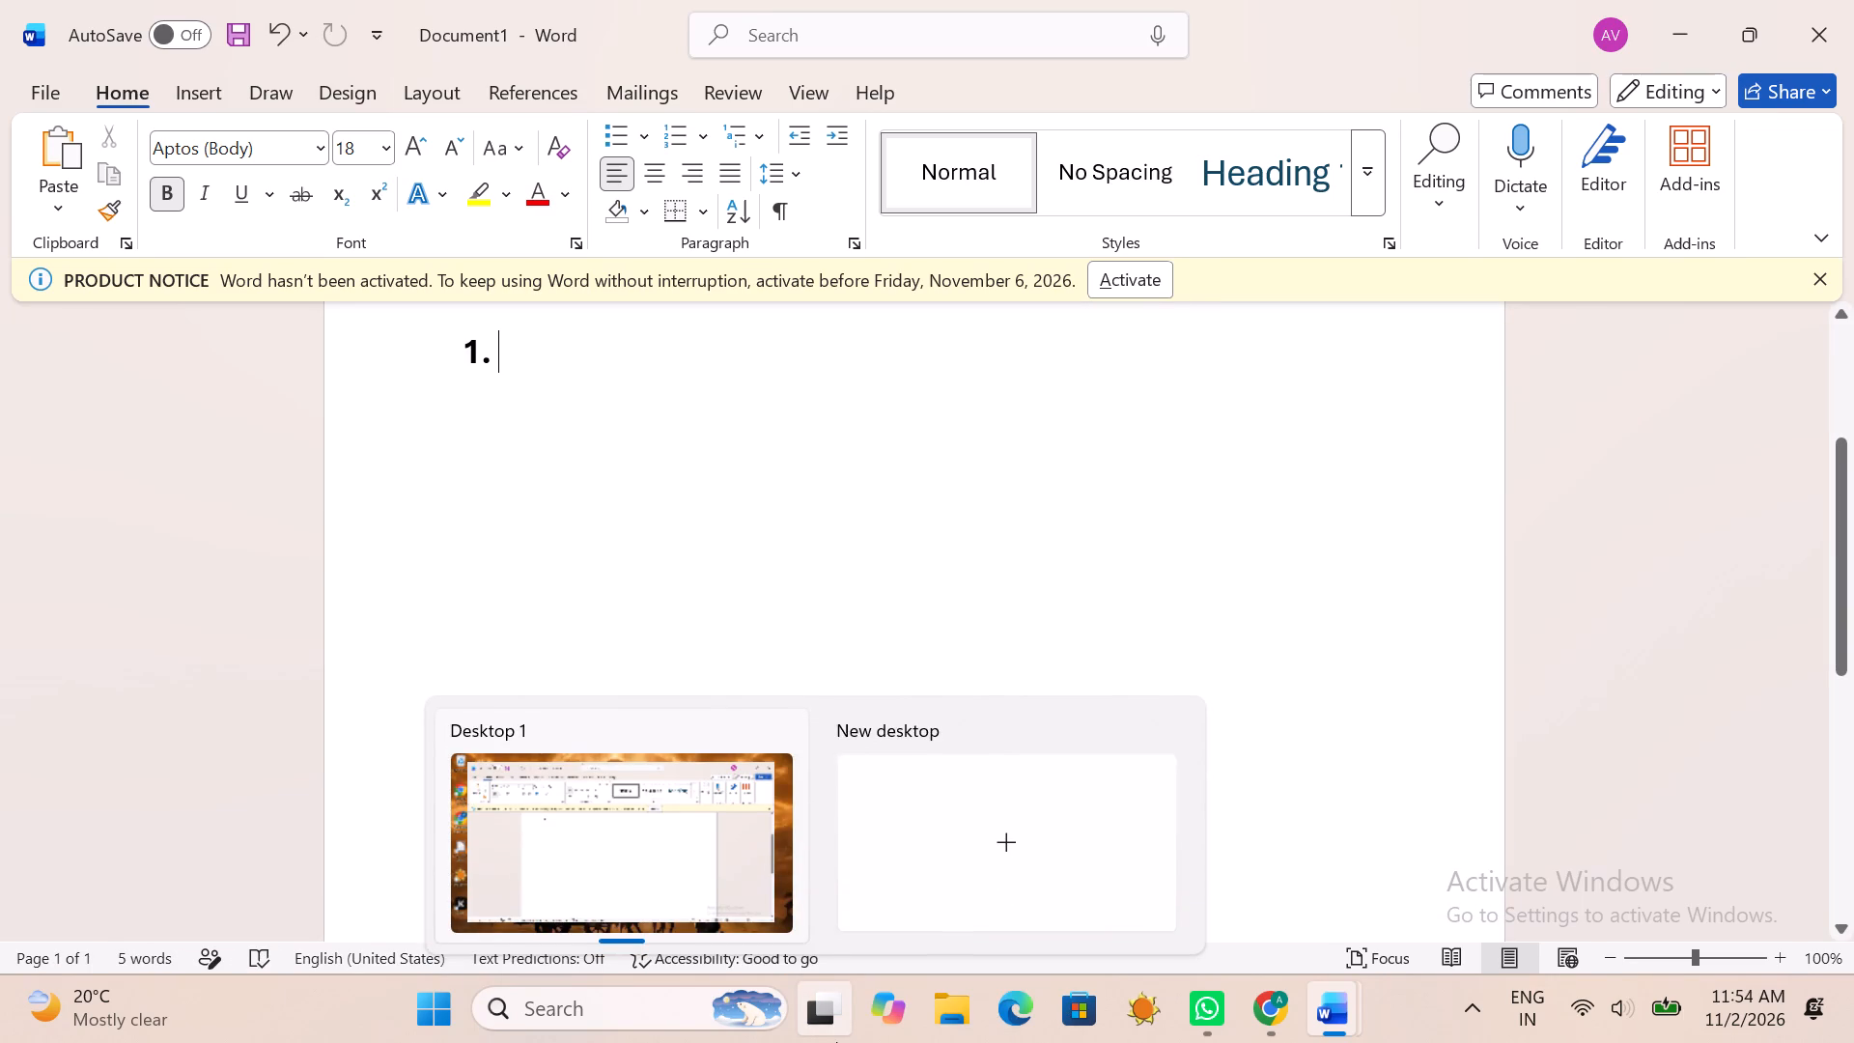
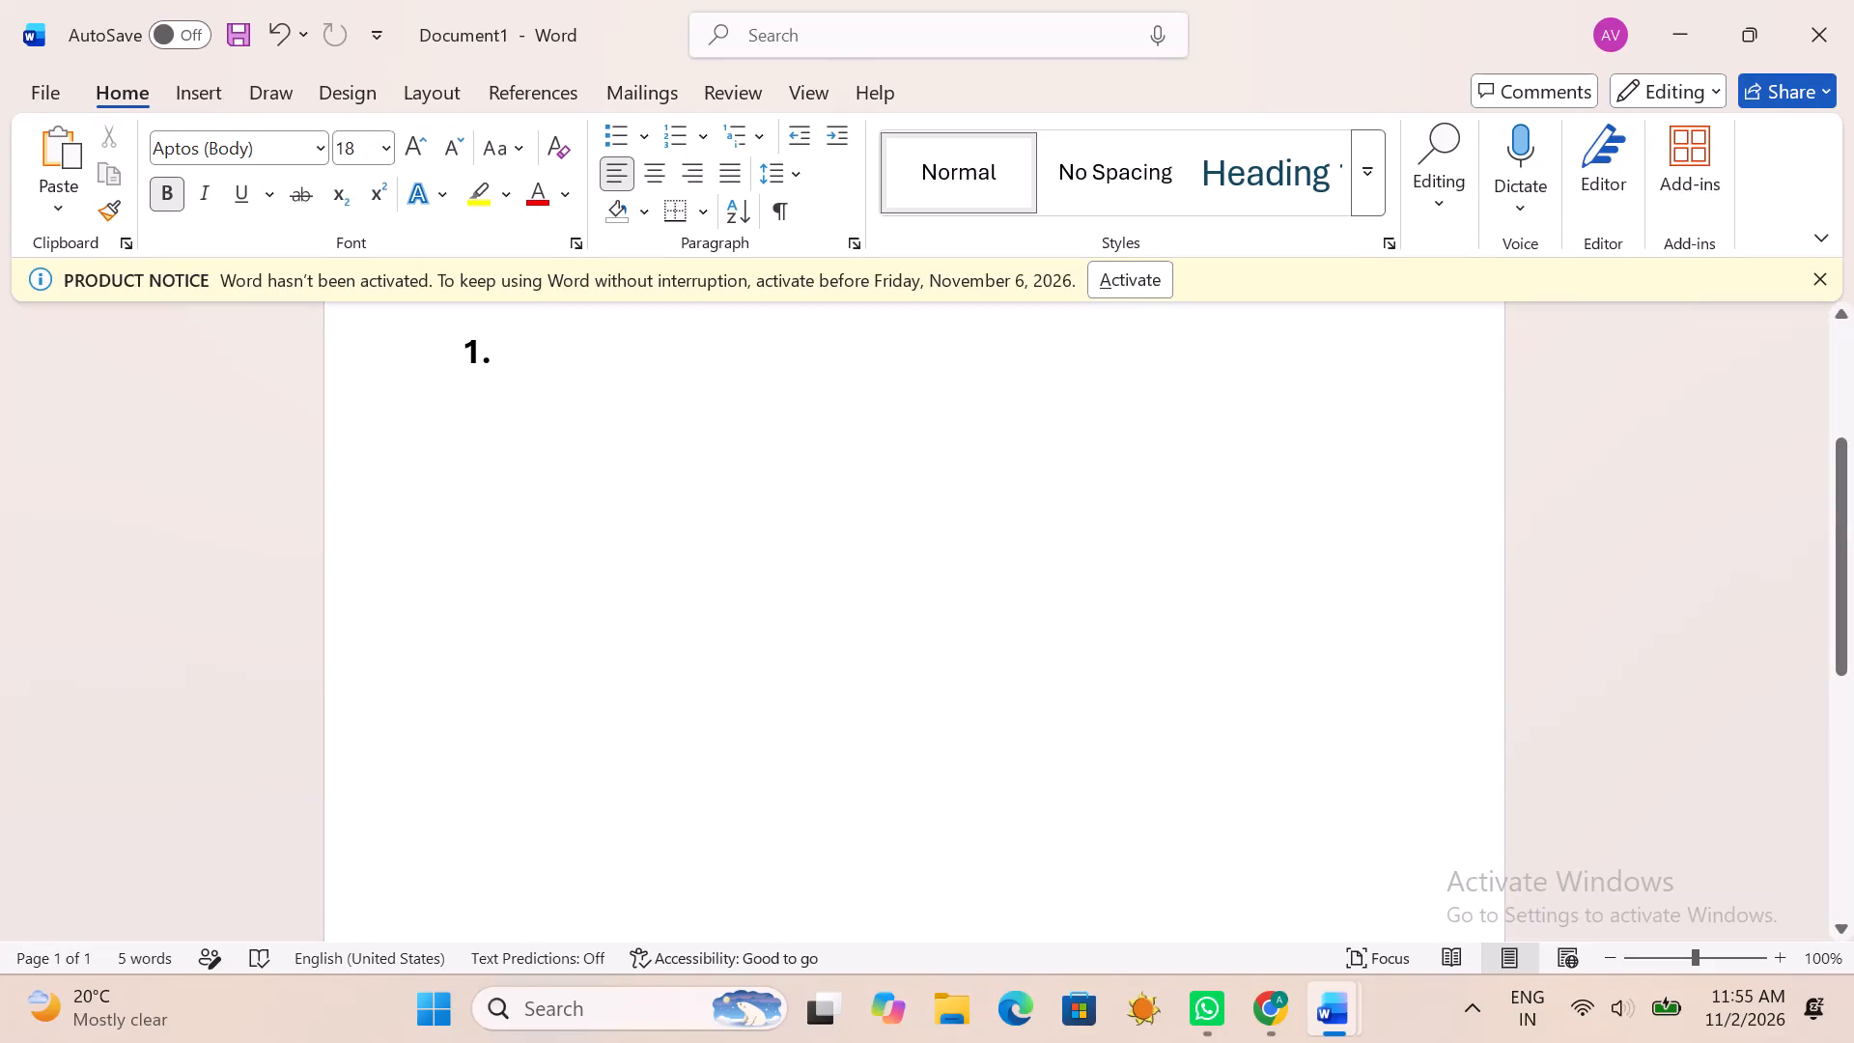
Paste the copied schema text, starting with the Student Table, after the number 1. under the Relational Model (PBL Project) title.
key(ctrl+v)
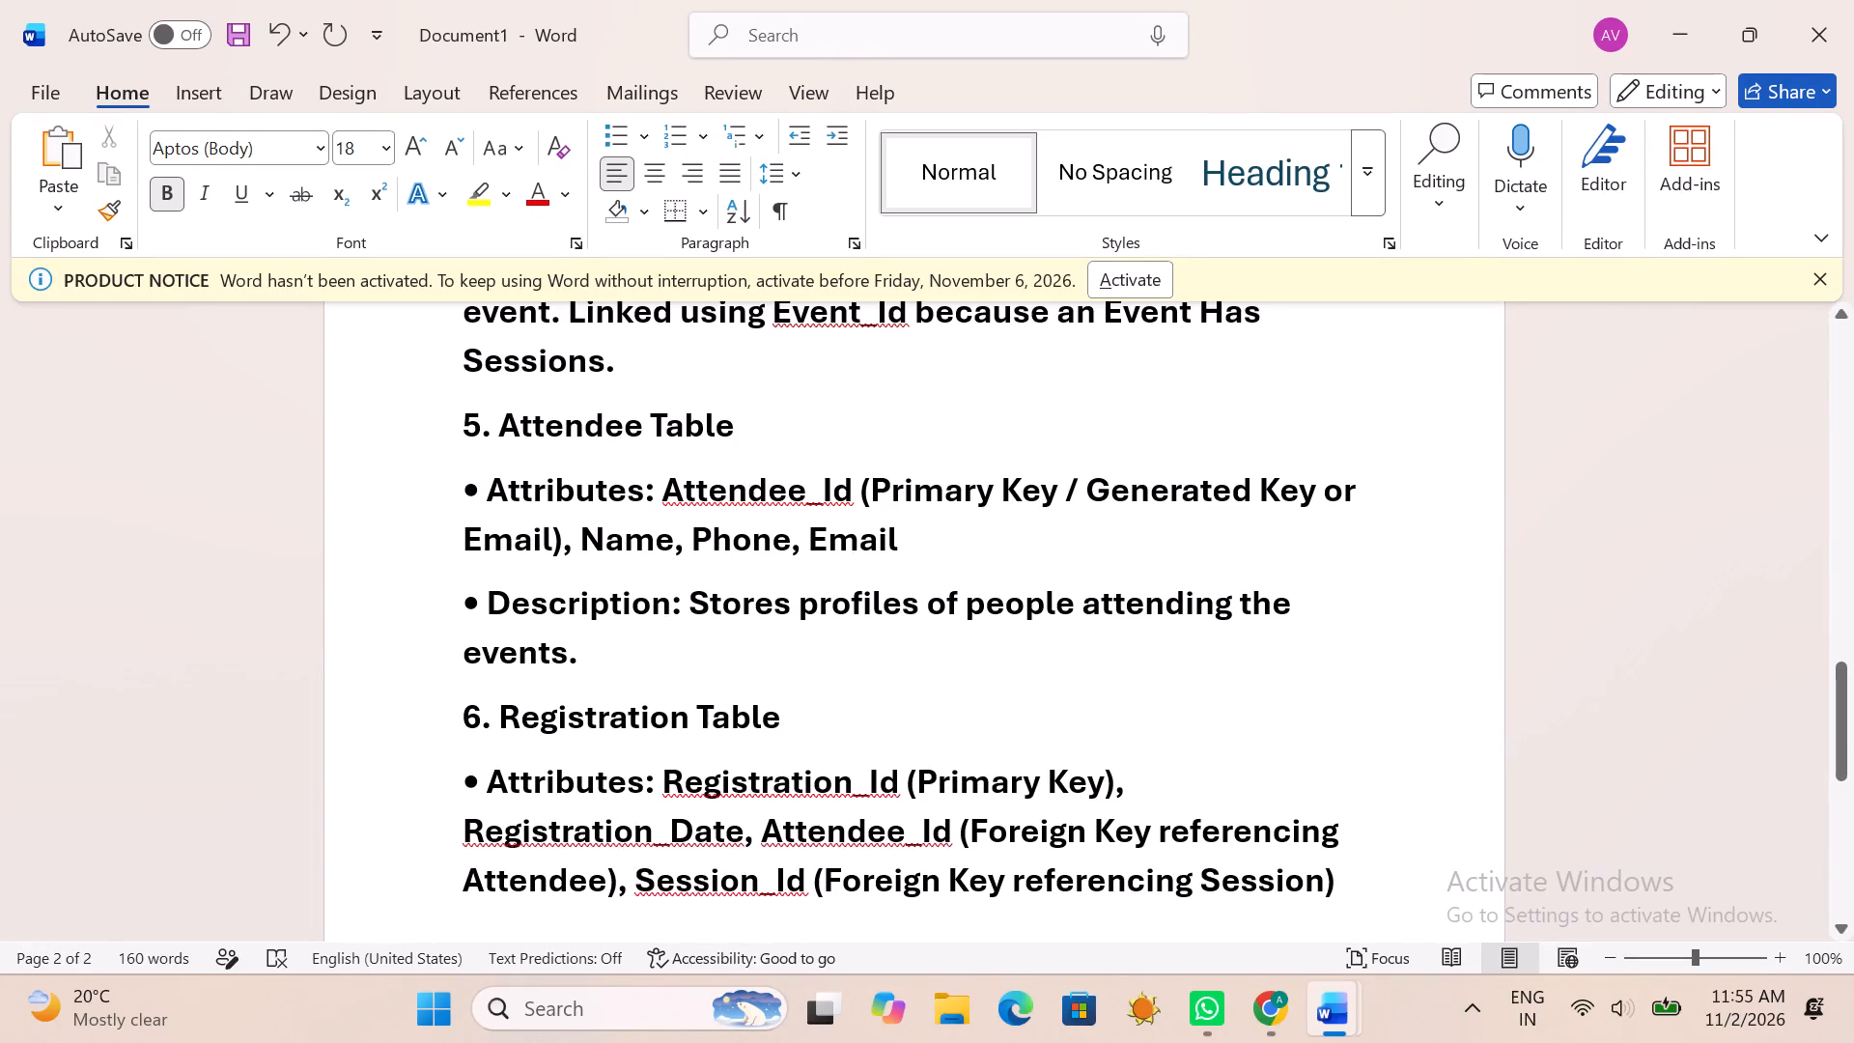
Delete the extra period between the number 1. and "Student Table" in the first table heading.
scroll(971, 641, down, 3)
scroll(971, 641, up, 4)
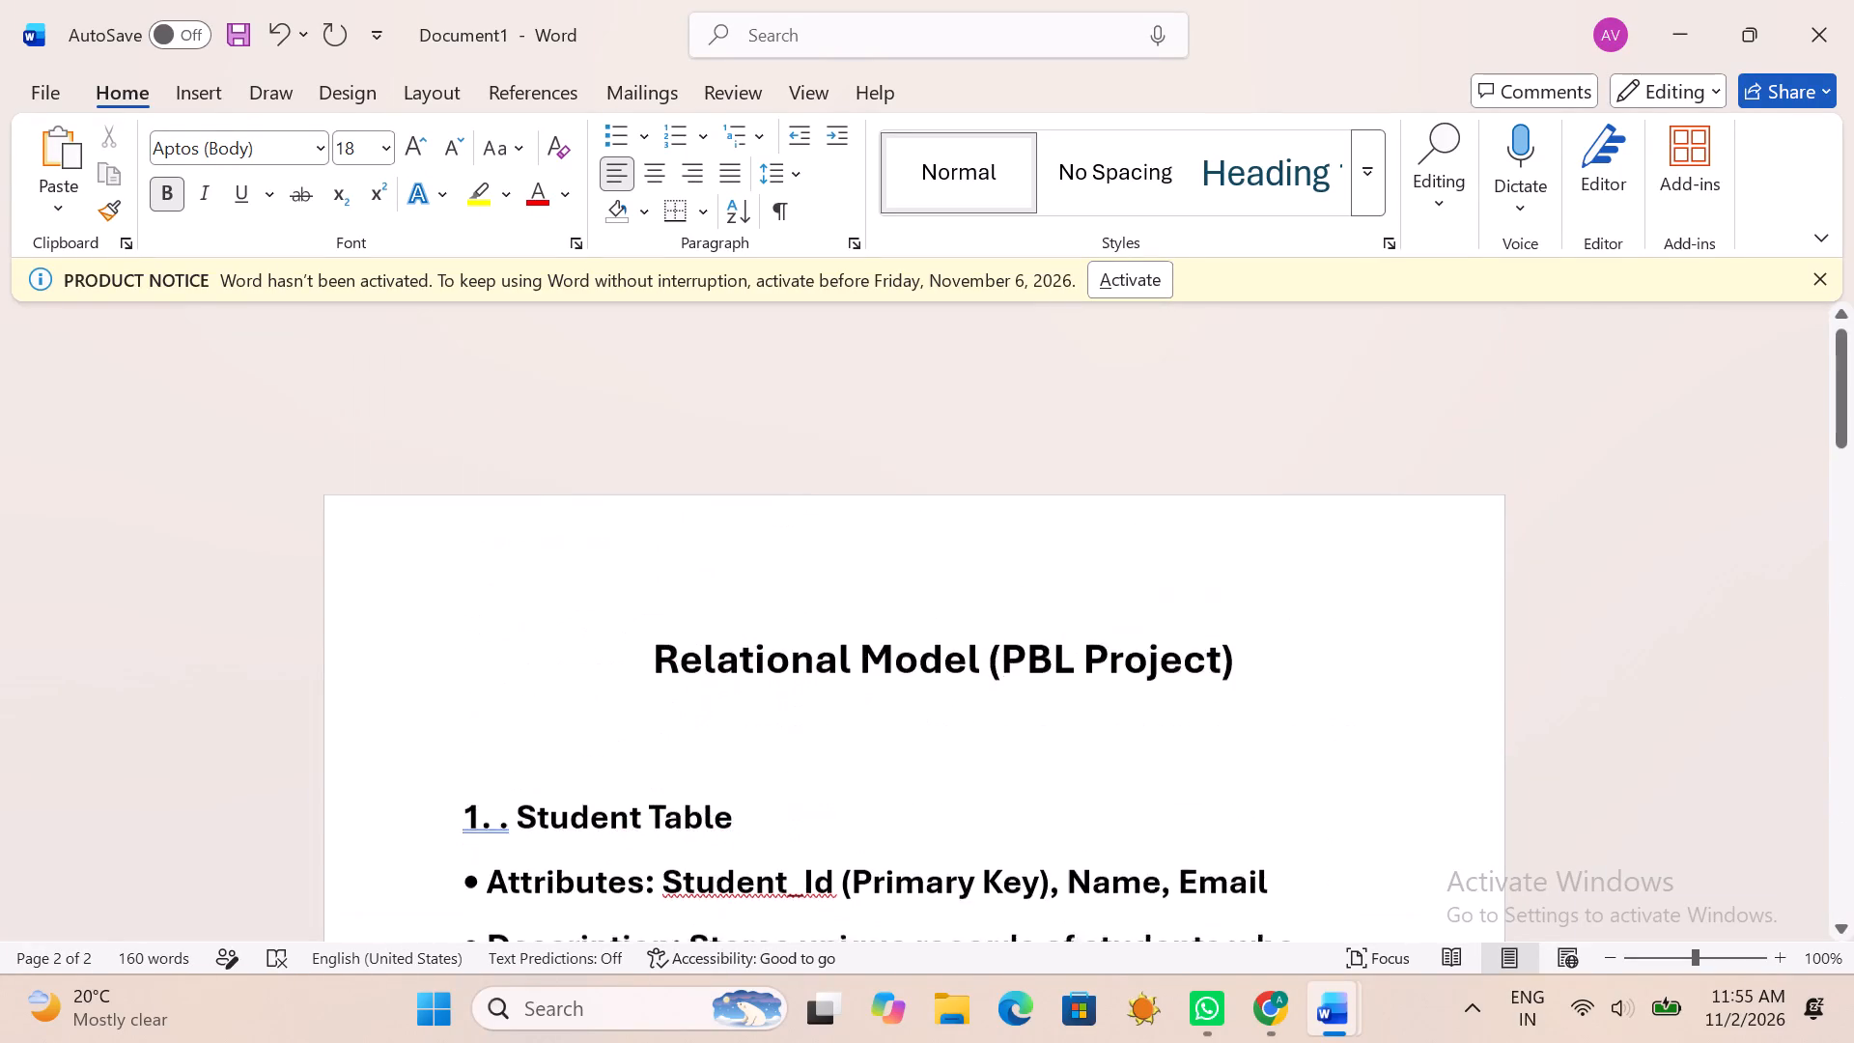
scroll(971, 641, down, 1)
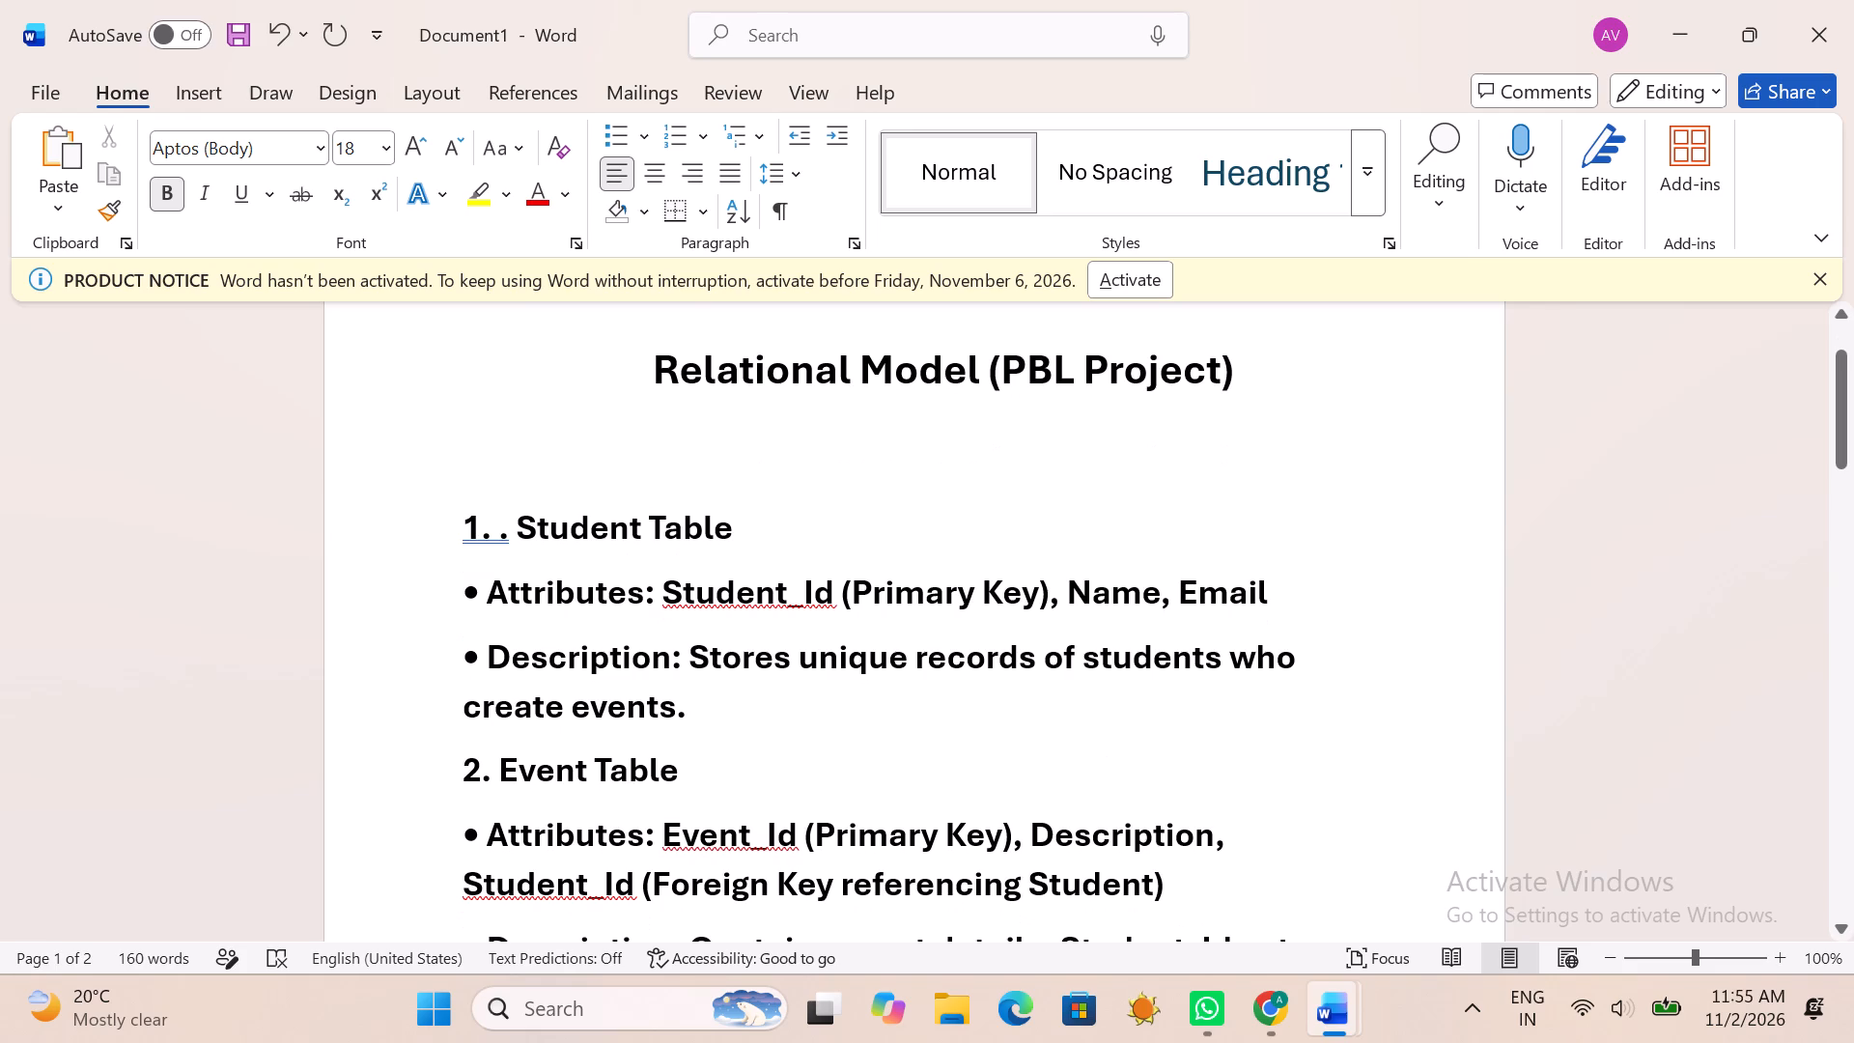
click(510, 536)
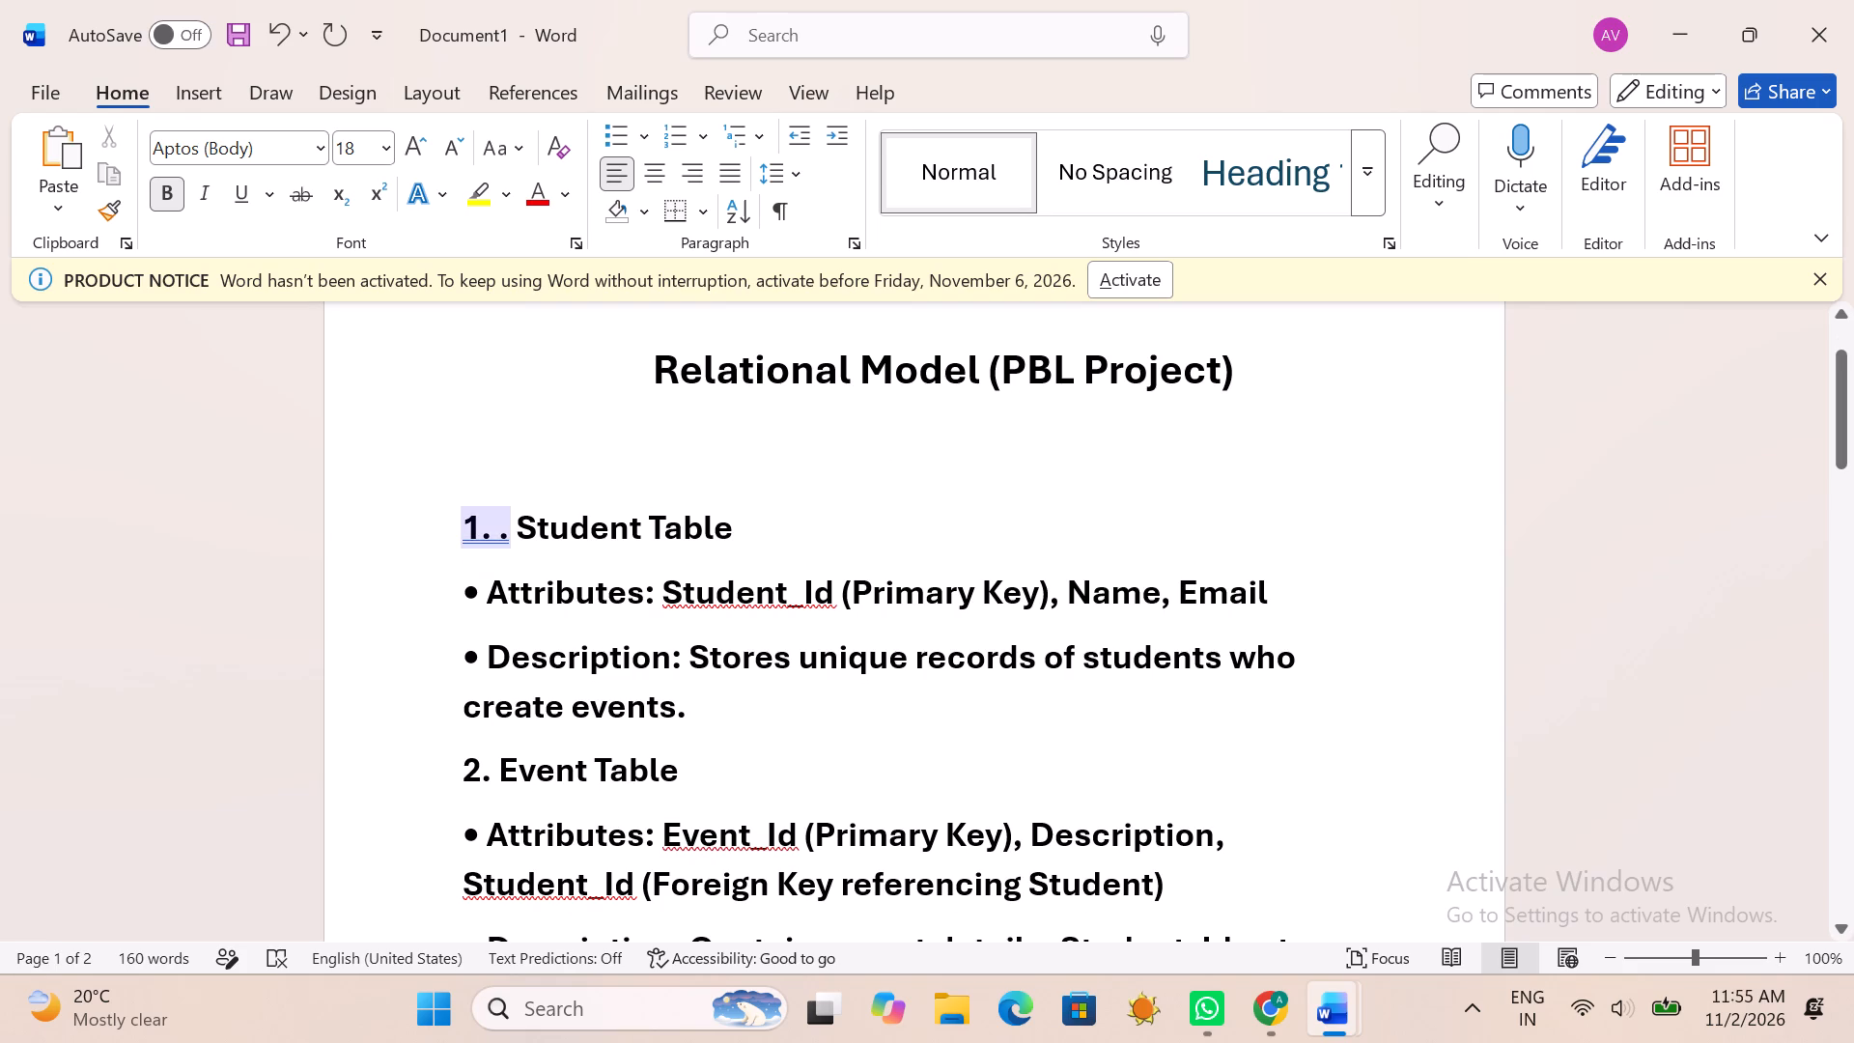
key(BackSpace)
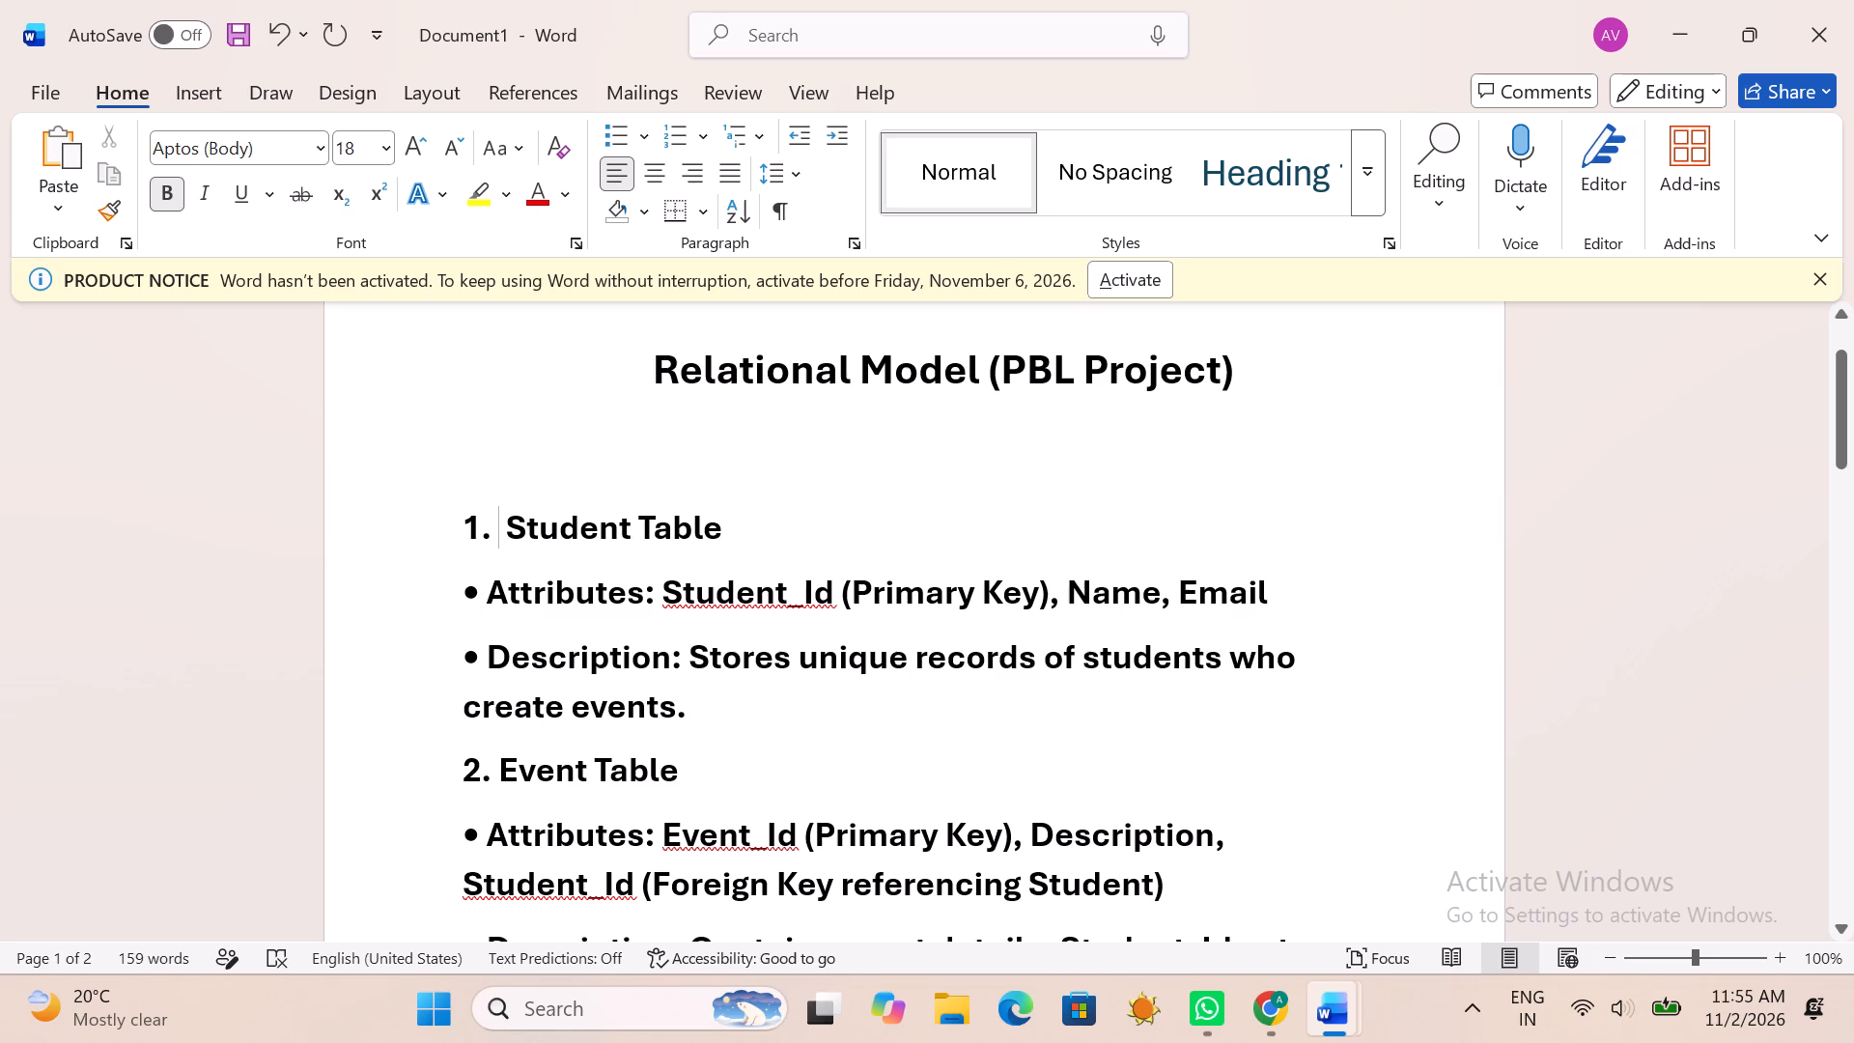
Read through the schema from the Student Table to the Registration Table, checking attributes, keys and descriptions, and return to the title.
scroll(798, 727, down, 2)
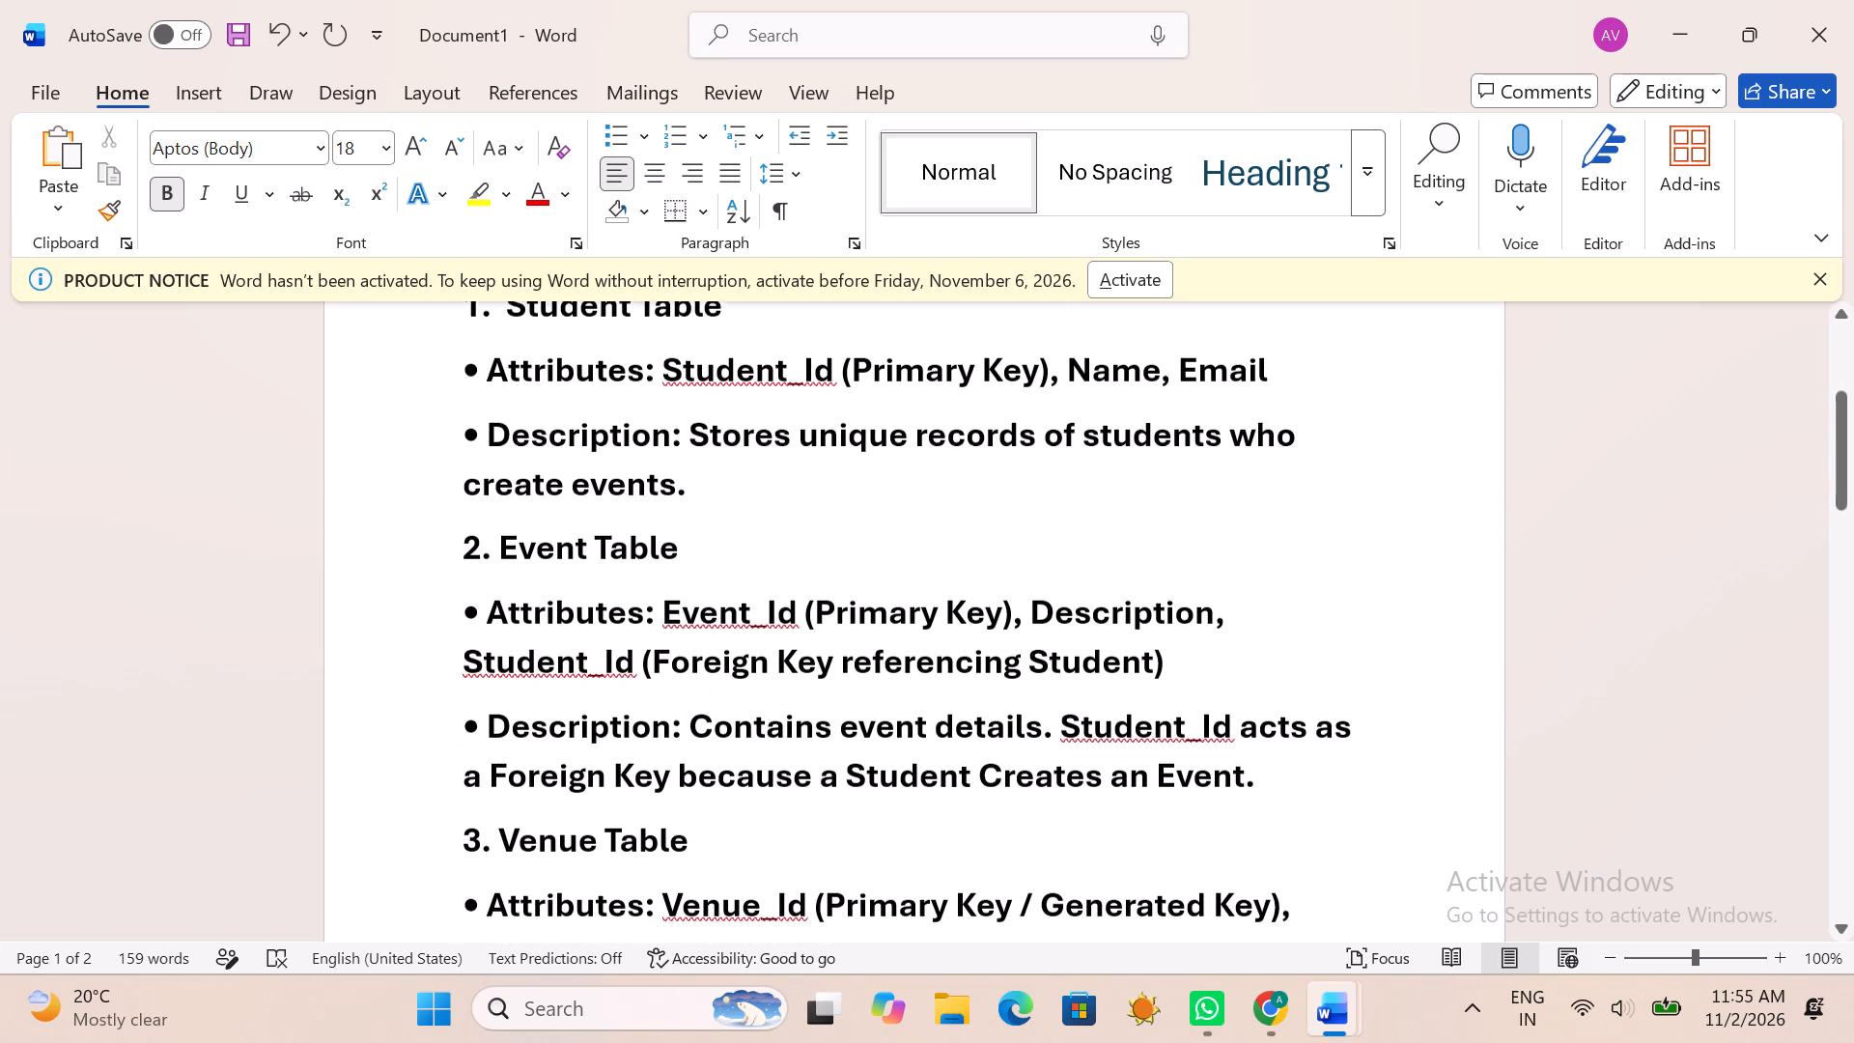
scroll(798, 727, down, 2)
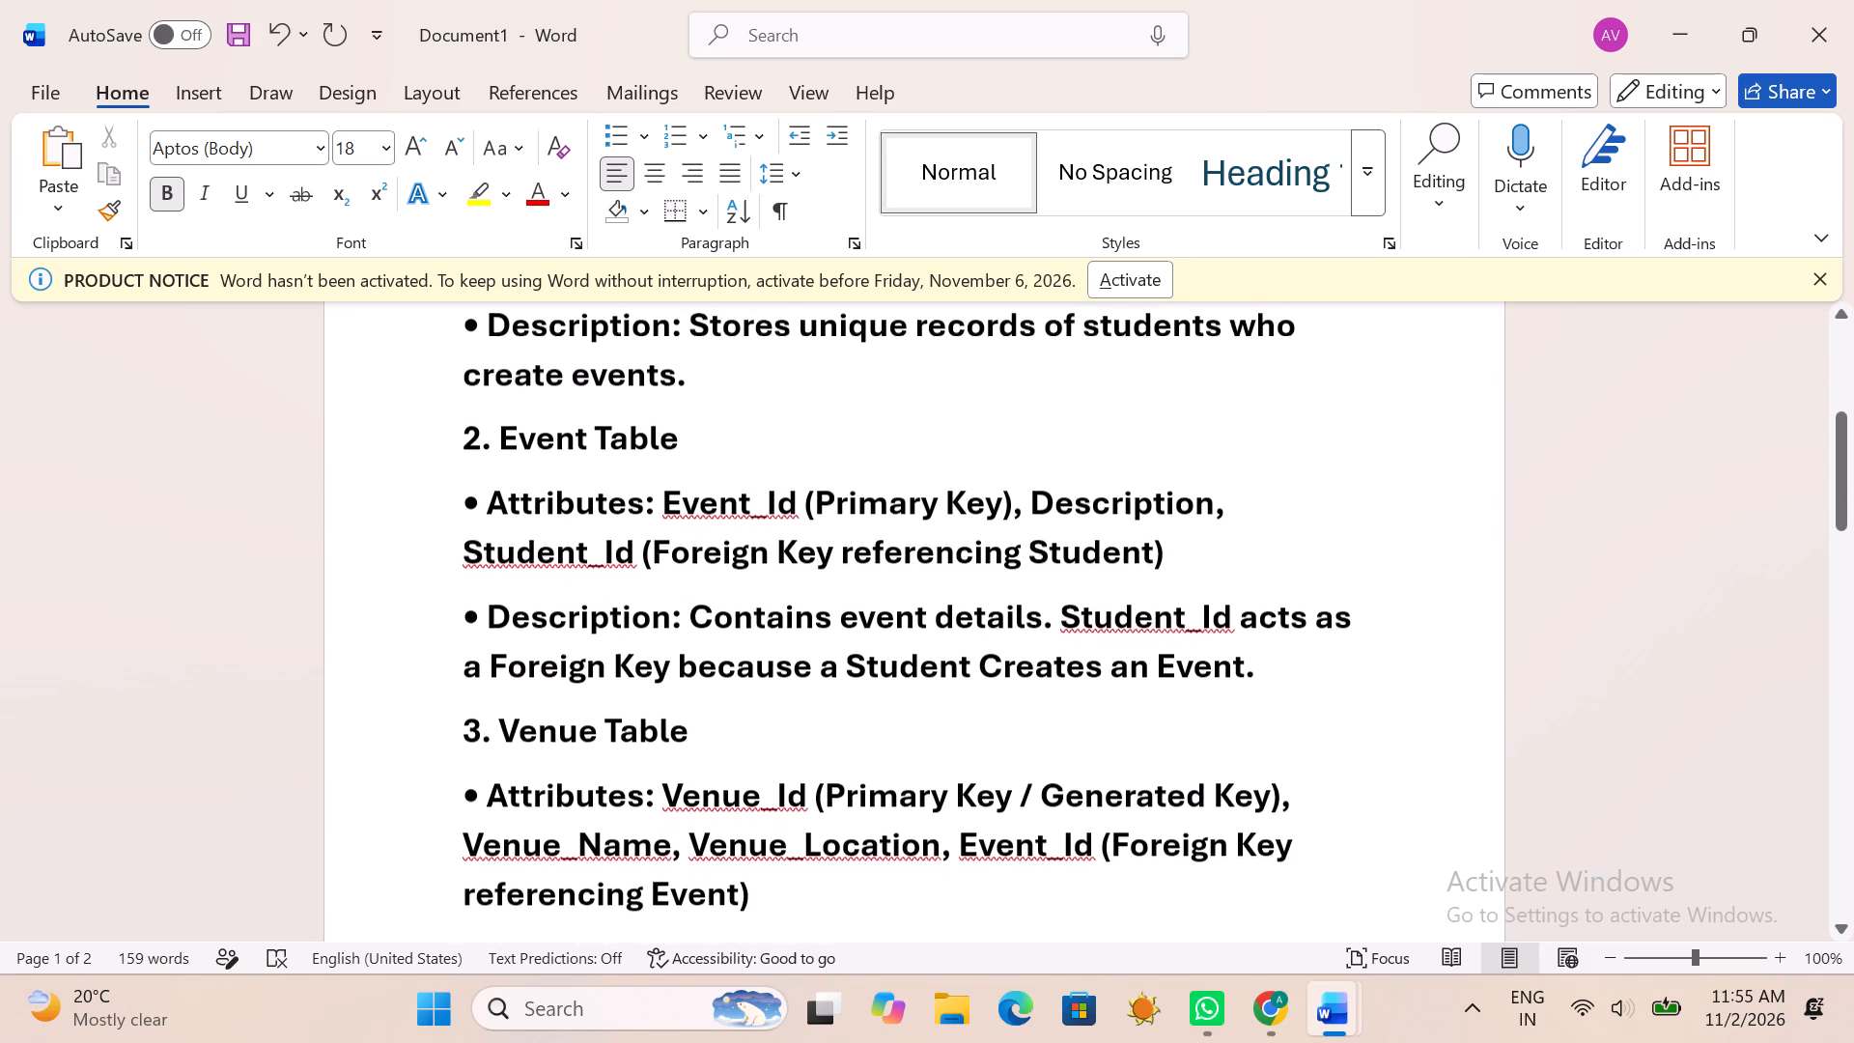
scroll(798, 727, down, 3)
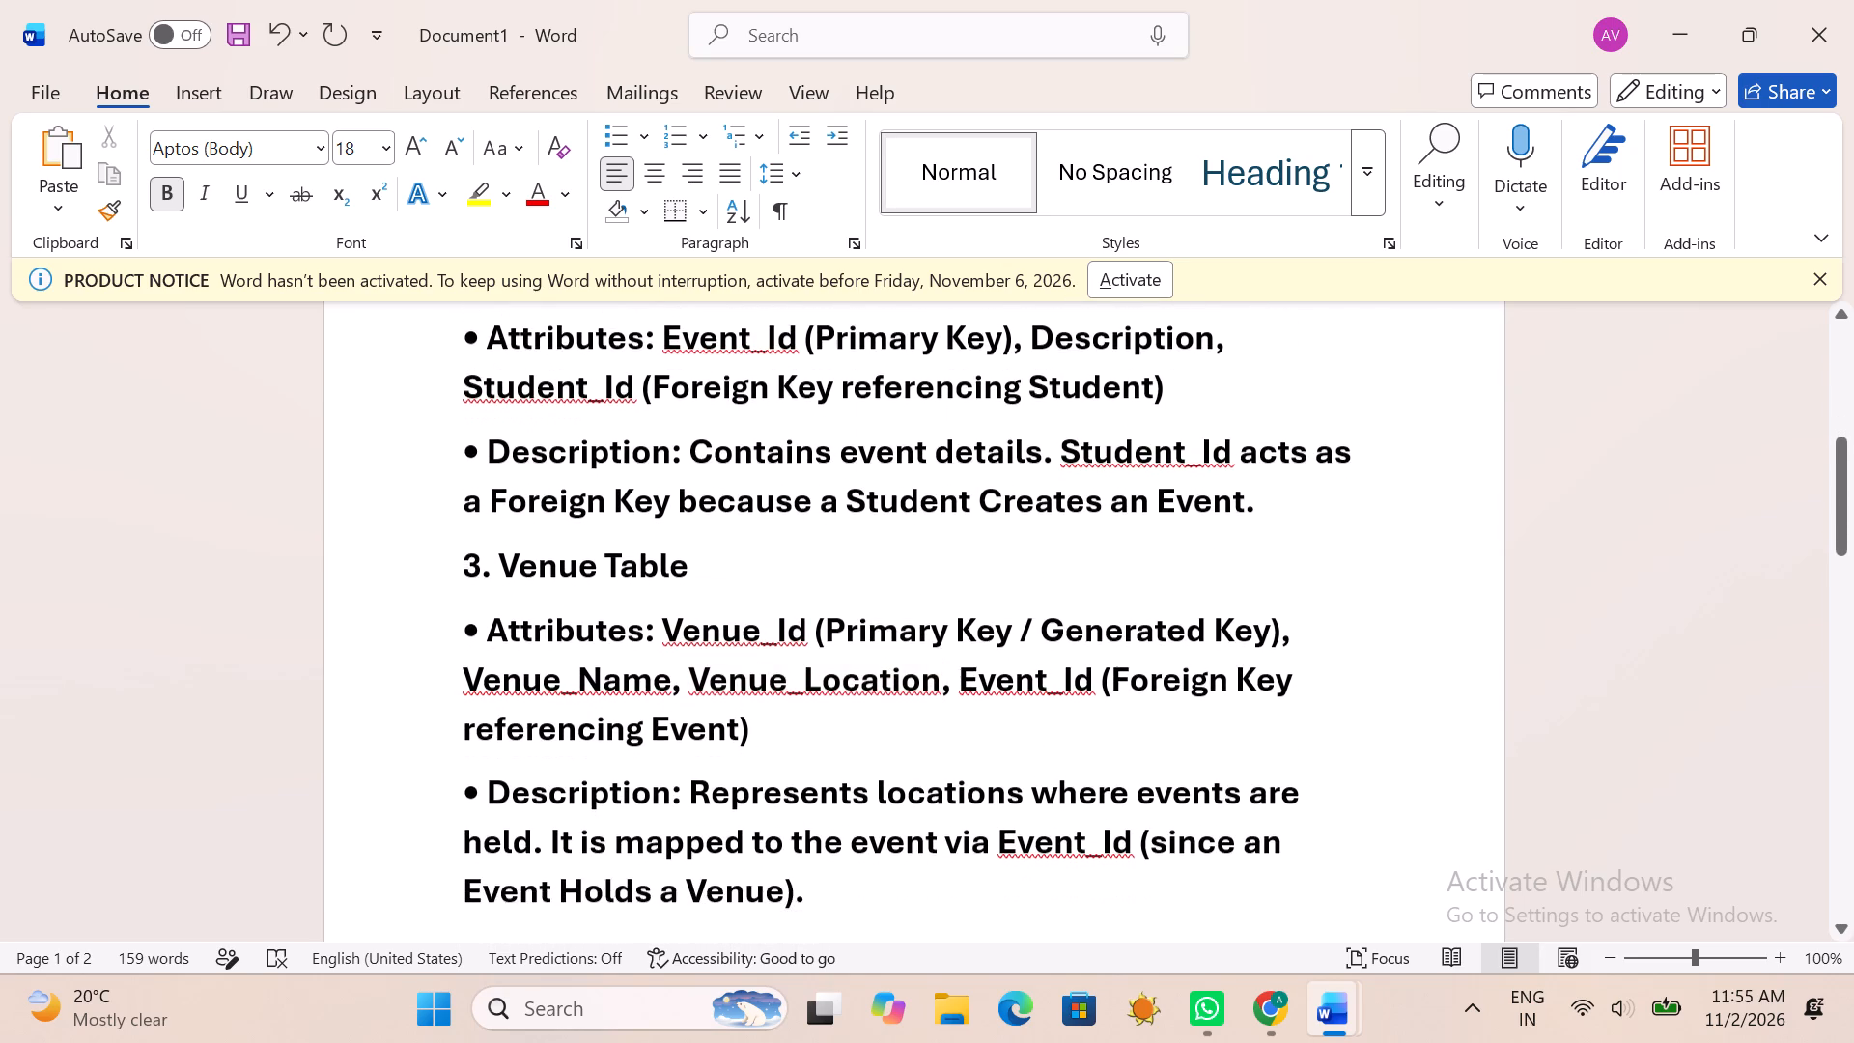
scroll(798, 727, down, 2)
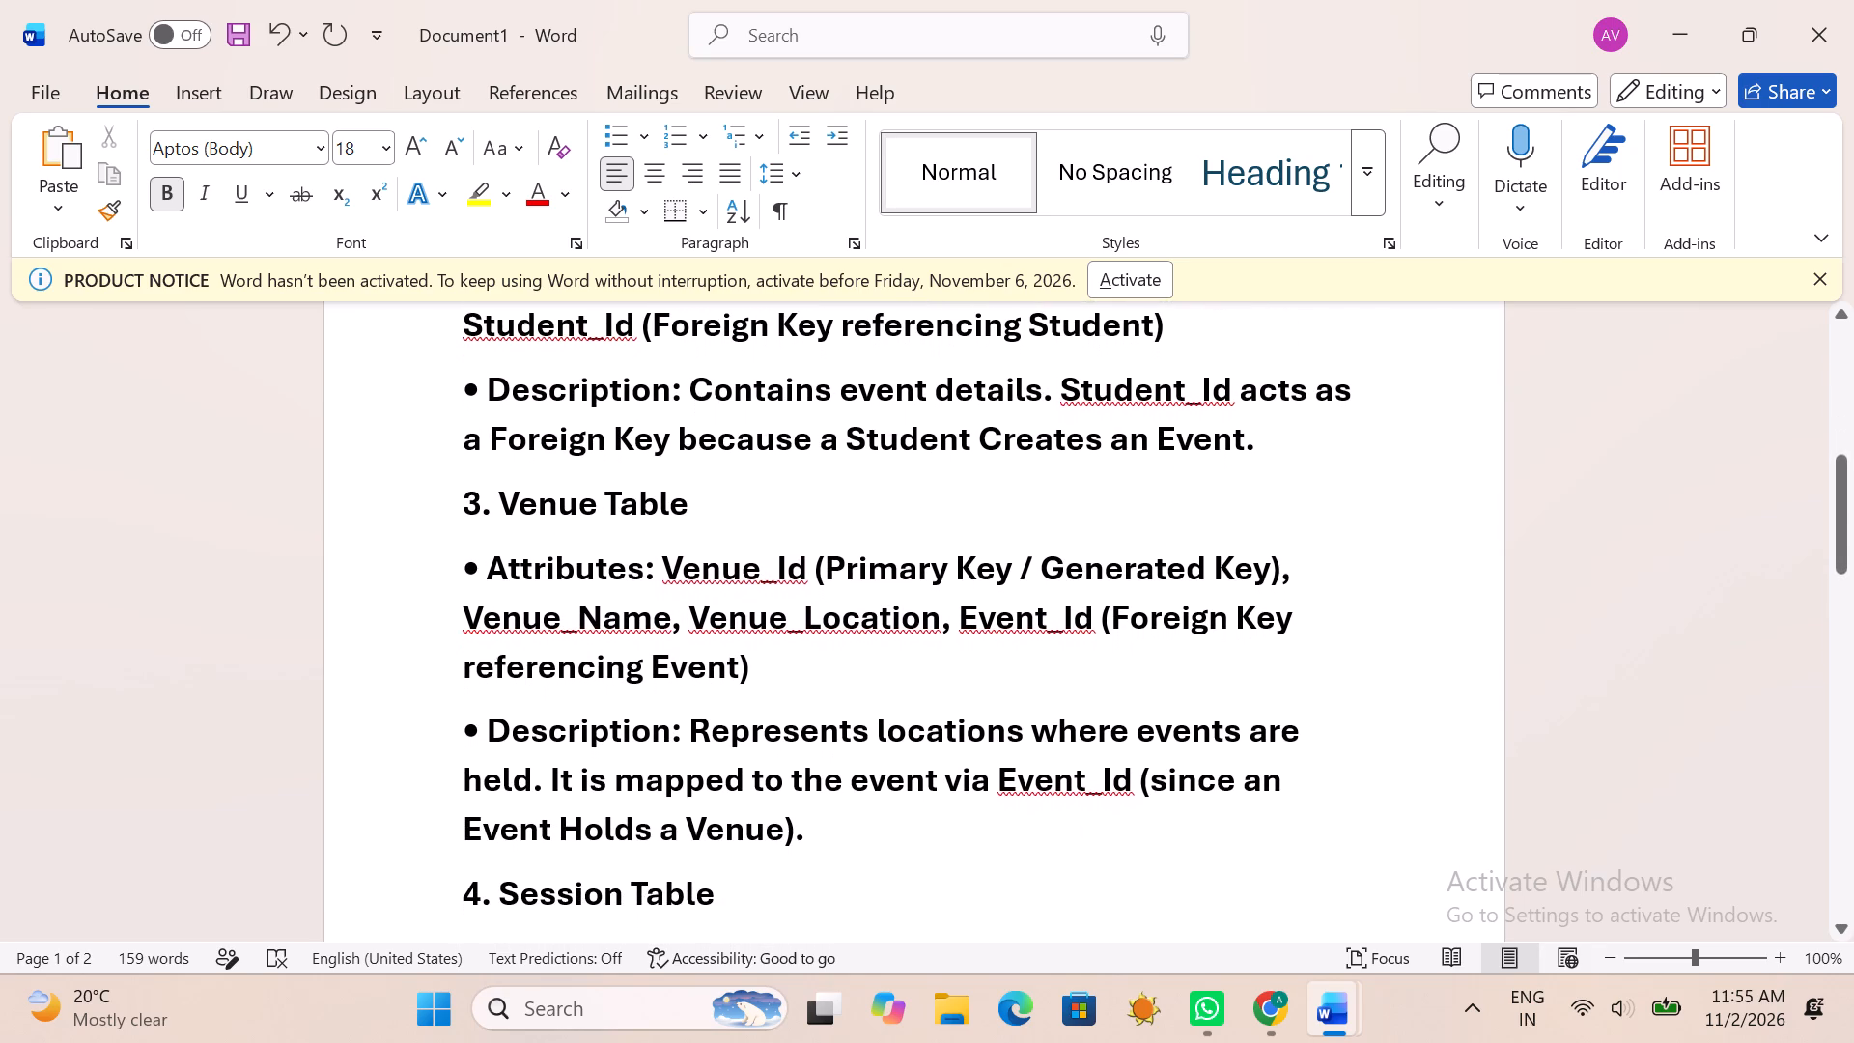
scroll(798, 727, down, 2)
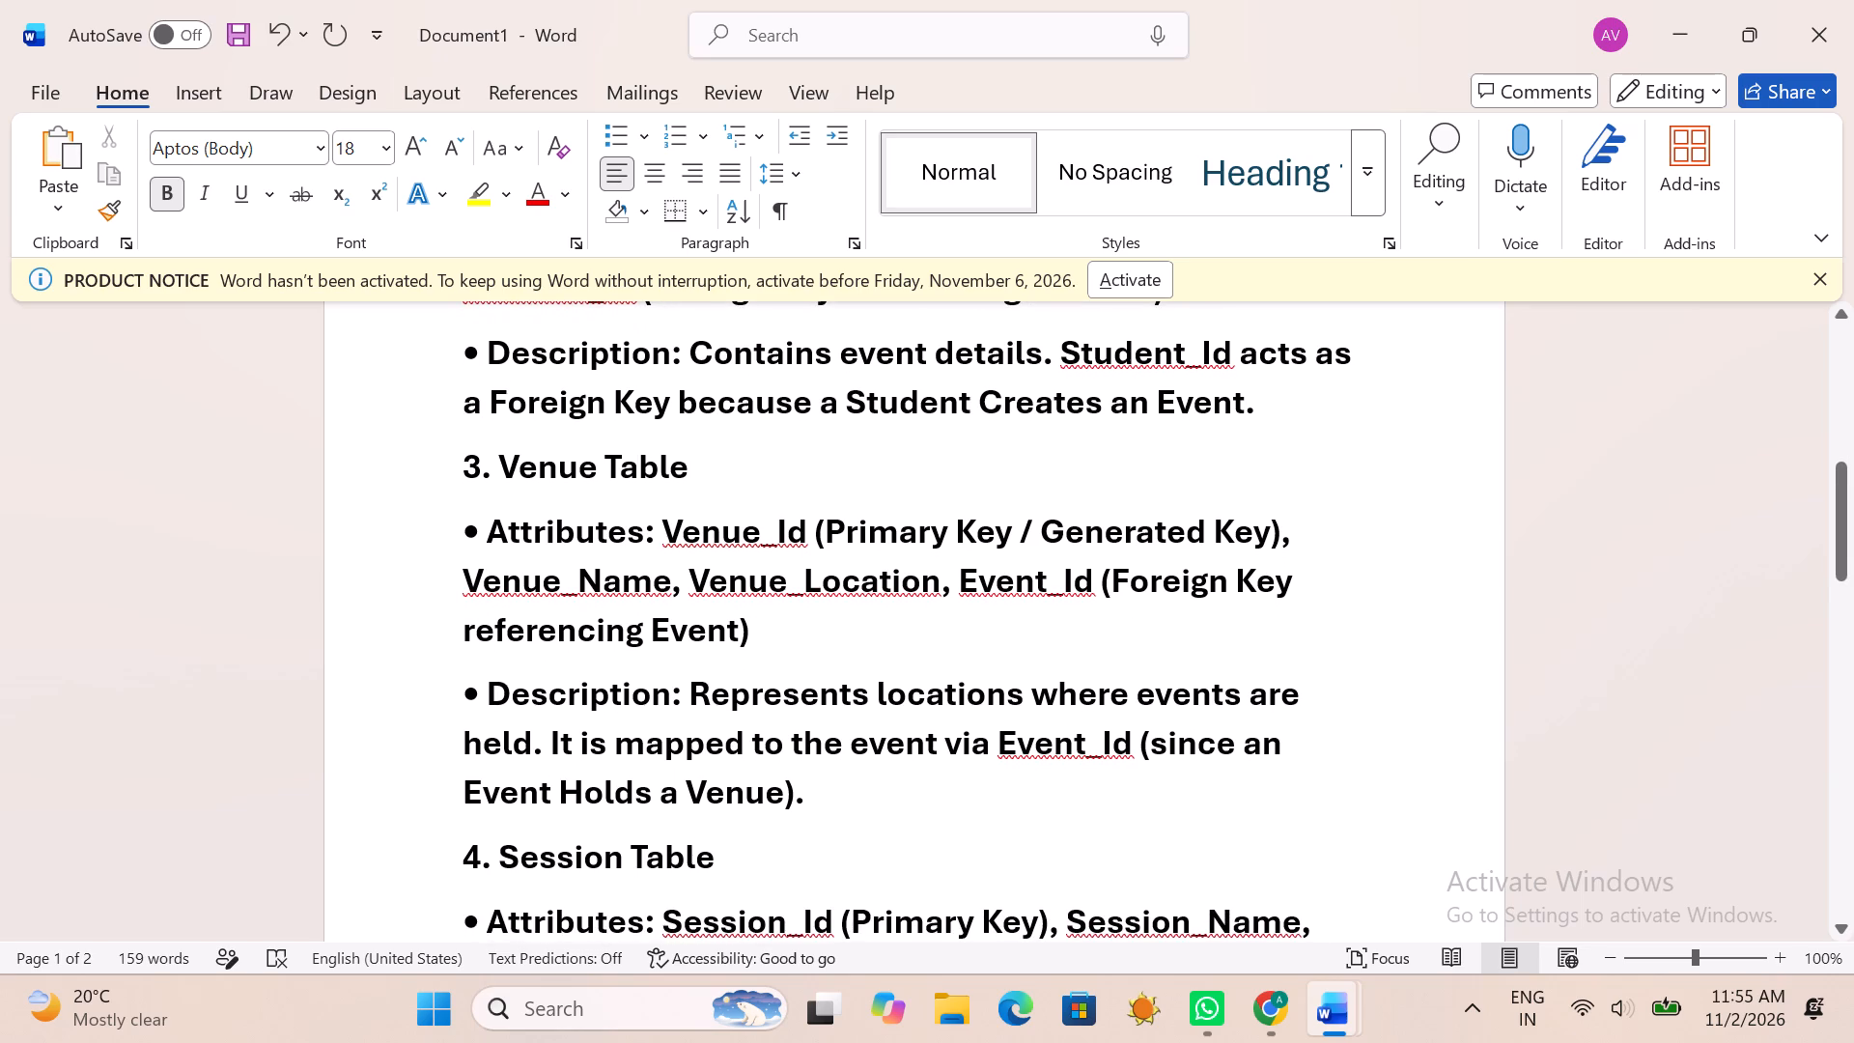
scroll(798, 727, down, 3)
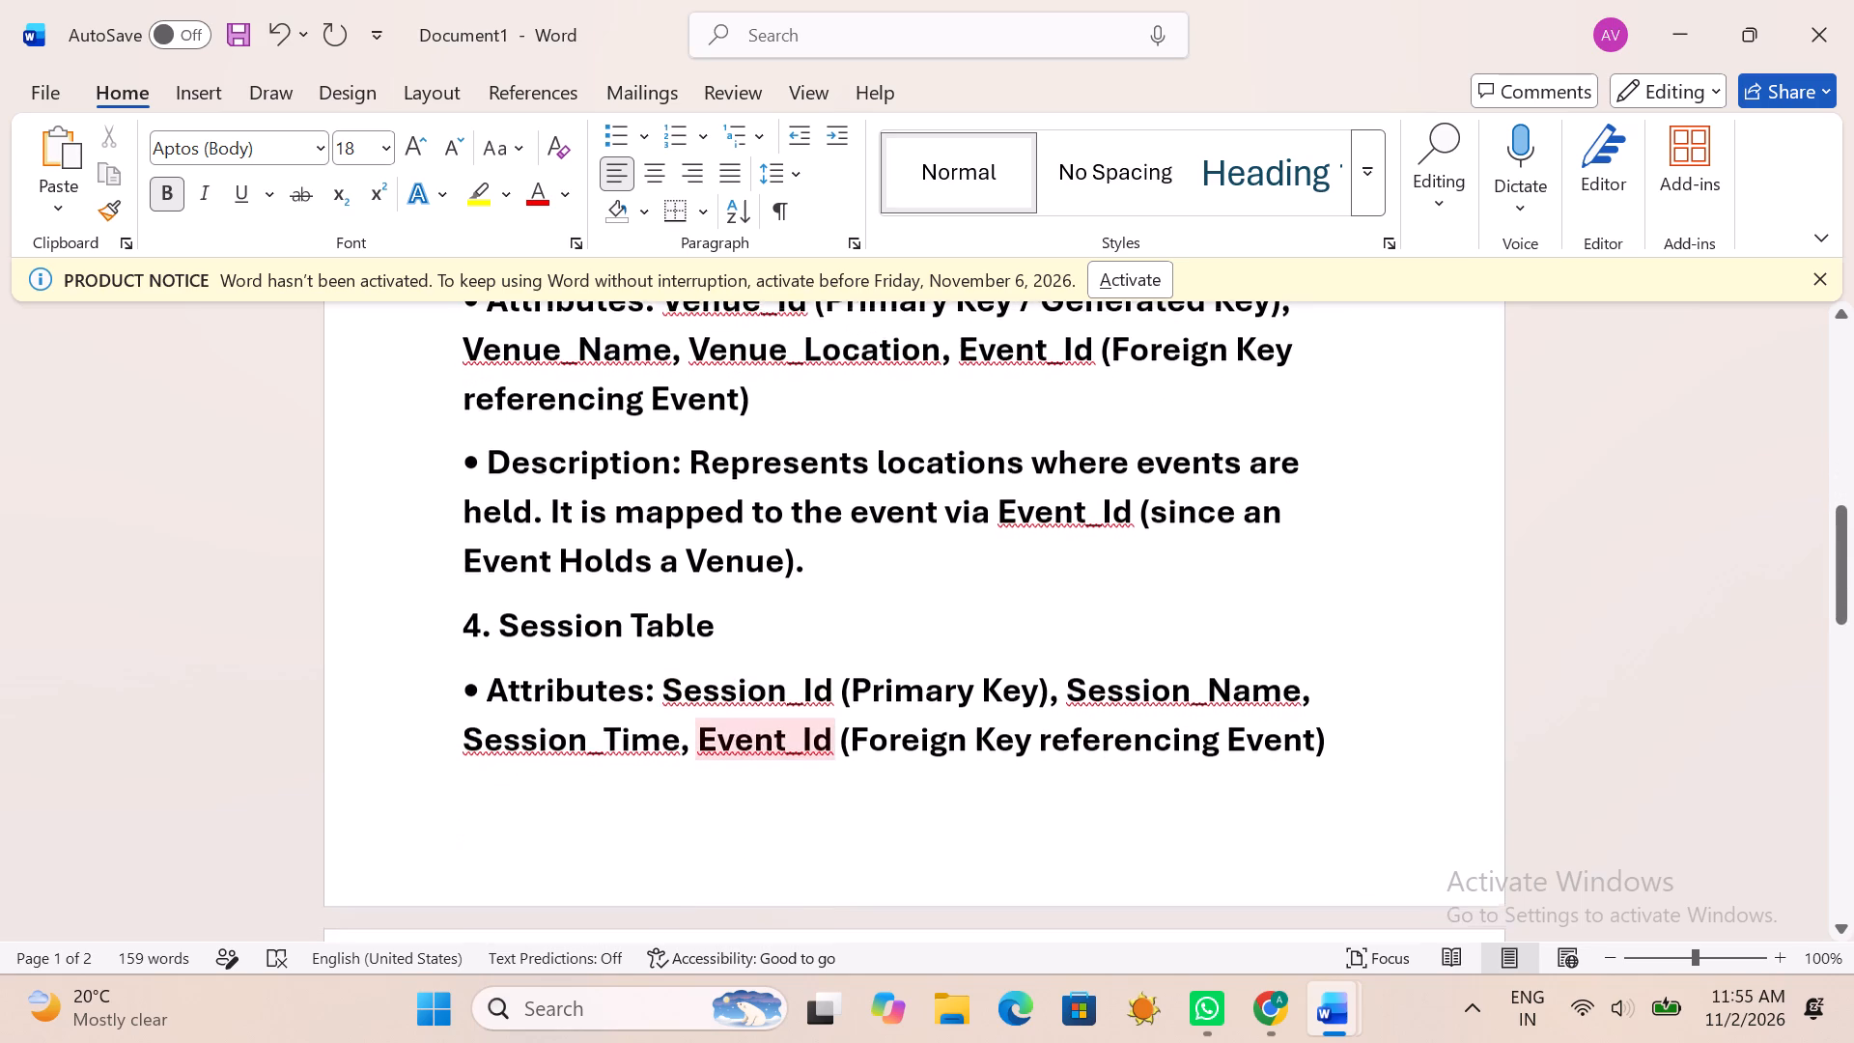
scroll(798, 727, down, 3)
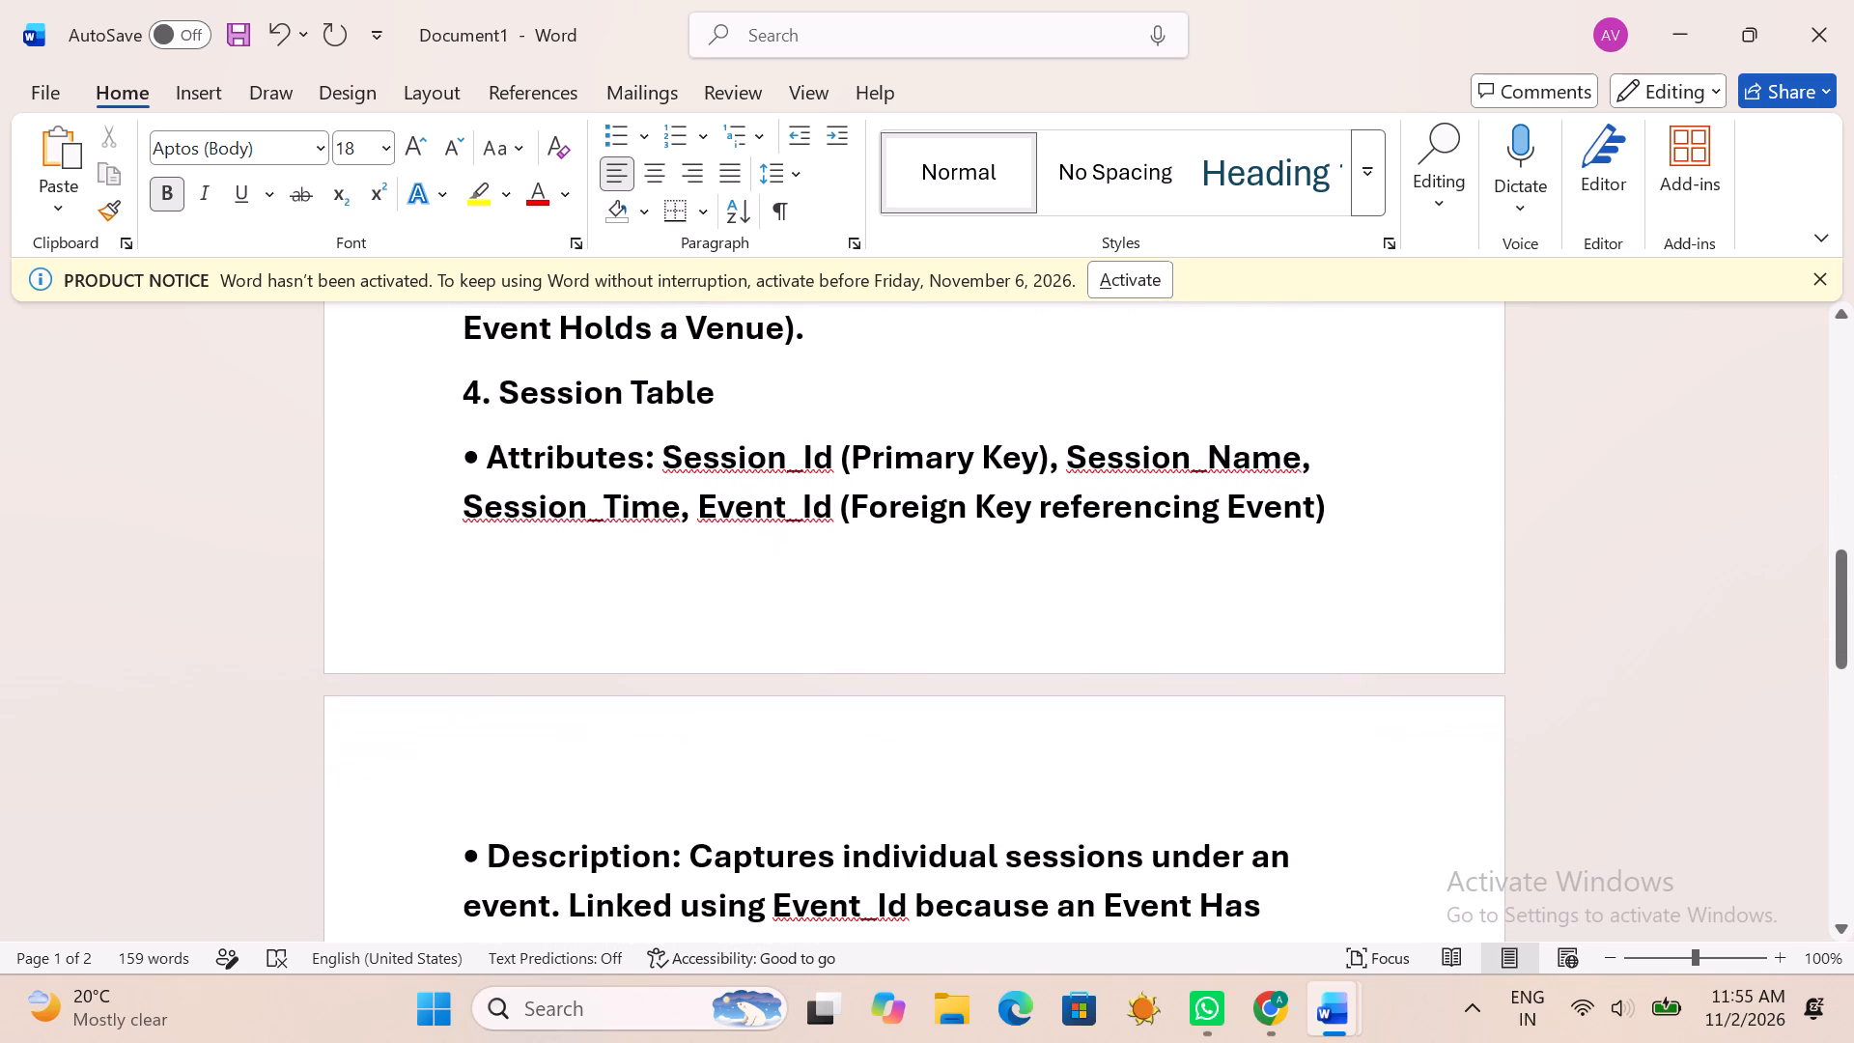
scroll(798, 727, down, 2)
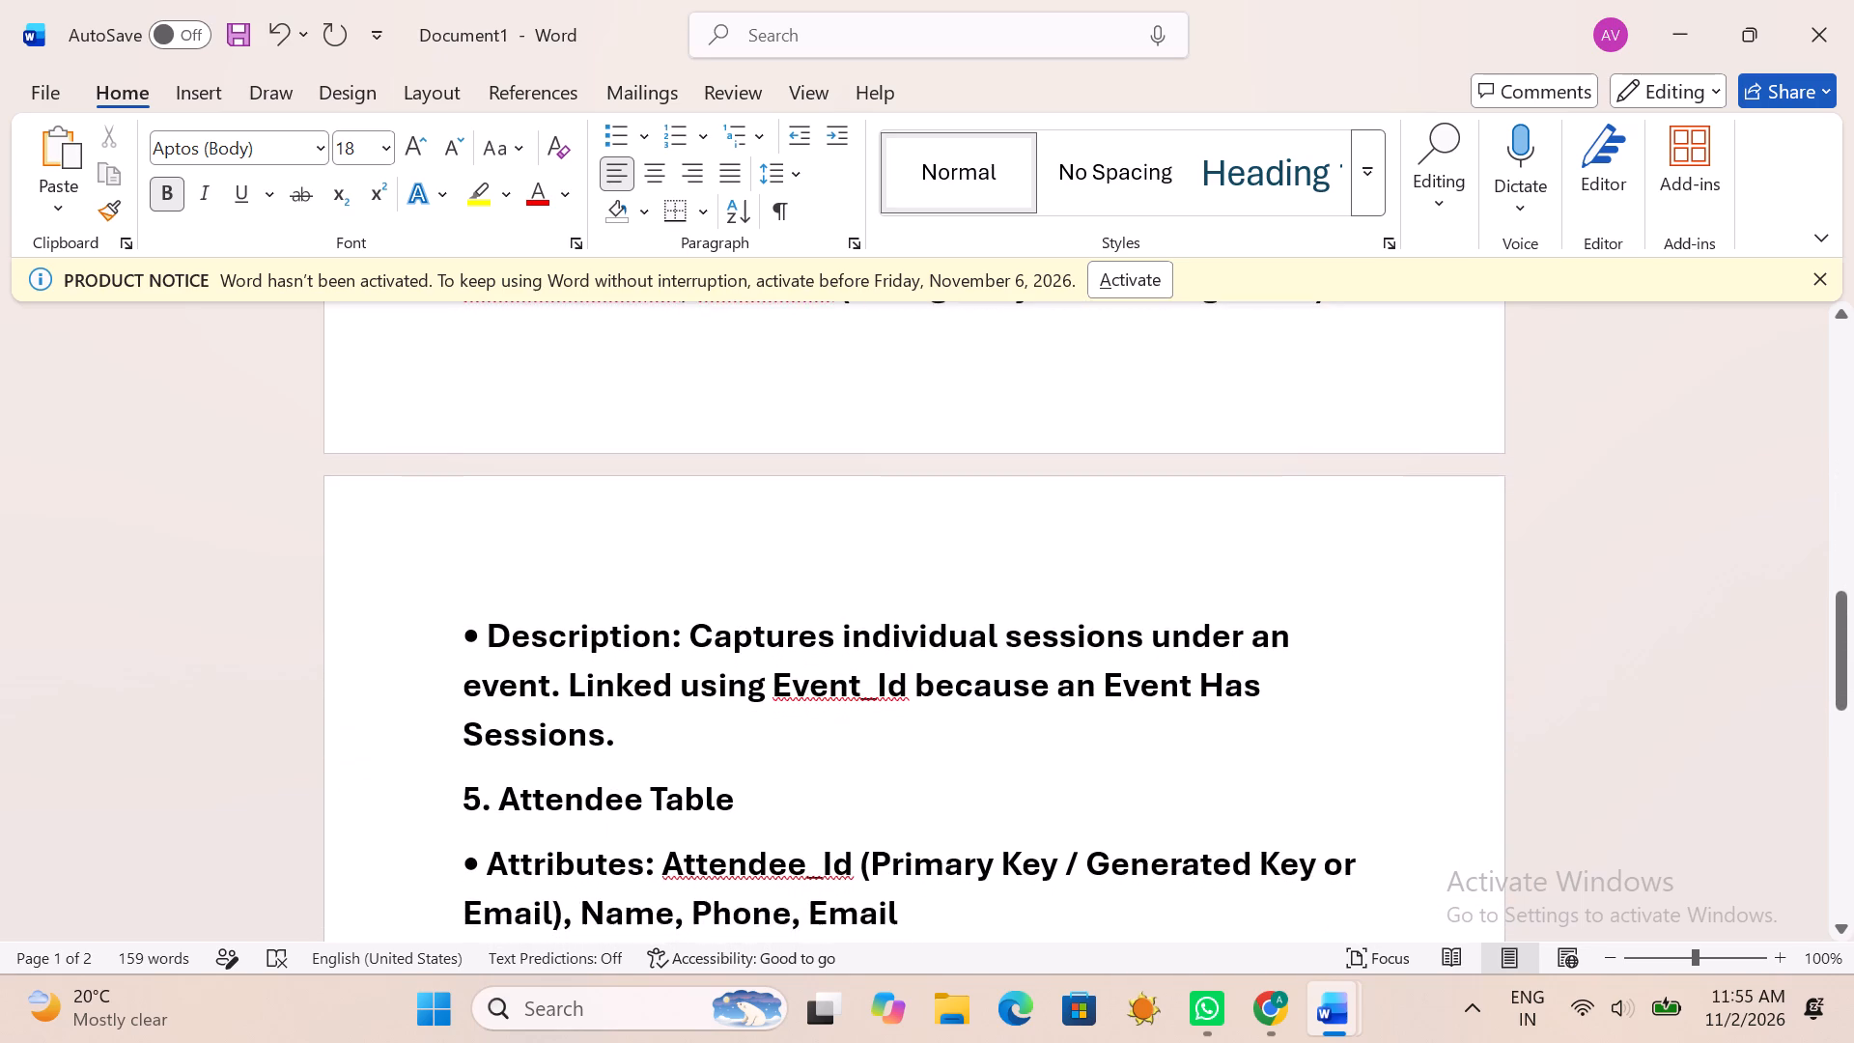
scroll(798, 727, down, 3)
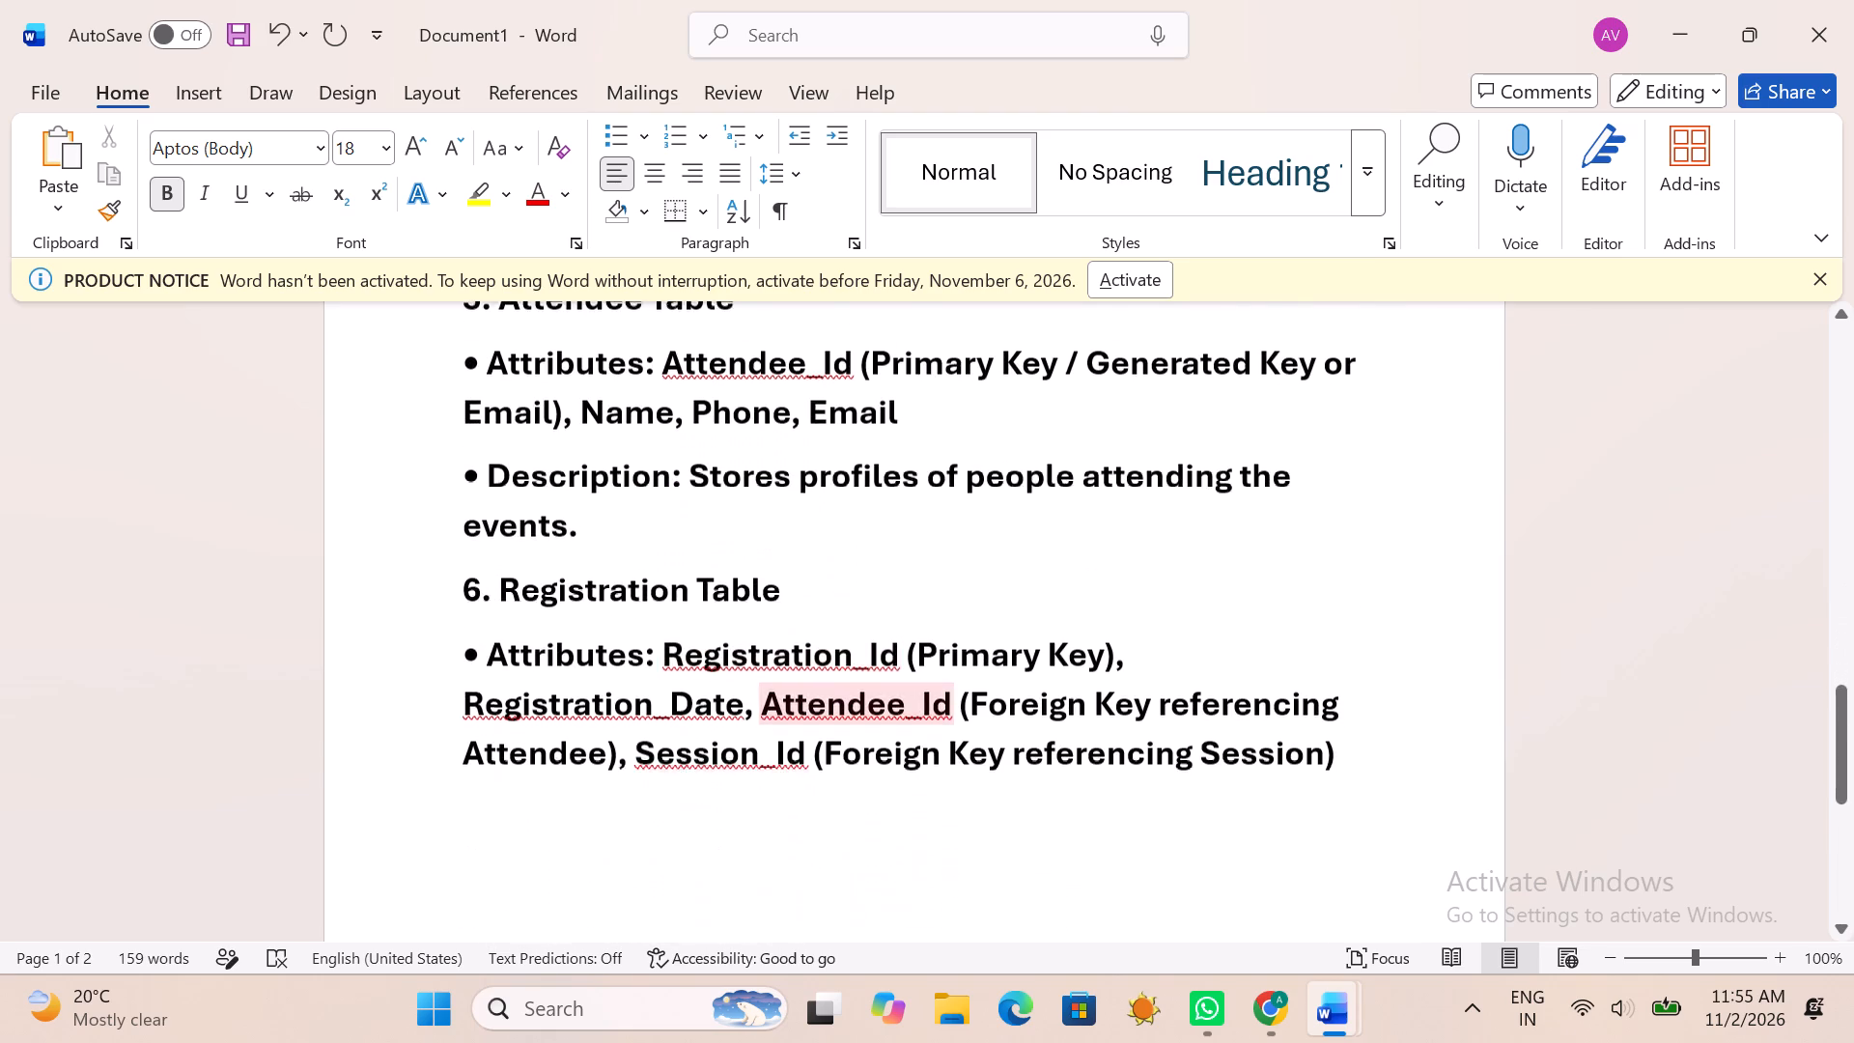
scroll(798, 727, down, 1)
scroll(798, 727, up, 1)
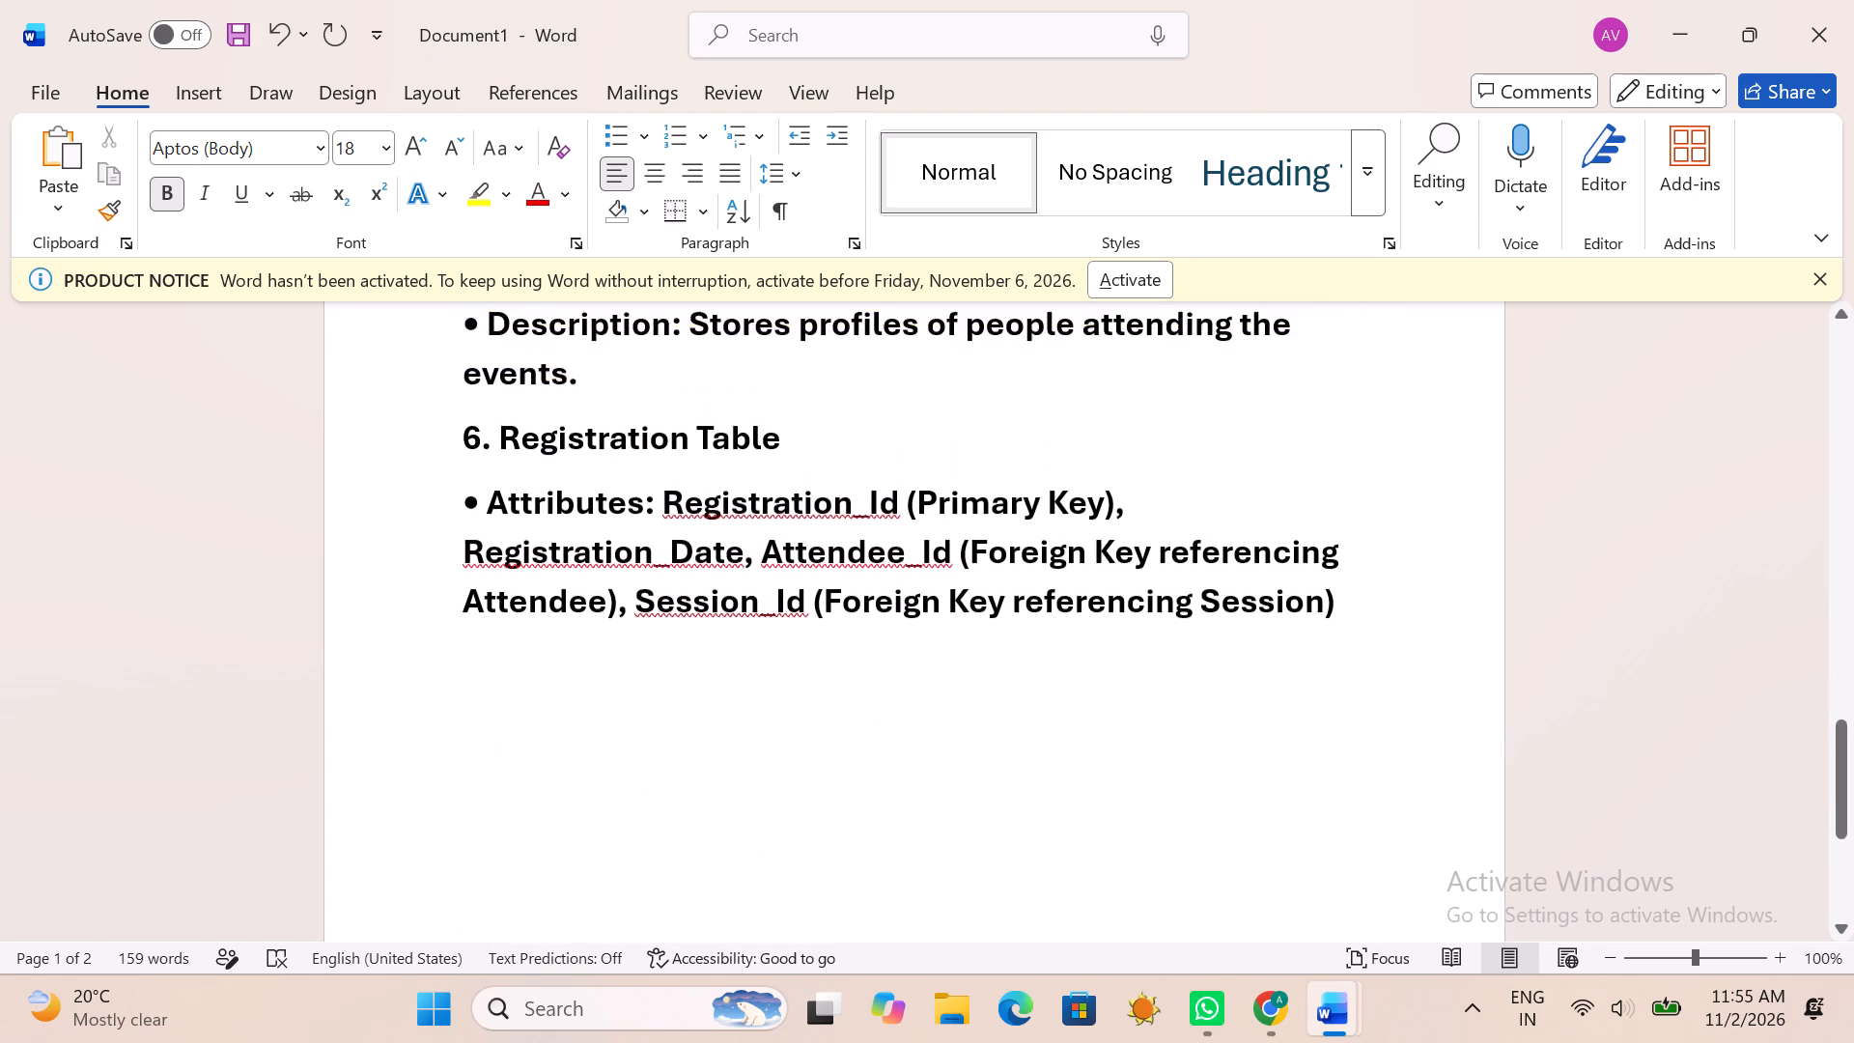
scroll(798, 727, up, 5)
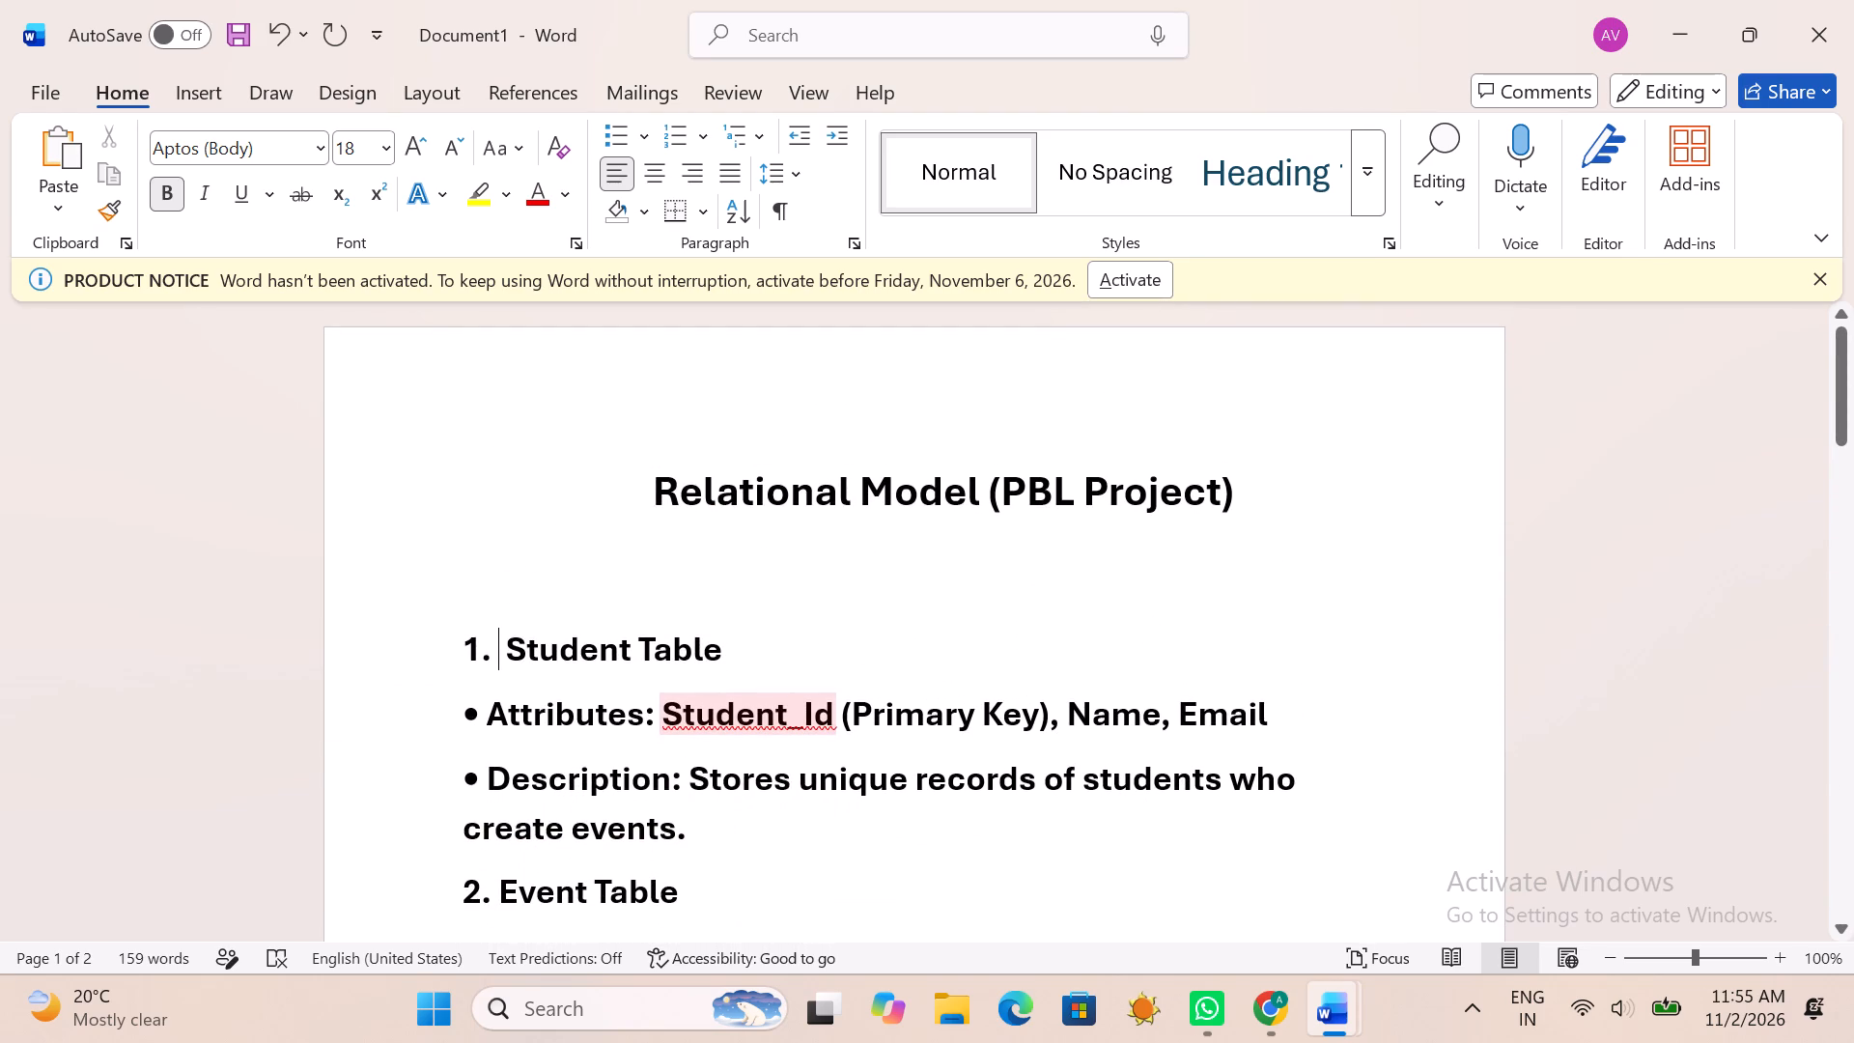
Save the document as "Relational Model" in the OneDrive Documents folder.
key(ctrl+s)
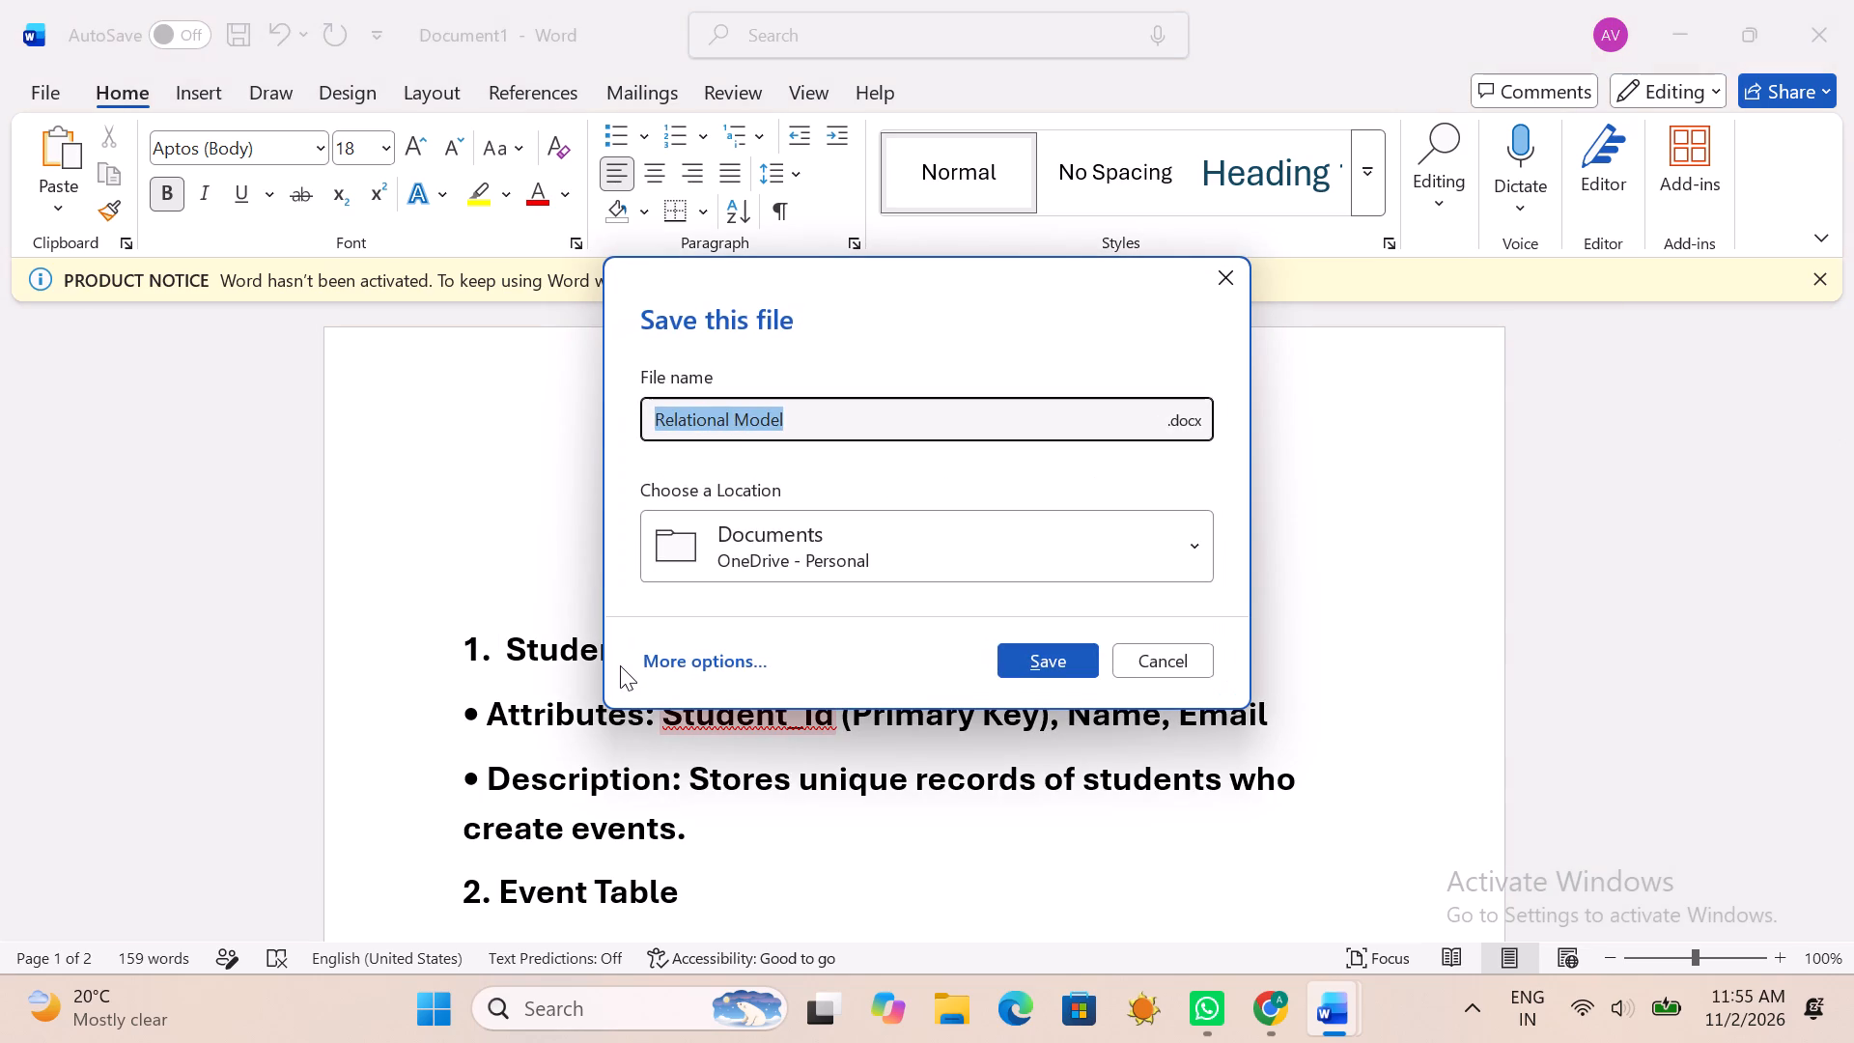
click(839, 429)
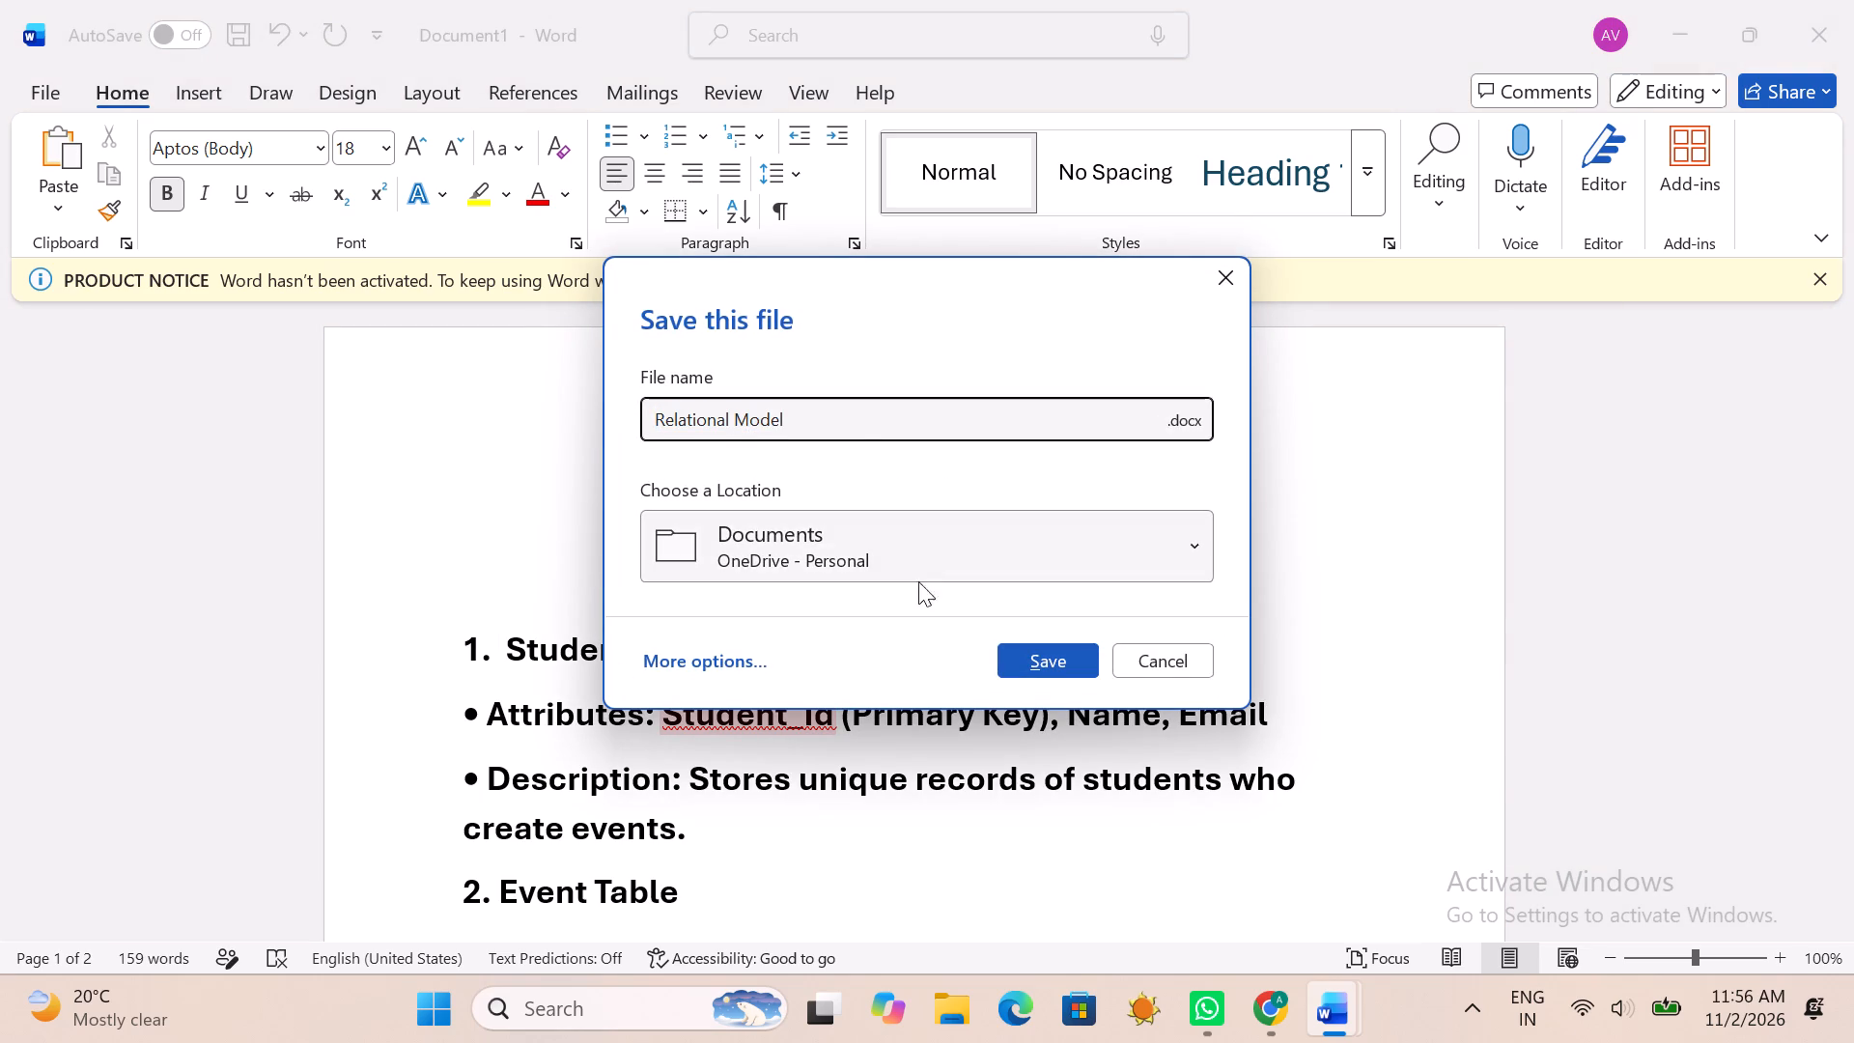
click(1062, 653)
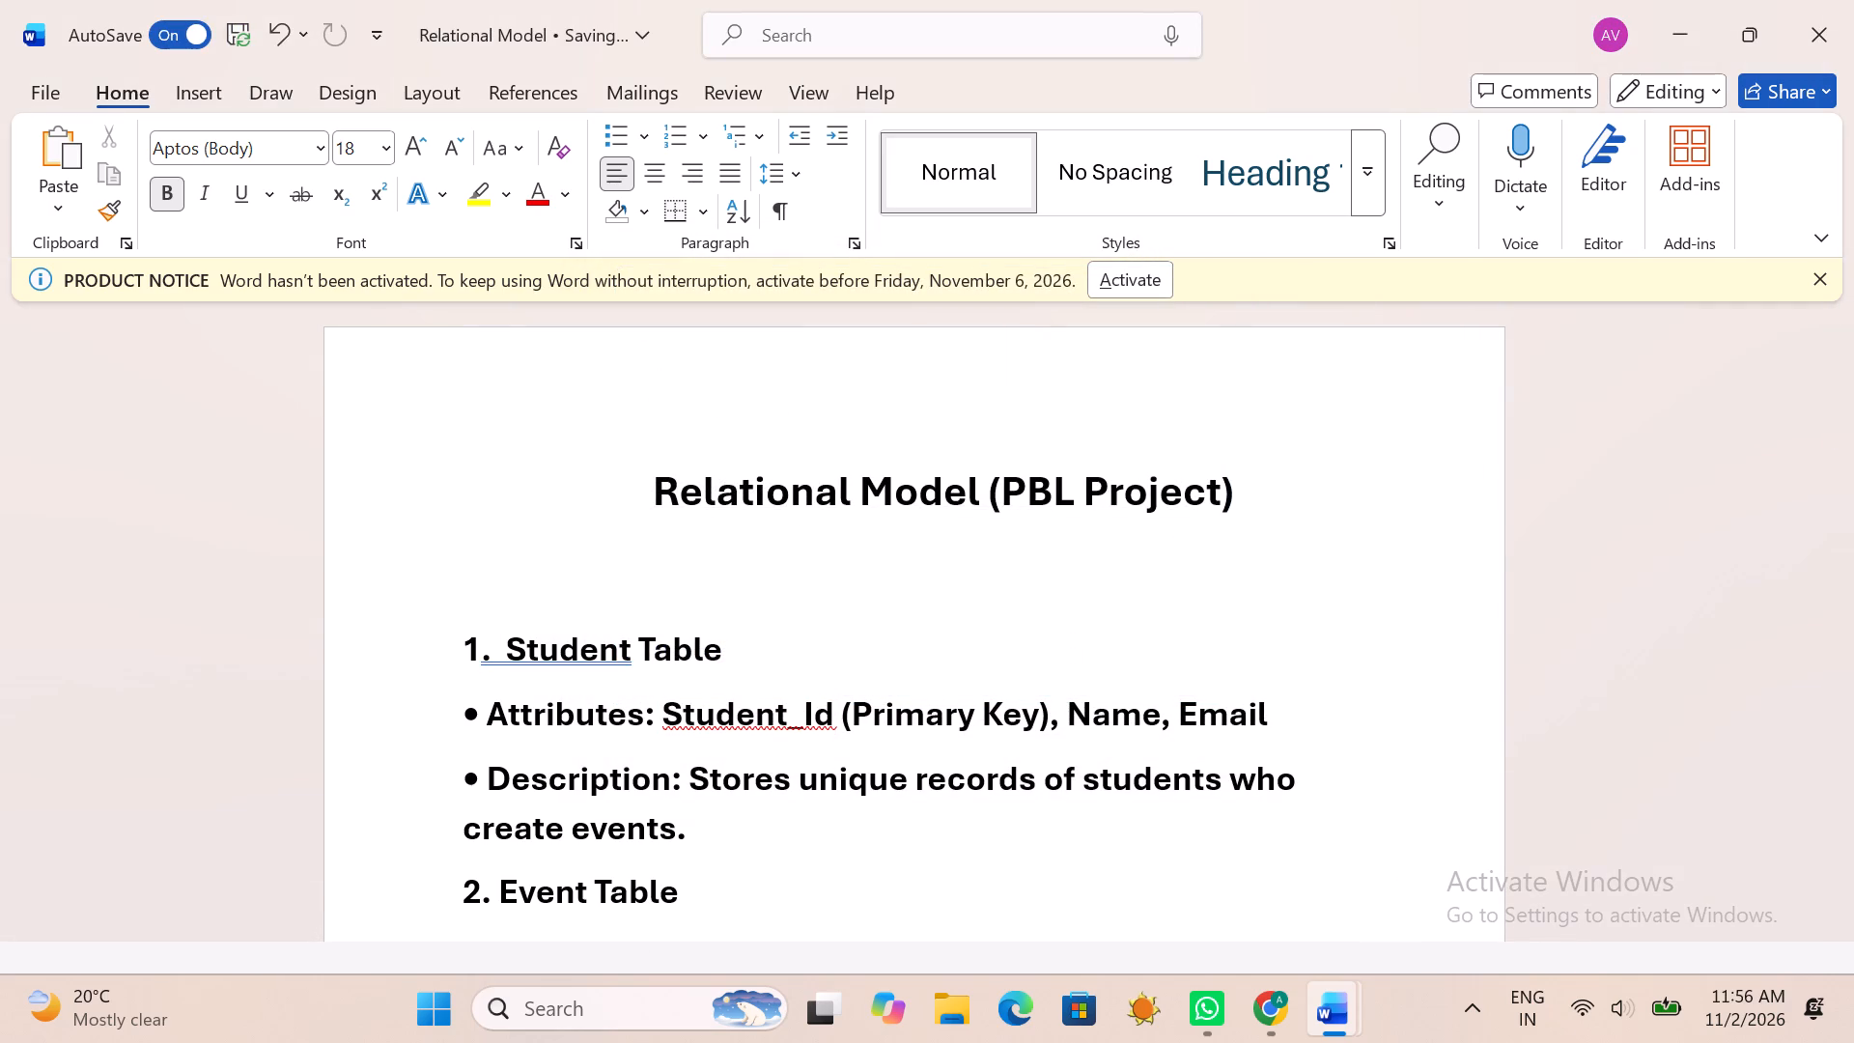
Switch to Chrome and start a new submission for the course assignment "Lab 1.1 Realtional Model (PBL Project)".
click(1266, 1003)
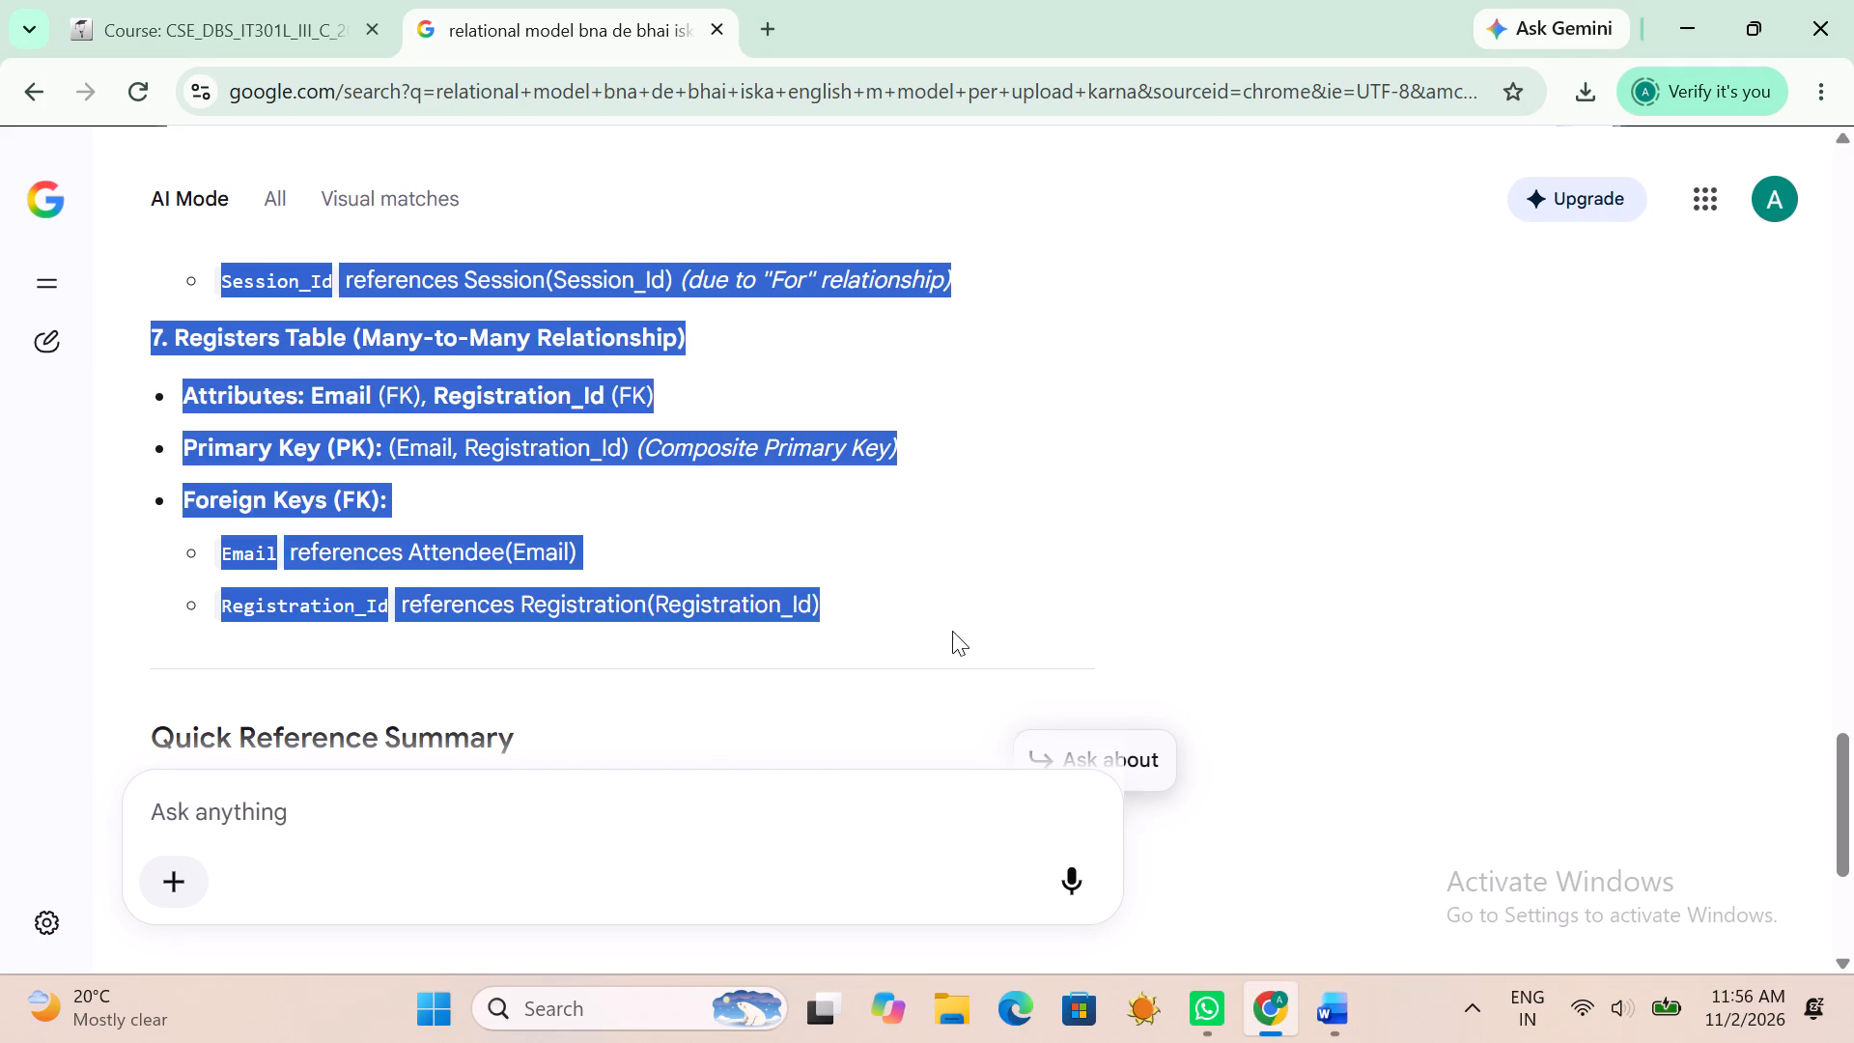
click(199, 18)
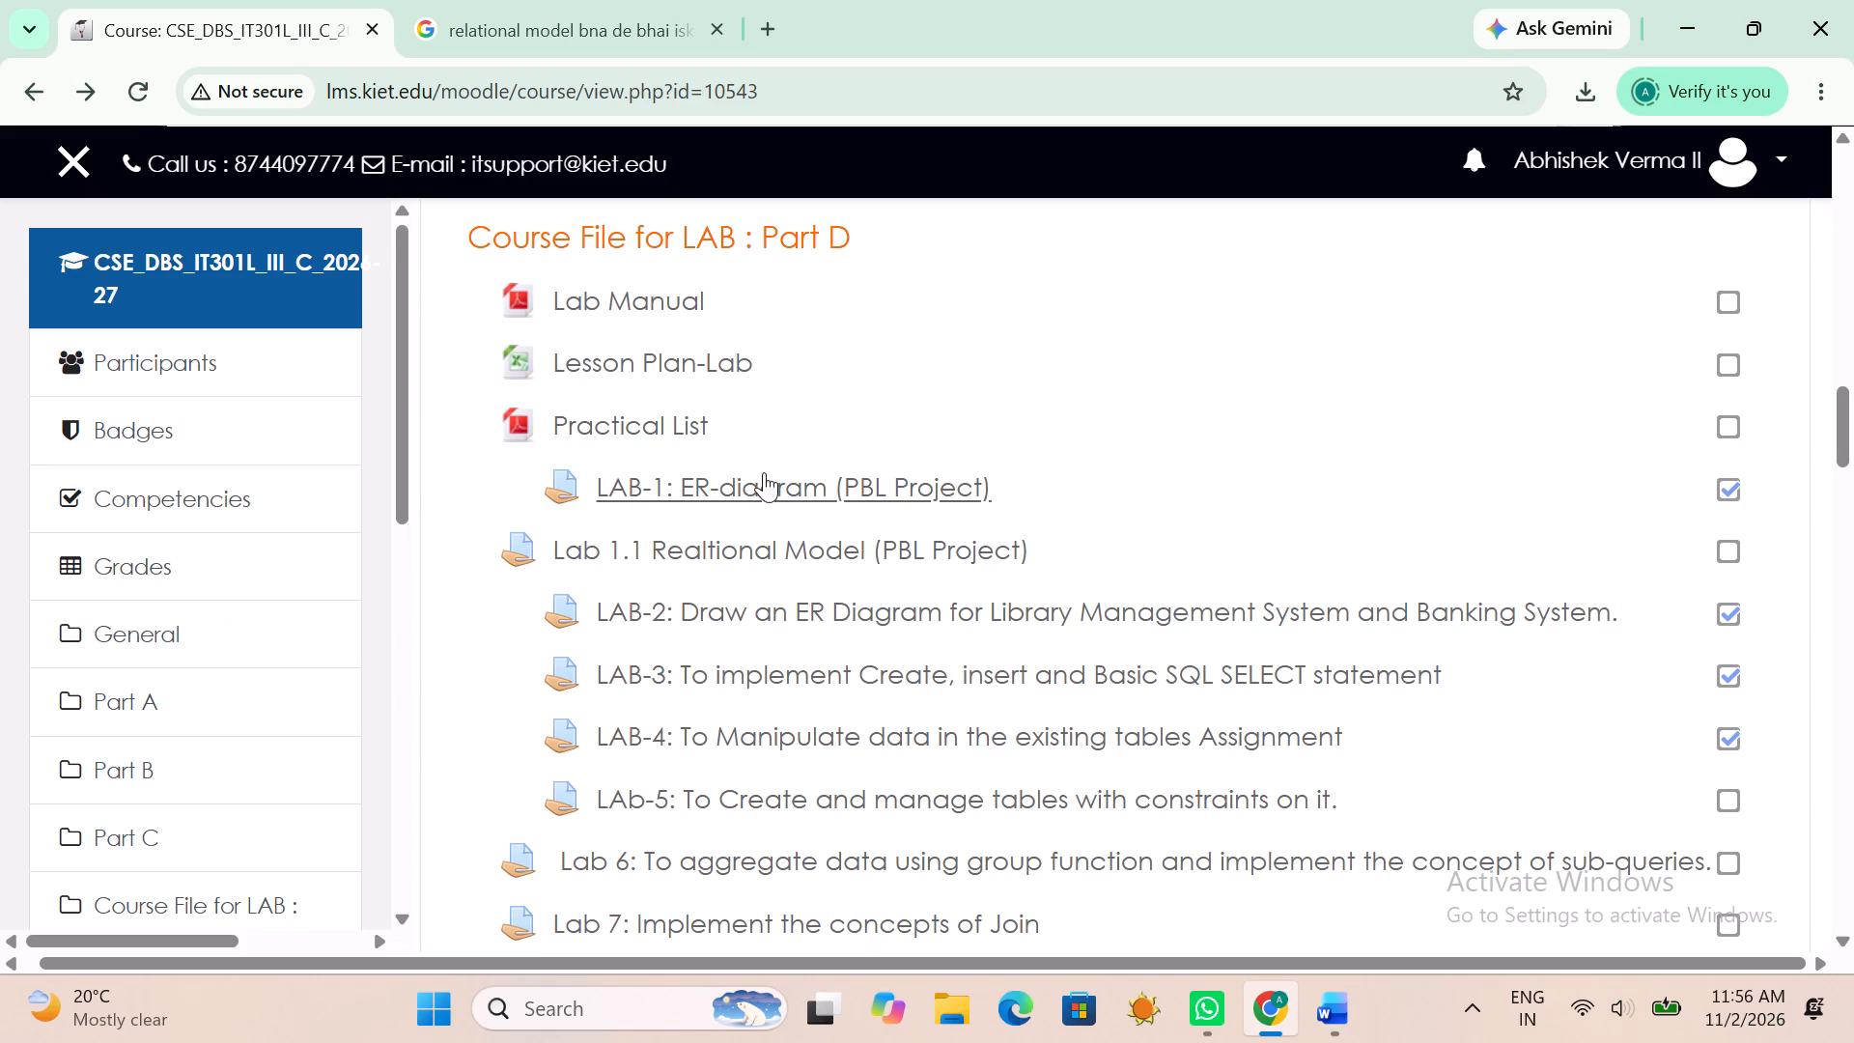
click(838, 548)
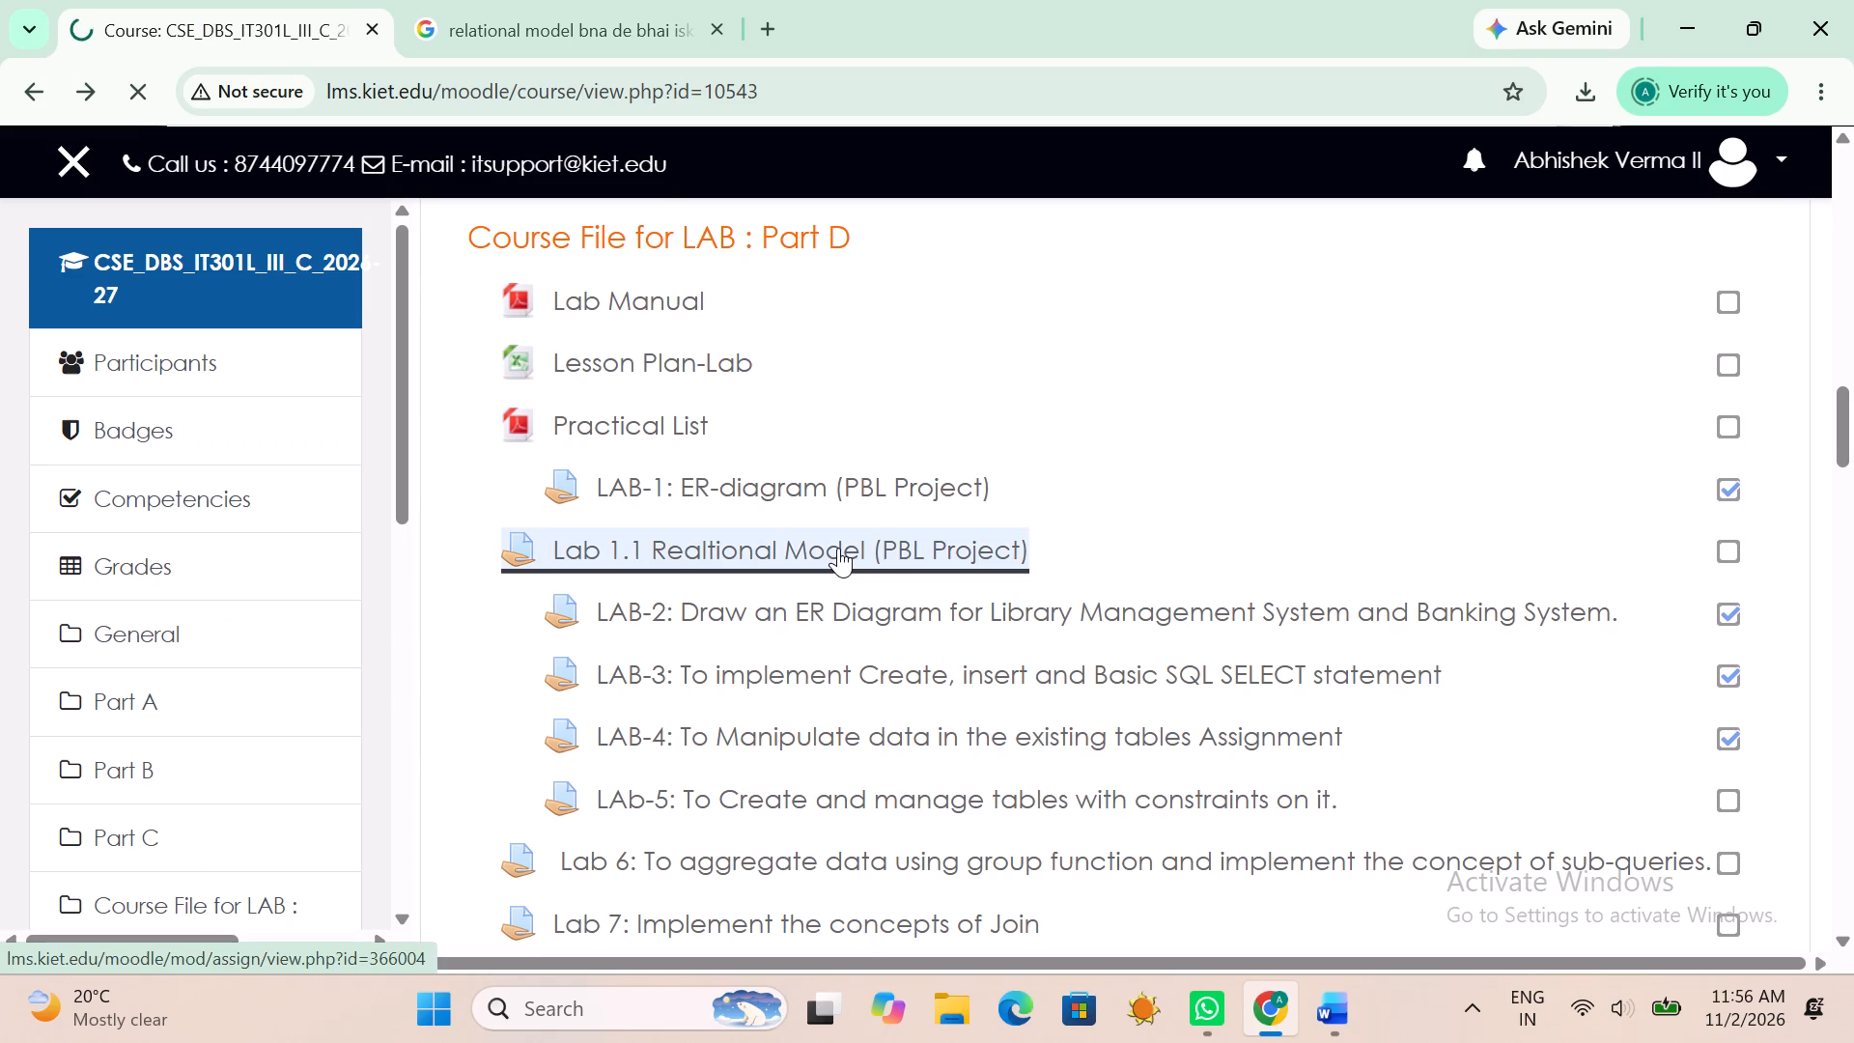
scroll(812, 710, down, 1)
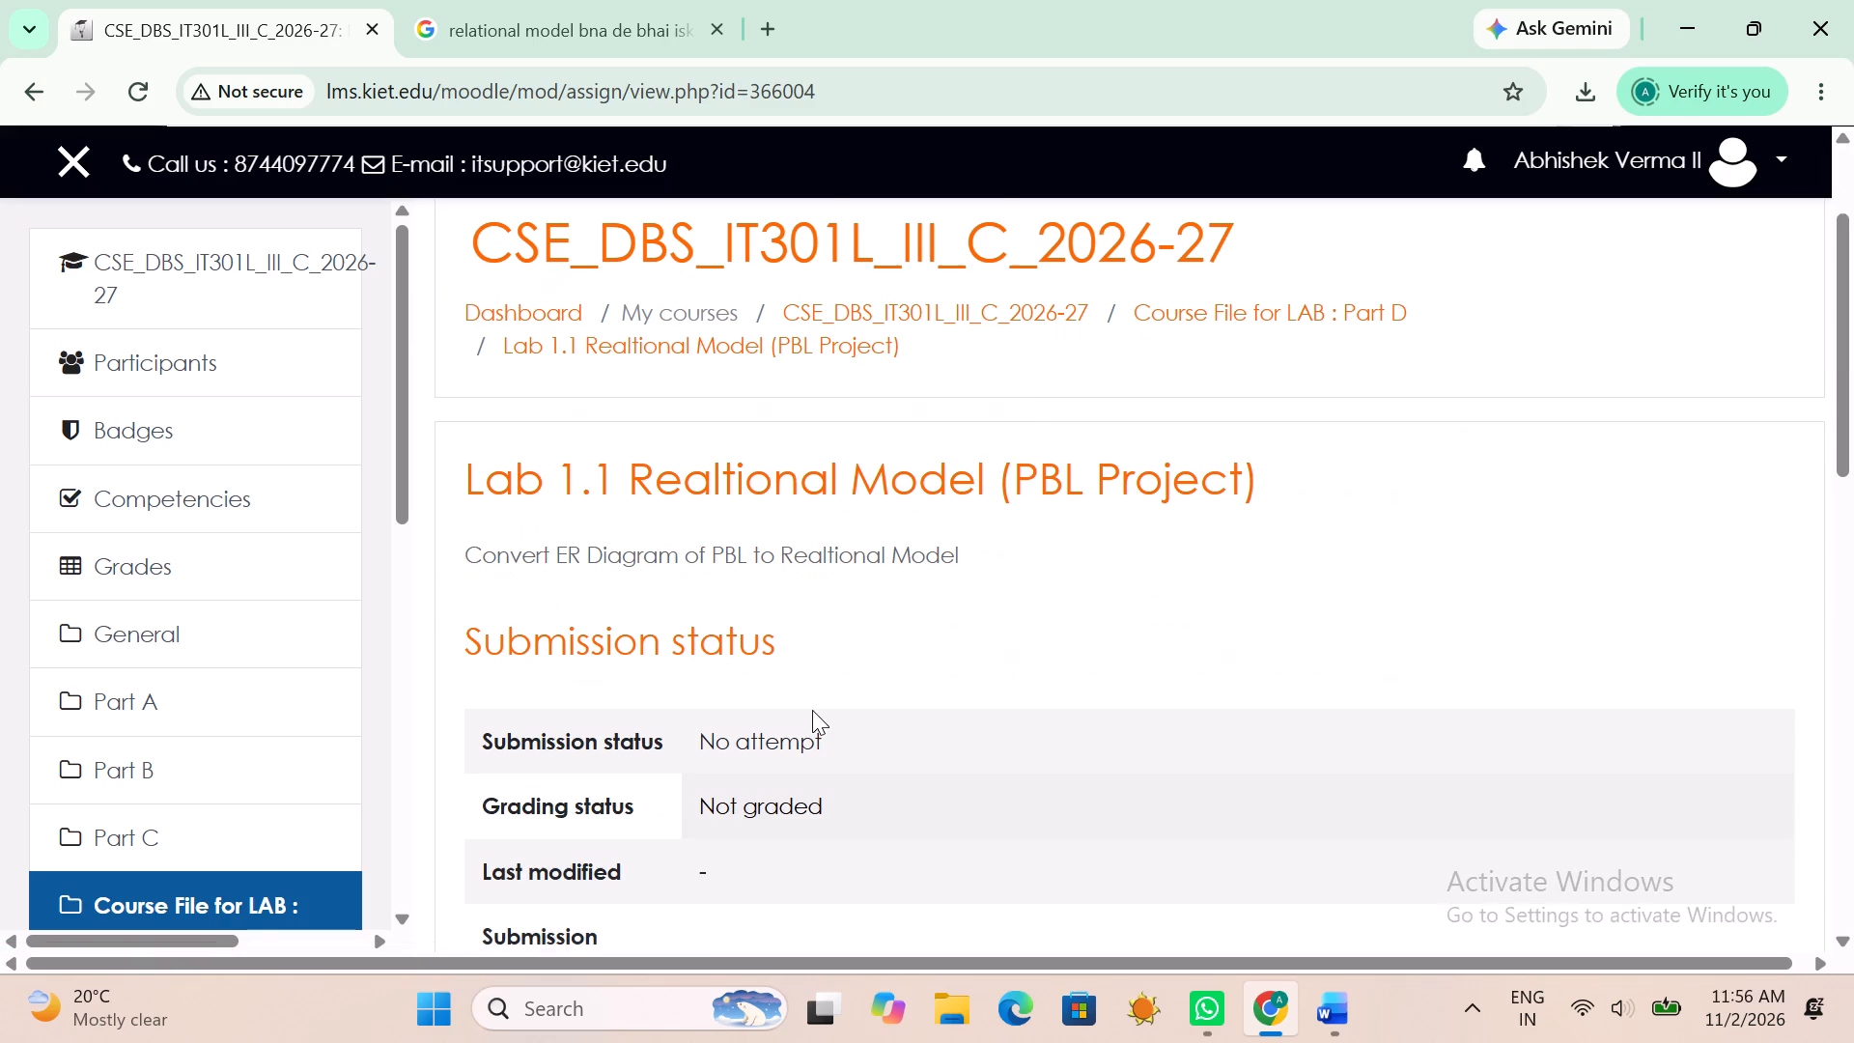
scroll(812, 710, down, 3)
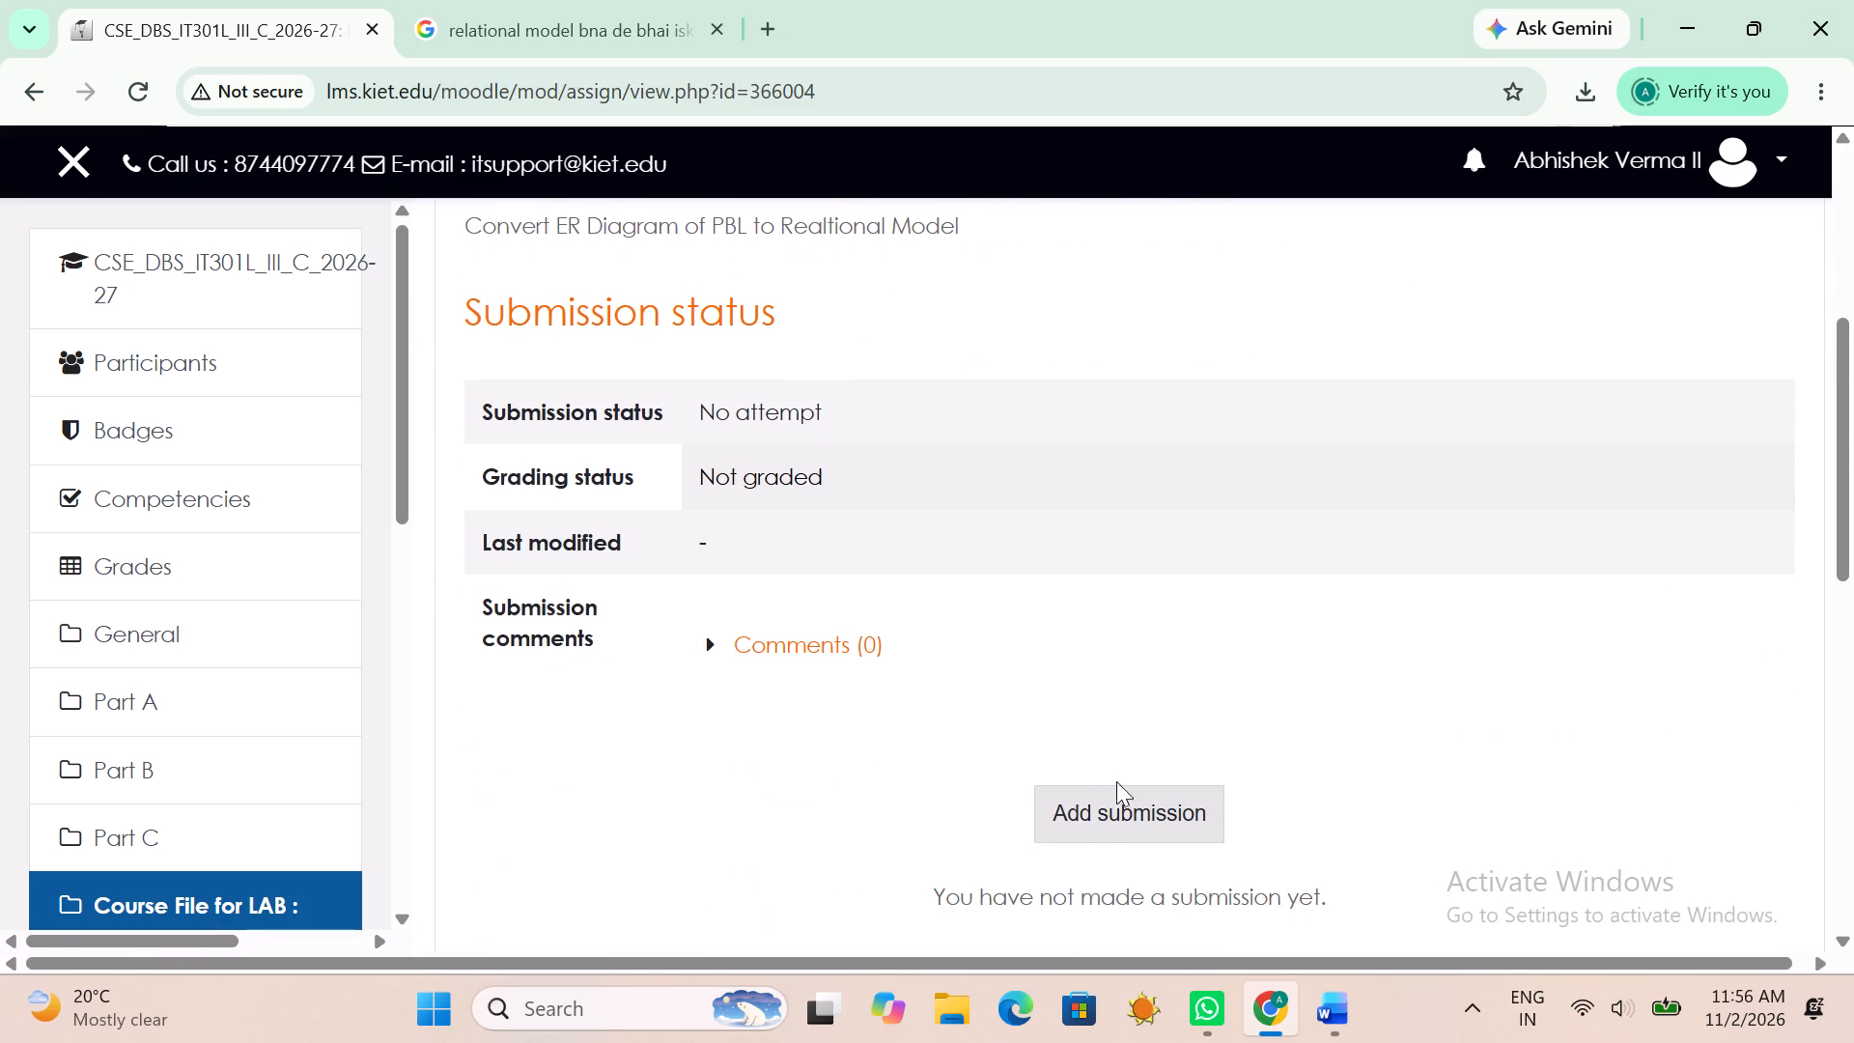
click(1122, 797)
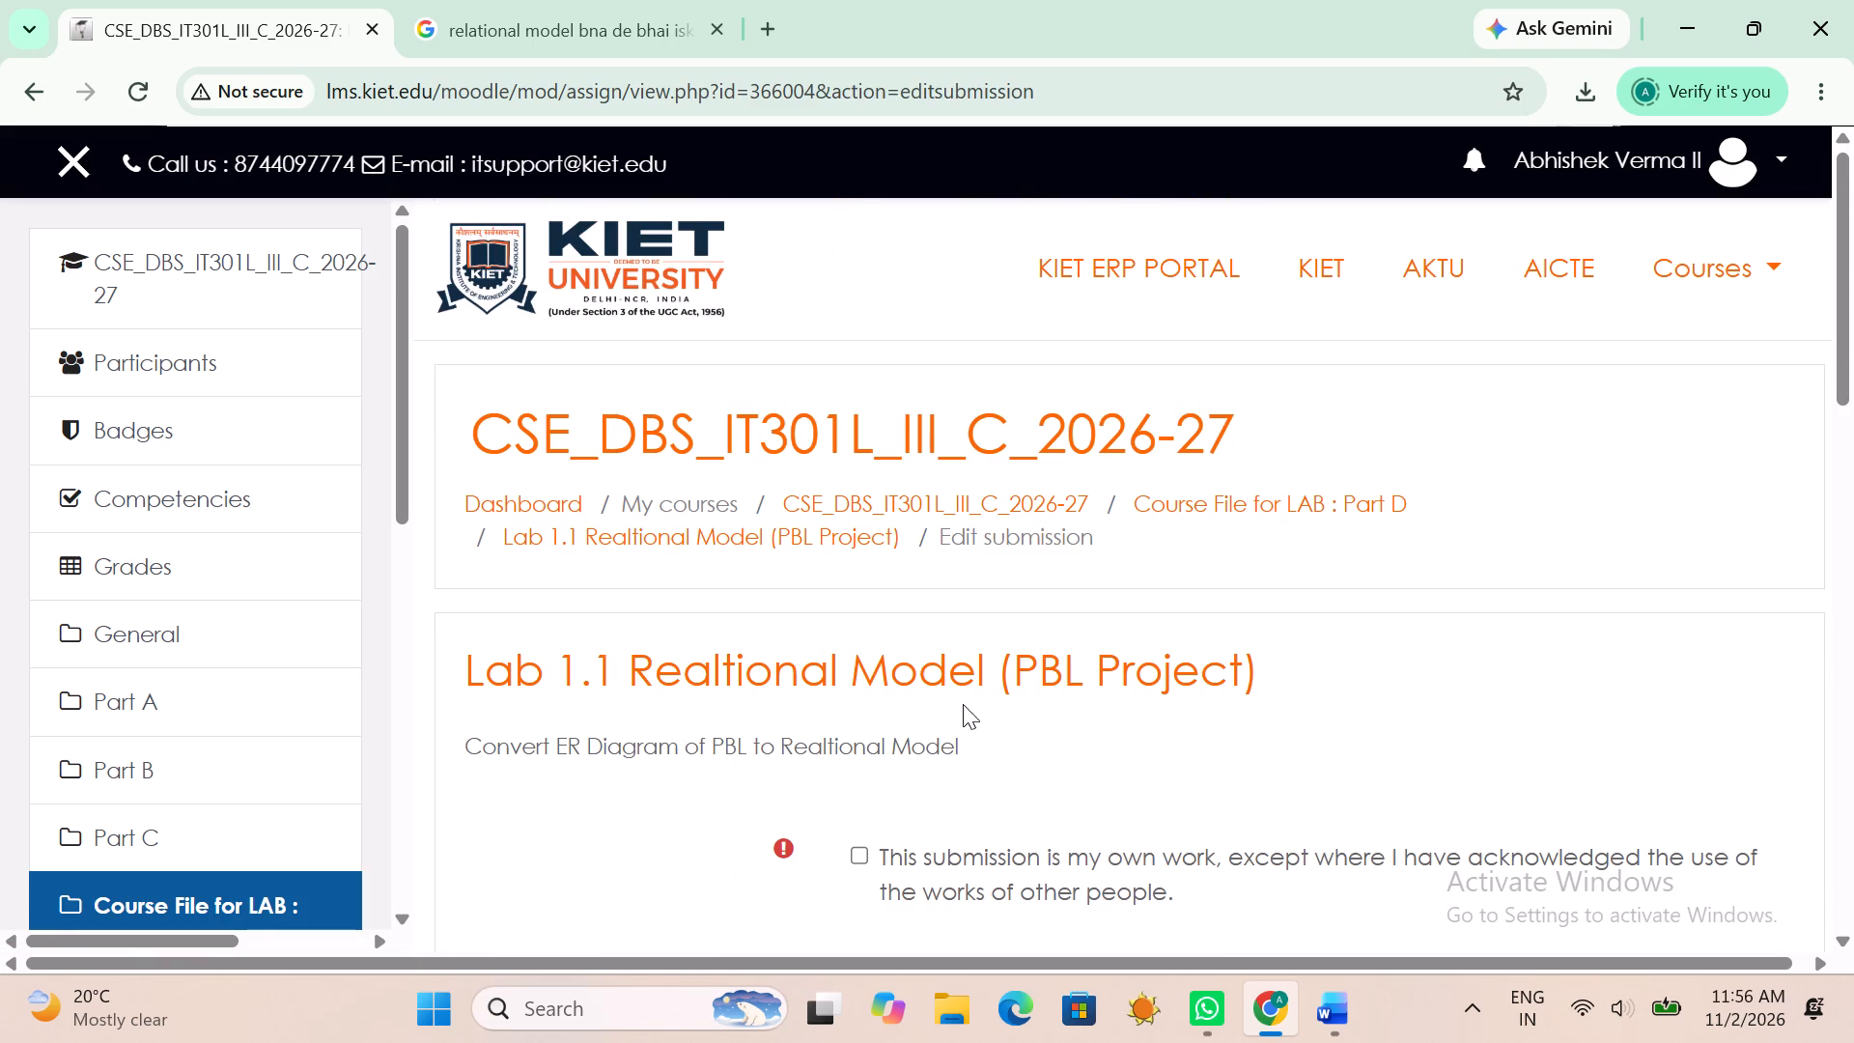
Accept the statement that this submission is the student's own work.
drag(841, 850, 869, 854)
click(869, 854)
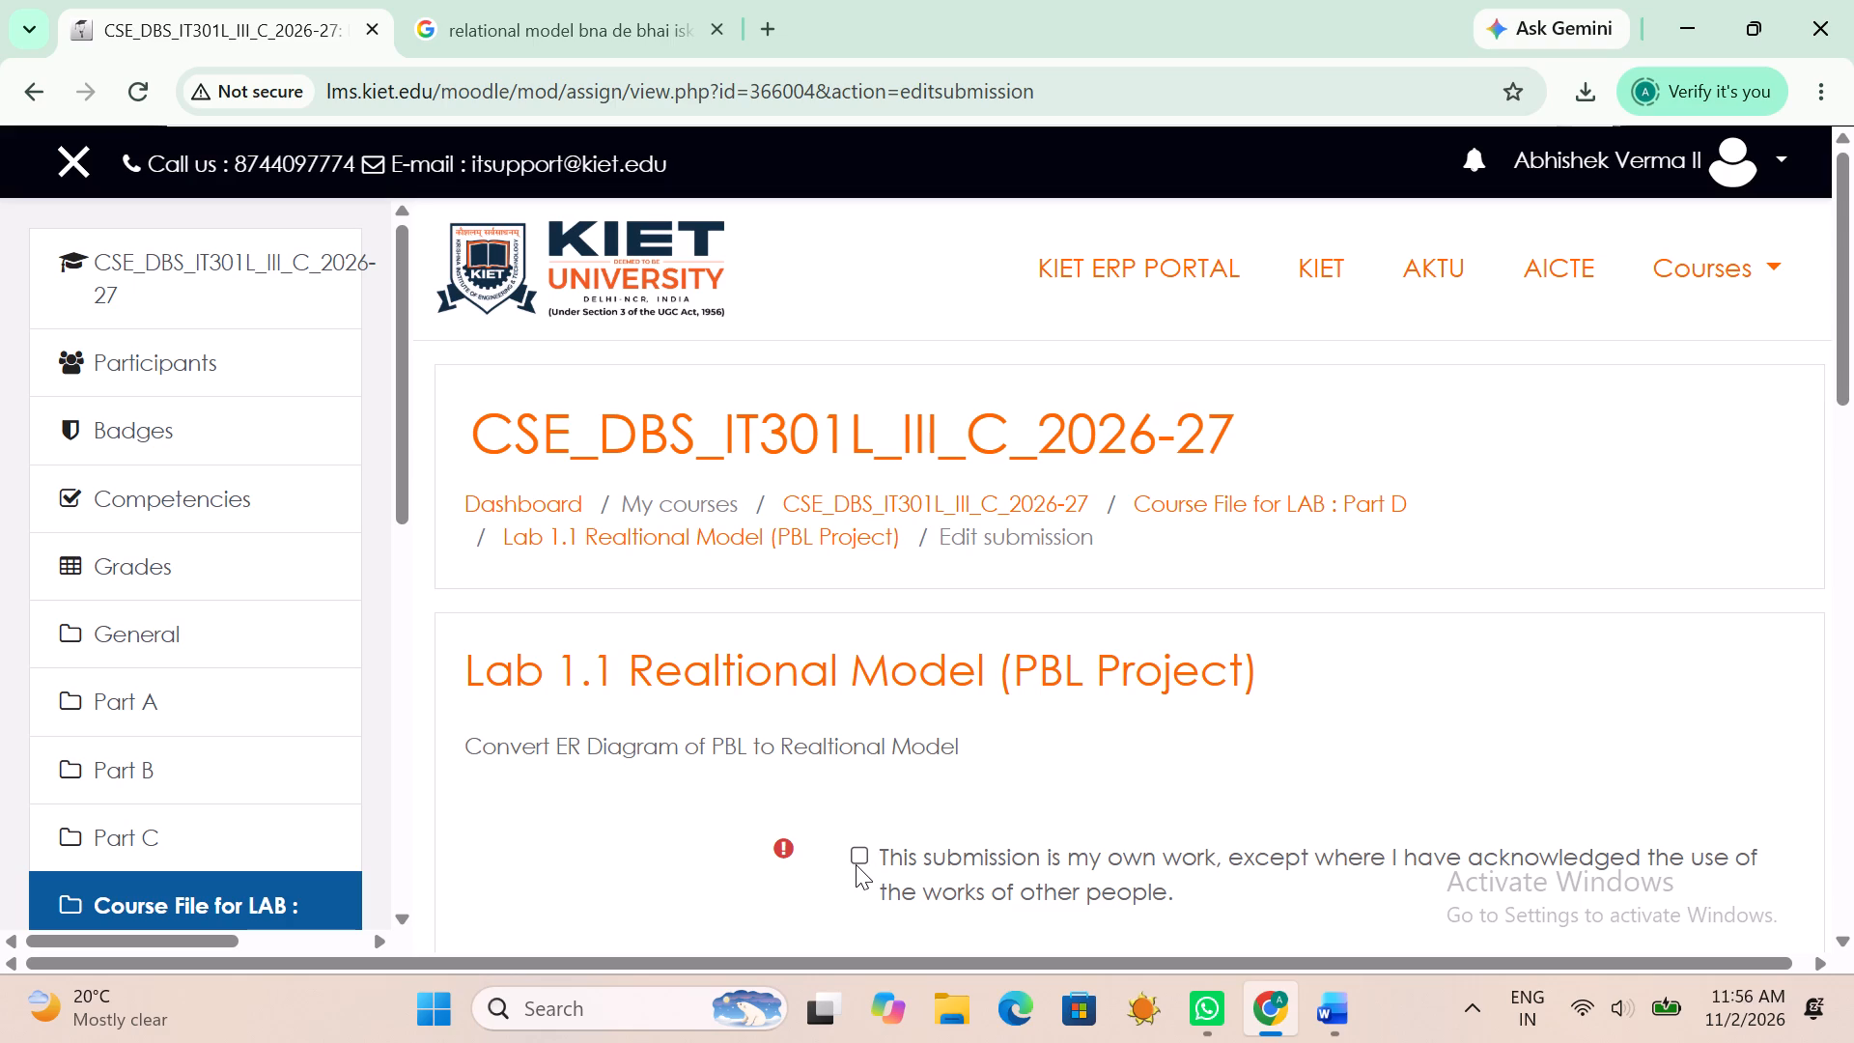
click(856, 864)
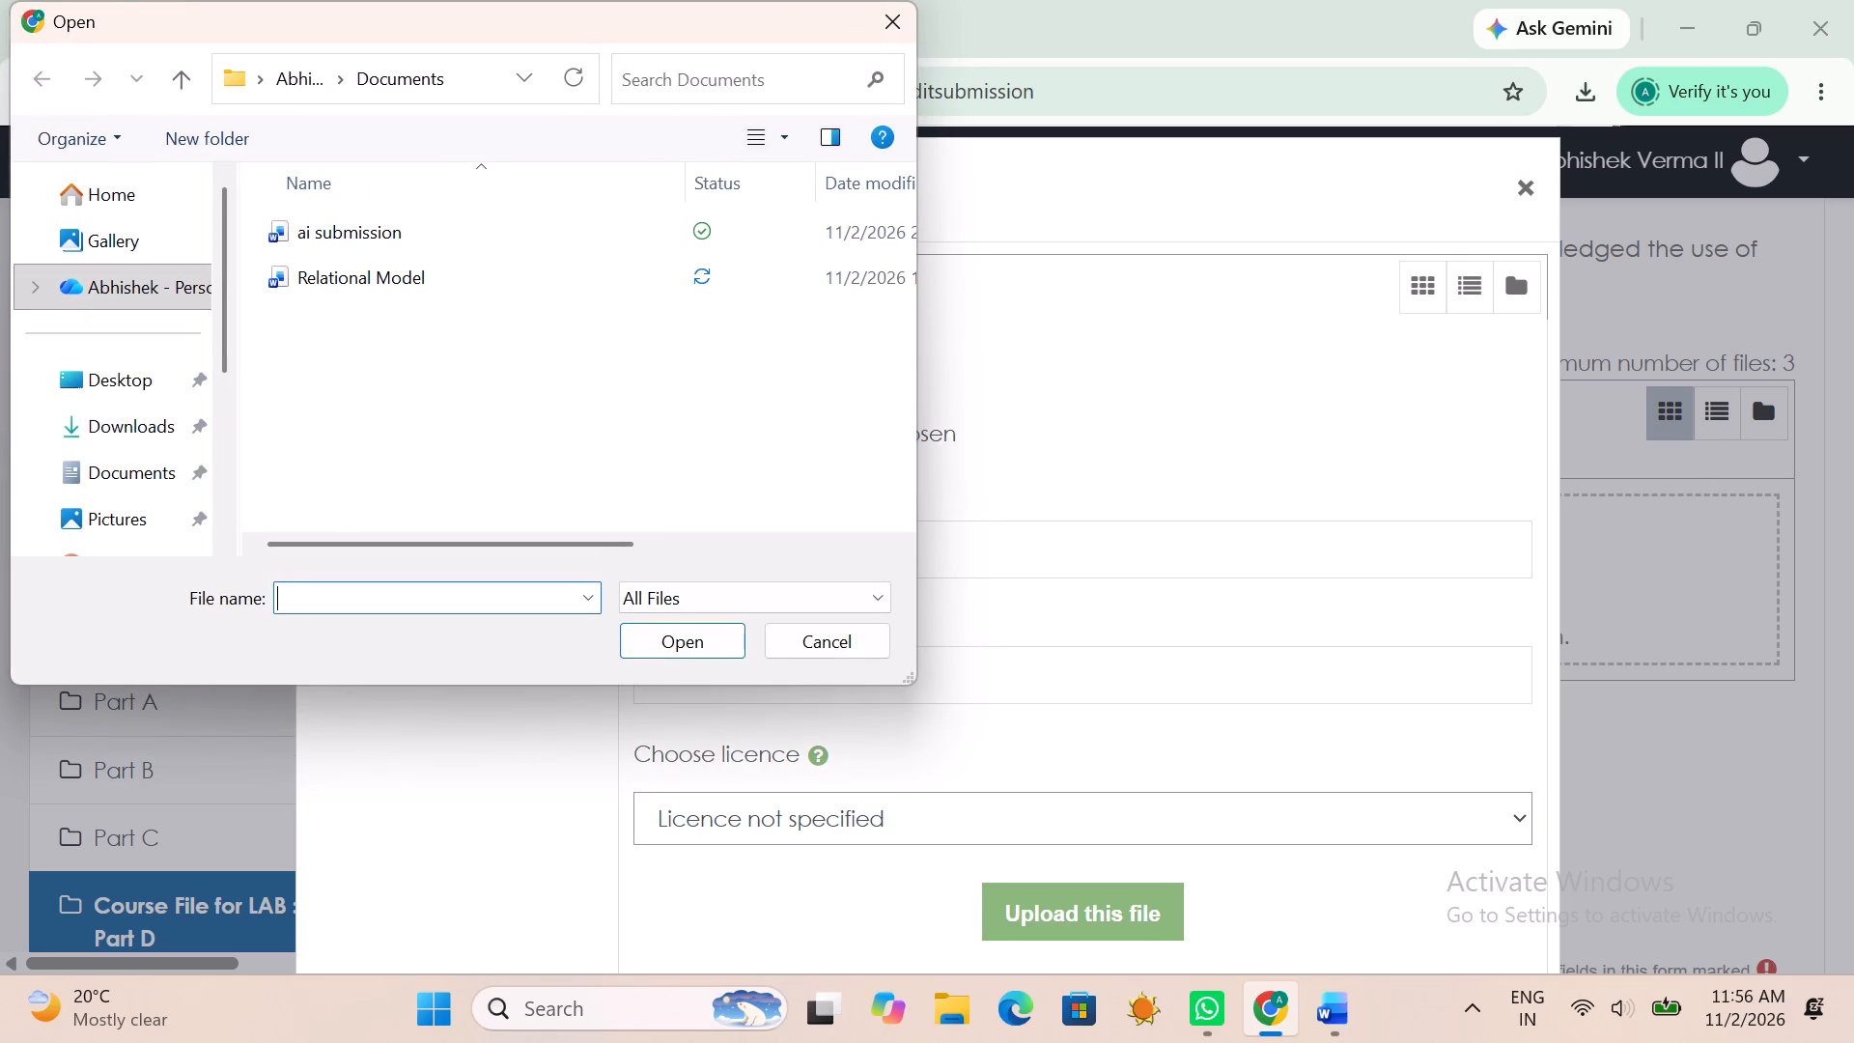
Look for the saved document in Downloads and the local Documents folder, entering "relational" as the file name.
click(130, 429)
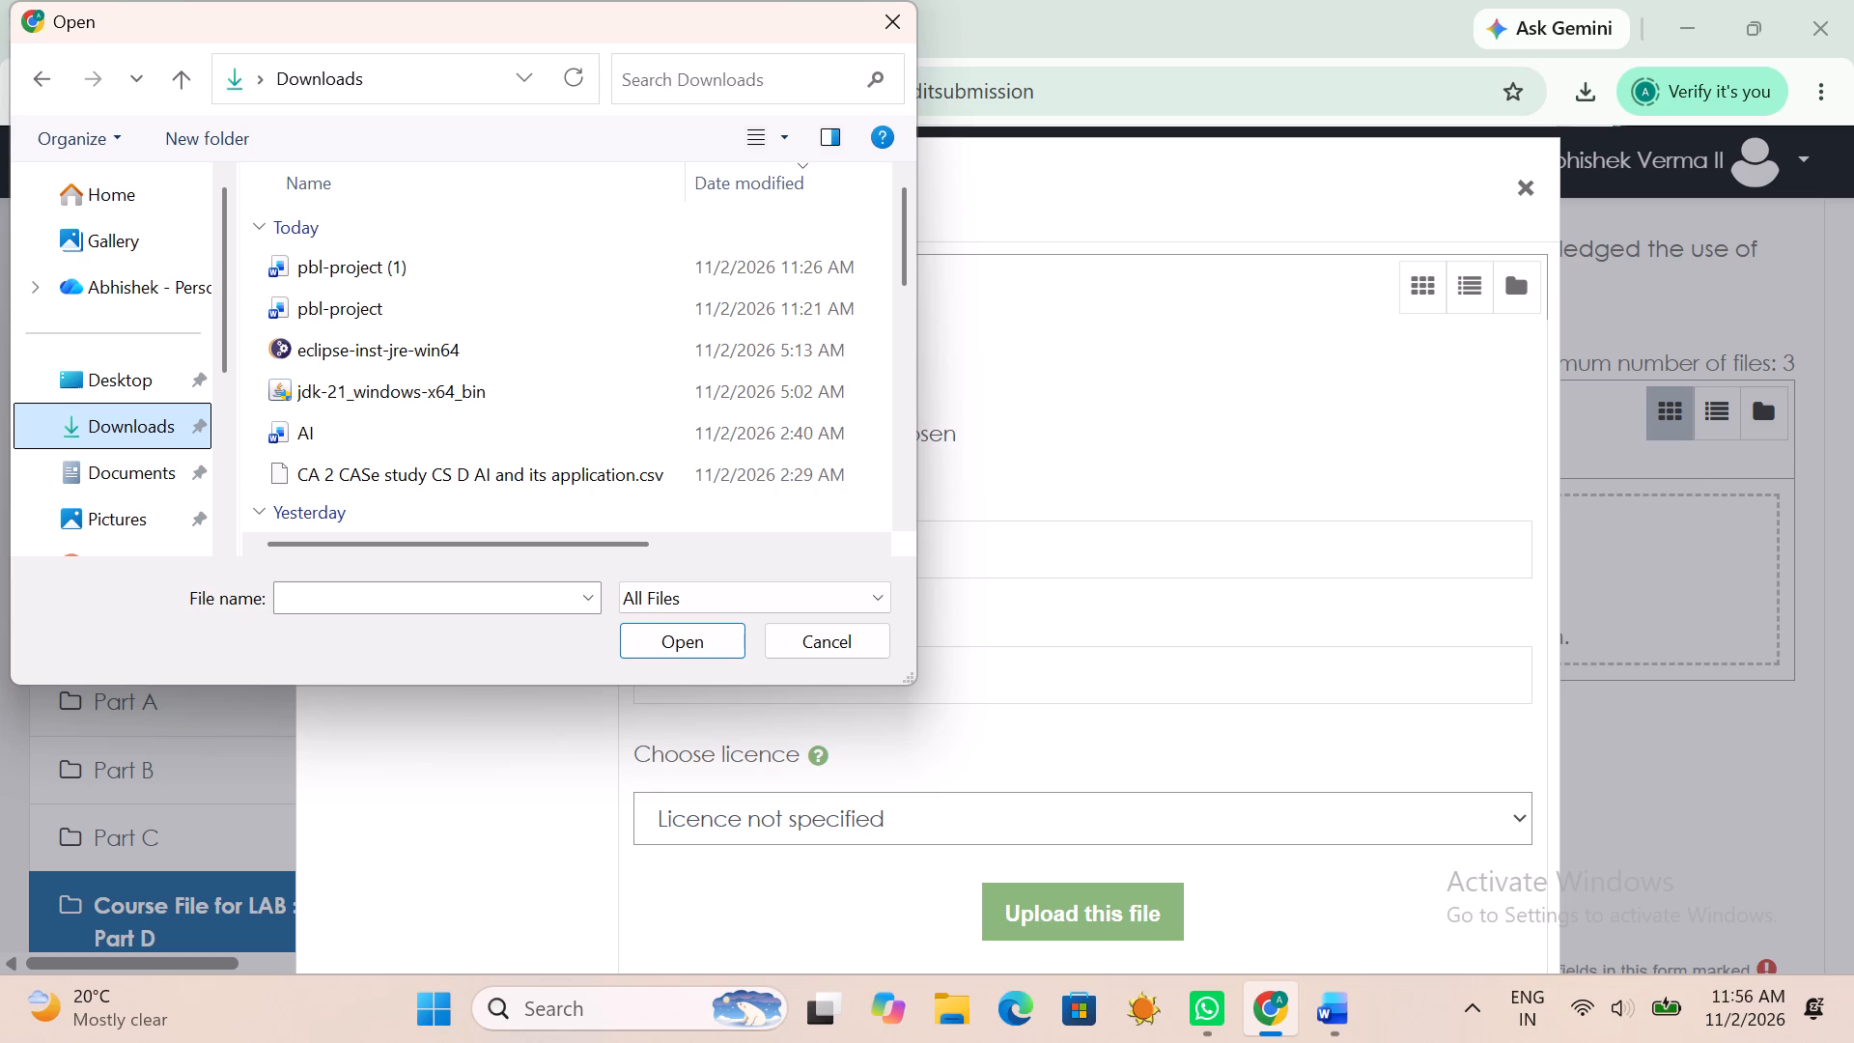
click(145, 485)
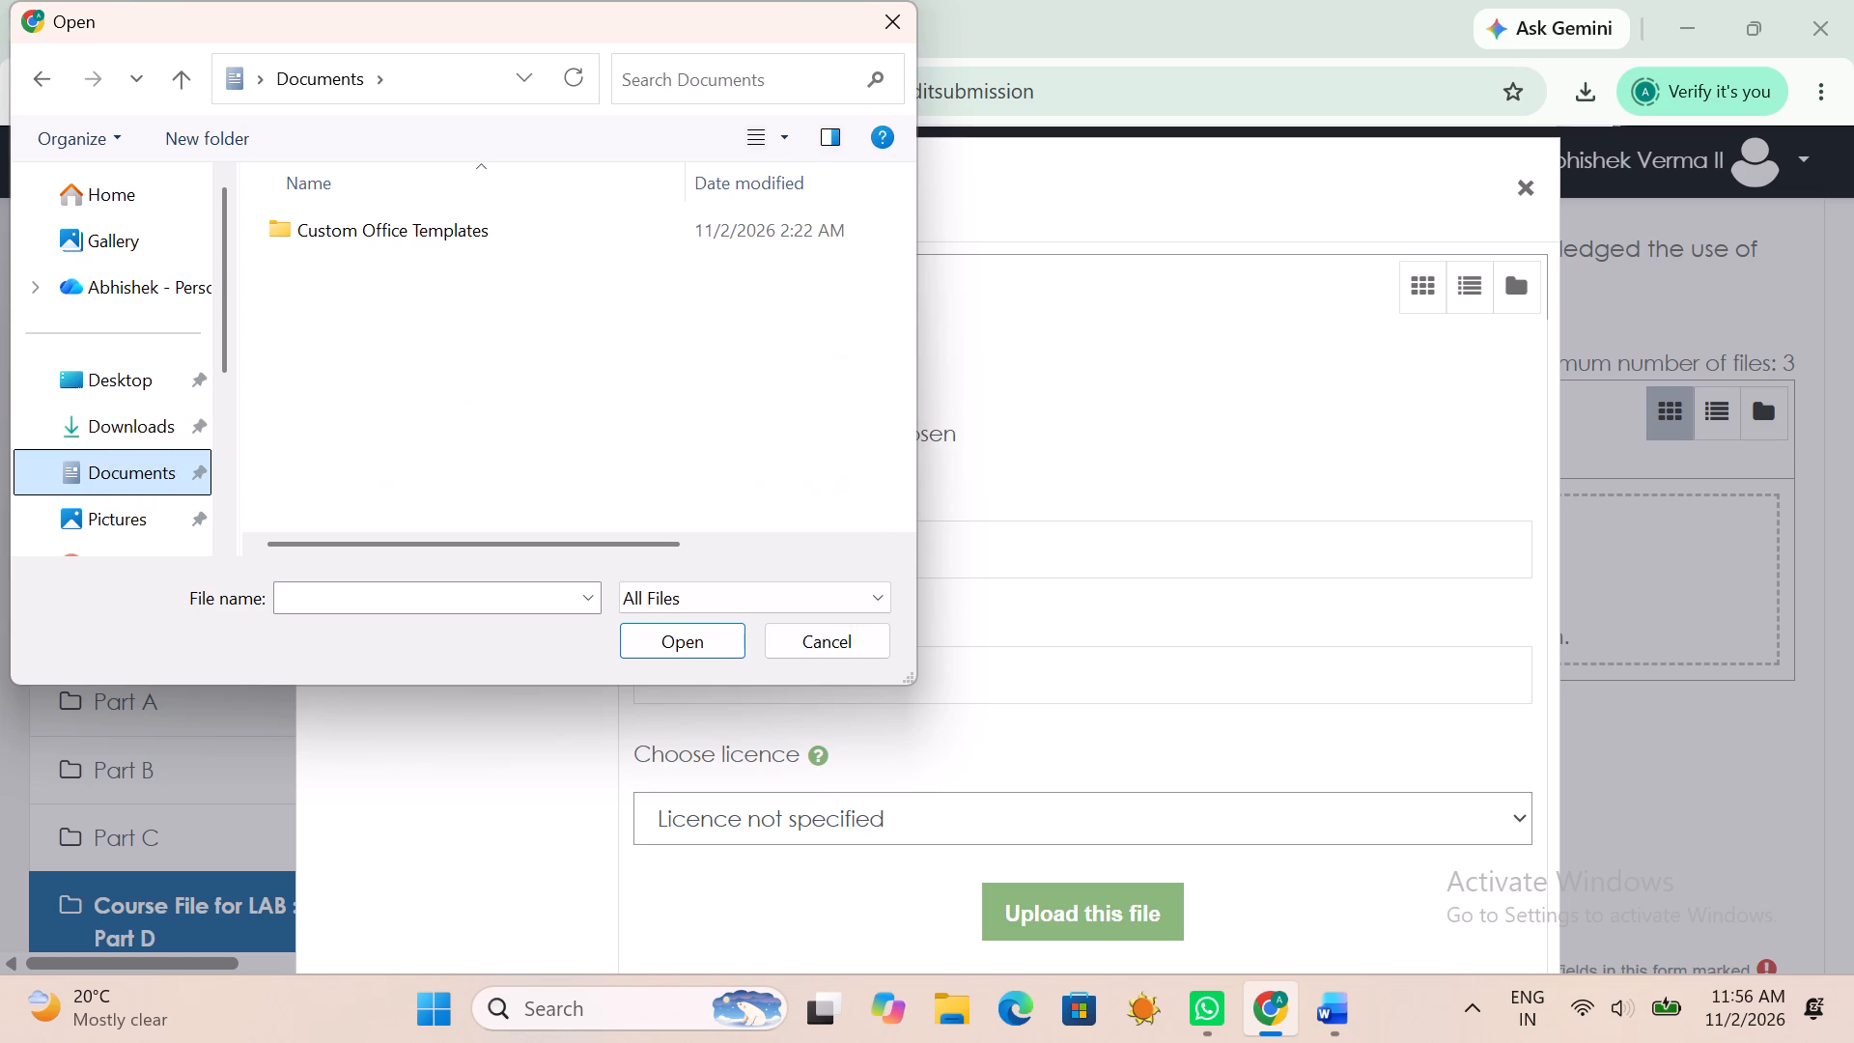
click(422, 590)
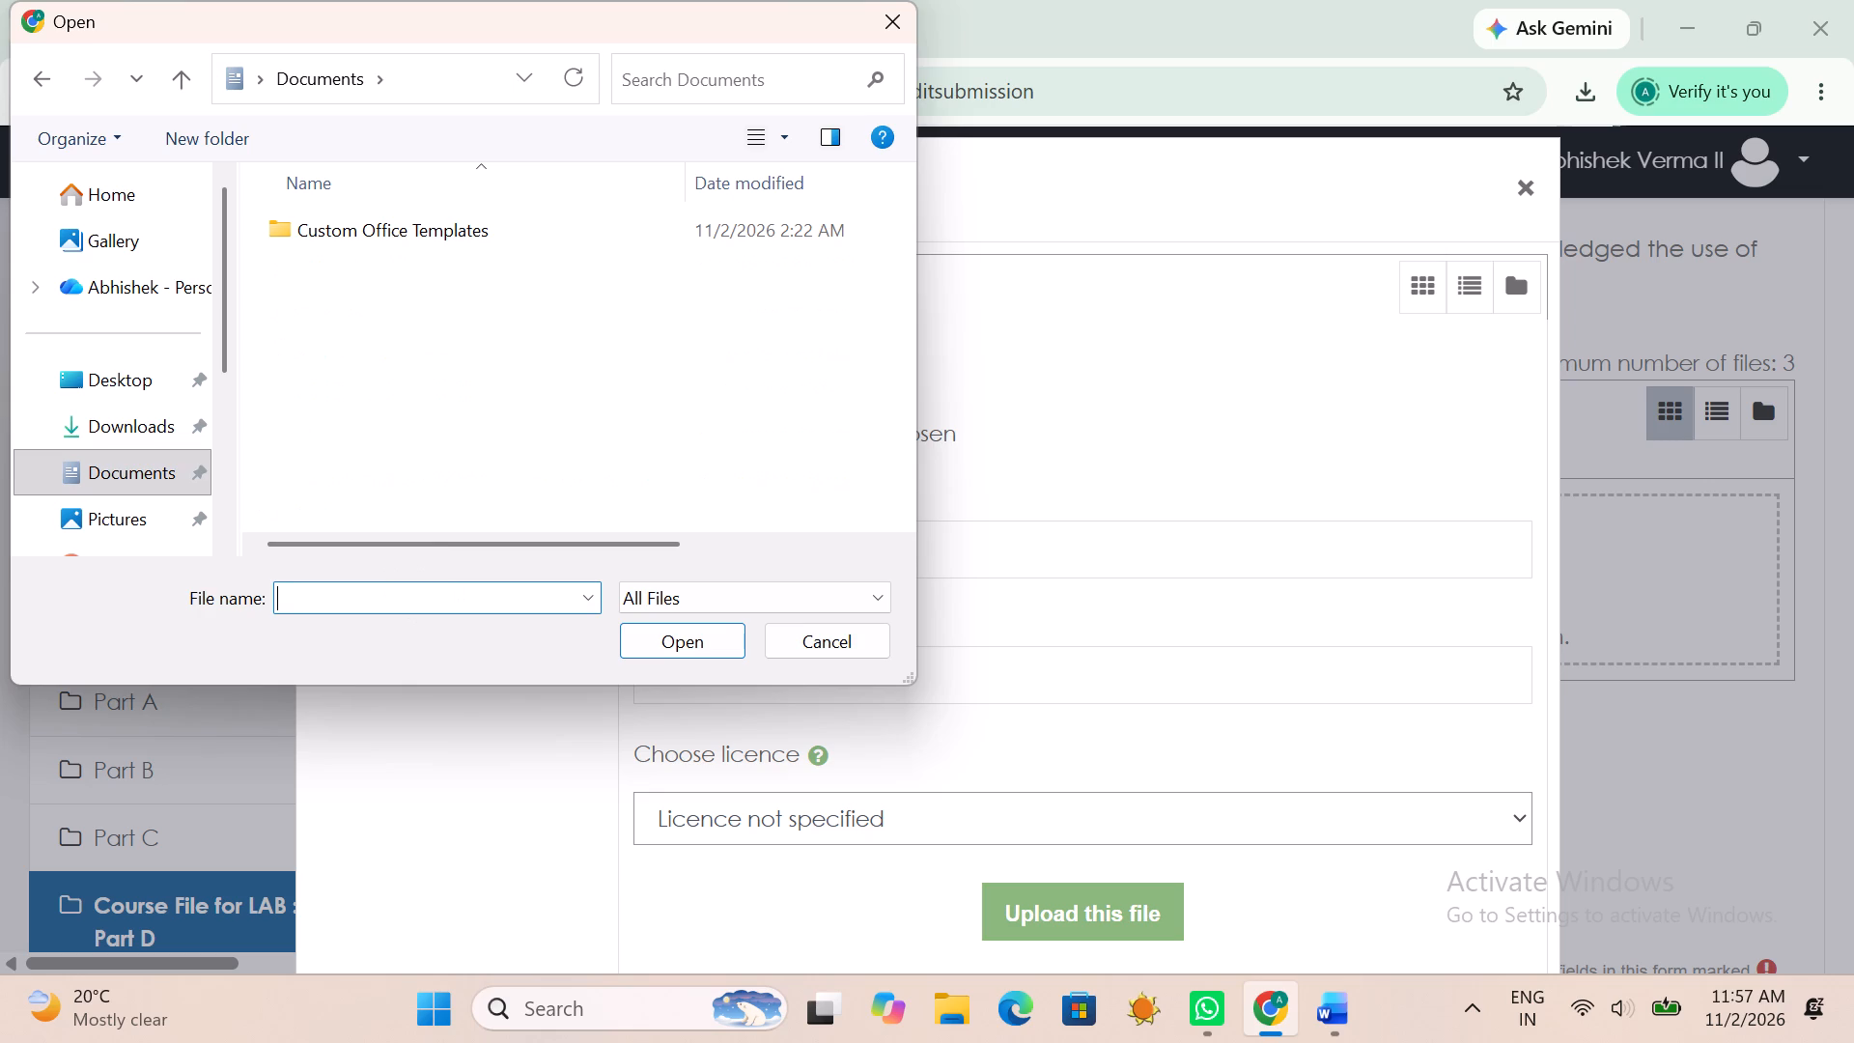
text(re)
text(lationa)
key(l)
Search the local Documents folder for "relational model".
click(715, 89)
text(re)
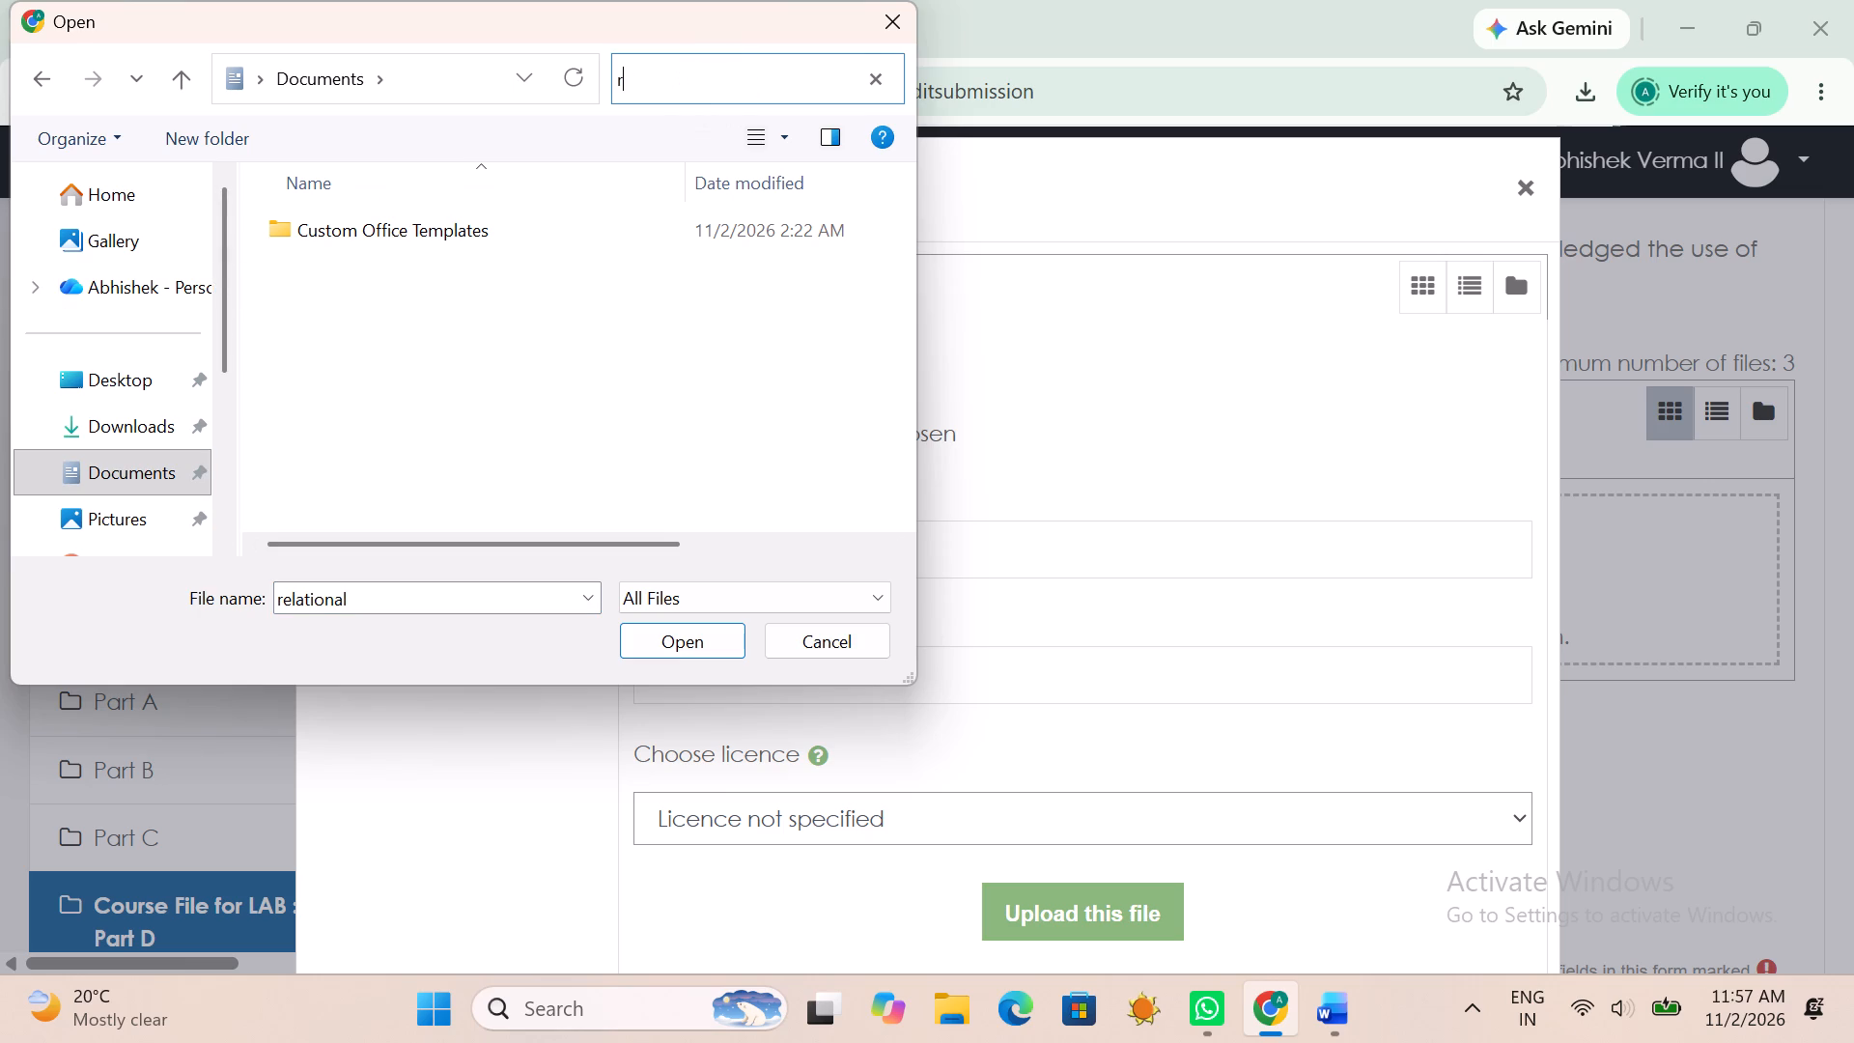
text(lationa)
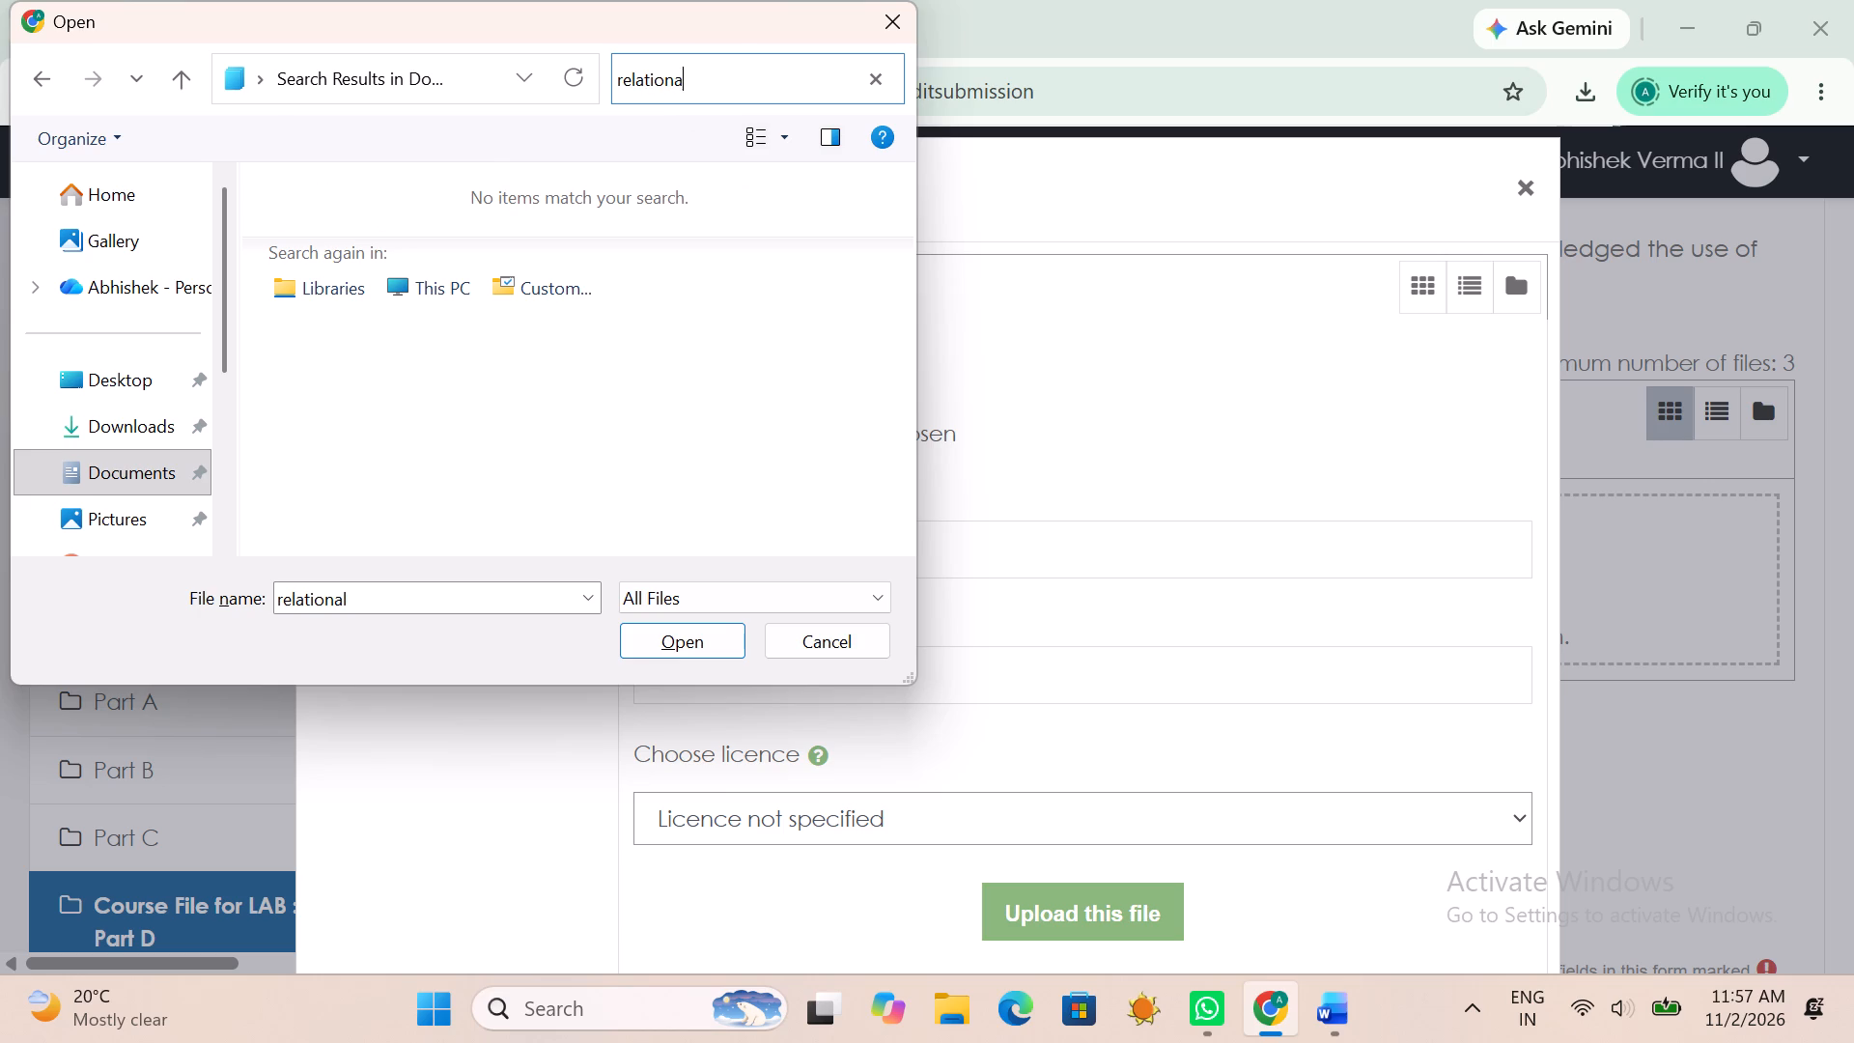
key(l)
key(space)
text(model)
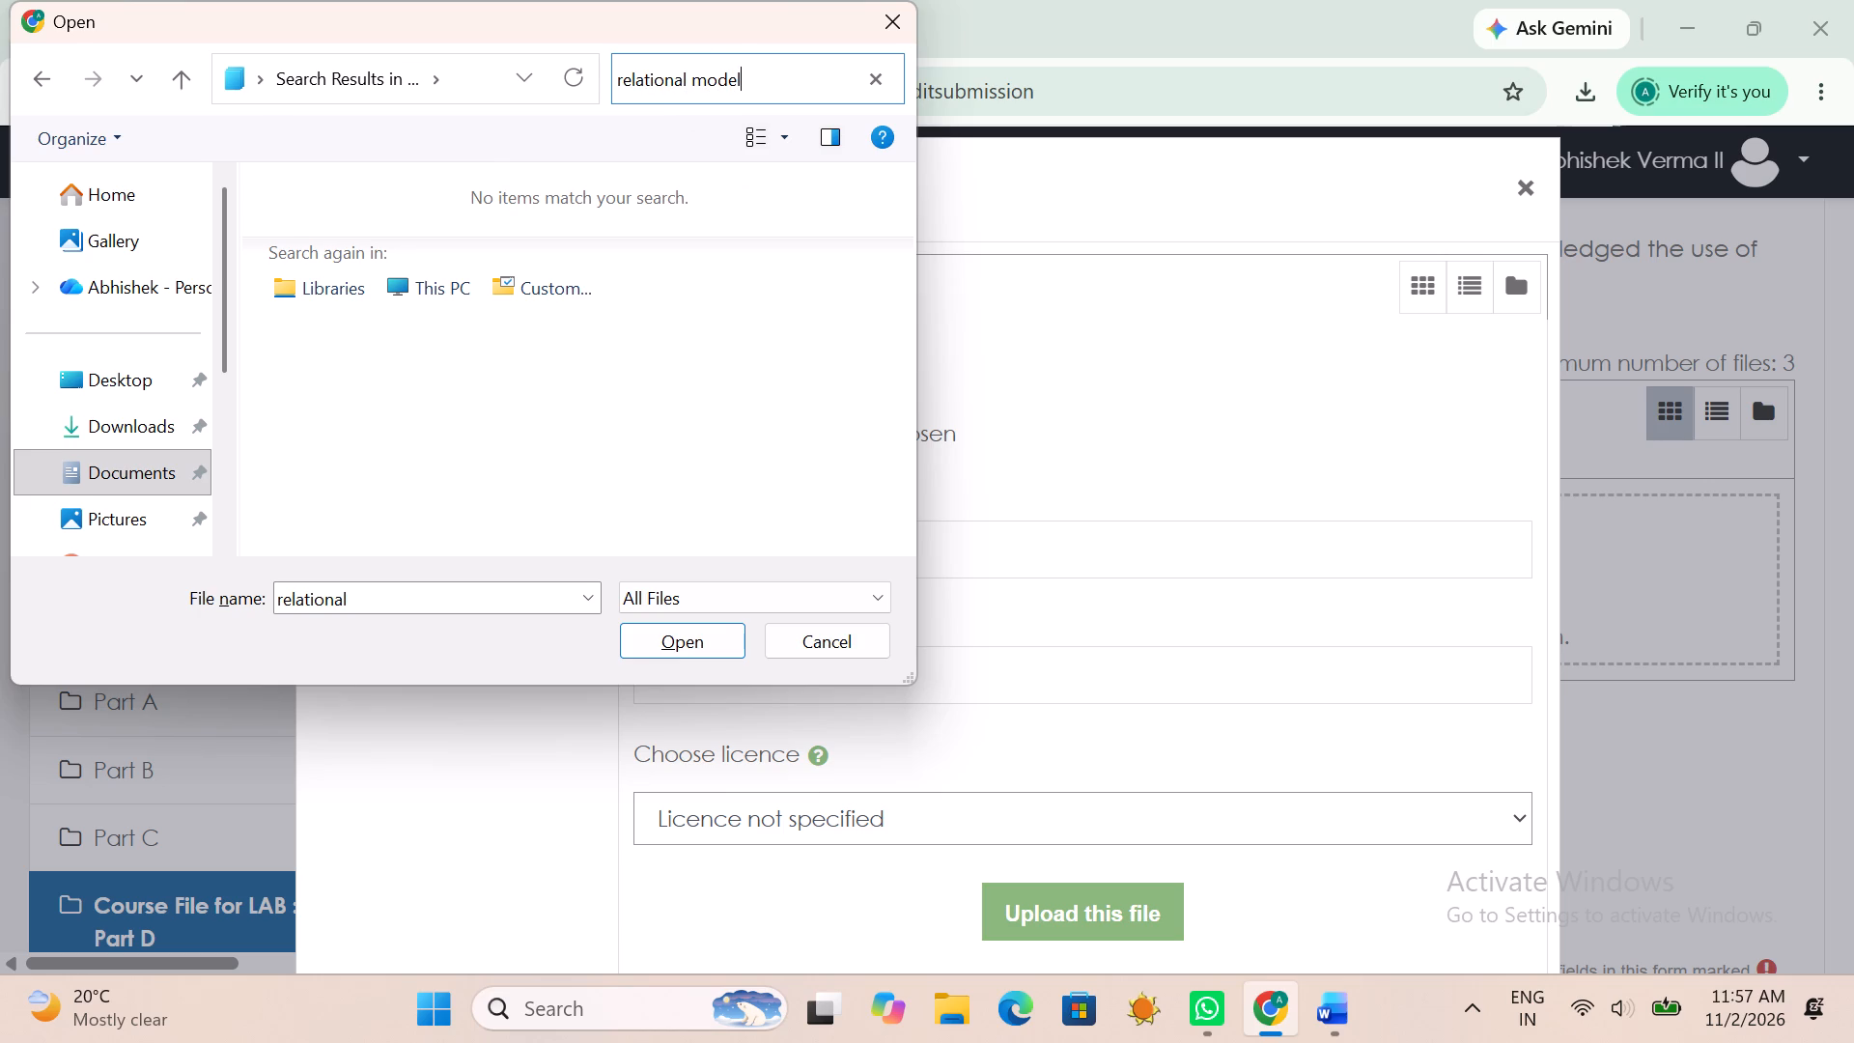
key(Return)
Look for the document in Downloads with the search "rela", on the Desktop with "re", and in Pictures and Gallery.
click(119, 431)
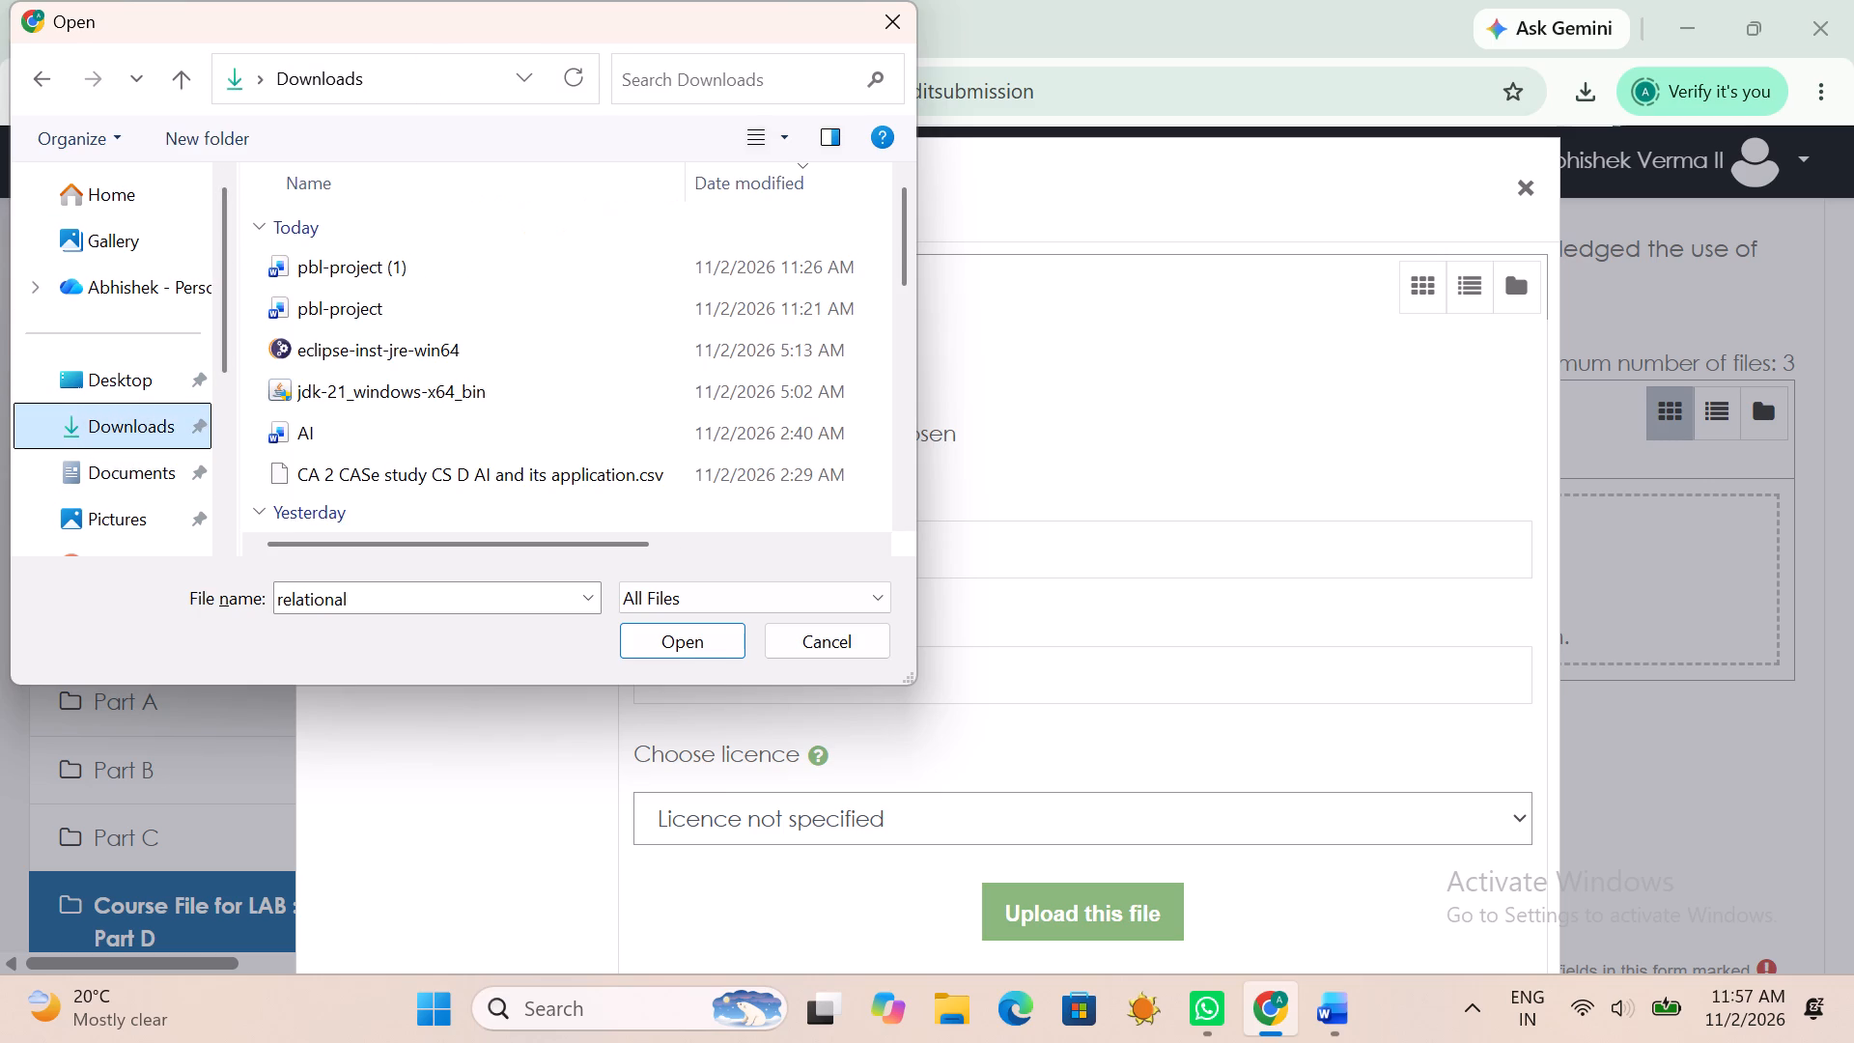
click(677, 69)
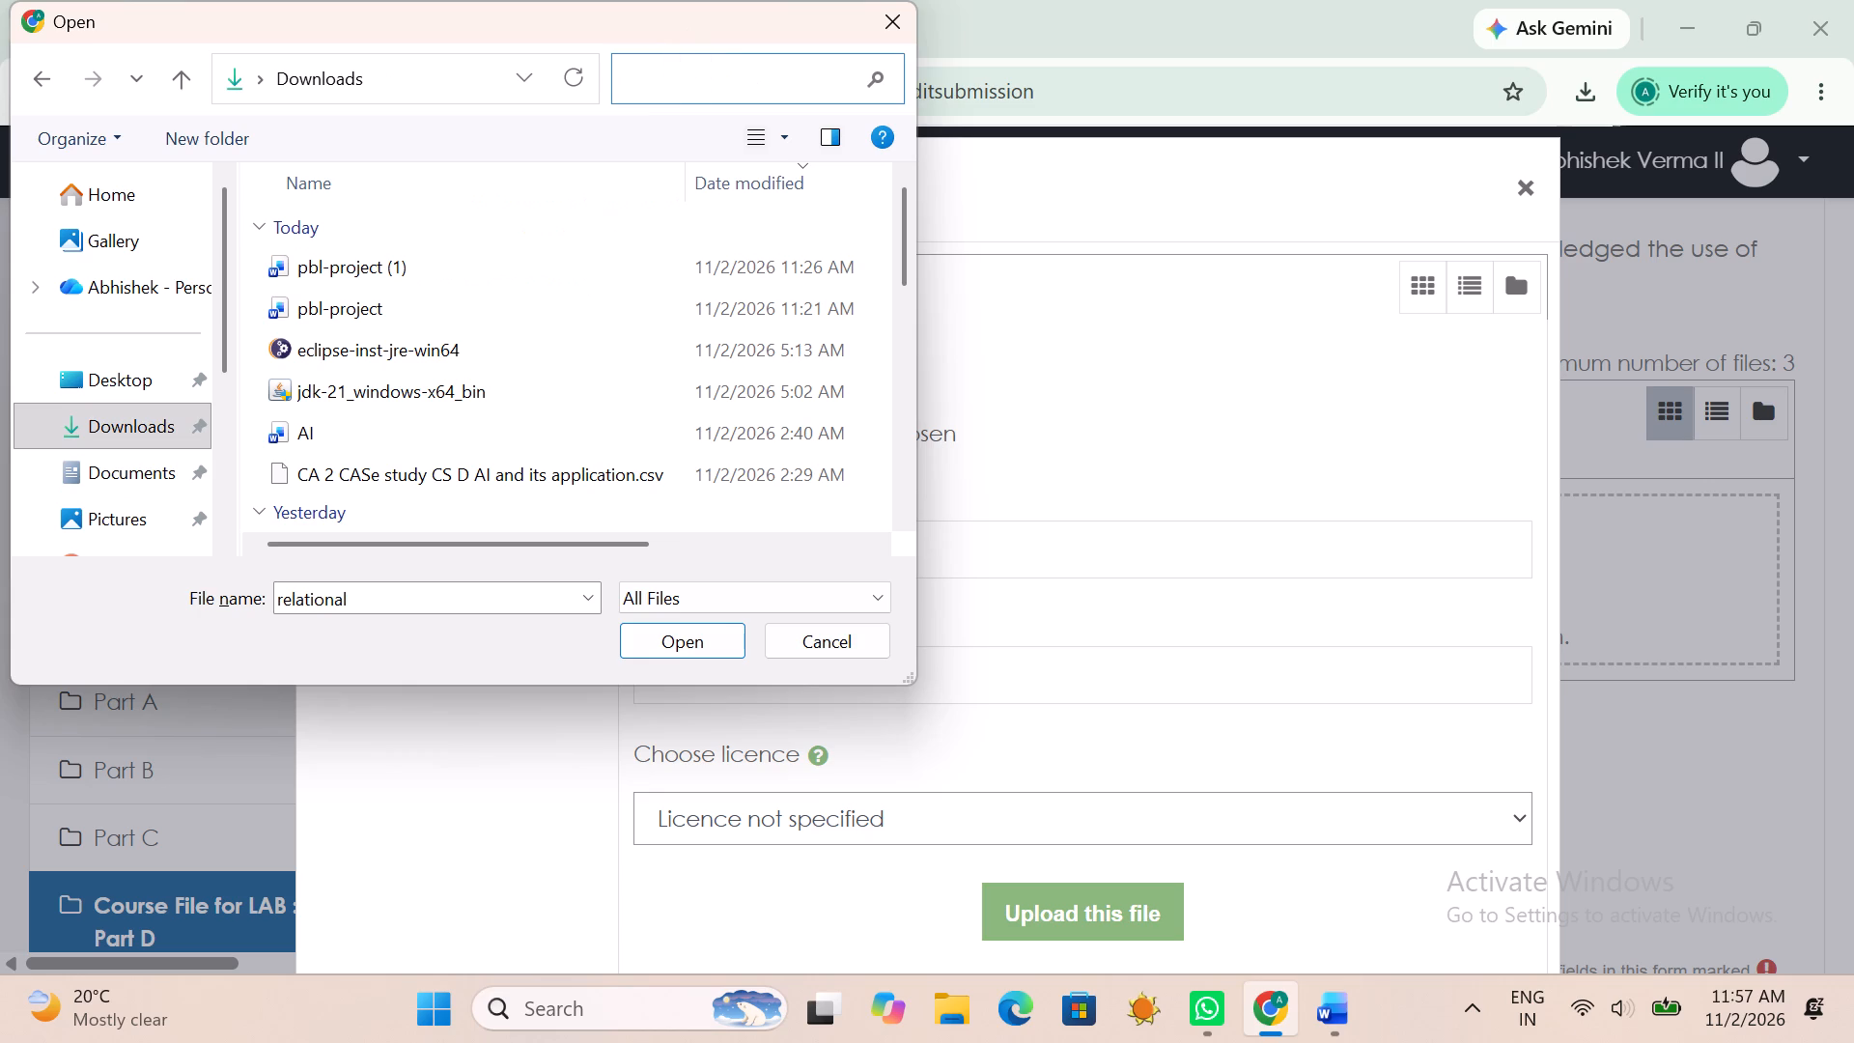
text(re)
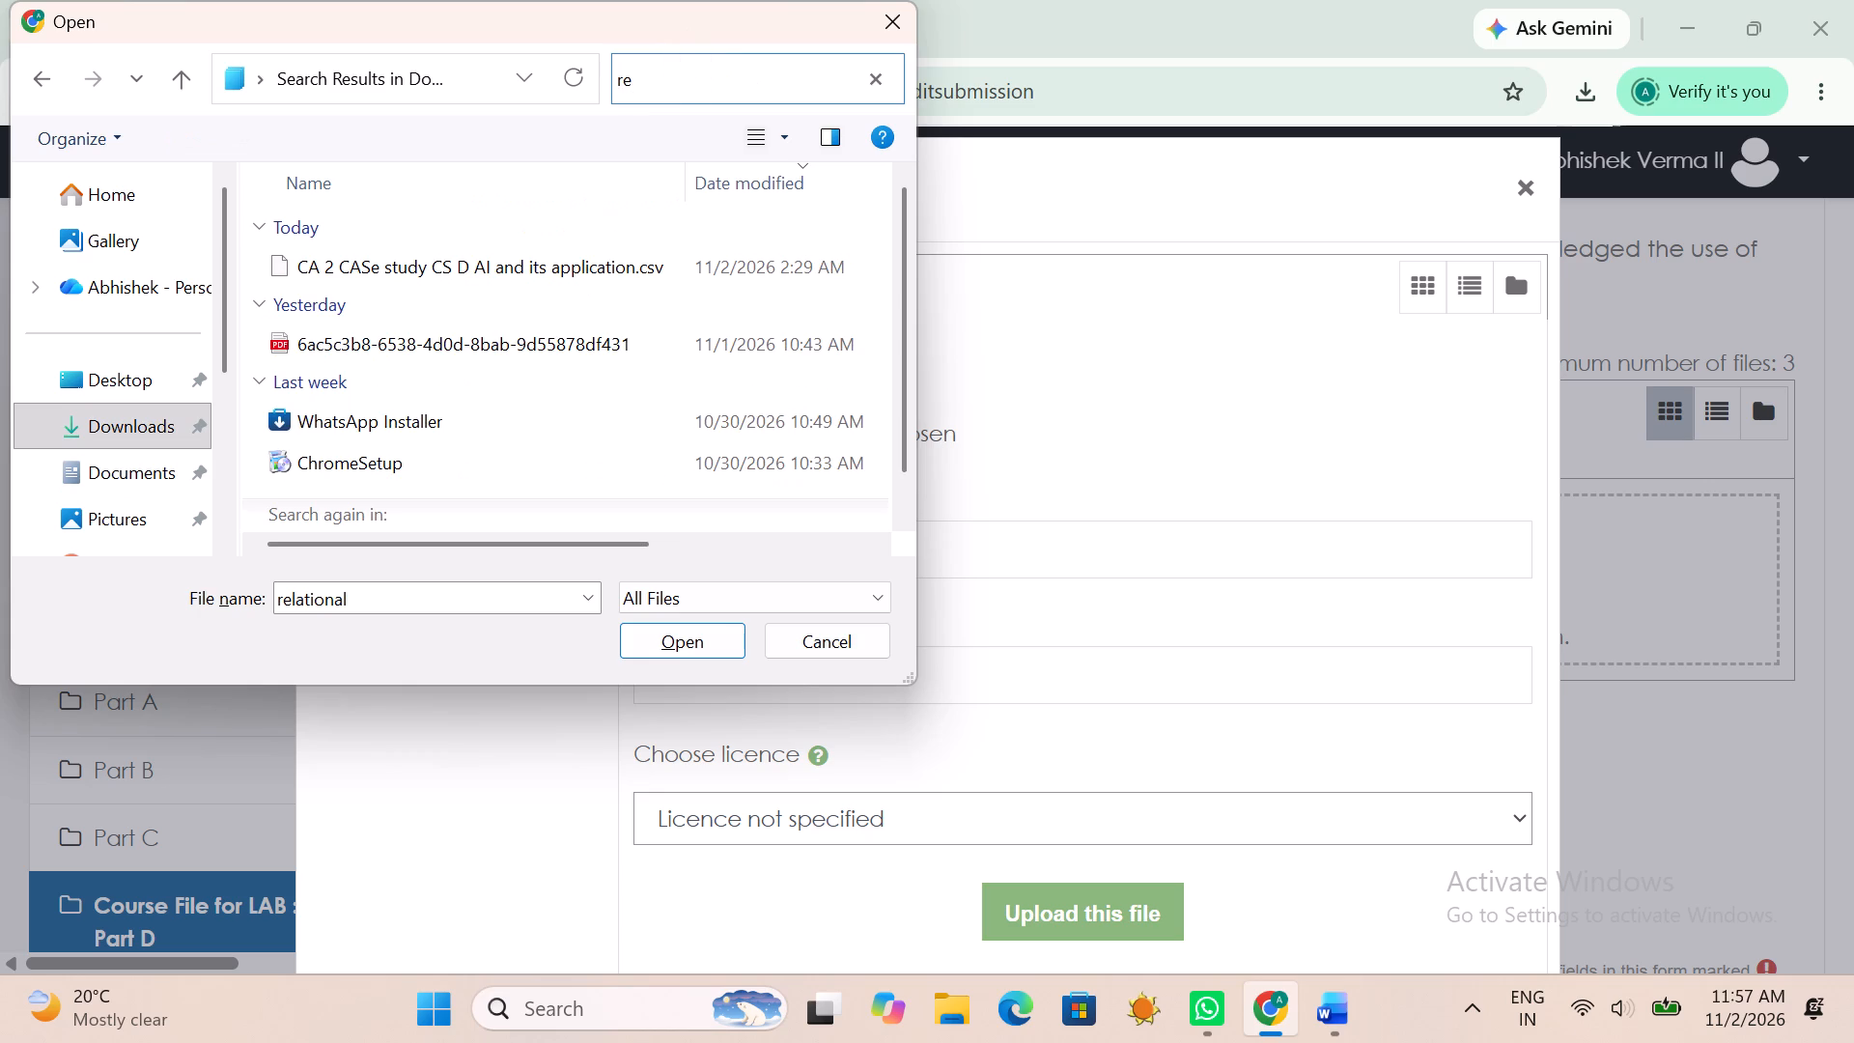
text(la)
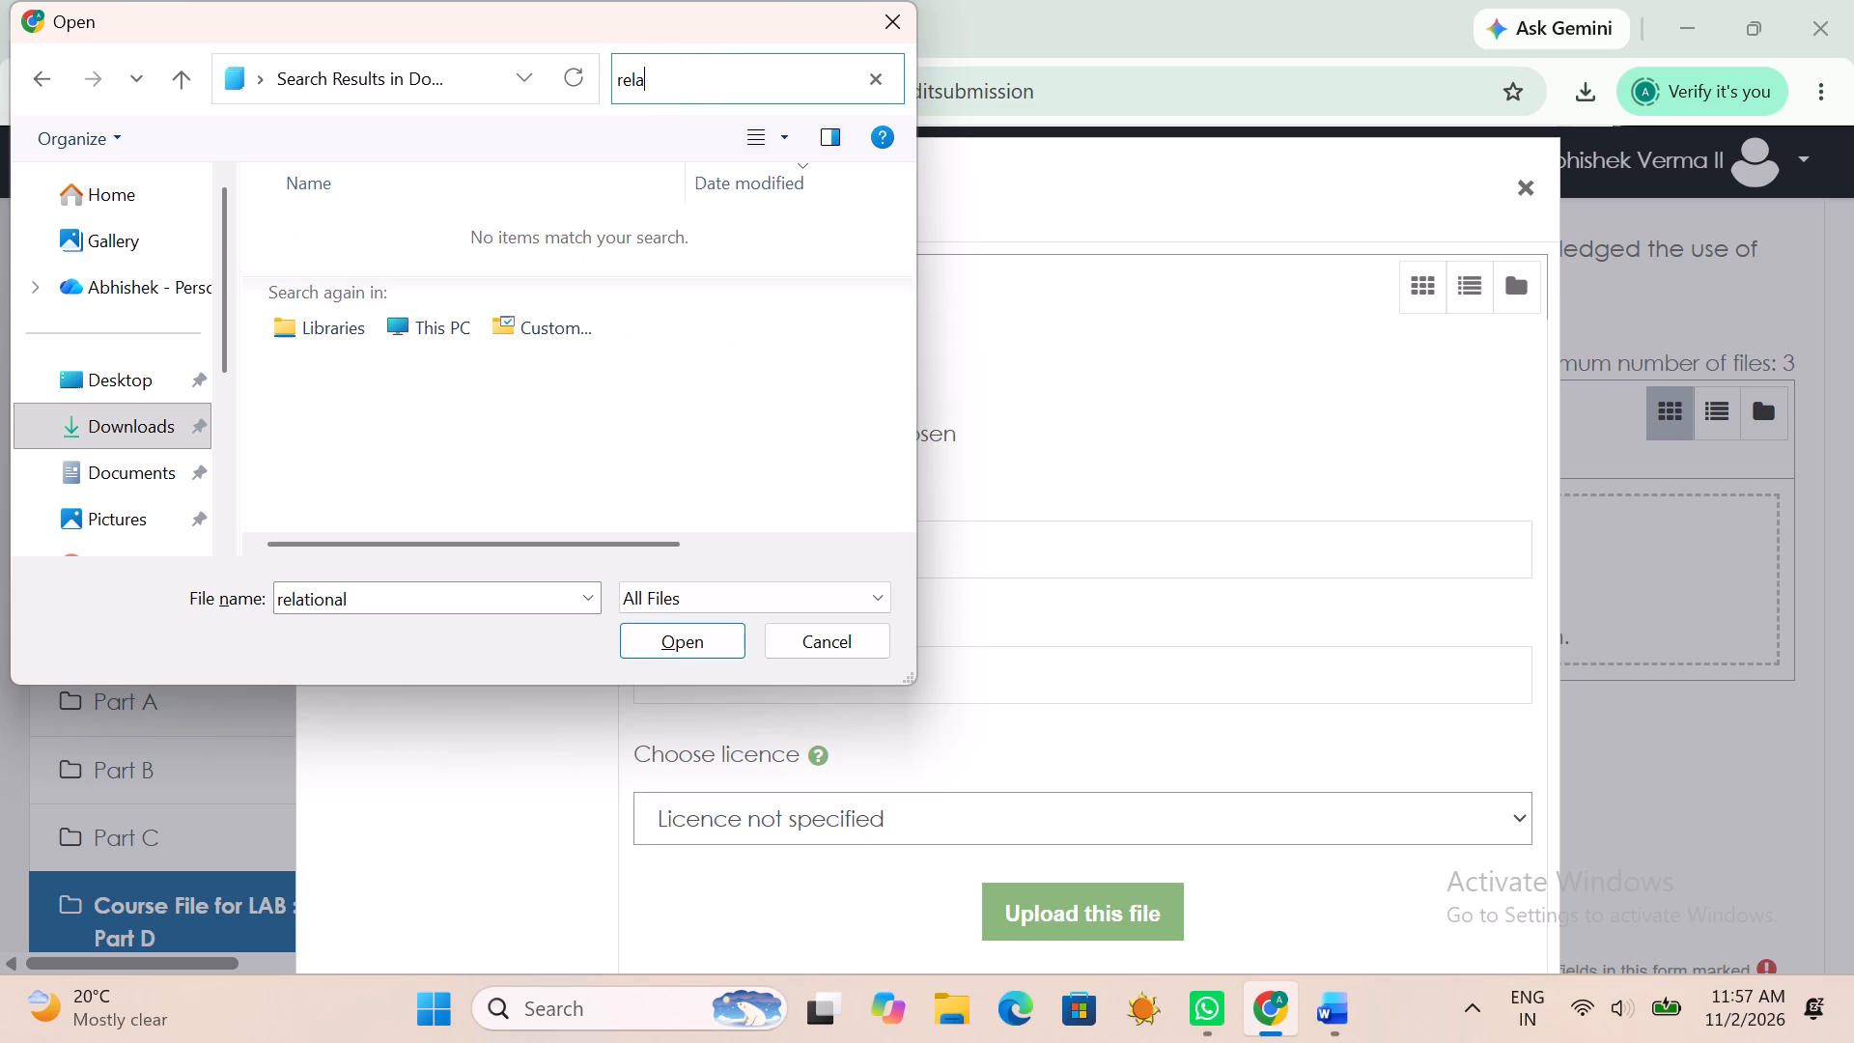
click(146, 397)
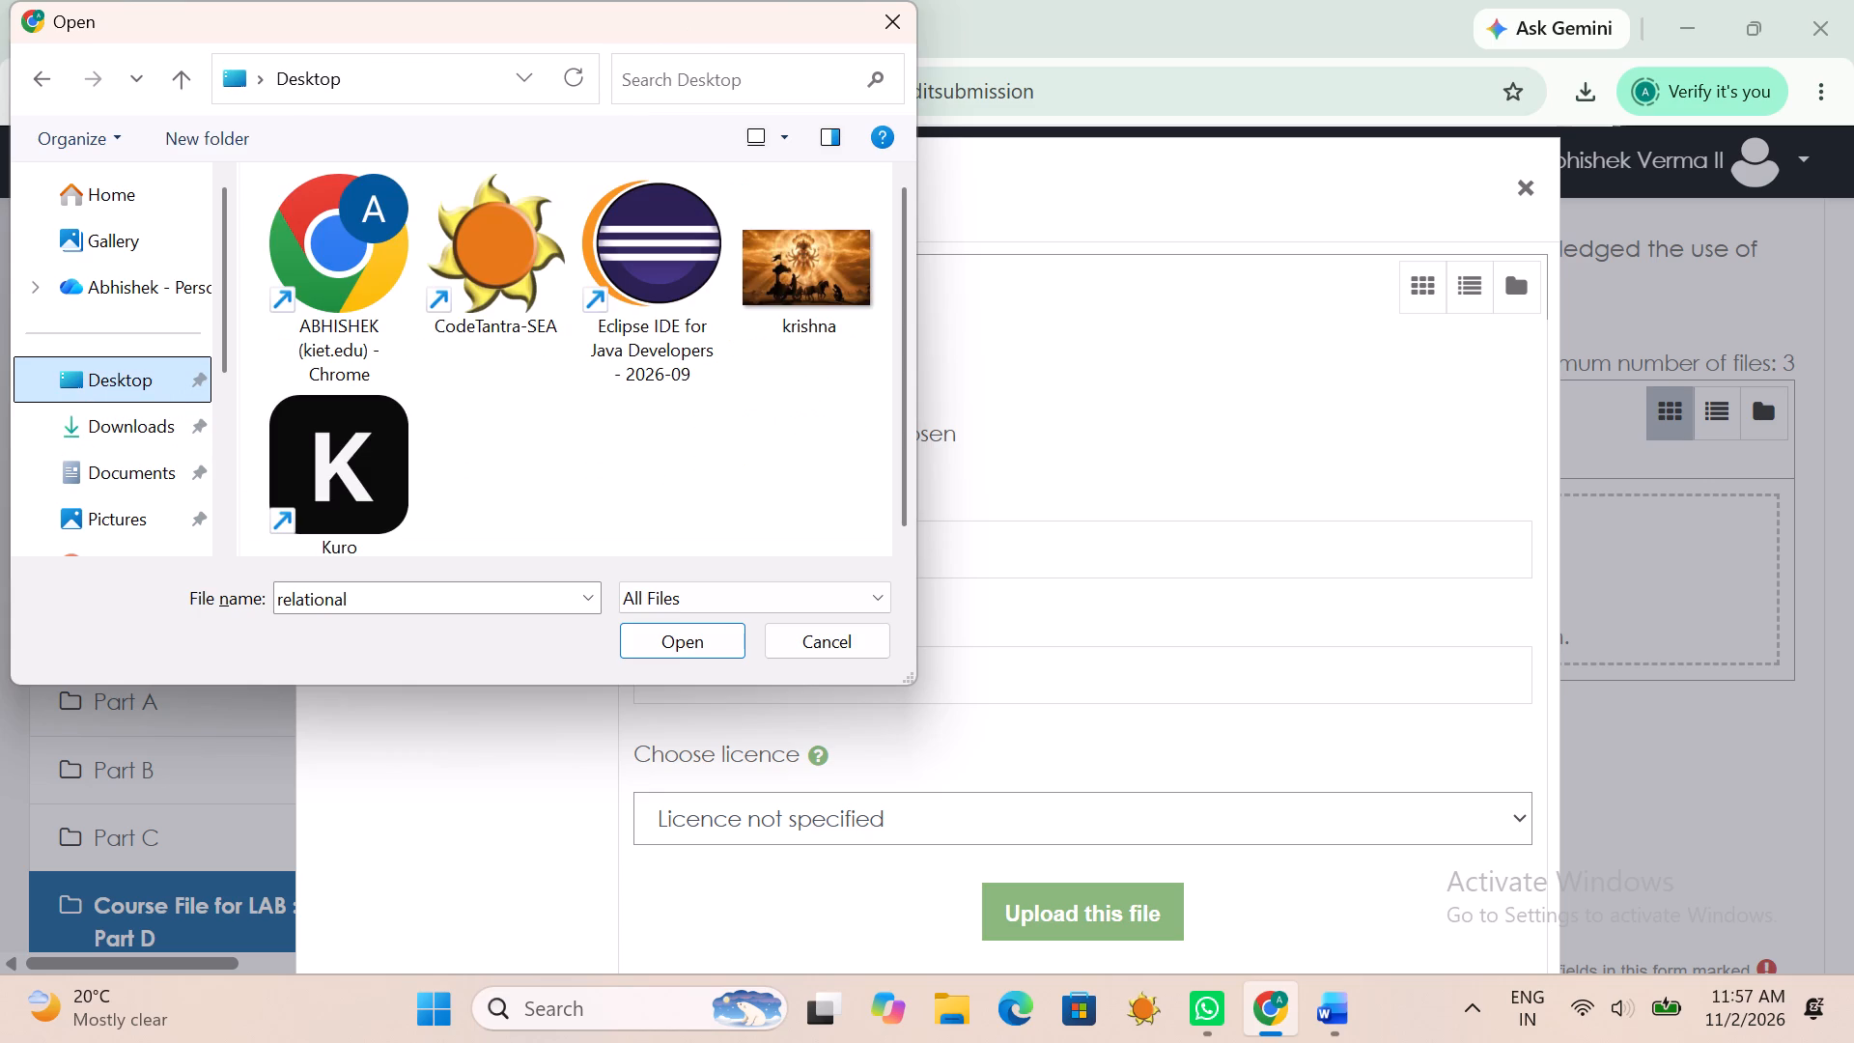
click(716, 74)
text(re)
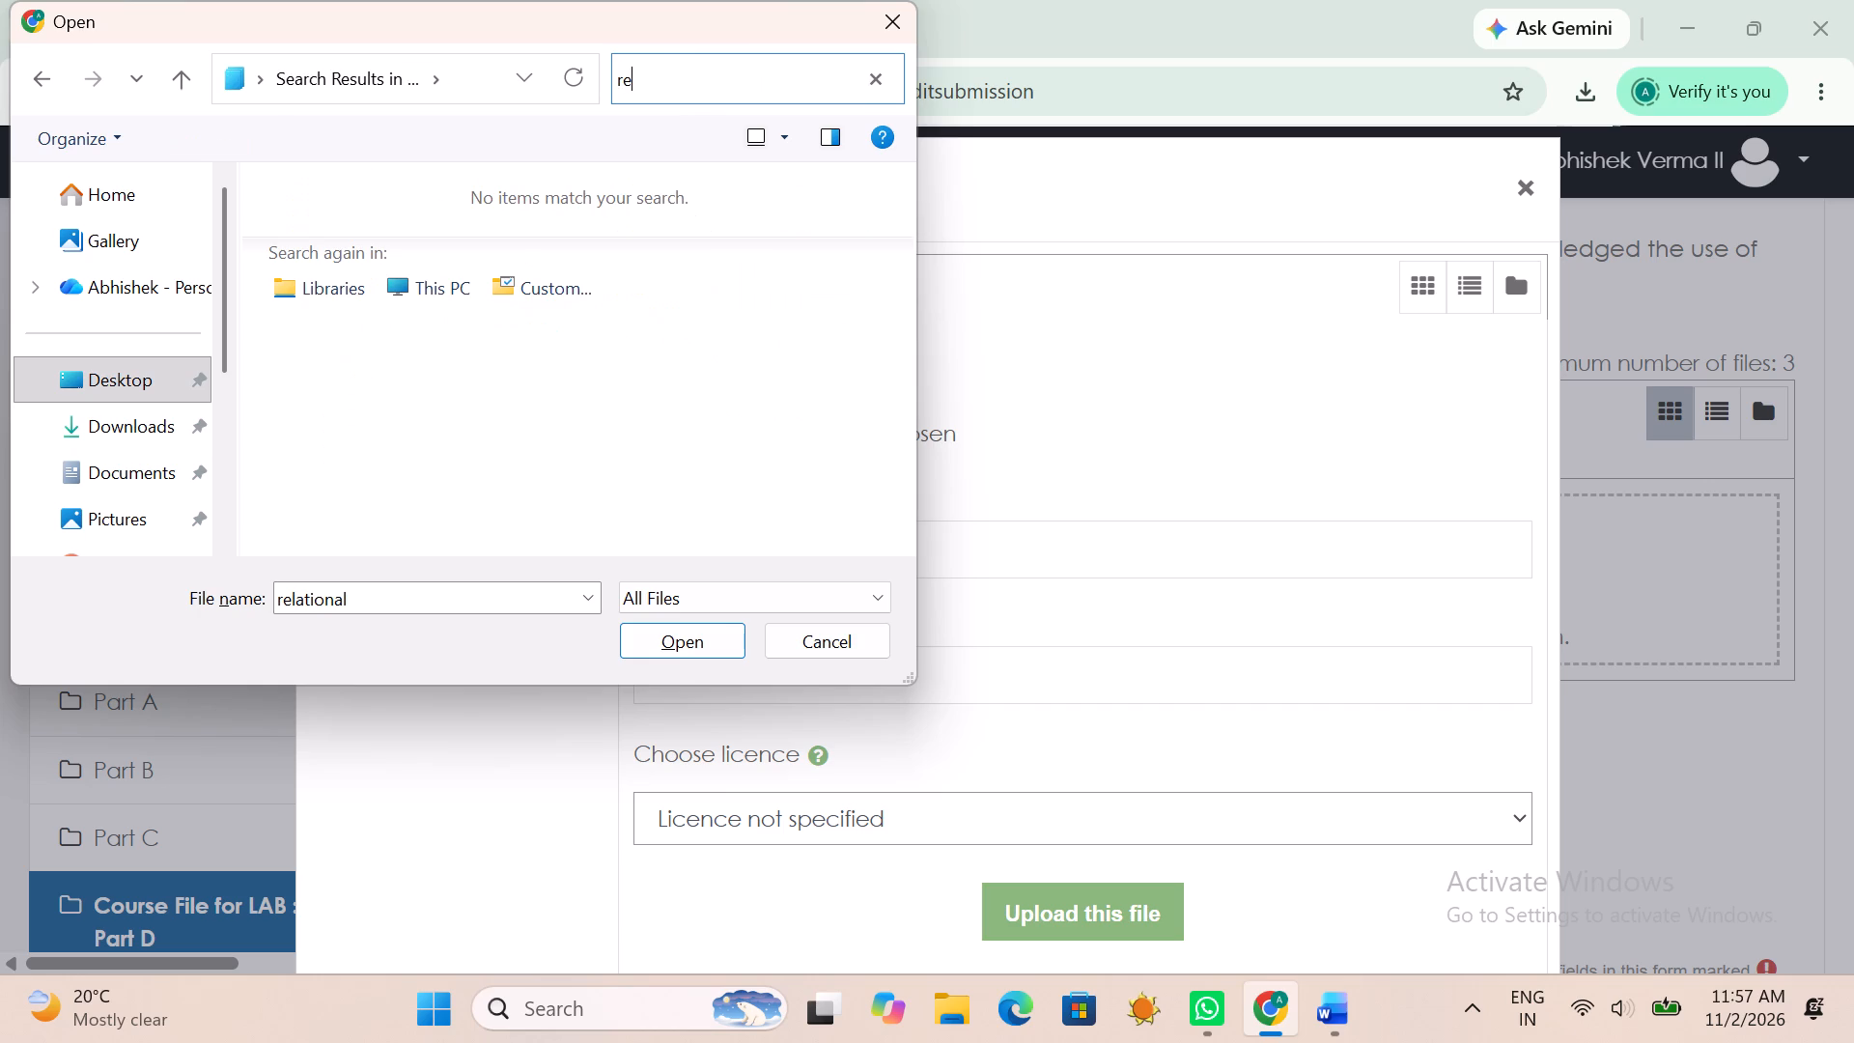
click(143, 413)
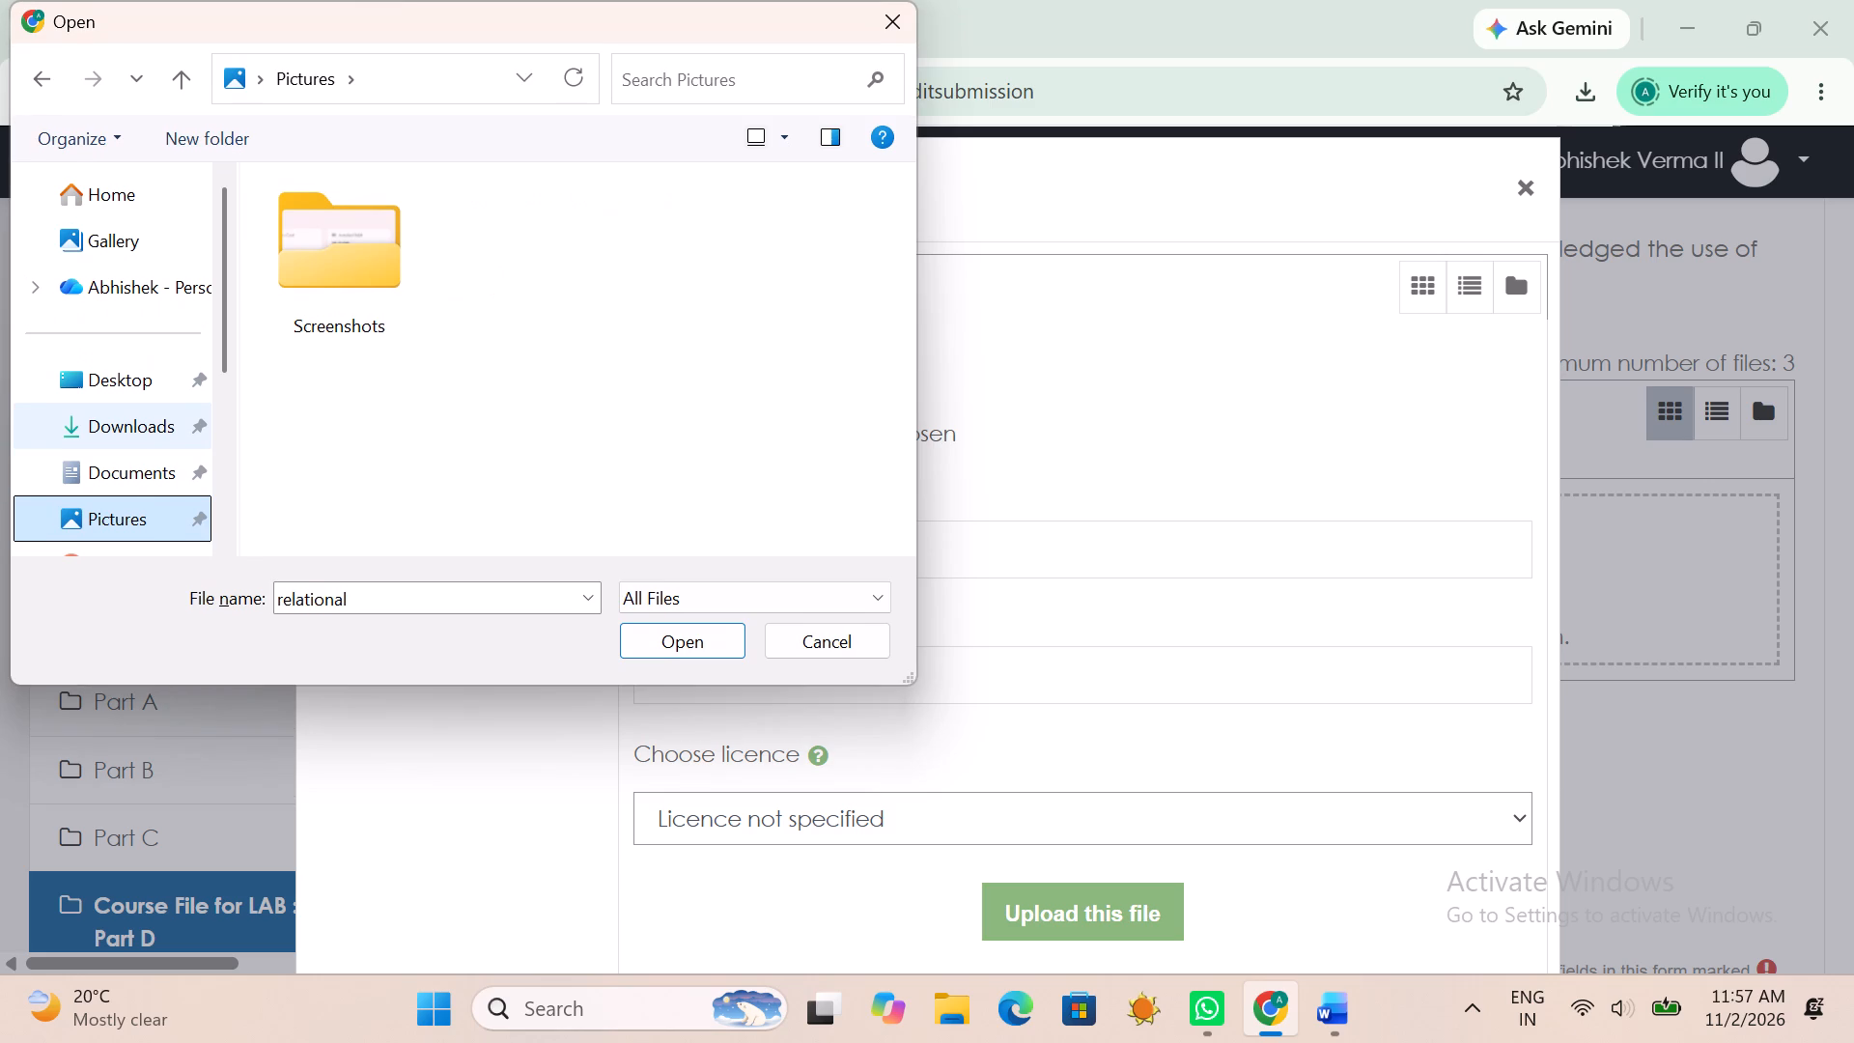
click(124, 253)
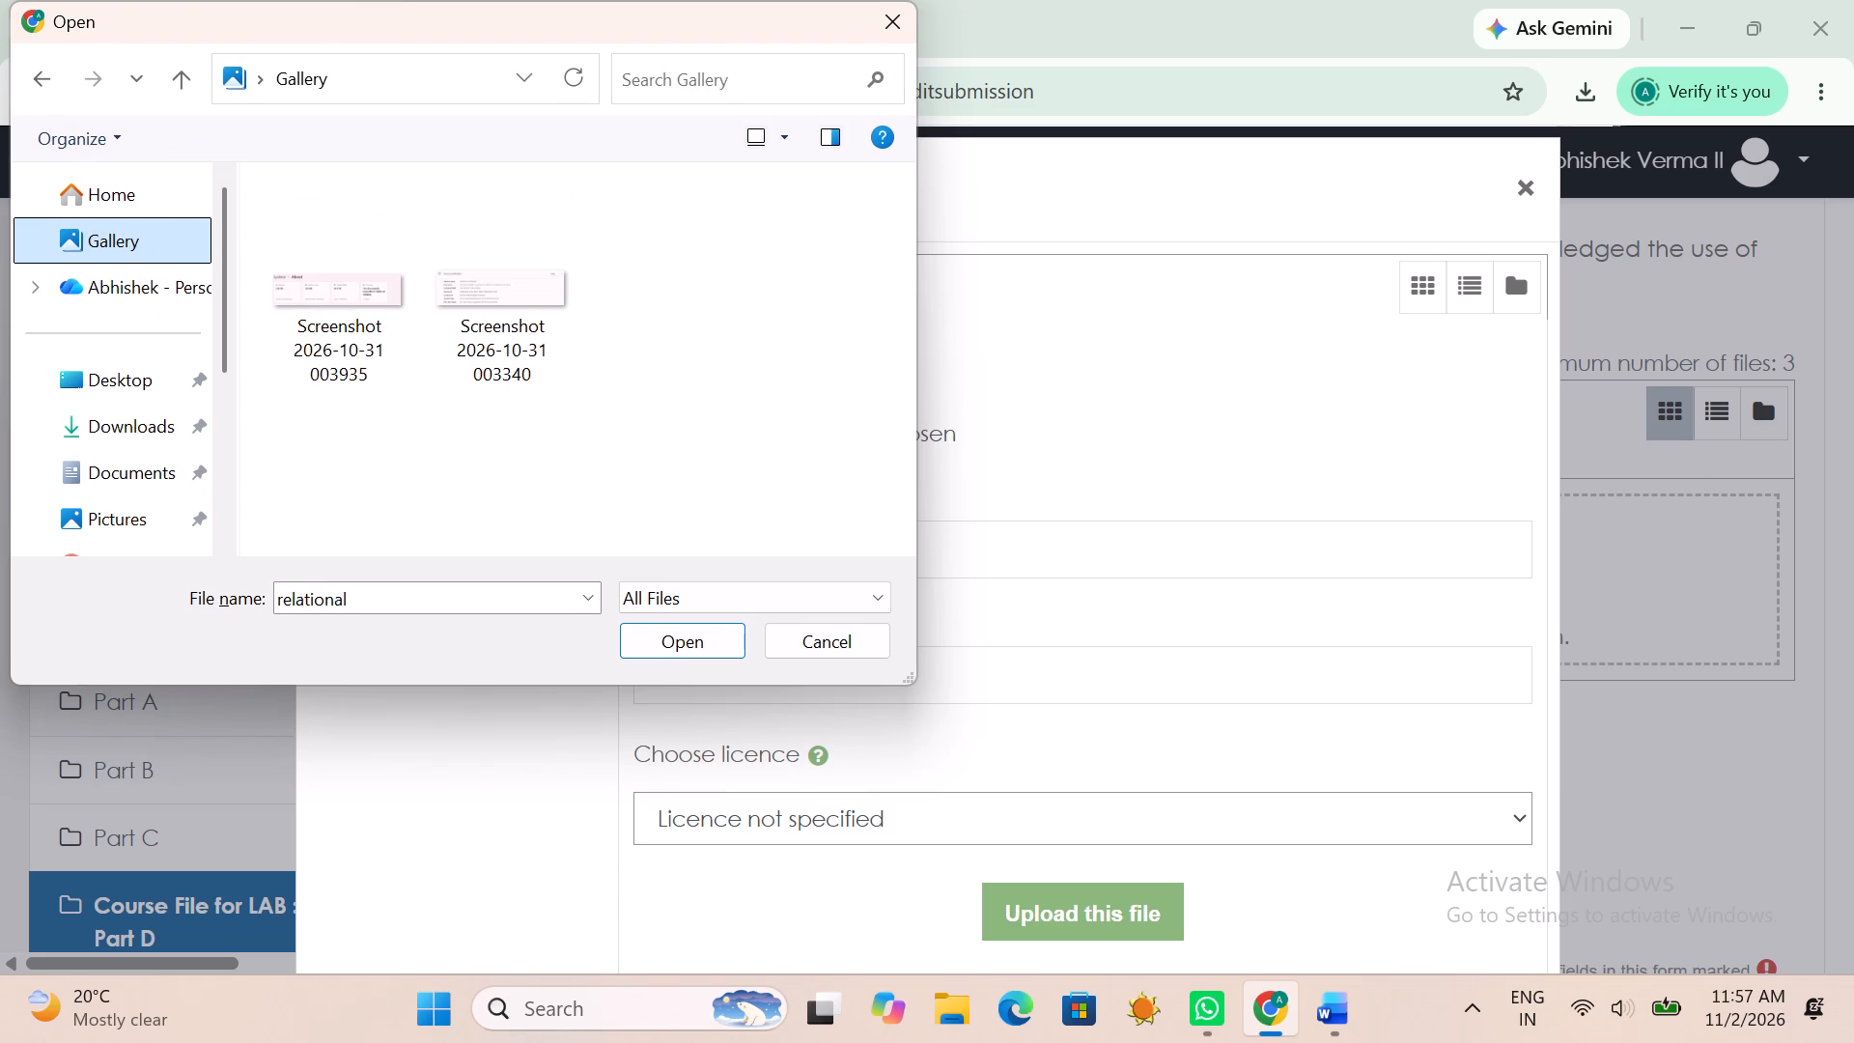
Search the personal OneDrive folder for "rela", and clear the search.
click(158, 291)
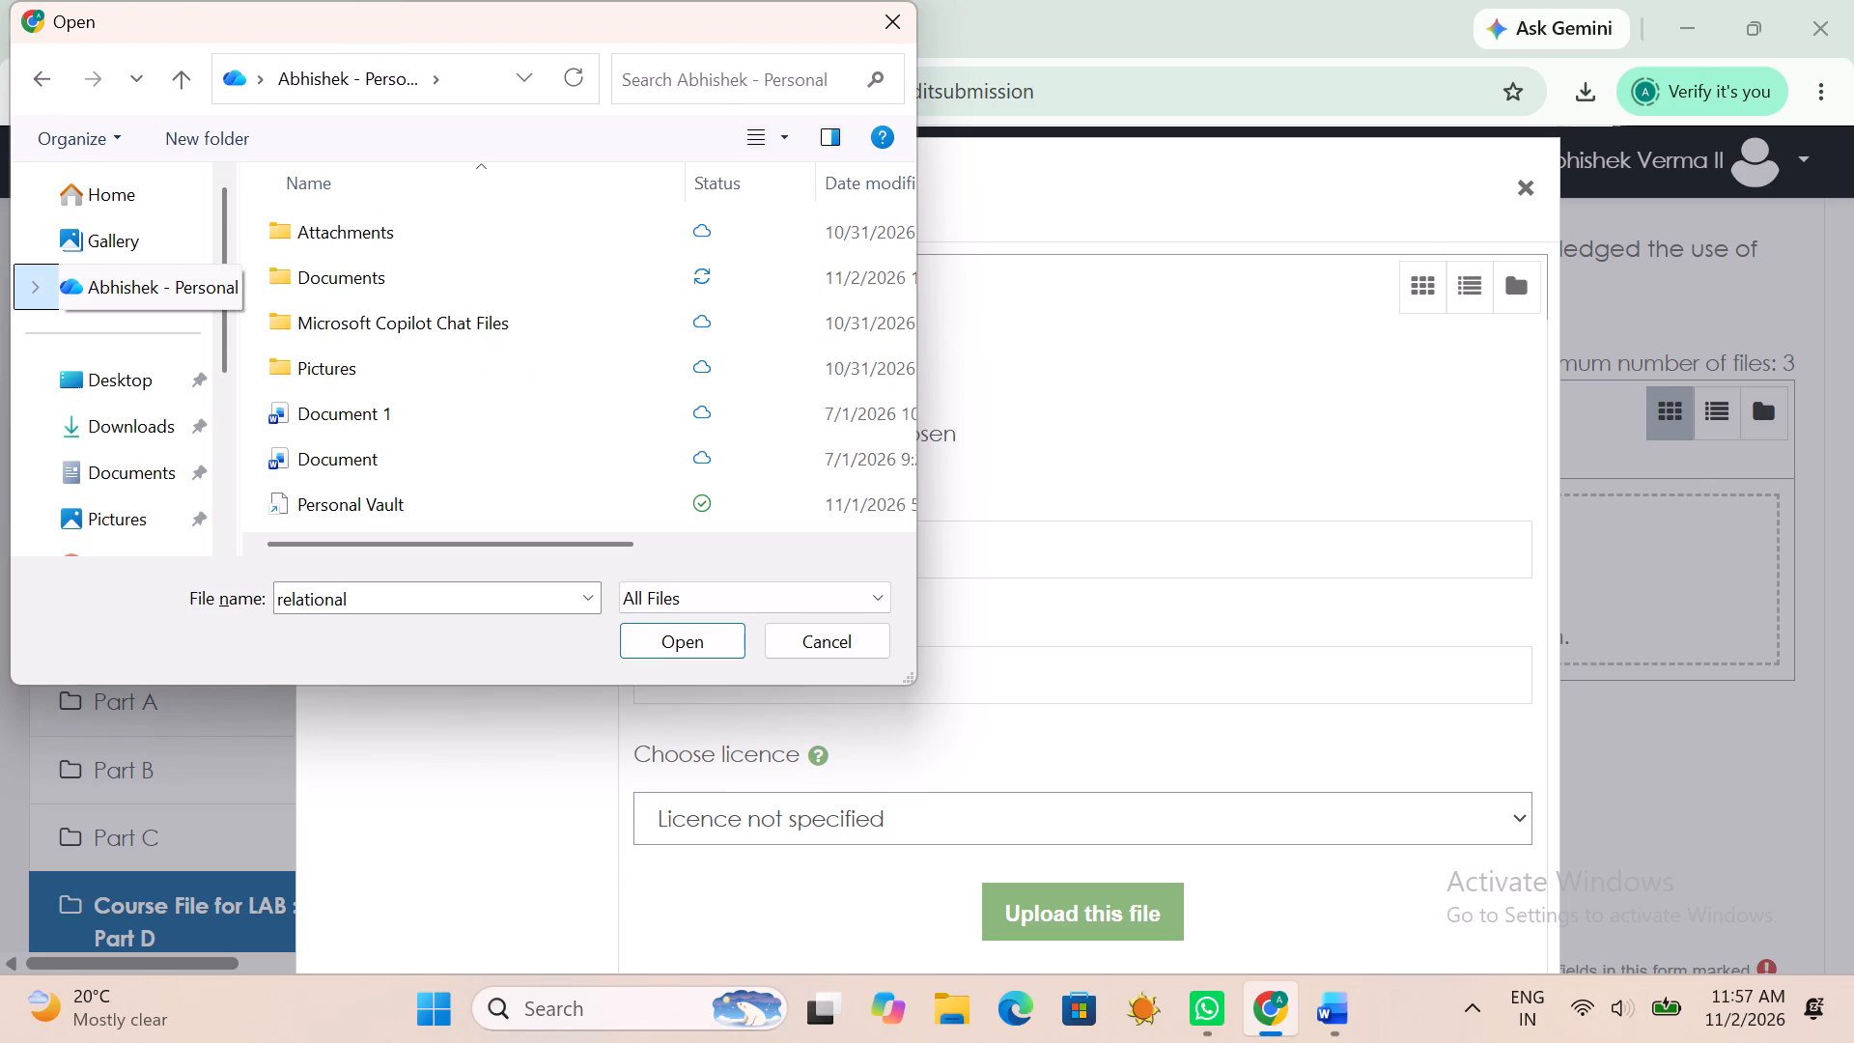
click(722, 78)
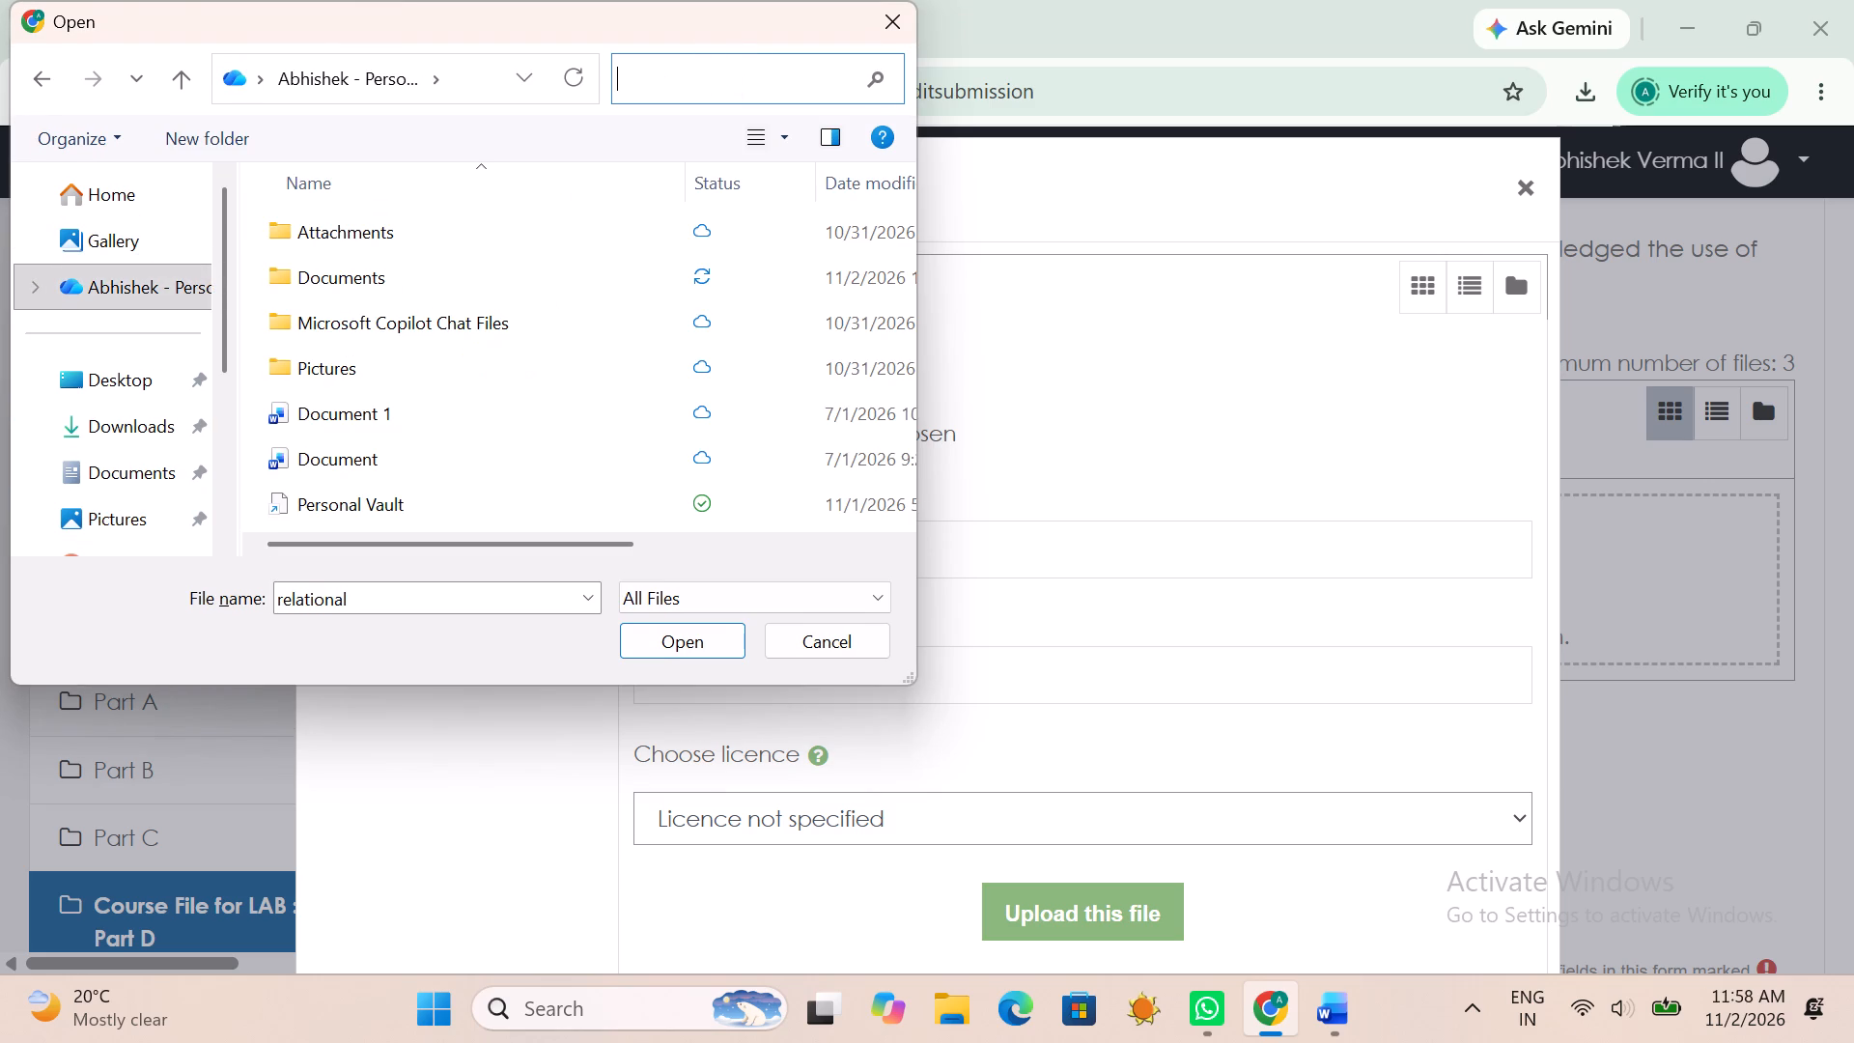
text(re)
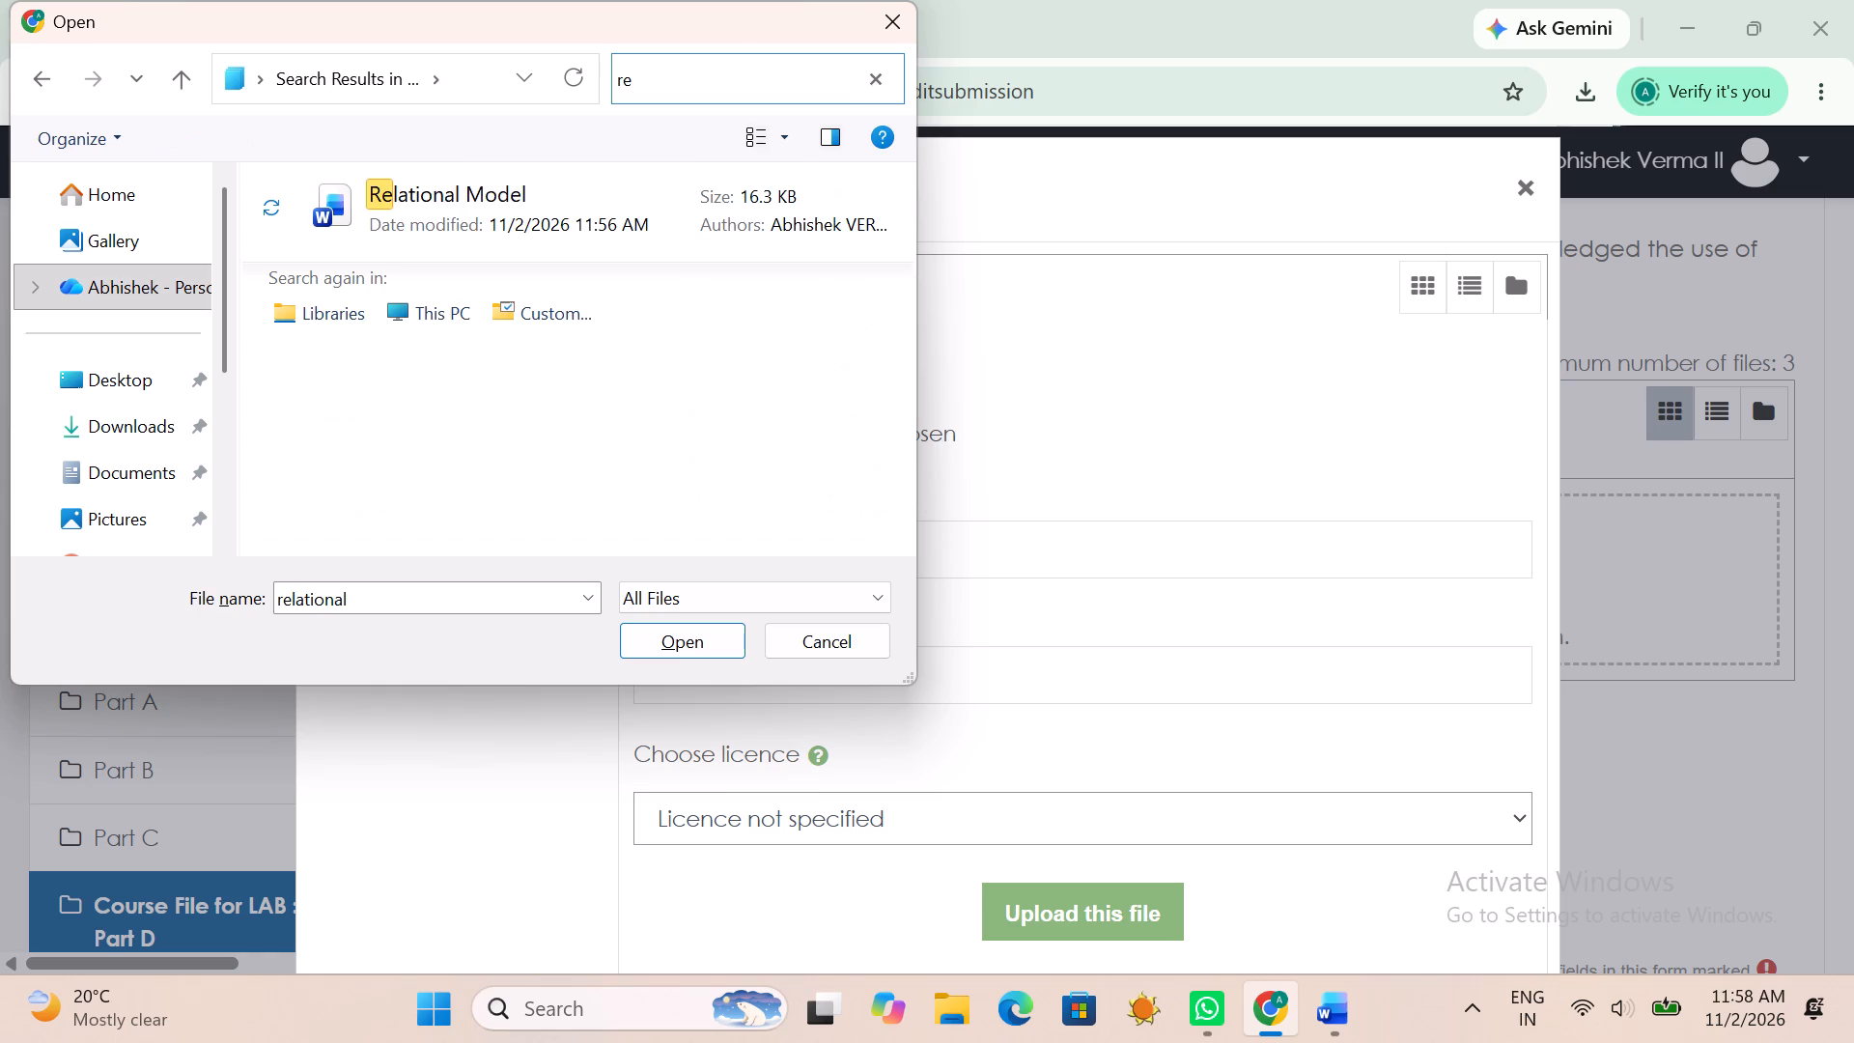
text(la)
key(BackSpace)
key(BackSpace)
key(BackSpace)
key(BackSpace)
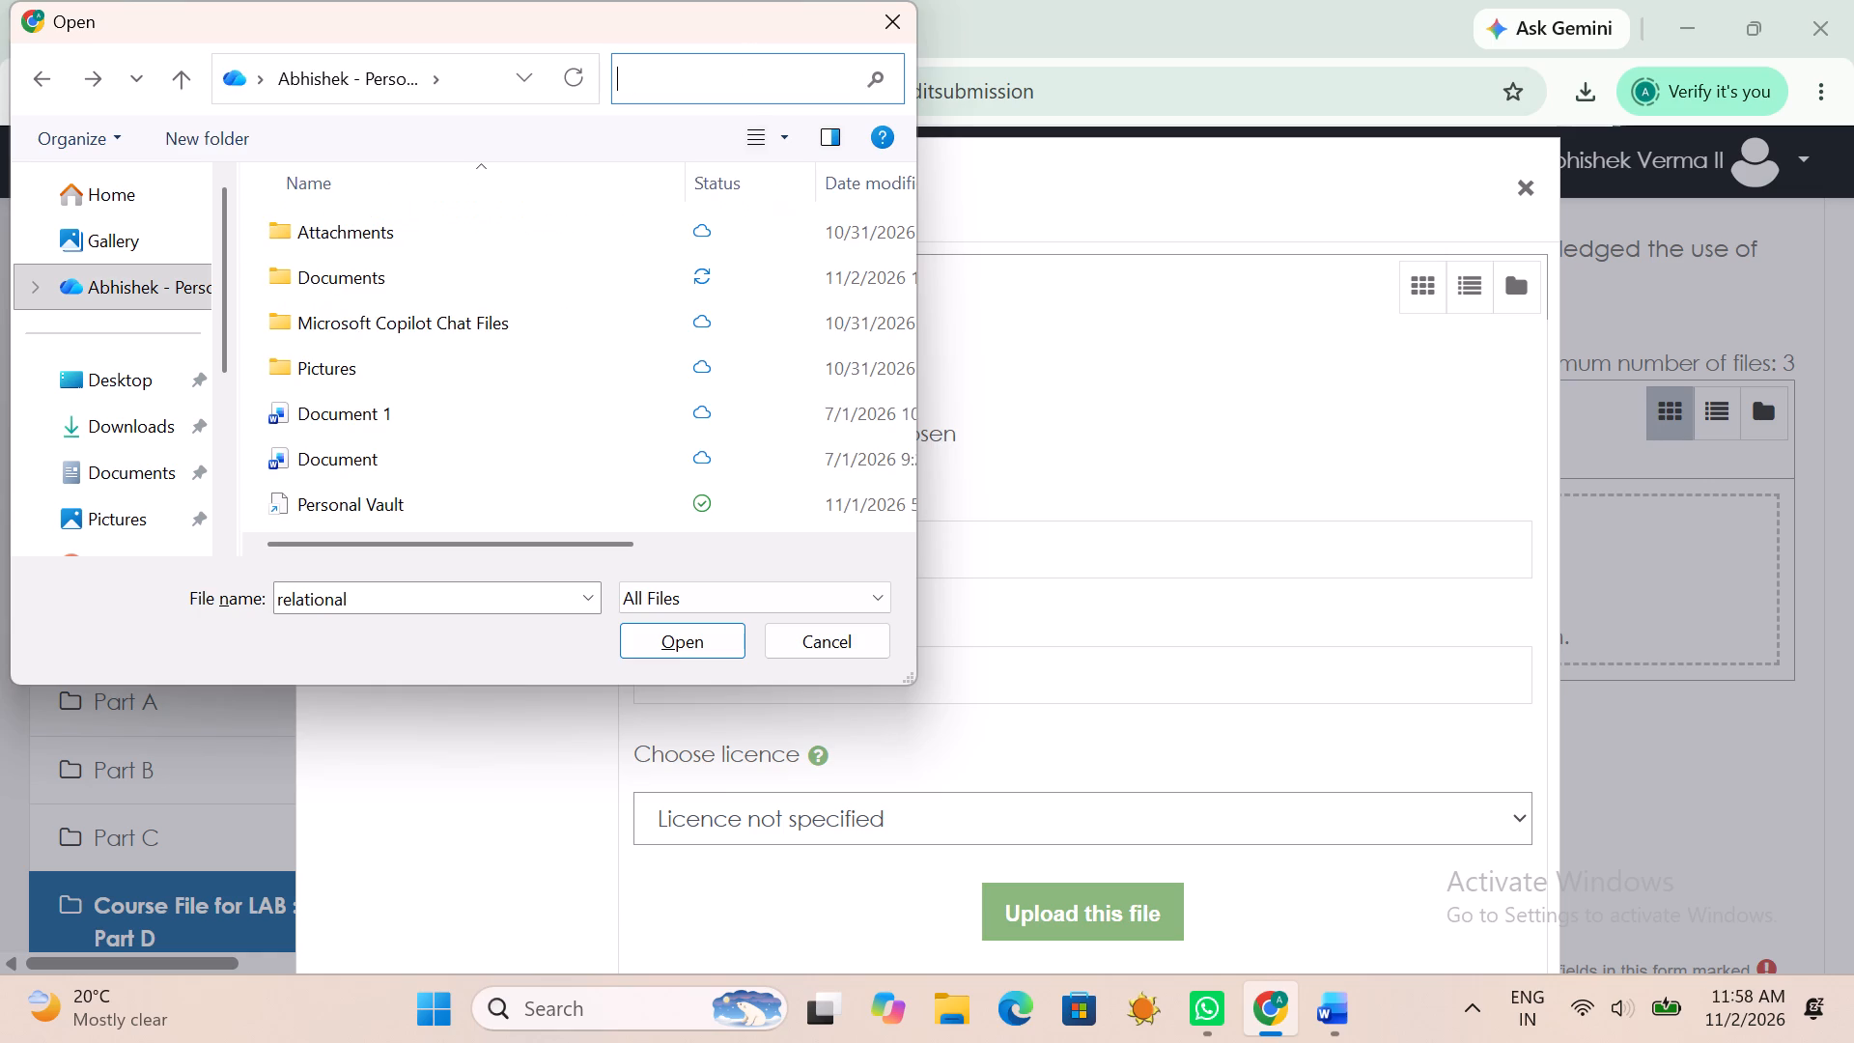
Move the file Document into the OneDrive Documents folder and Personal Vault into Microsoft Copilot Chat Files.
drag(538, 441, 623, 256)
drag(535, 447, 573, 334)
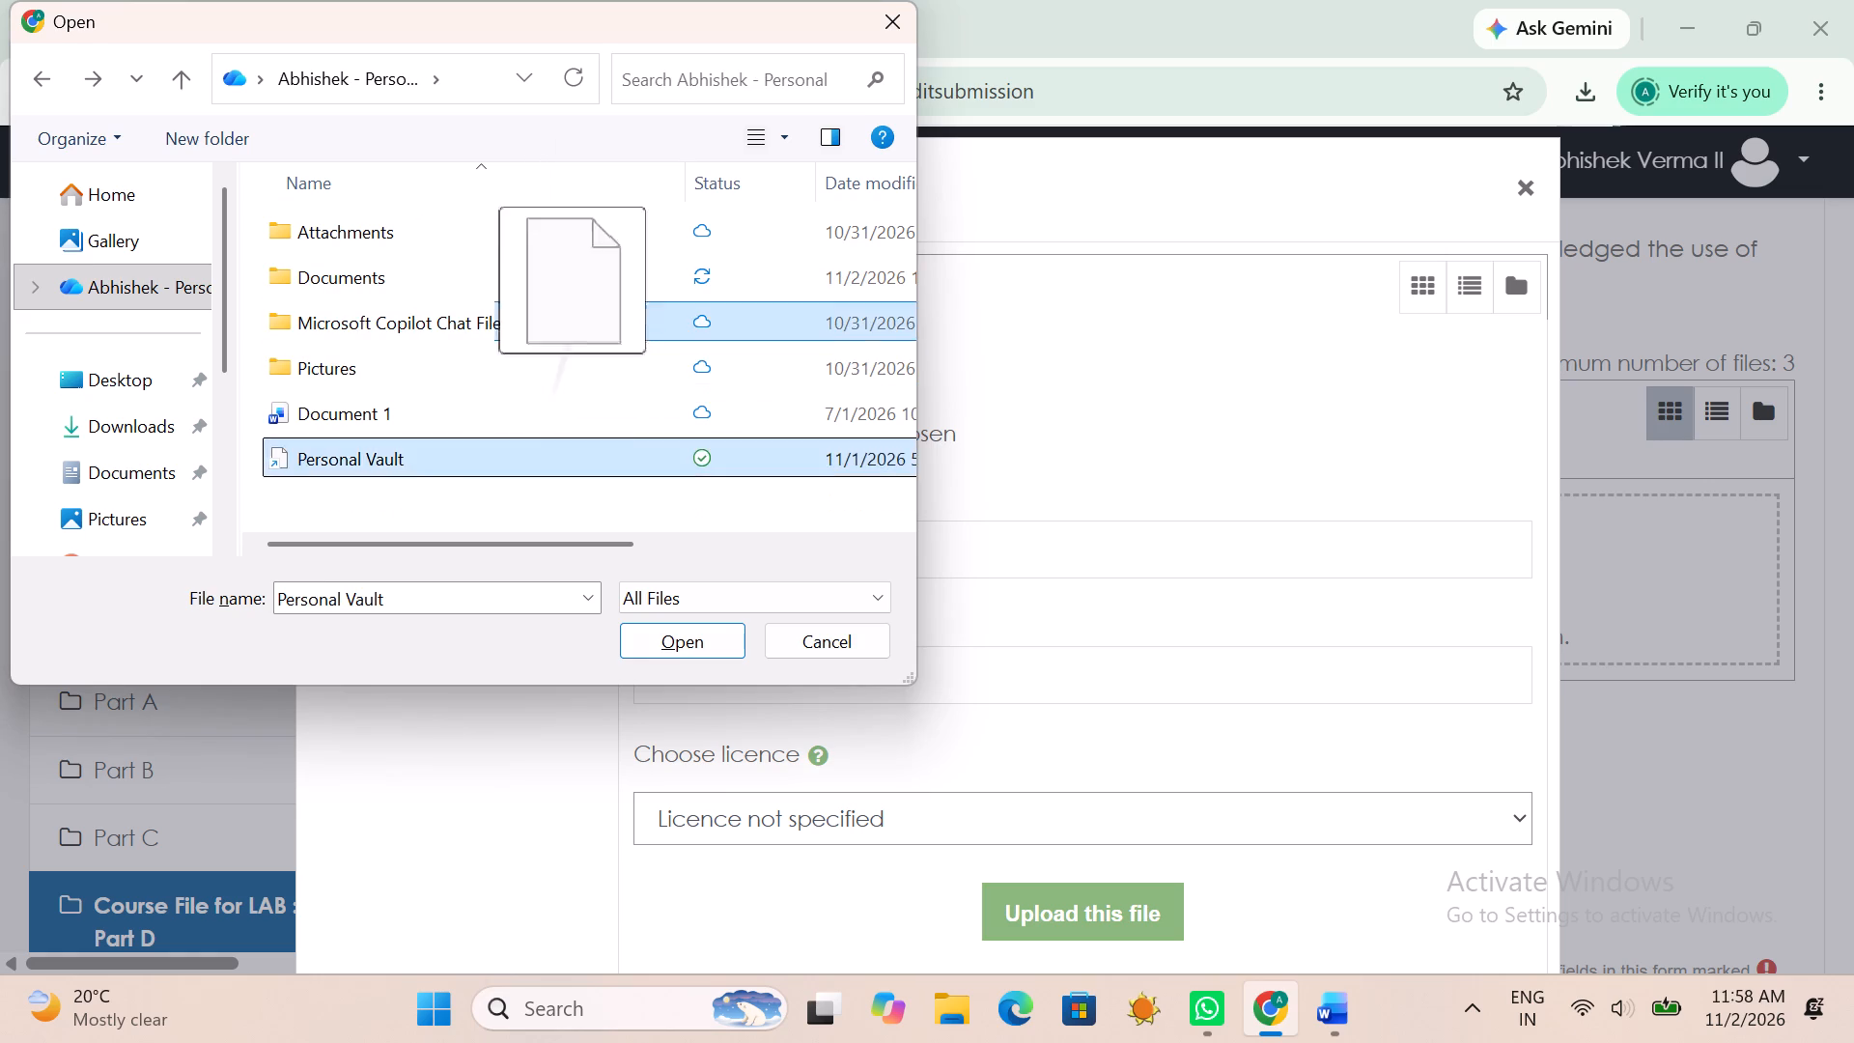
drag(573, 334, 578, 322)
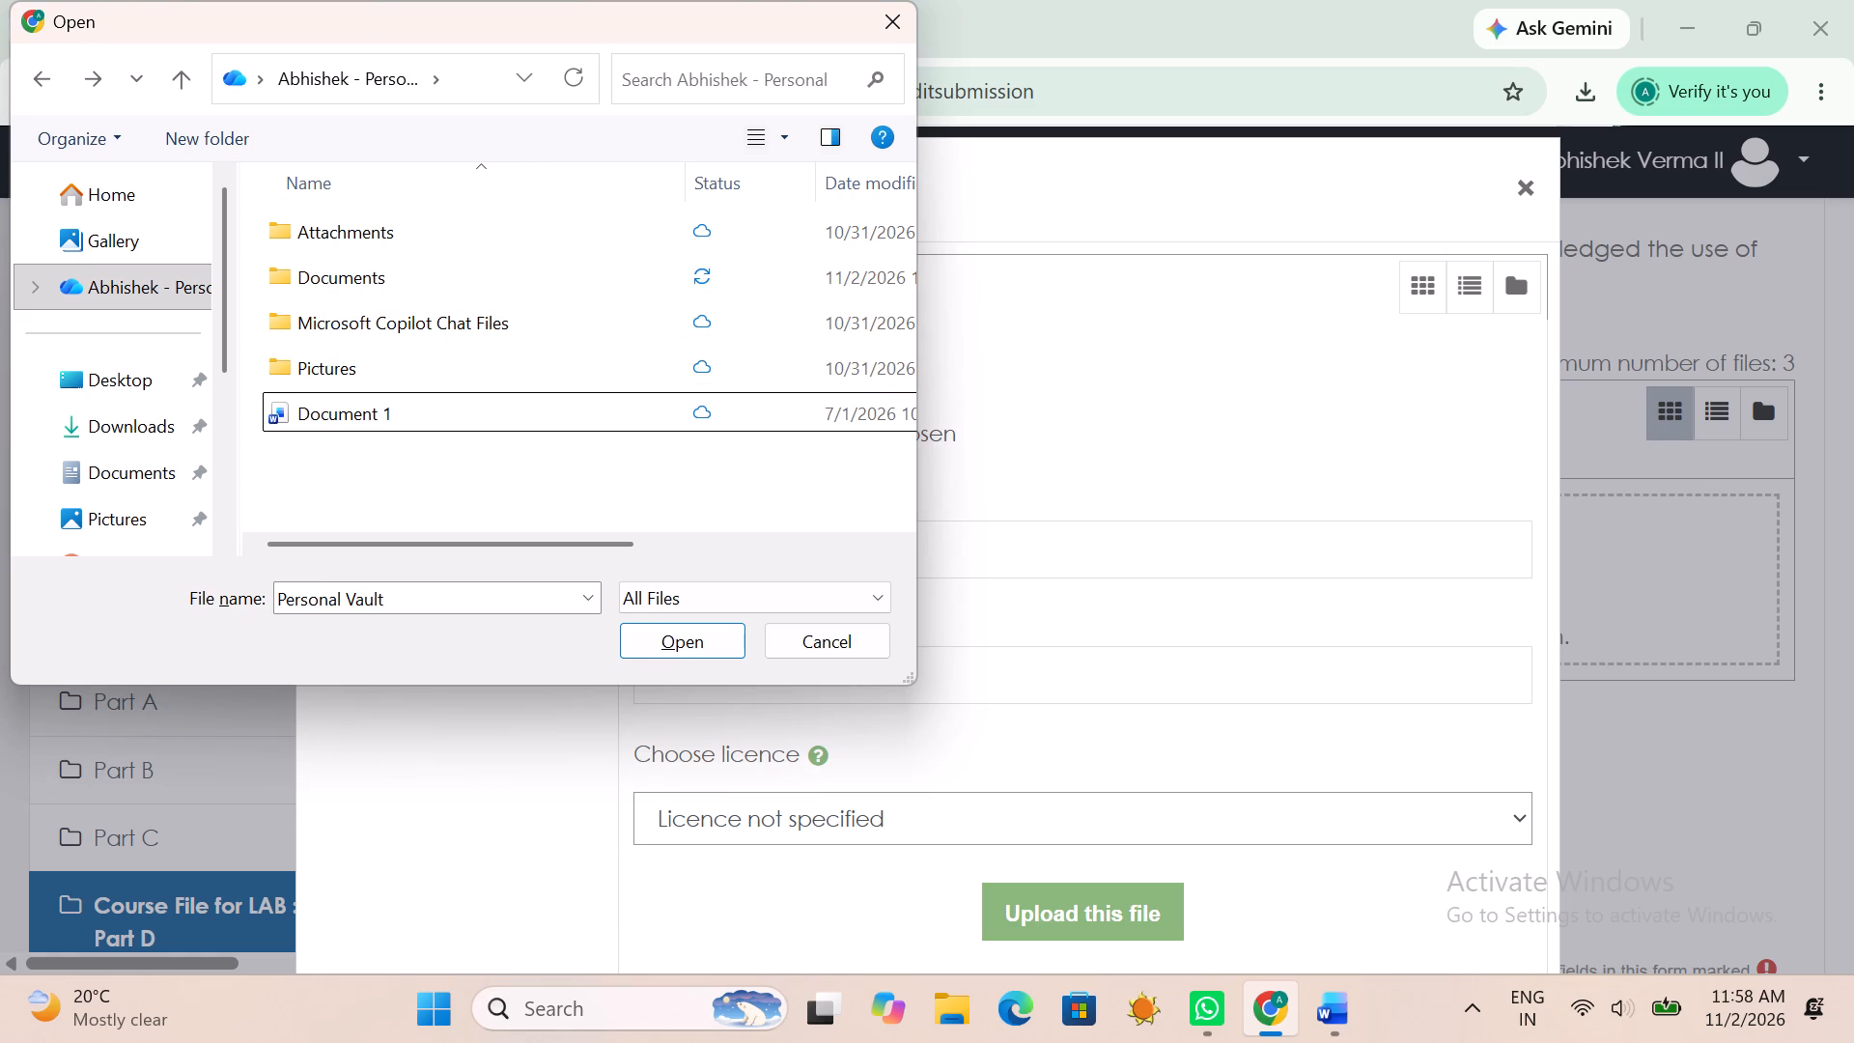
drag(525, 469, 511, 539)
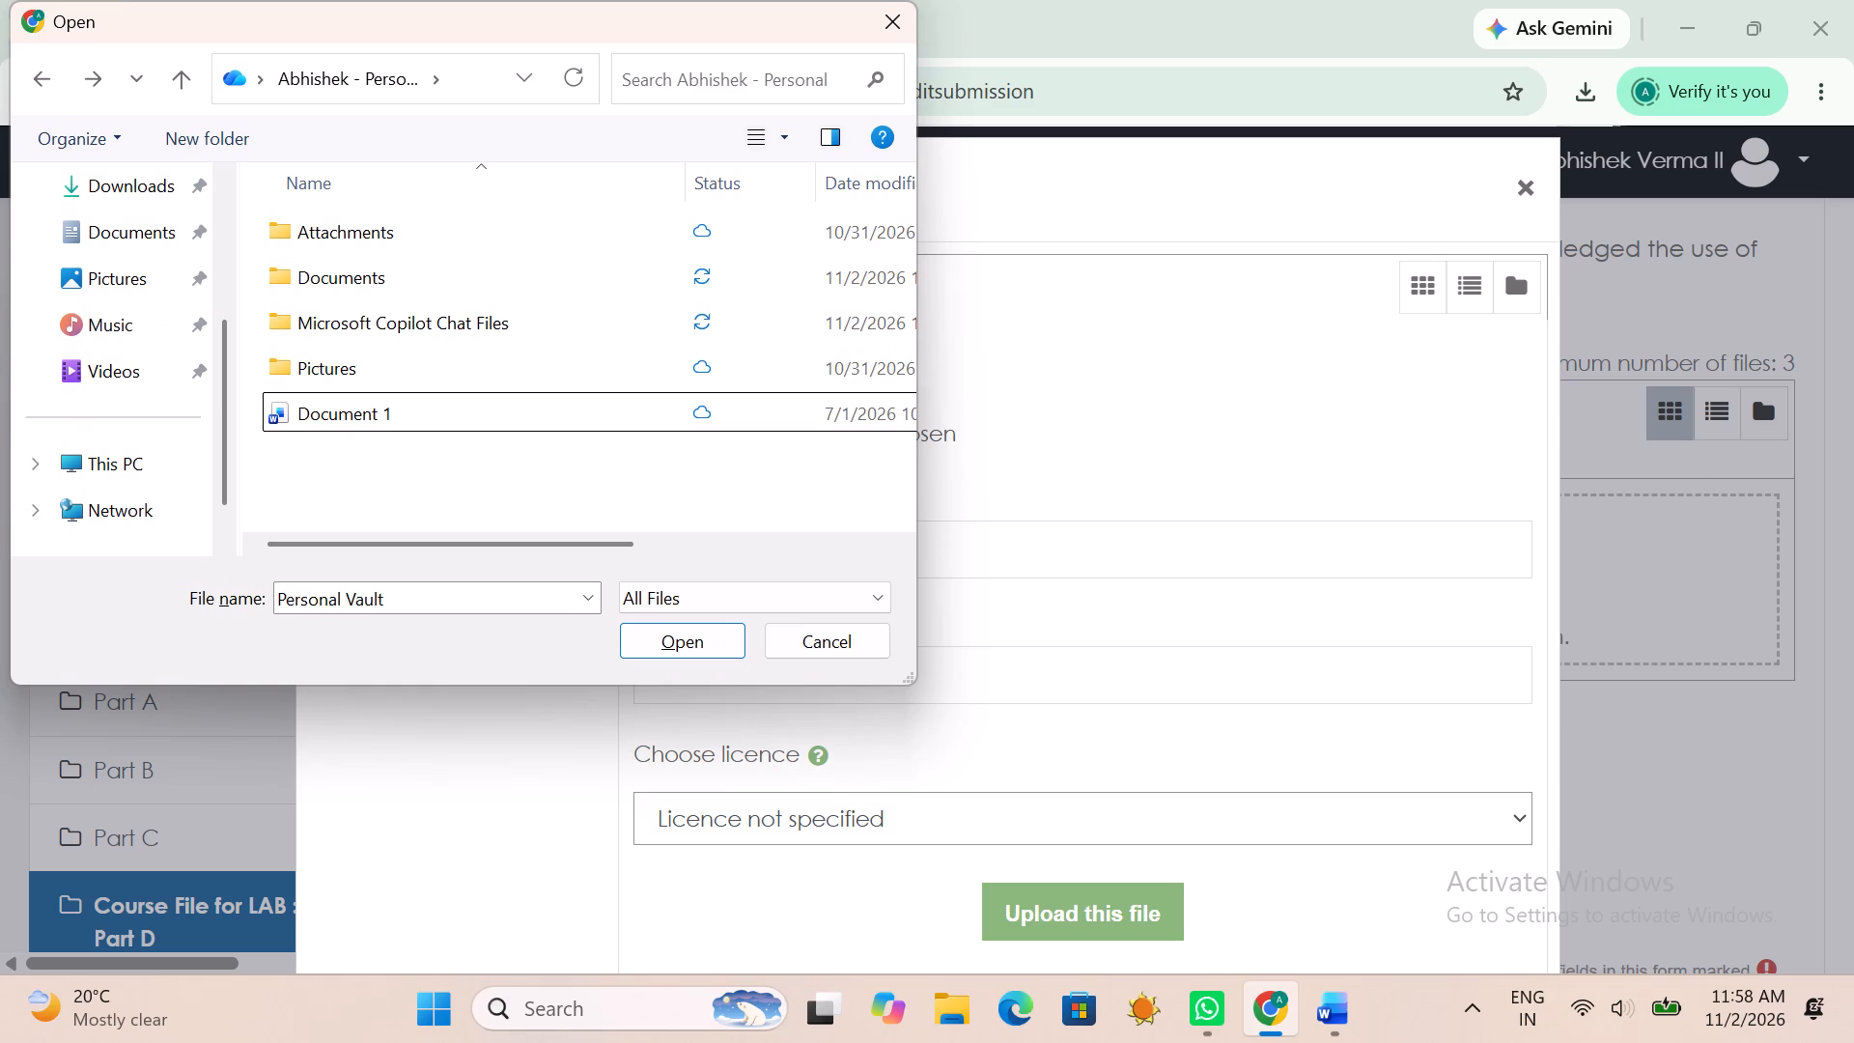
Search This PC for "relational", and close the file selection dialog.
click(130, 466)
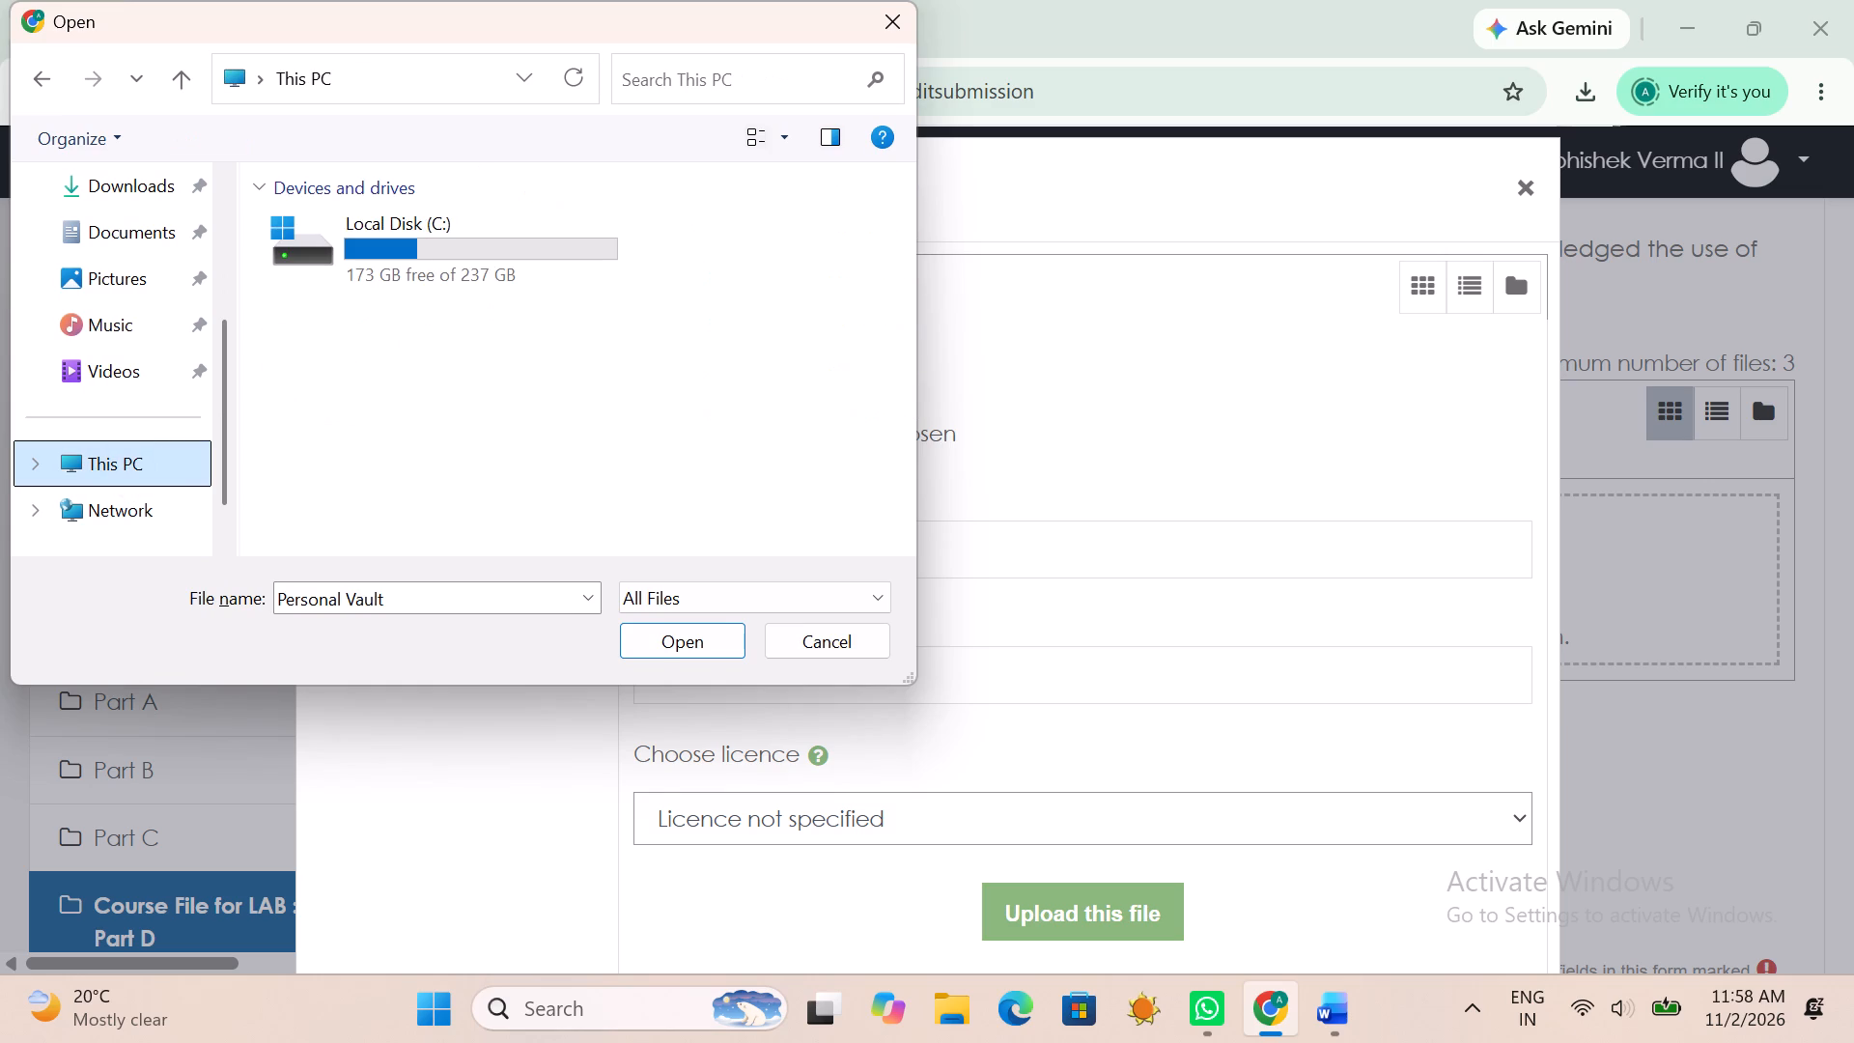
click(706, 82)
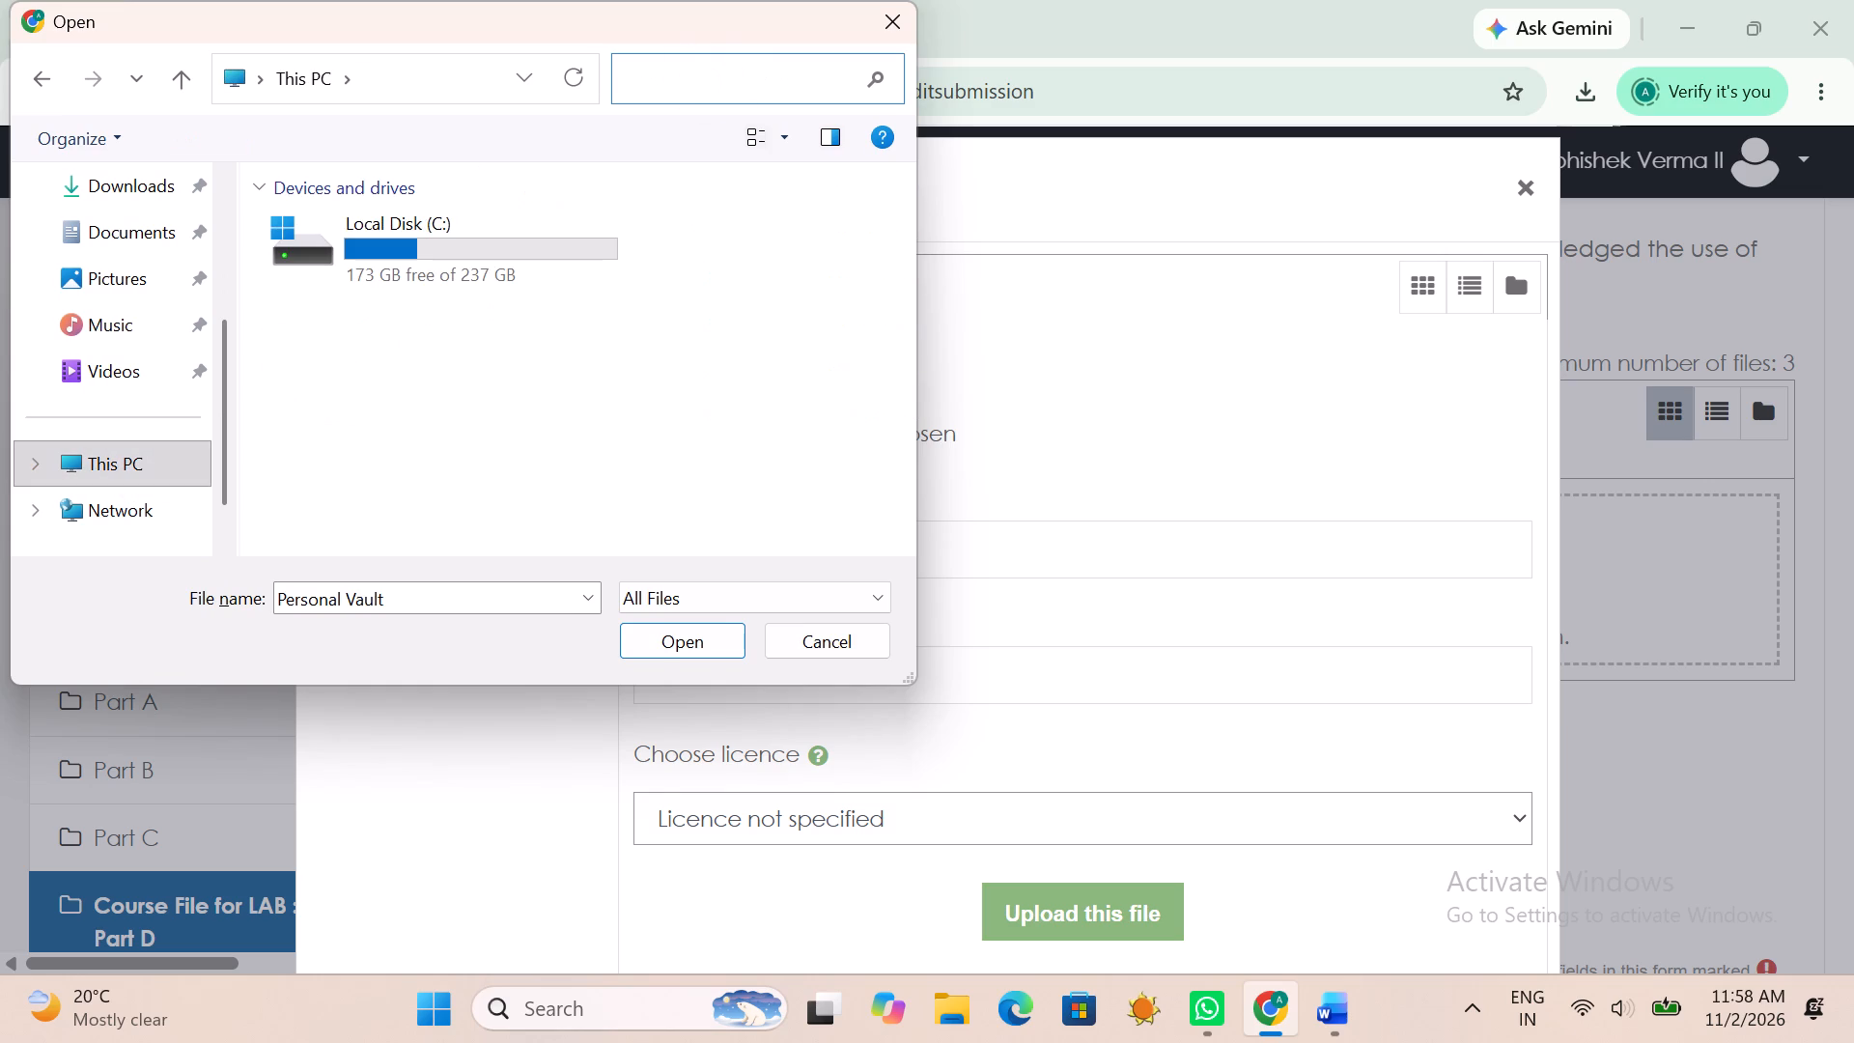
text(re)
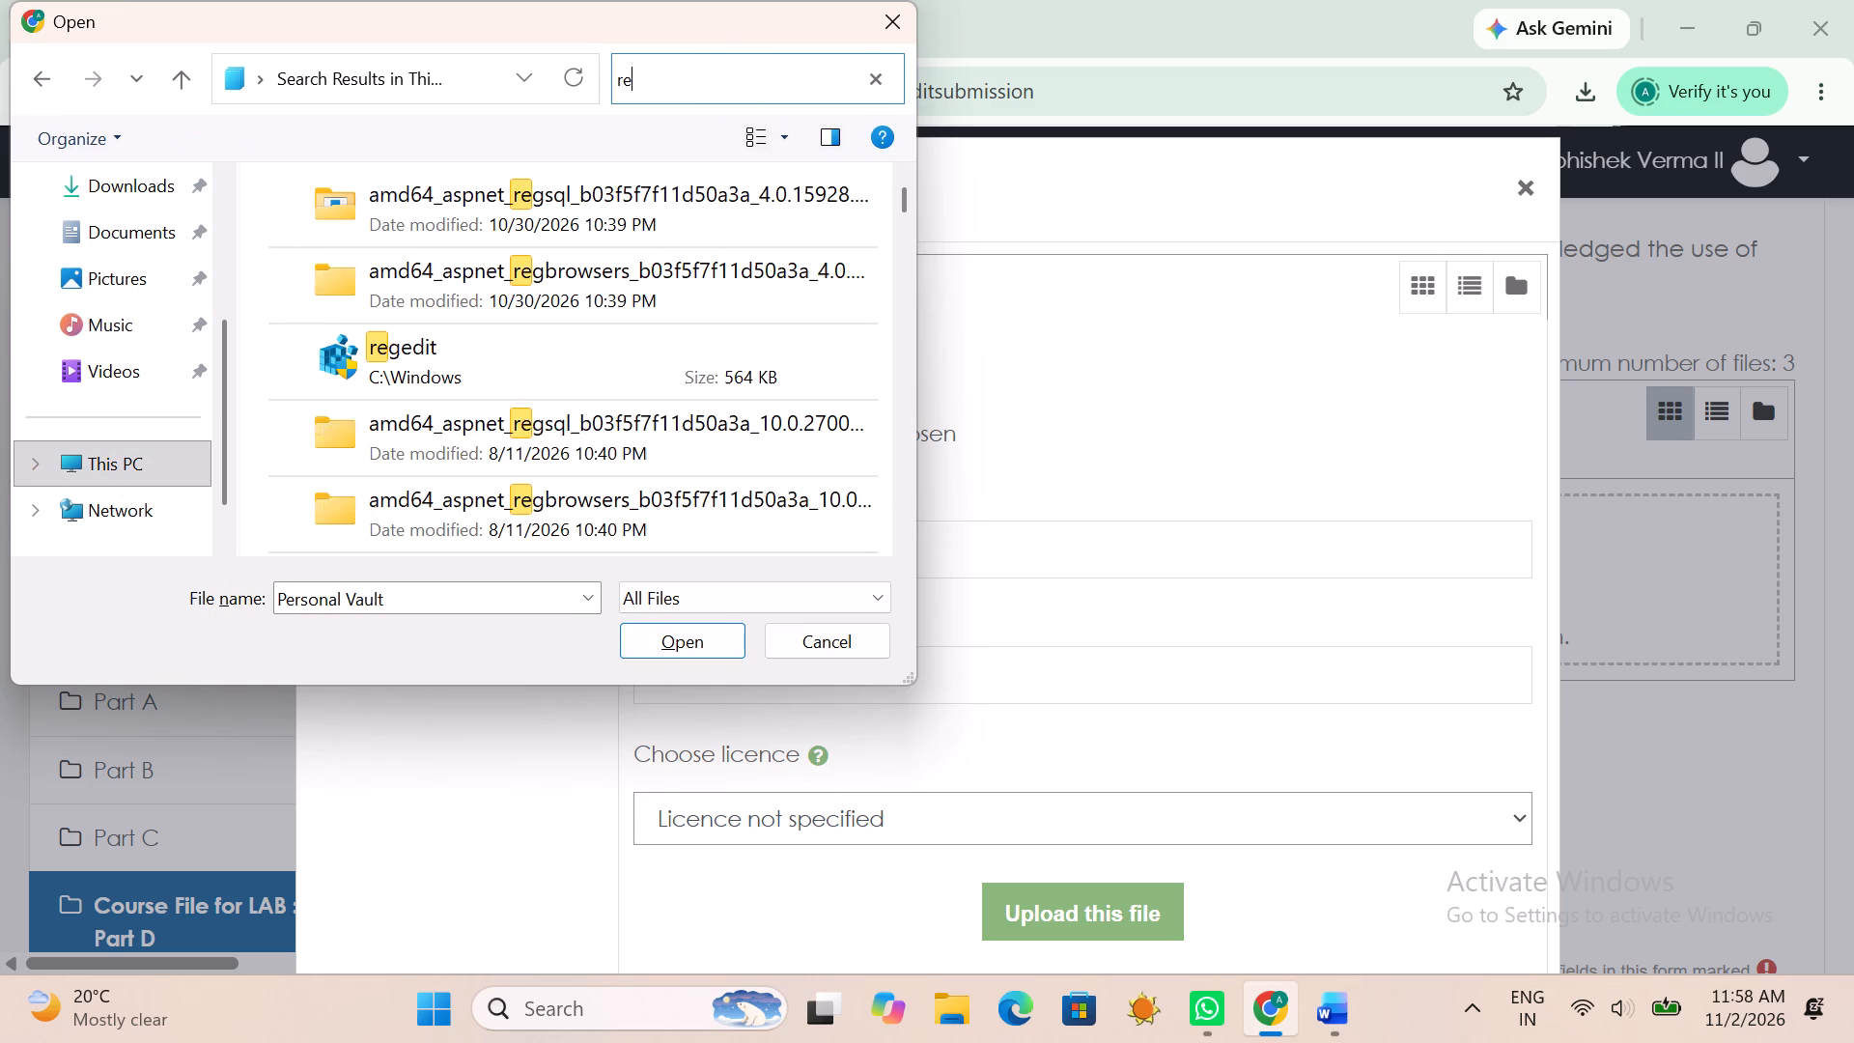
text(lat)
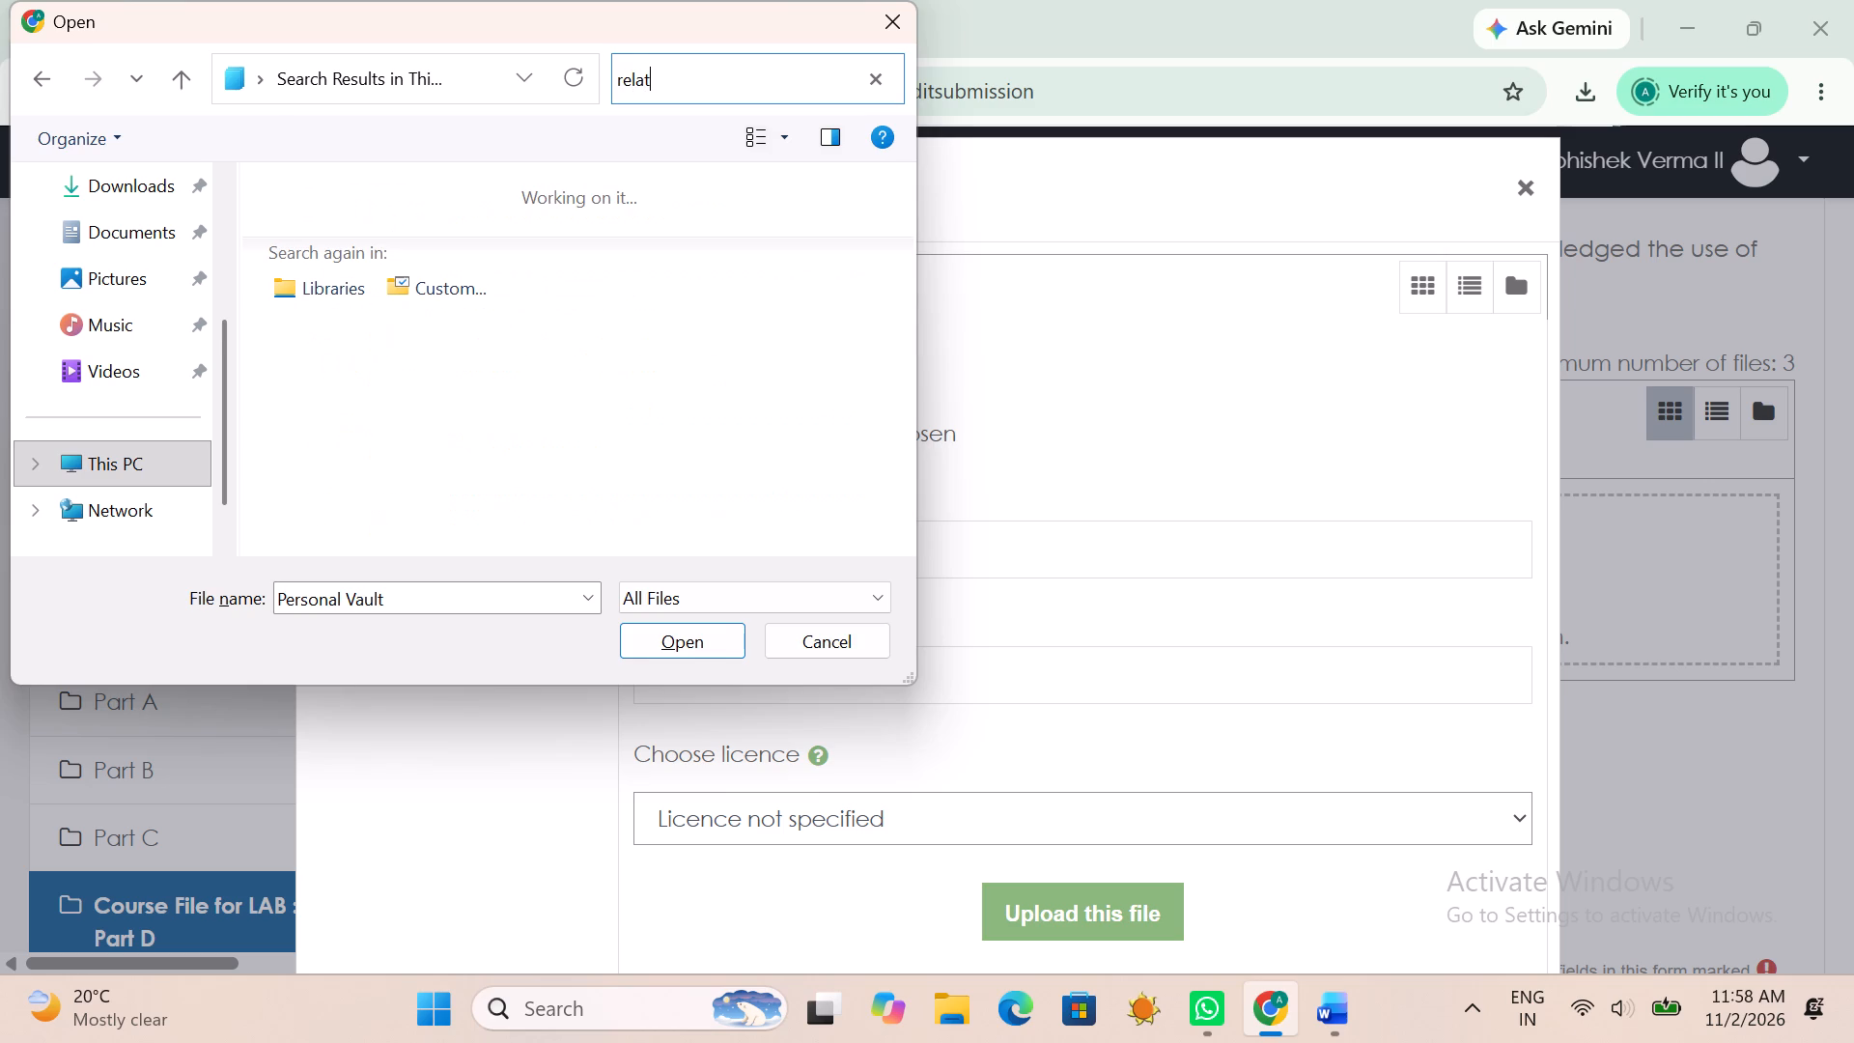
text(iona)
key(l)
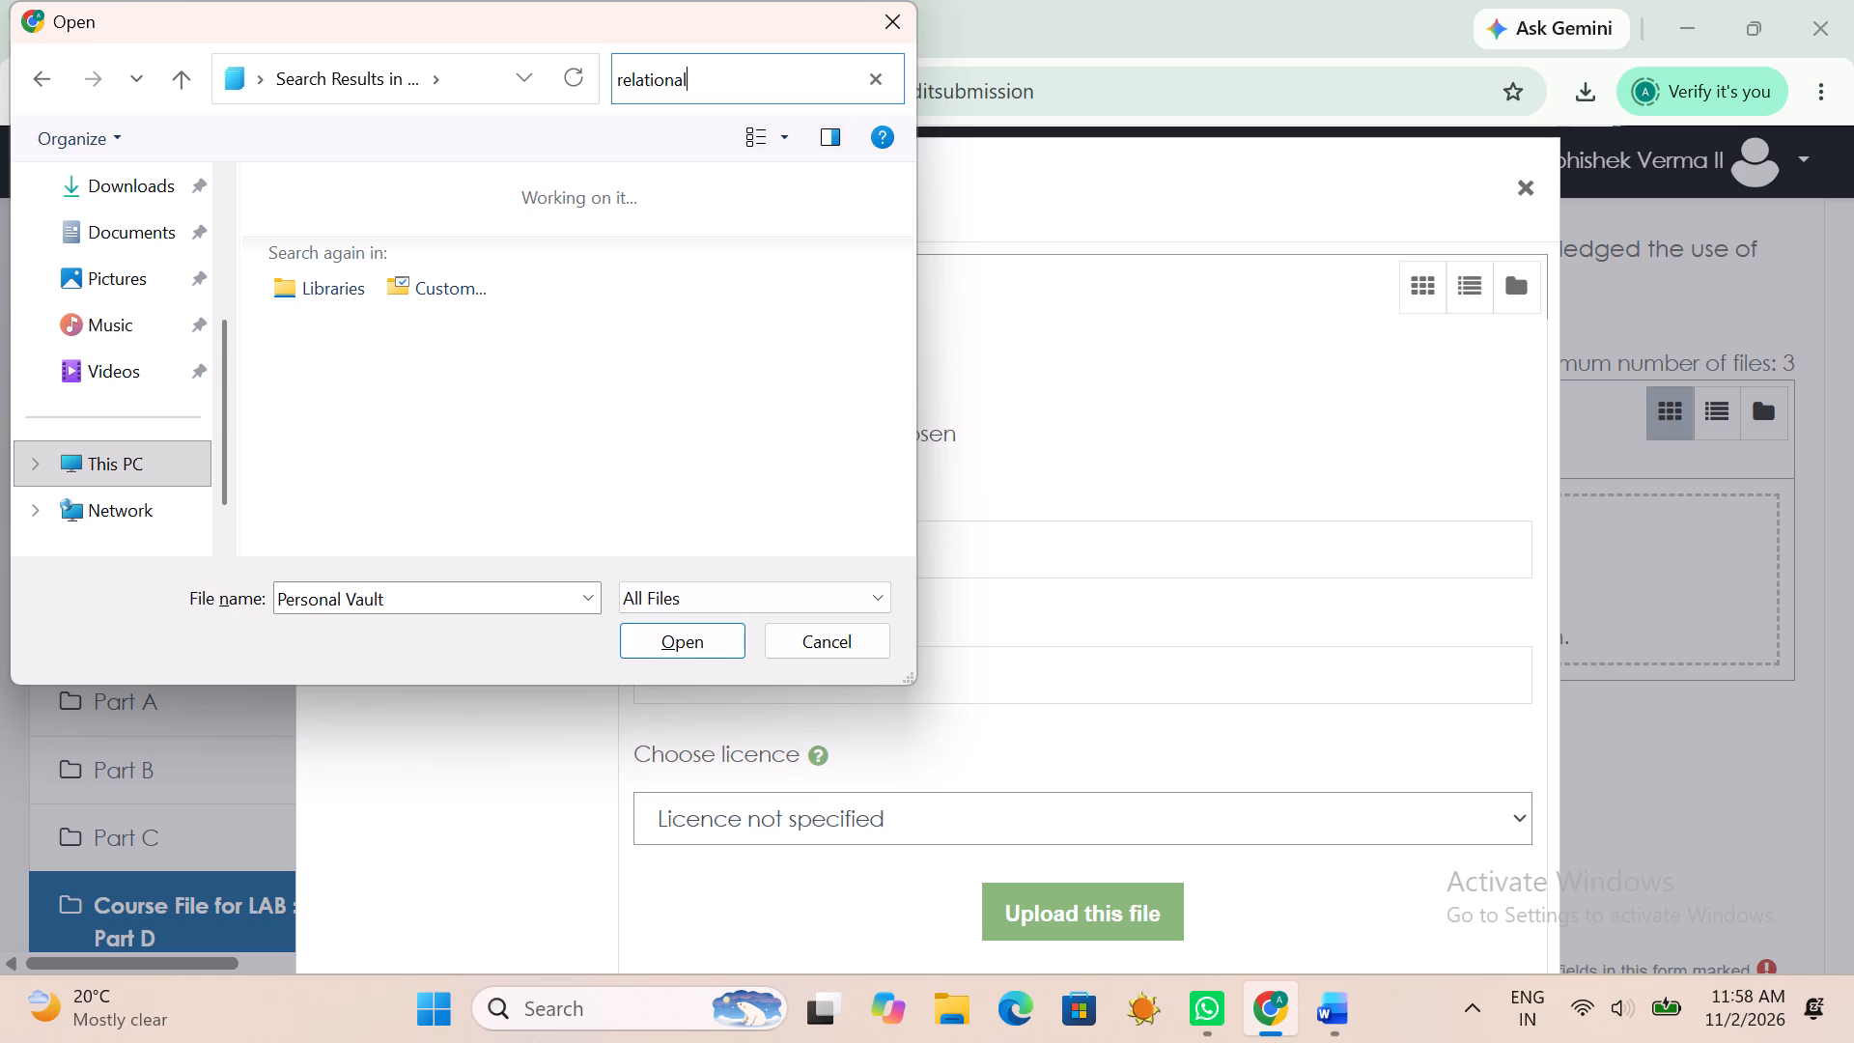
click(885, 8)
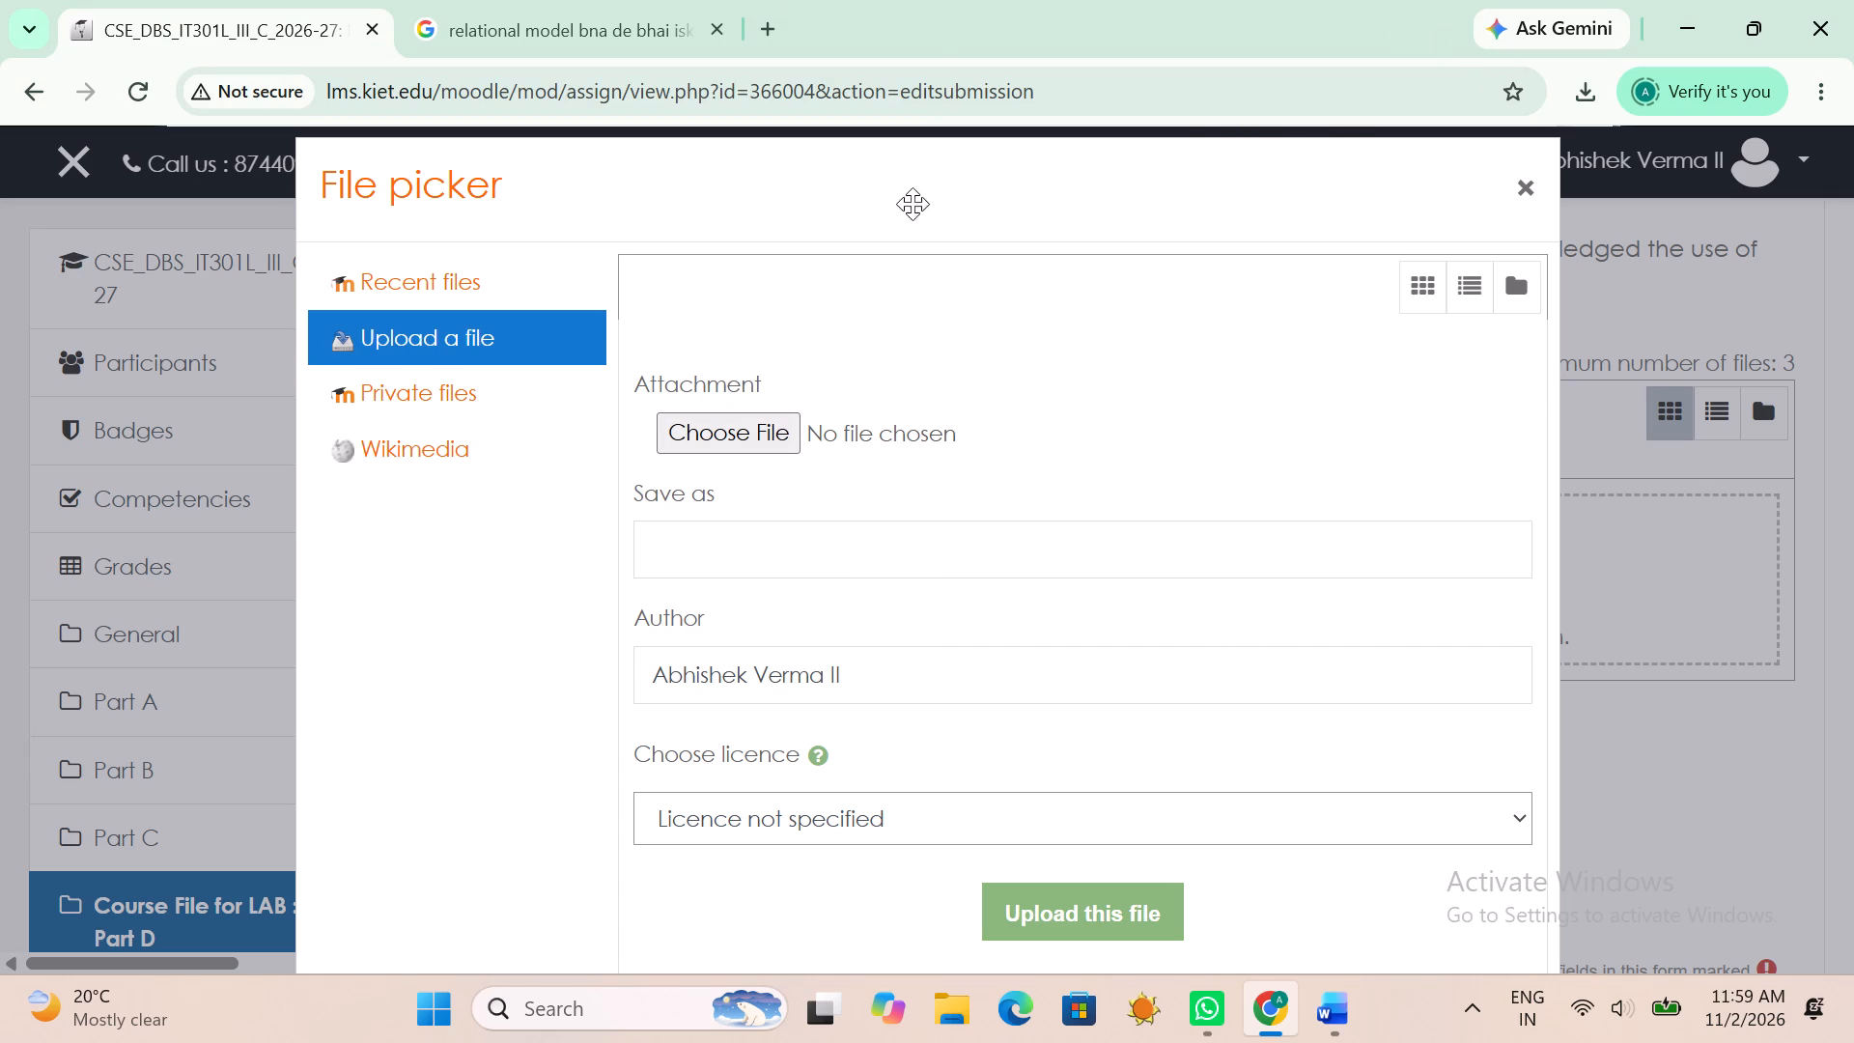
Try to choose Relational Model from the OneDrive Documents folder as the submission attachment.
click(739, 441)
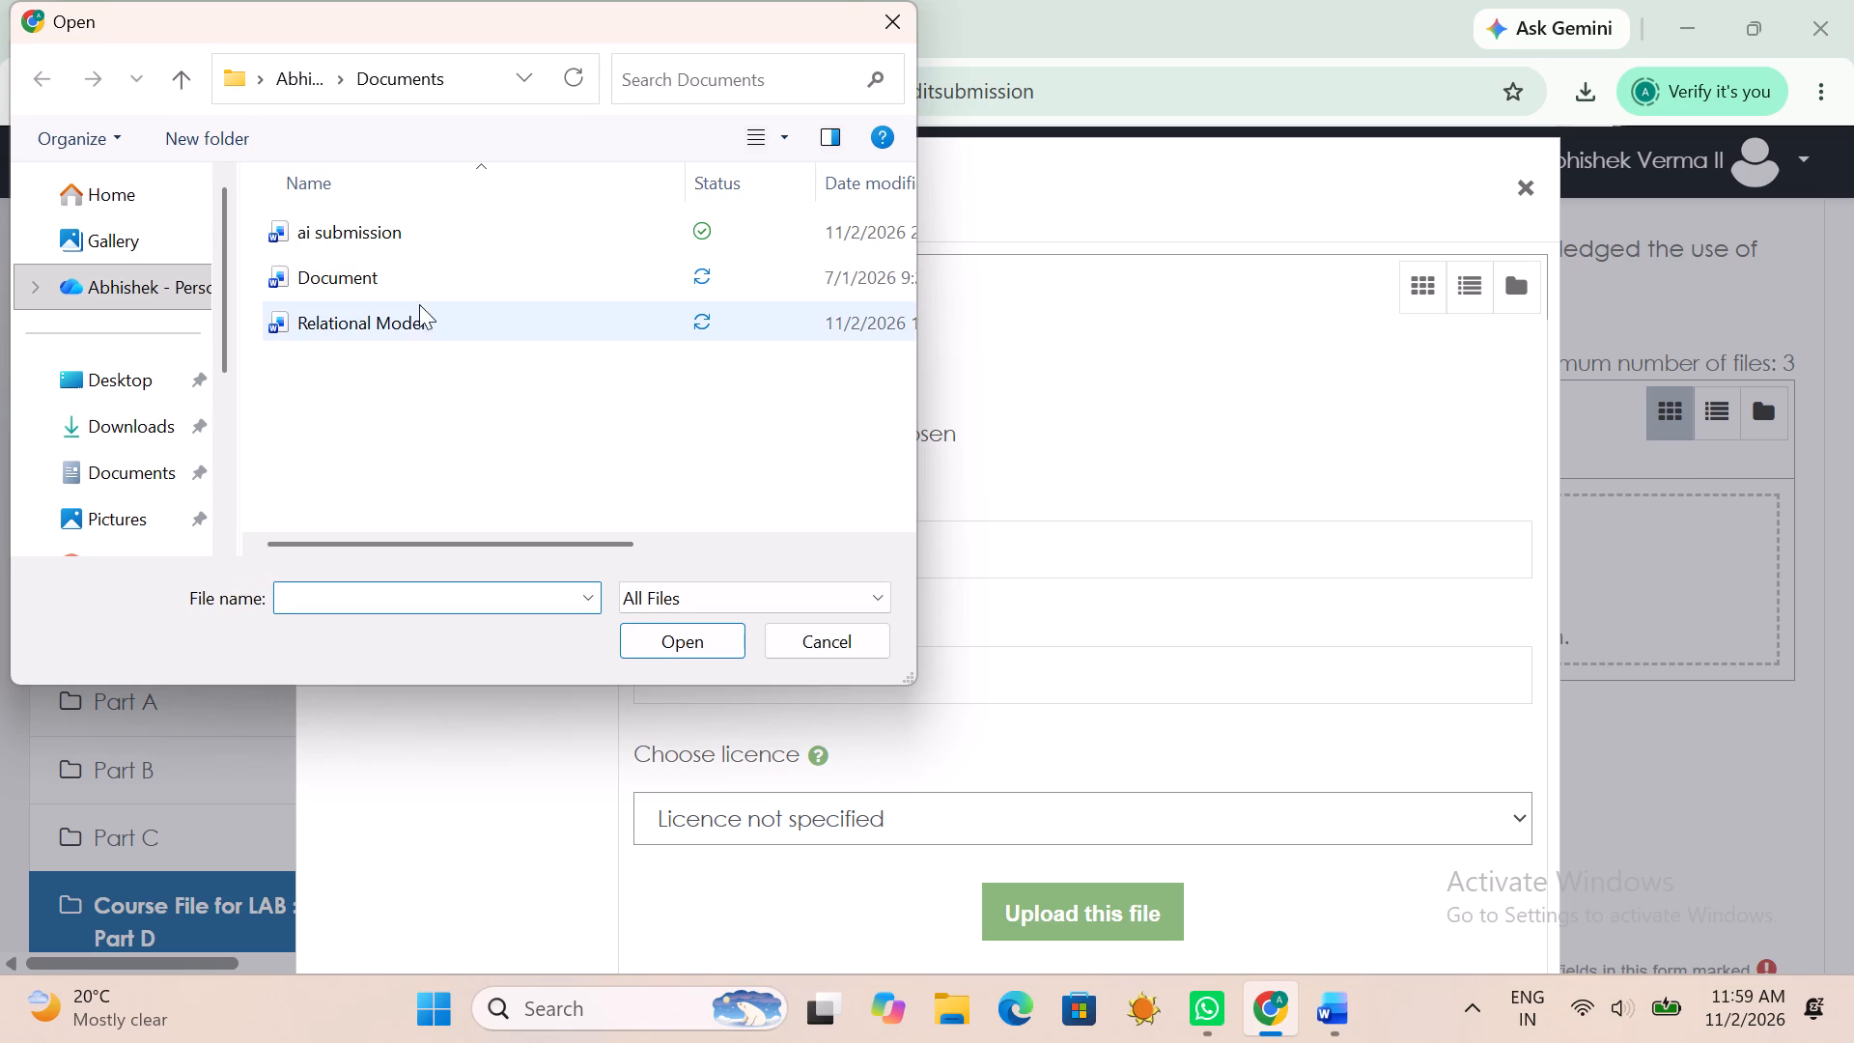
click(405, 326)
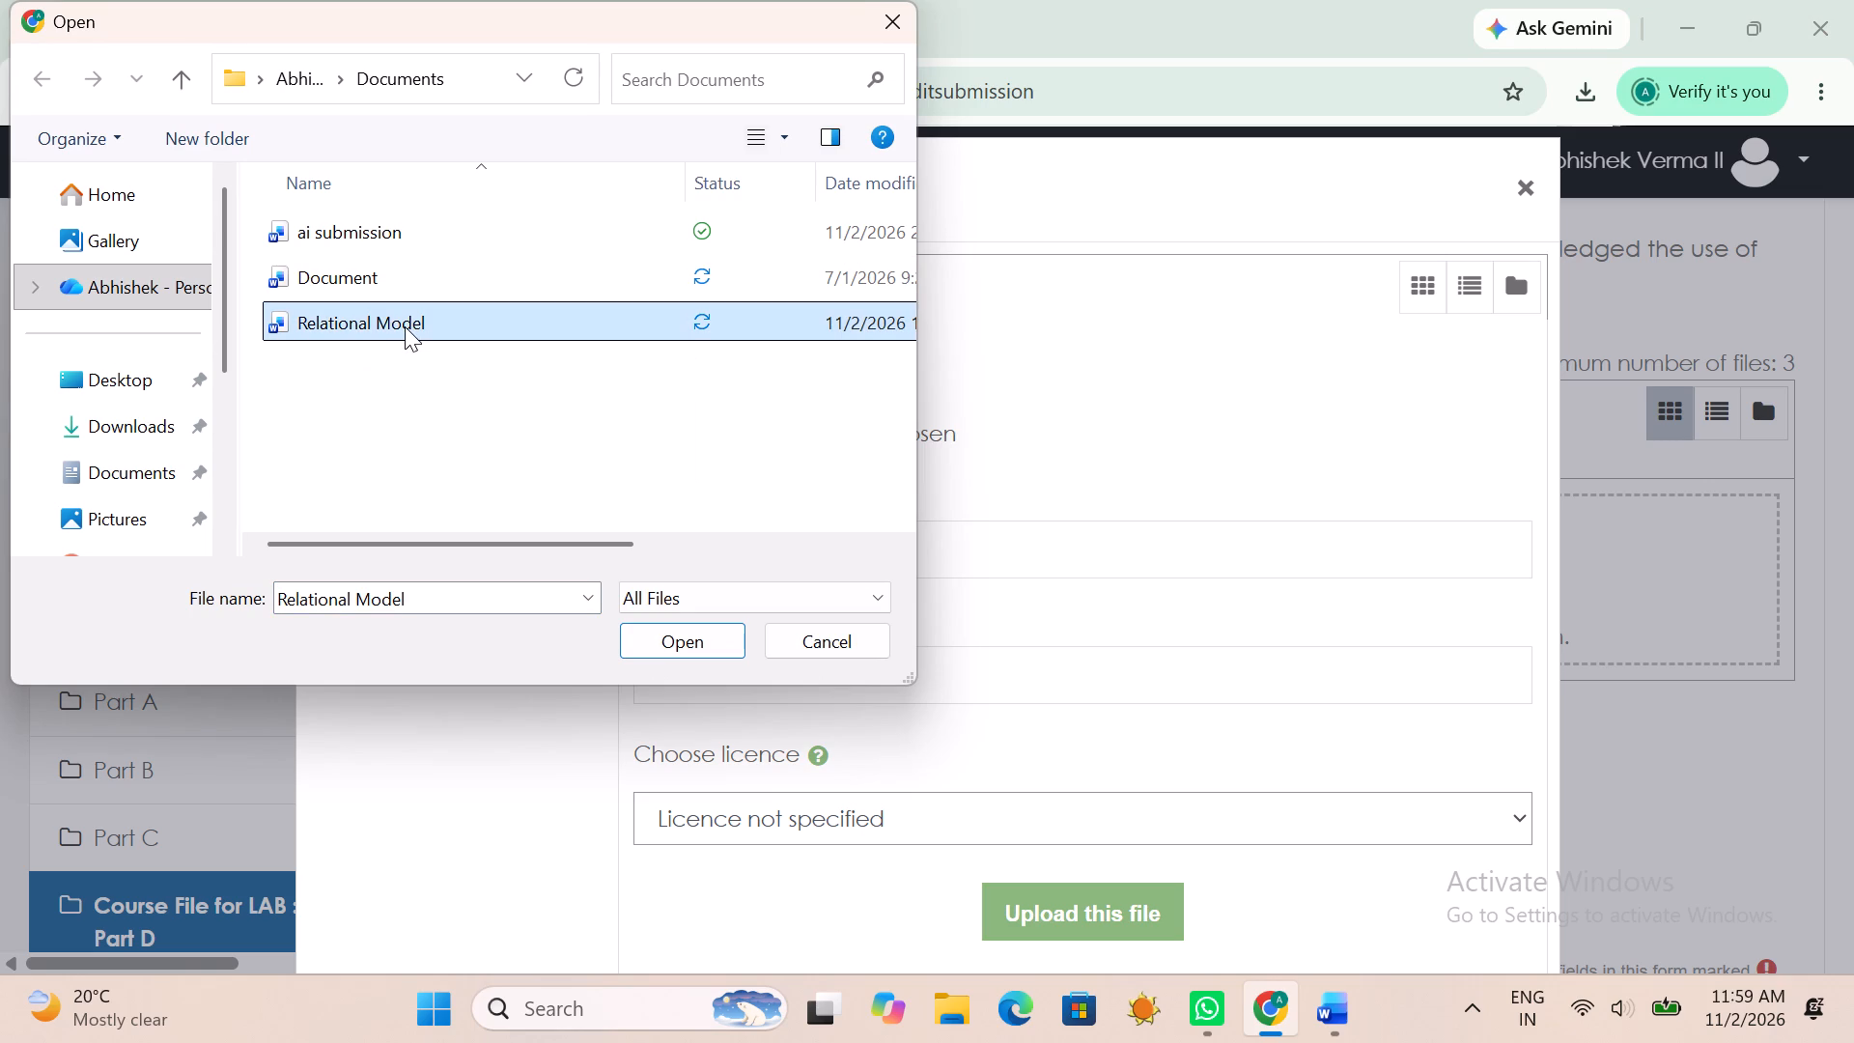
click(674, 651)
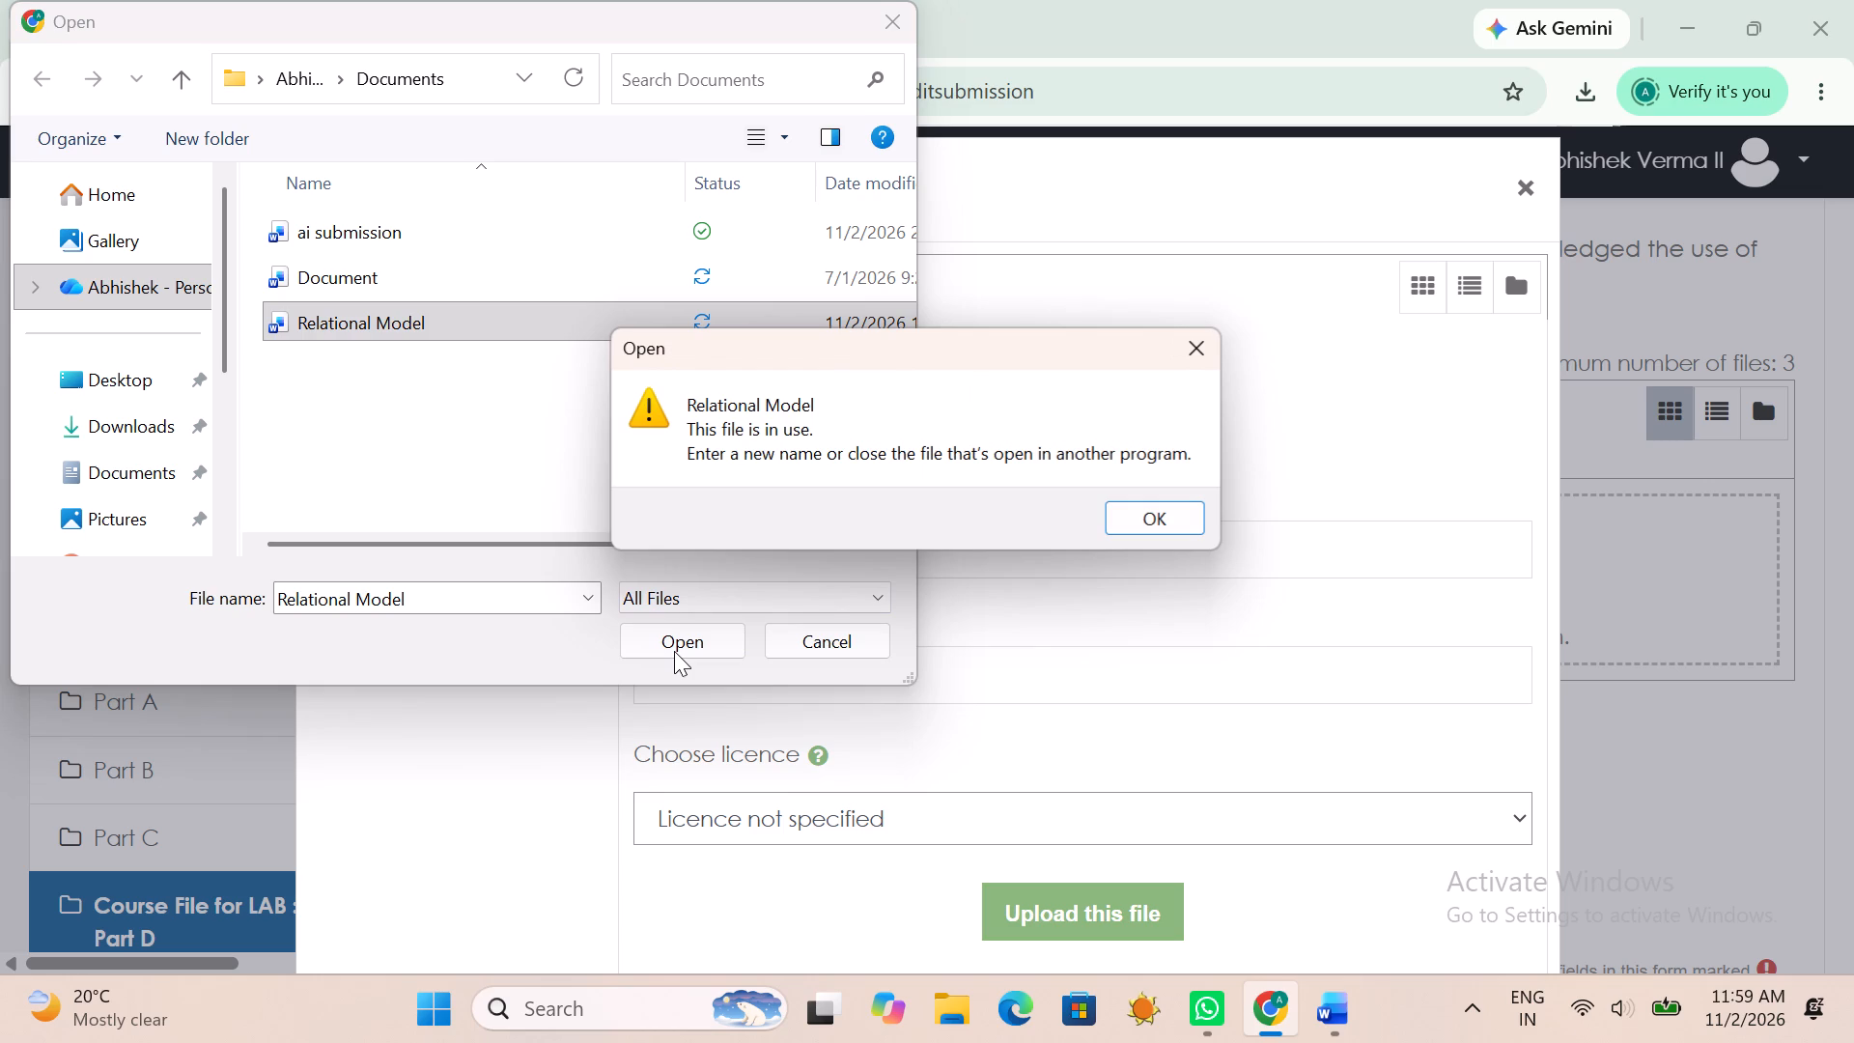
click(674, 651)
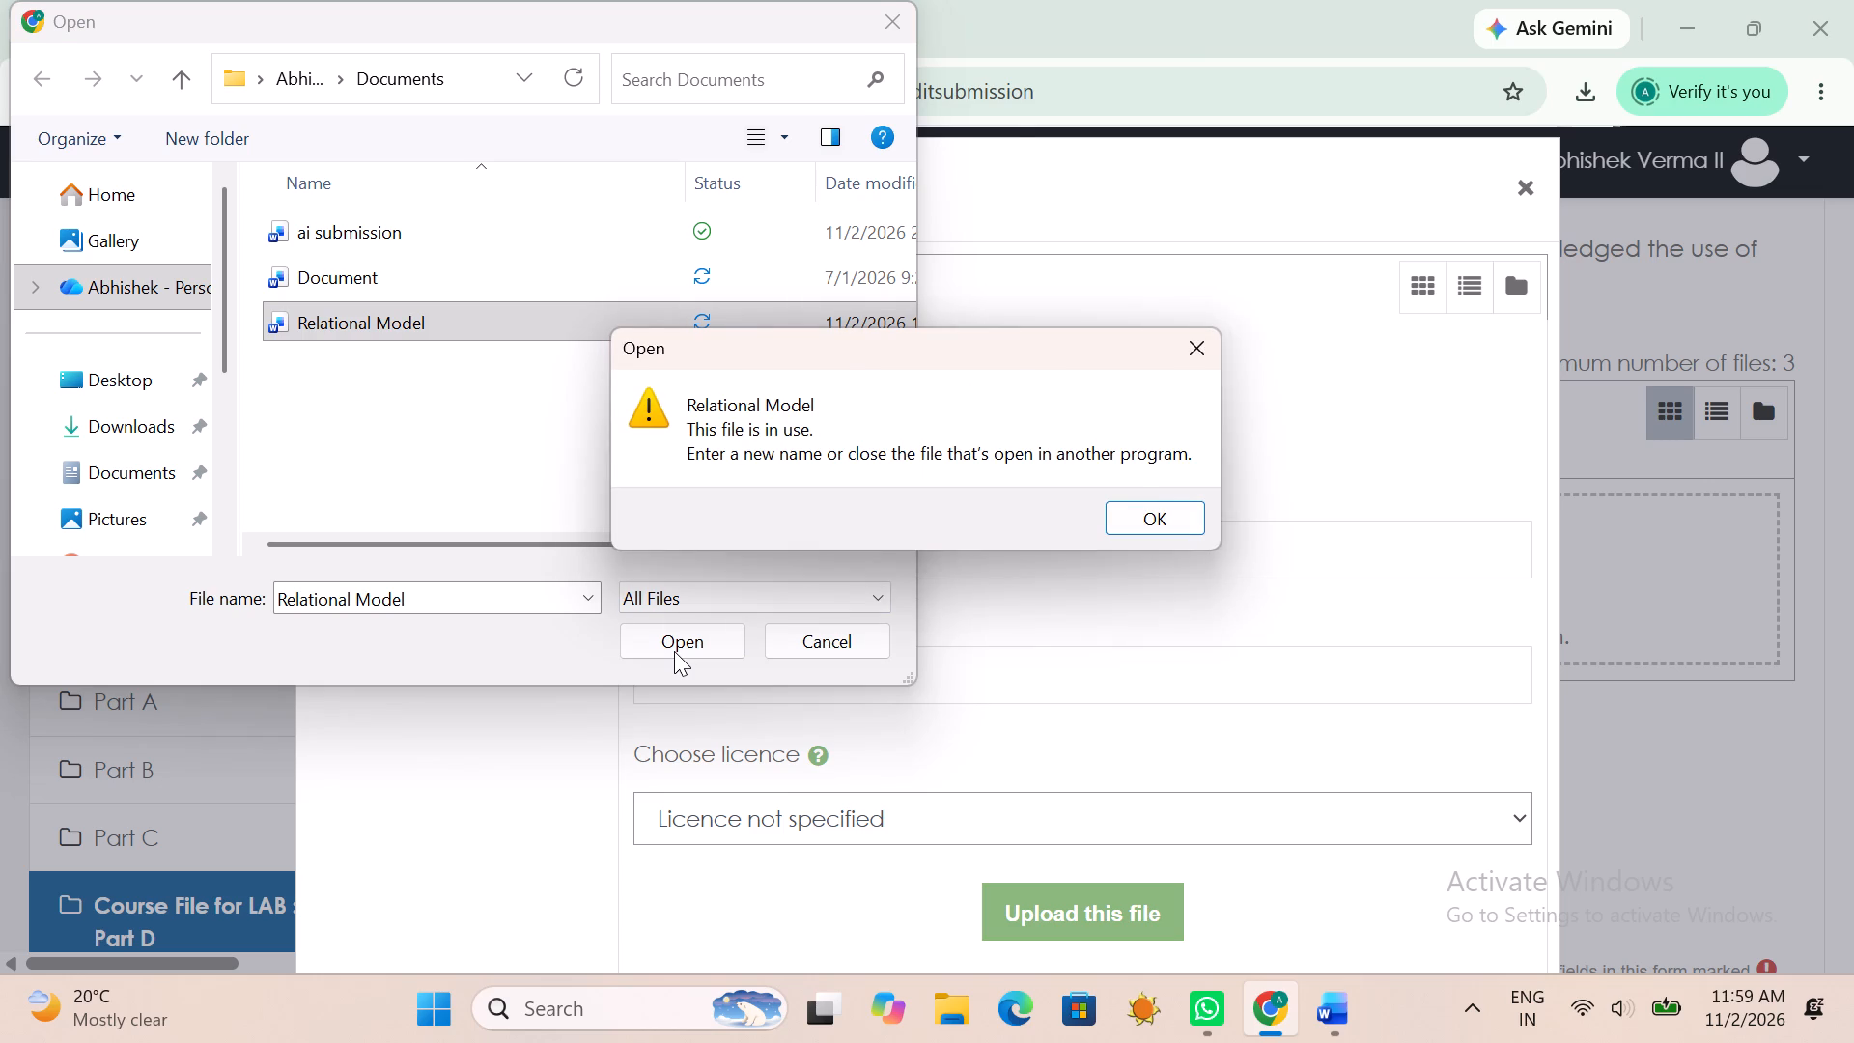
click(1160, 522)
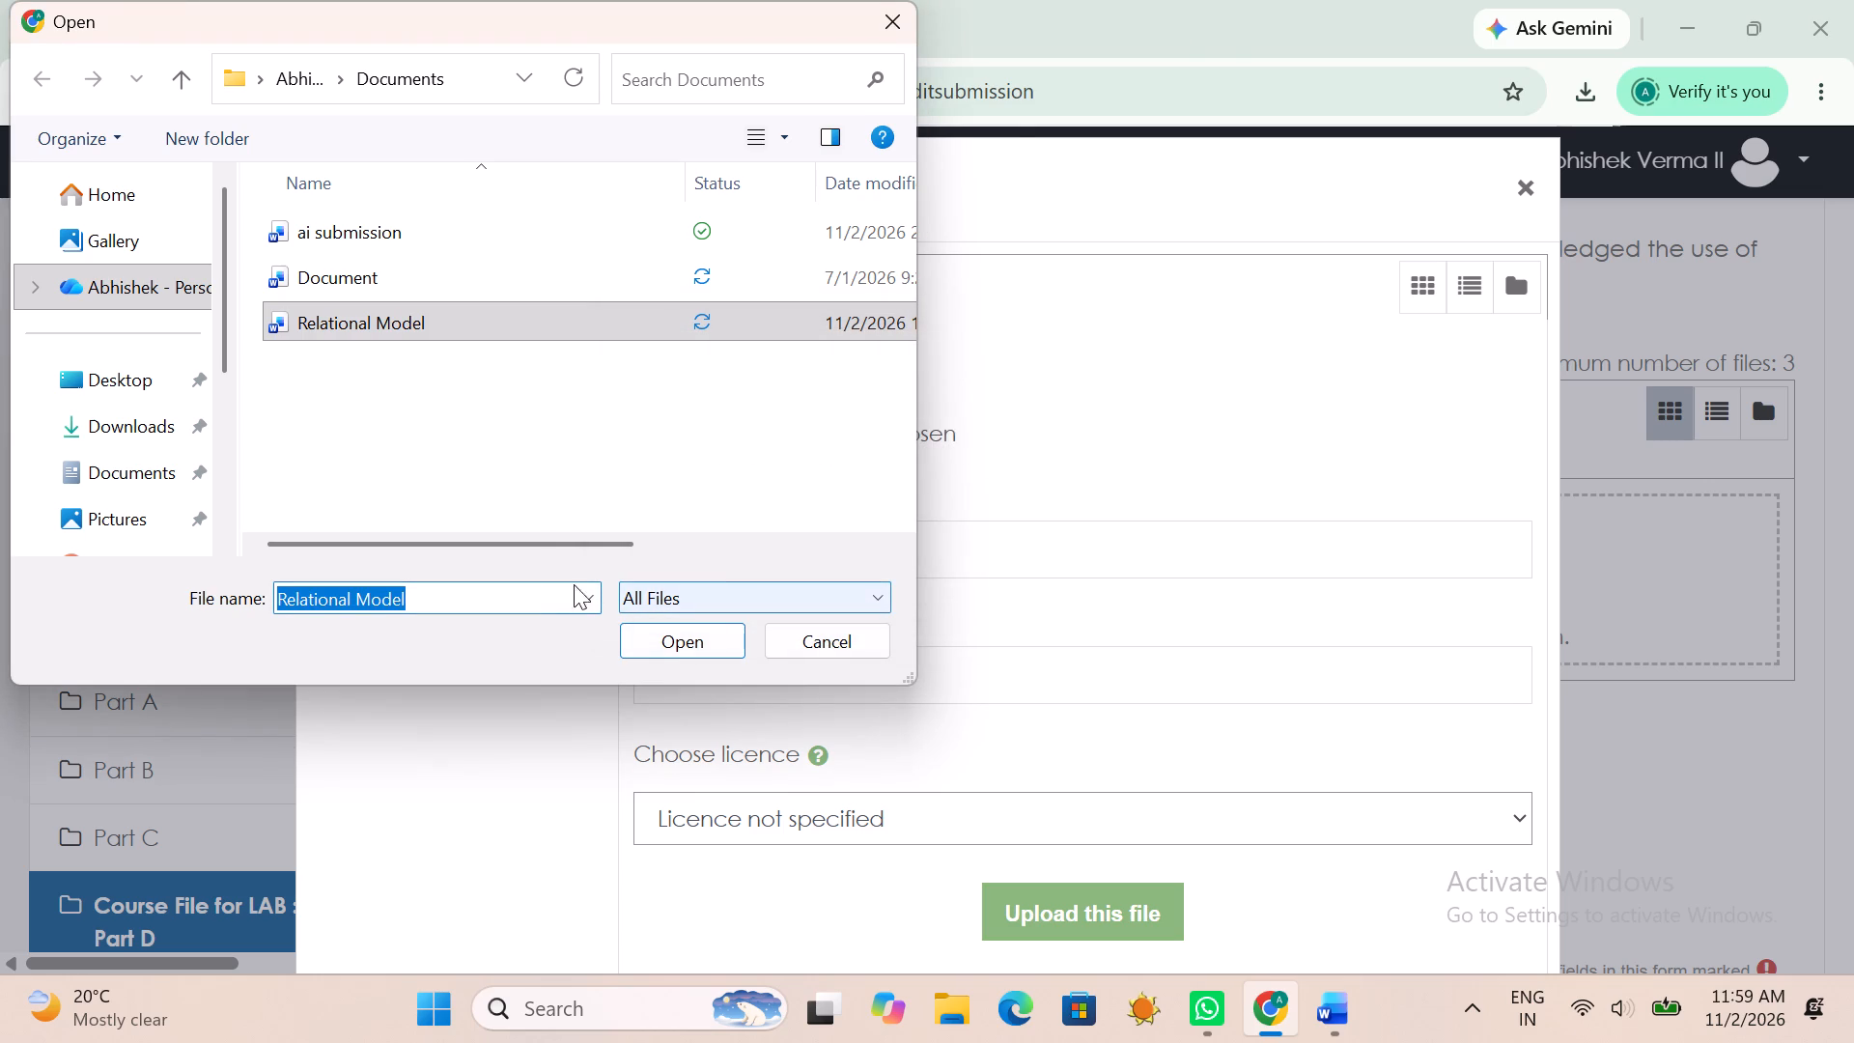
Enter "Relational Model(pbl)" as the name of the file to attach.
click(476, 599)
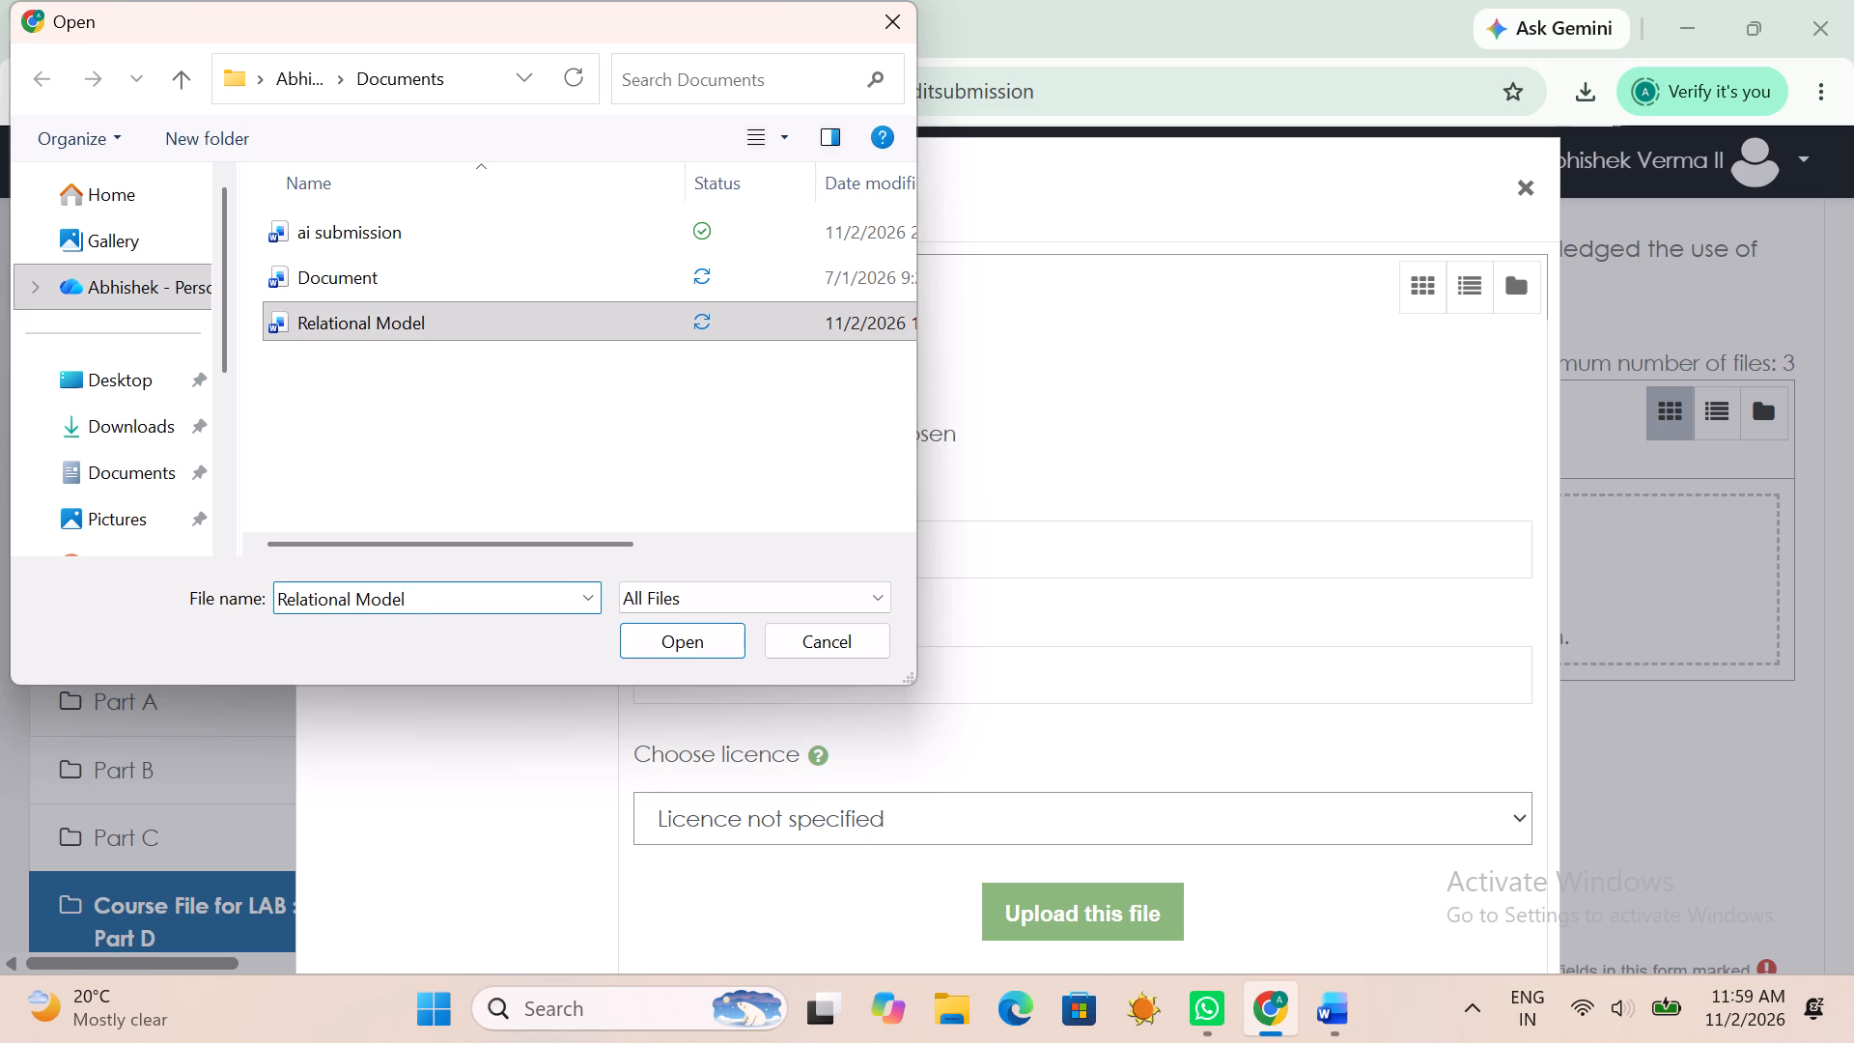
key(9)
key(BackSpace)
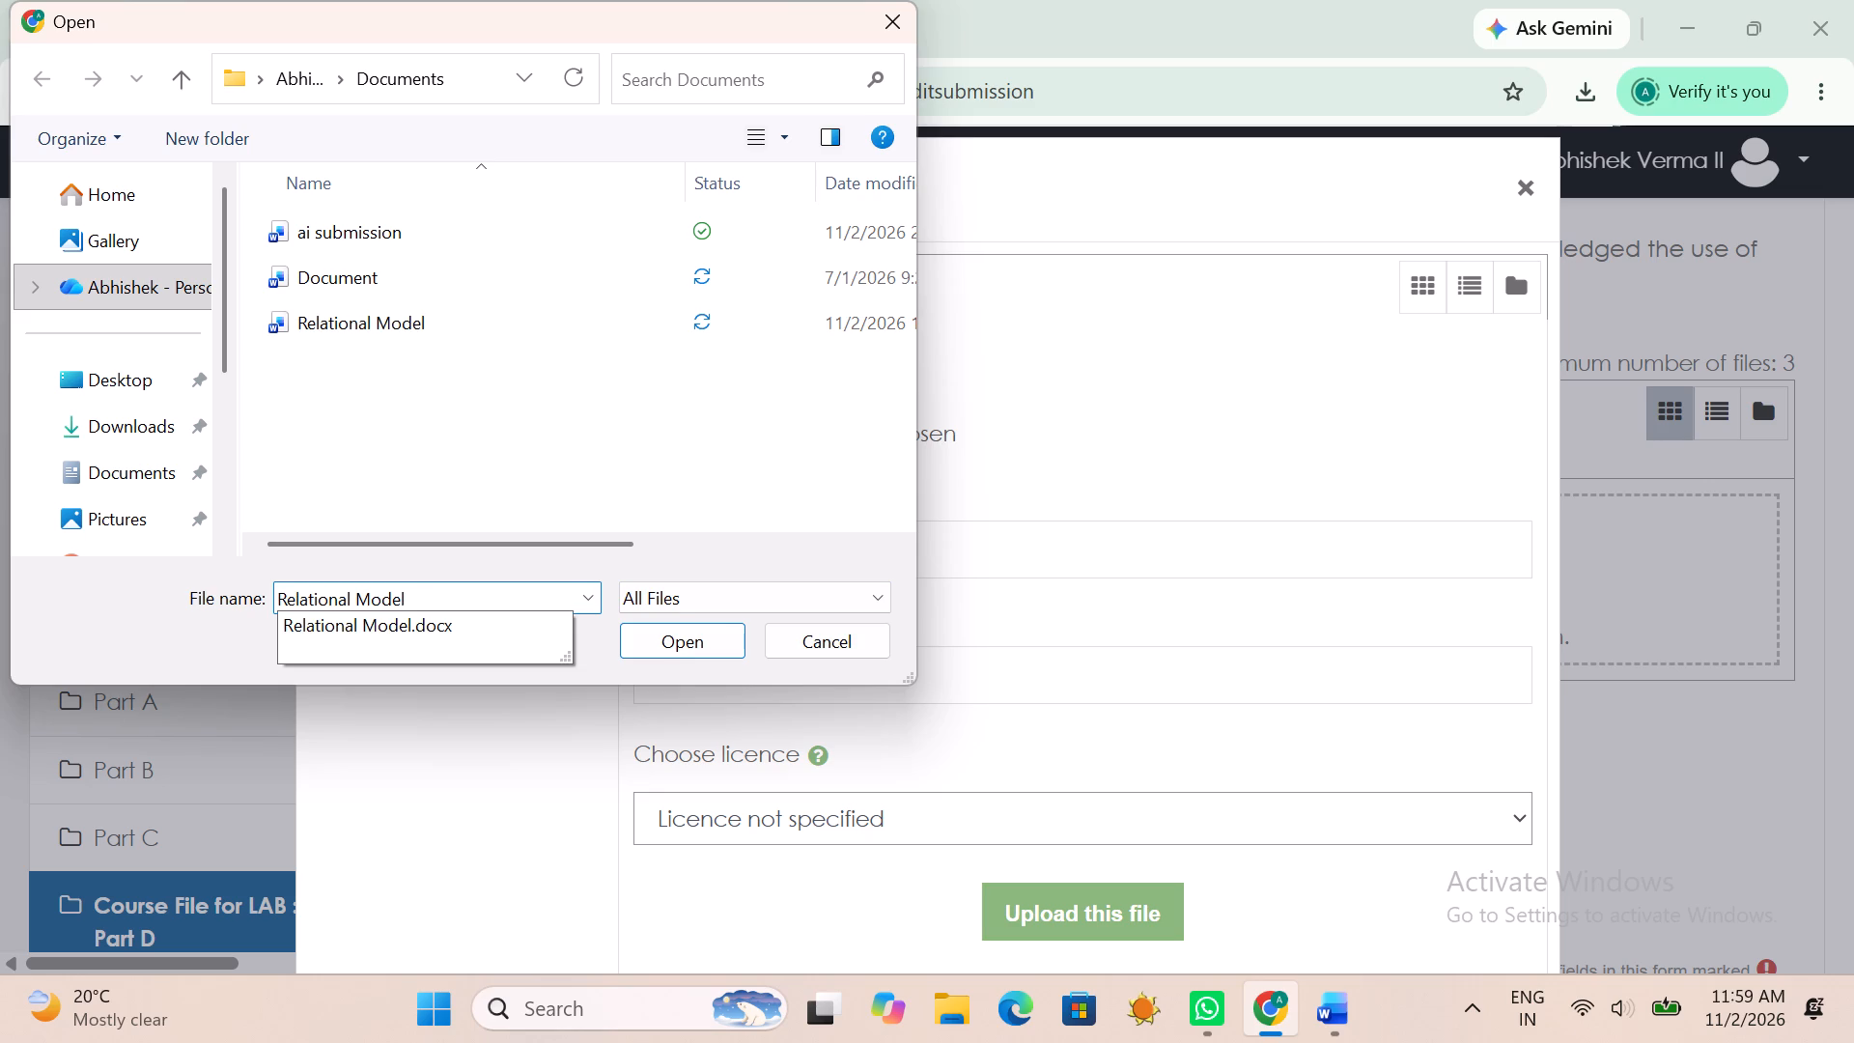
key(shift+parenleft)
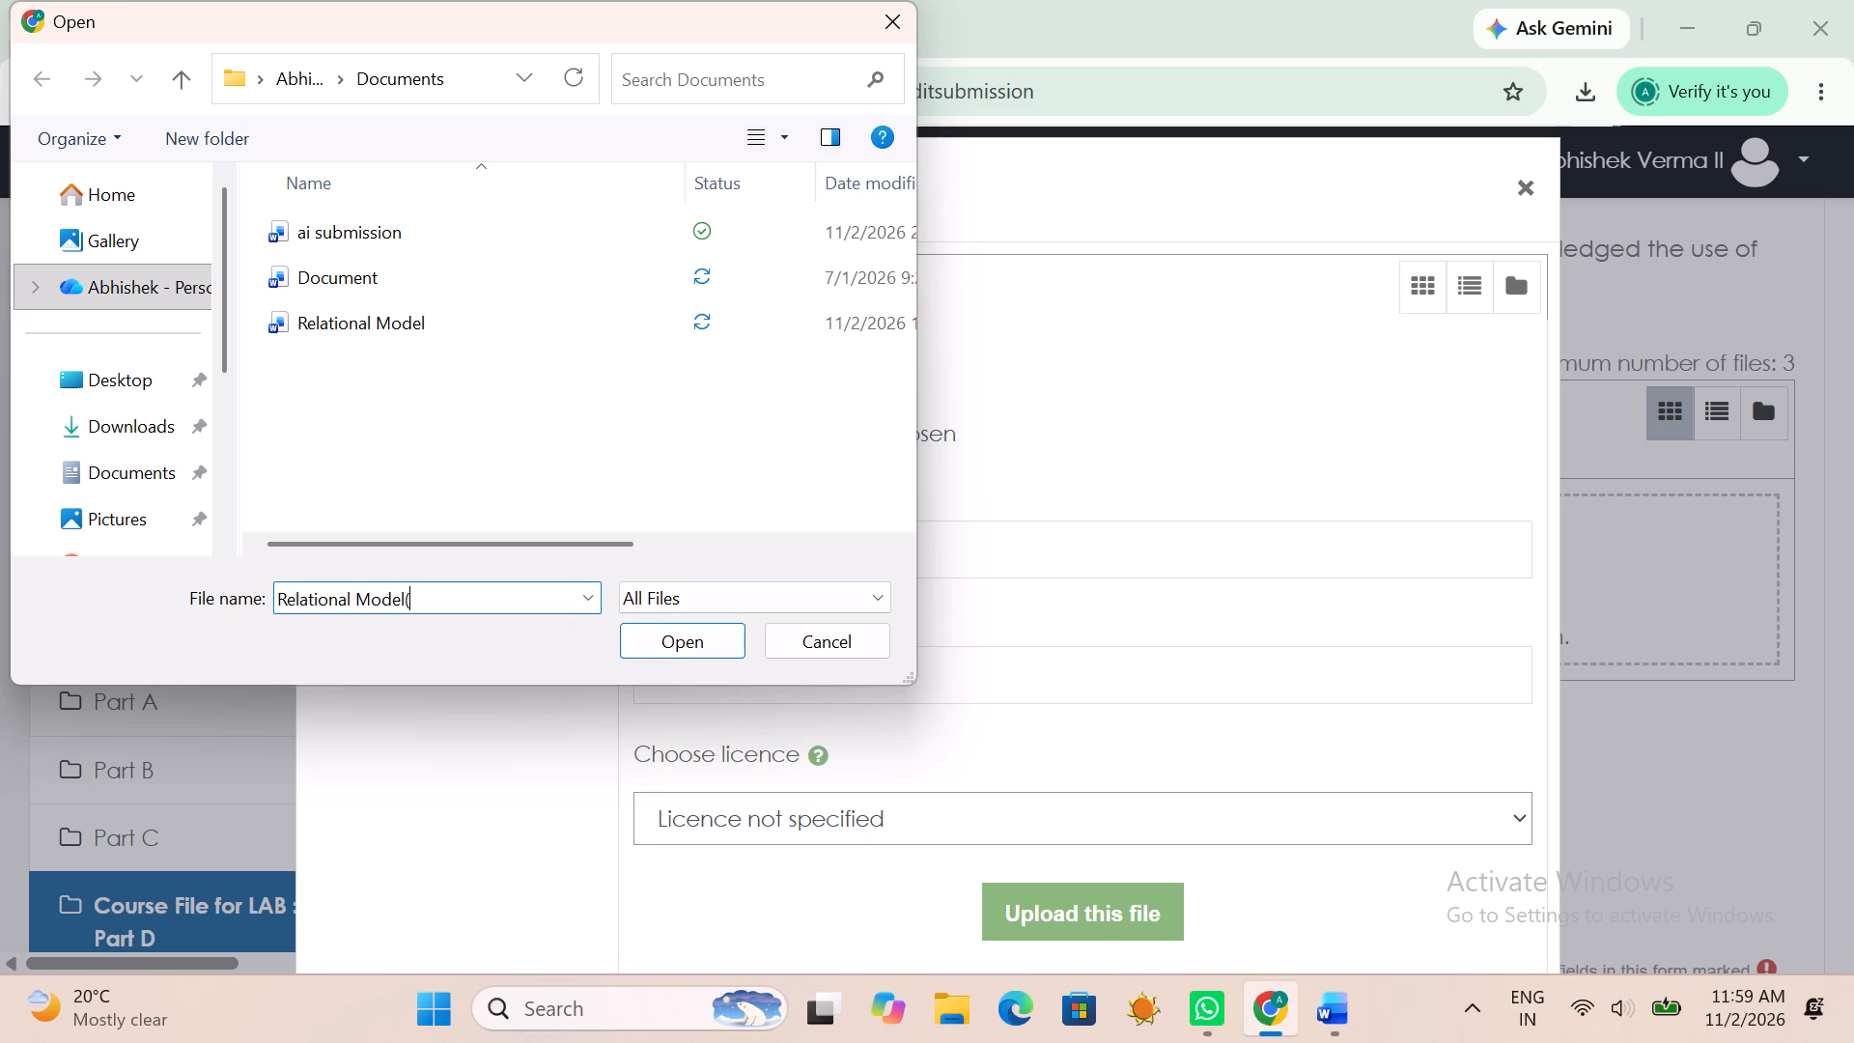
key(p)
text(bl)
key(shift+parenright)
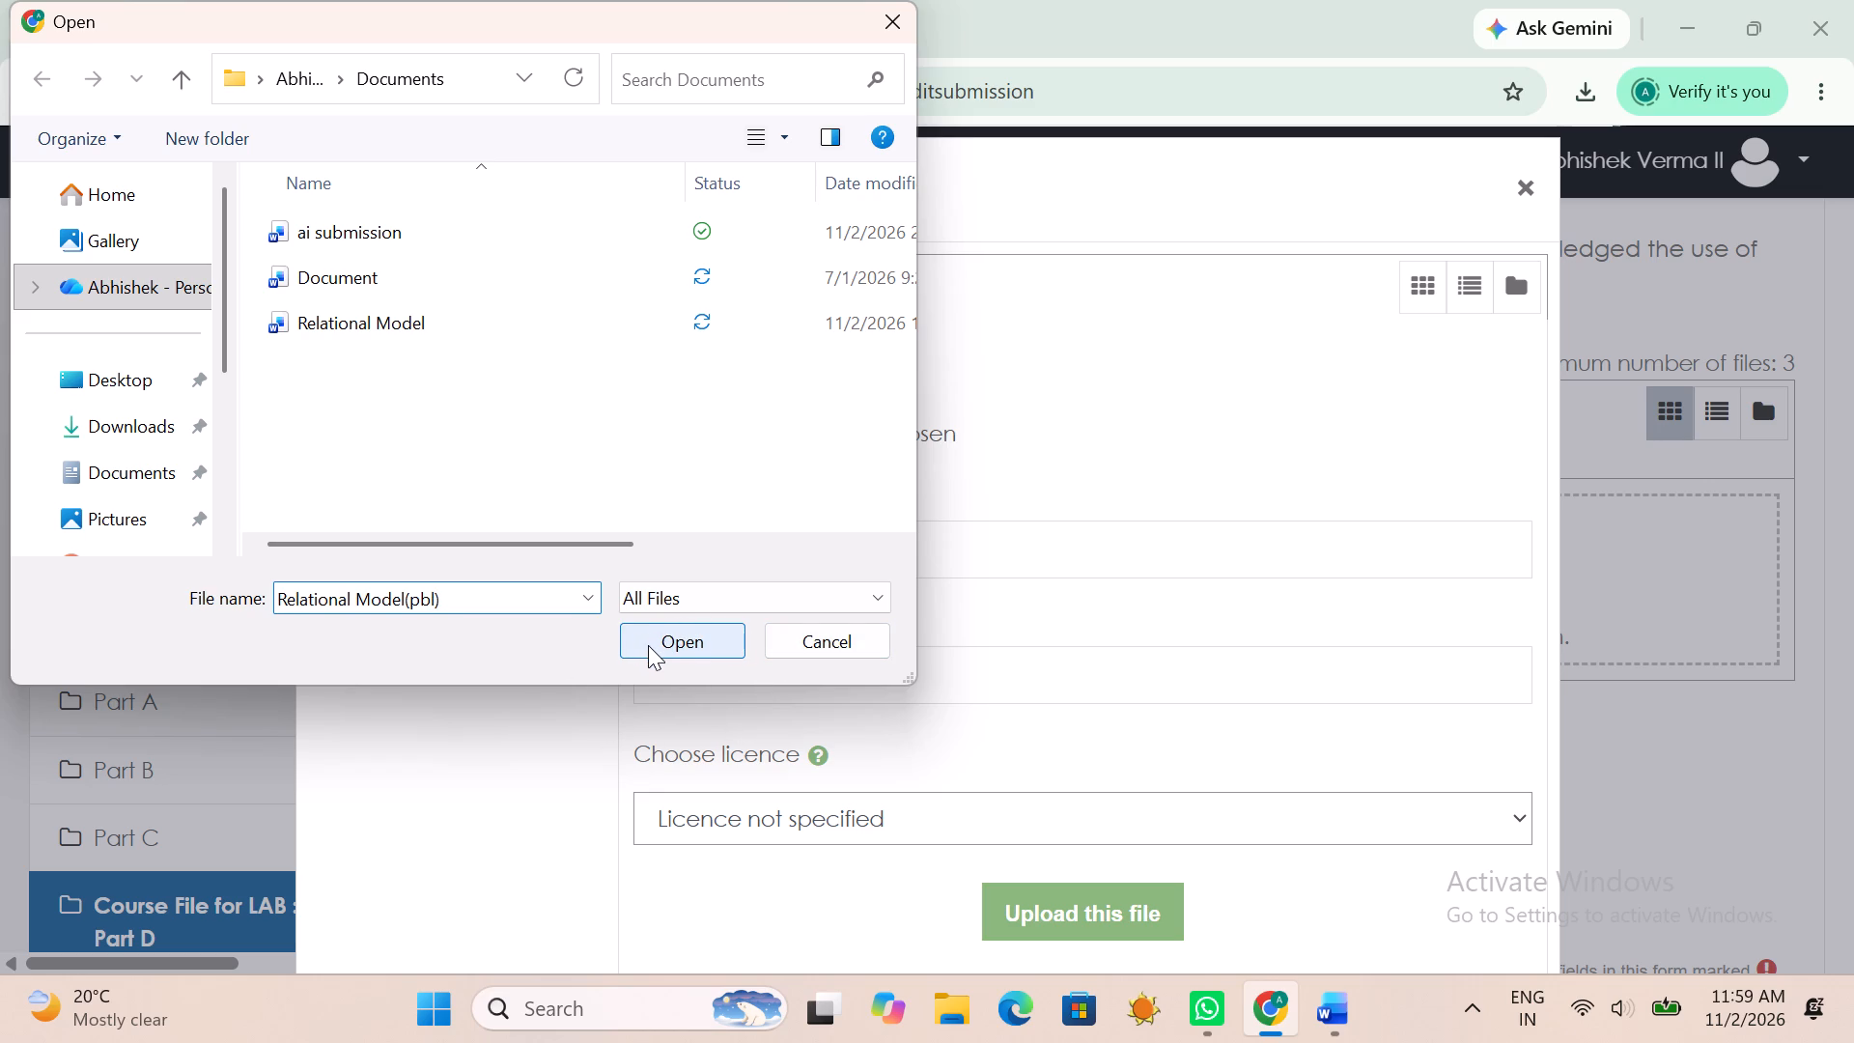
Open the Relational Model file for editing in Word and look through its table descriptions.
right_click(337, 326)
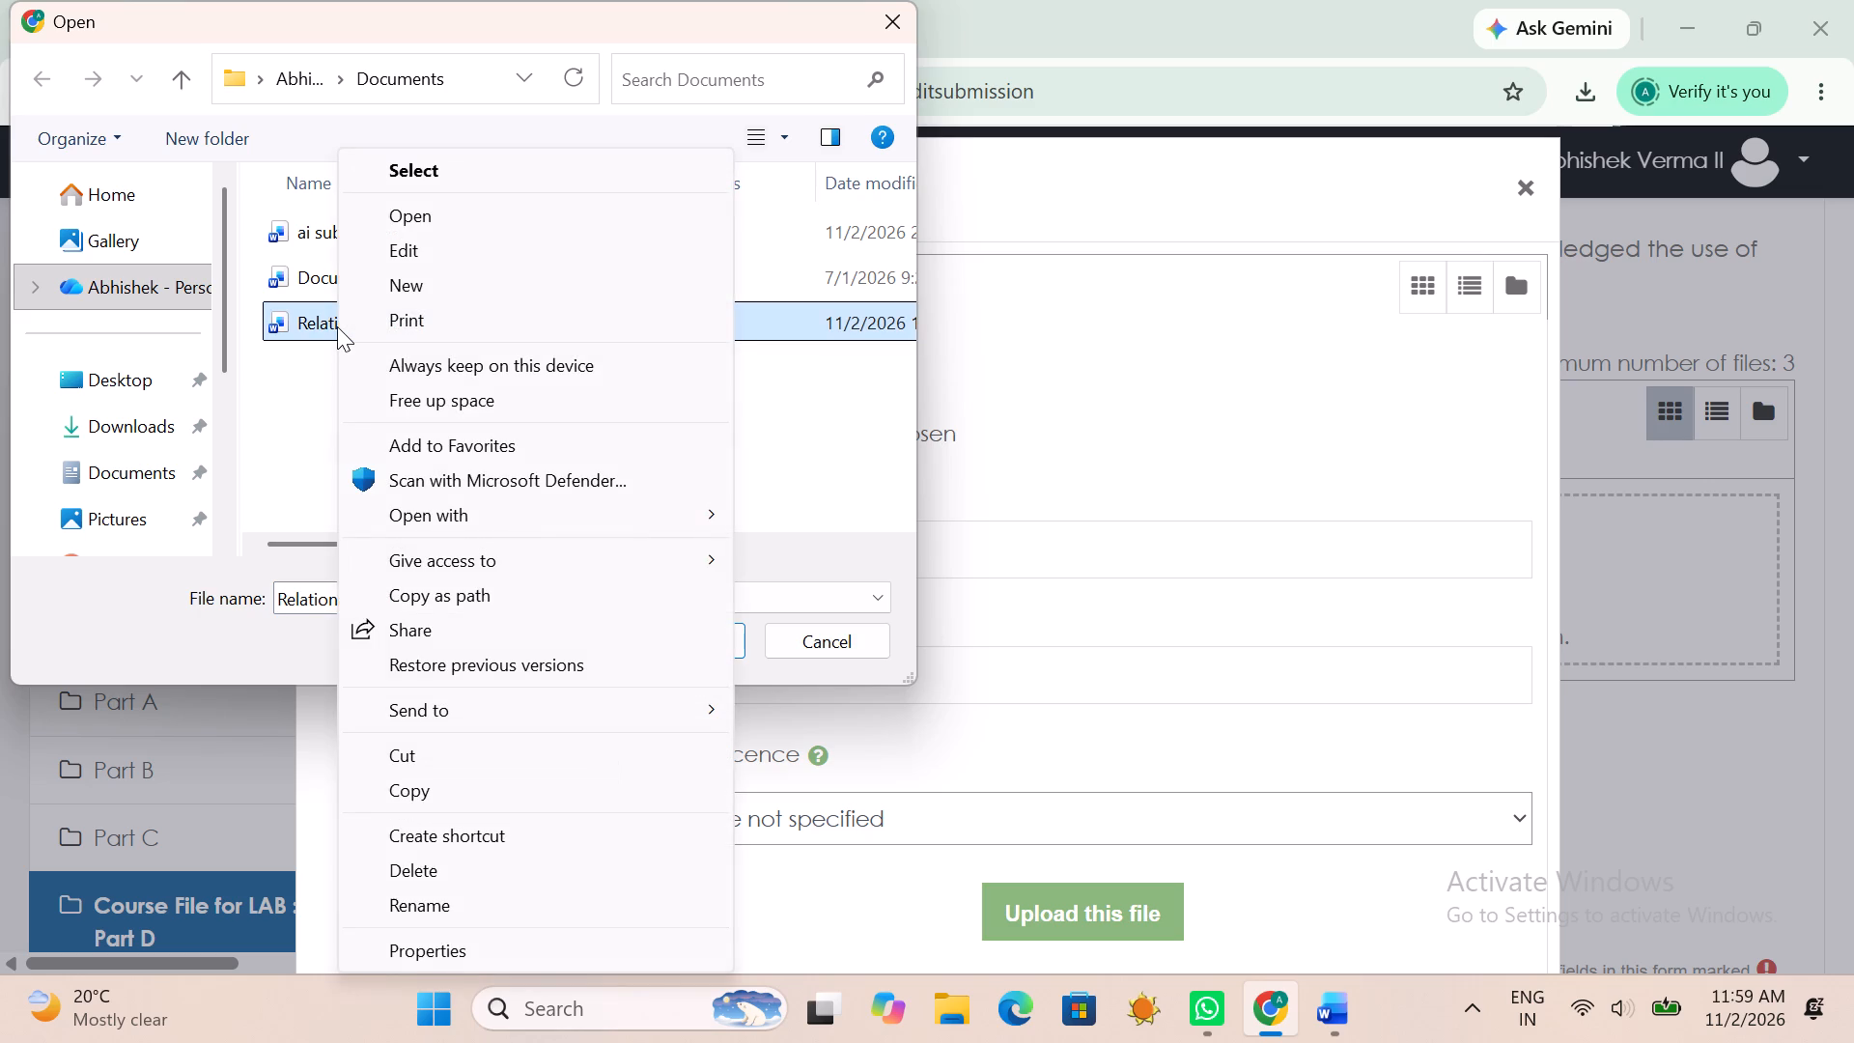
click(431, 240)
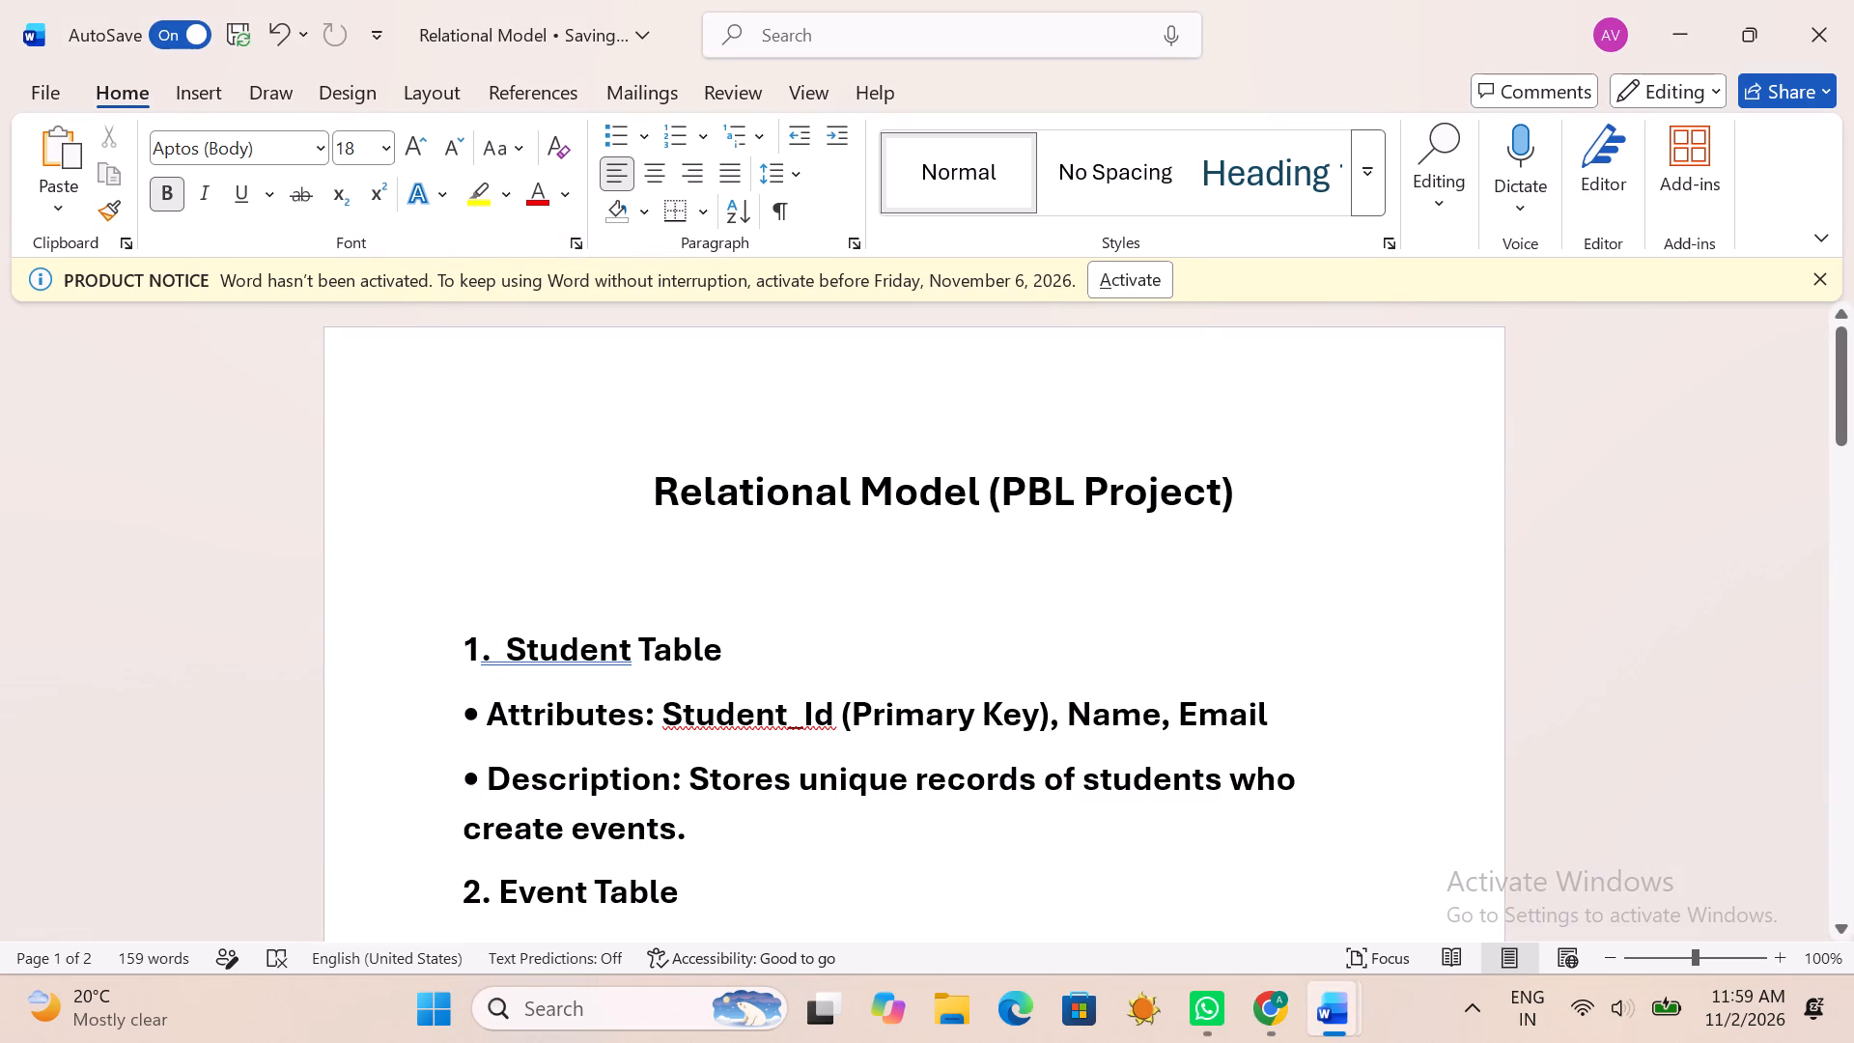
scroll(626, 627, down, 3)
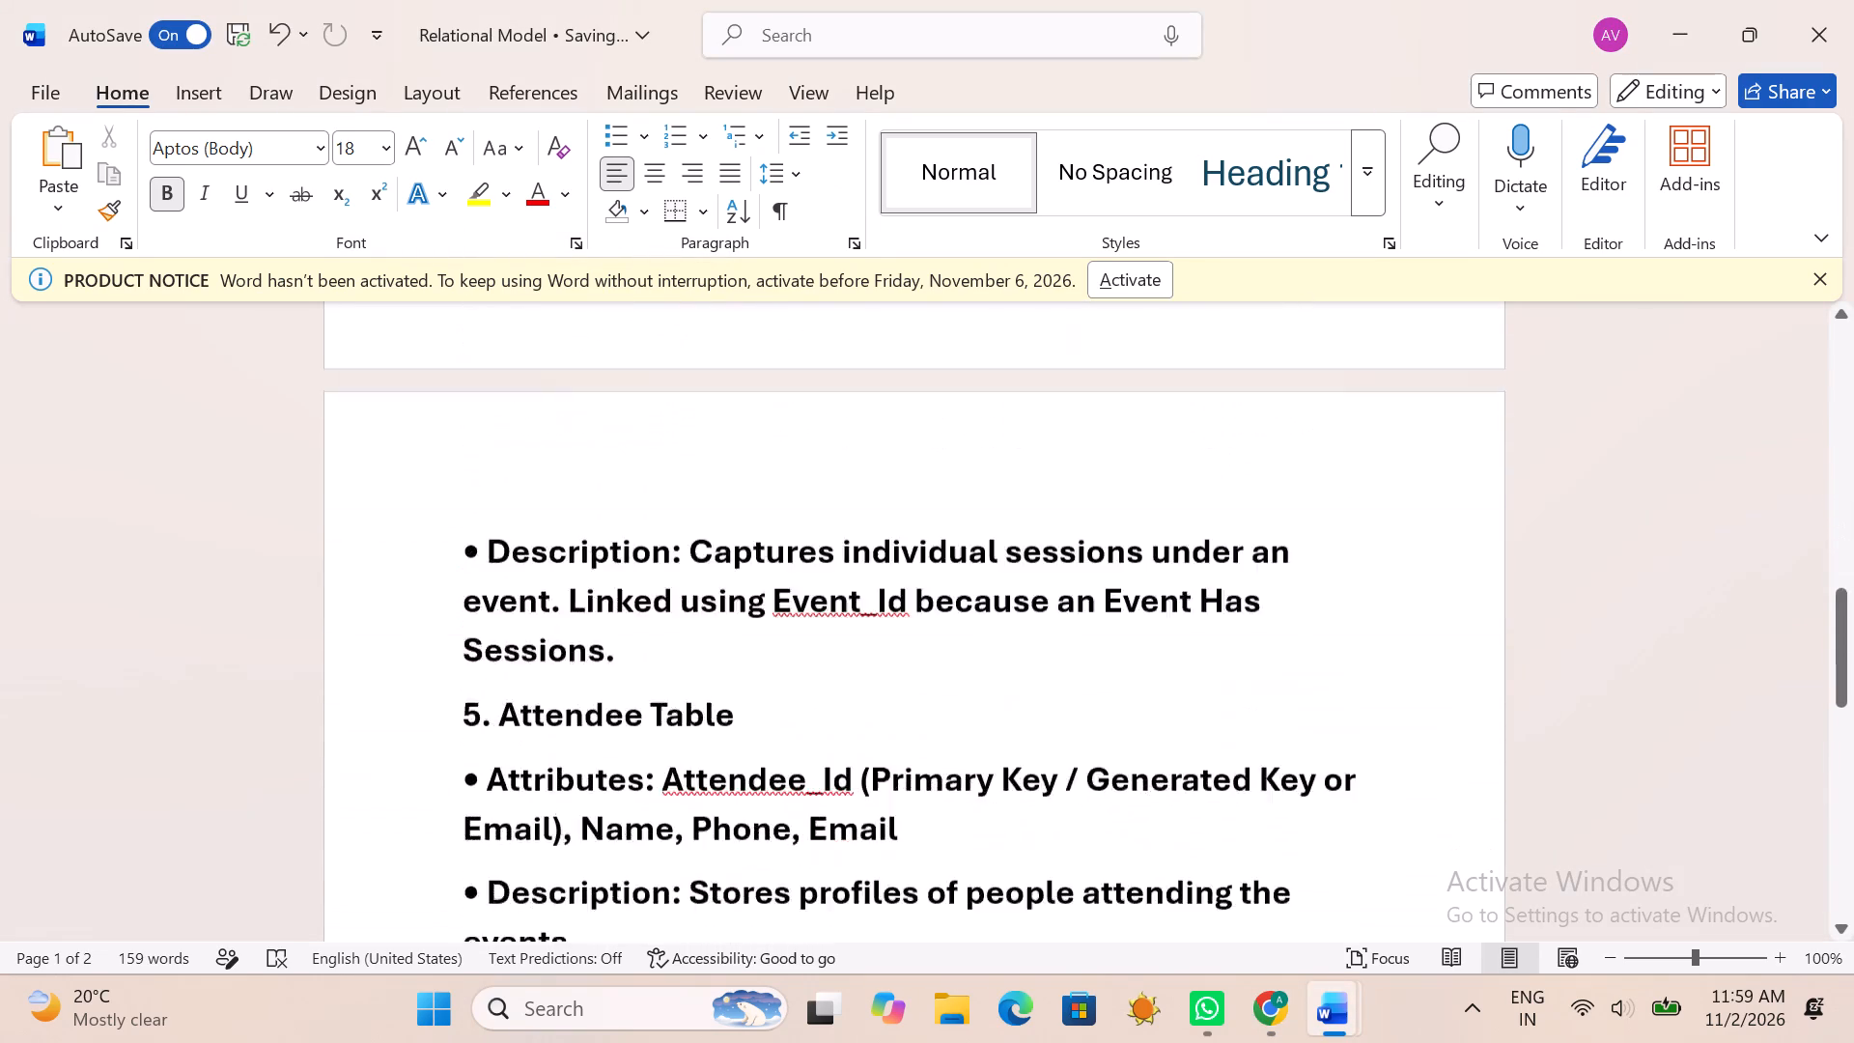
scroll(626, 627, down, 1)
scroll(626, 627, up, 2)
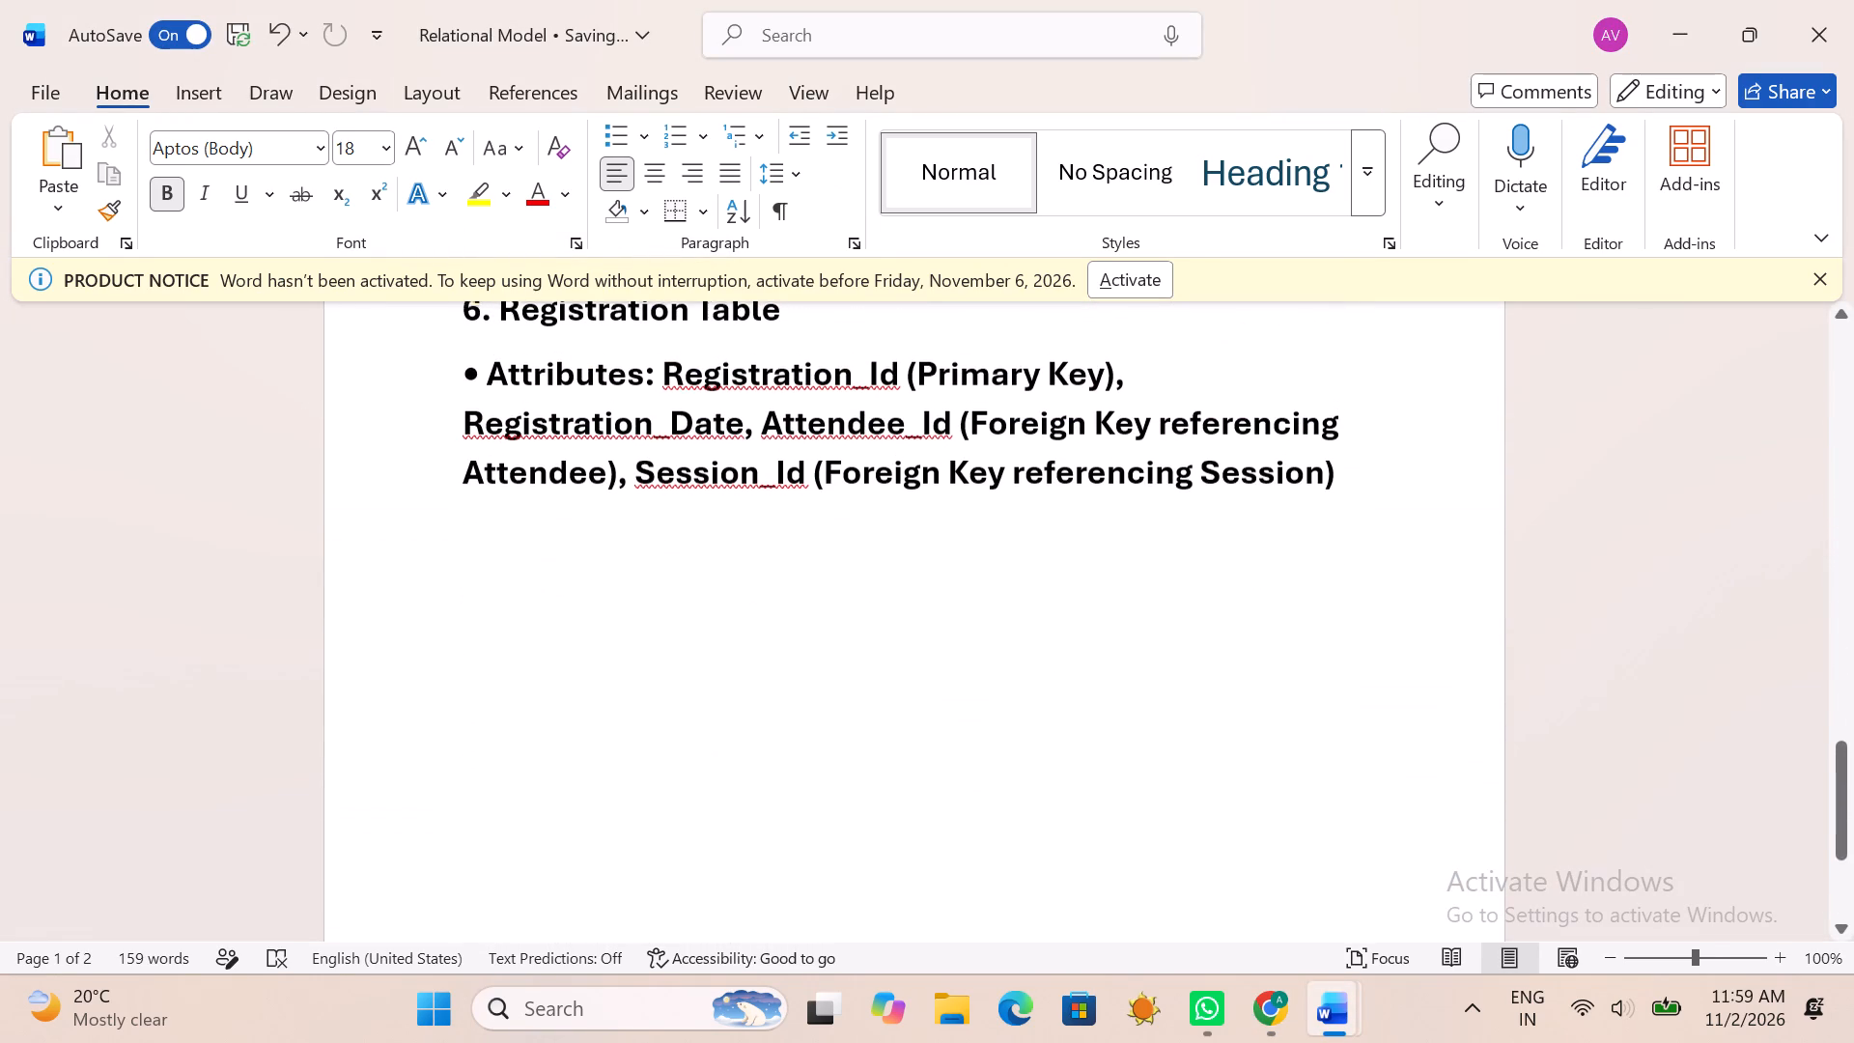
Go back to the document's title and examine the file actions offered for Relational Model in the recent documents list.
scroll(626, 627, up, 9)
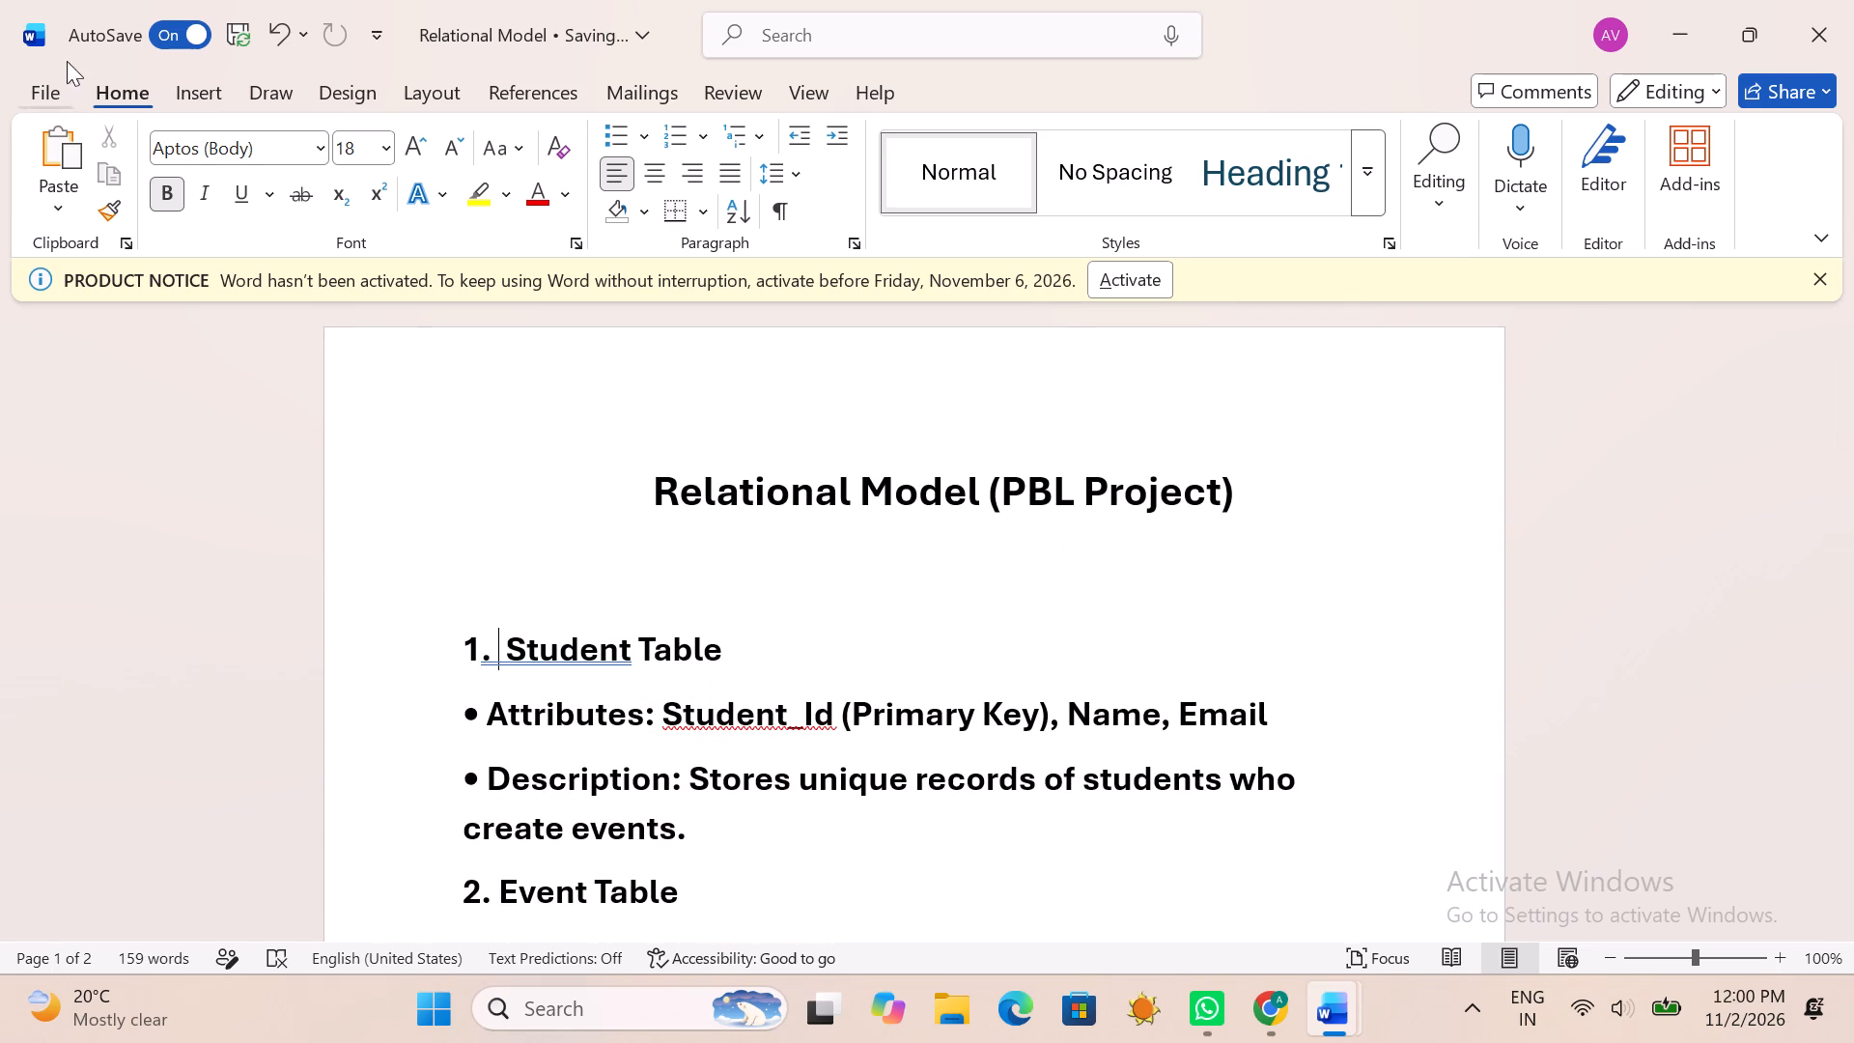
click(52, 96)
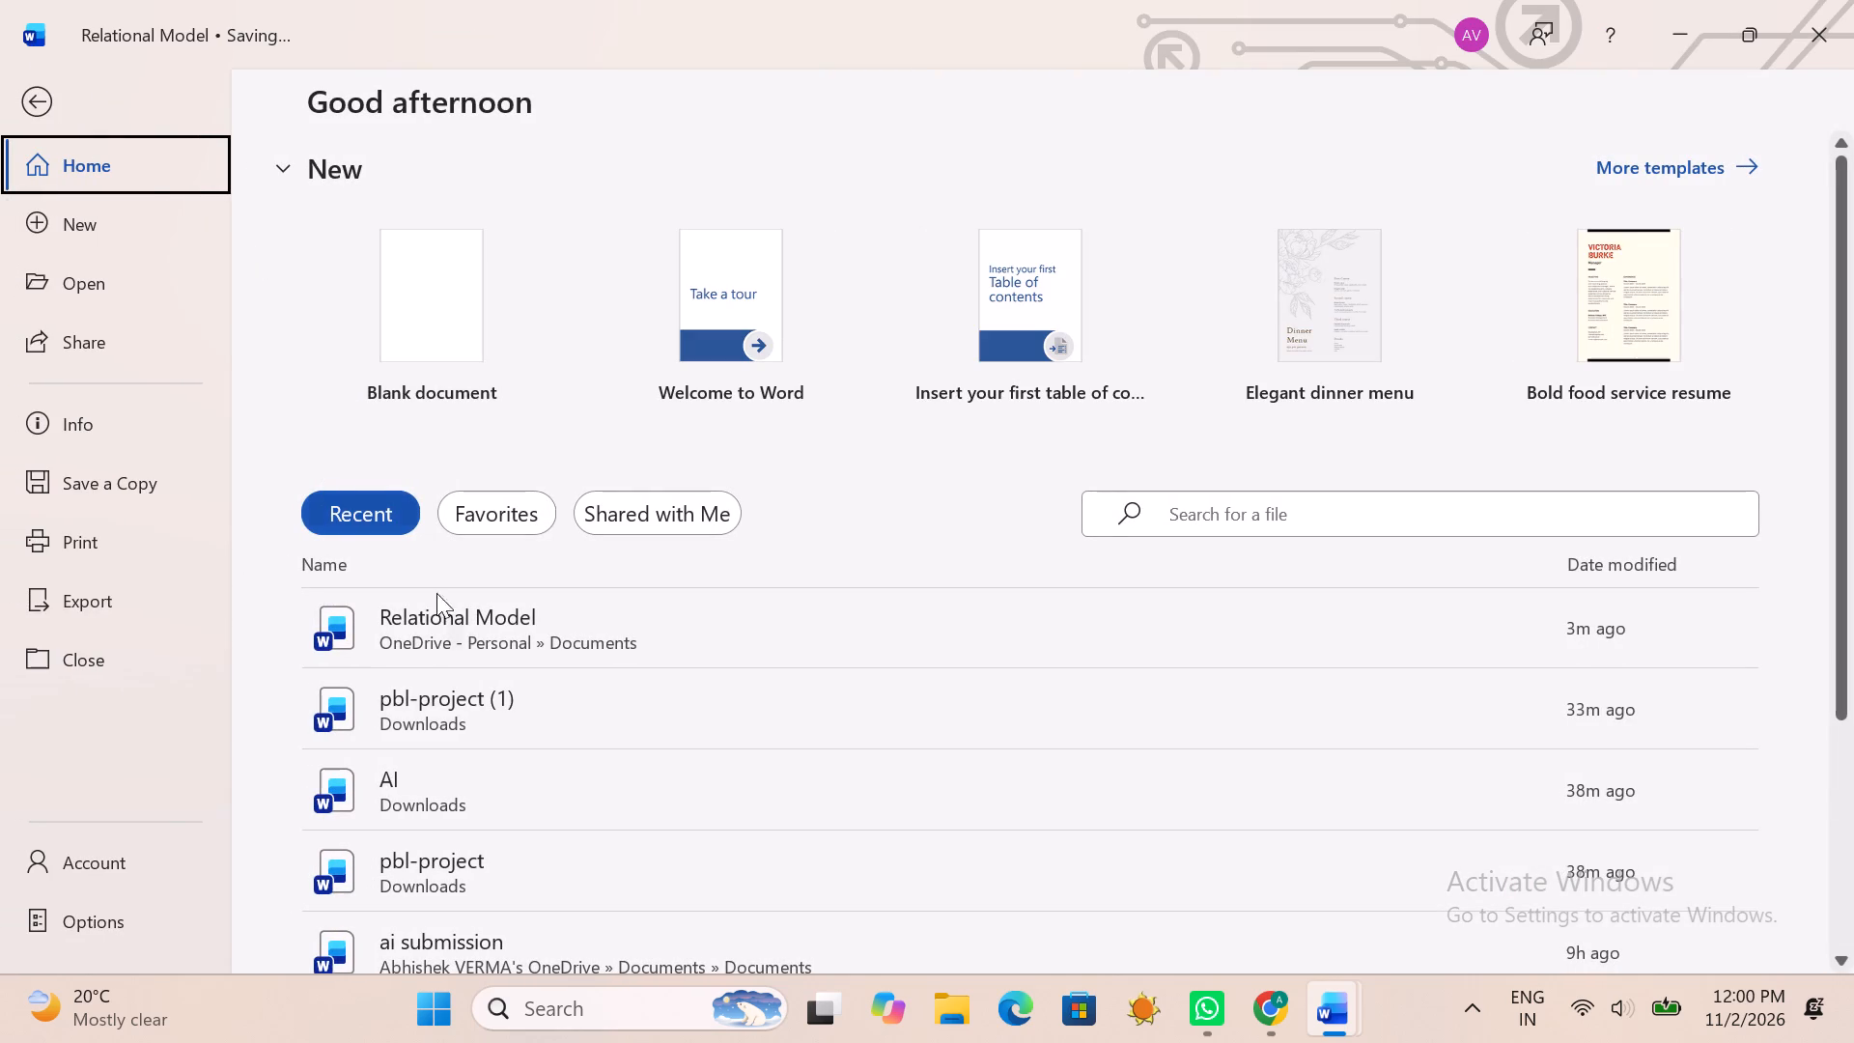
right_click(737, 646)
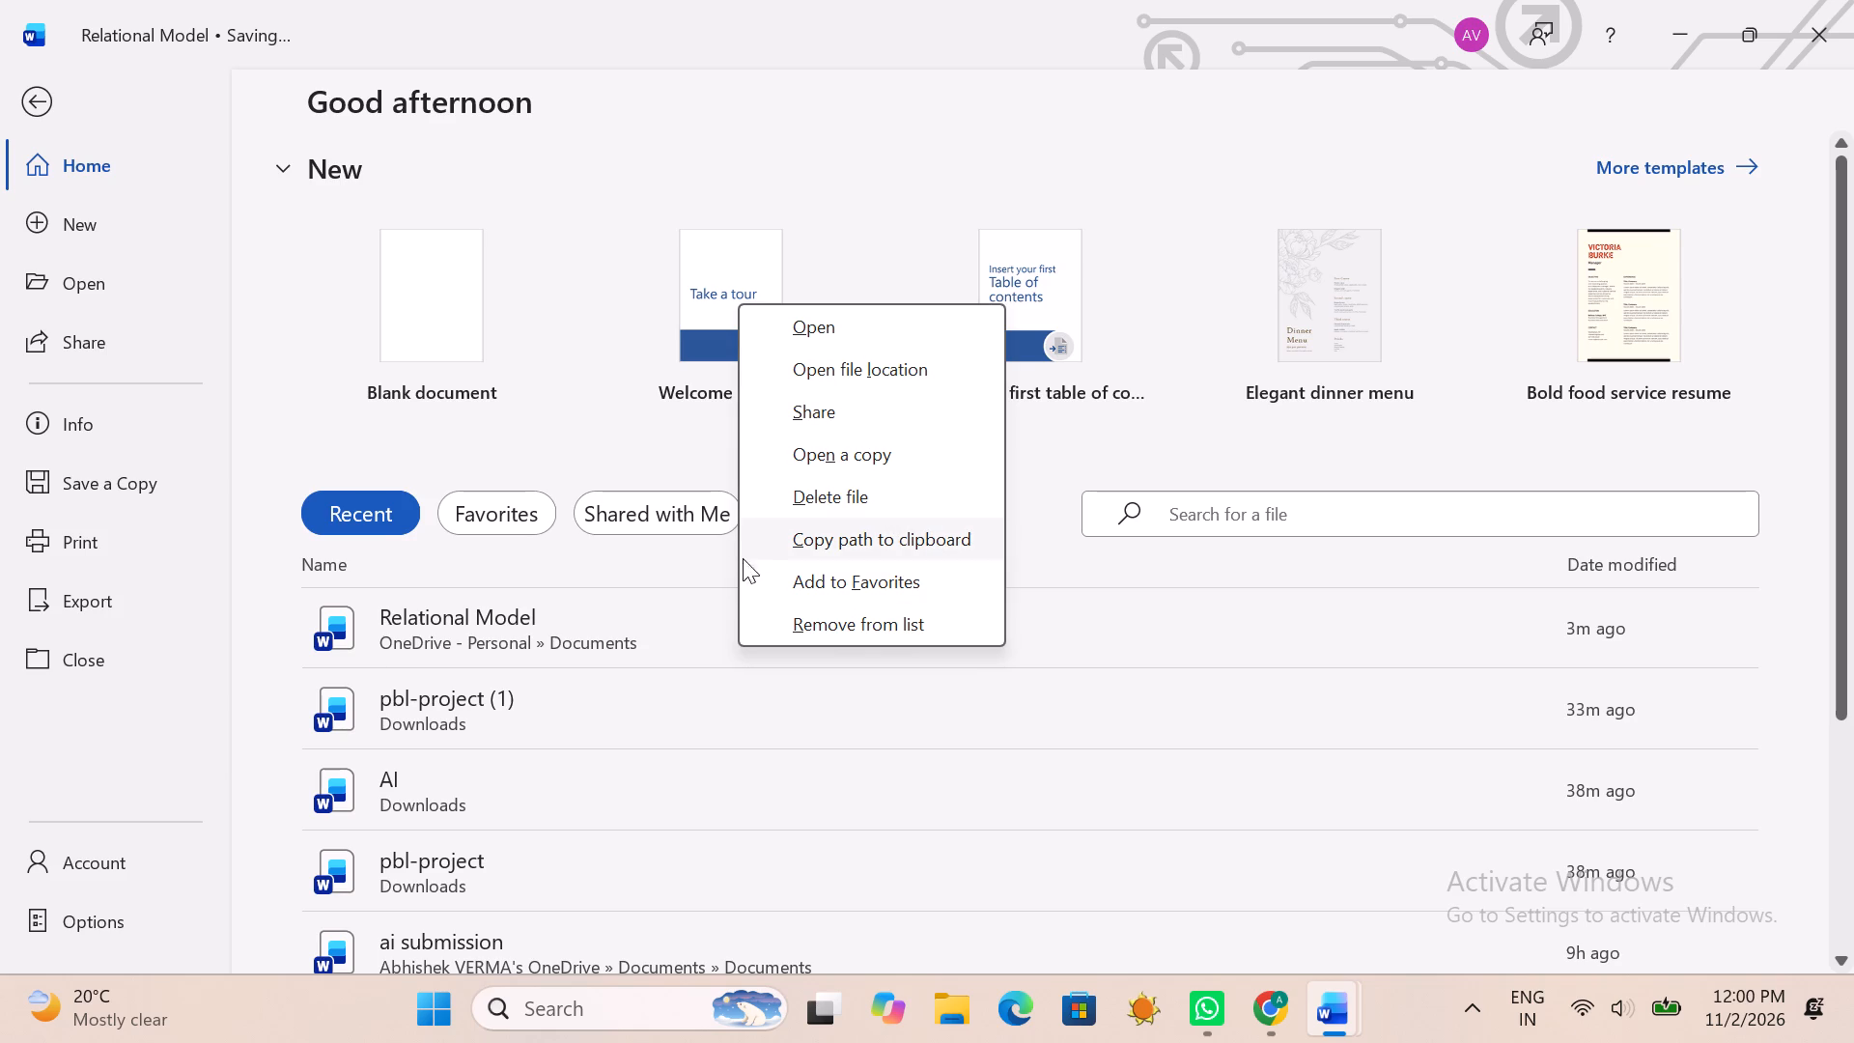
right_click(549, 627)
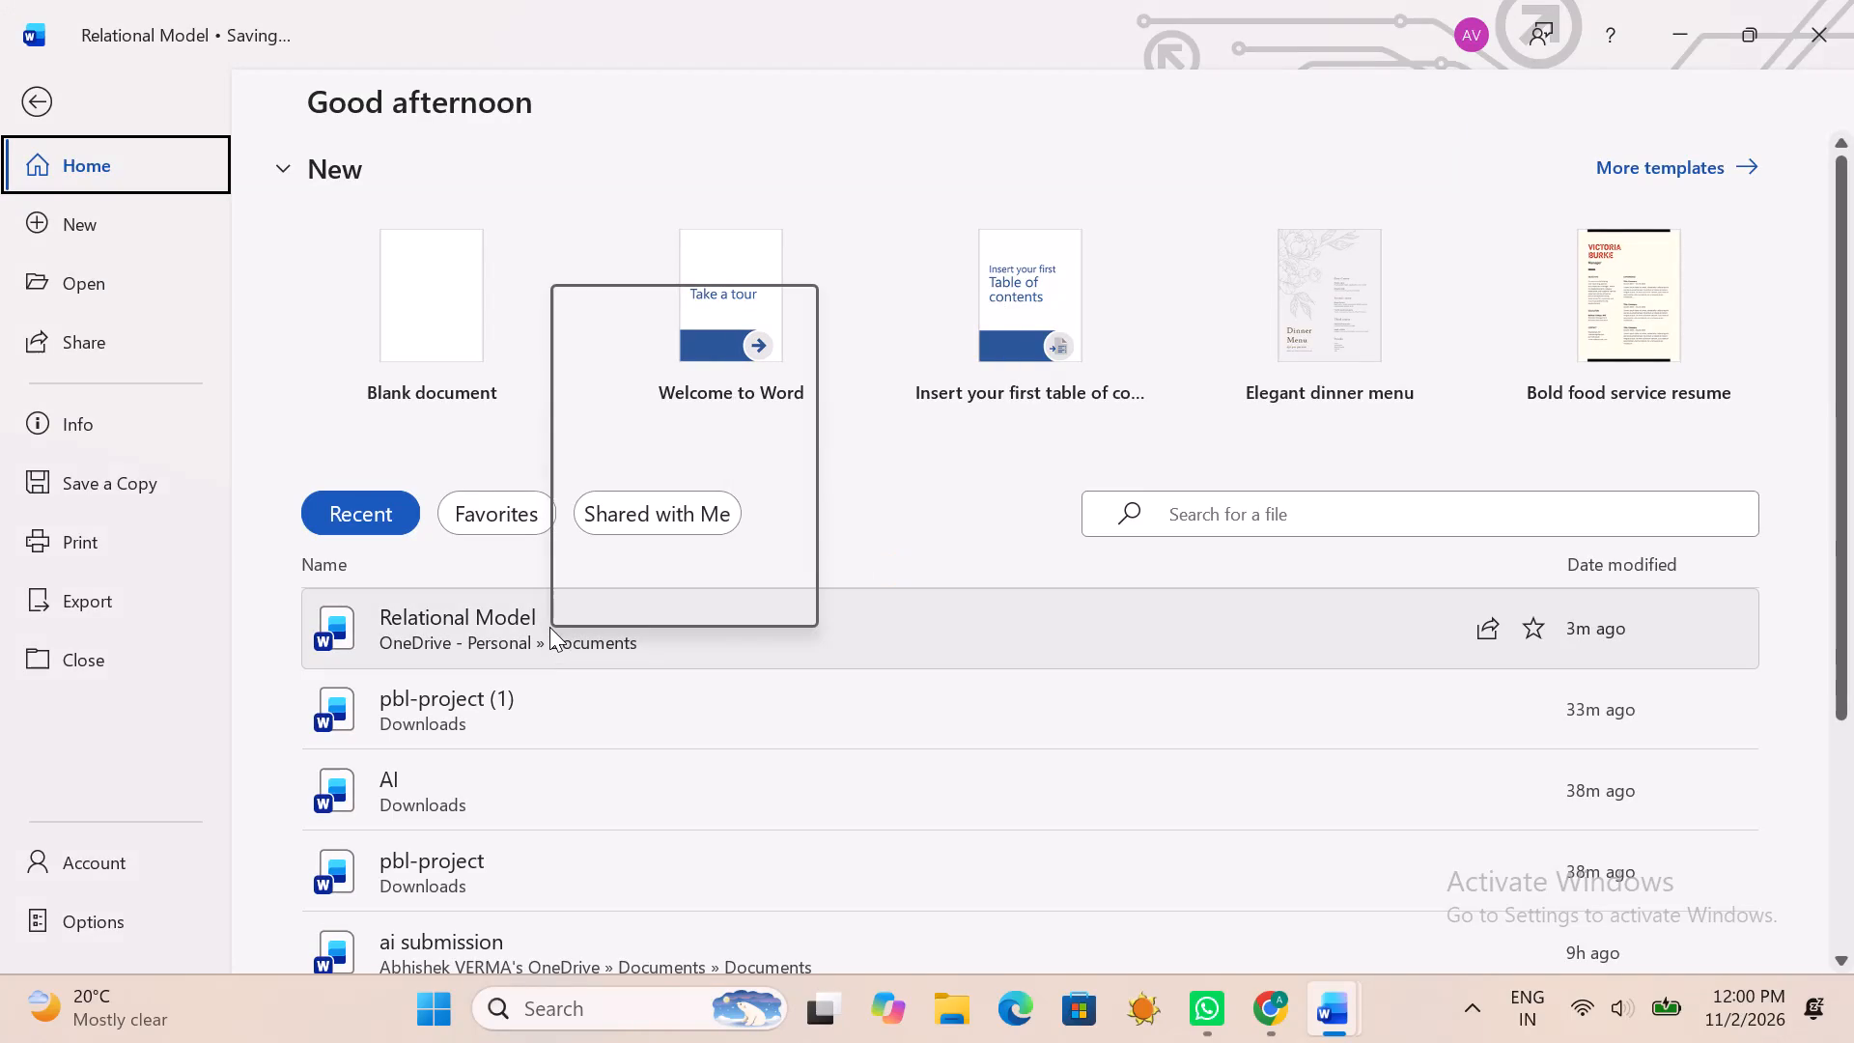
click(549, 627)
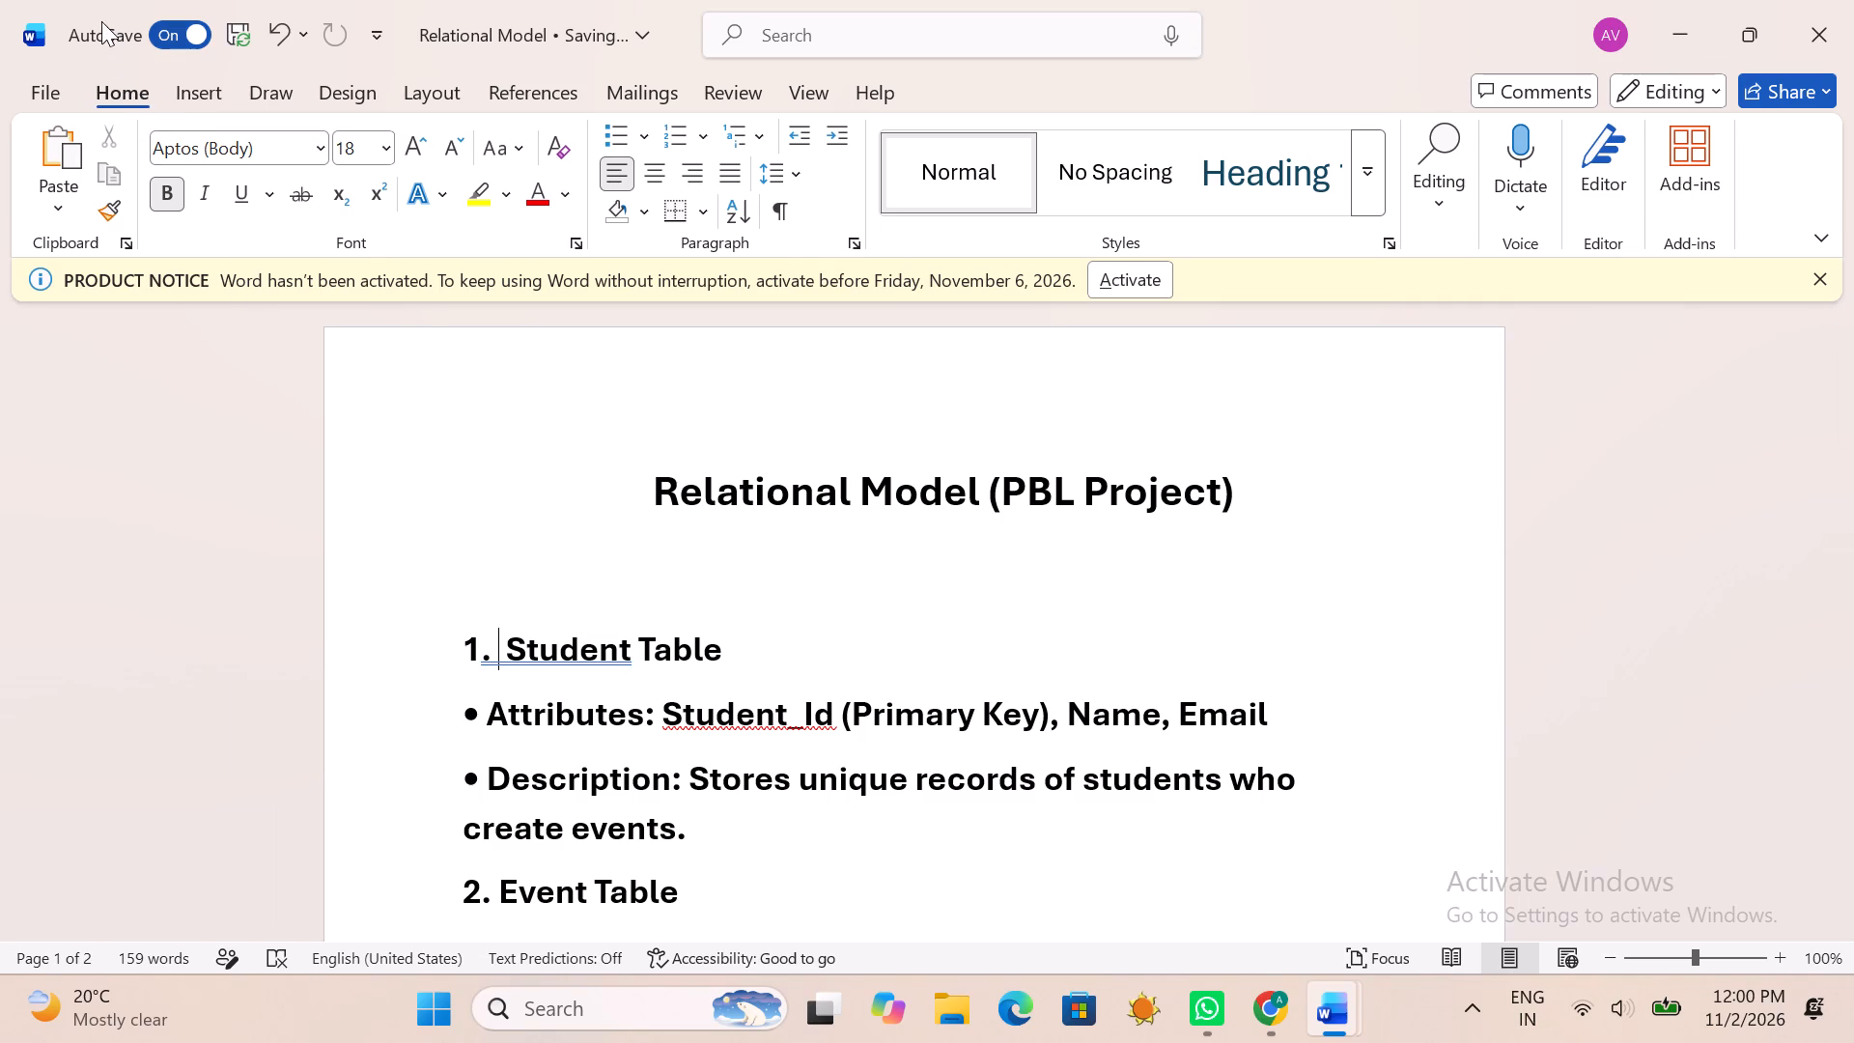
click(35, 24)
click(35, 24)
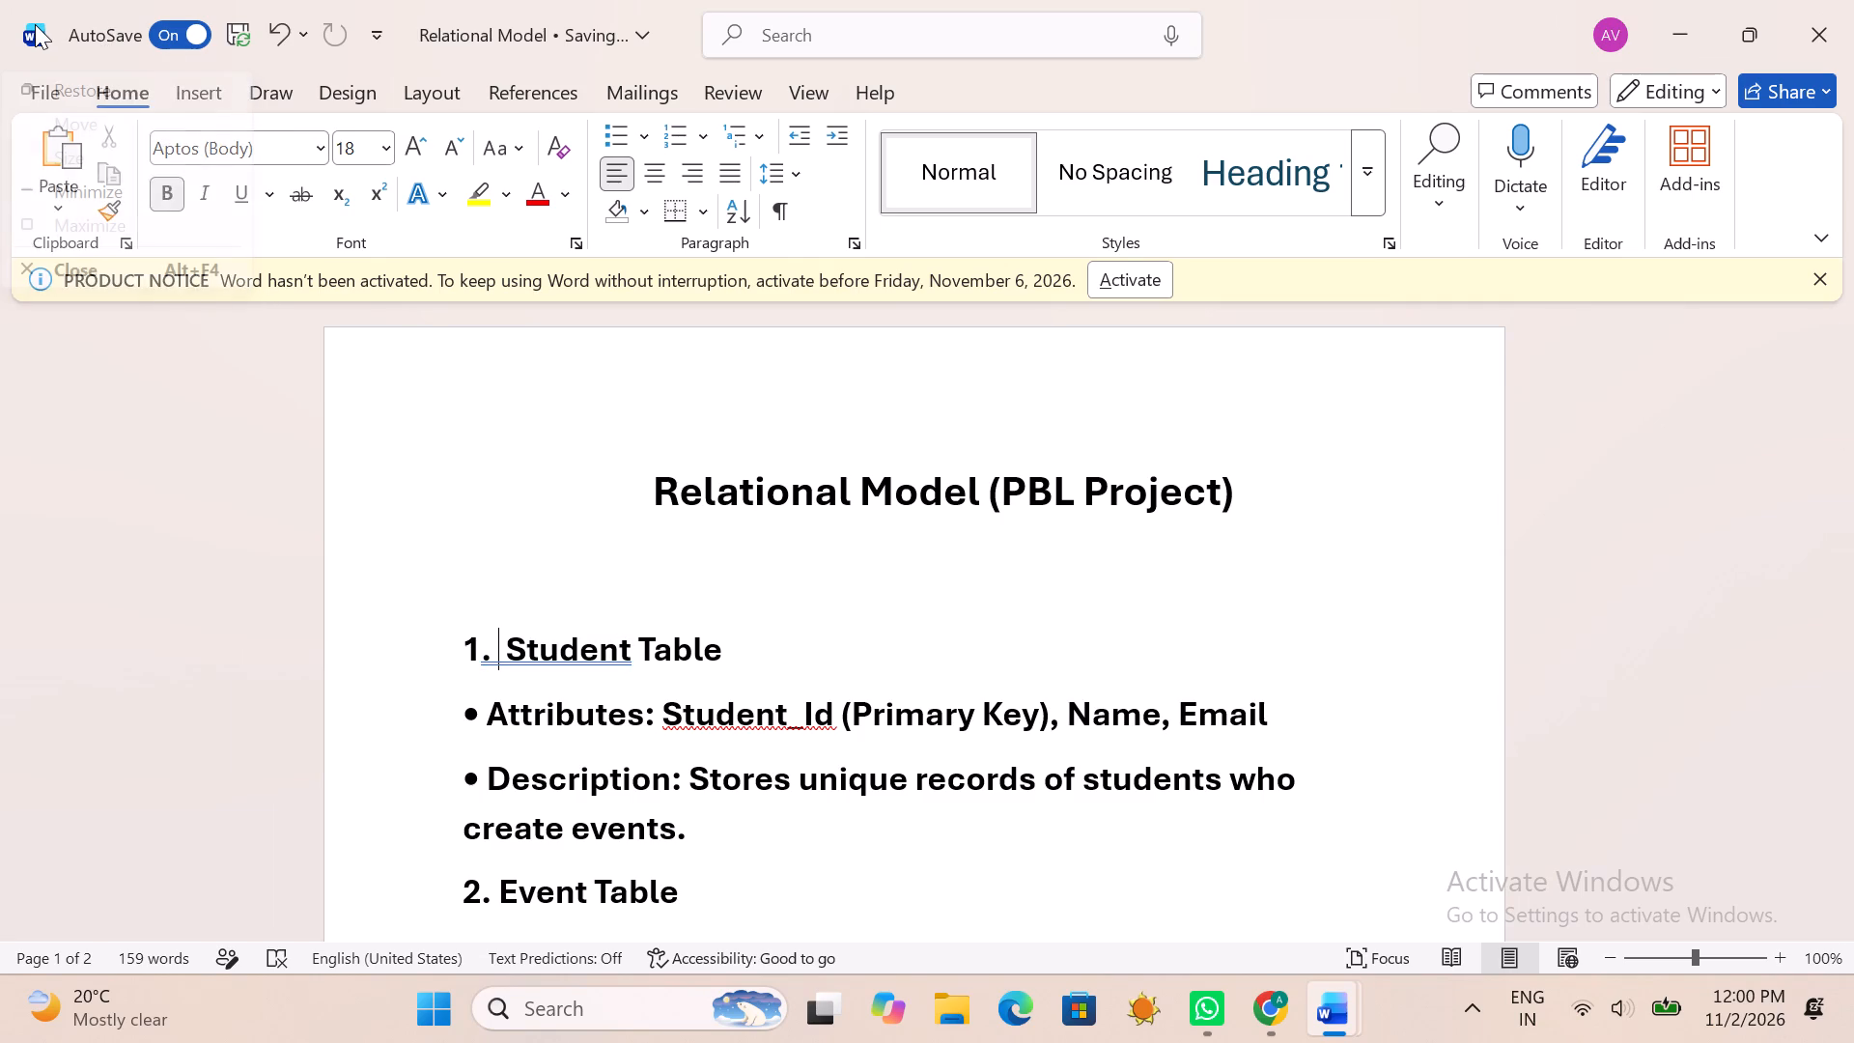
drag(305, 424, 675, 447)
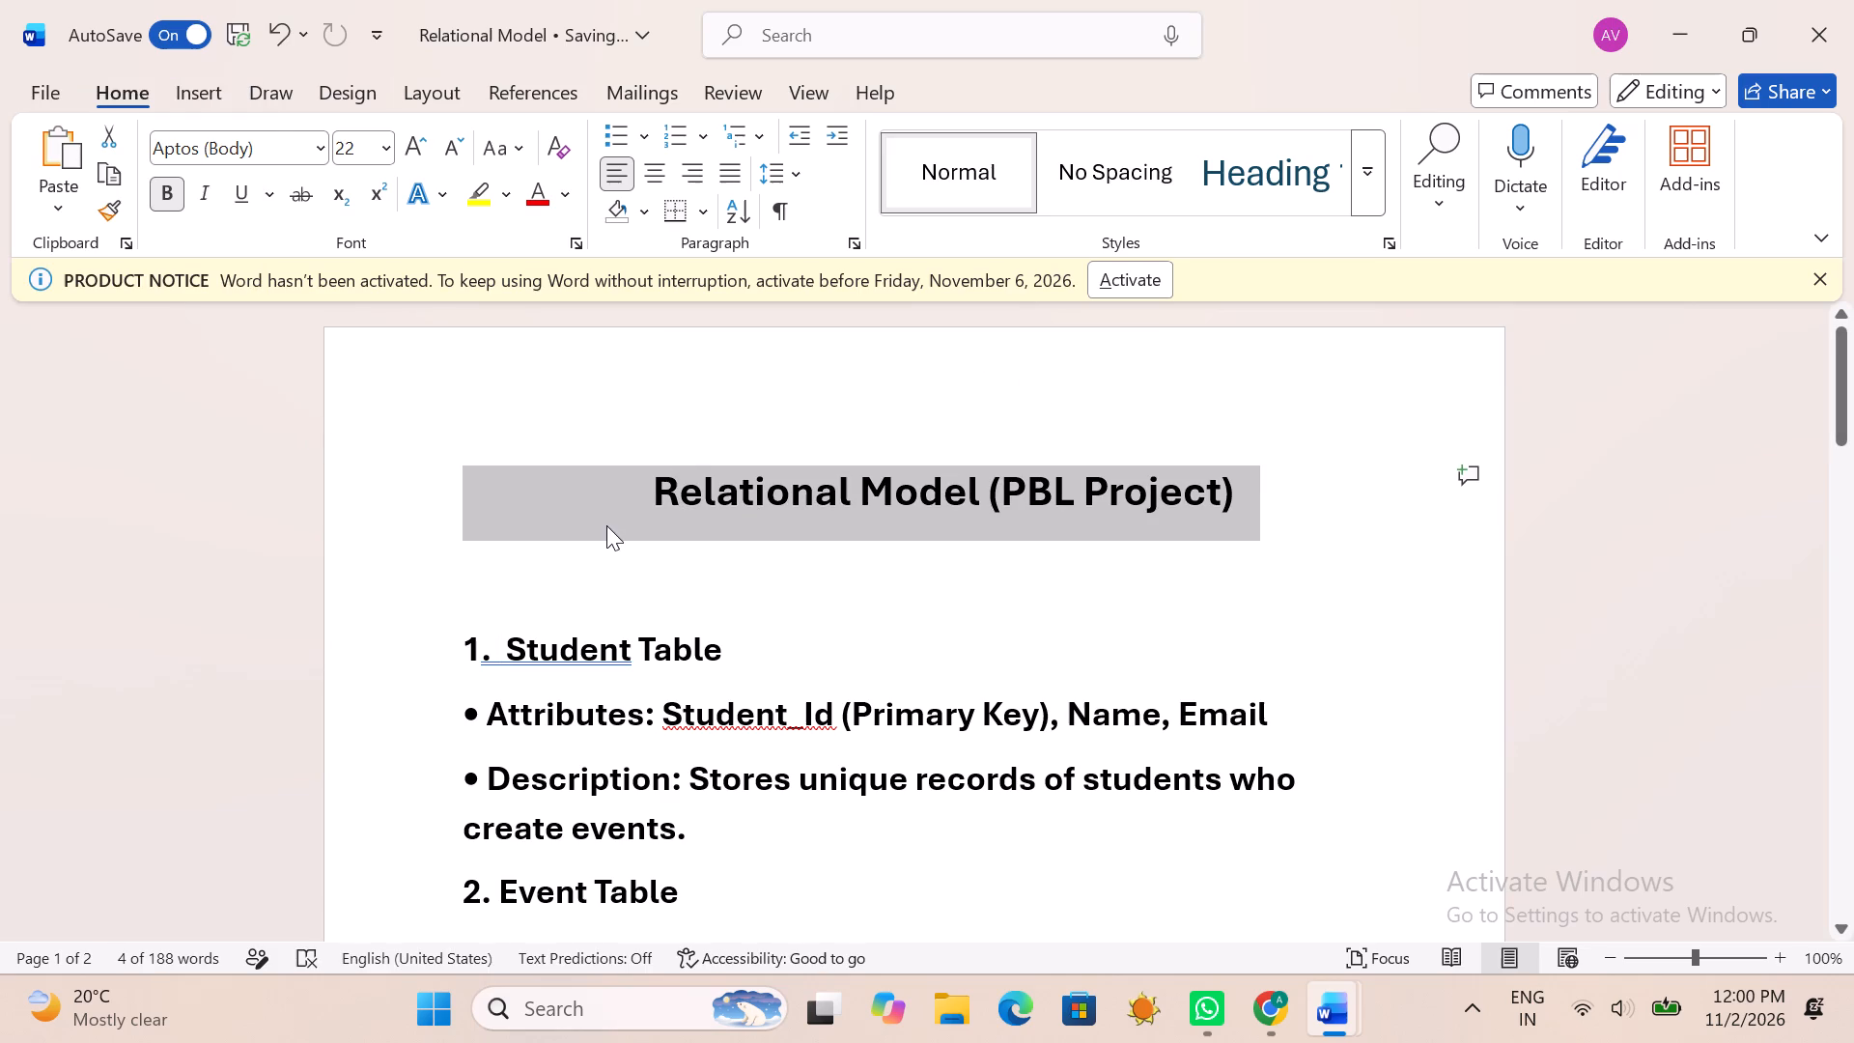
click(40, 76)
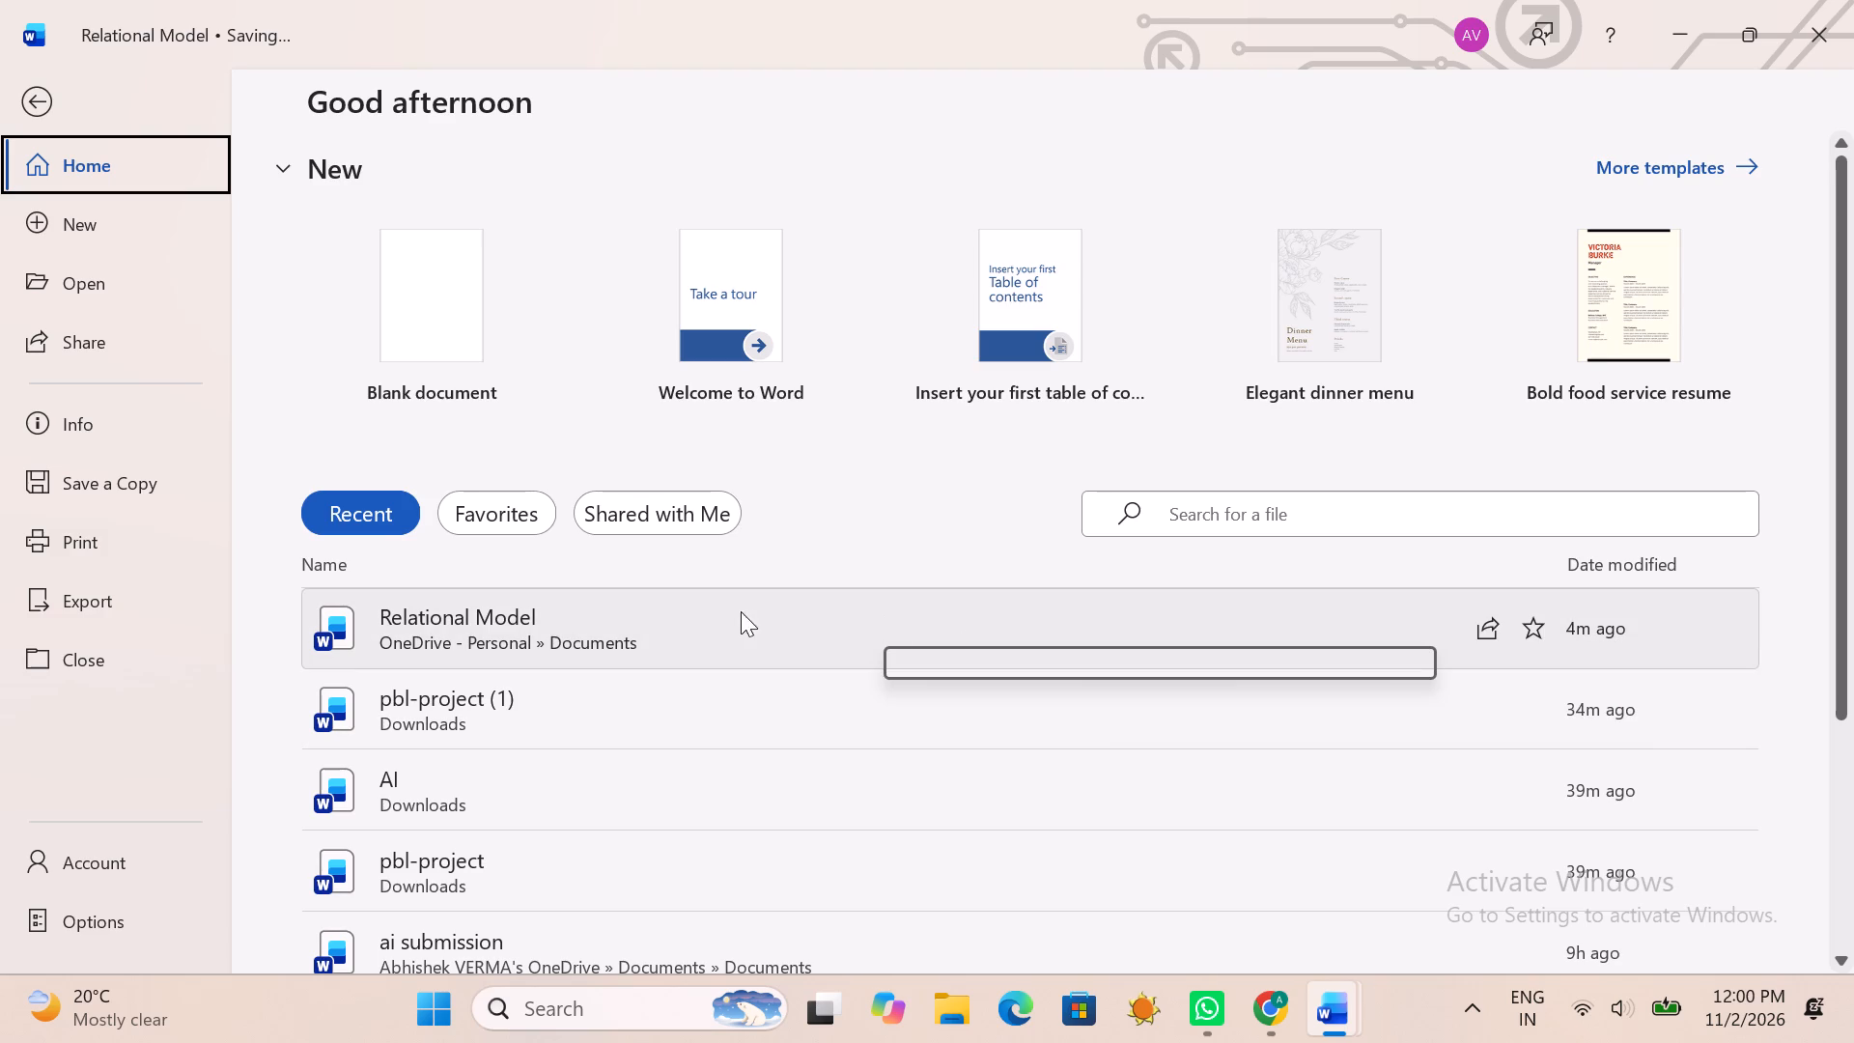
right_click(457, 606)
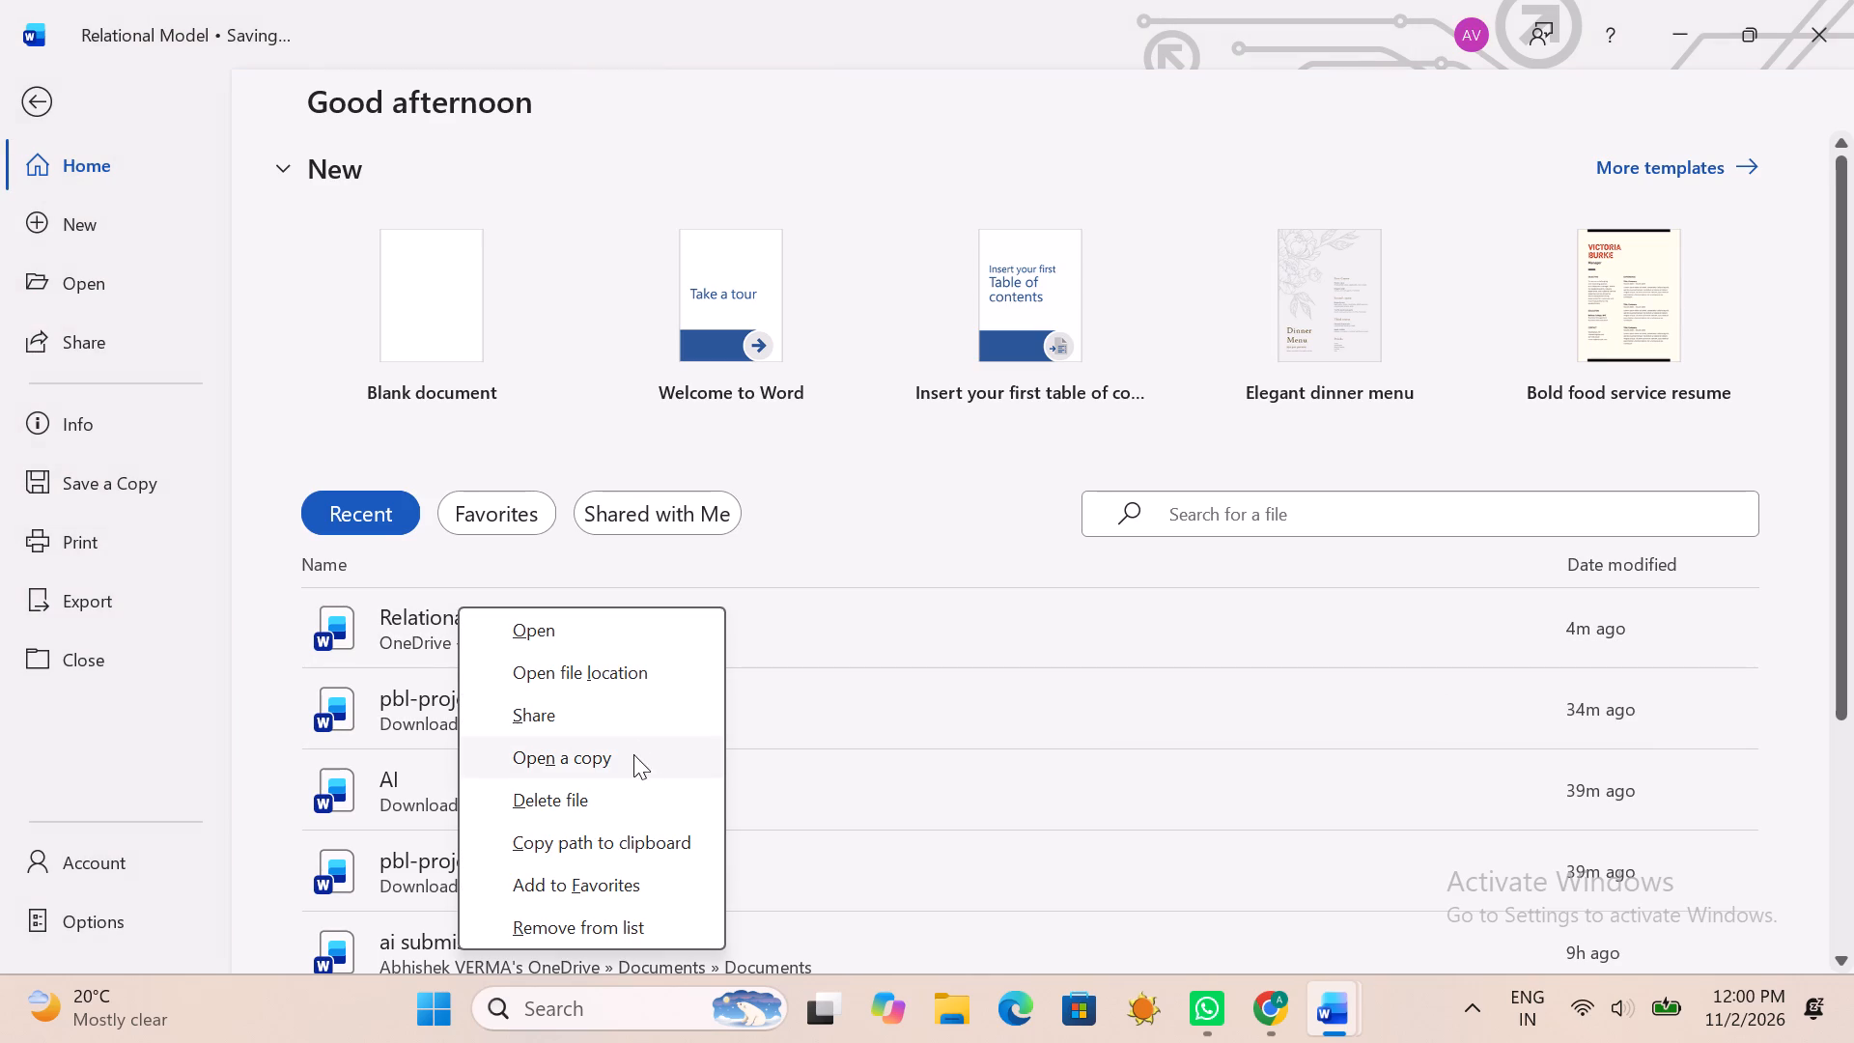
scroll(633, 783, down, 1)
click(847, 662)
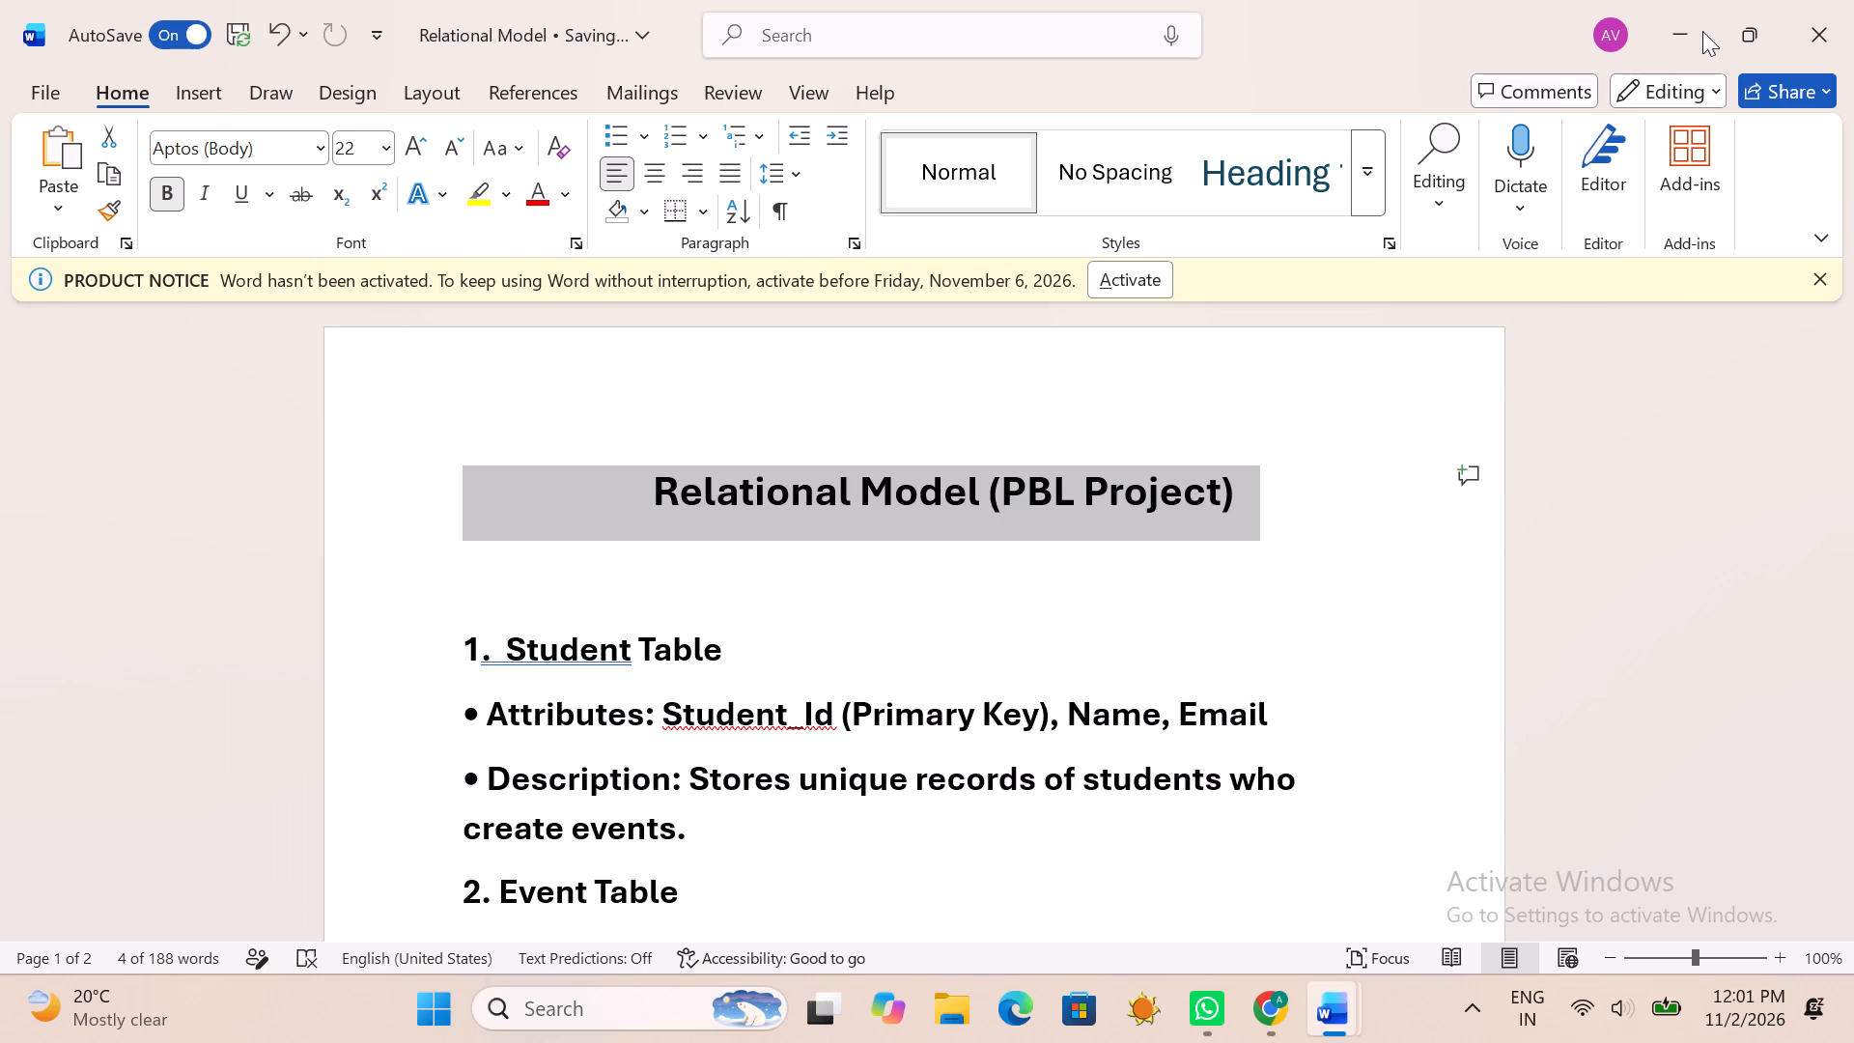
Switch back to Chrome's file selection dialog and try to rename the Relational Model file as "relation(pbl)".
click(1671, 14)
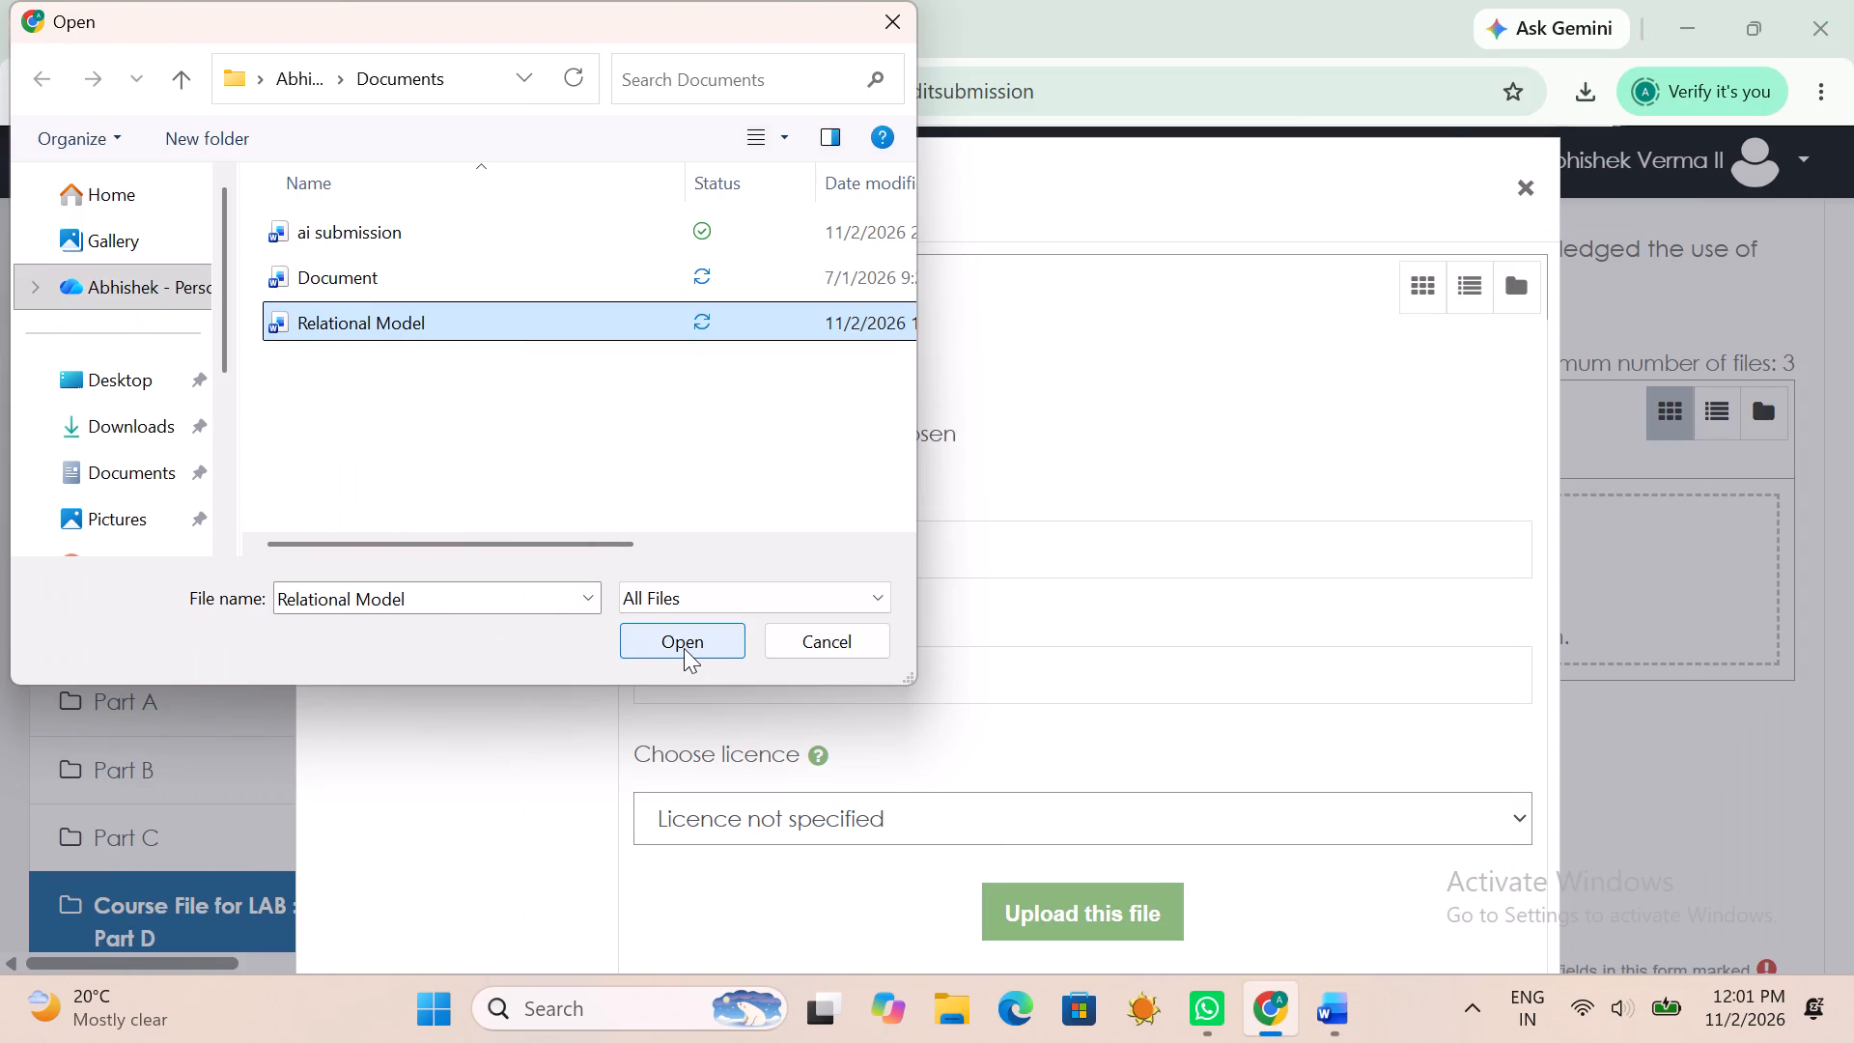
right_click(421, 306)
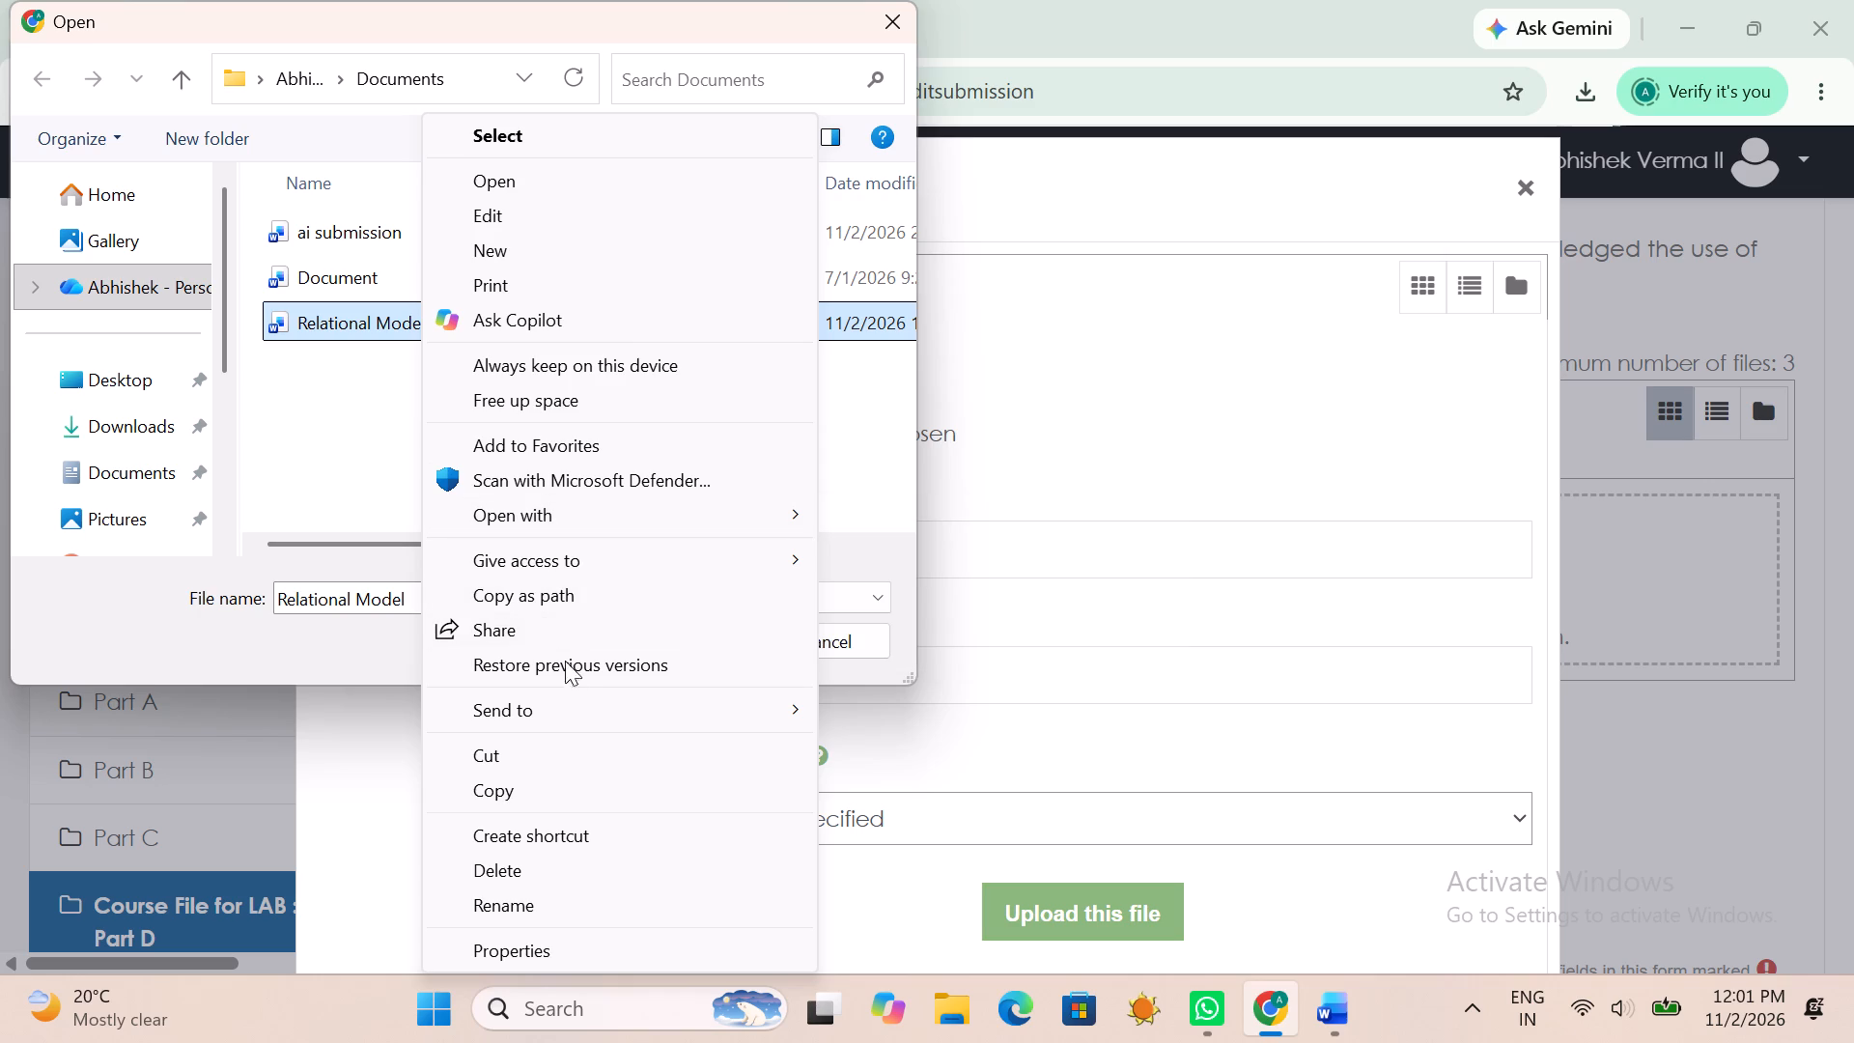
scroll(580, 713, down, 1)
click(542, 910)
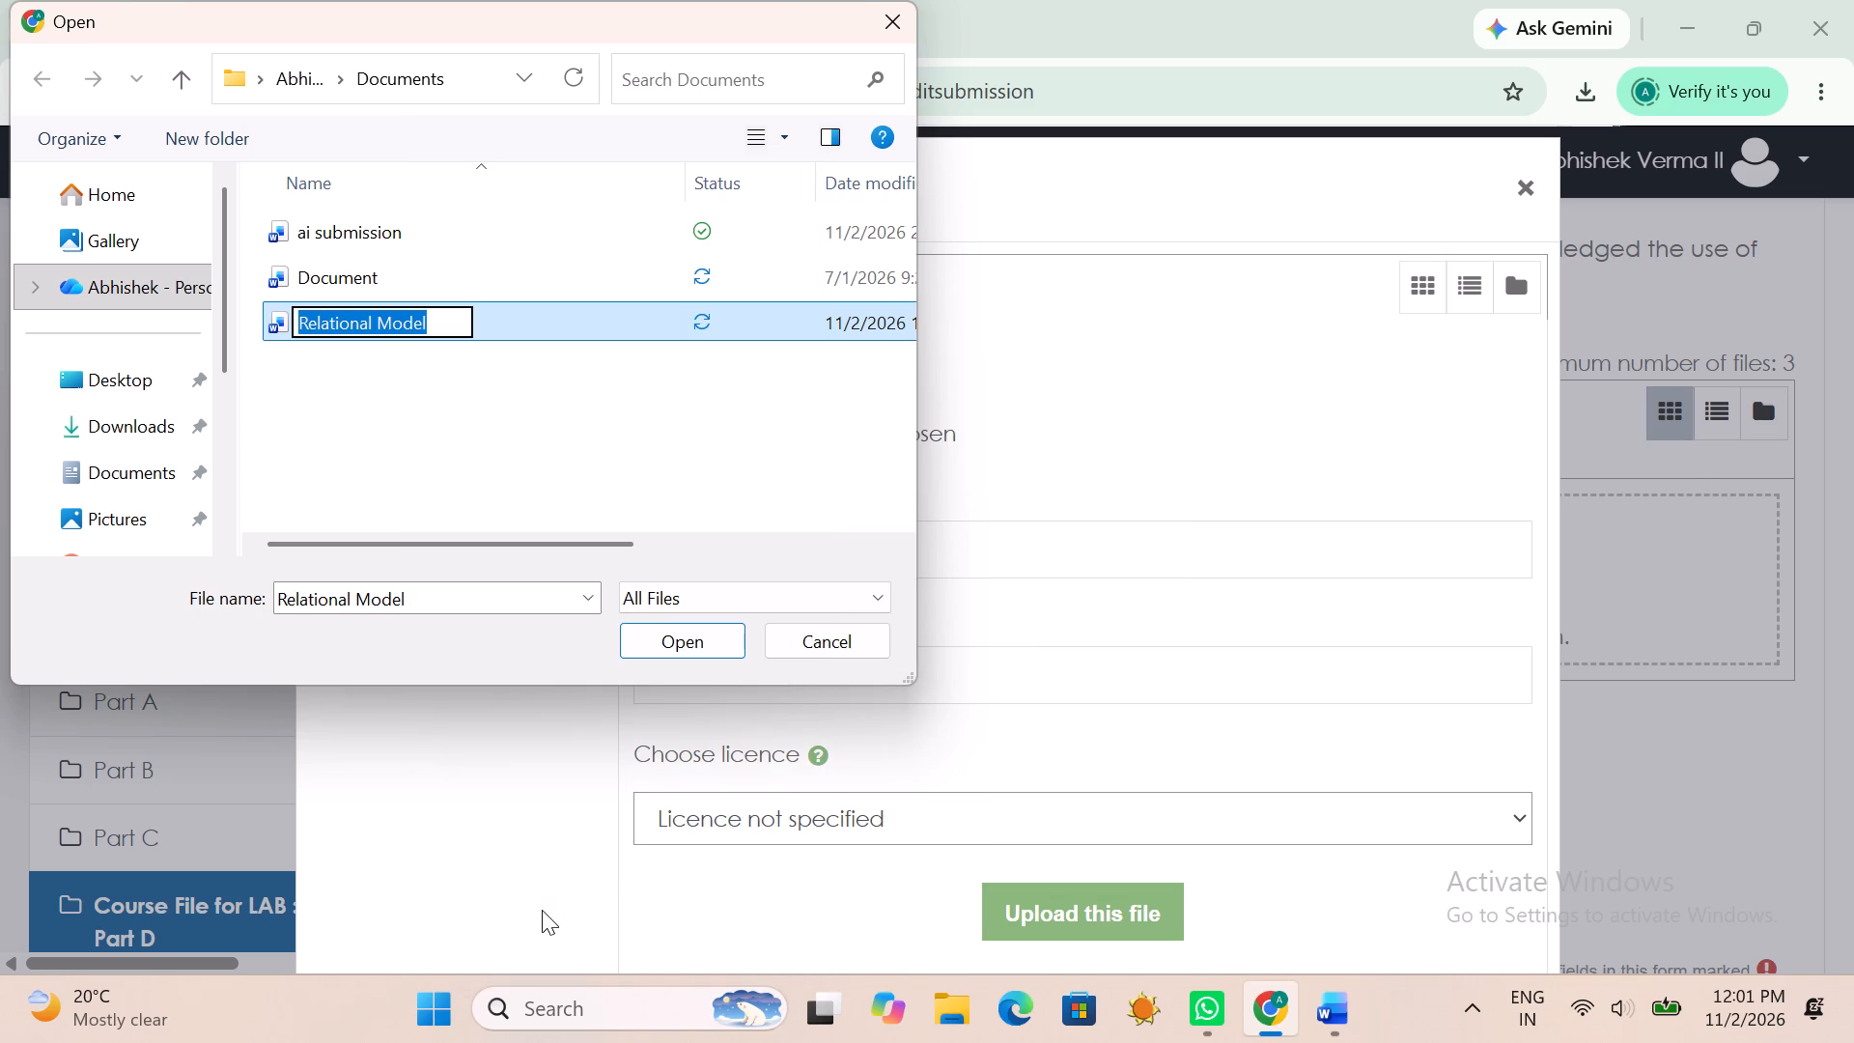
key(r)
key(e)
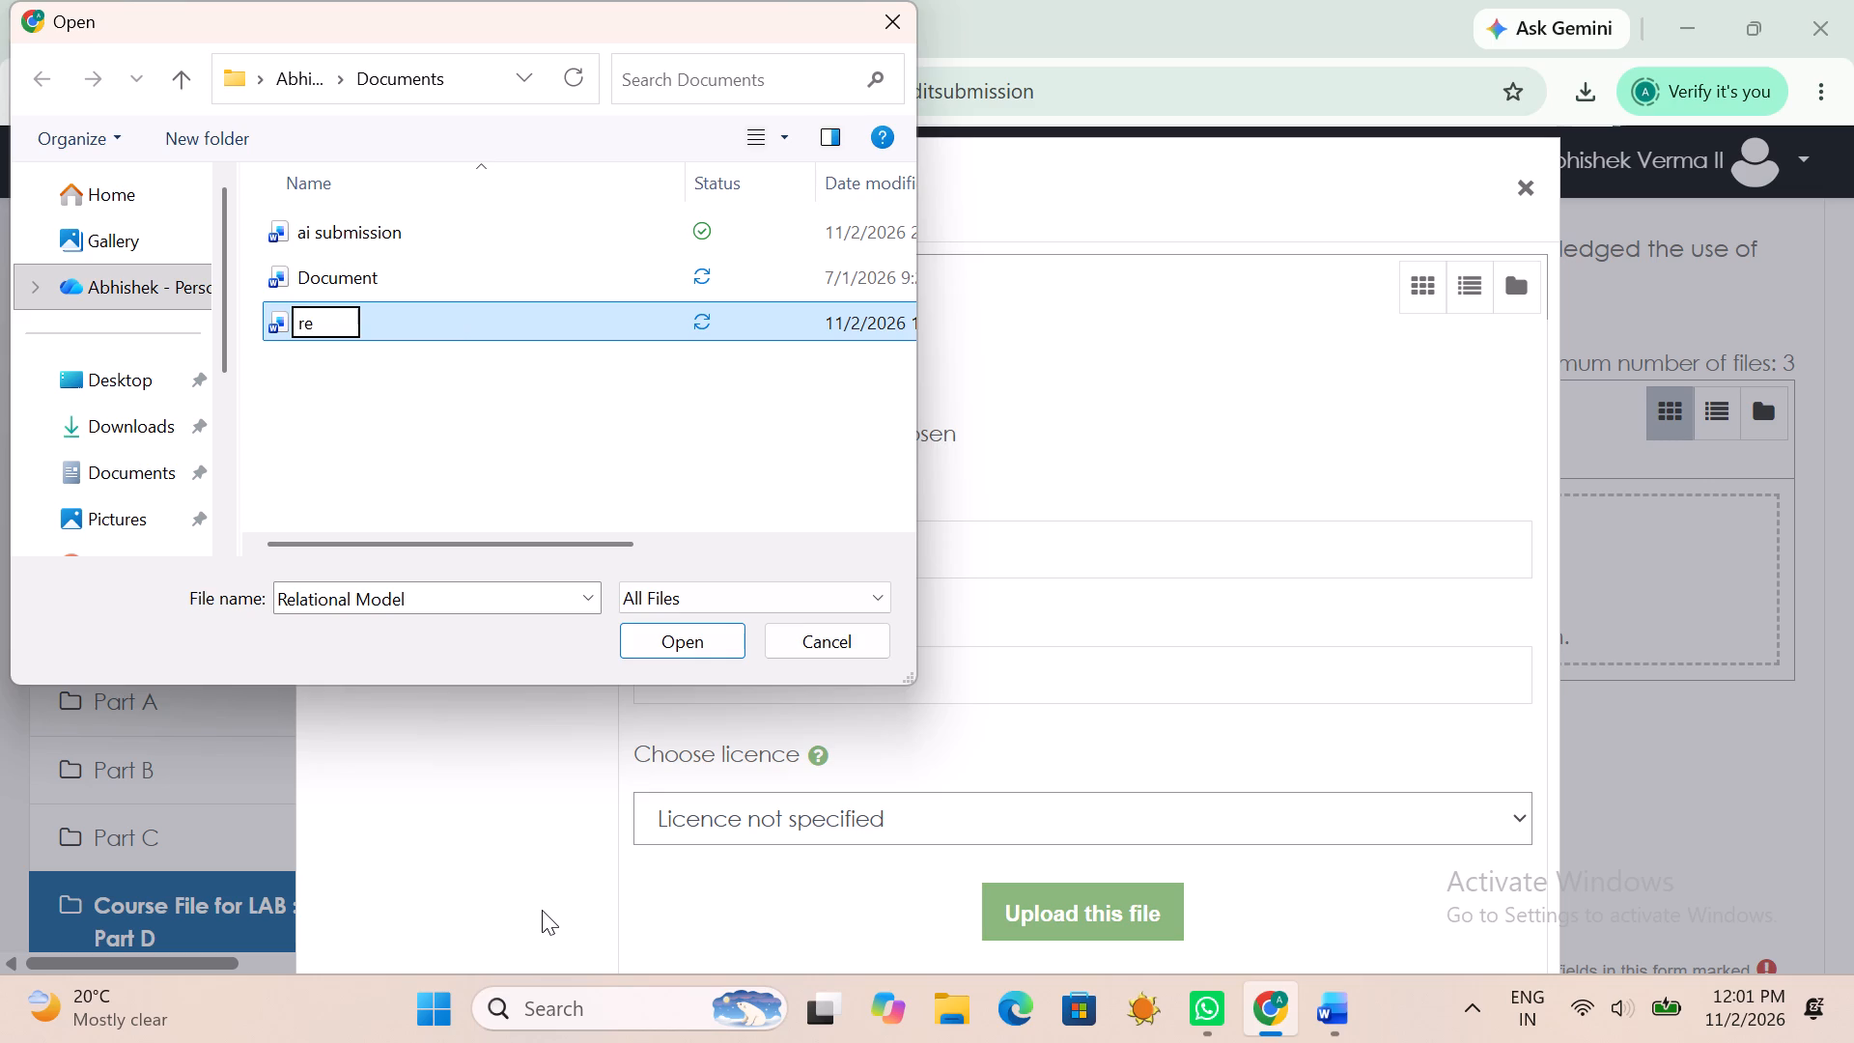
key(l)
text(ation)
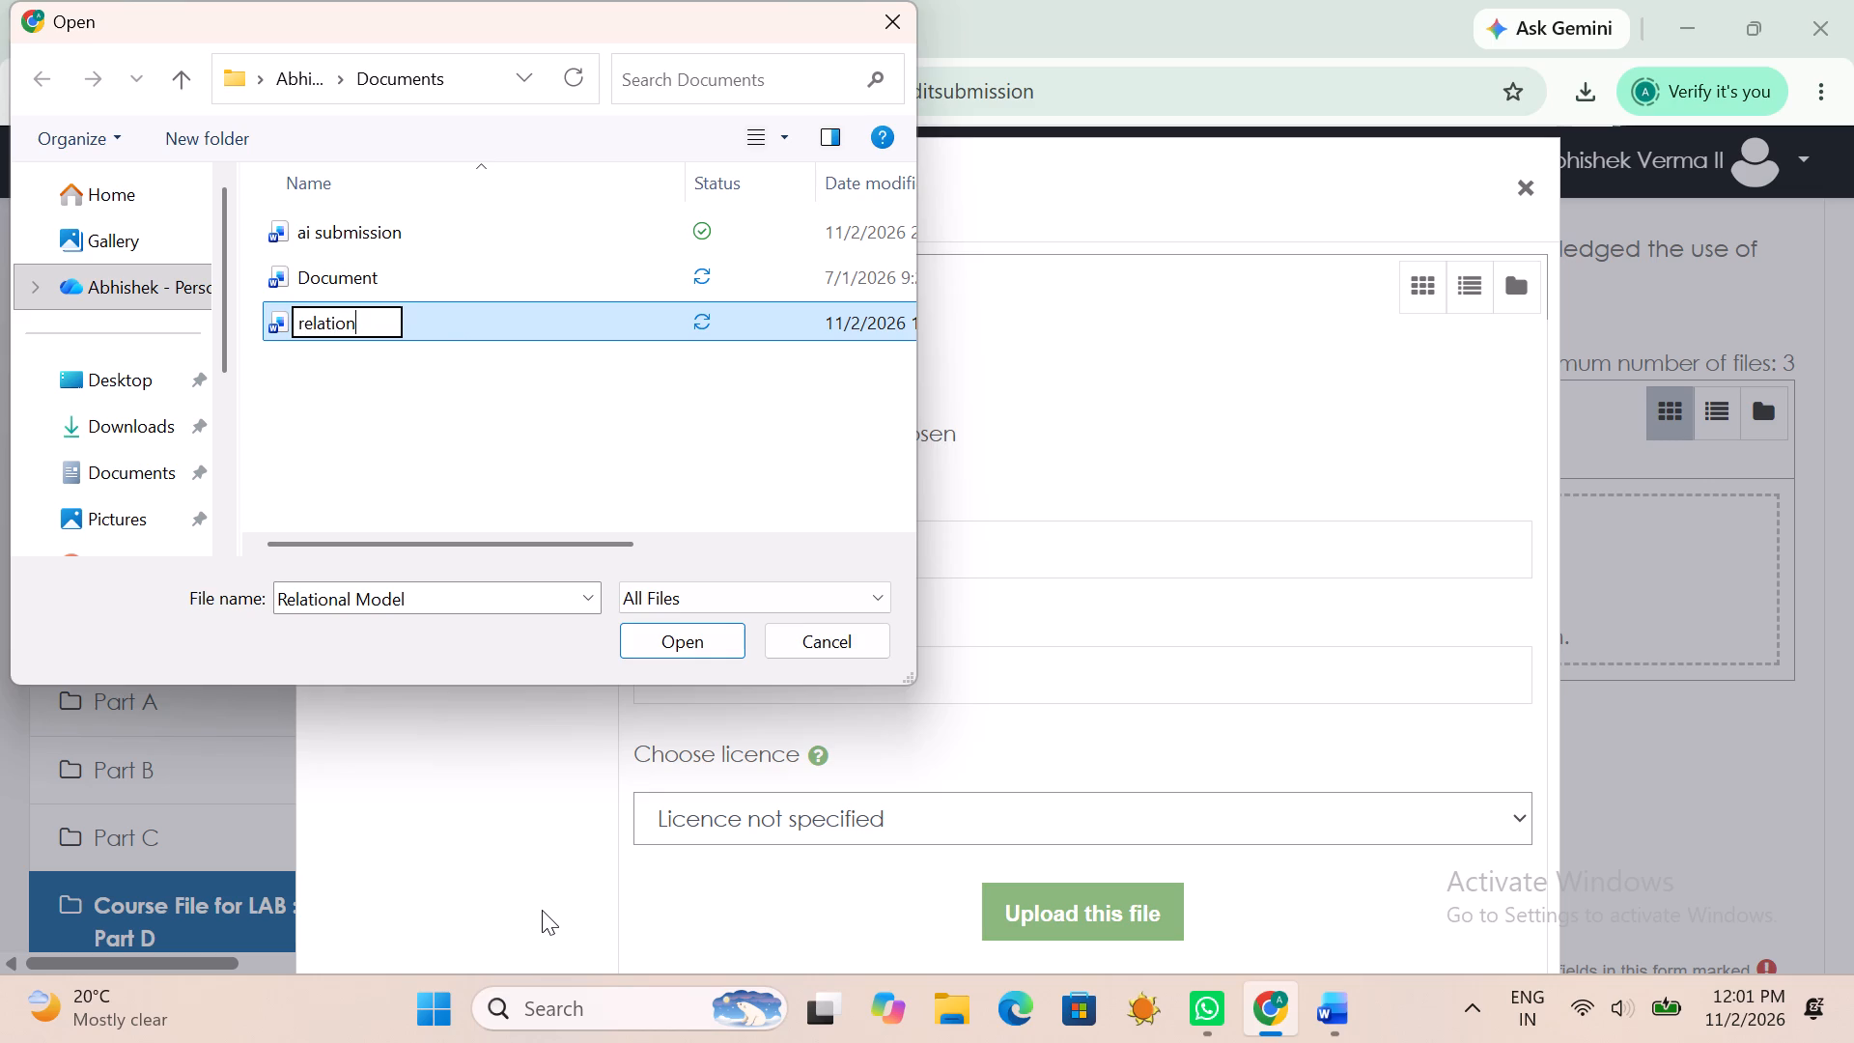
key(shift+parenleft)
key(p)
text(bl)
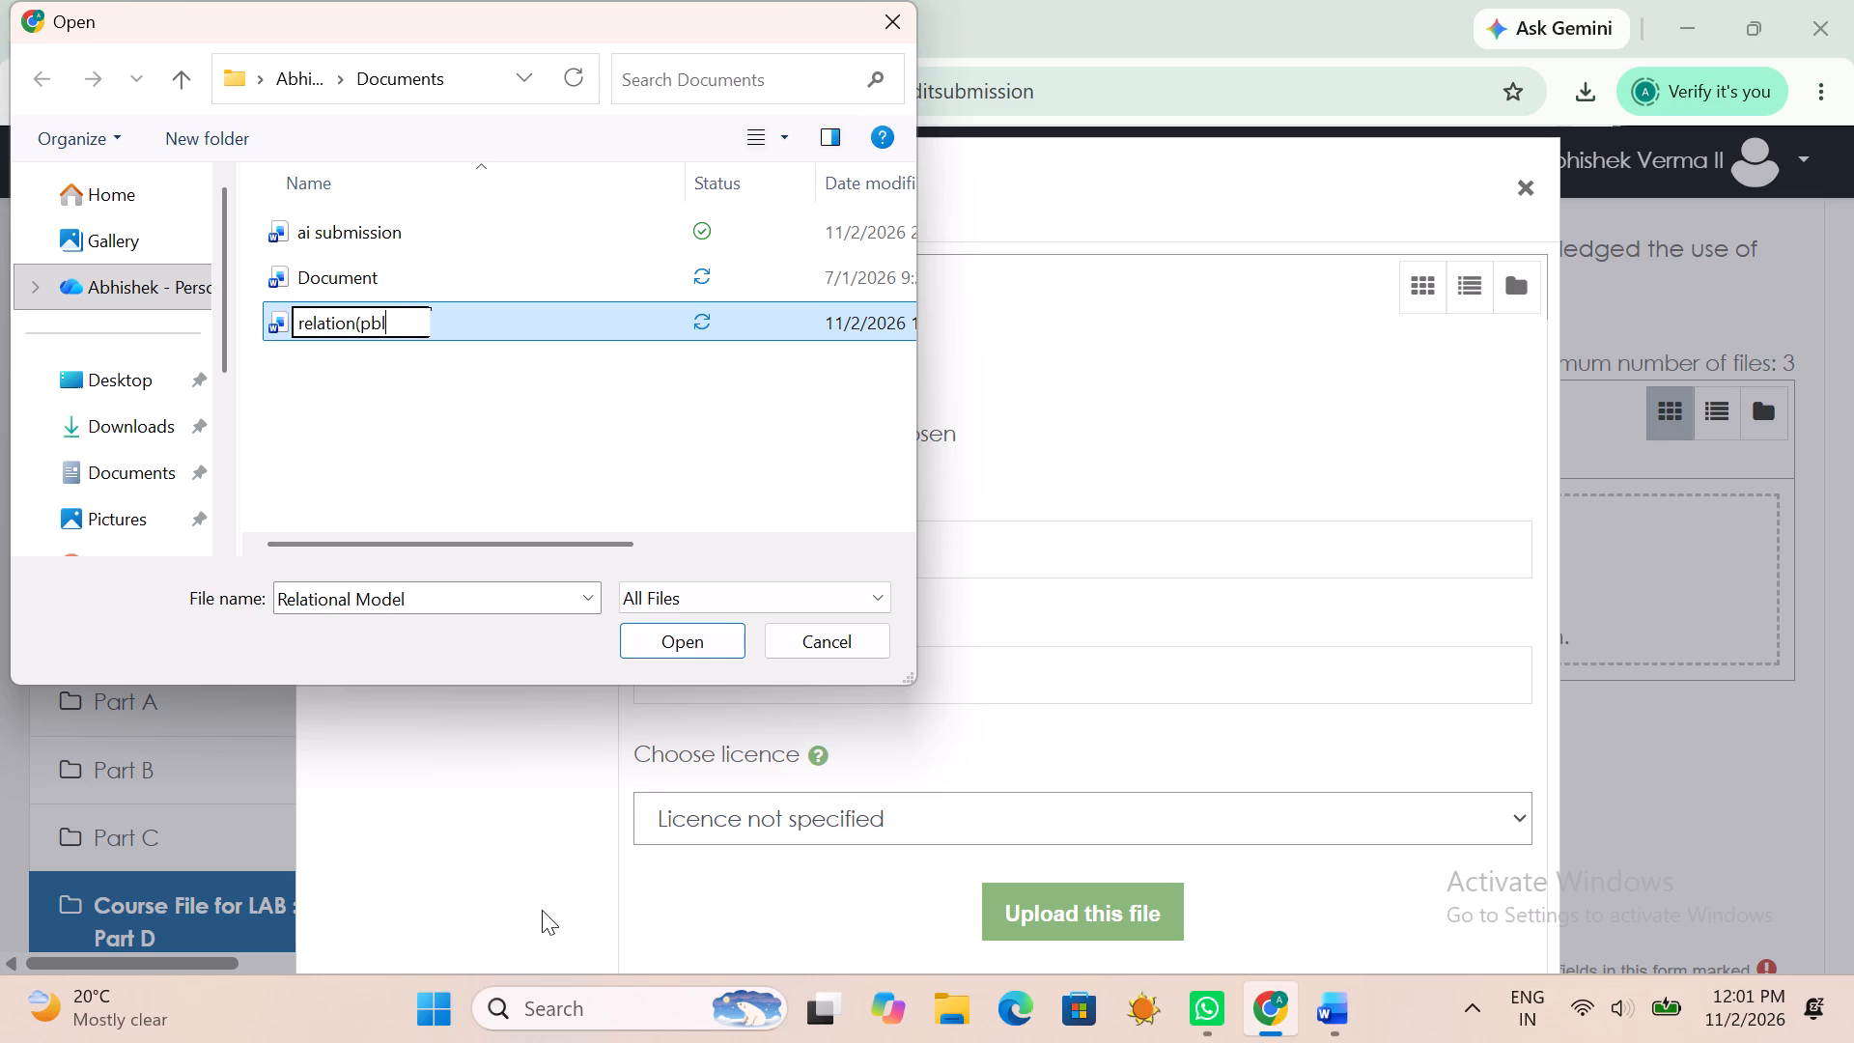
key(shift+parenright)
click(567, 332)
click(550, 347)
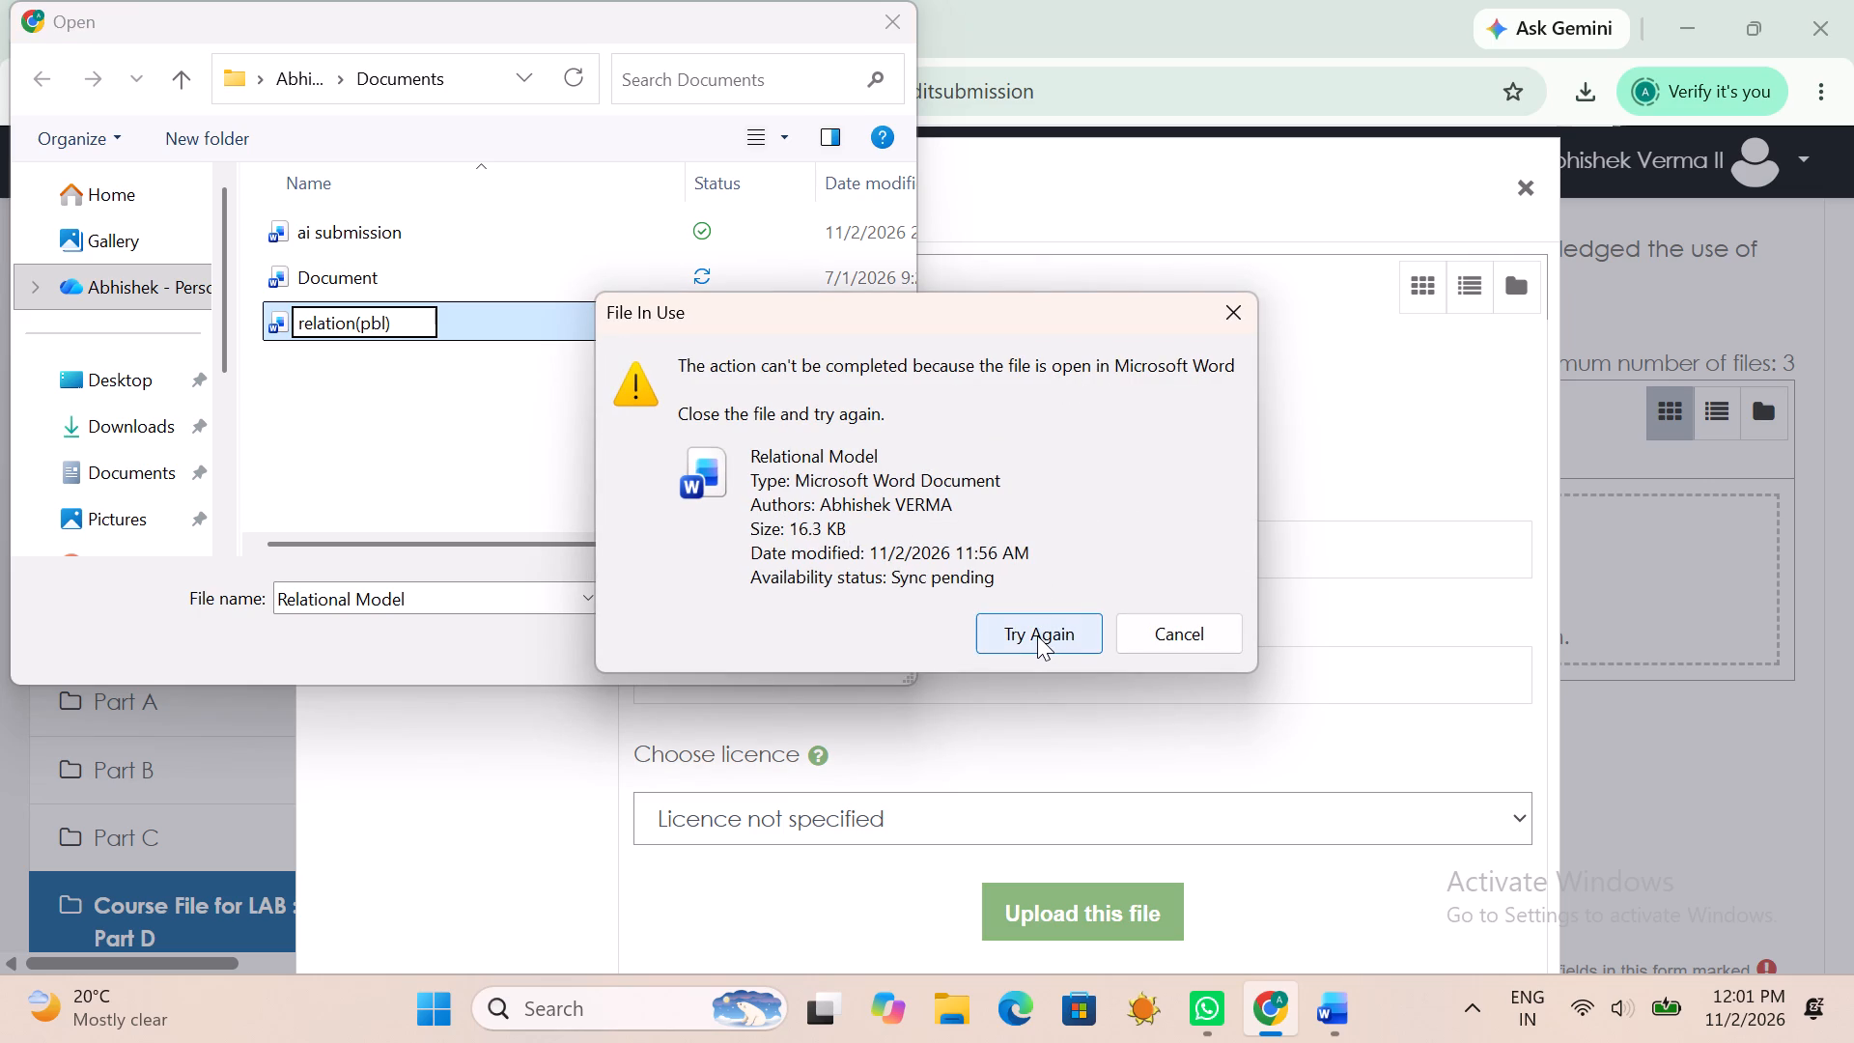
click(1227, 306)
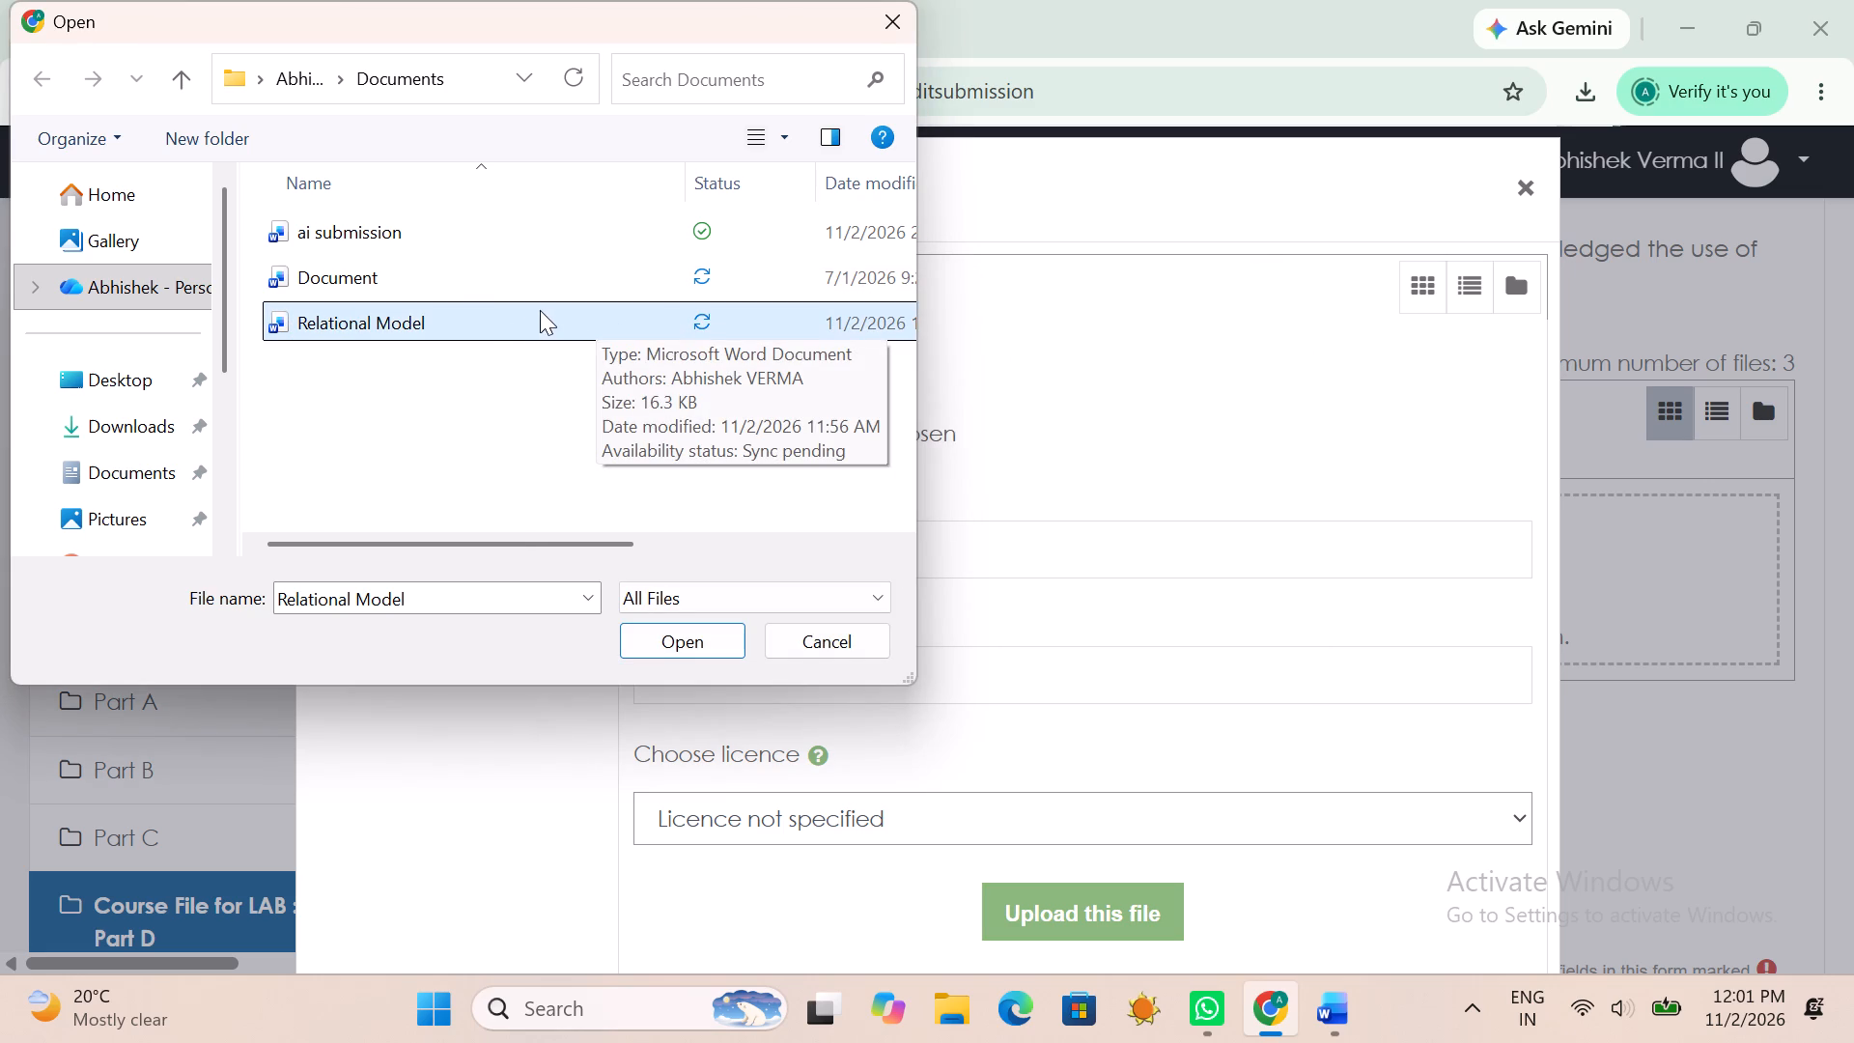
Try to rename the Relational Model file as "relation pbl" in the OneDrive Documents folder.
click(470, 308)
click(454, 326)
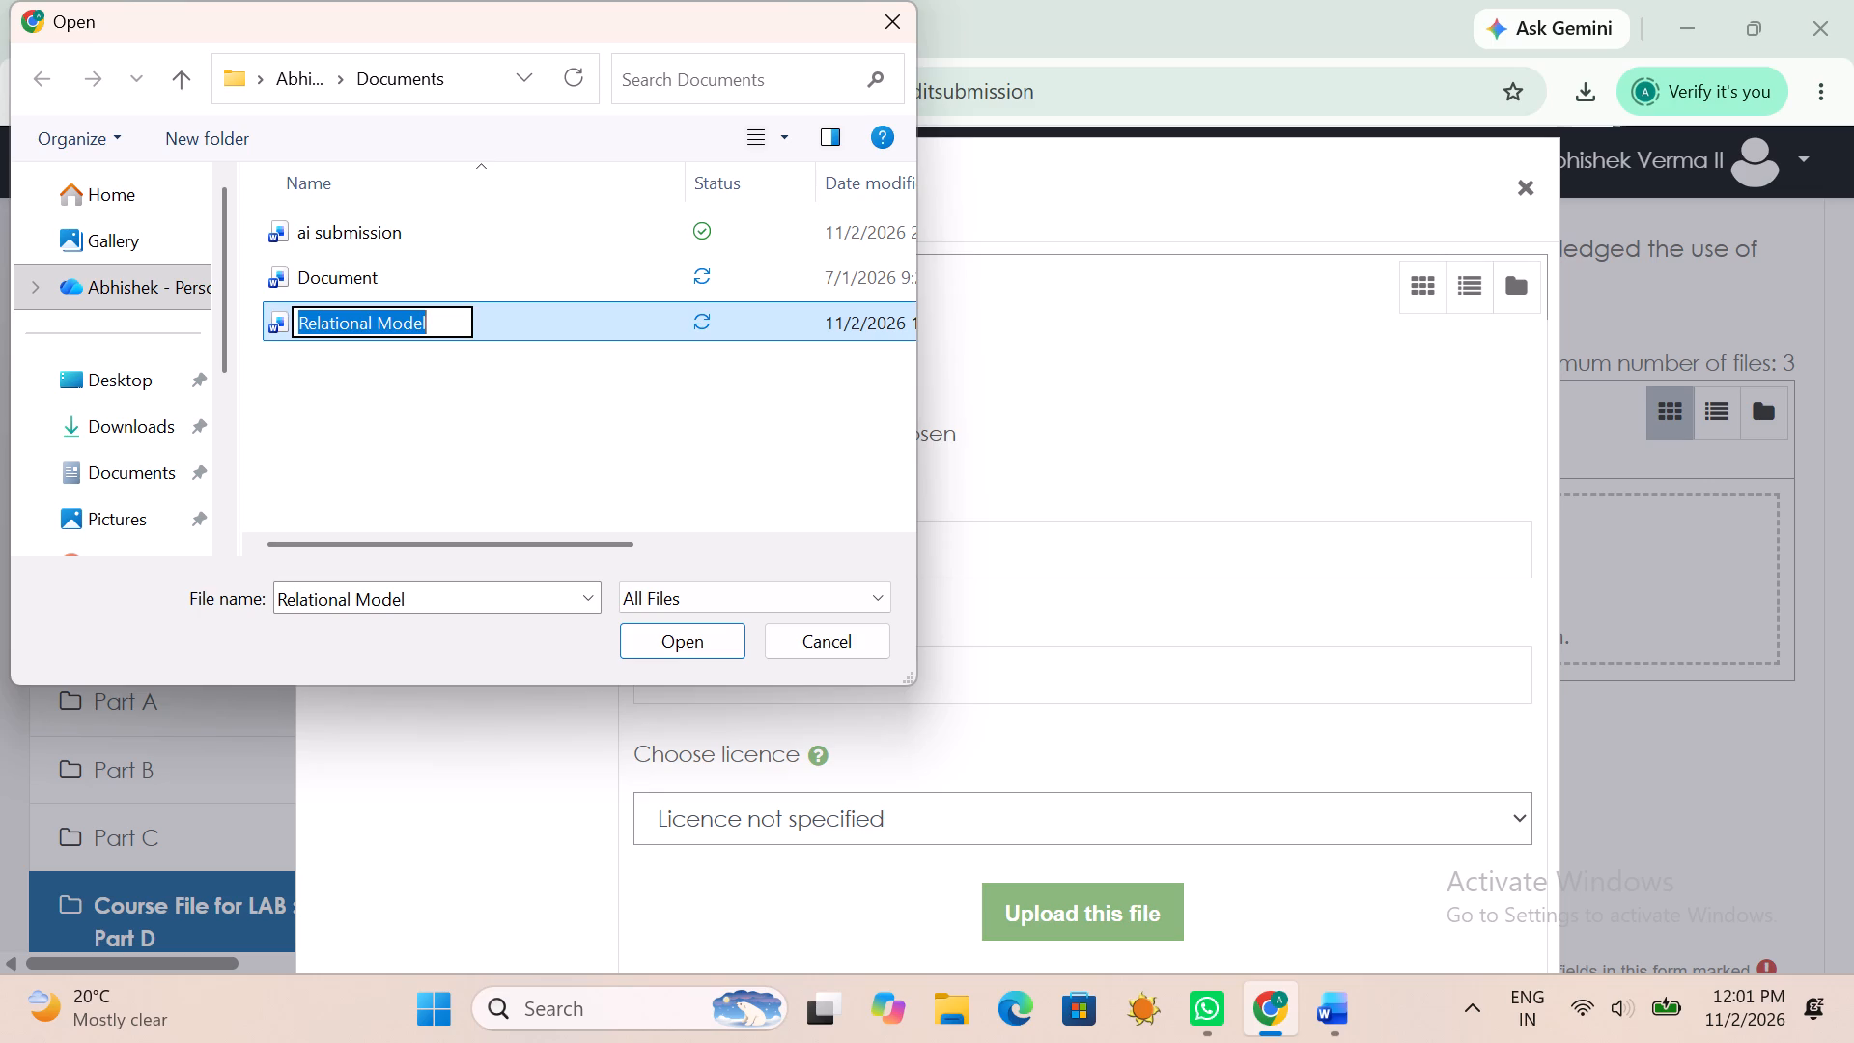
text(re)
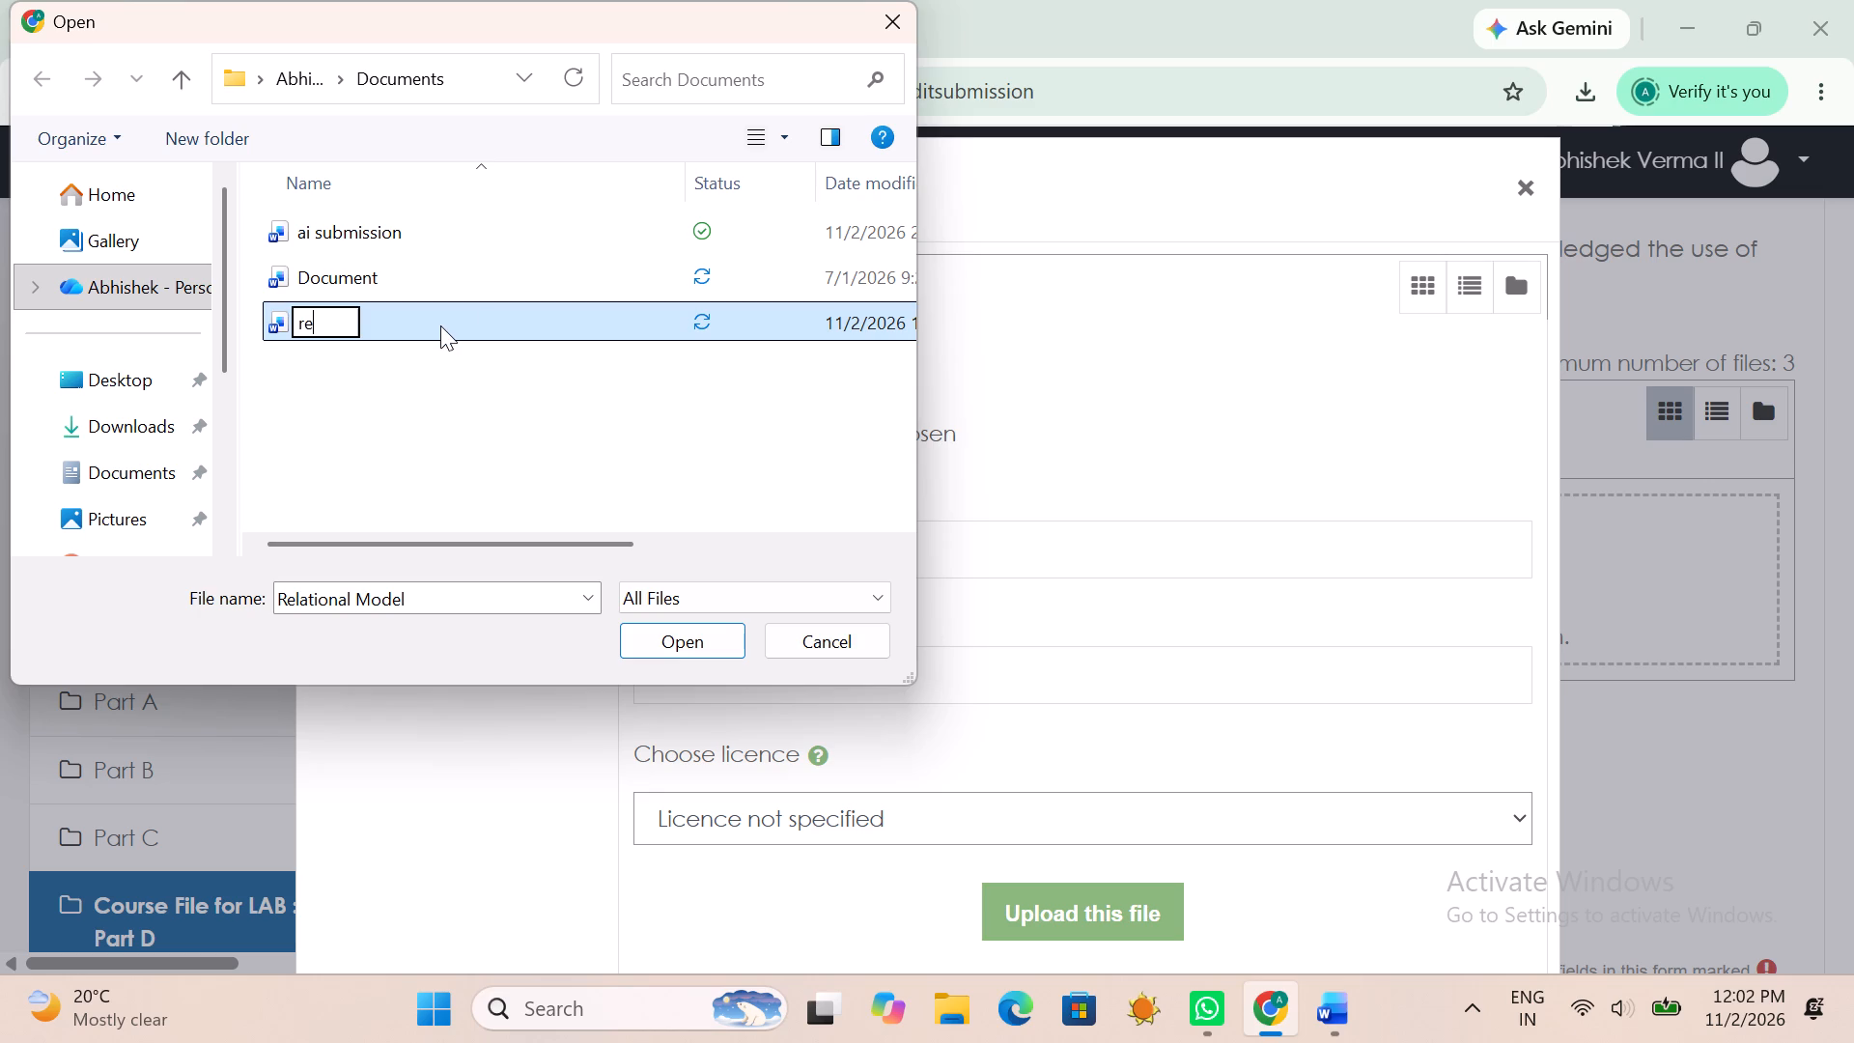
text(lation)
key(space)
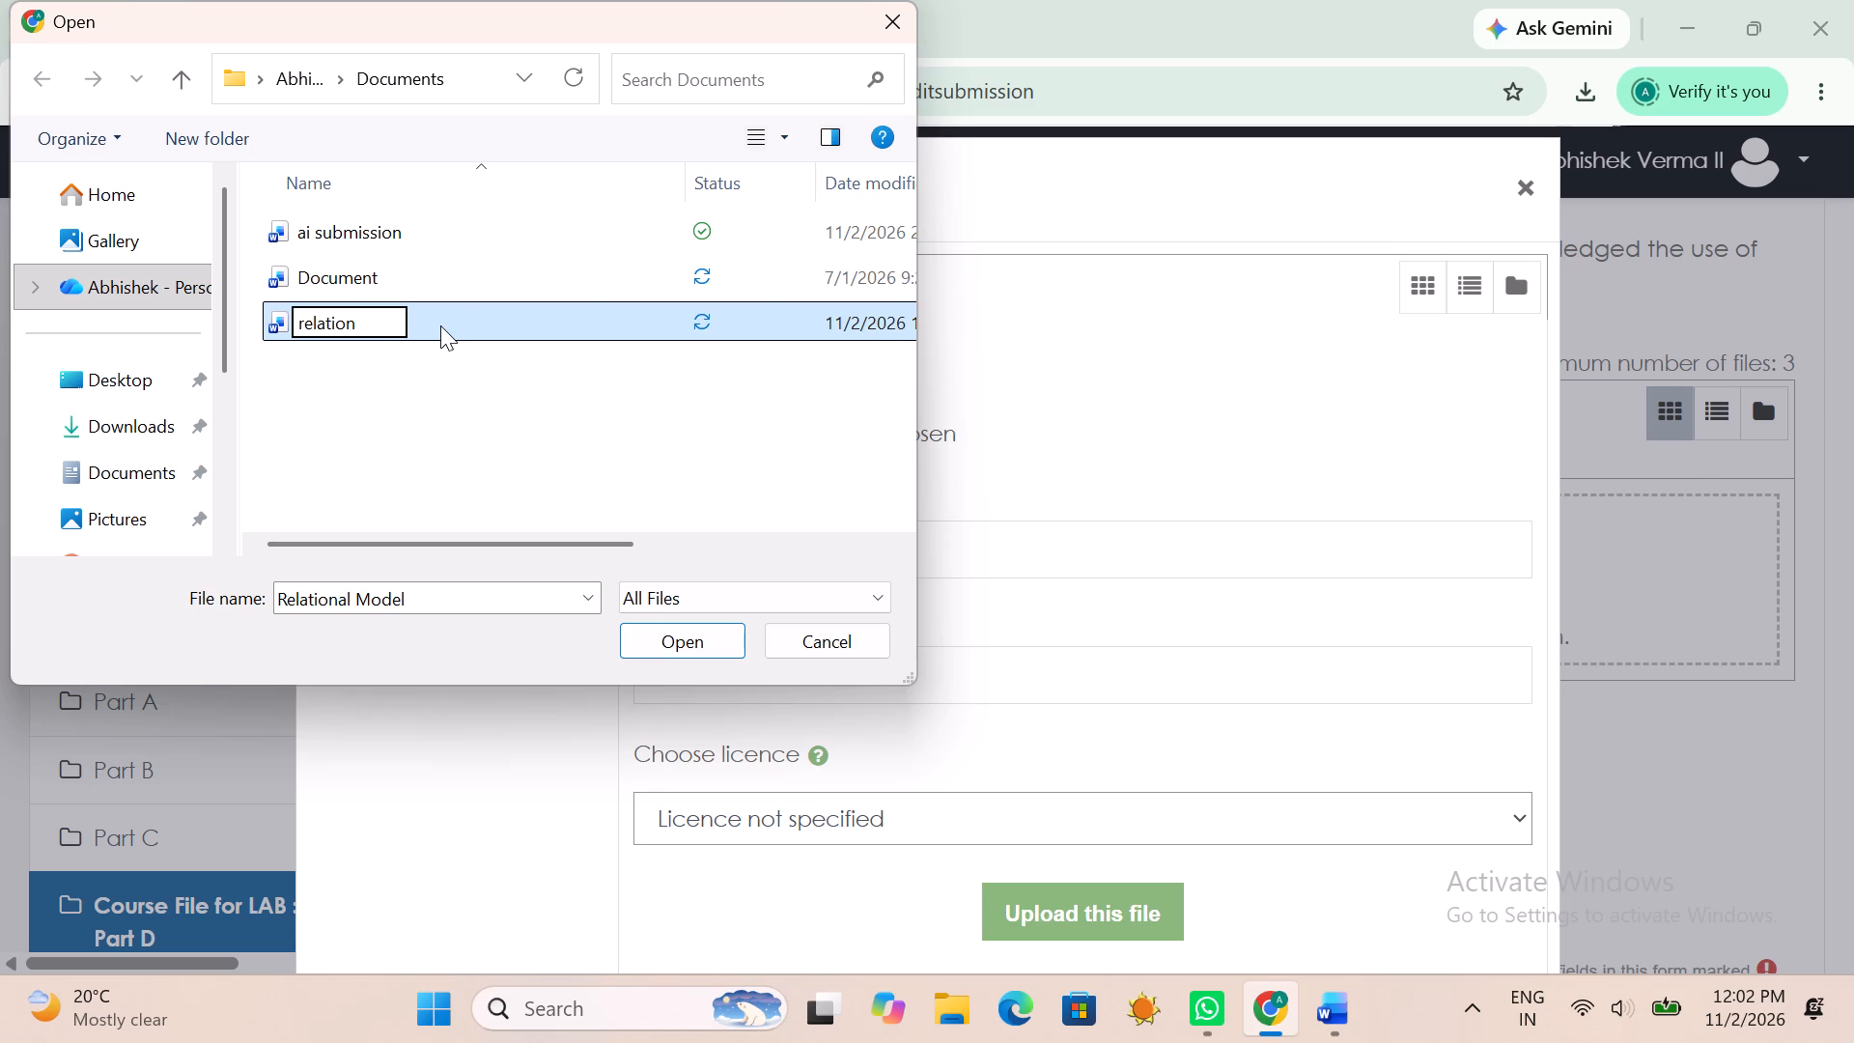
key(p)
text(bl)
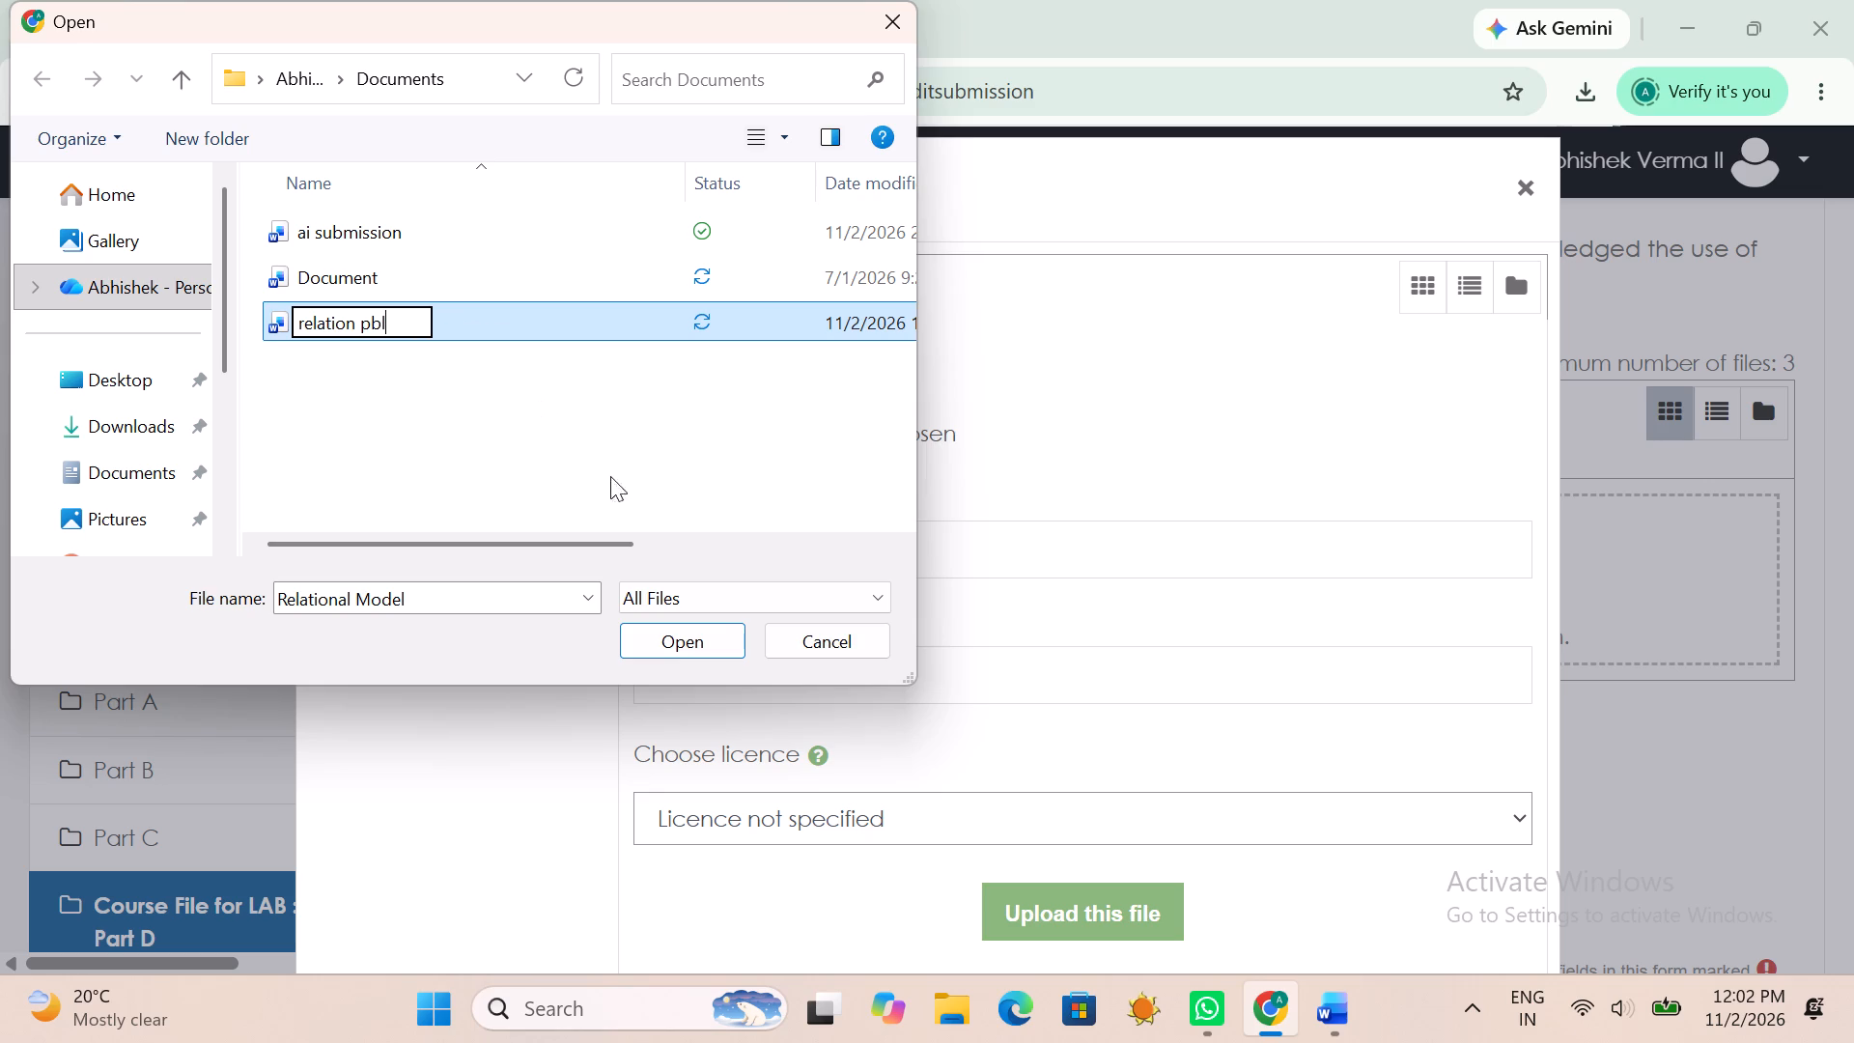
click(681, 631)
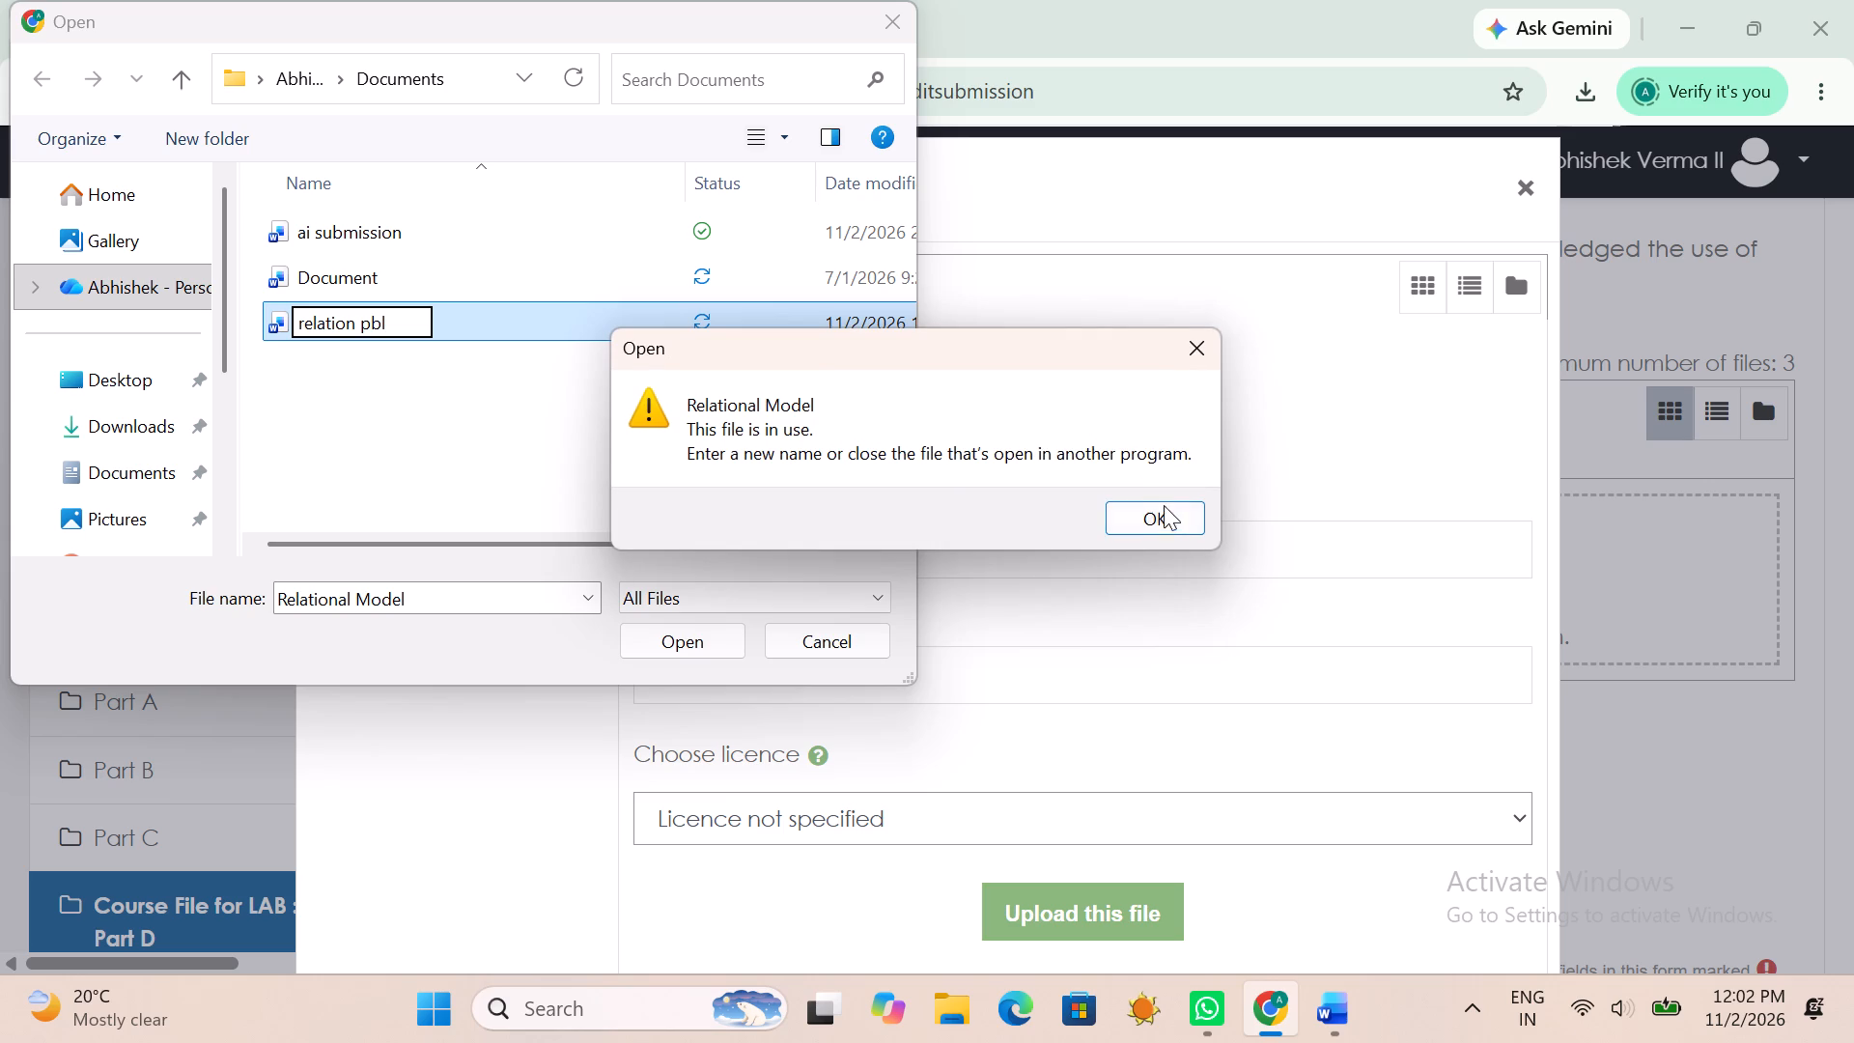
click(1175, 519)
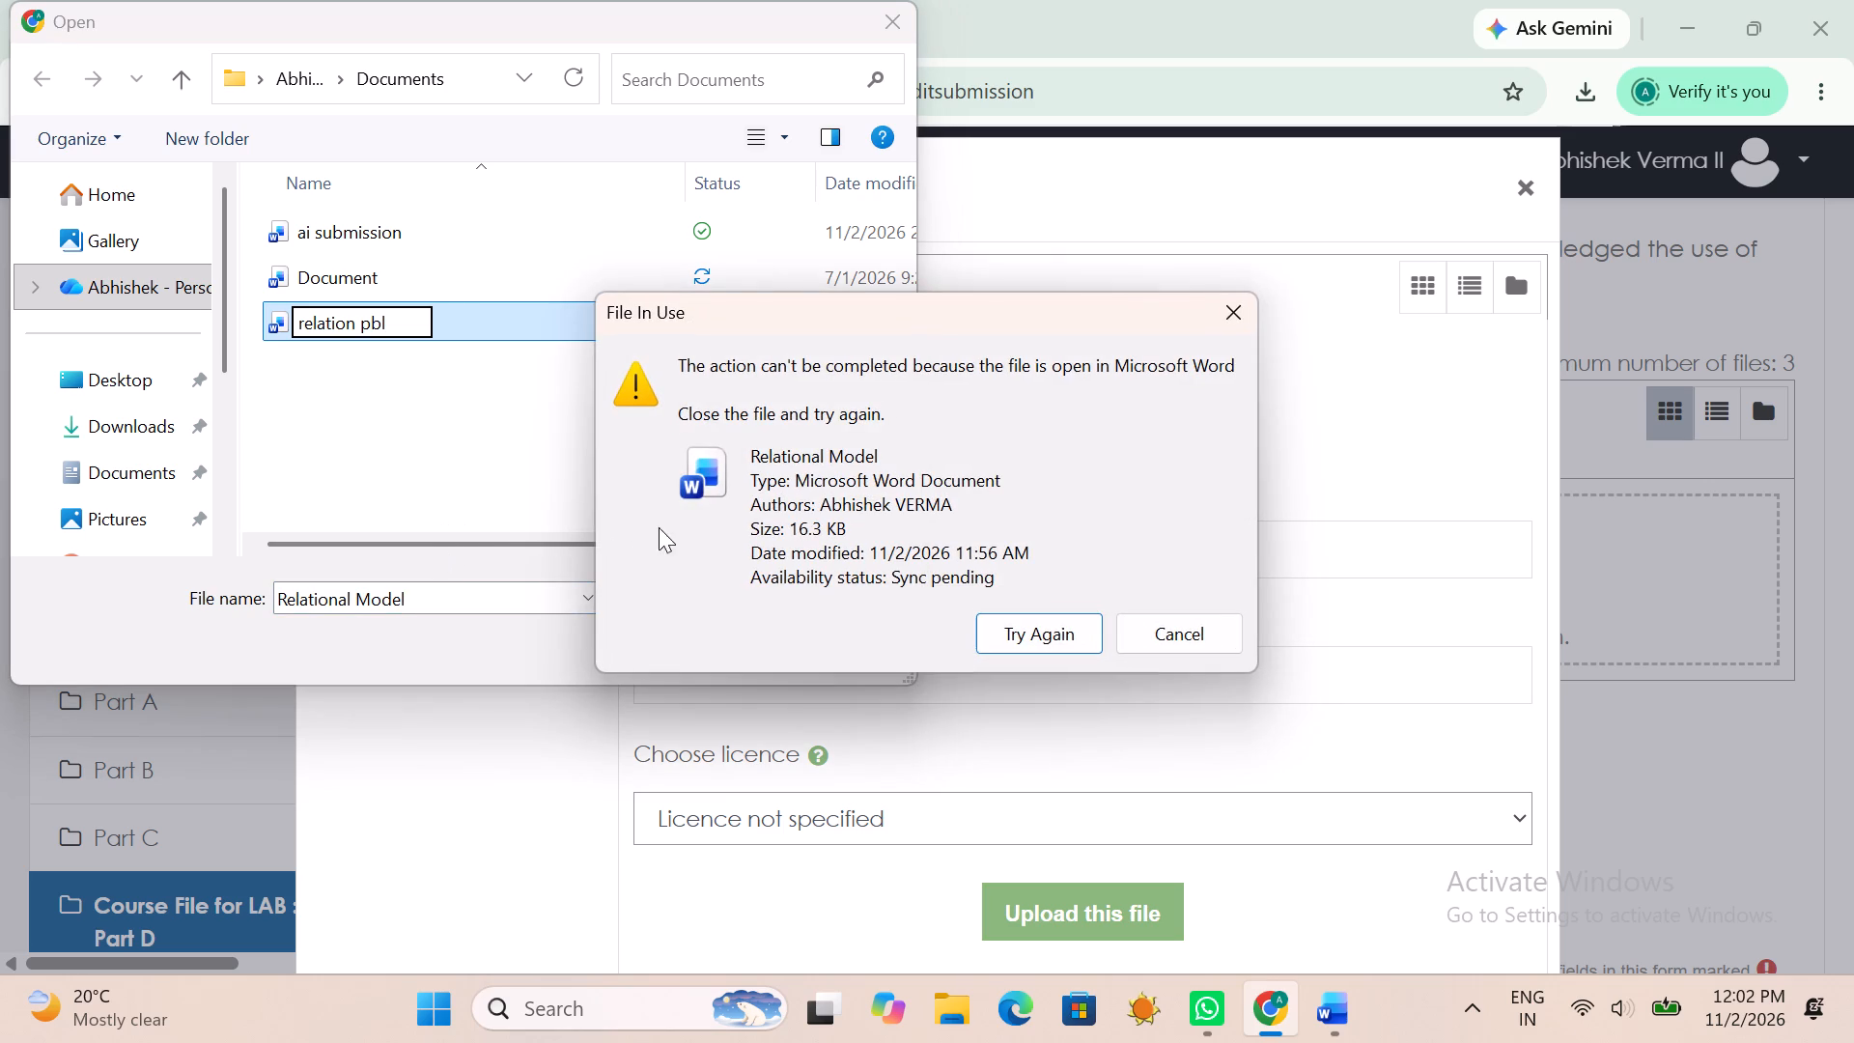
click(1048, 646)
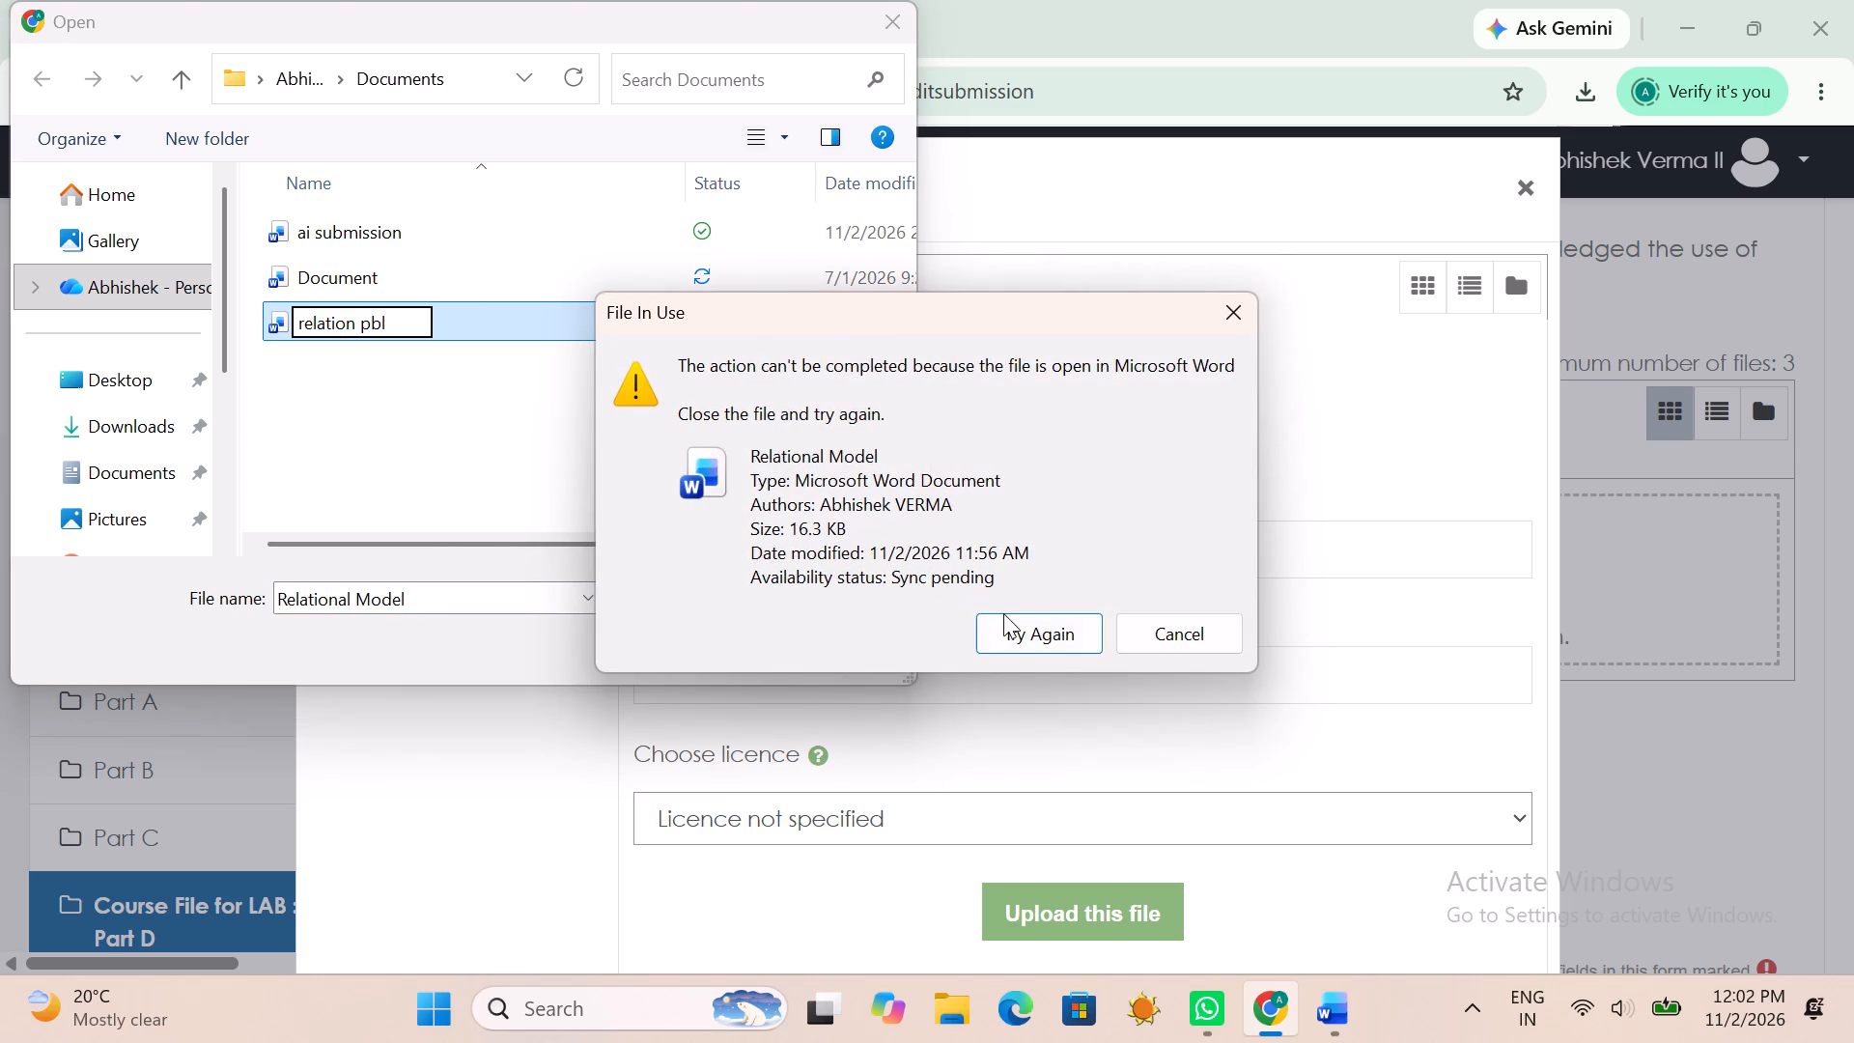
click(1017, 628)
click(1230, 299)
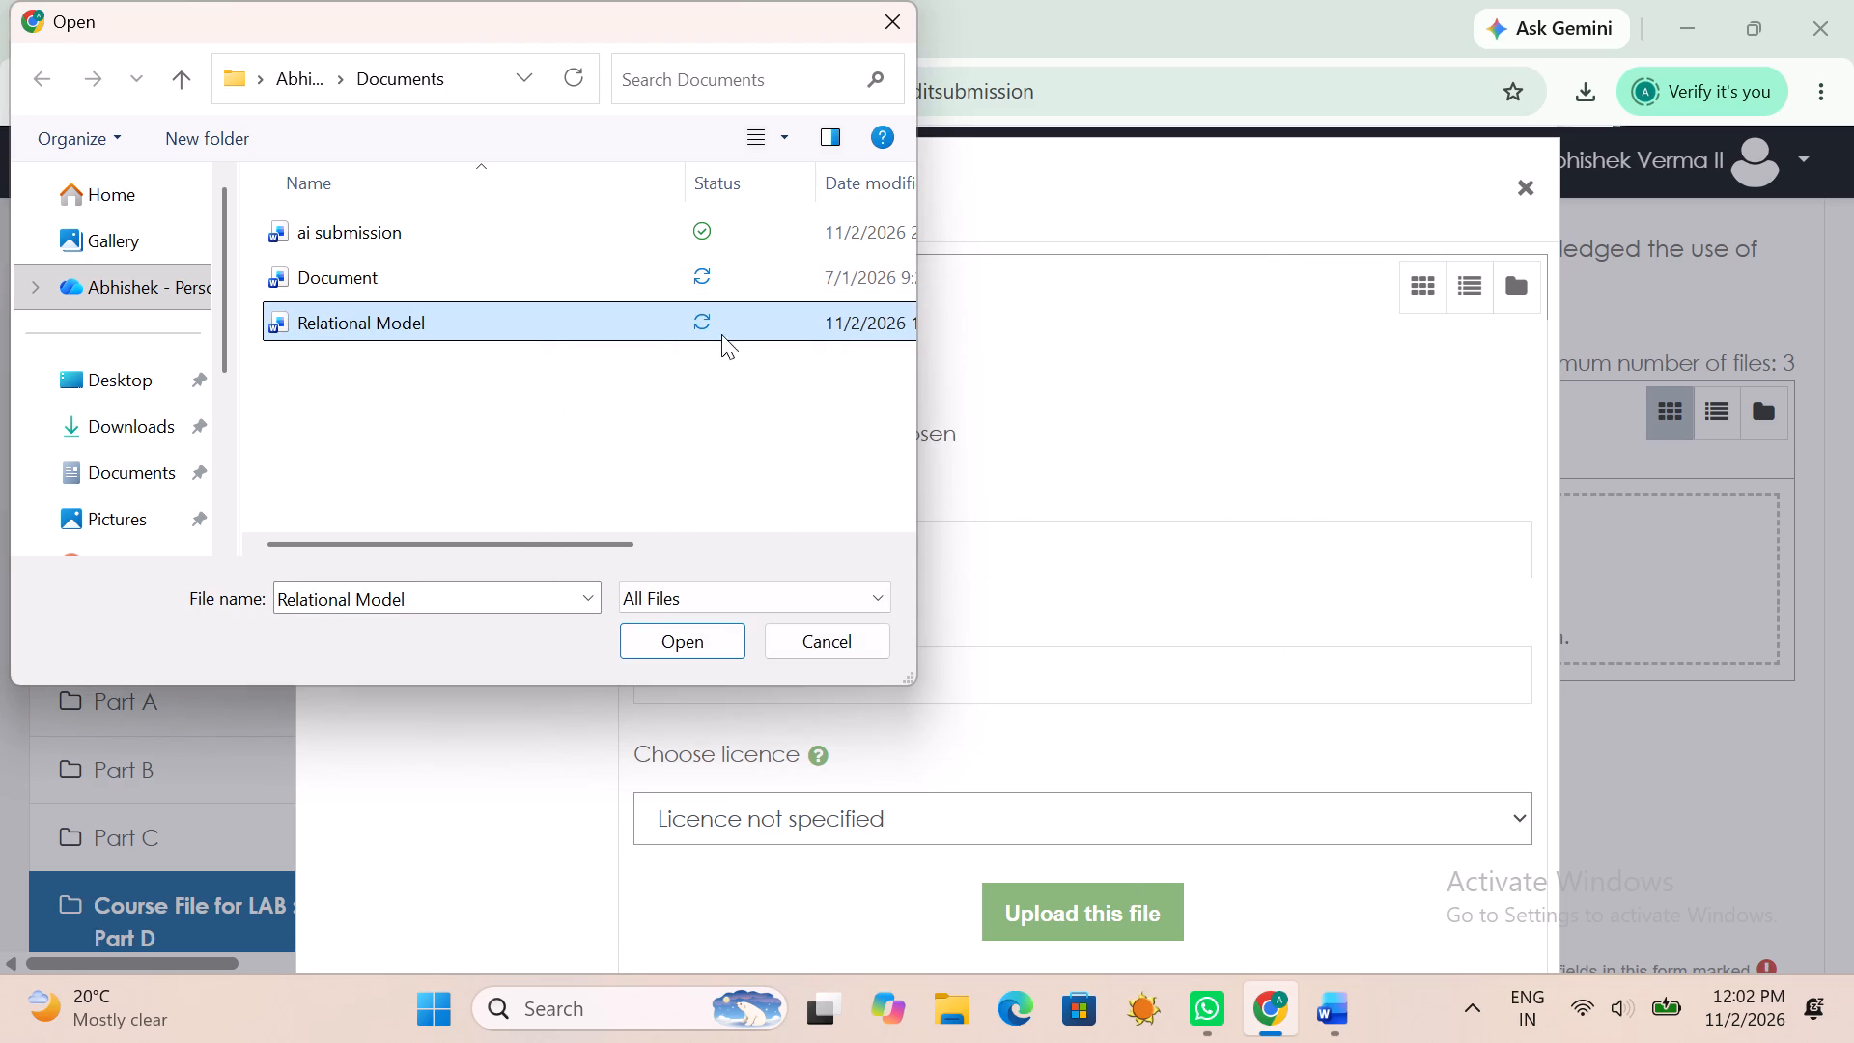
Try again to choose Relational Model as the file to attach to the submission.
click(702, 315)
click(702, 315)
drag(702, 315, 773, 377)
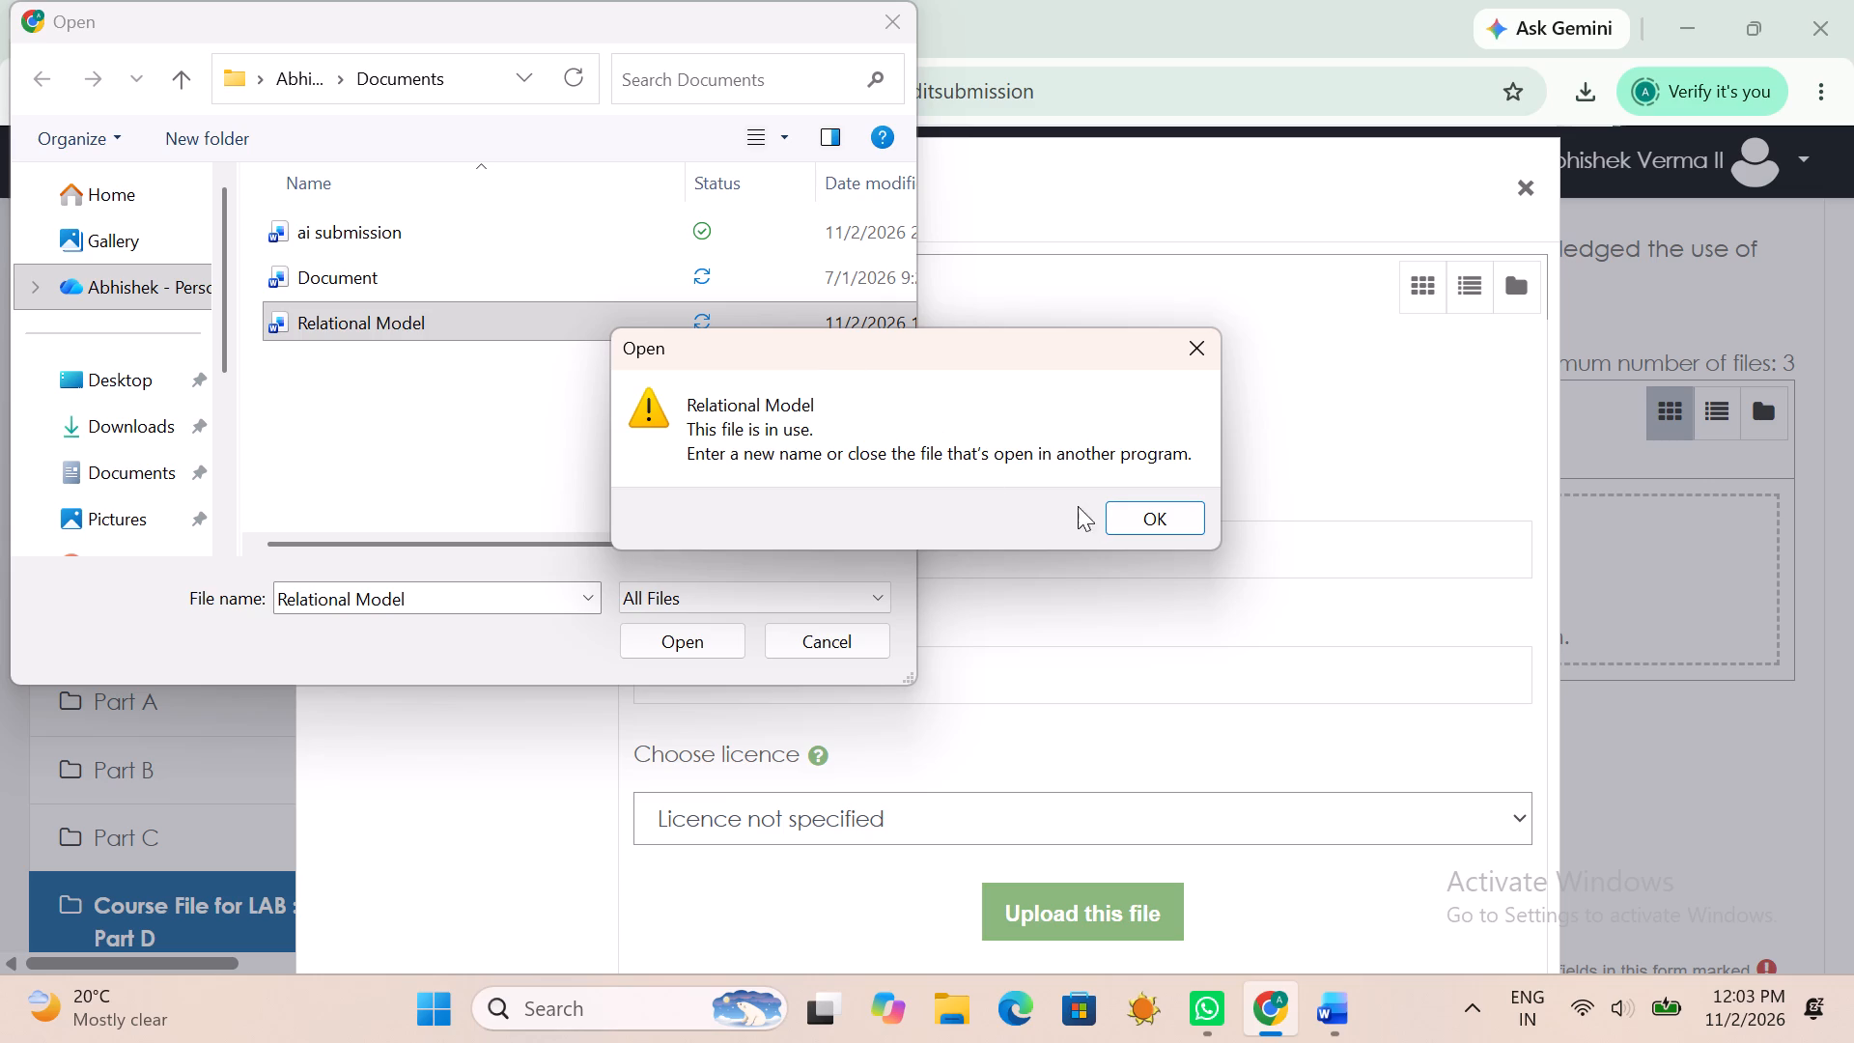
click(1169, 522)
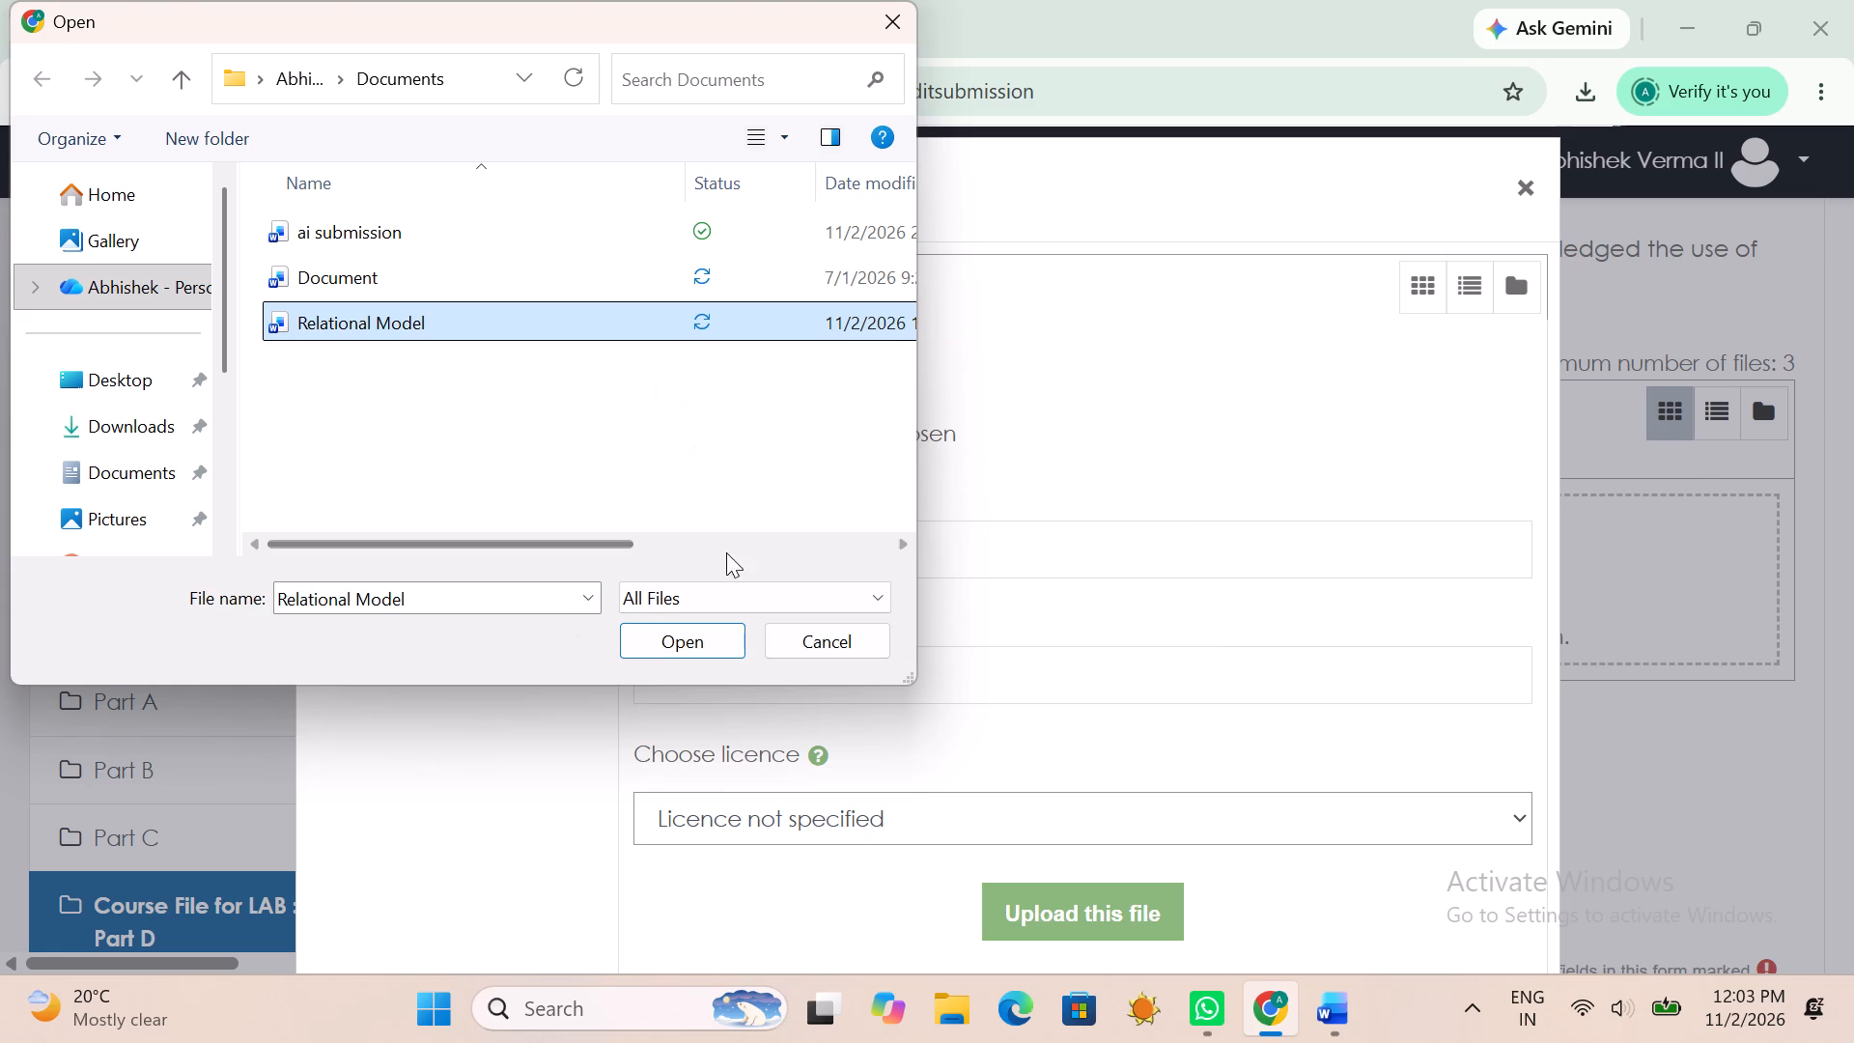
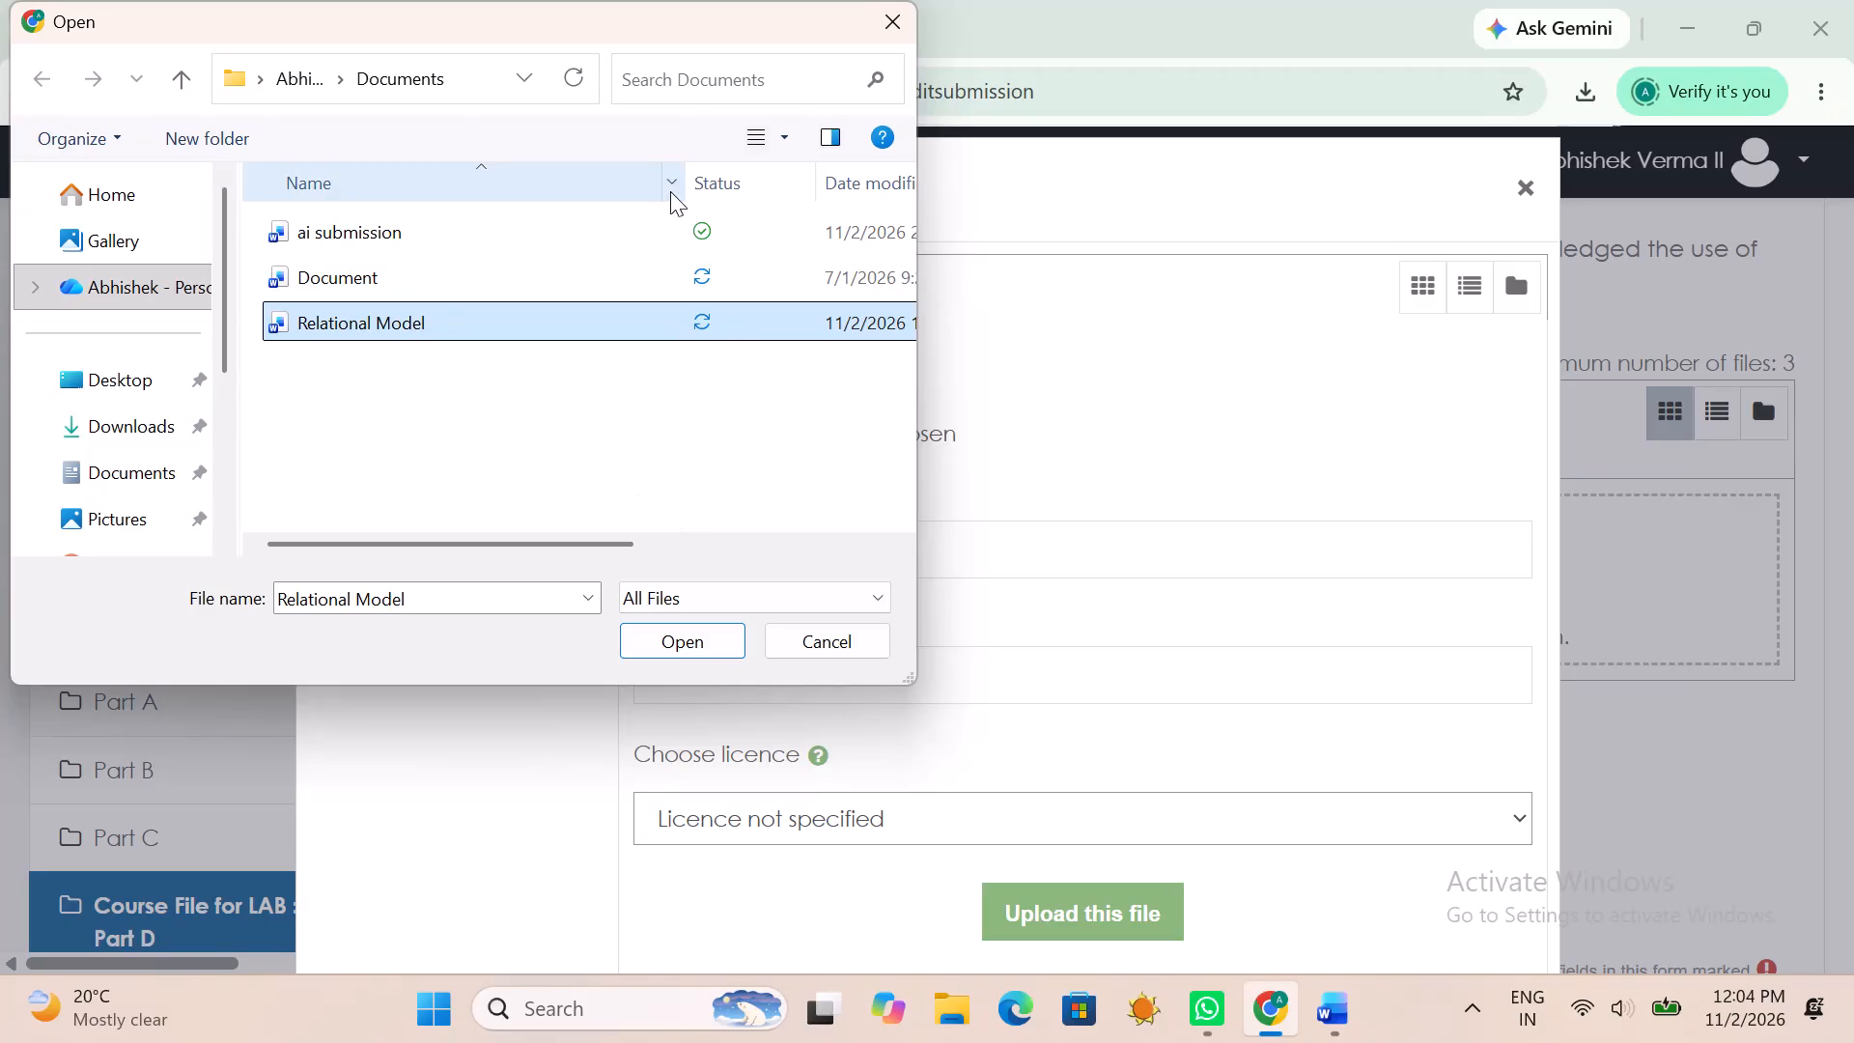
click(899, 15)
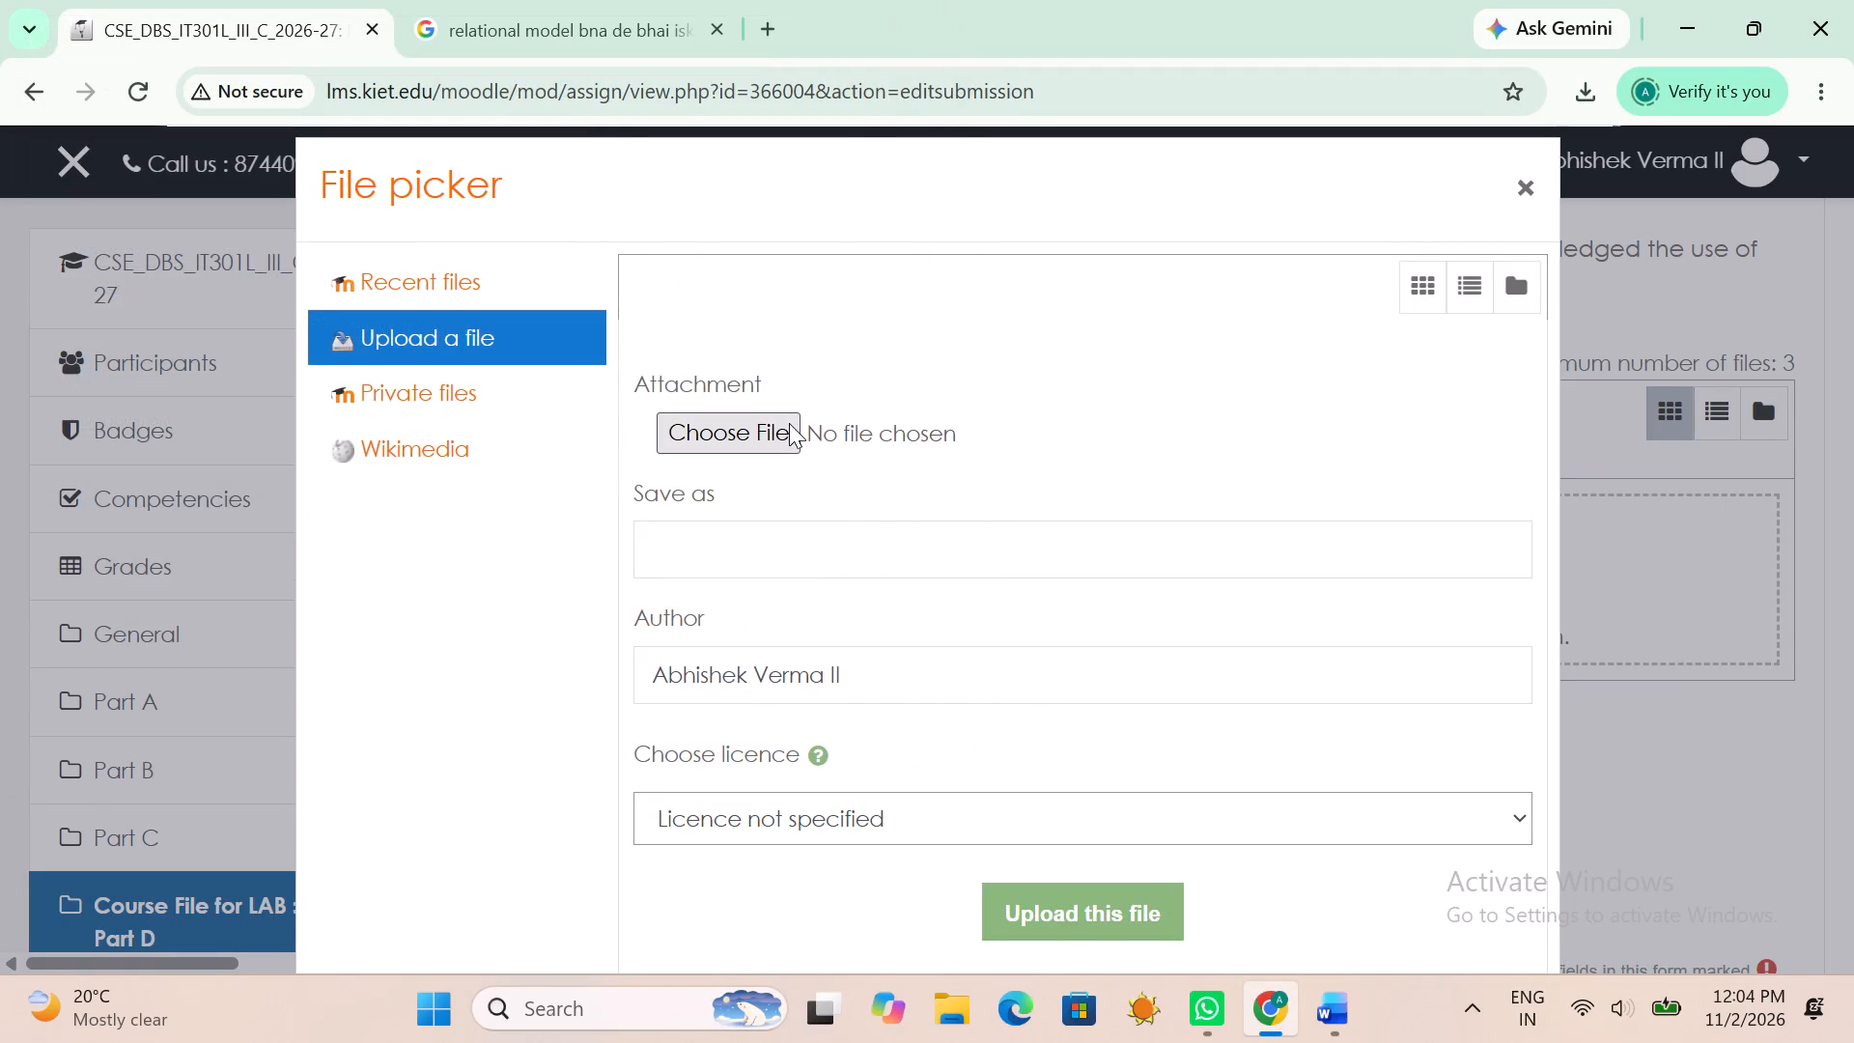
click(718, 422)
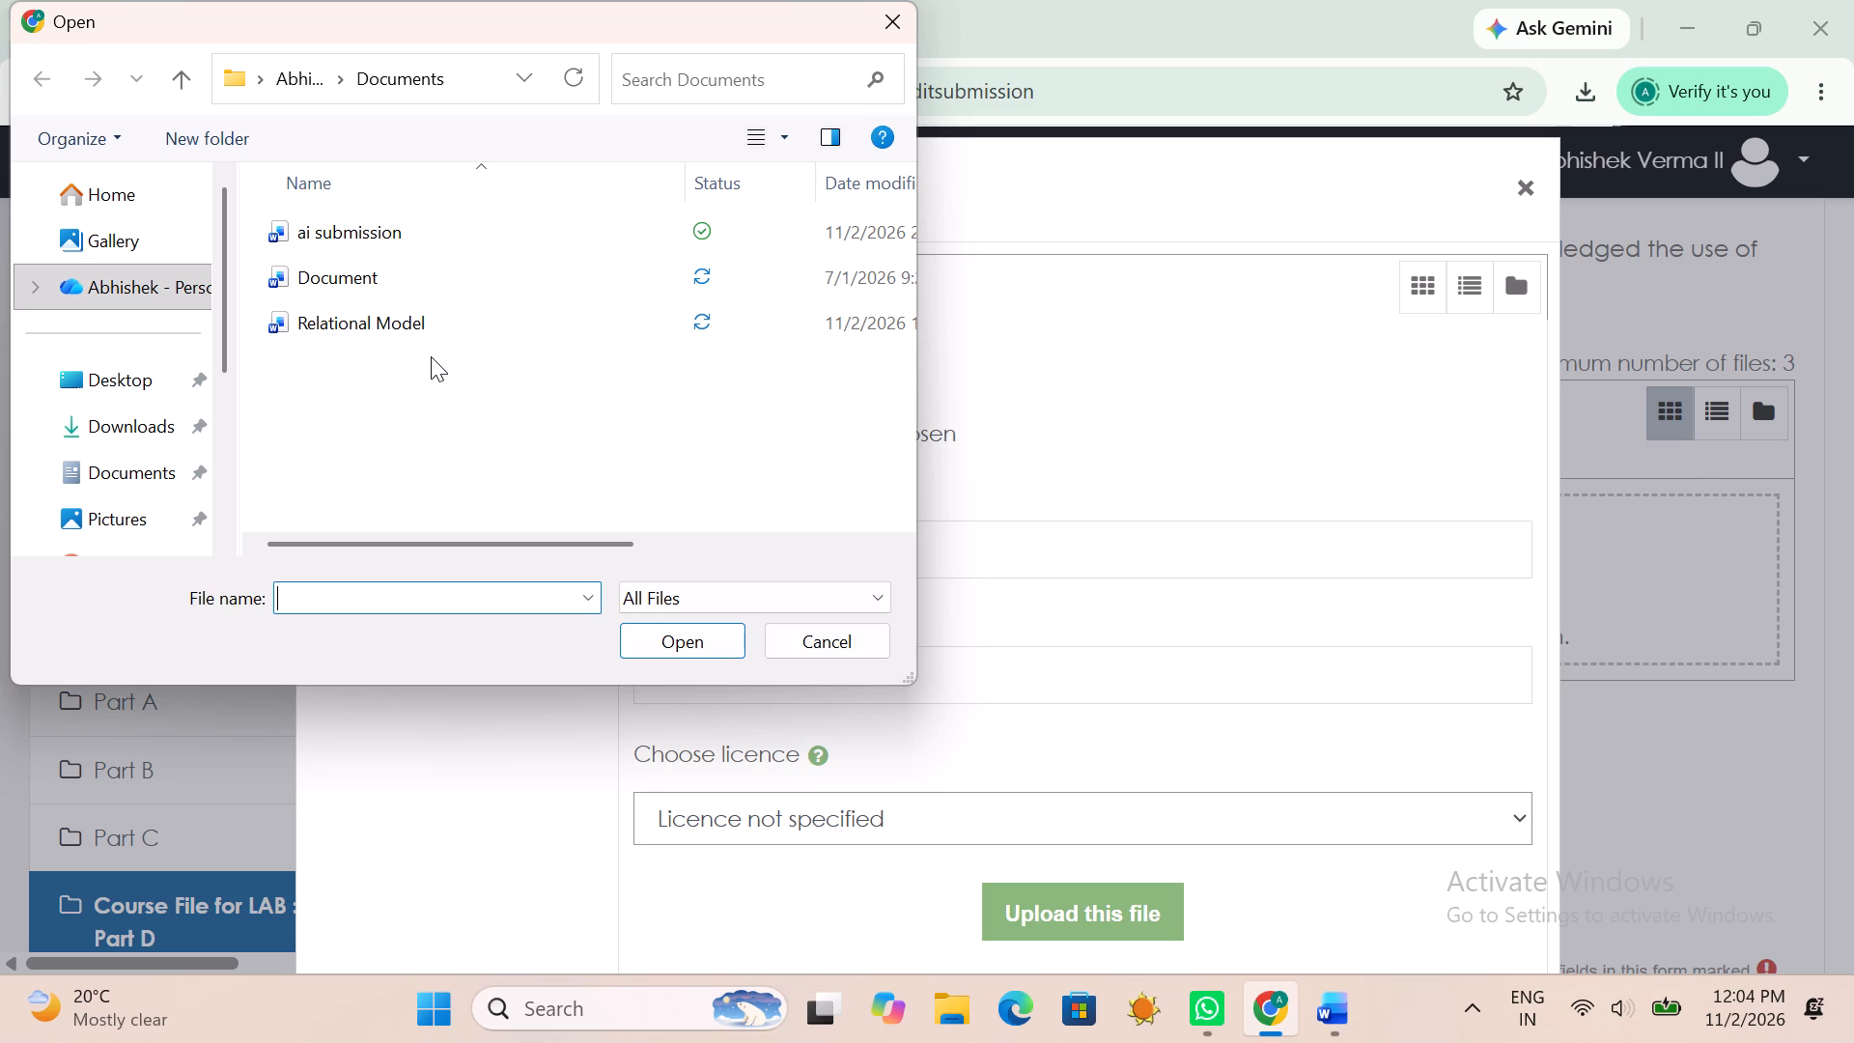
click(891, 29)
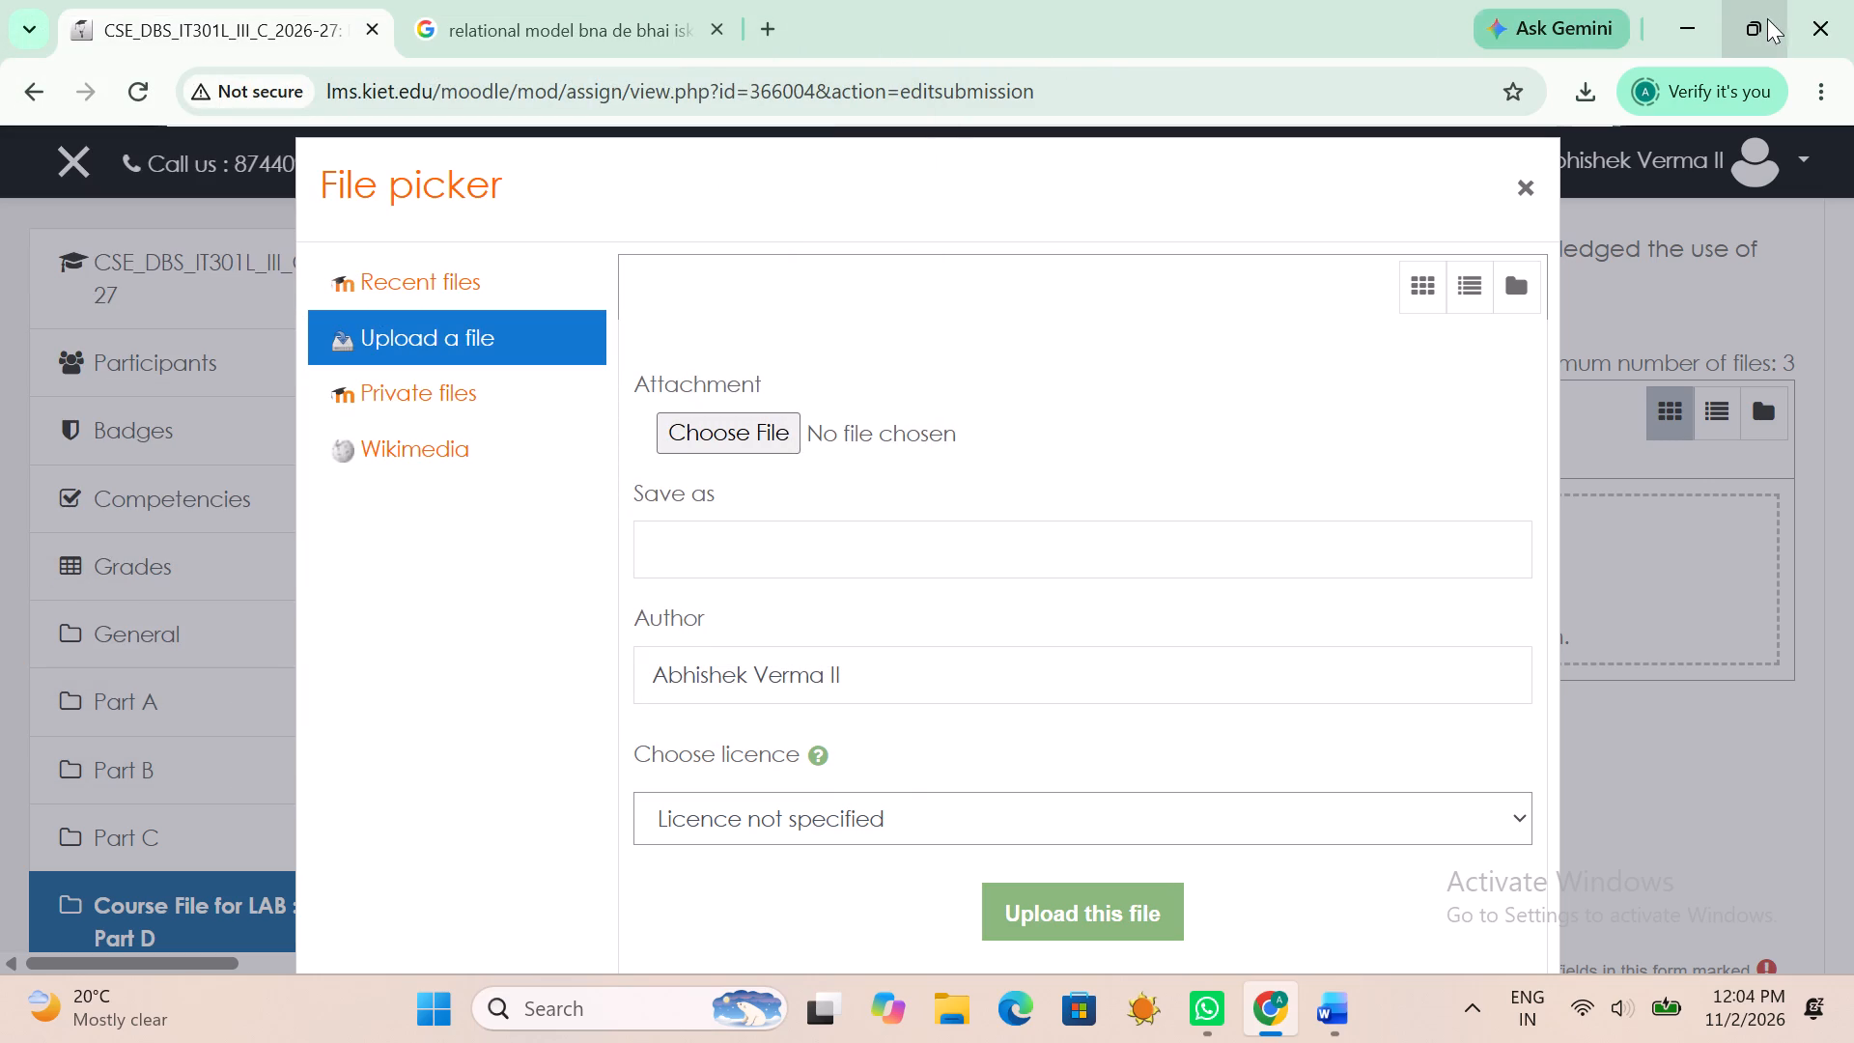
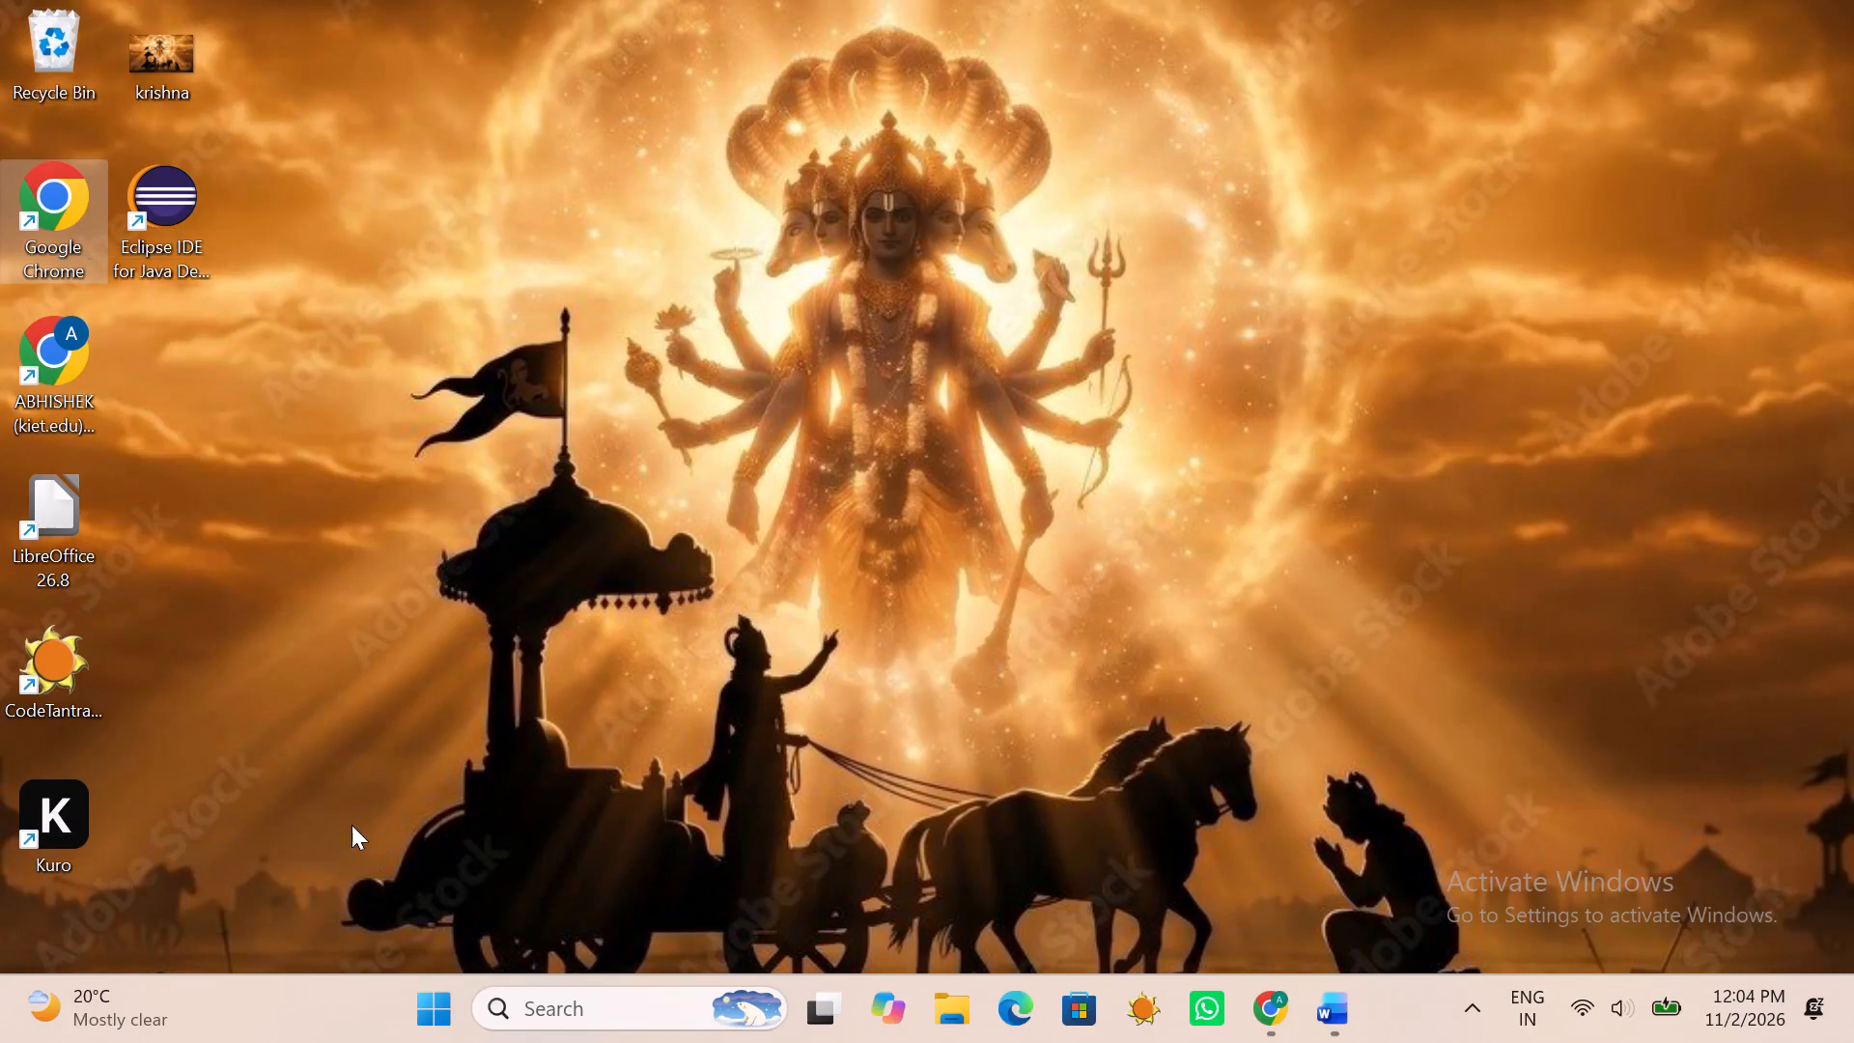
Switch to the open Relational Model document in Word.
click(1356, 1022)
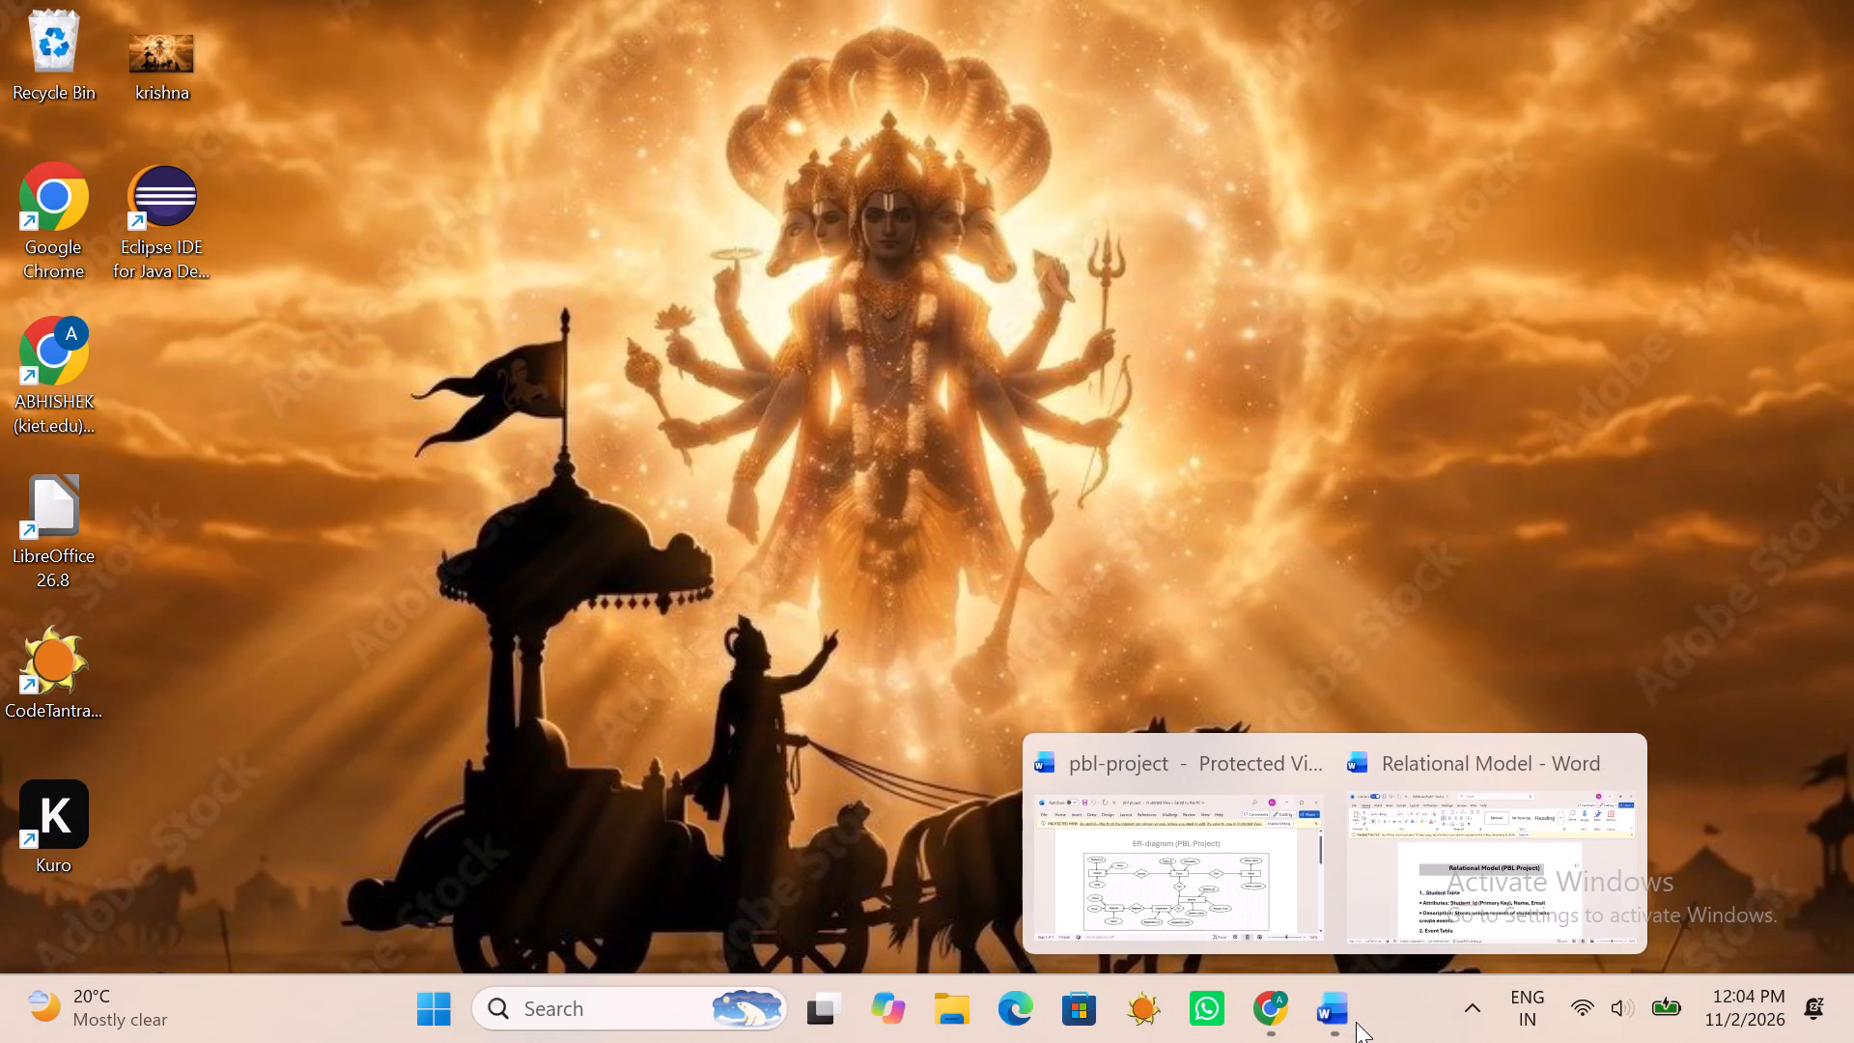
click(1438, 900)
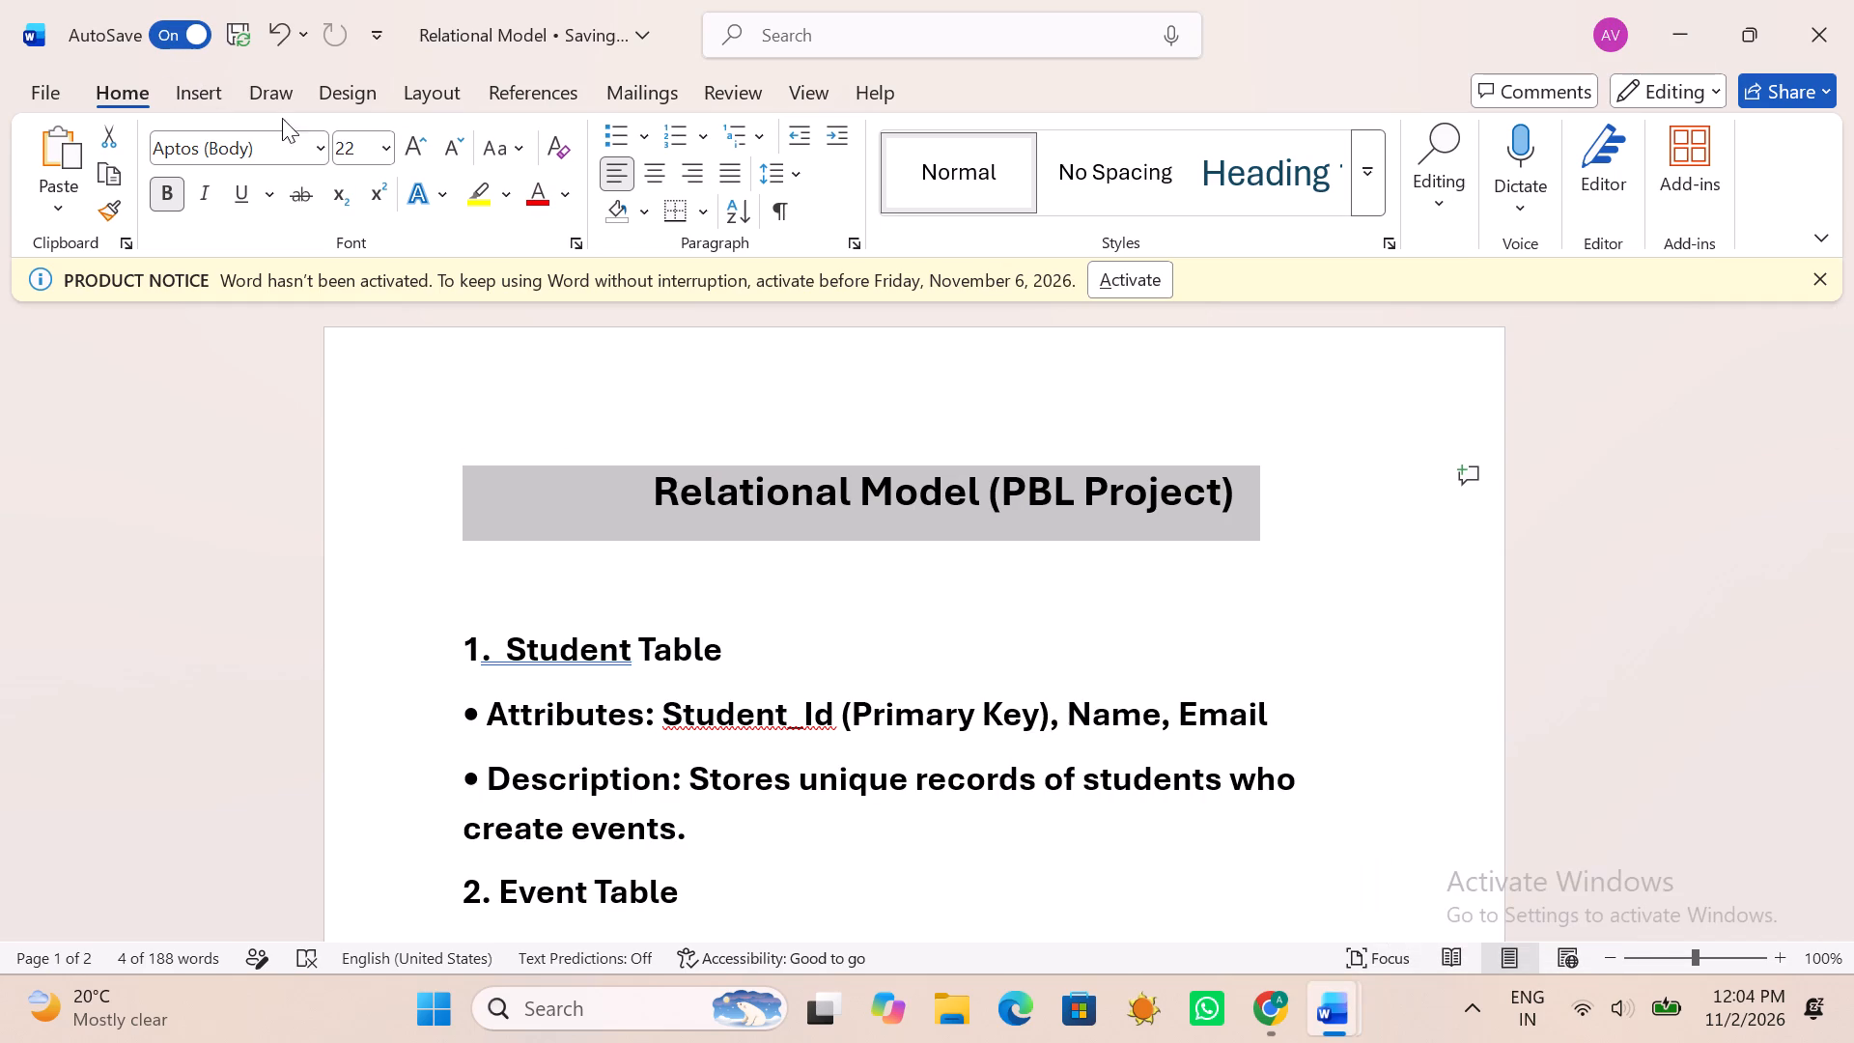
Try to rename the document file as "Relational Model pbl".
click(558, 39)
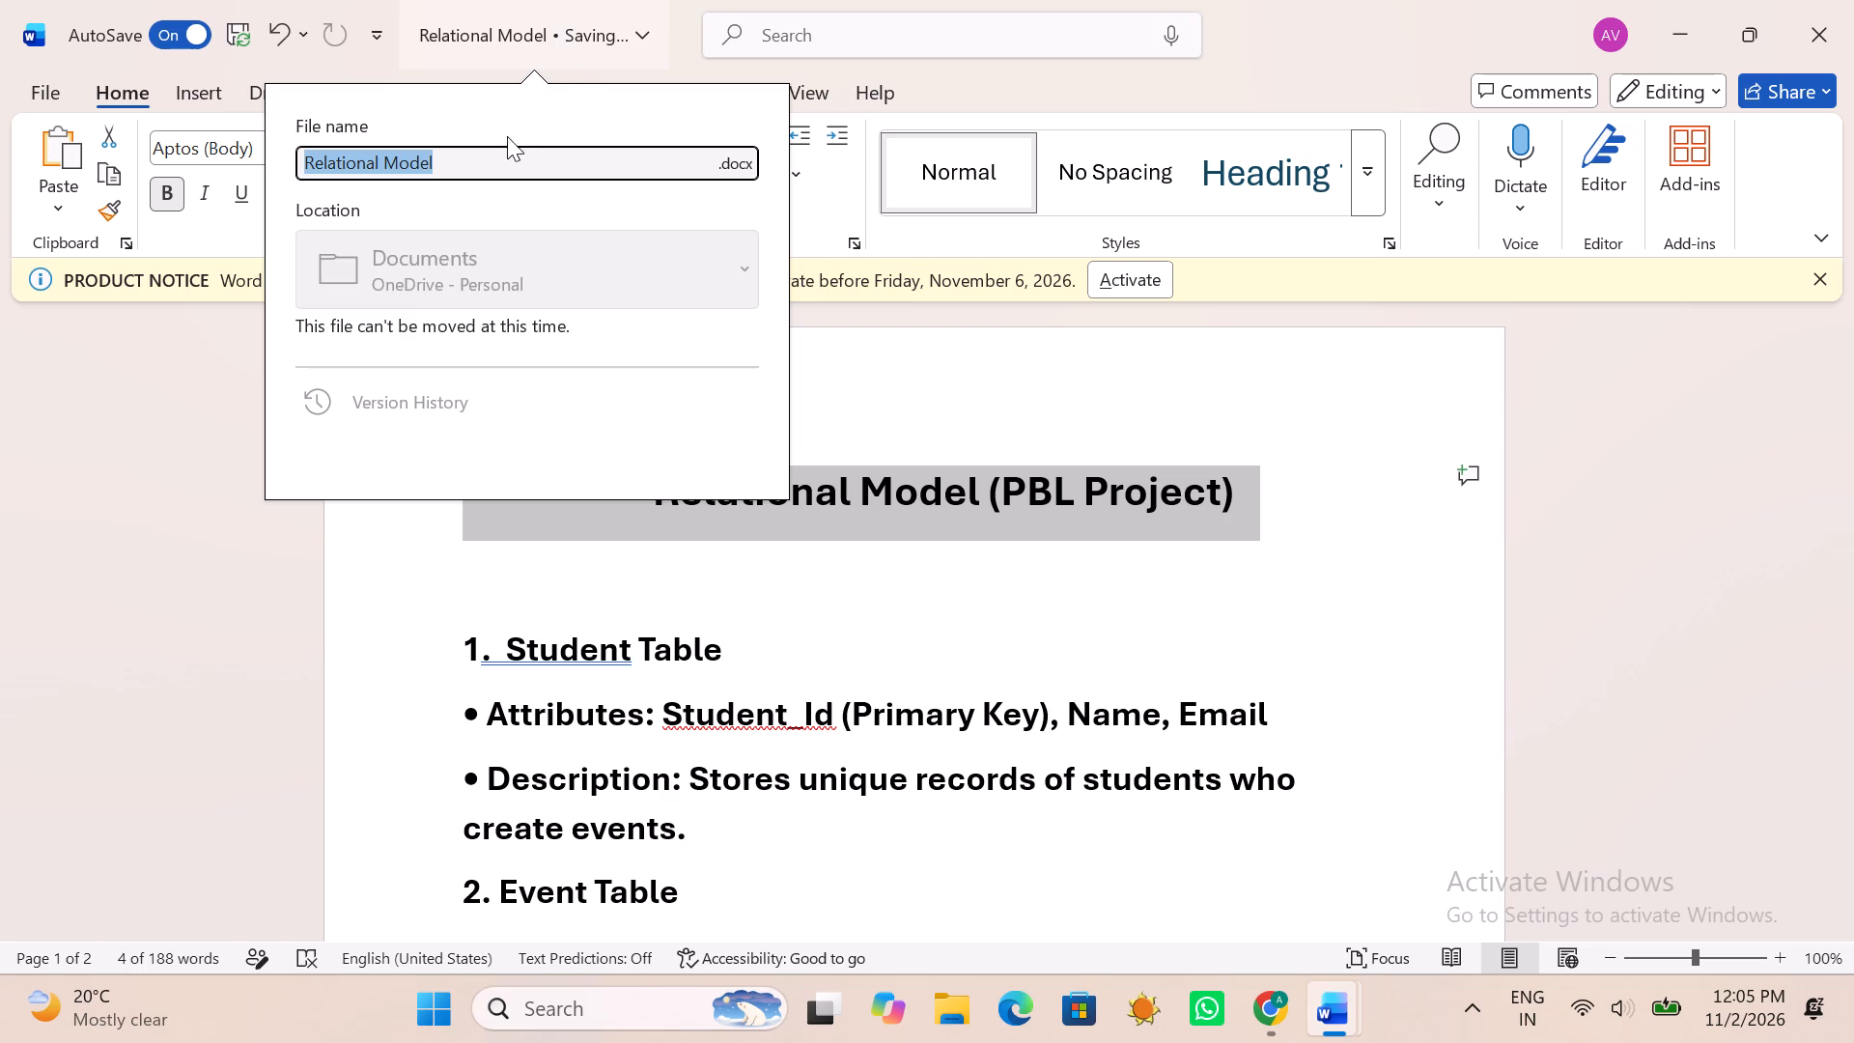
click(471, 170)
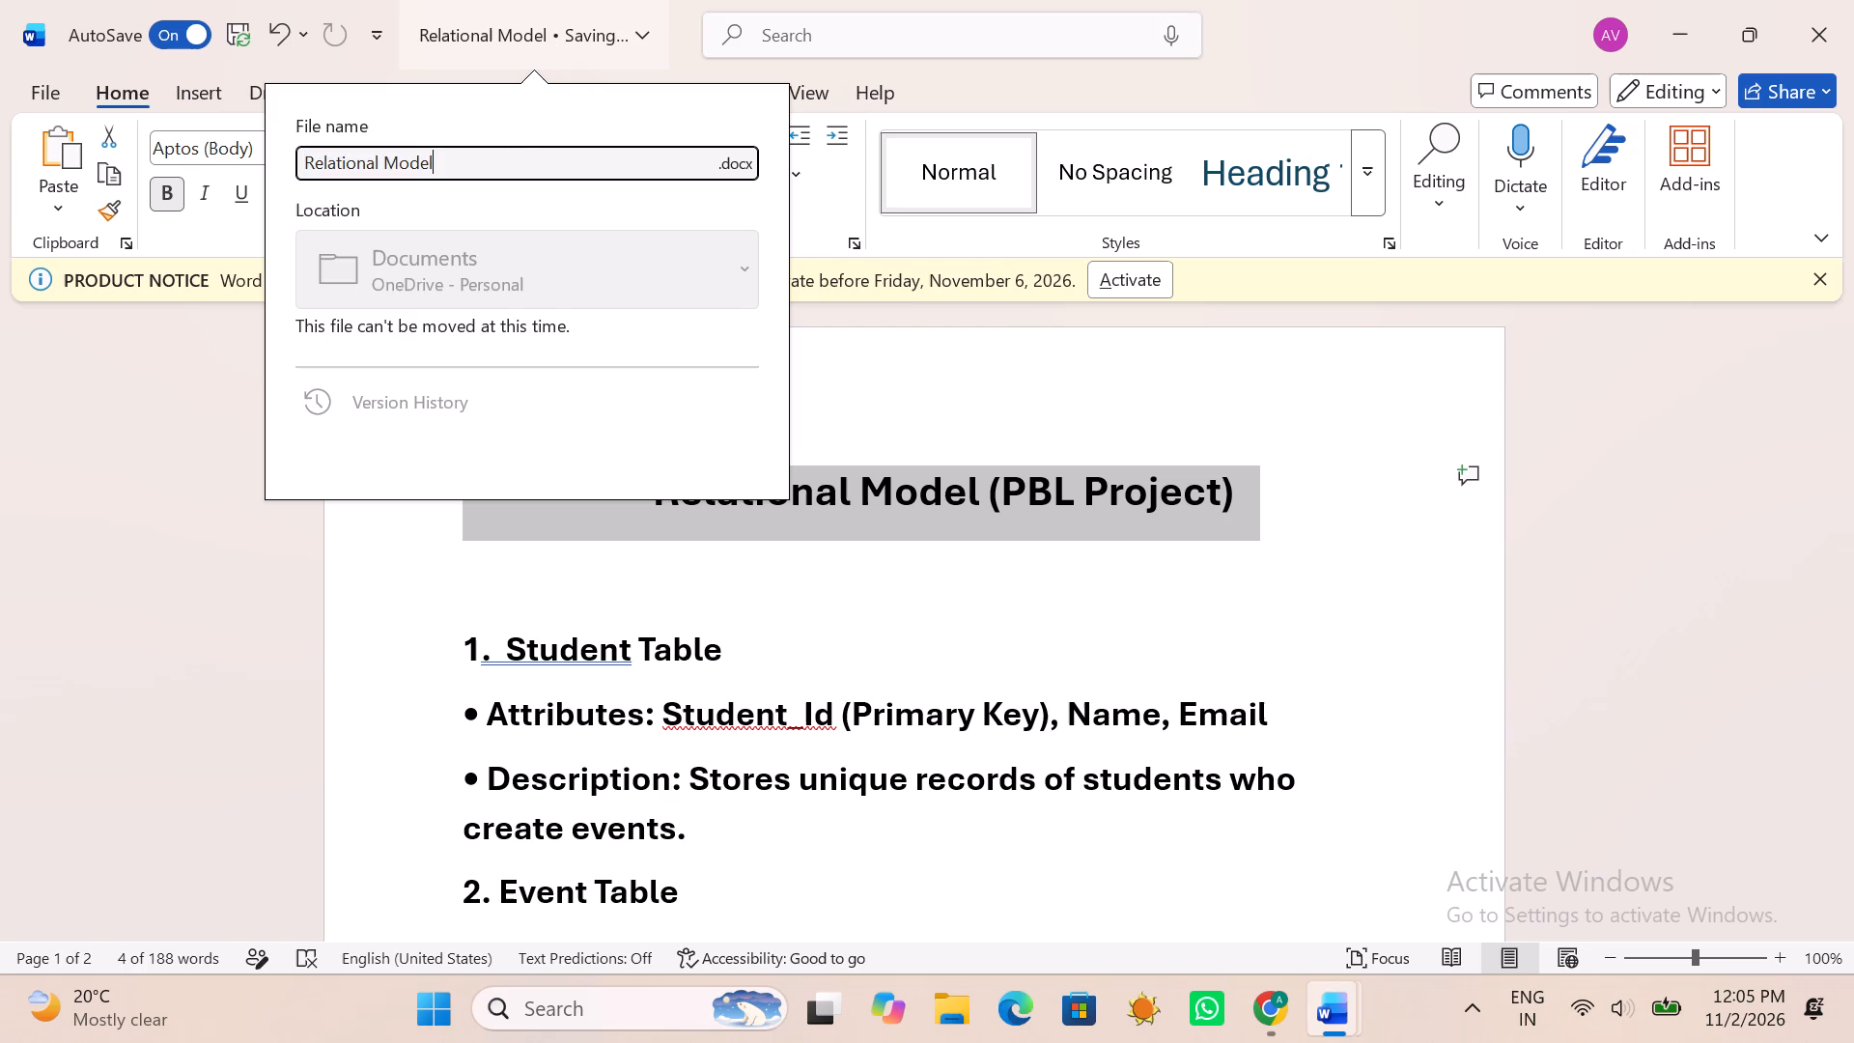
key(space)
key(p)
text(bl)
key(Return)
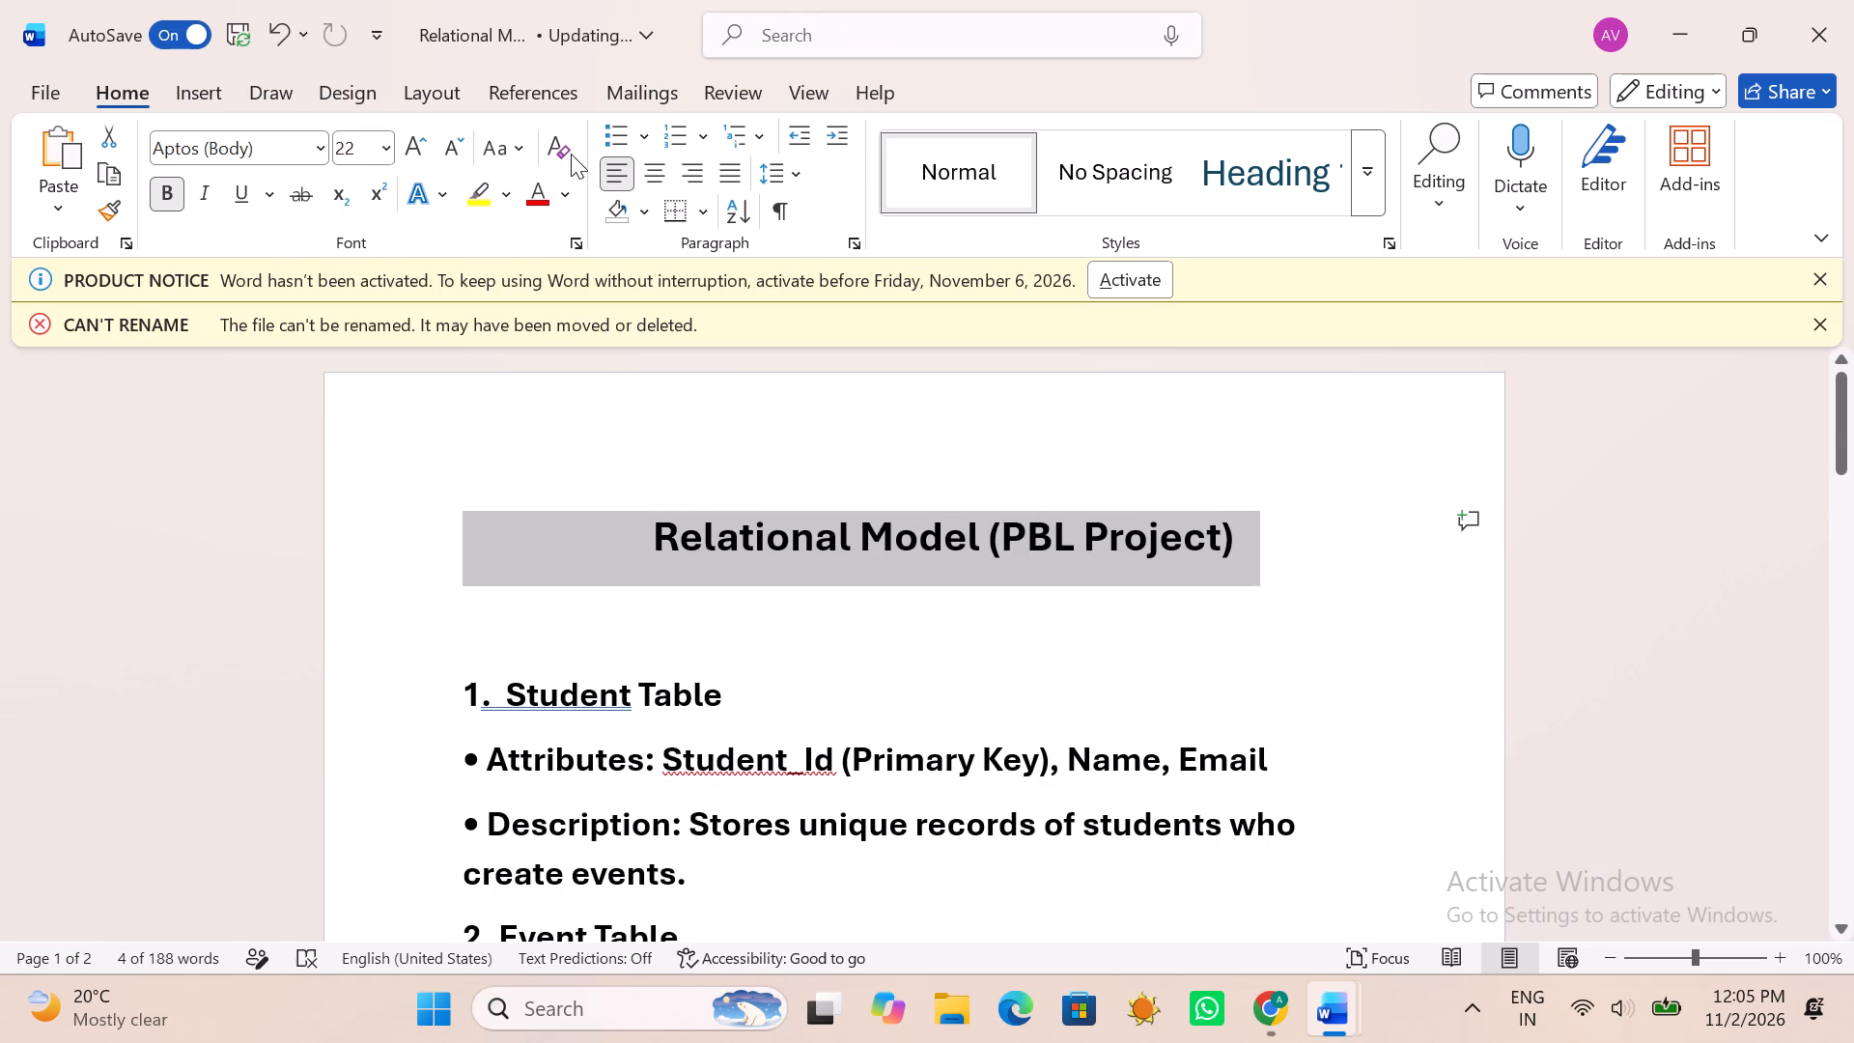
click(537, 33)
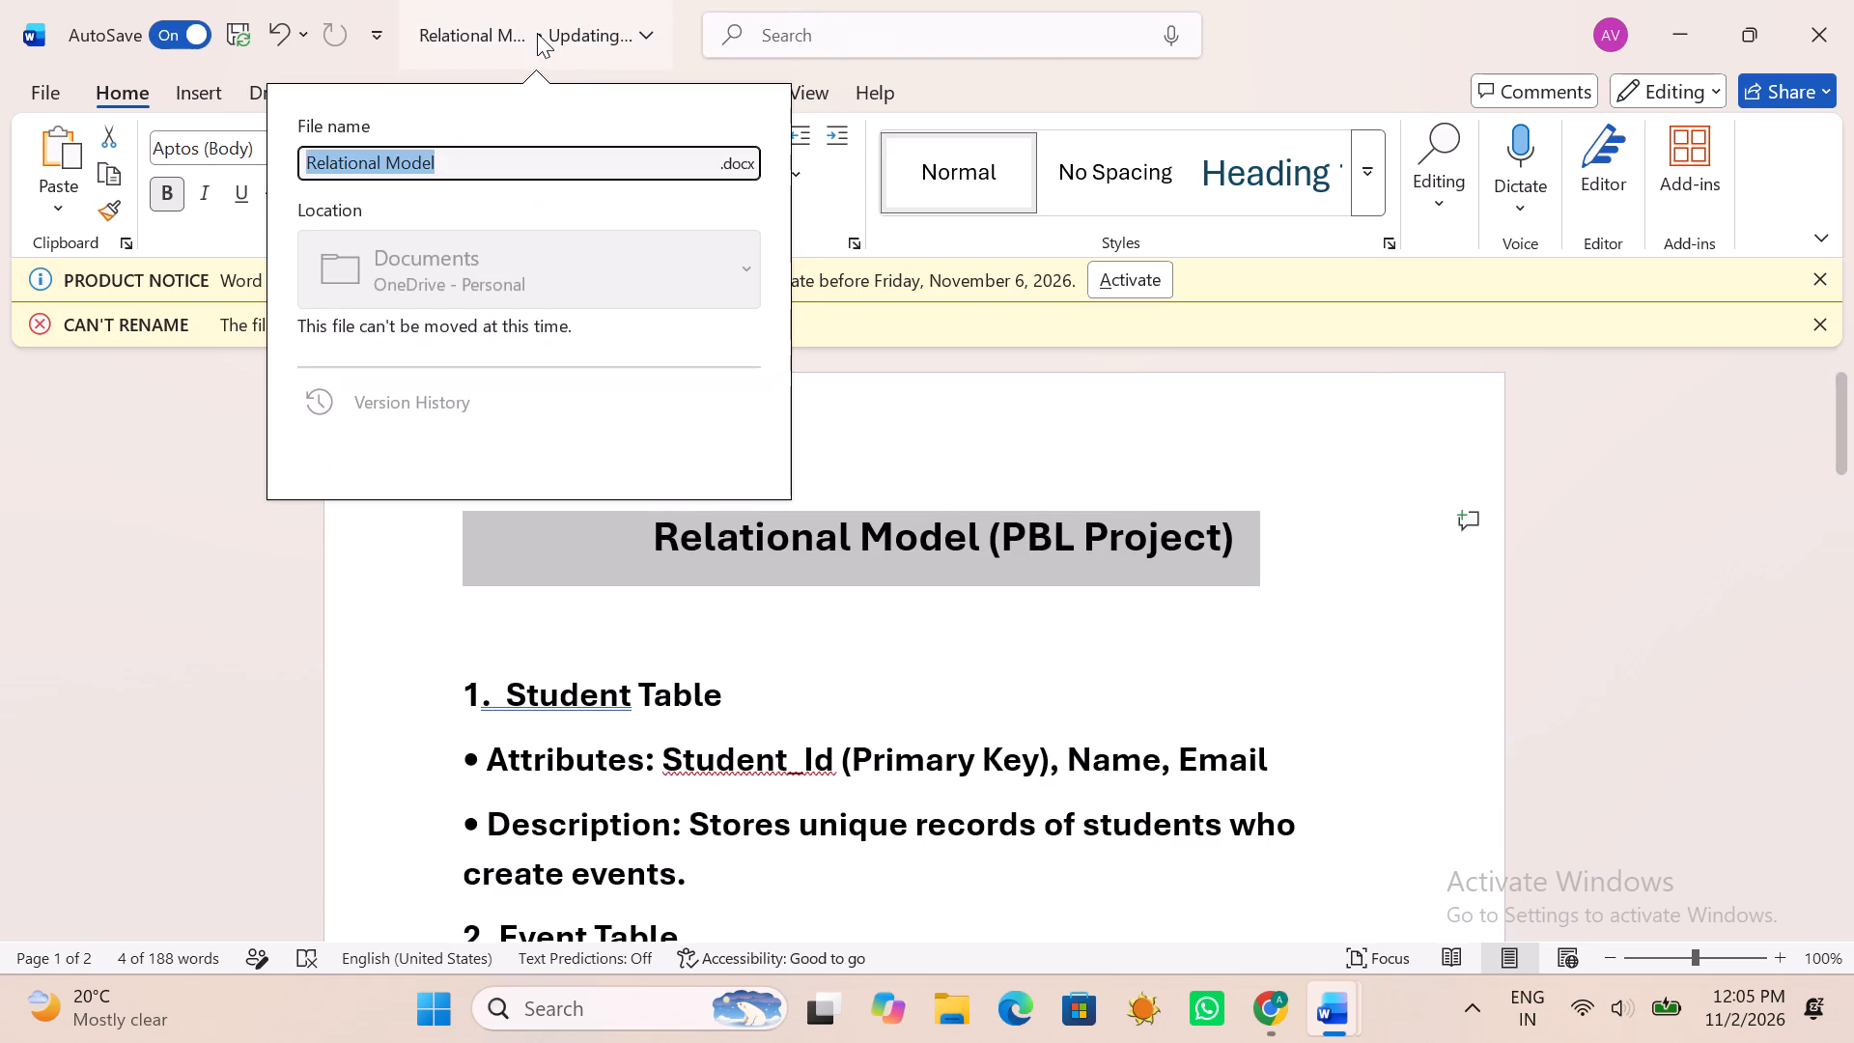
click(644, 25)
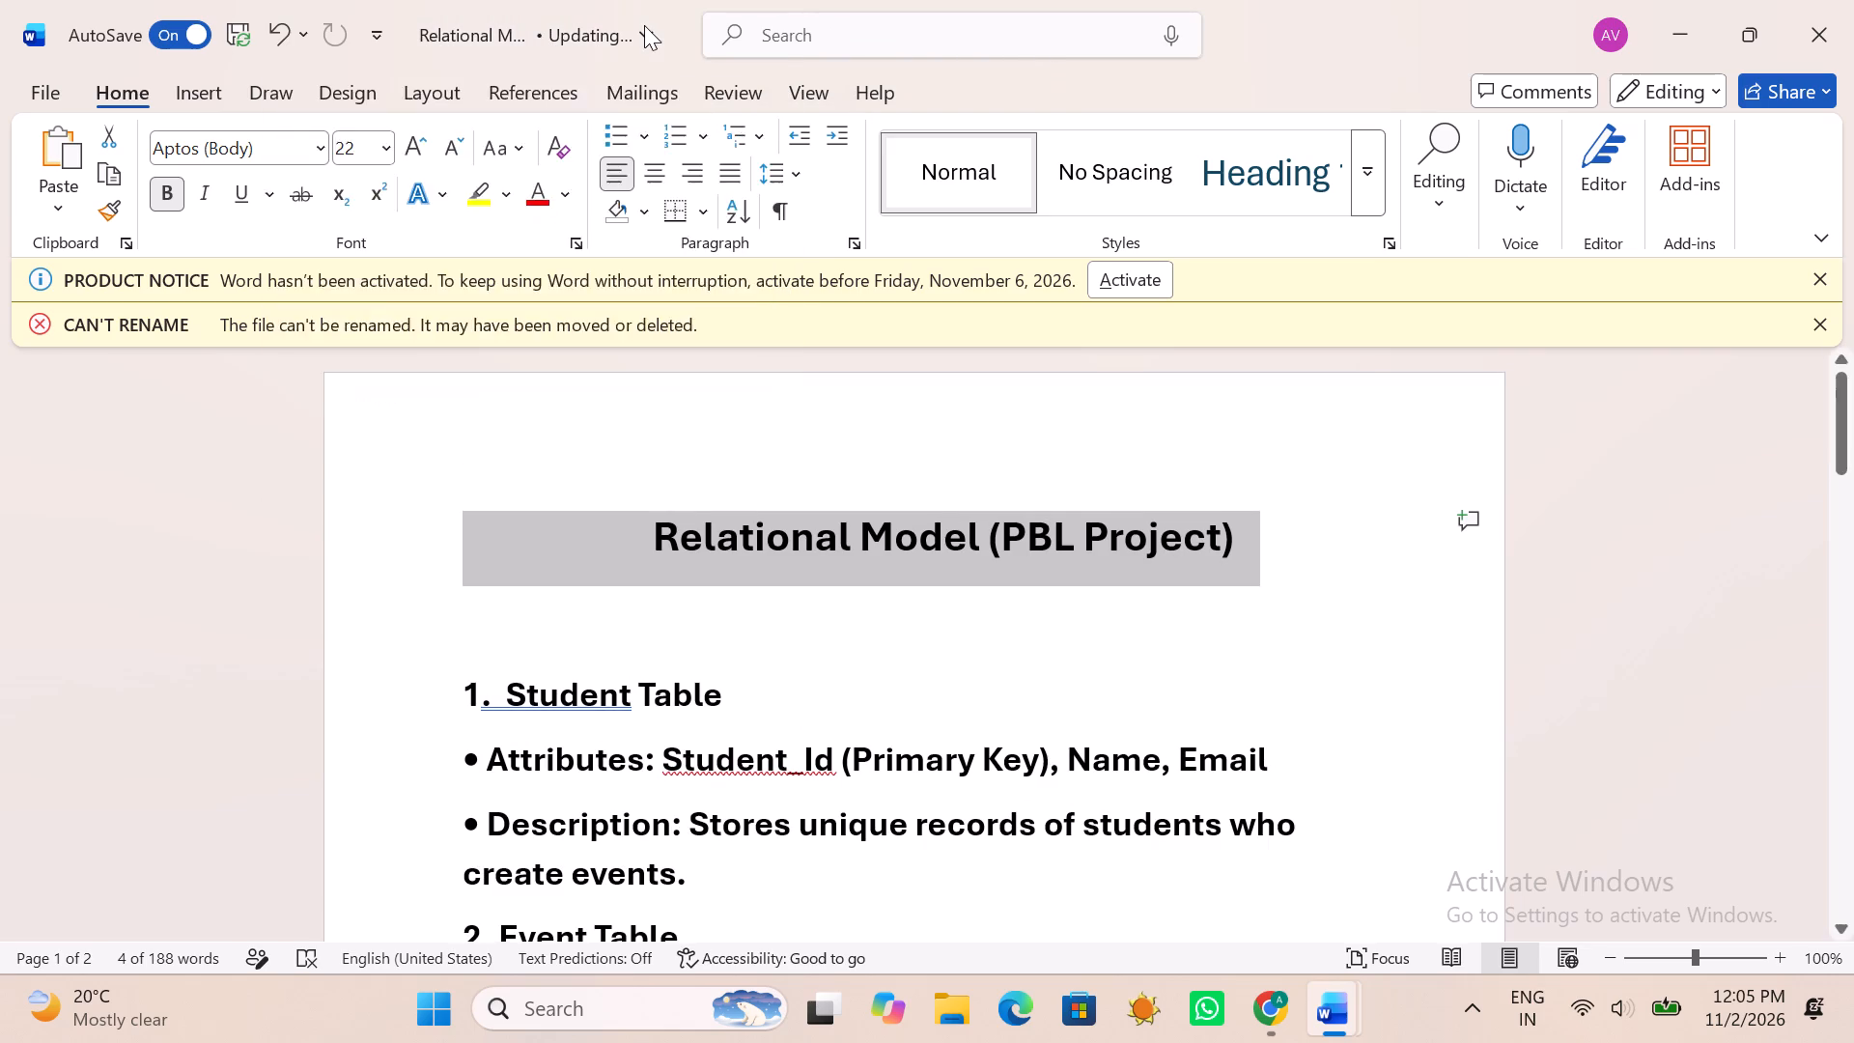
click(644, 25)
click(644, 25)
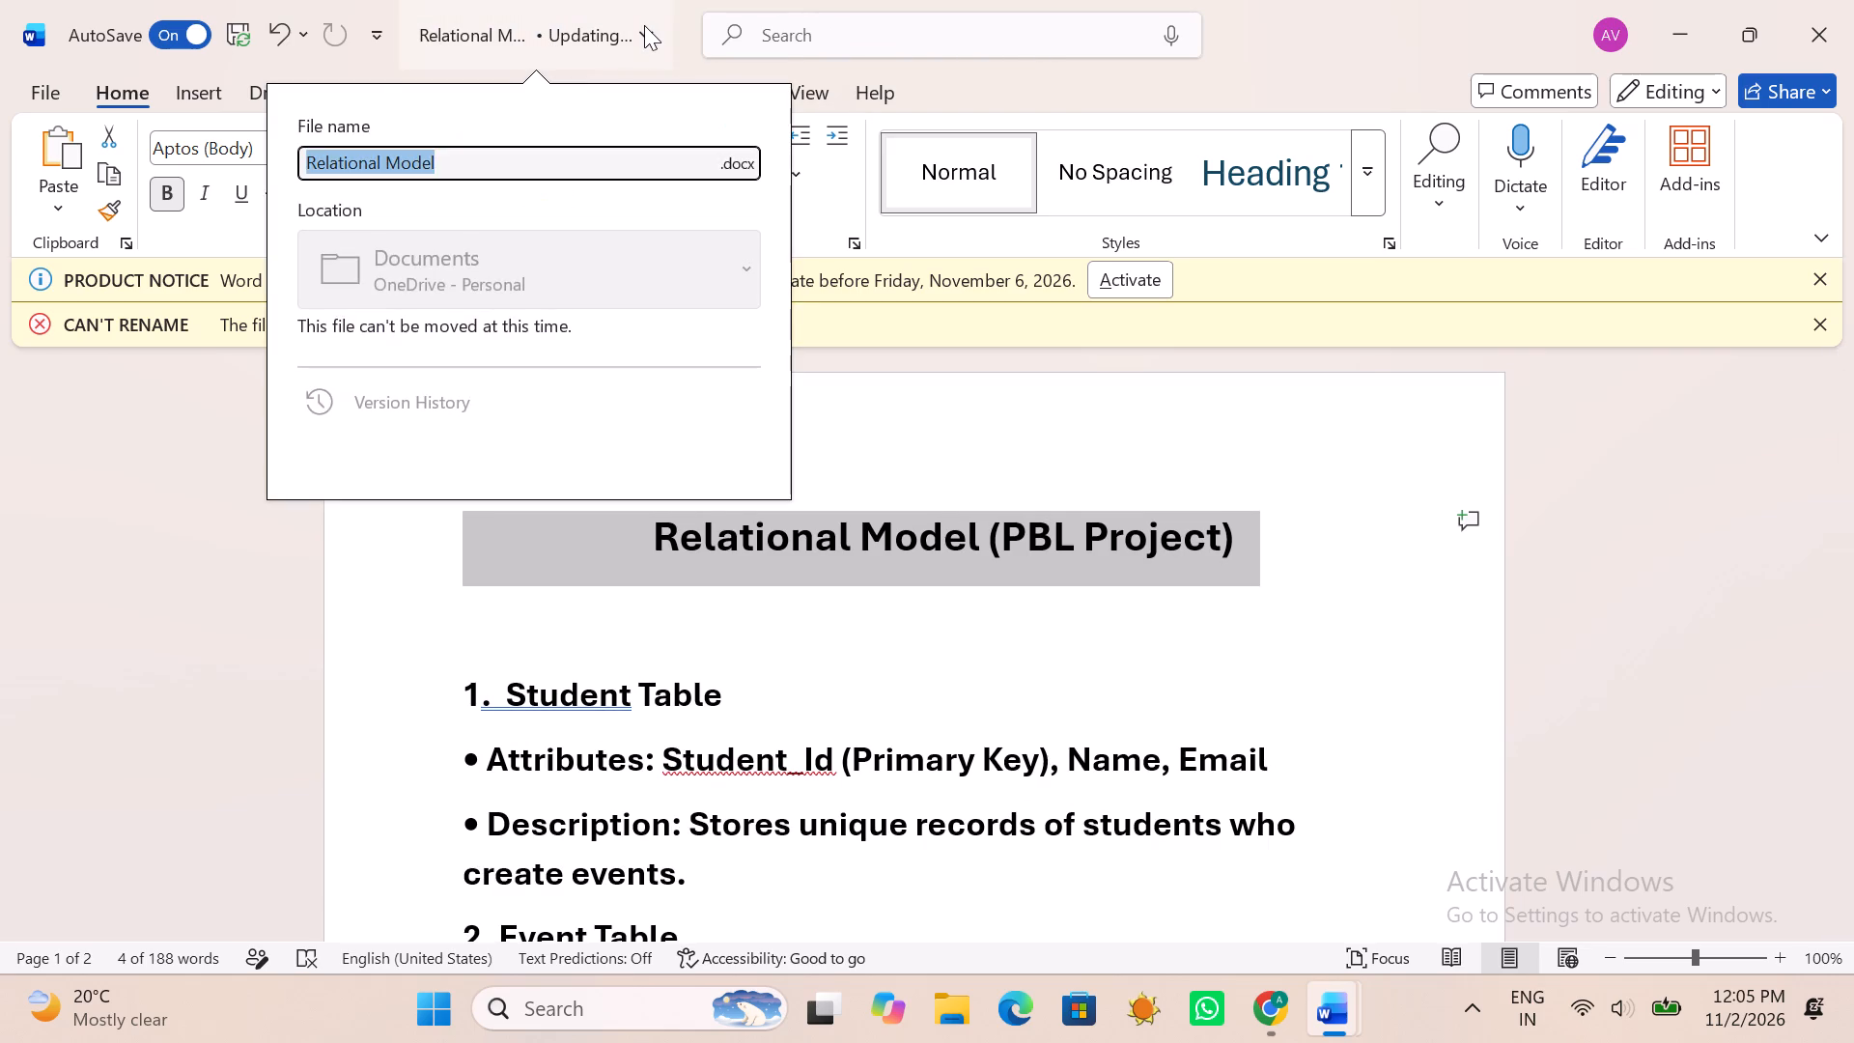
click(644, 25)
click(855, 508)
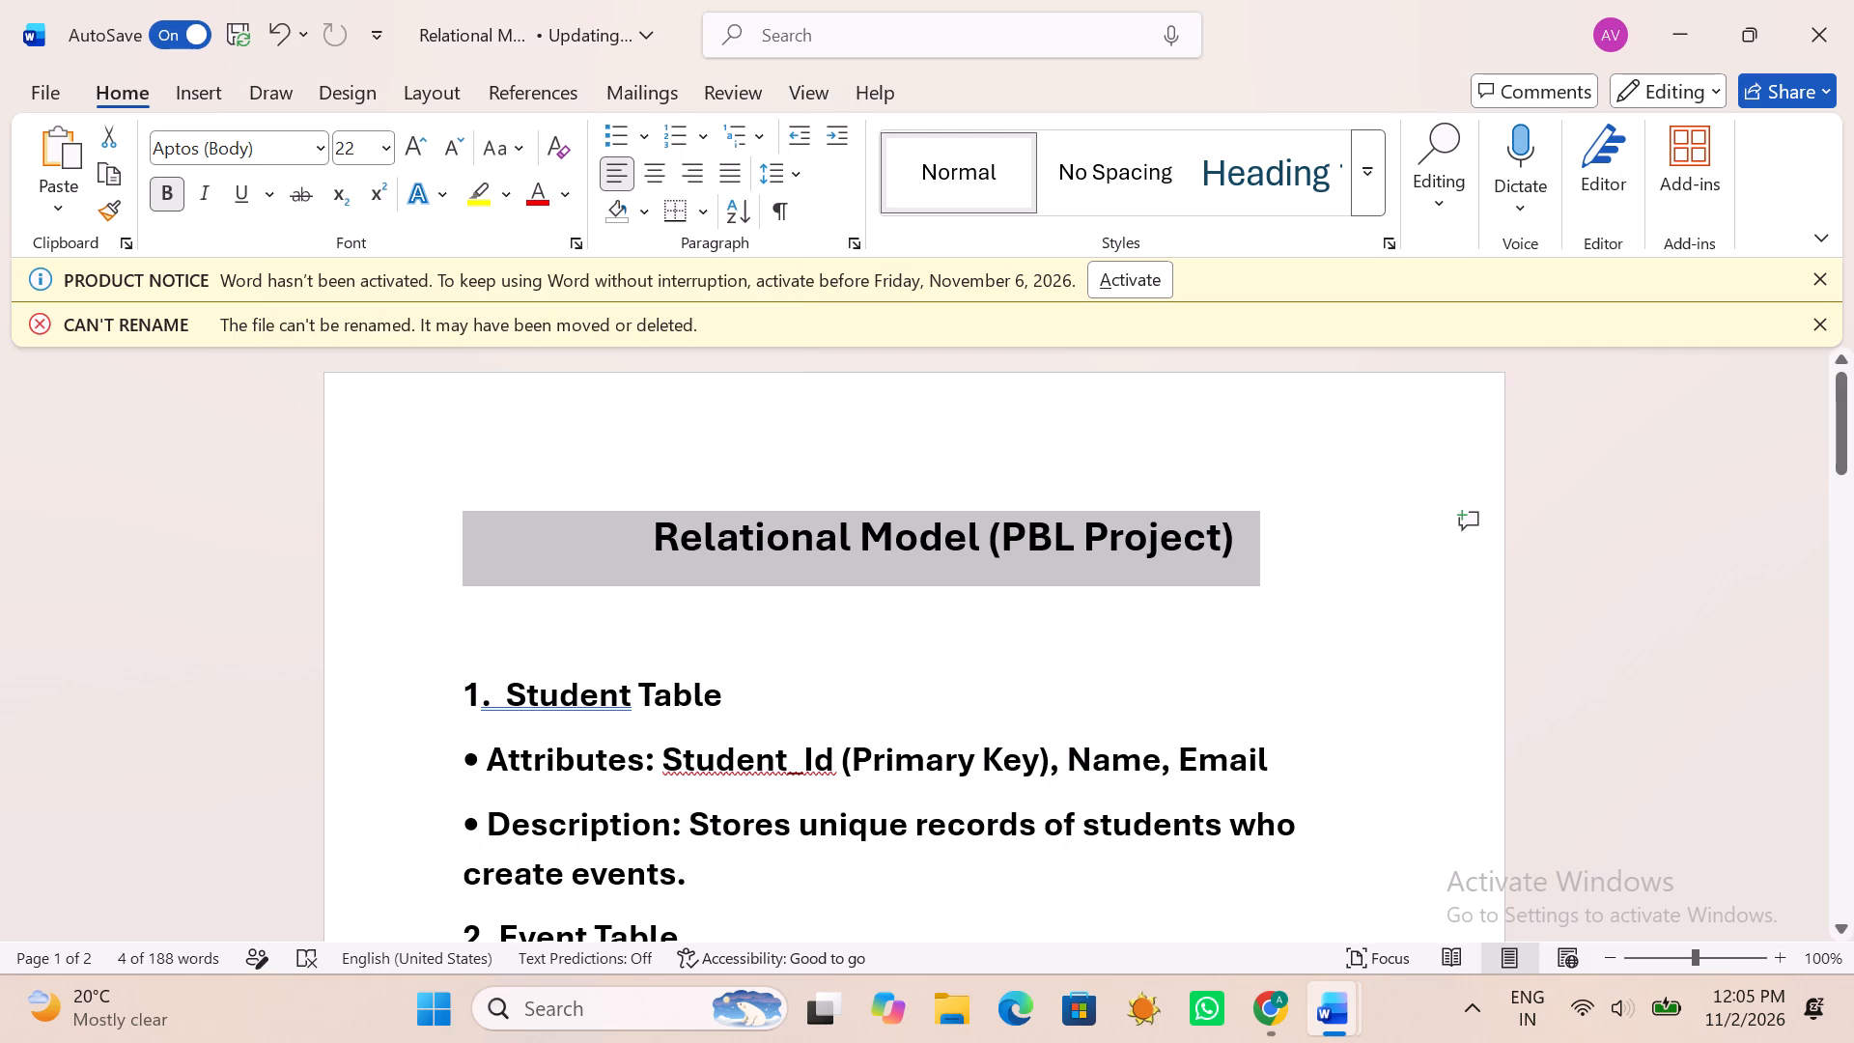
Review the whole Relational Model document, from the title through the Registration Table section, and return to its beginning.
click(1022, 618)
scroll(974, 673, down, 1)
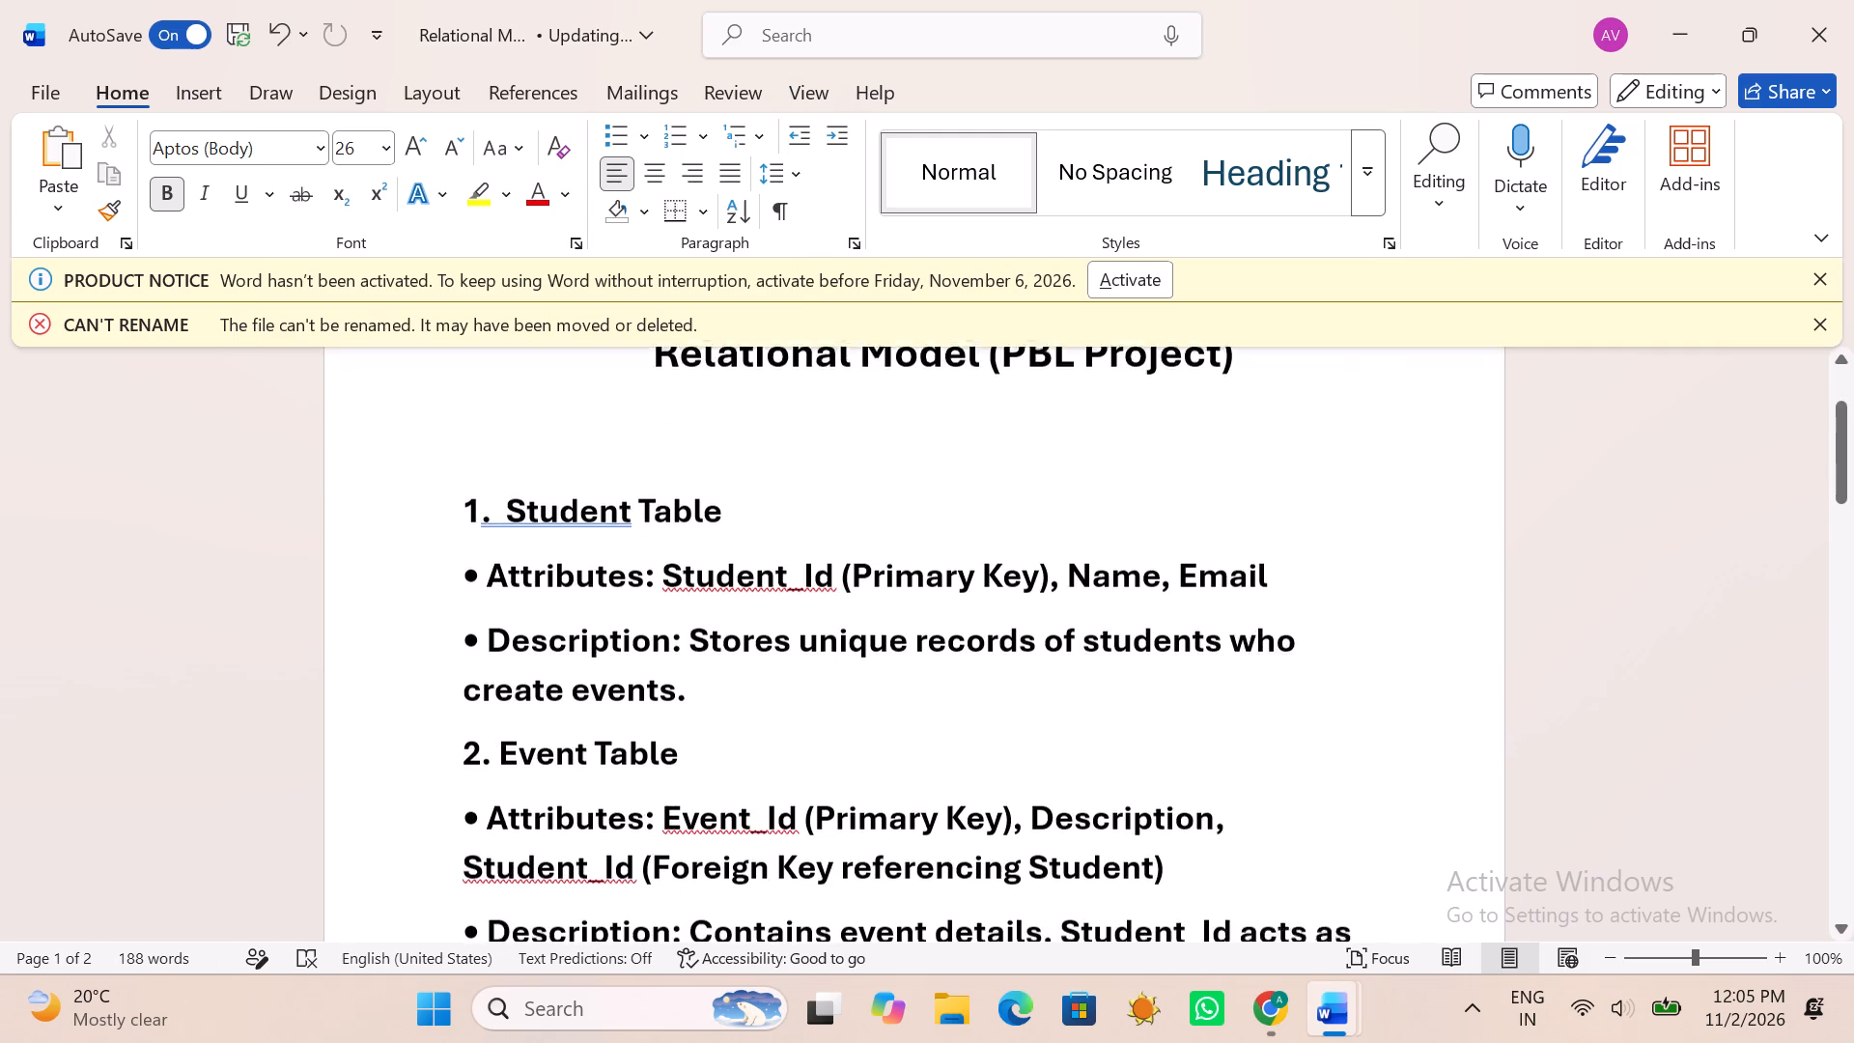
scroll(974, 673, down, 5)
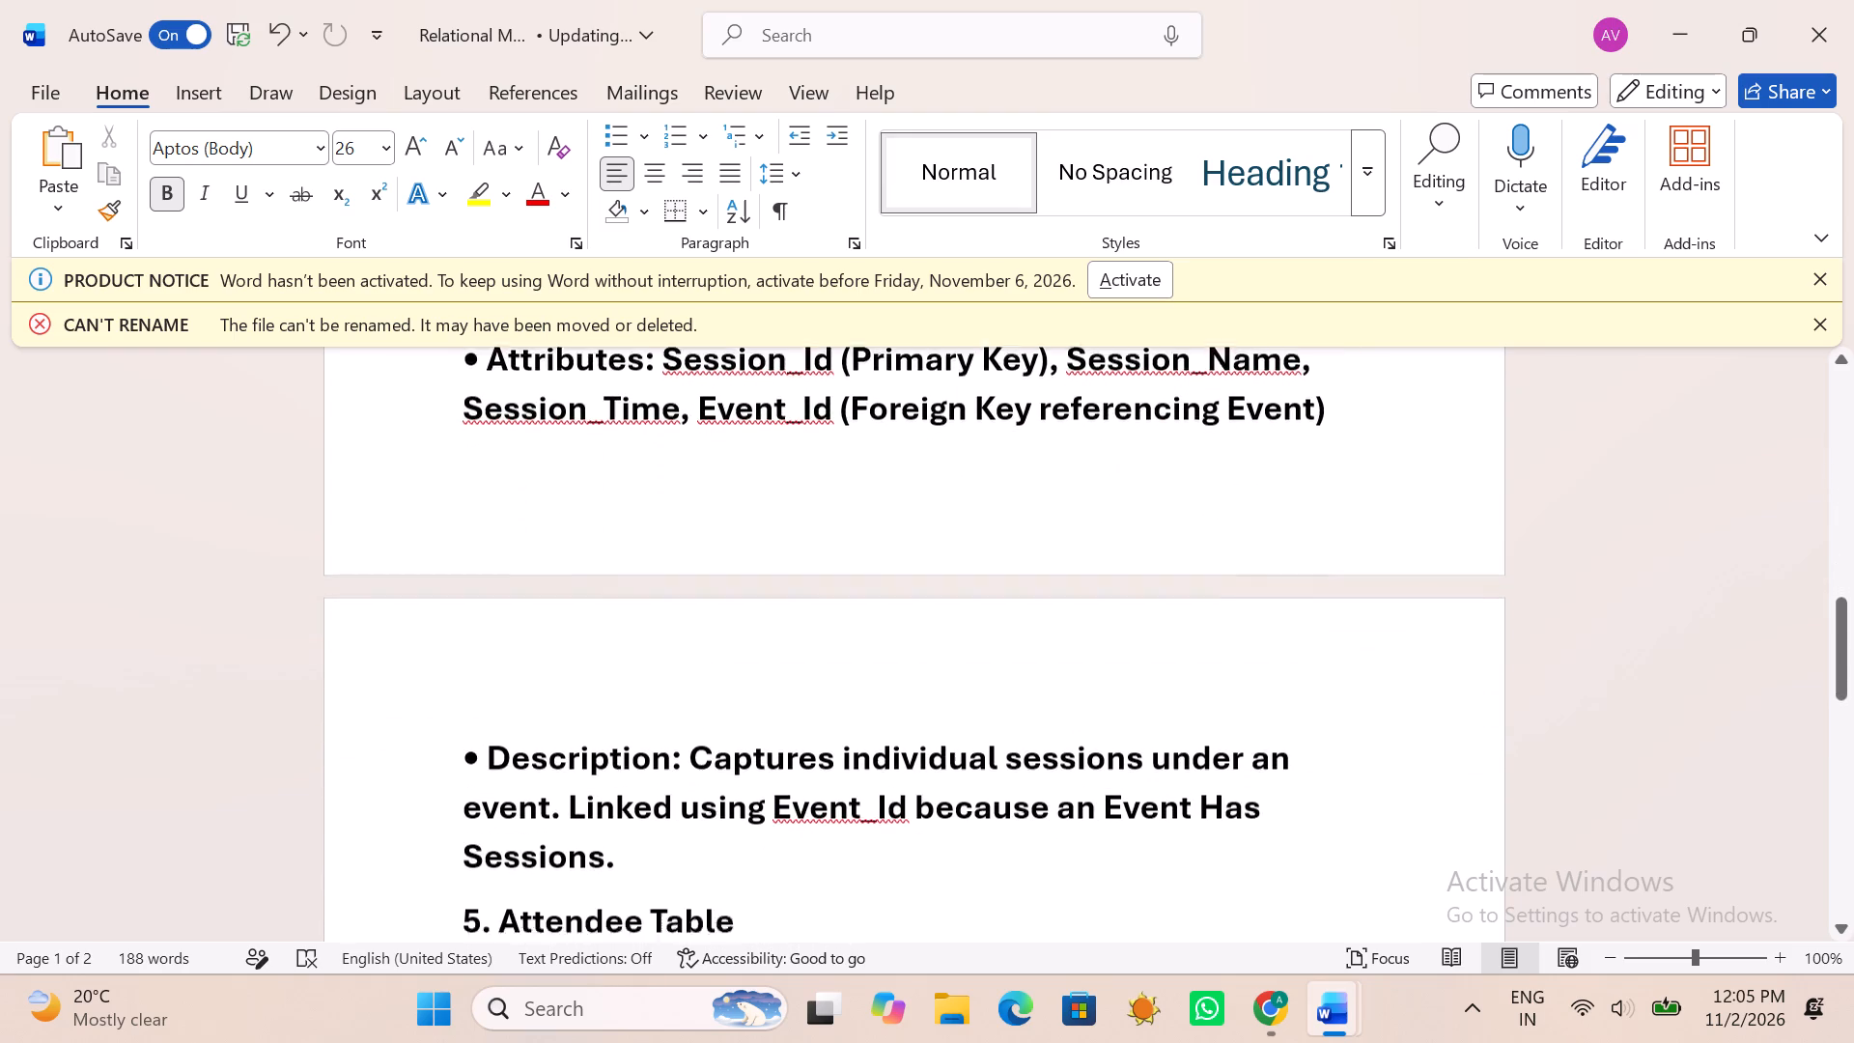
scroll(974, 673, down, 3)
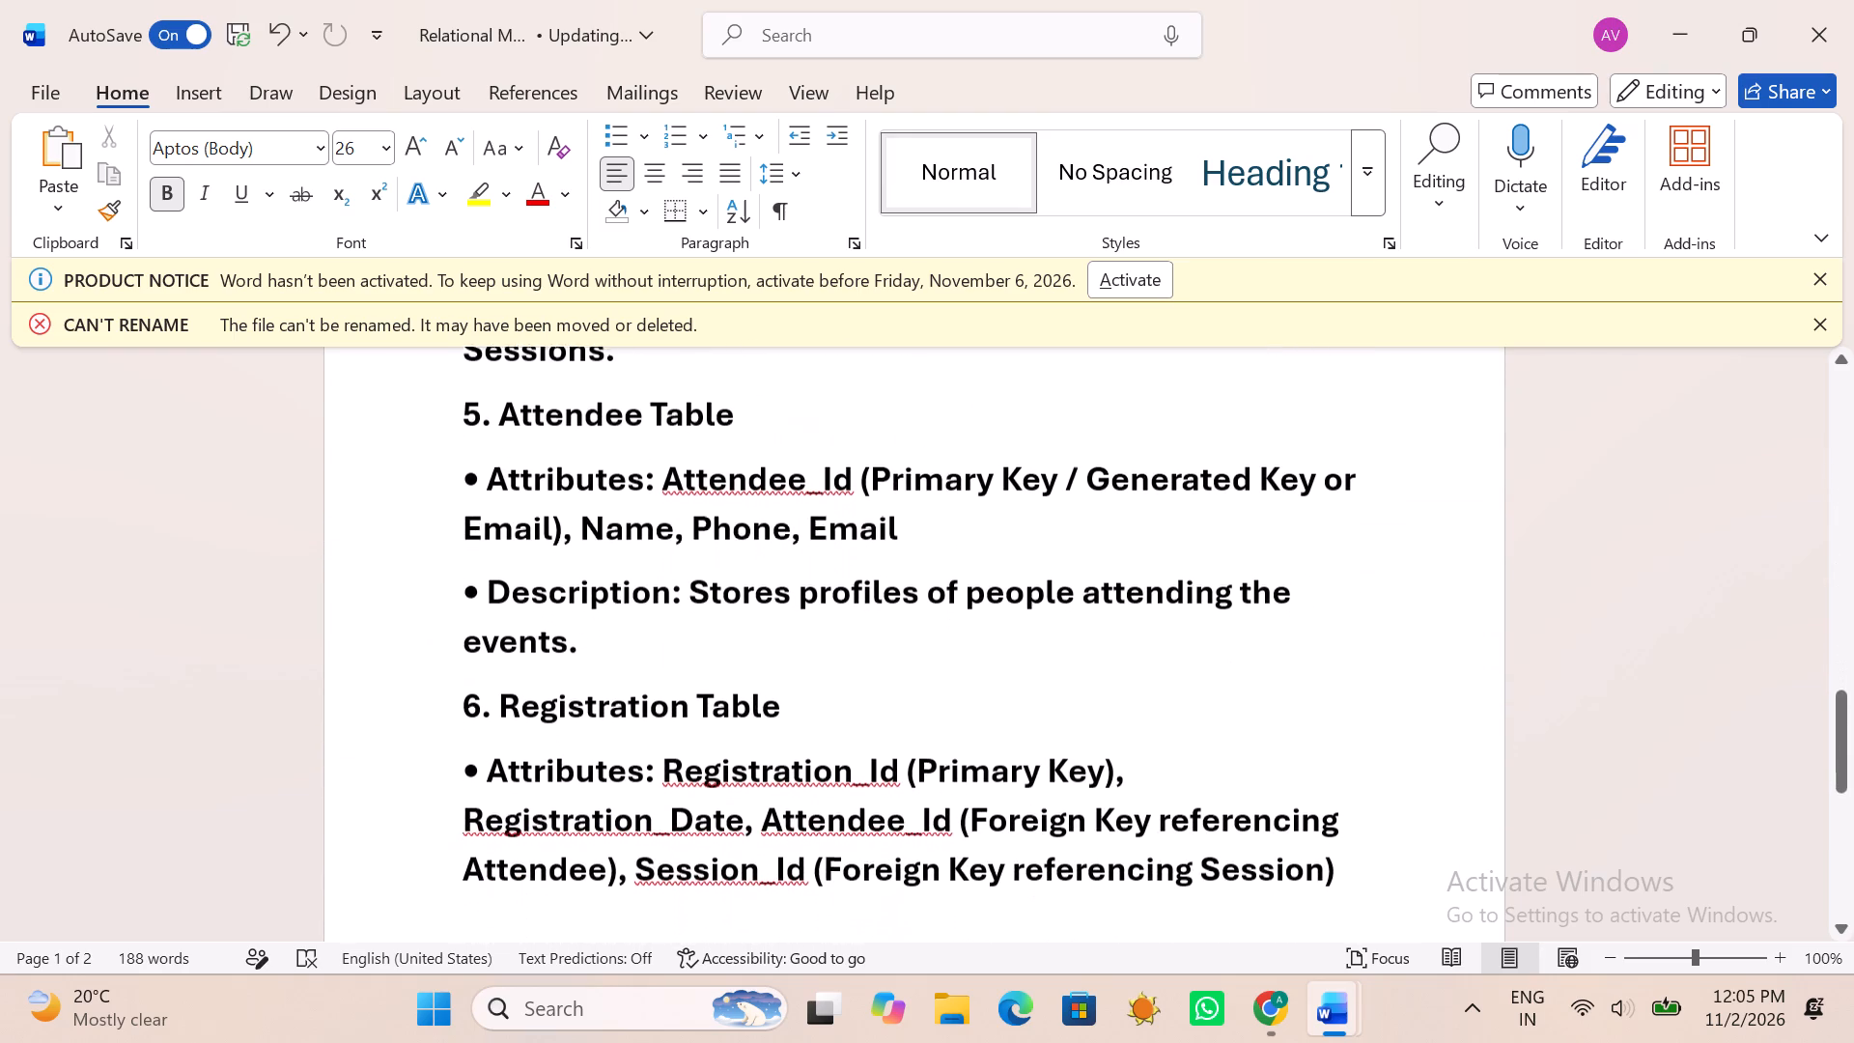
scroll(974, 673, down, 1)
scroll(974, 673, up, 1)
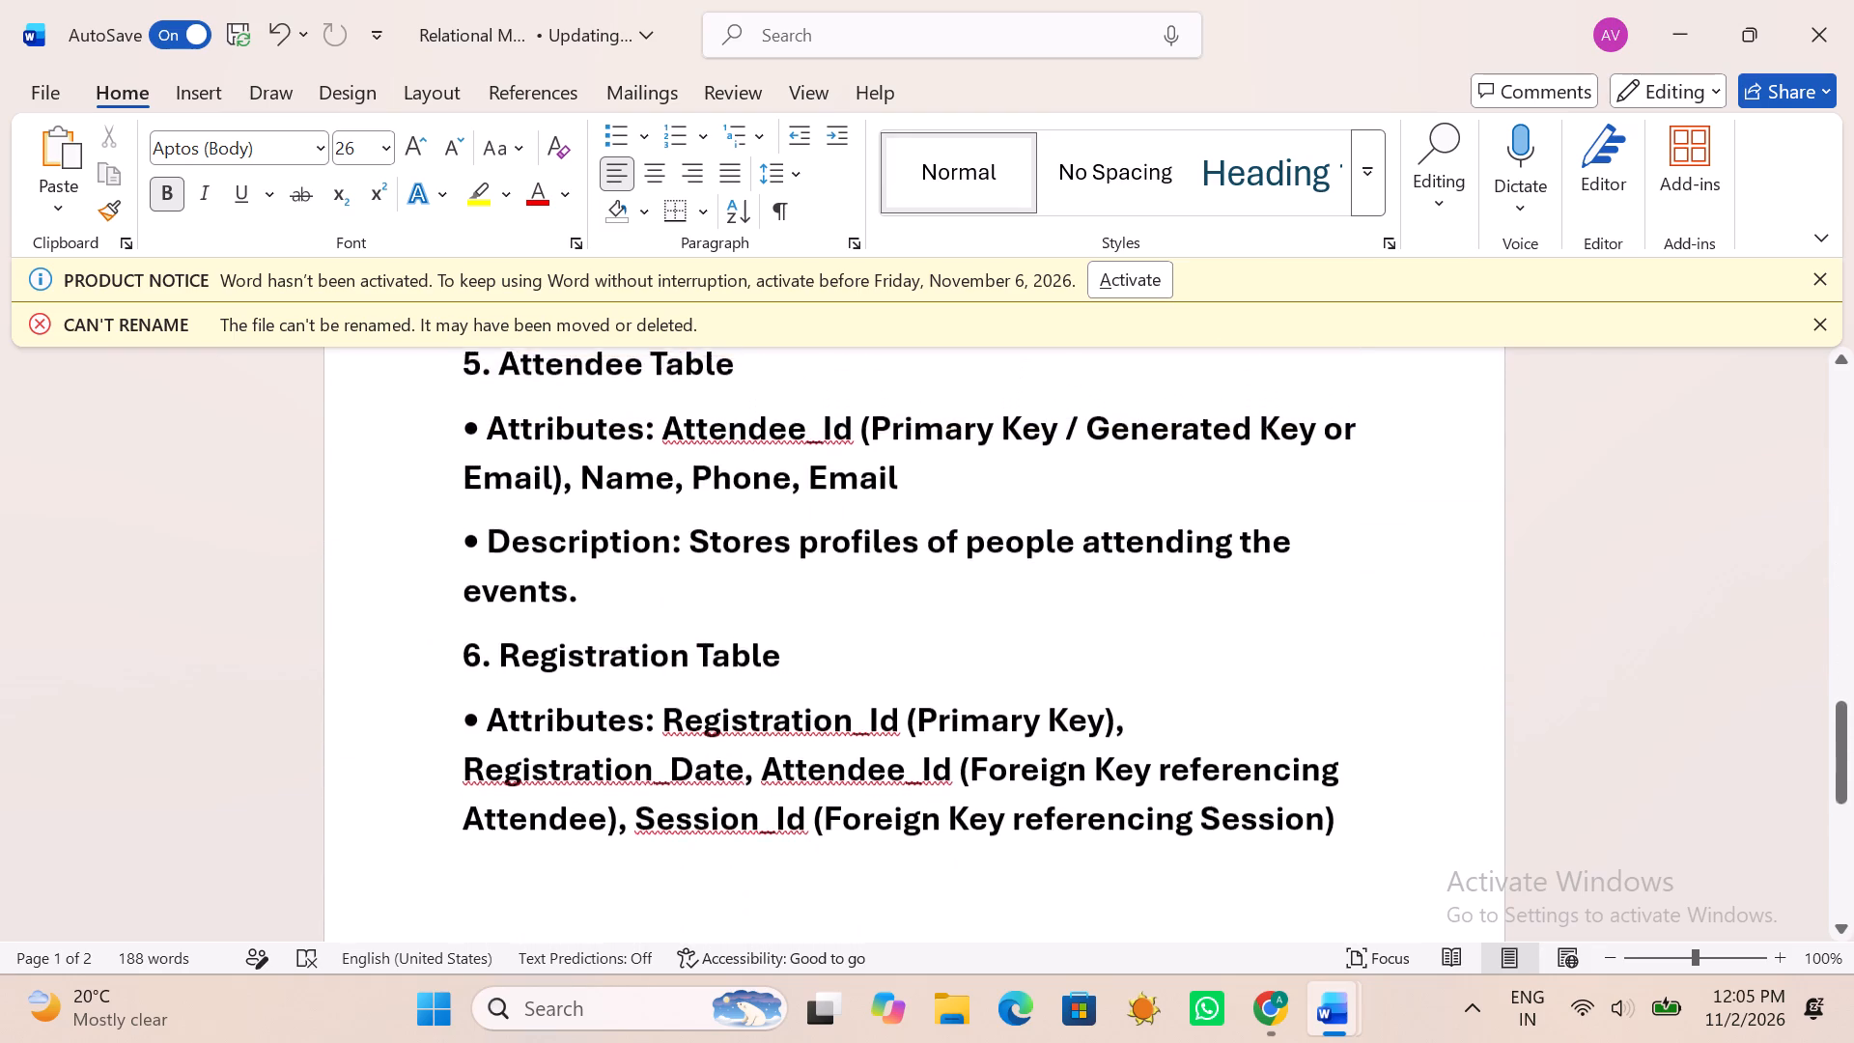
scroll(974, 673, up, 2)
scroll(974, 673, down, 1)
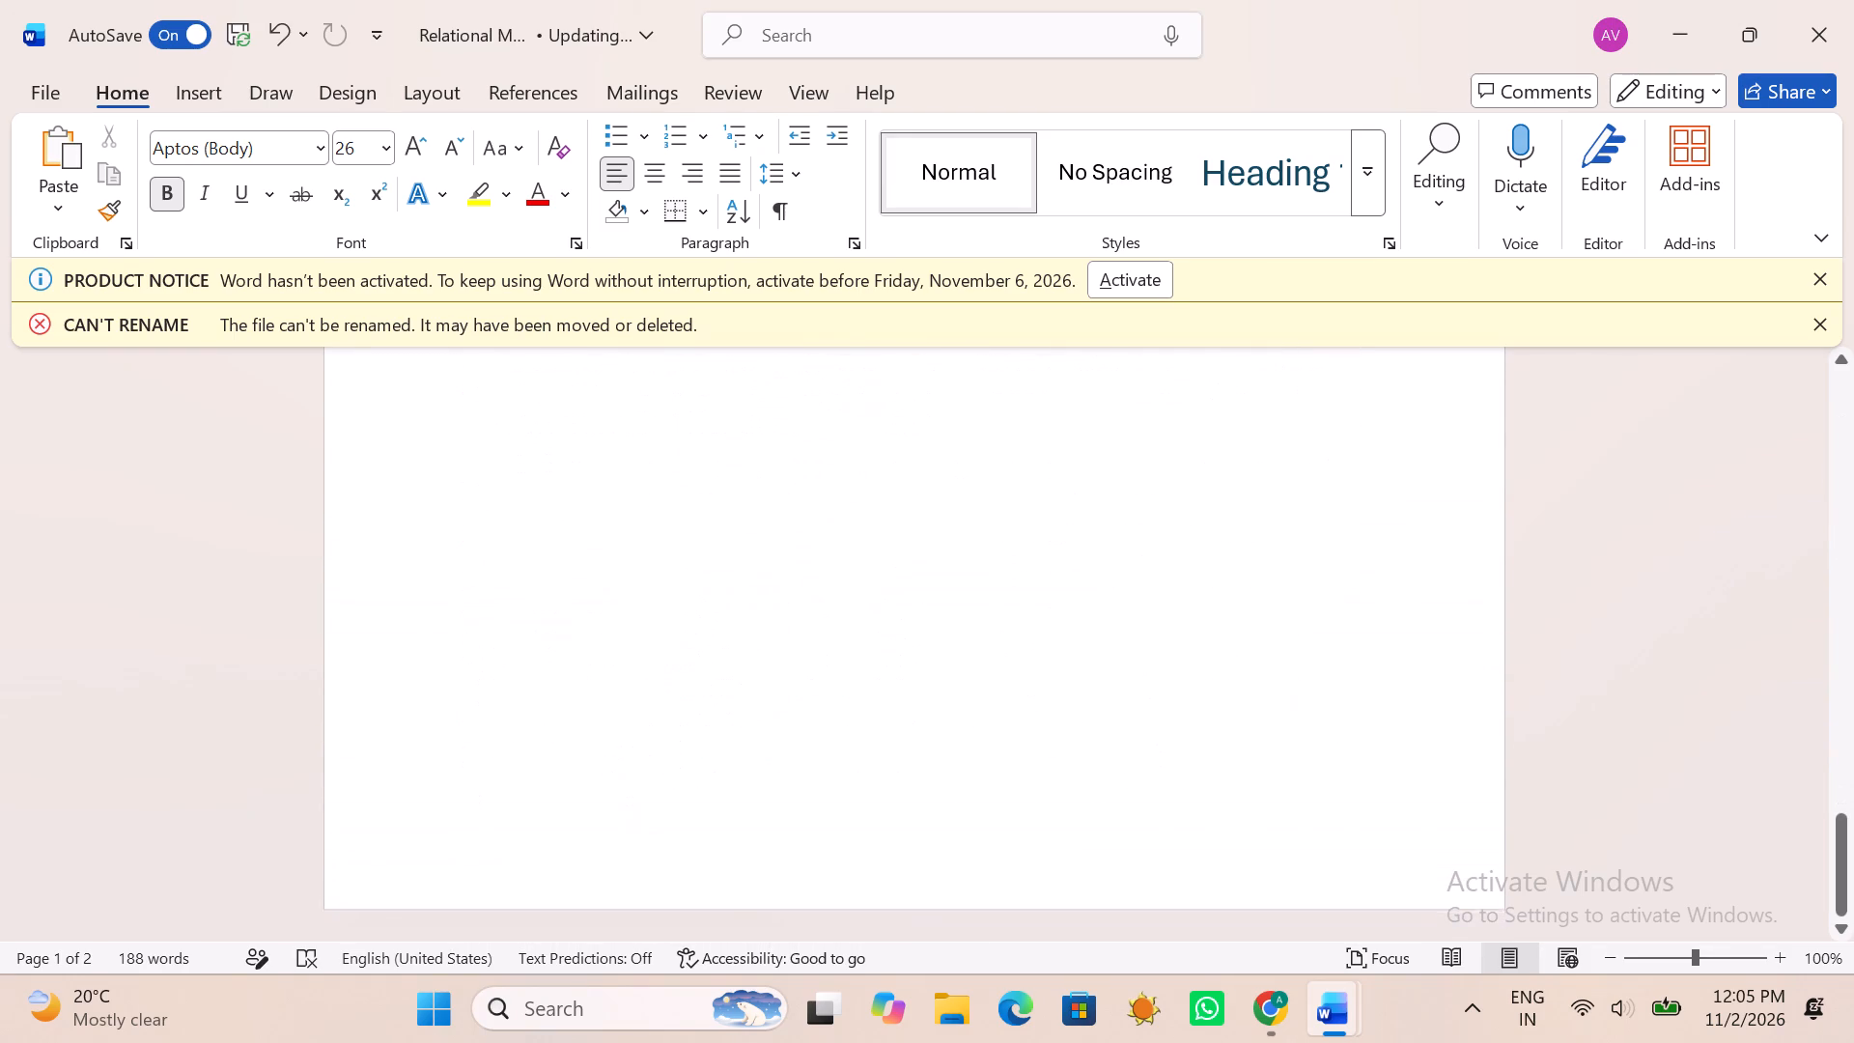
scroll(974, 673, up, 3)
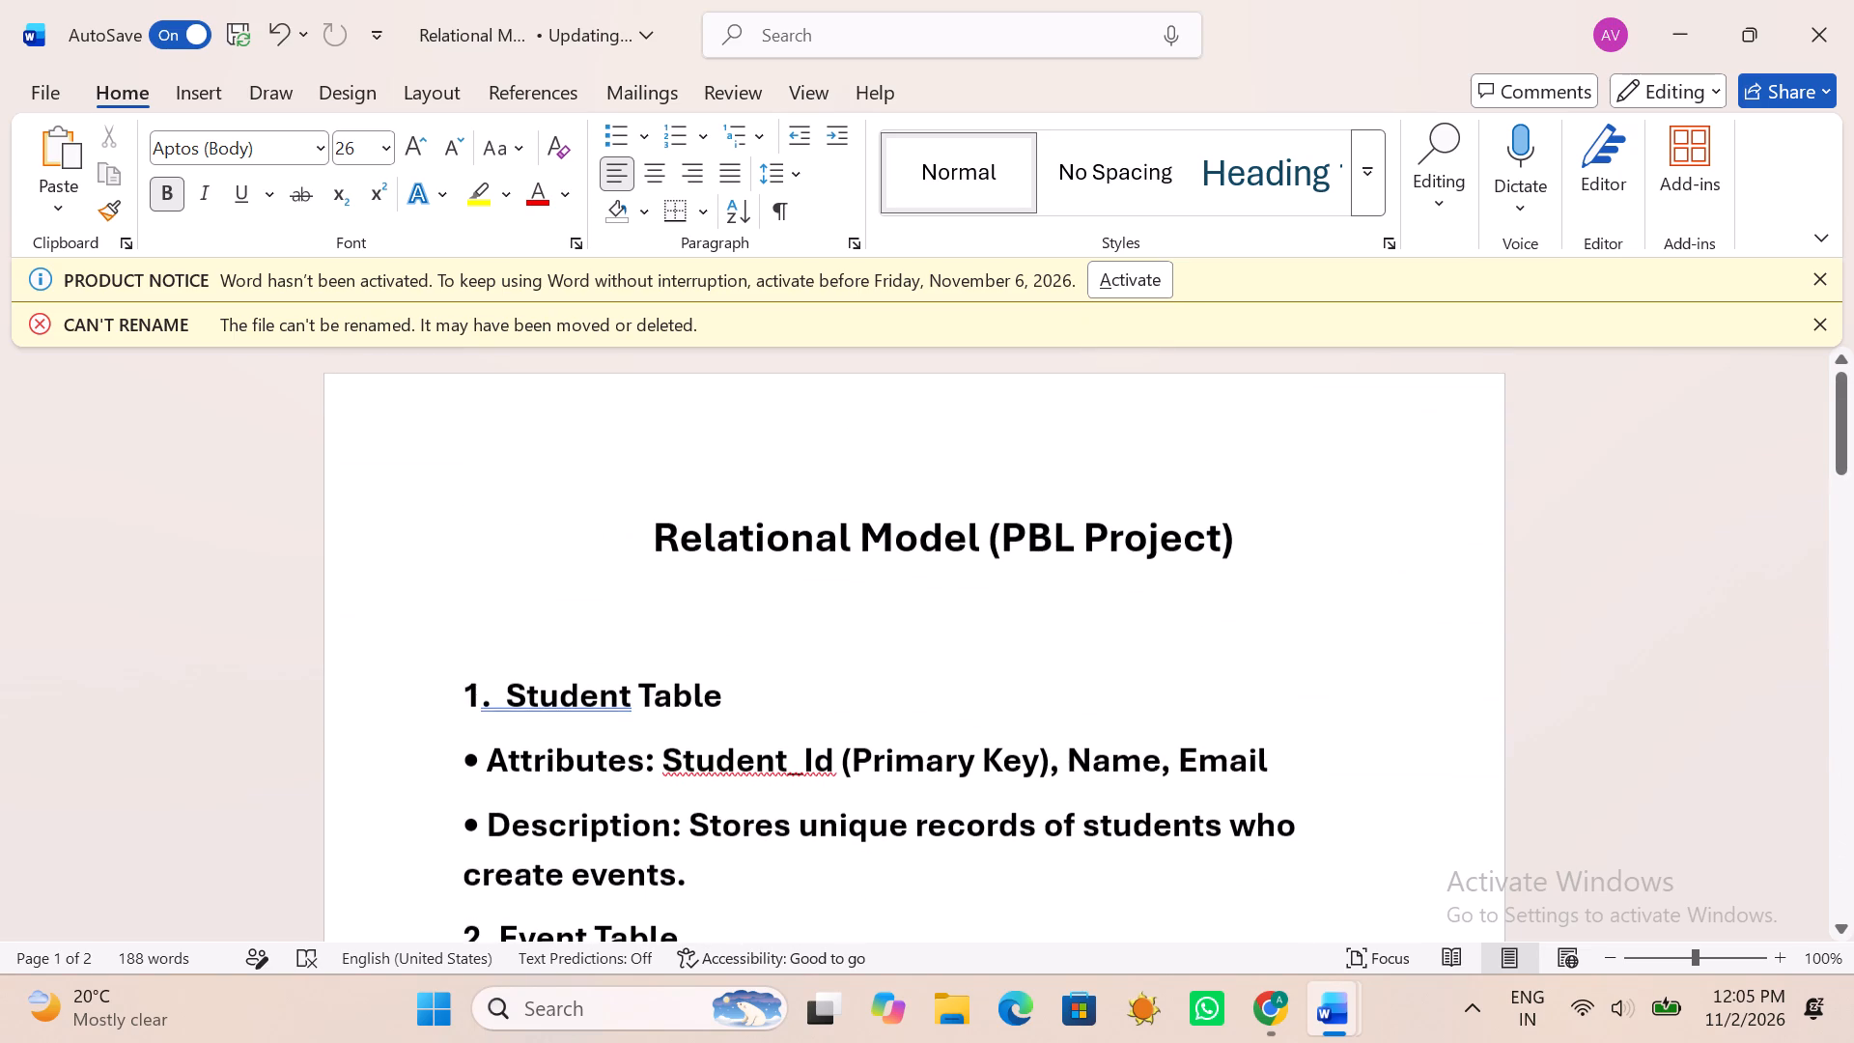
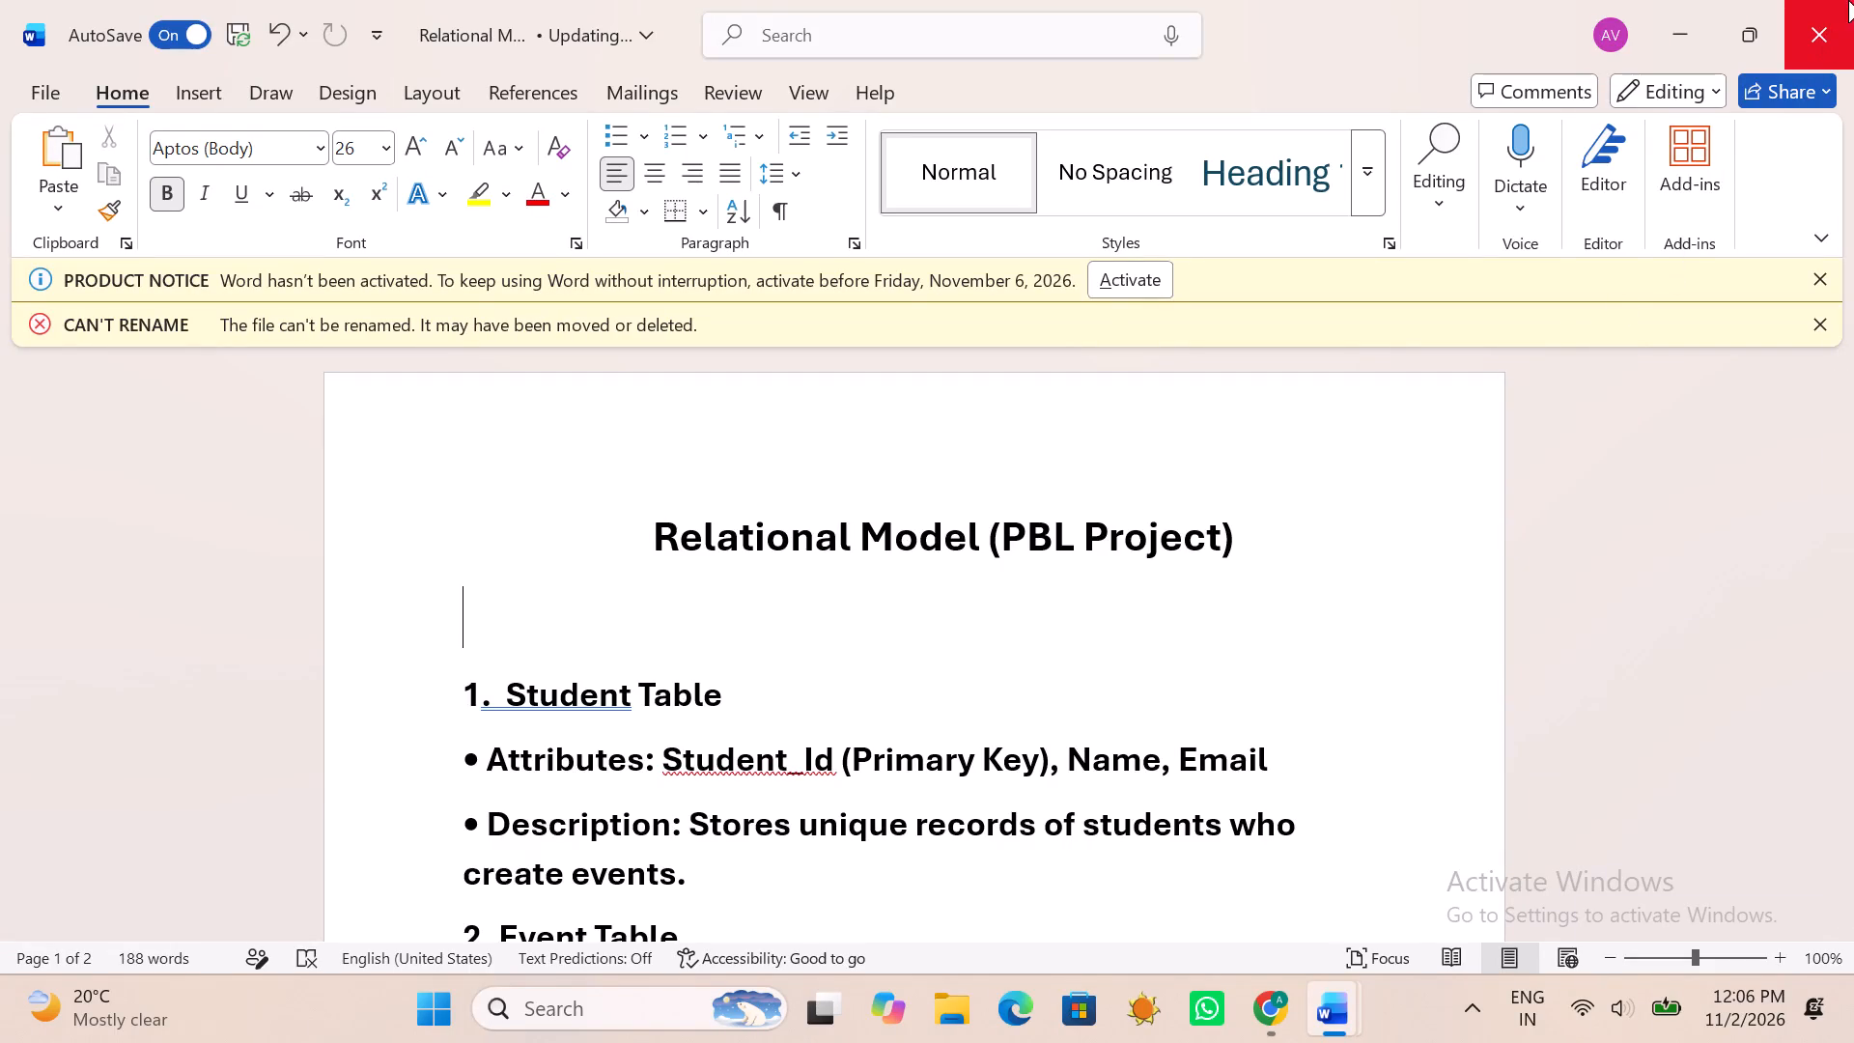
Close the Relational Model document in Word and switch to the assignment submission page in Chrome.
click(1826, 24)
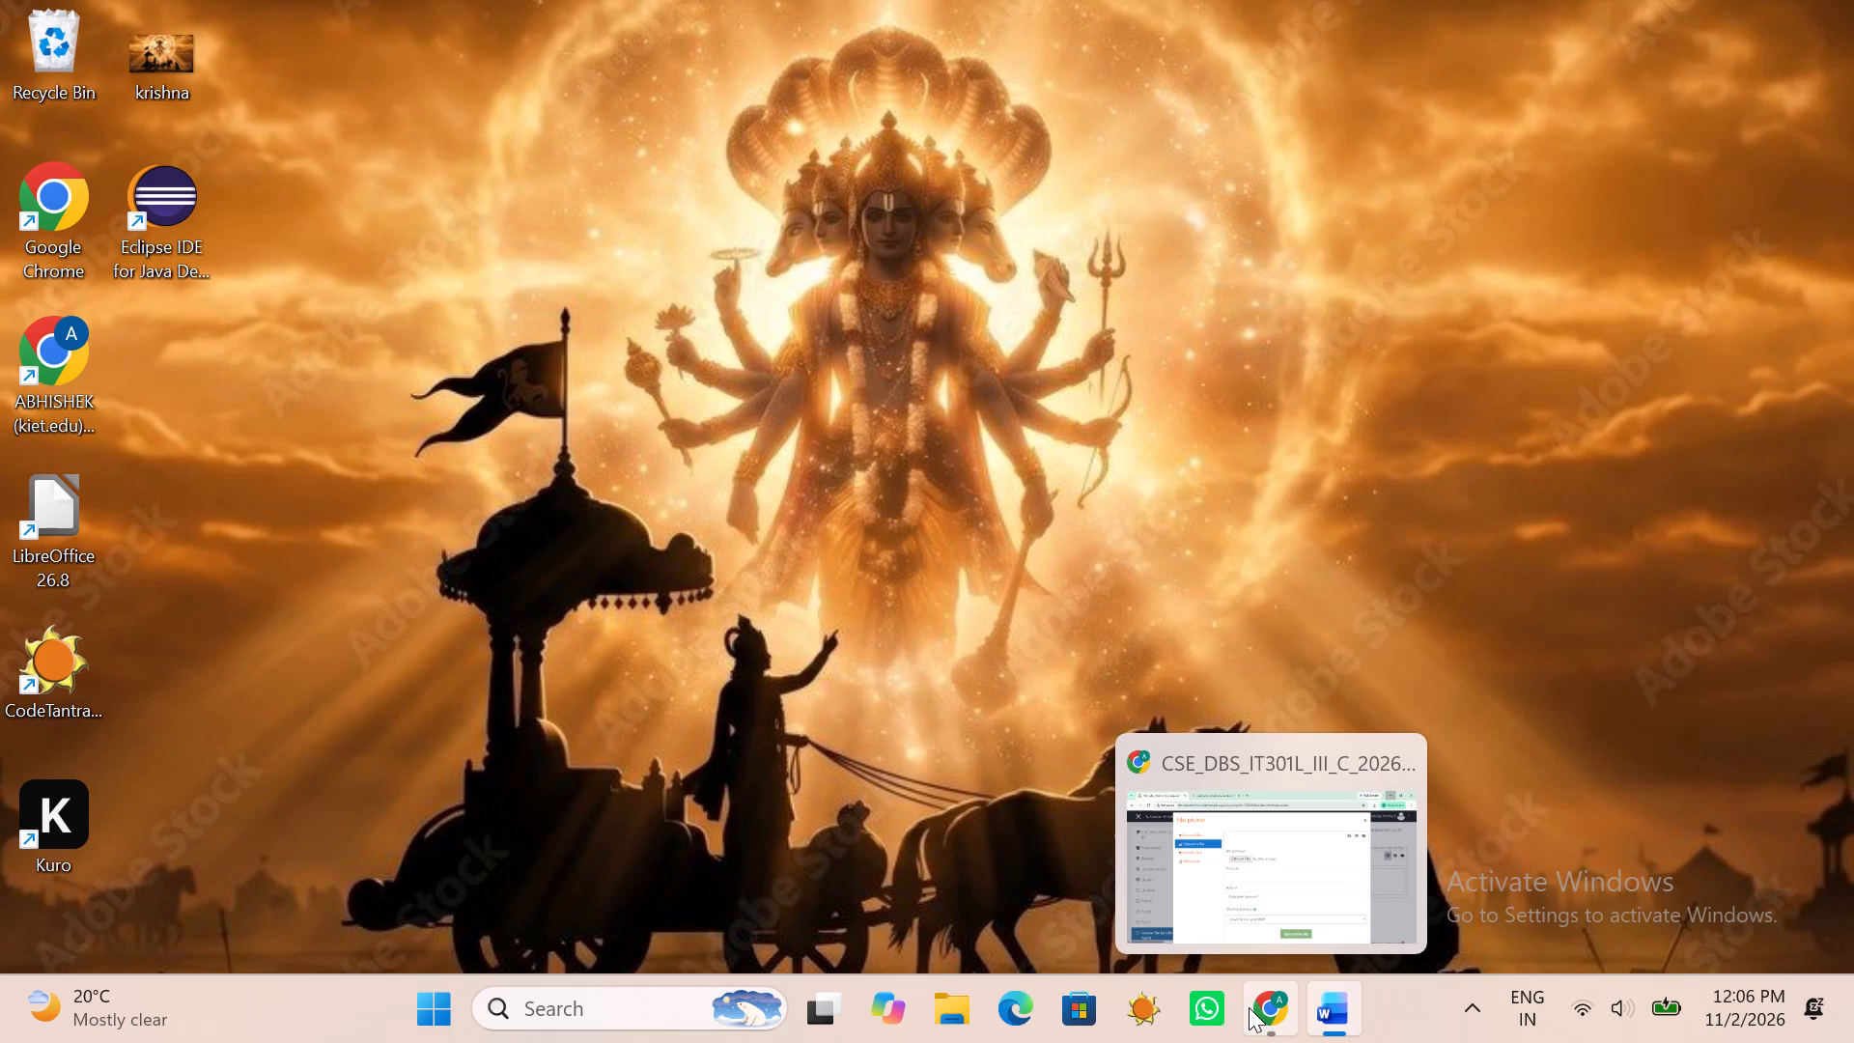
click(1262, 900)
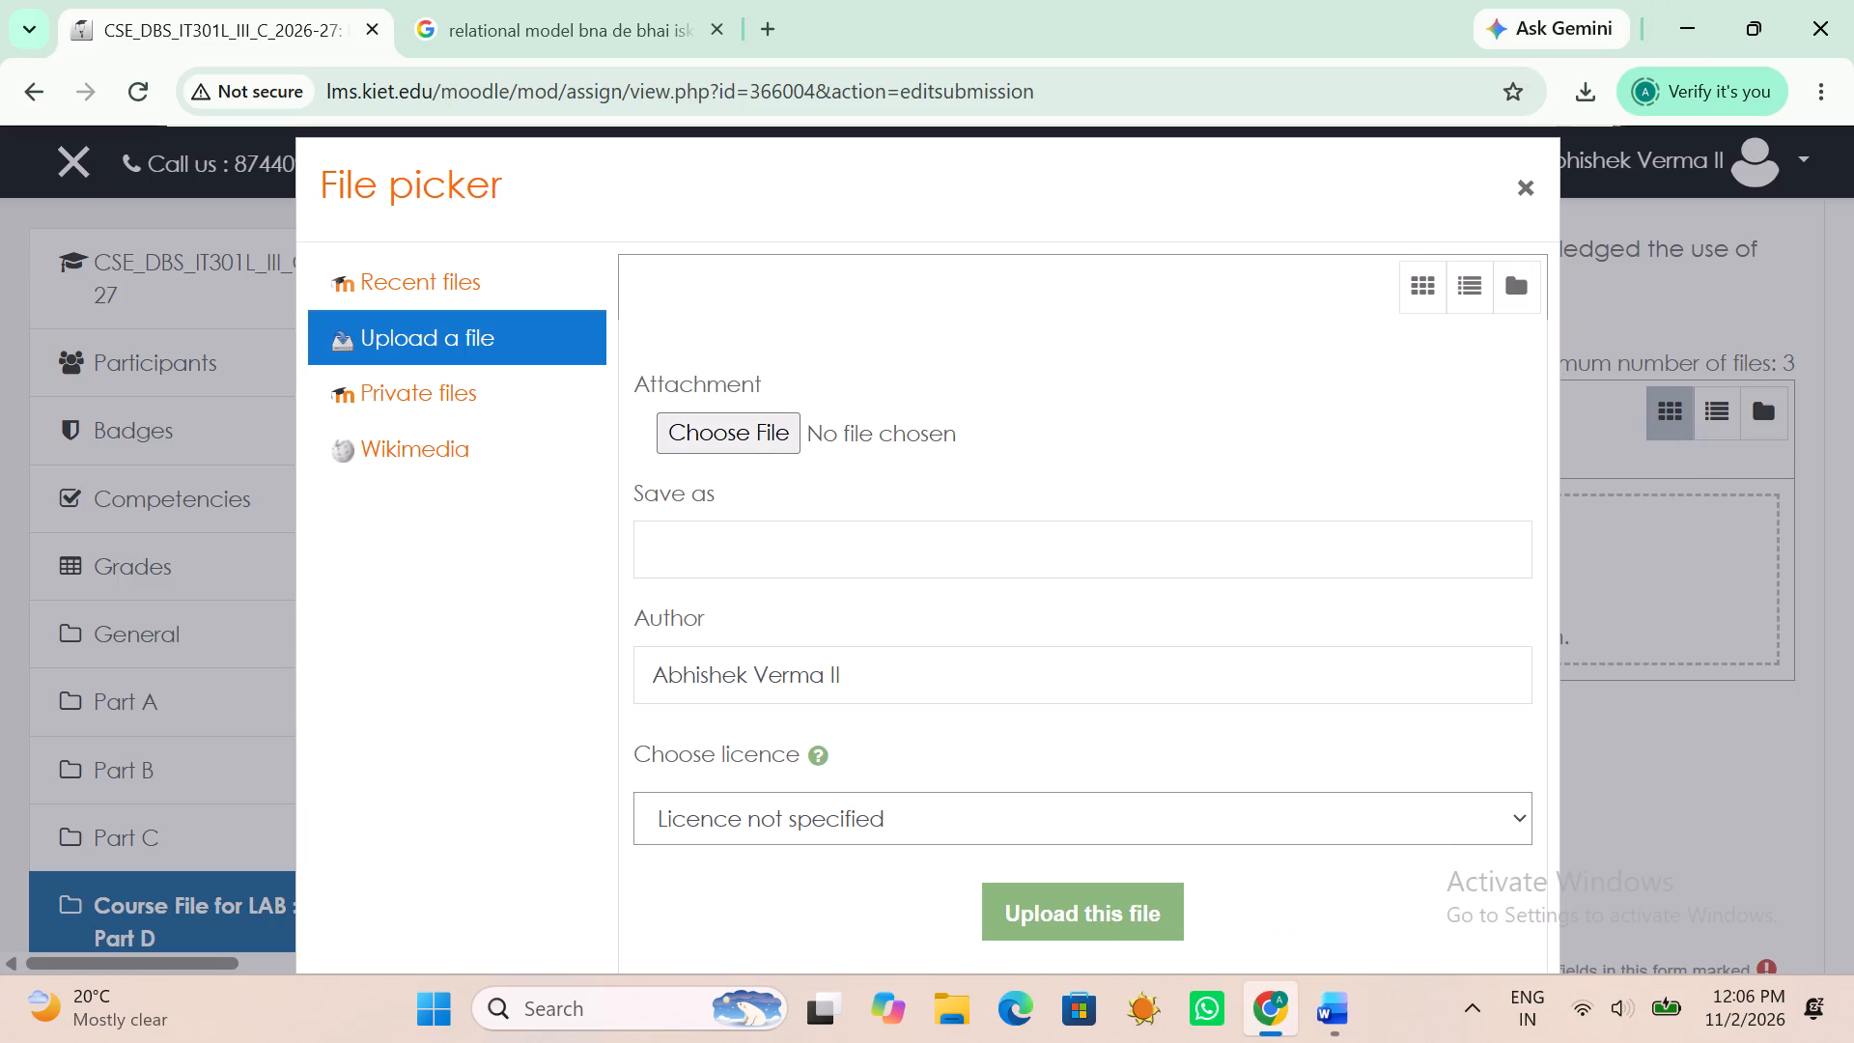
Upload the Relational Model document from the Documents folder to the assignment's file submissions.
click(740, 435)
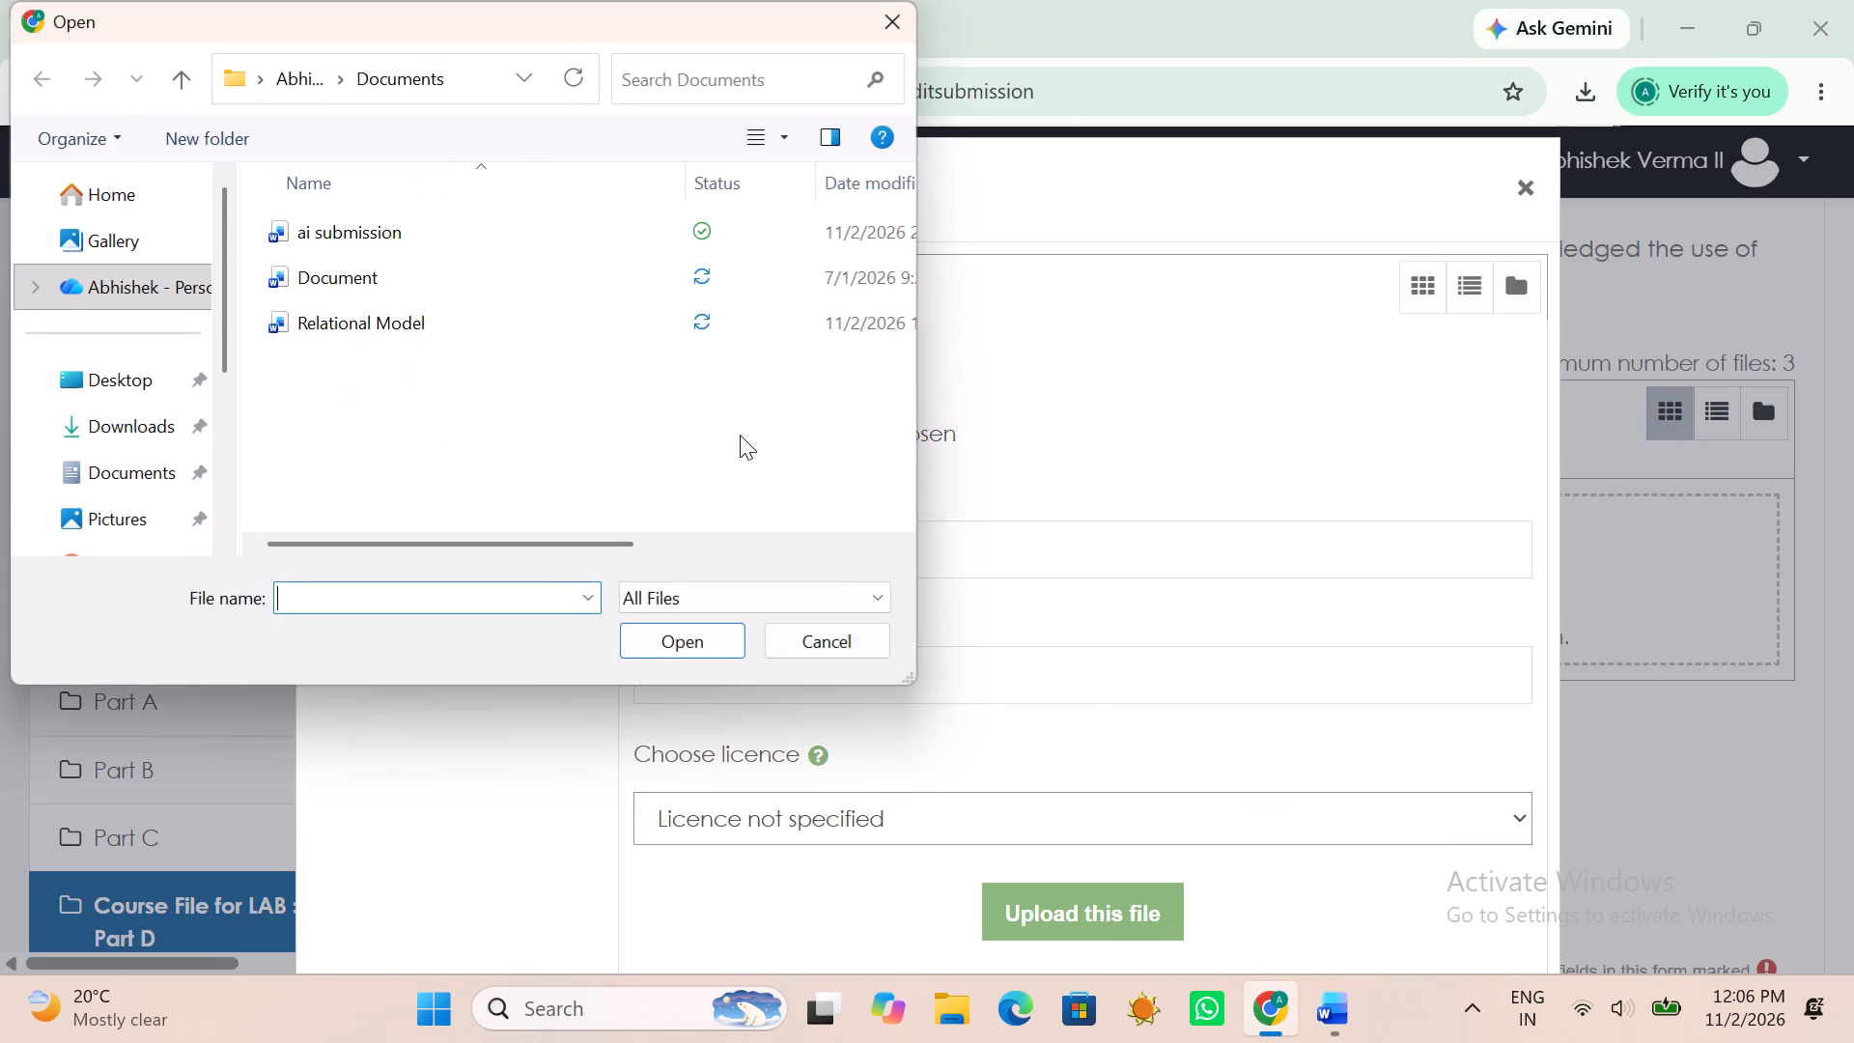
click(470, 326)
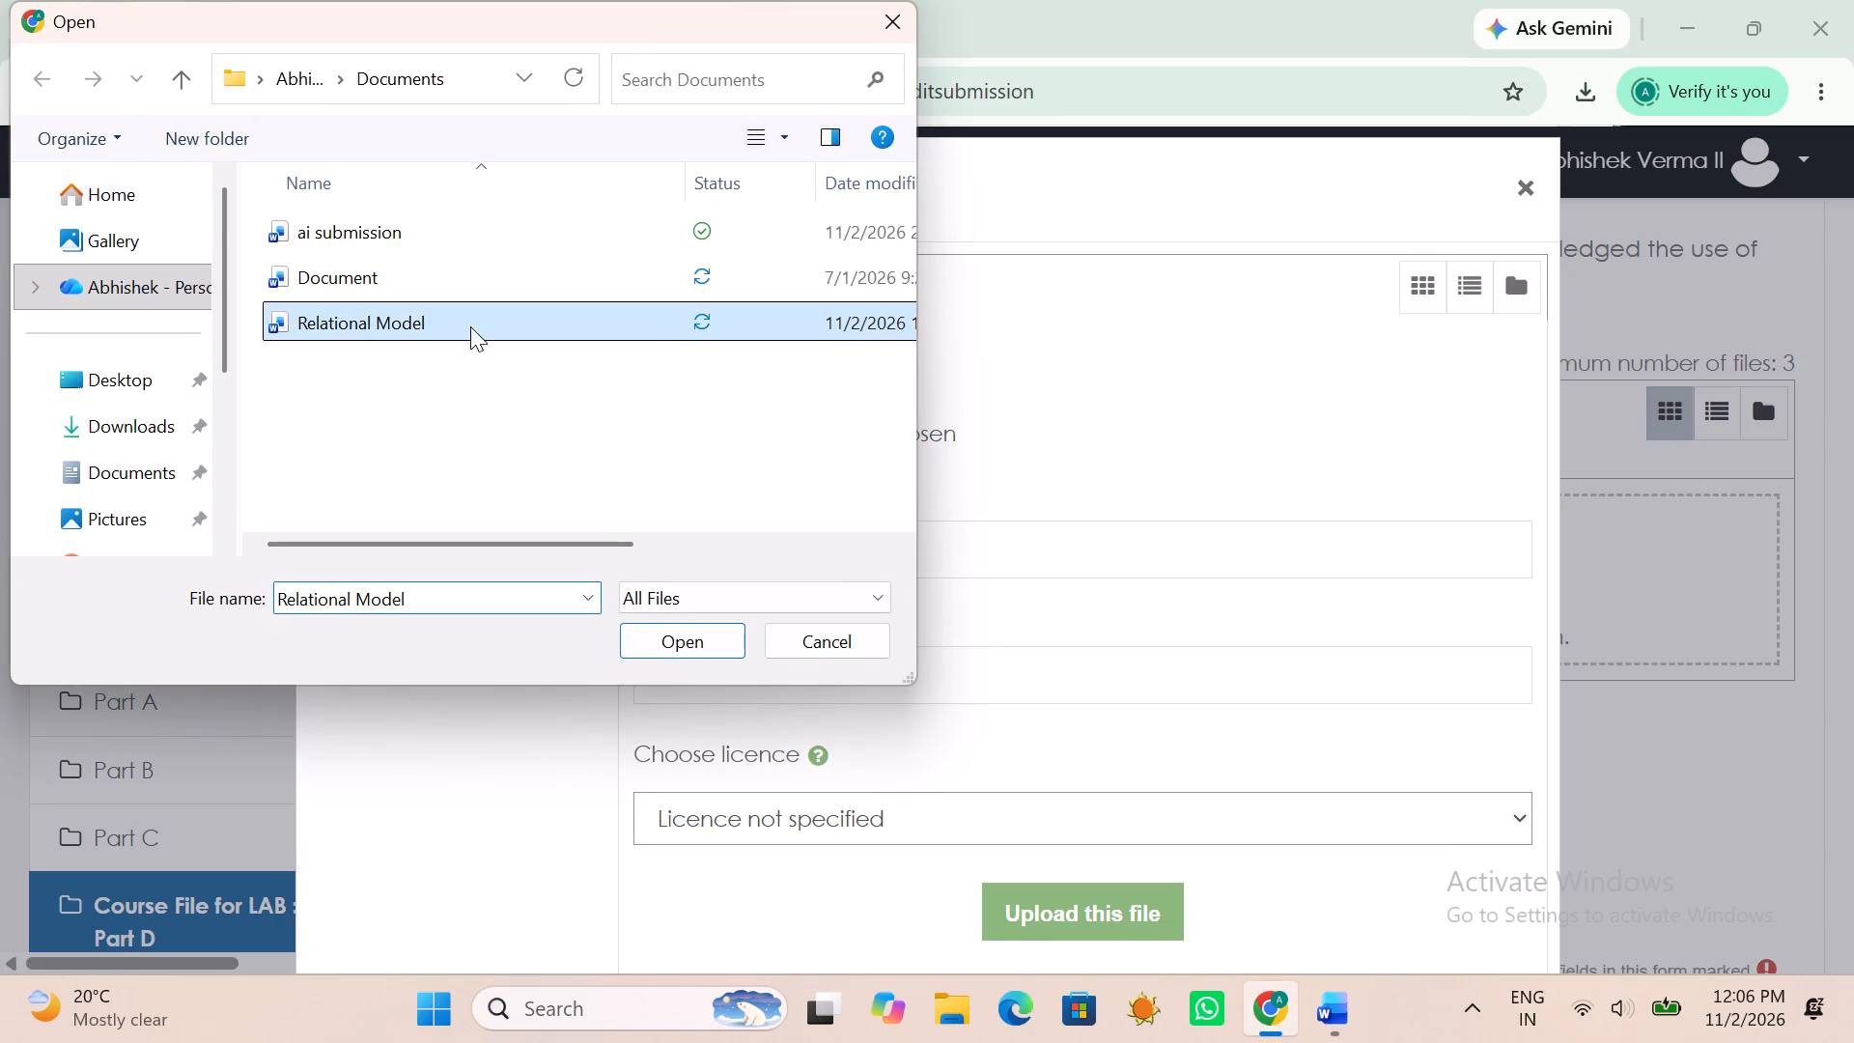
click(661, 653)
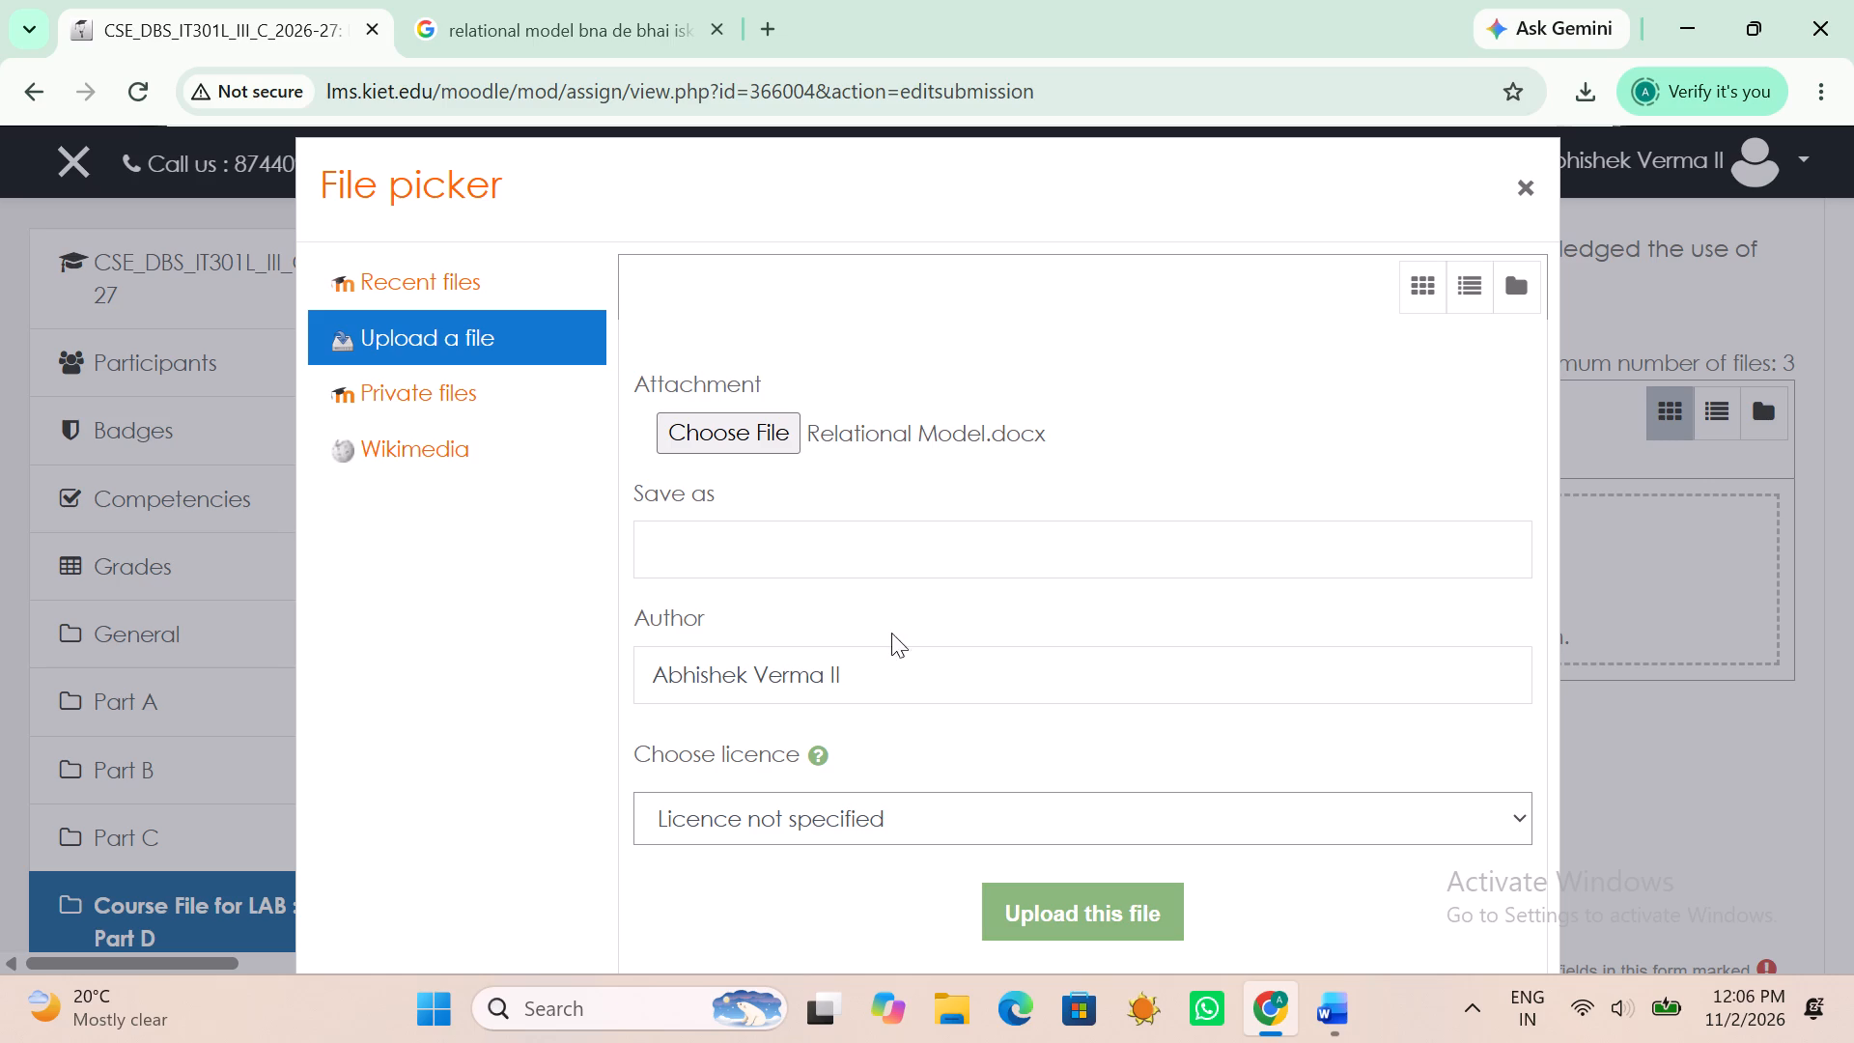
scroll(969, 693, down, 2)
click(1084, 909)
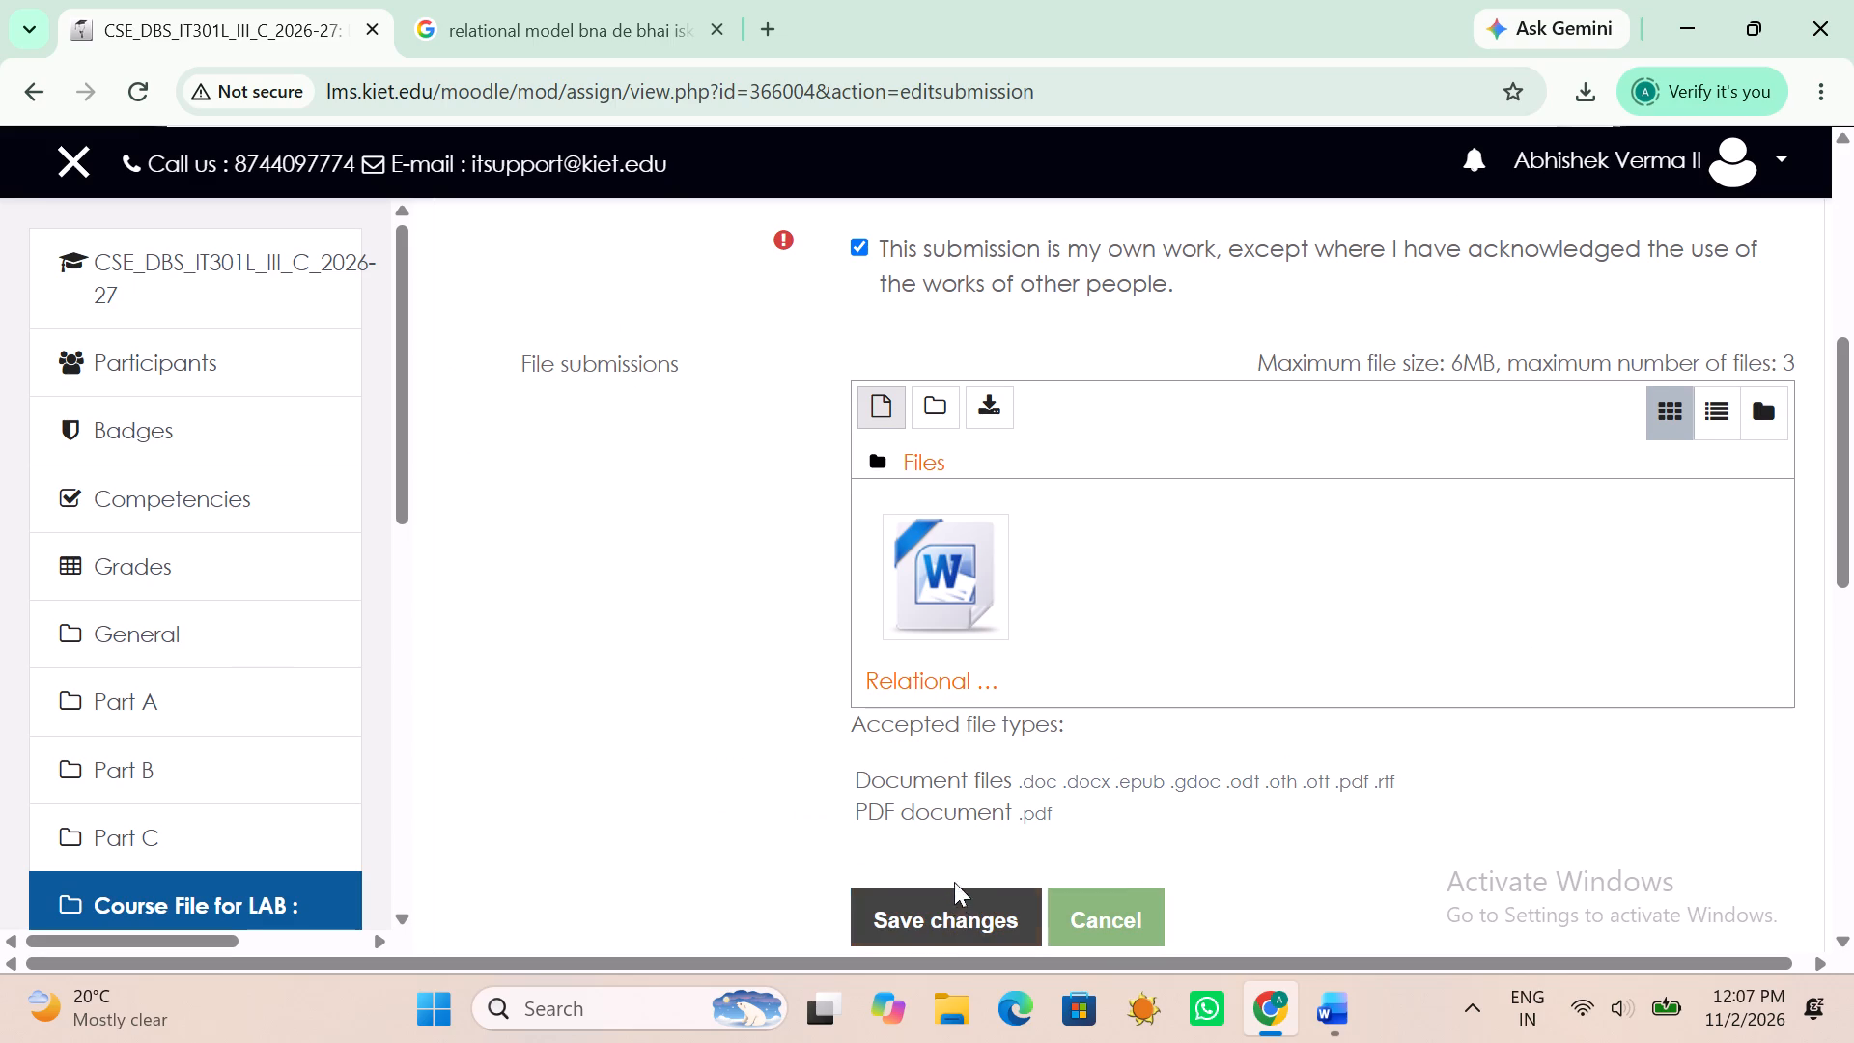
Save the Lab 1.1 assignment submission with the uploaded file.
click(965, 909)
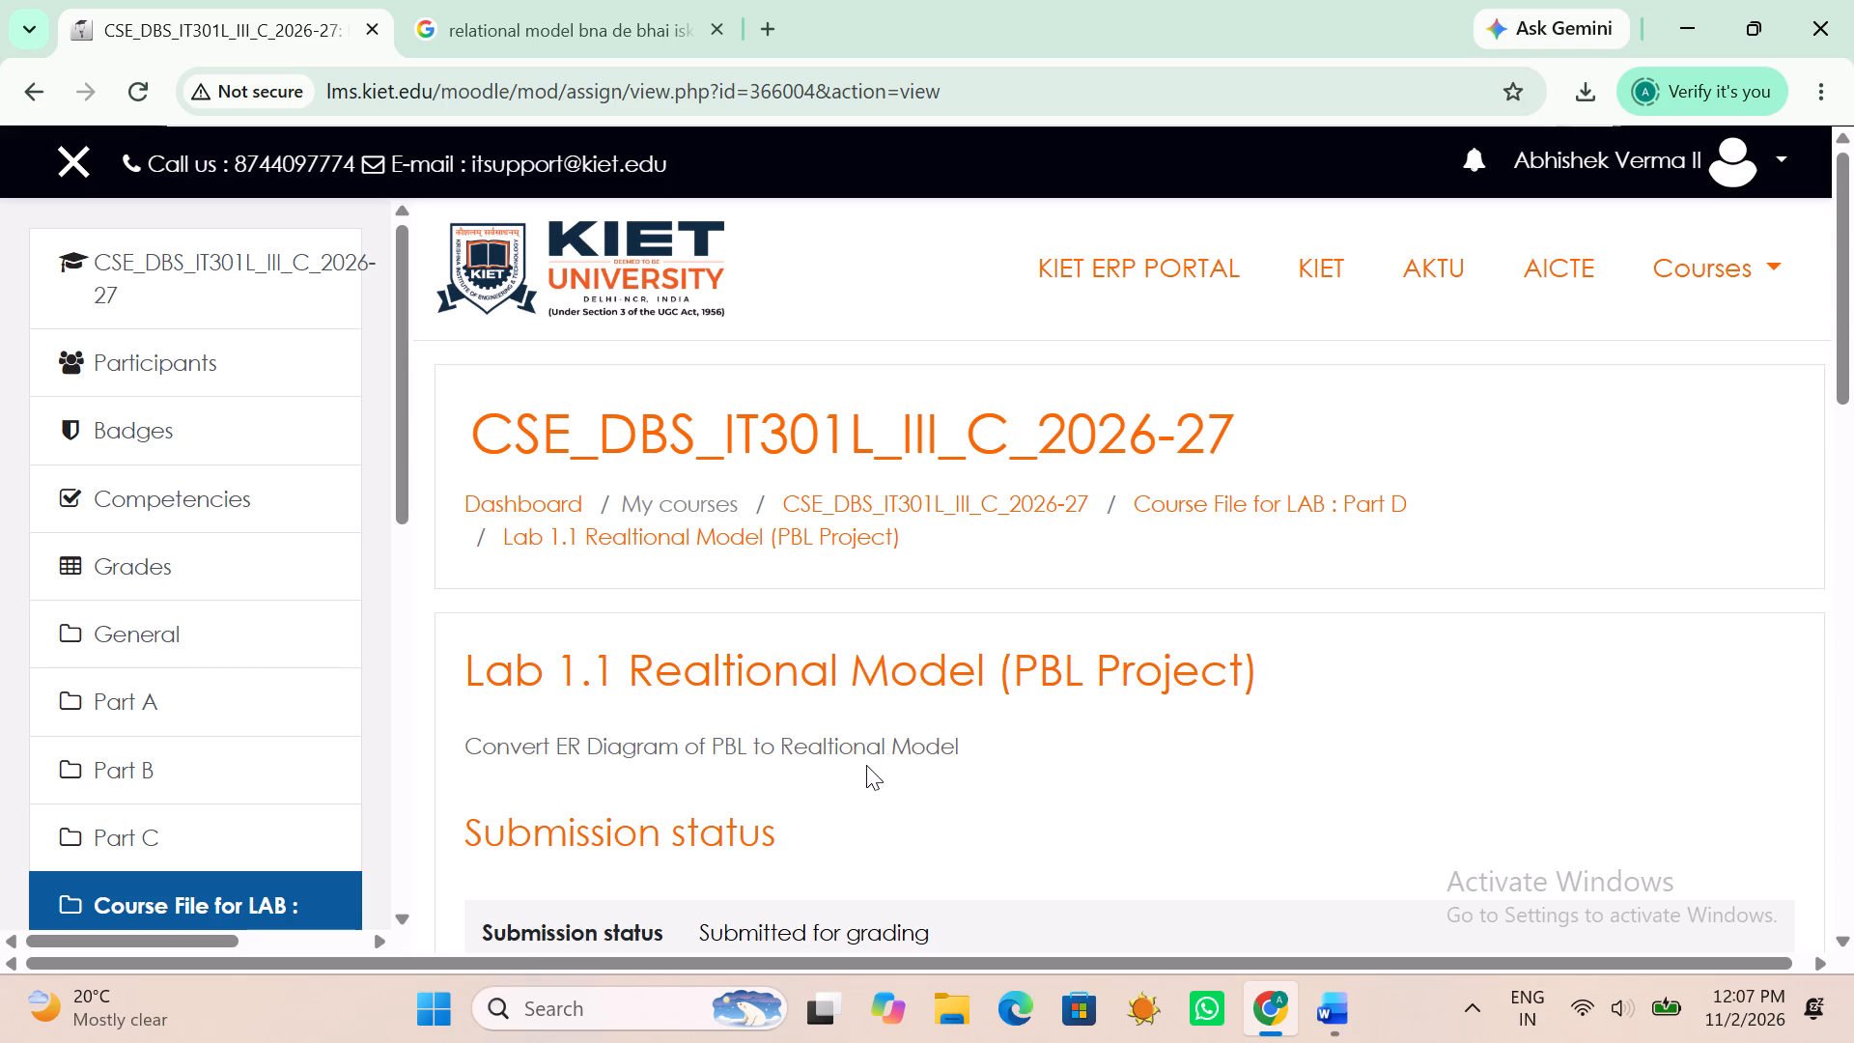
Download the submitted Relational Model.docx from the submission status, keep the file, and open it in Word.
scroll(866, 765, down, 4)
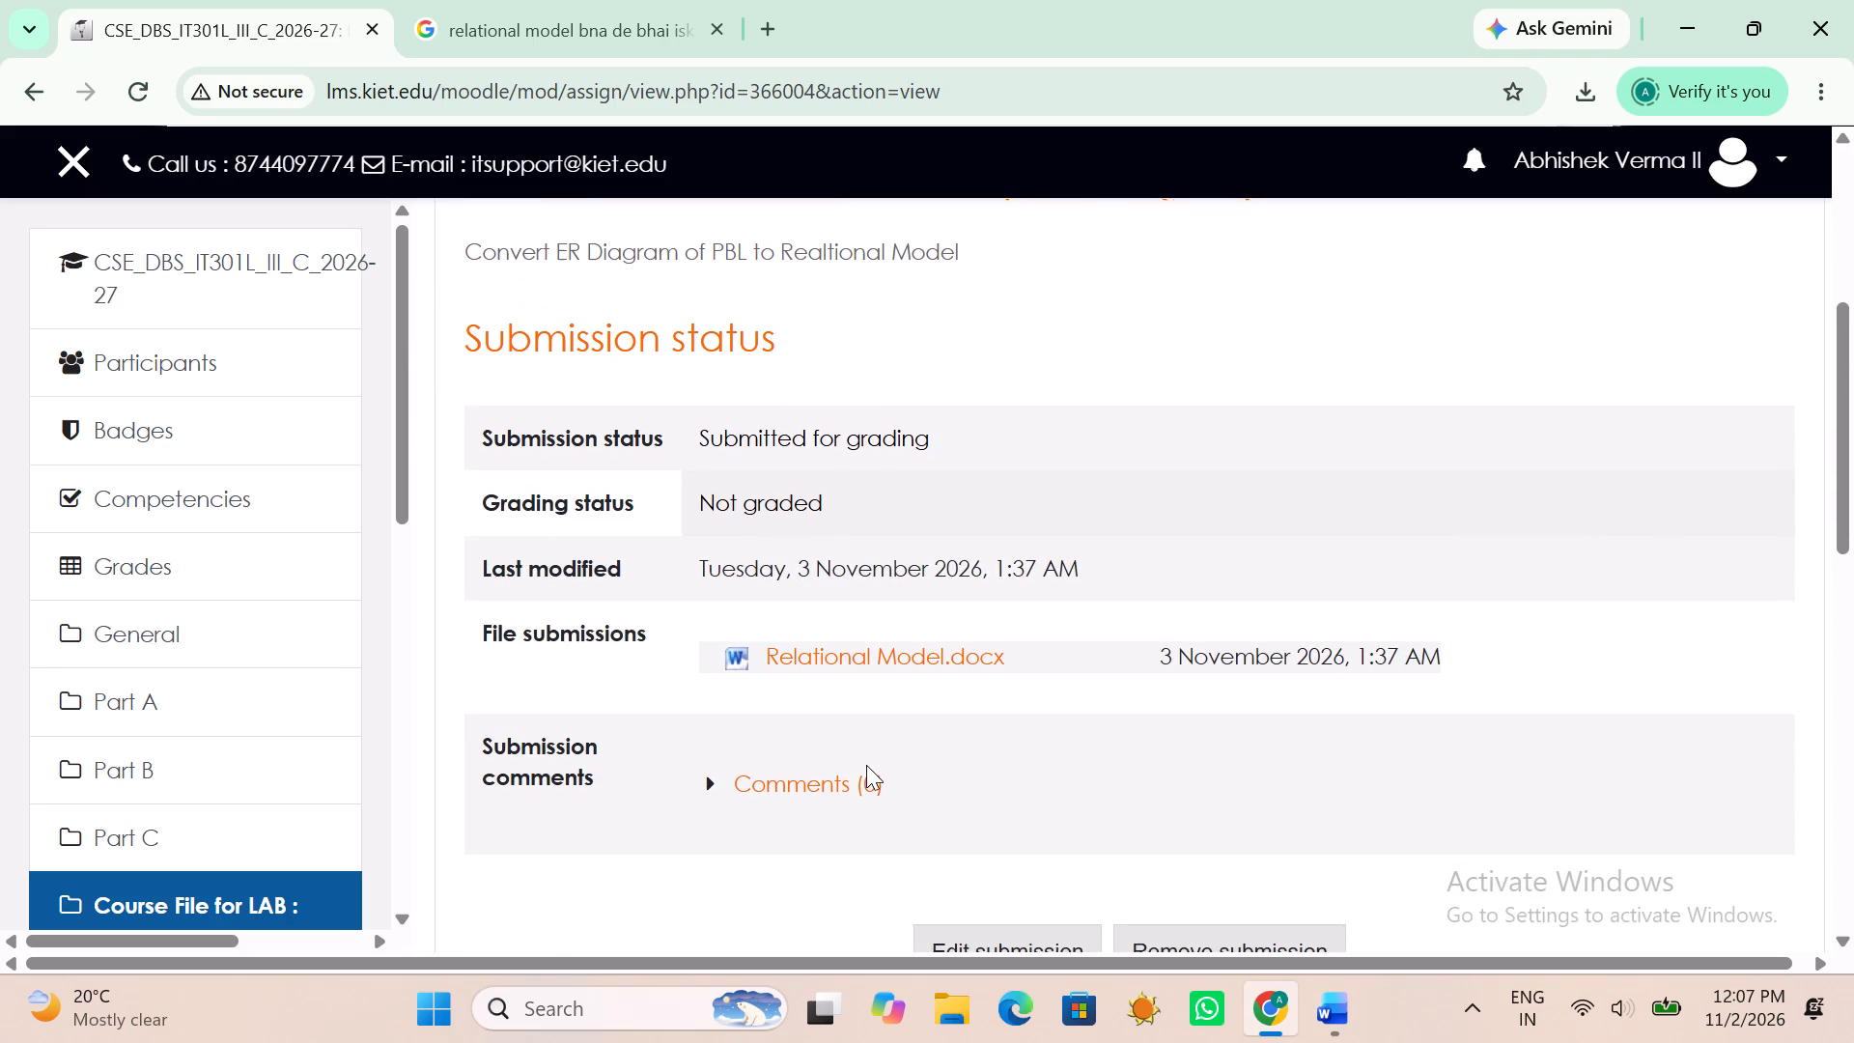
scroll(866, 765, down, 1)
double_click(870, 644)
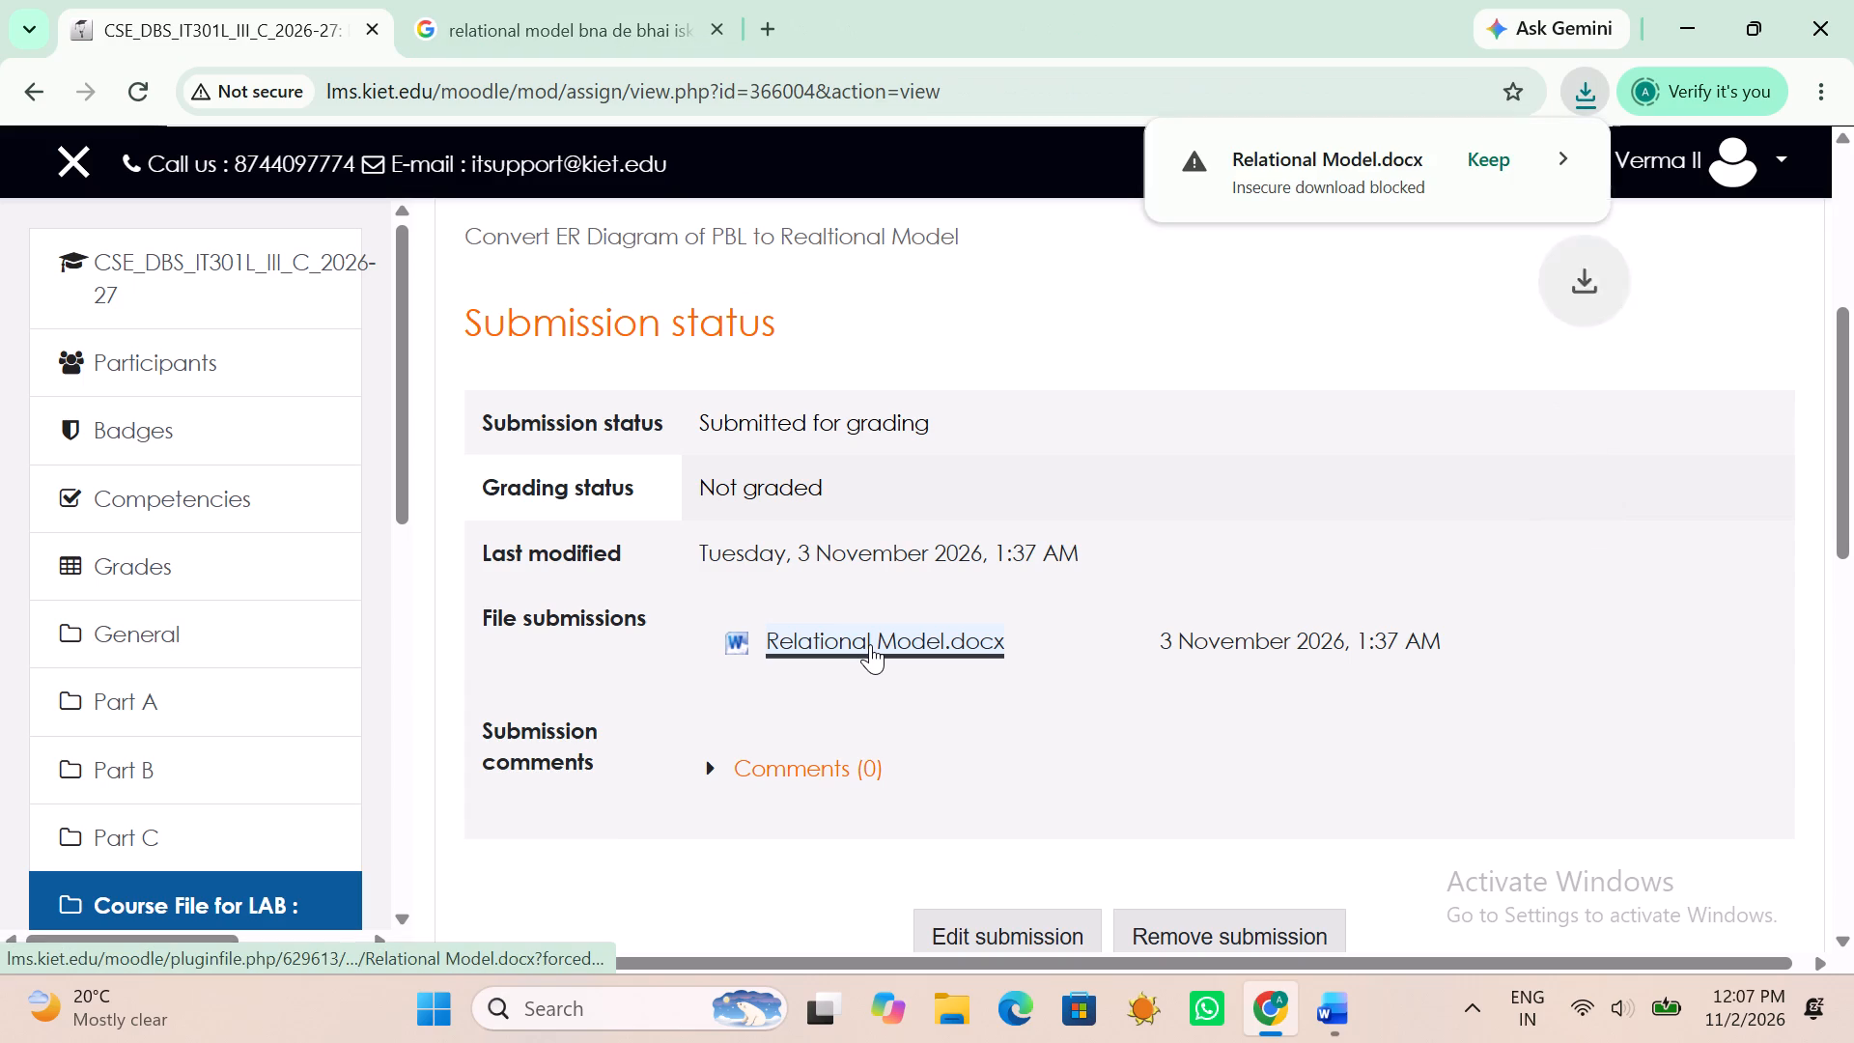
click(1476, 153)
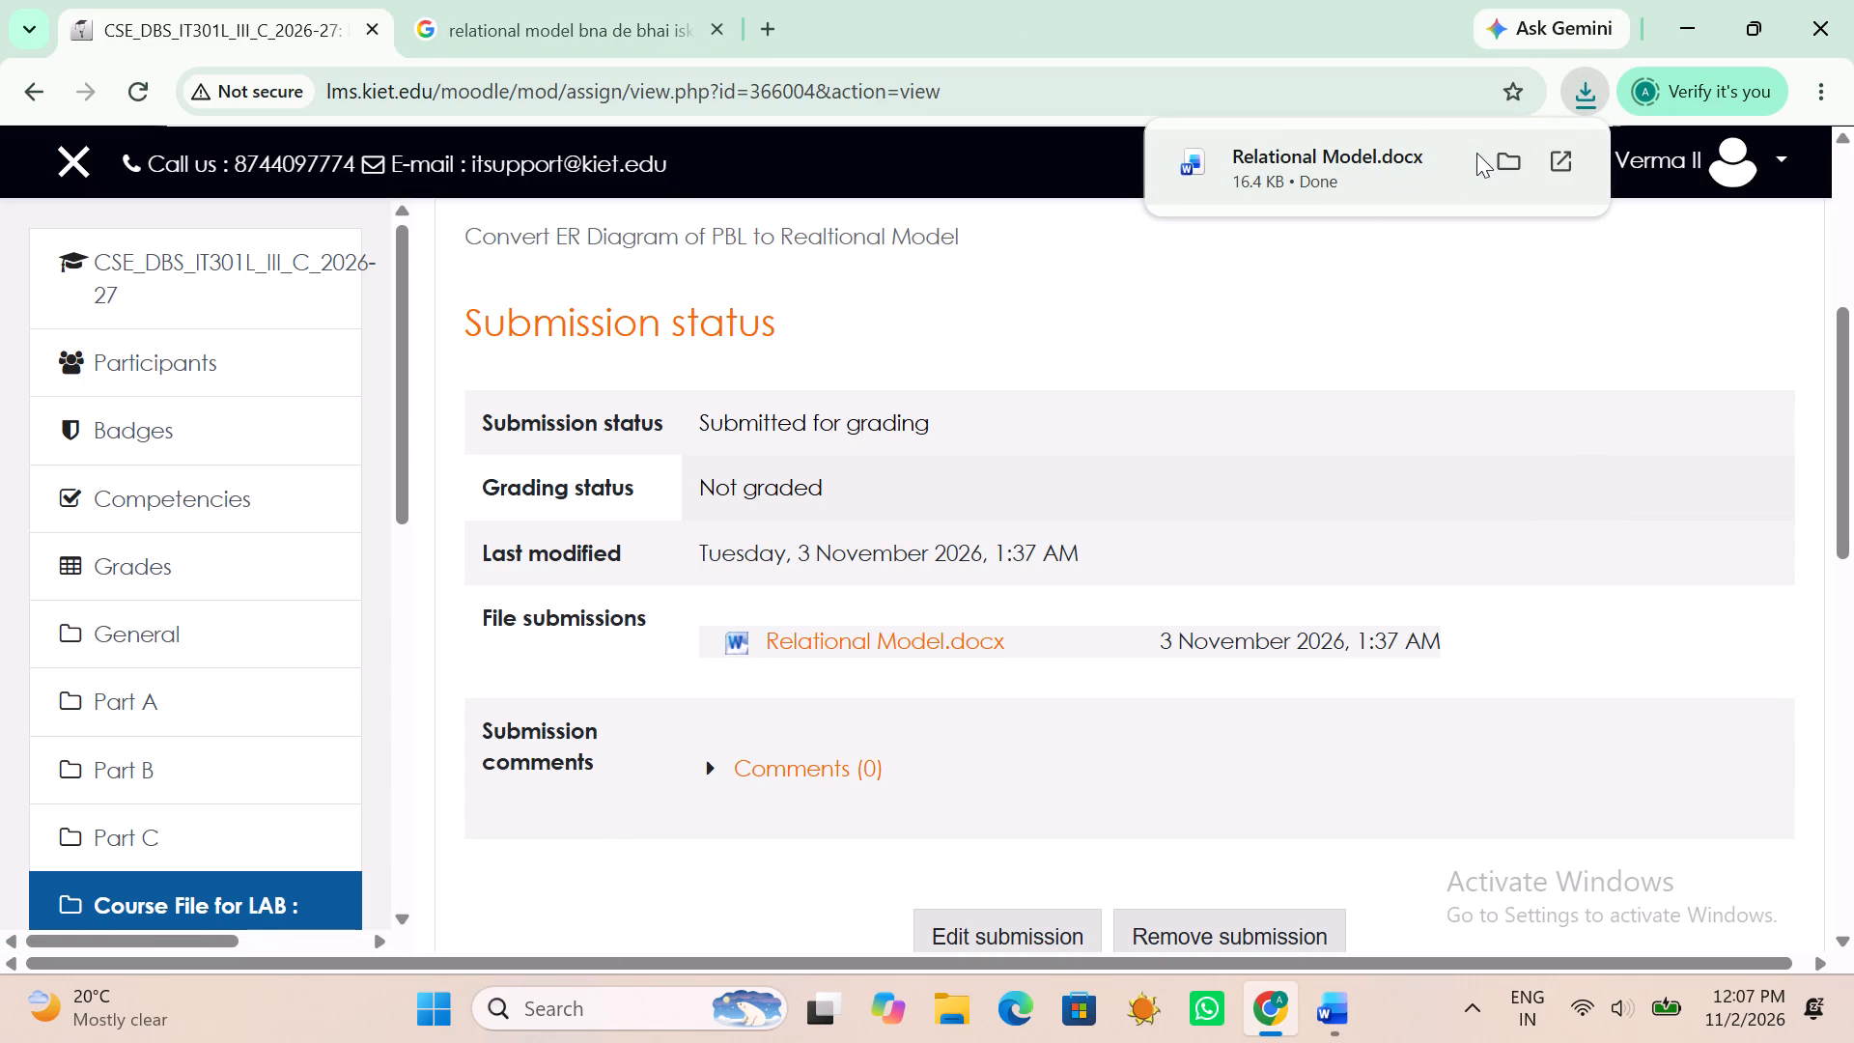
double_click(1413, 169)
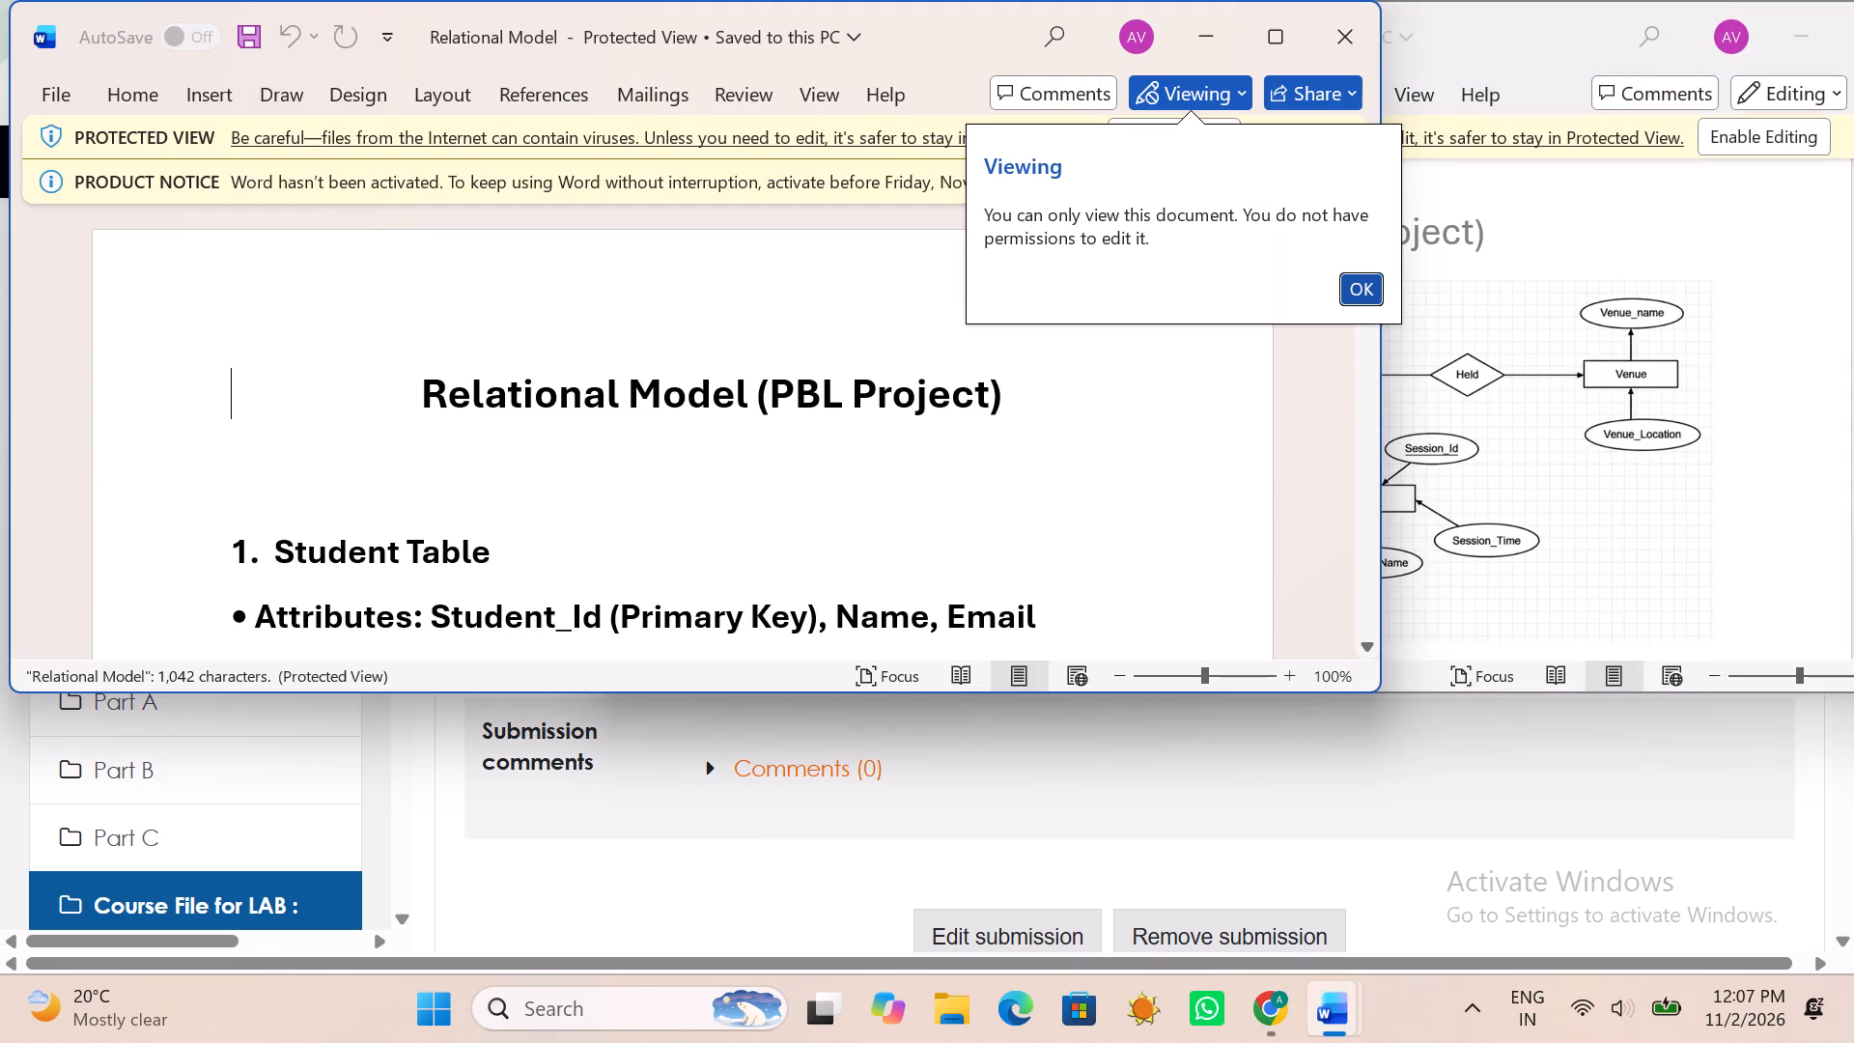
Review the downloaded Relational Model copy through the Registration Table section, return to its title, and dismiss the viewing notice.
scroll(848, 484, down, 4)
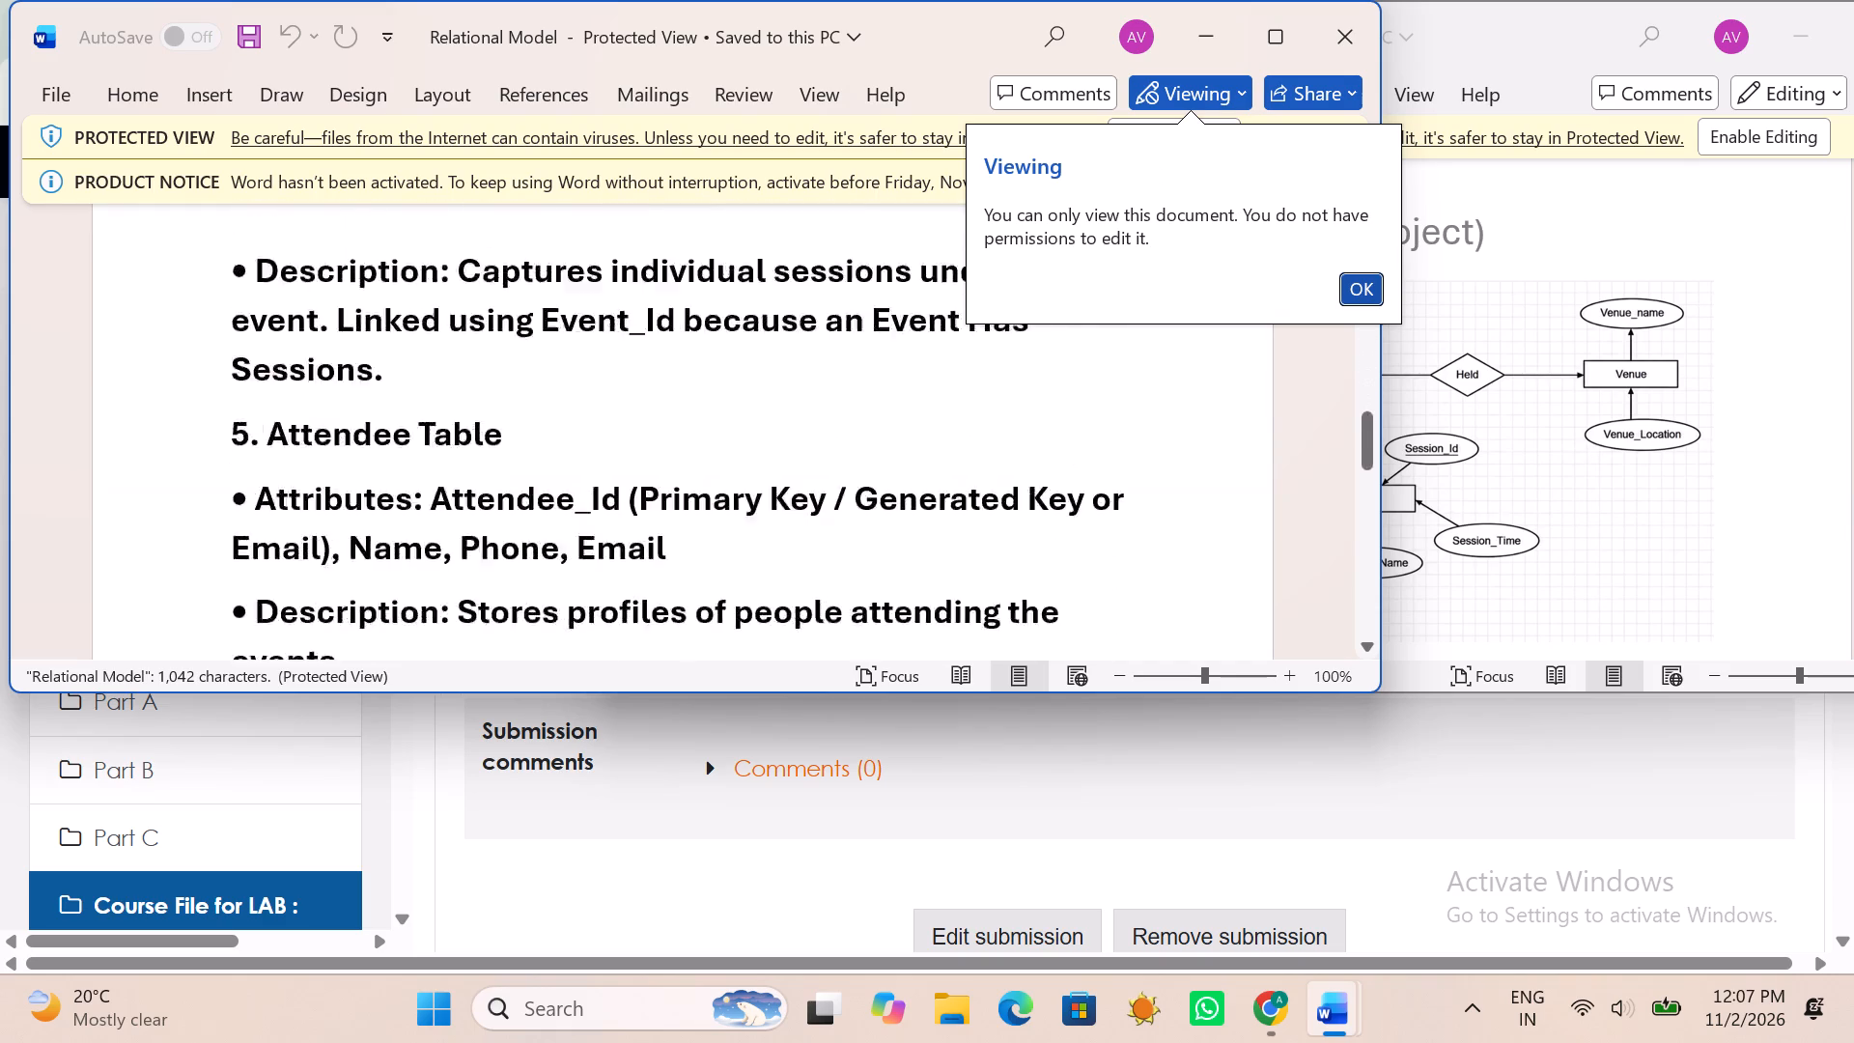
scroll(848, 484, up, 3)
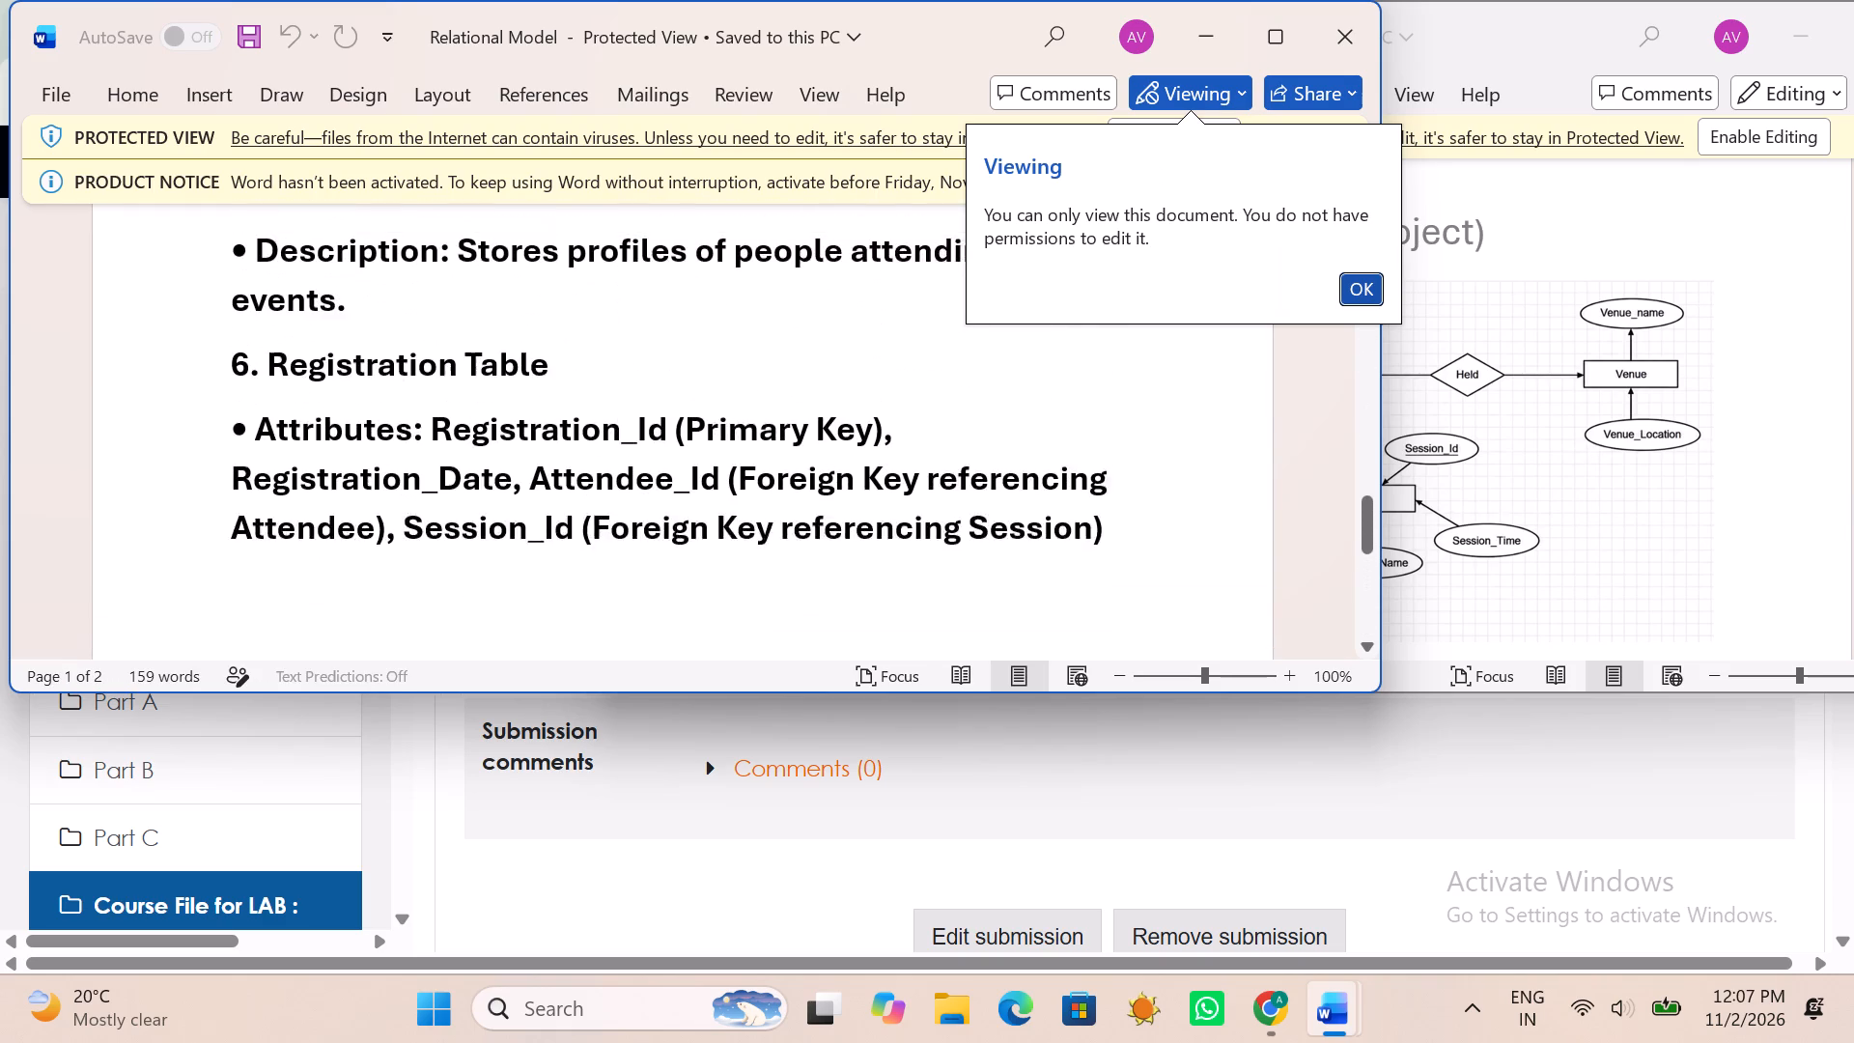
scroll(848, 484, up, 3)
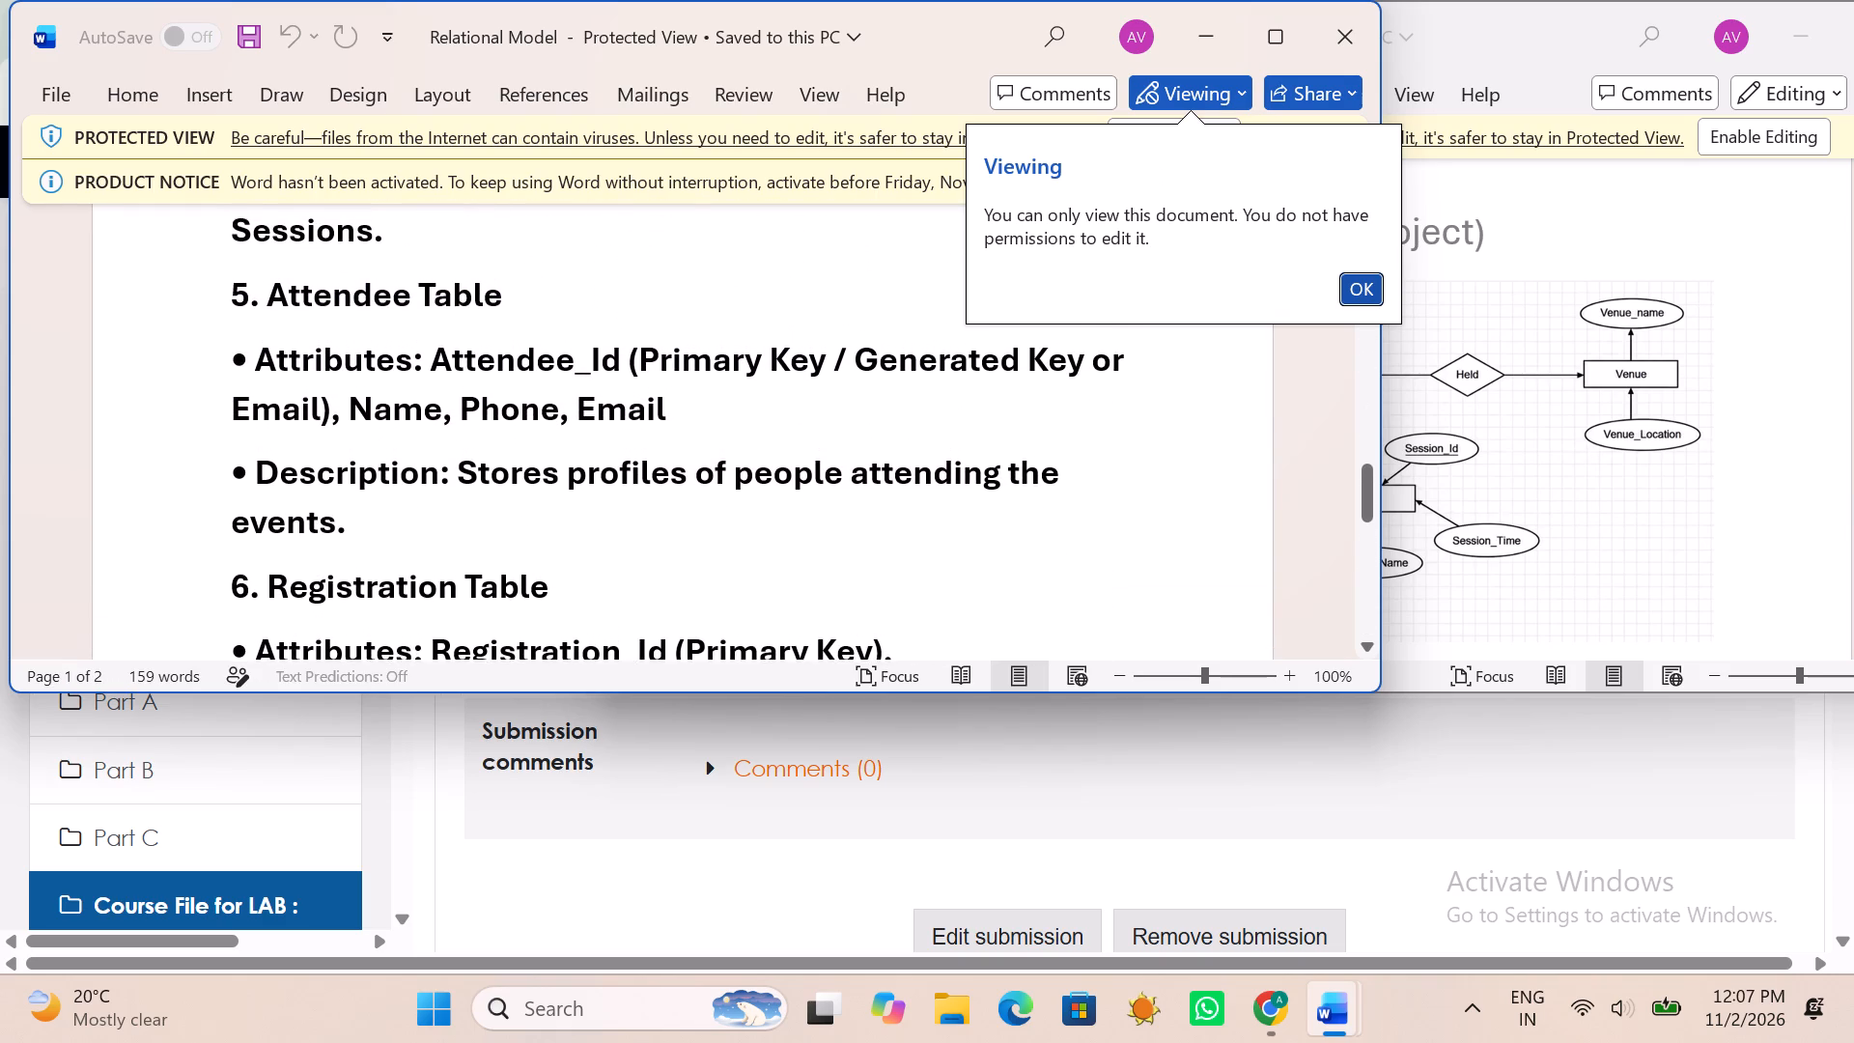
scroll(848, 484, up, 2)
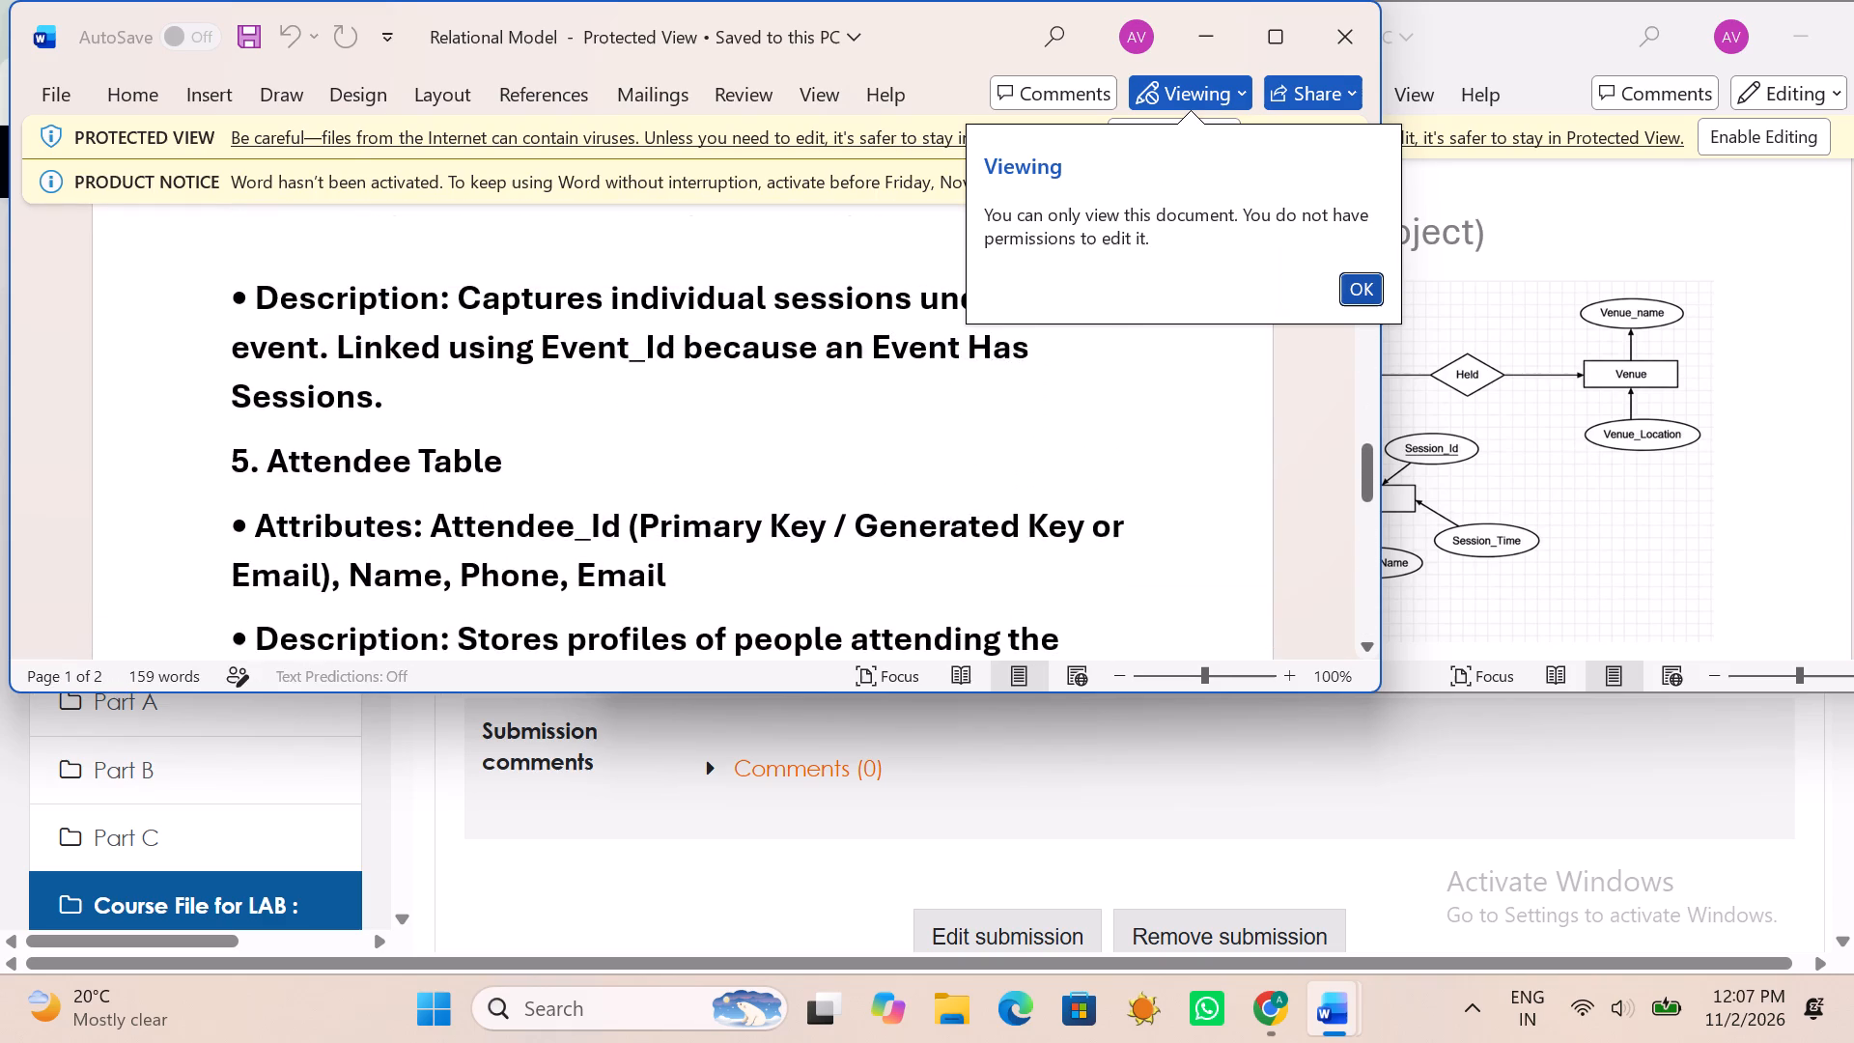
scroll(848, 484, up, 2)
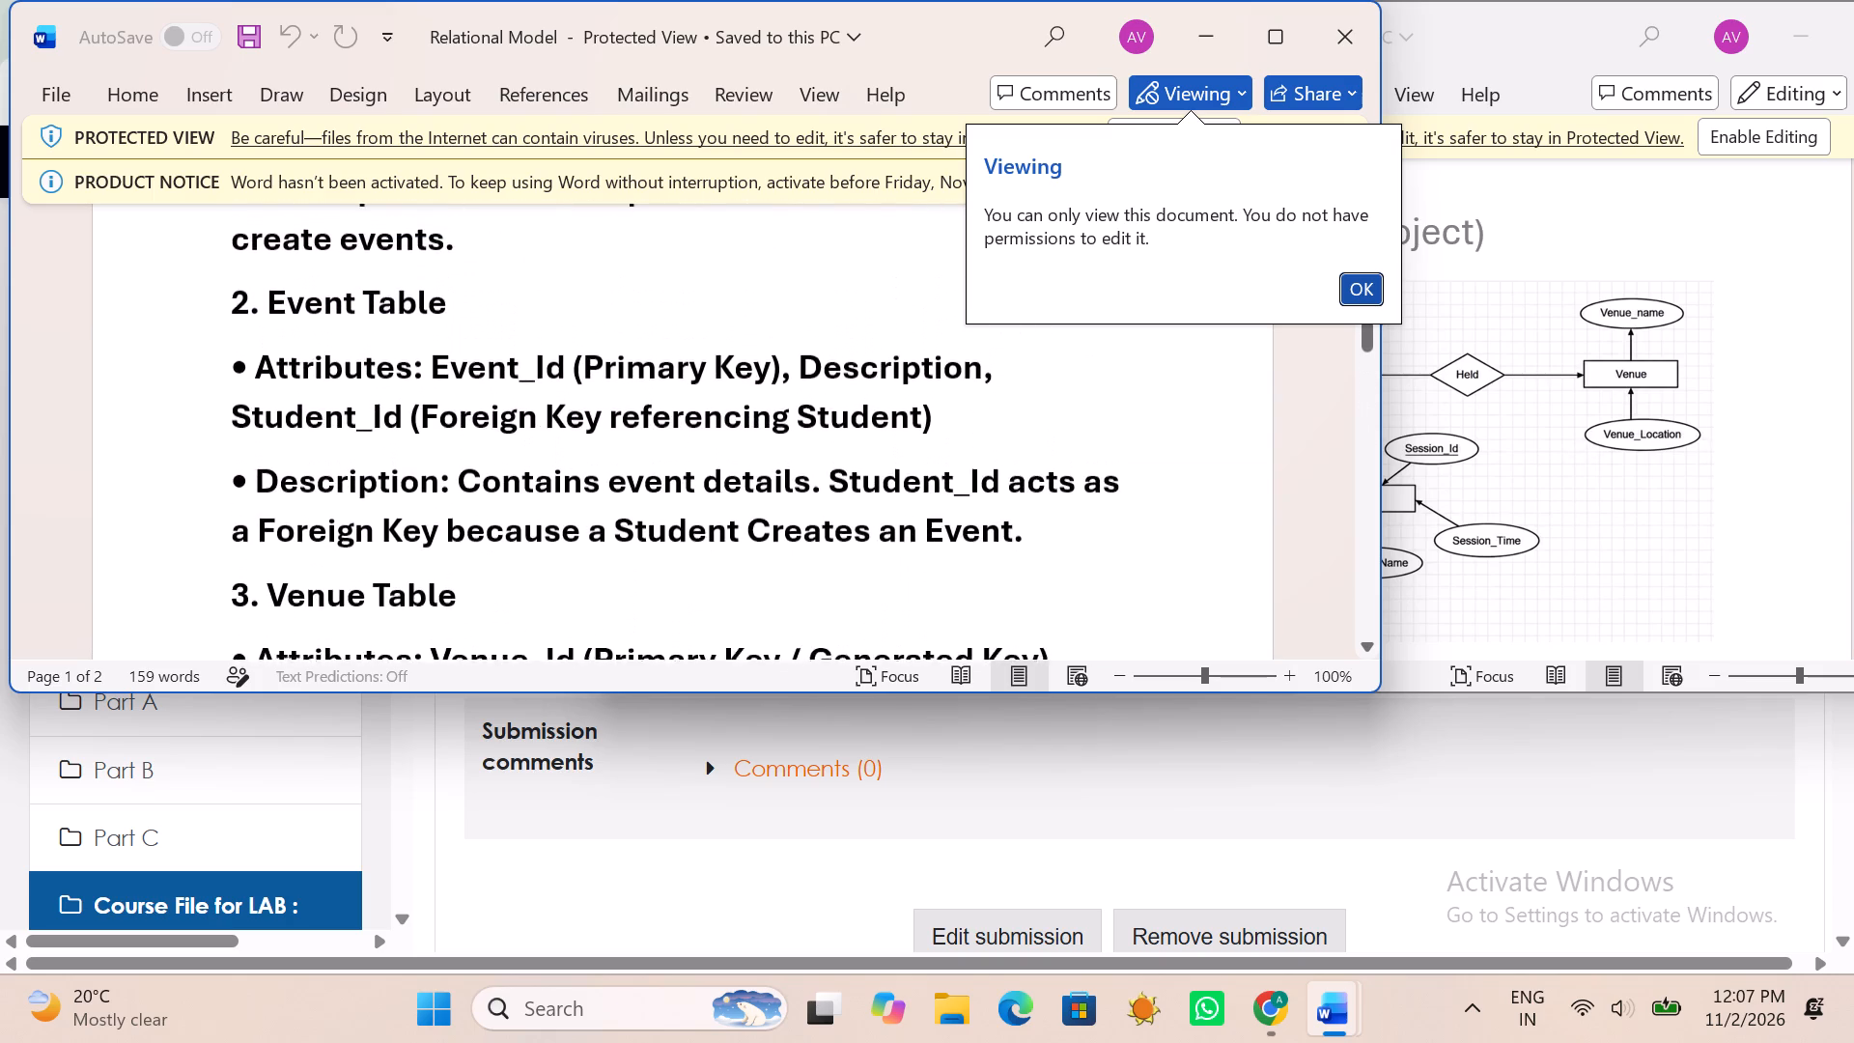
scroll(848, 484, up, 1)
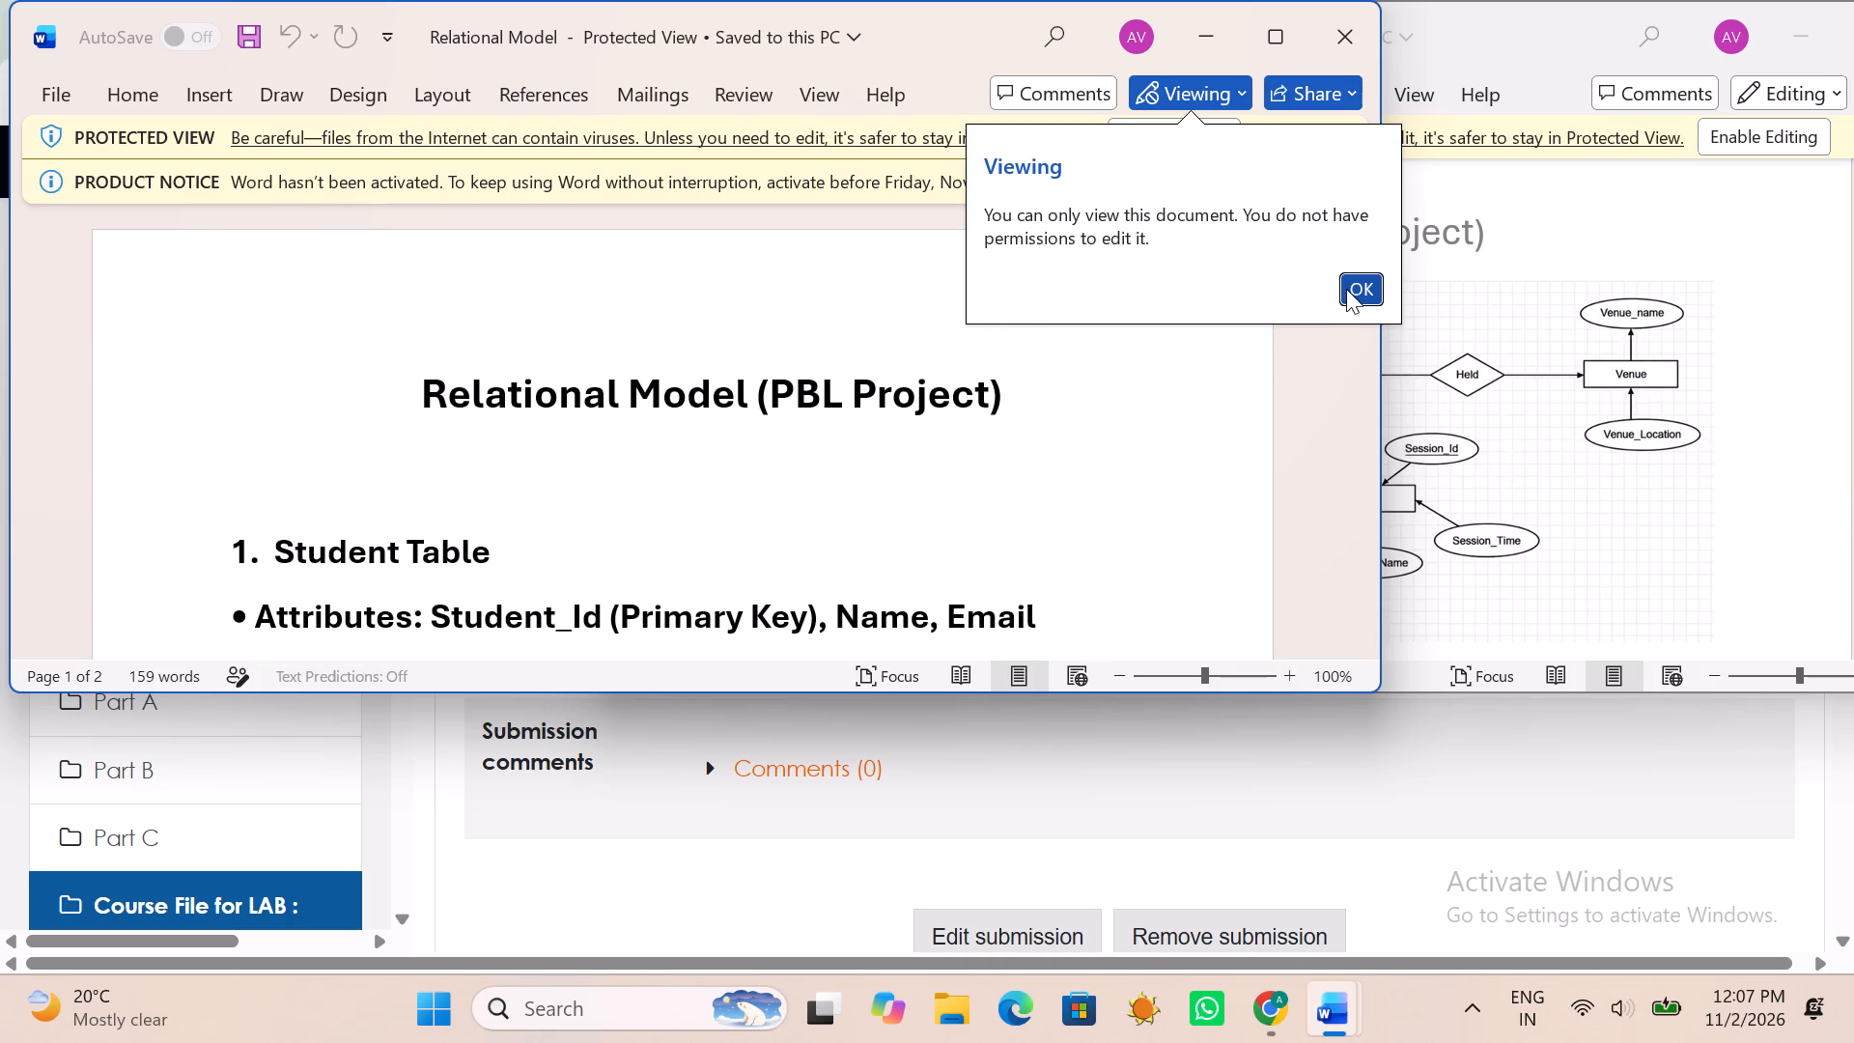
click(1362, 289)
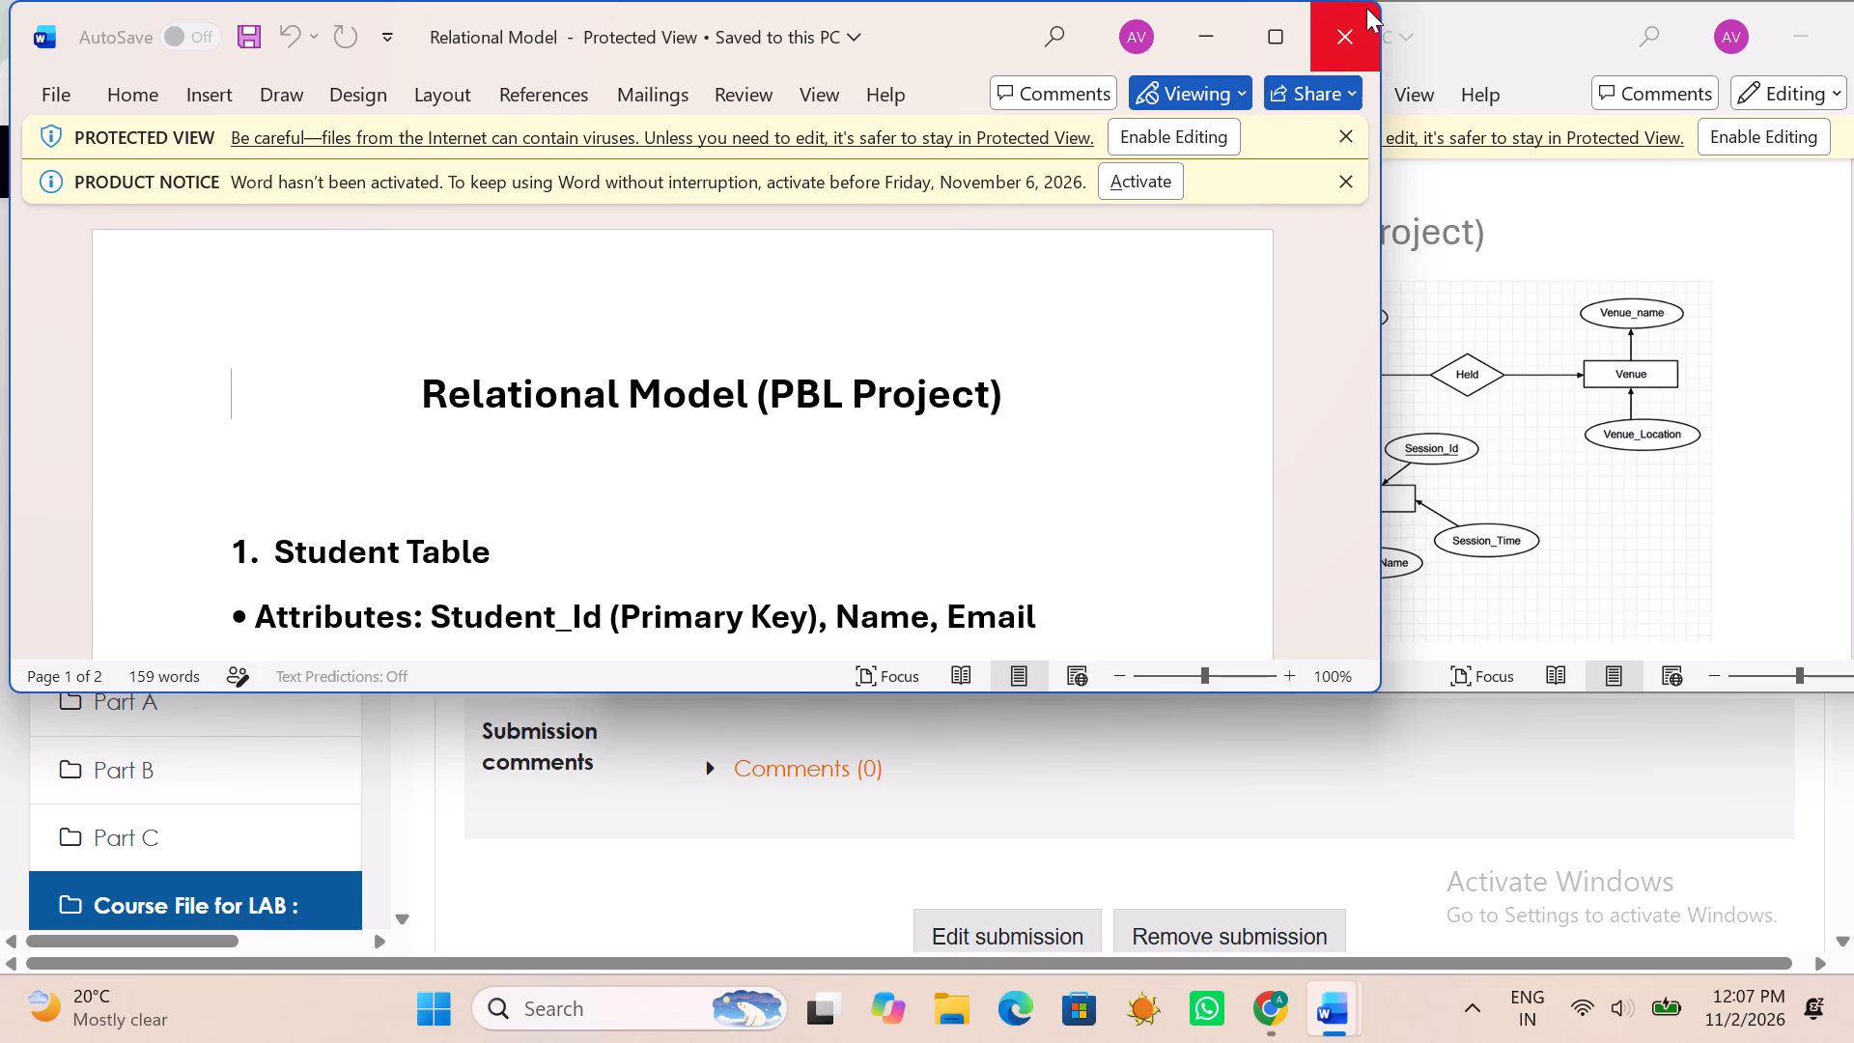
Close all remaining windows: the downloaded Relational Model copy, the Chrome window, and the pbl-project document.
click(1363, 12)
click(1796, 22)
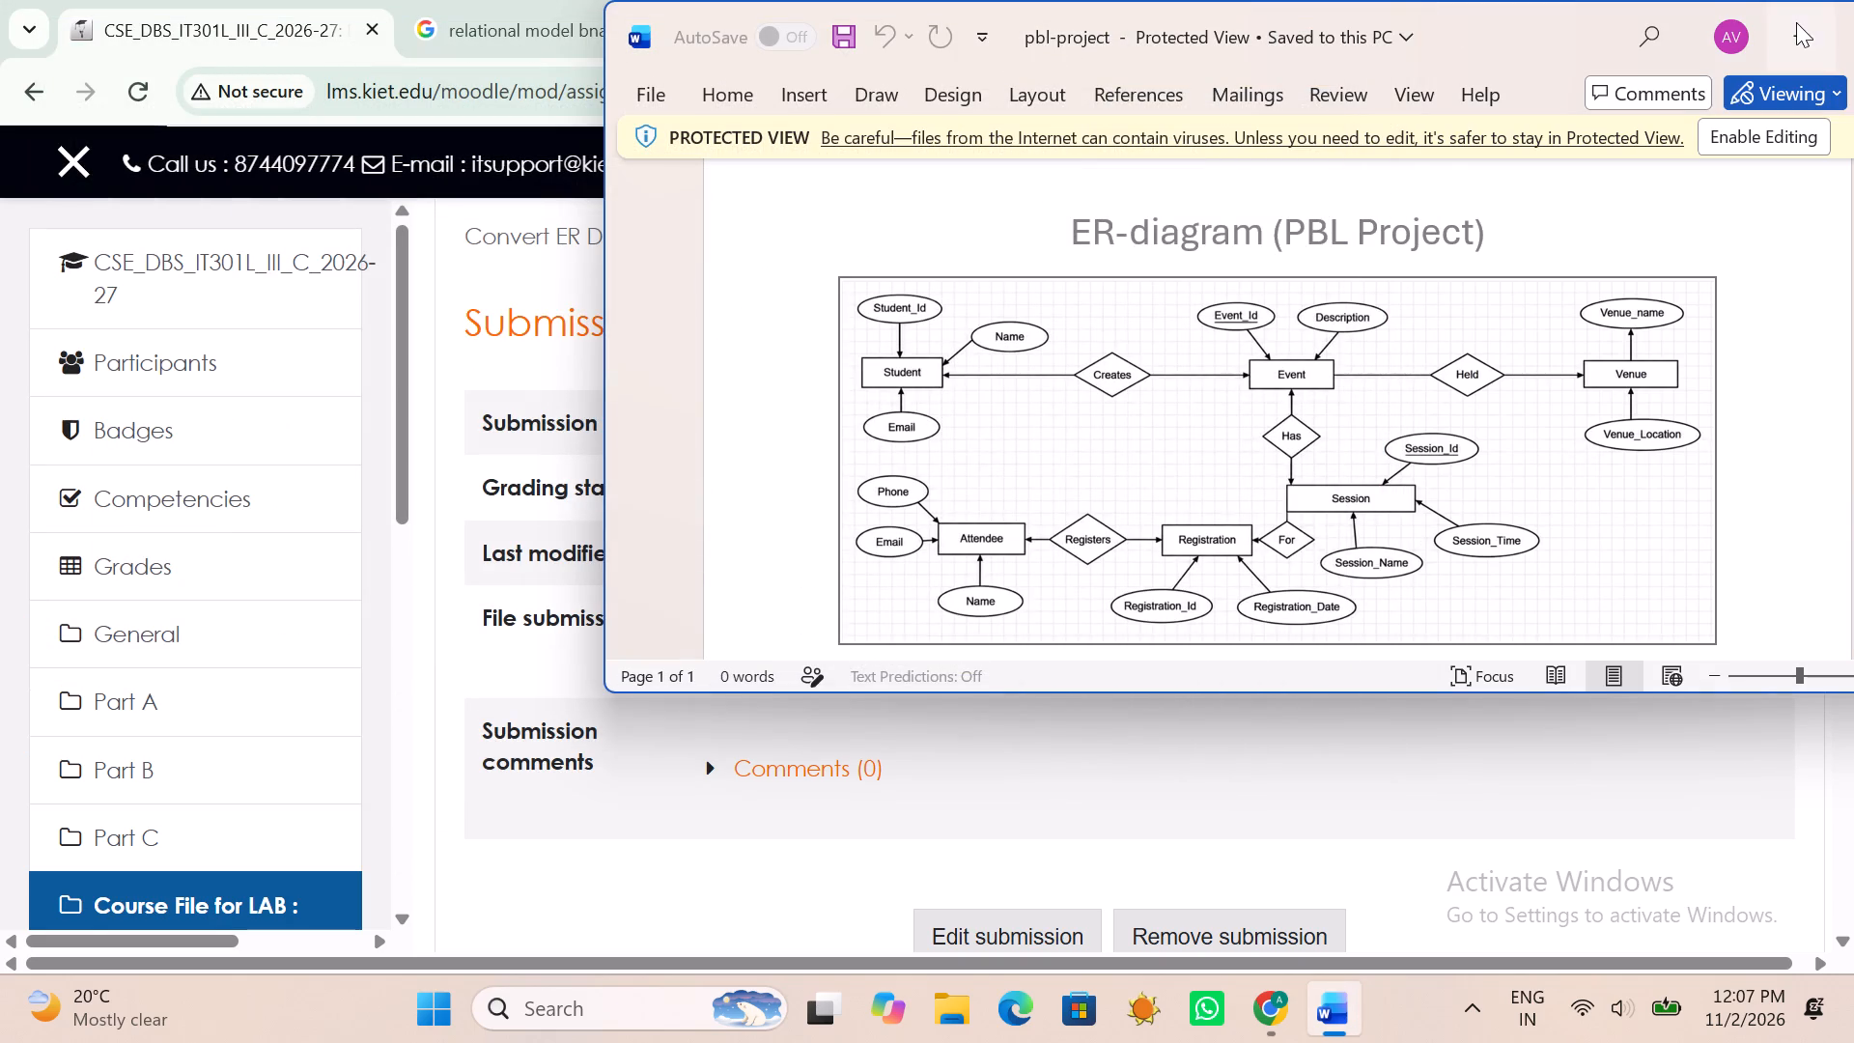
click(1811, 30)
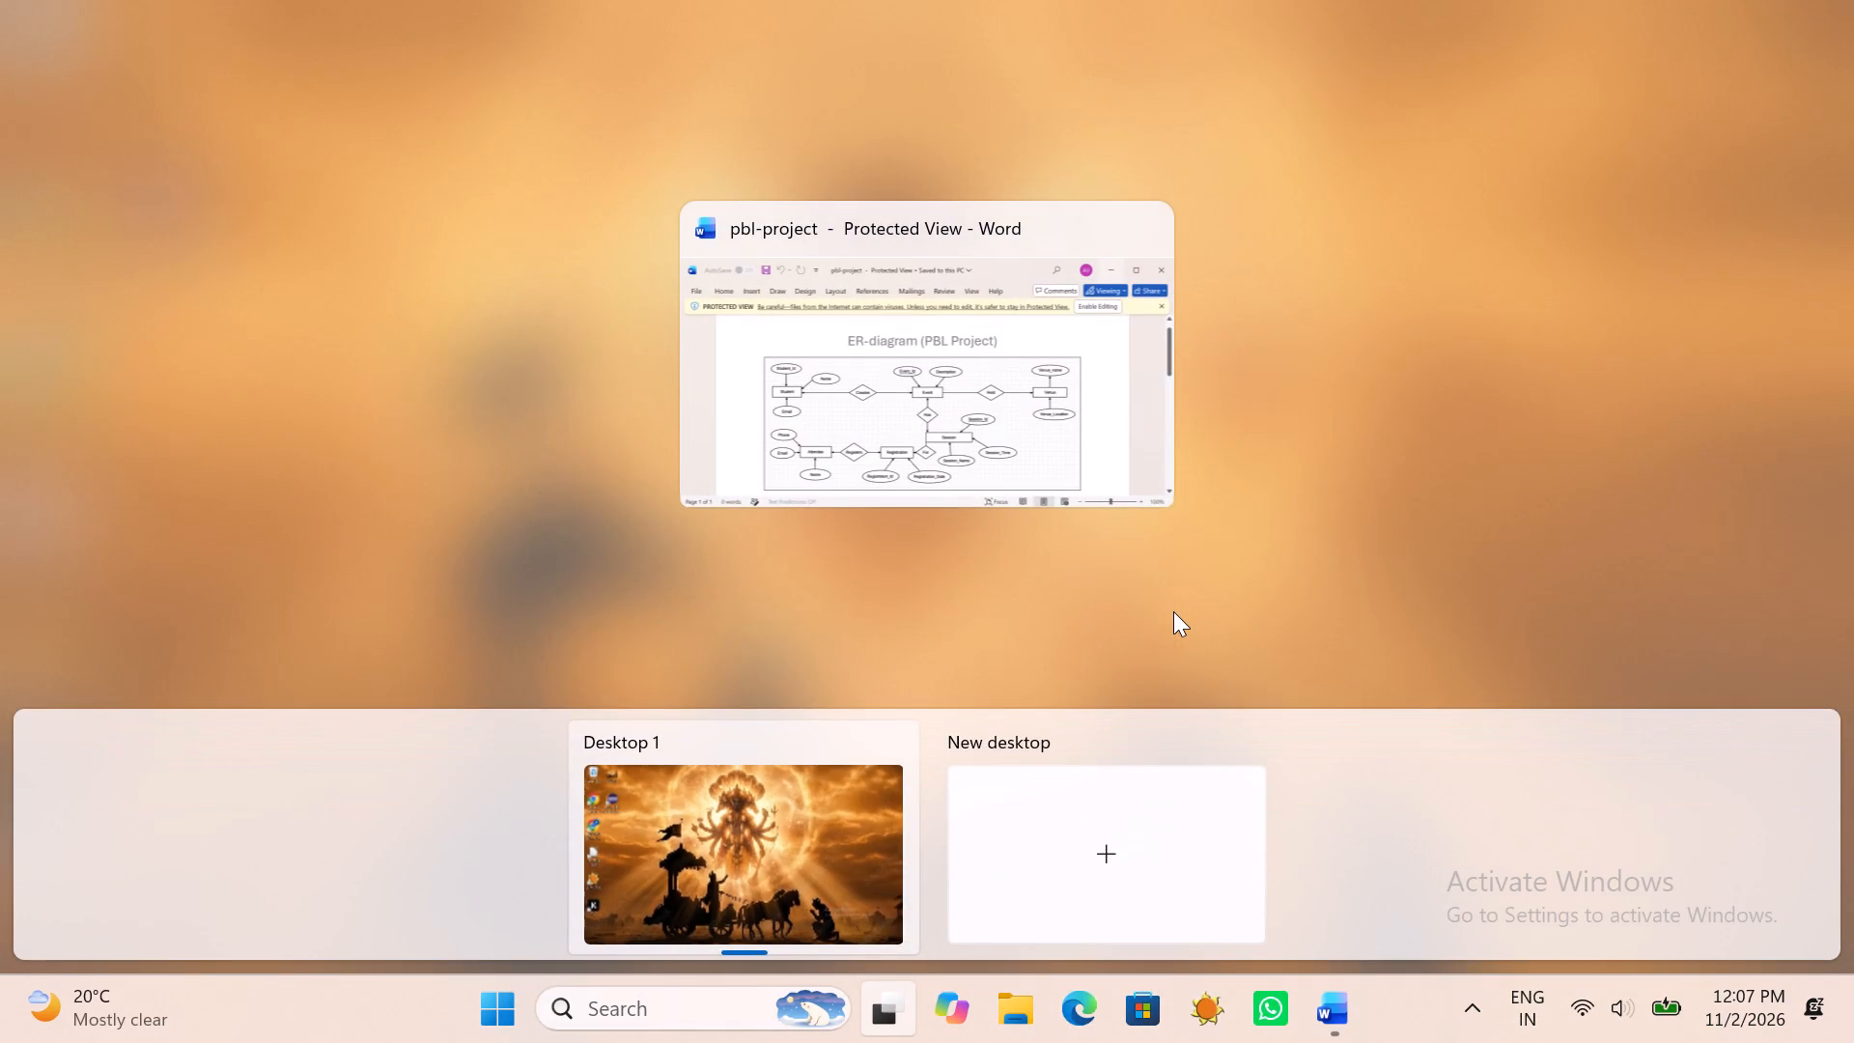
click(1138, 213)
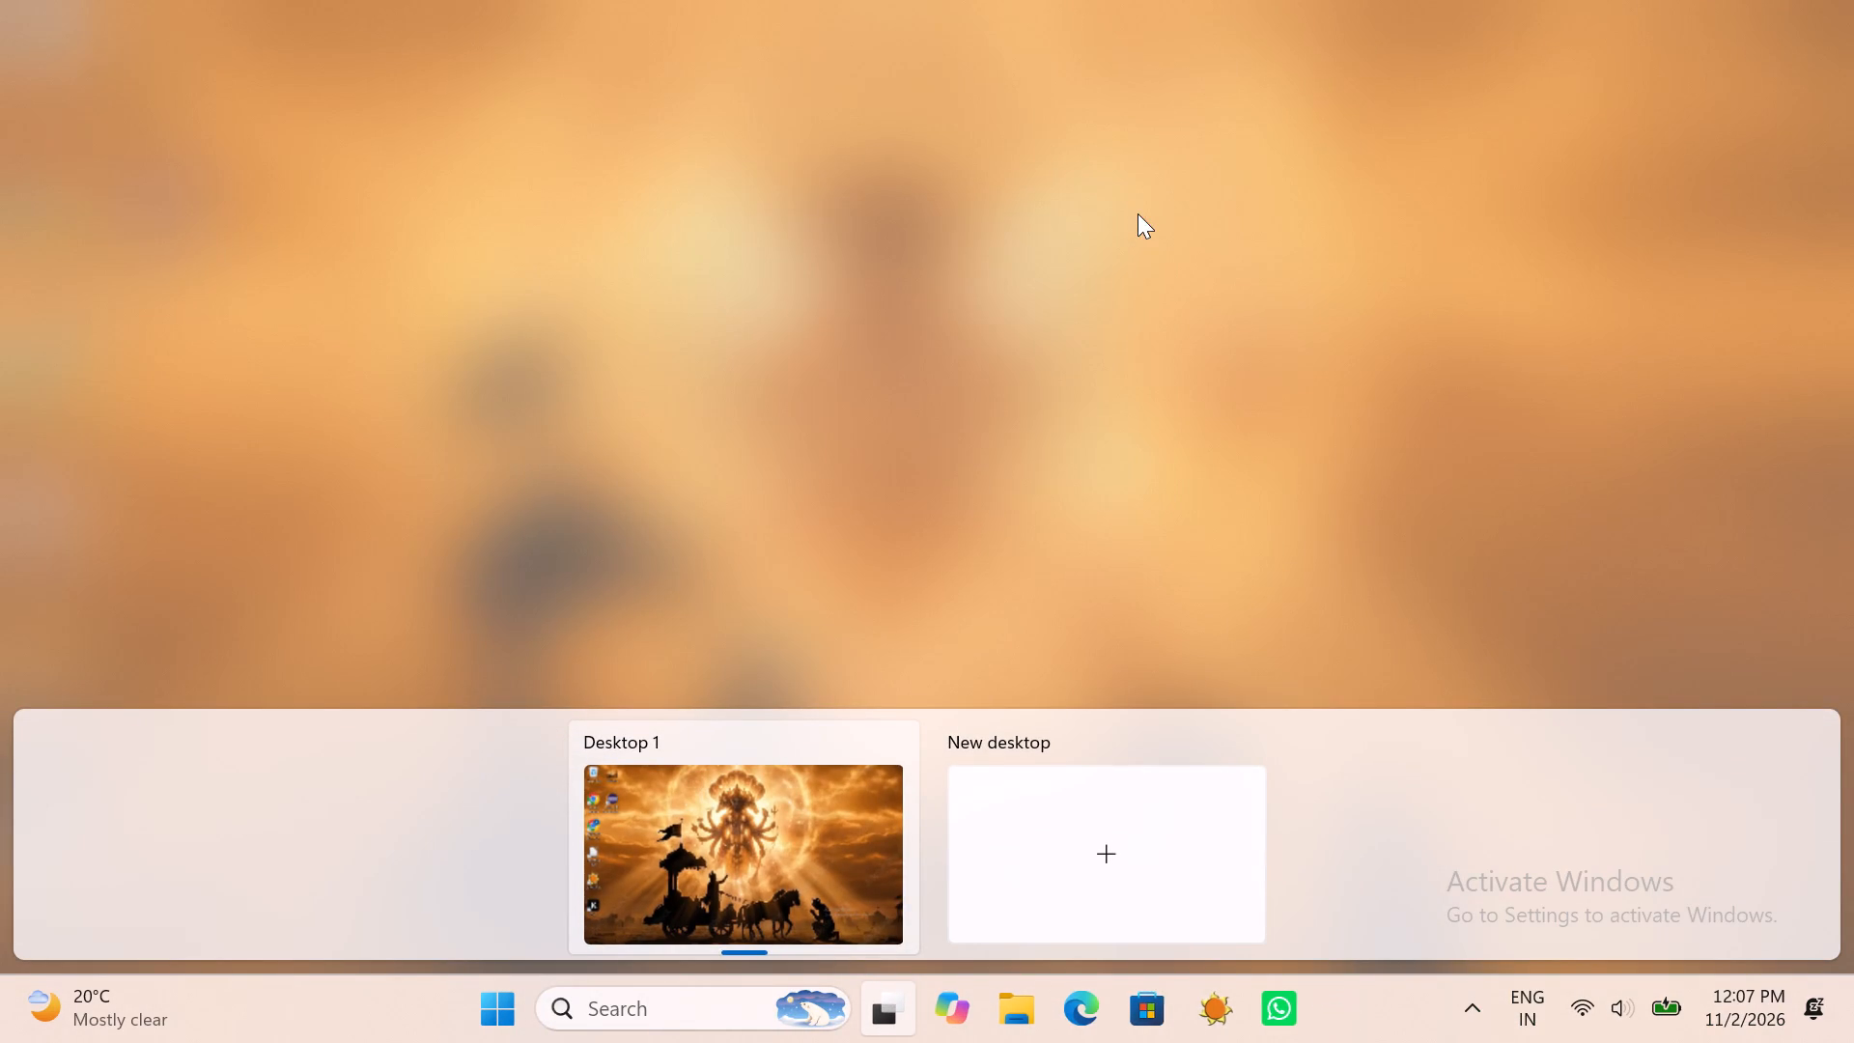
scroll(1038, 409, up, 1)
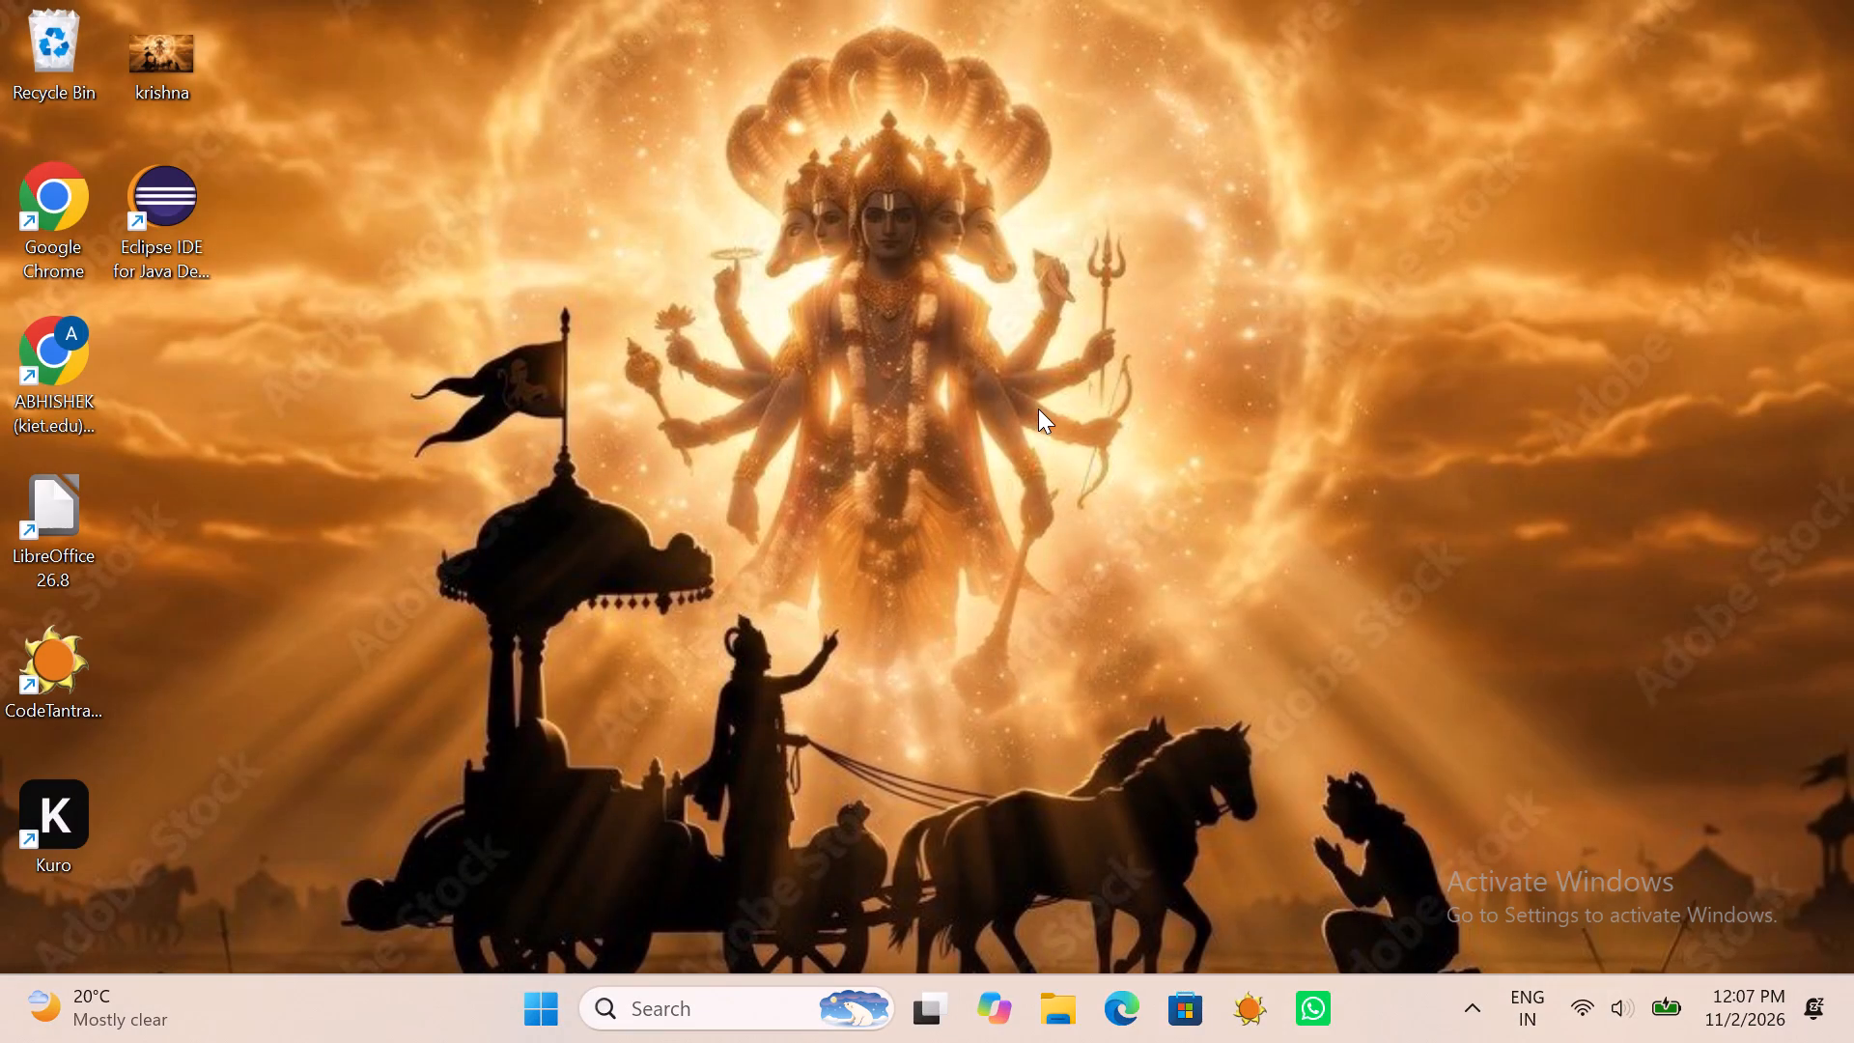
Bring up the computer's power options.
click(526, 1042)
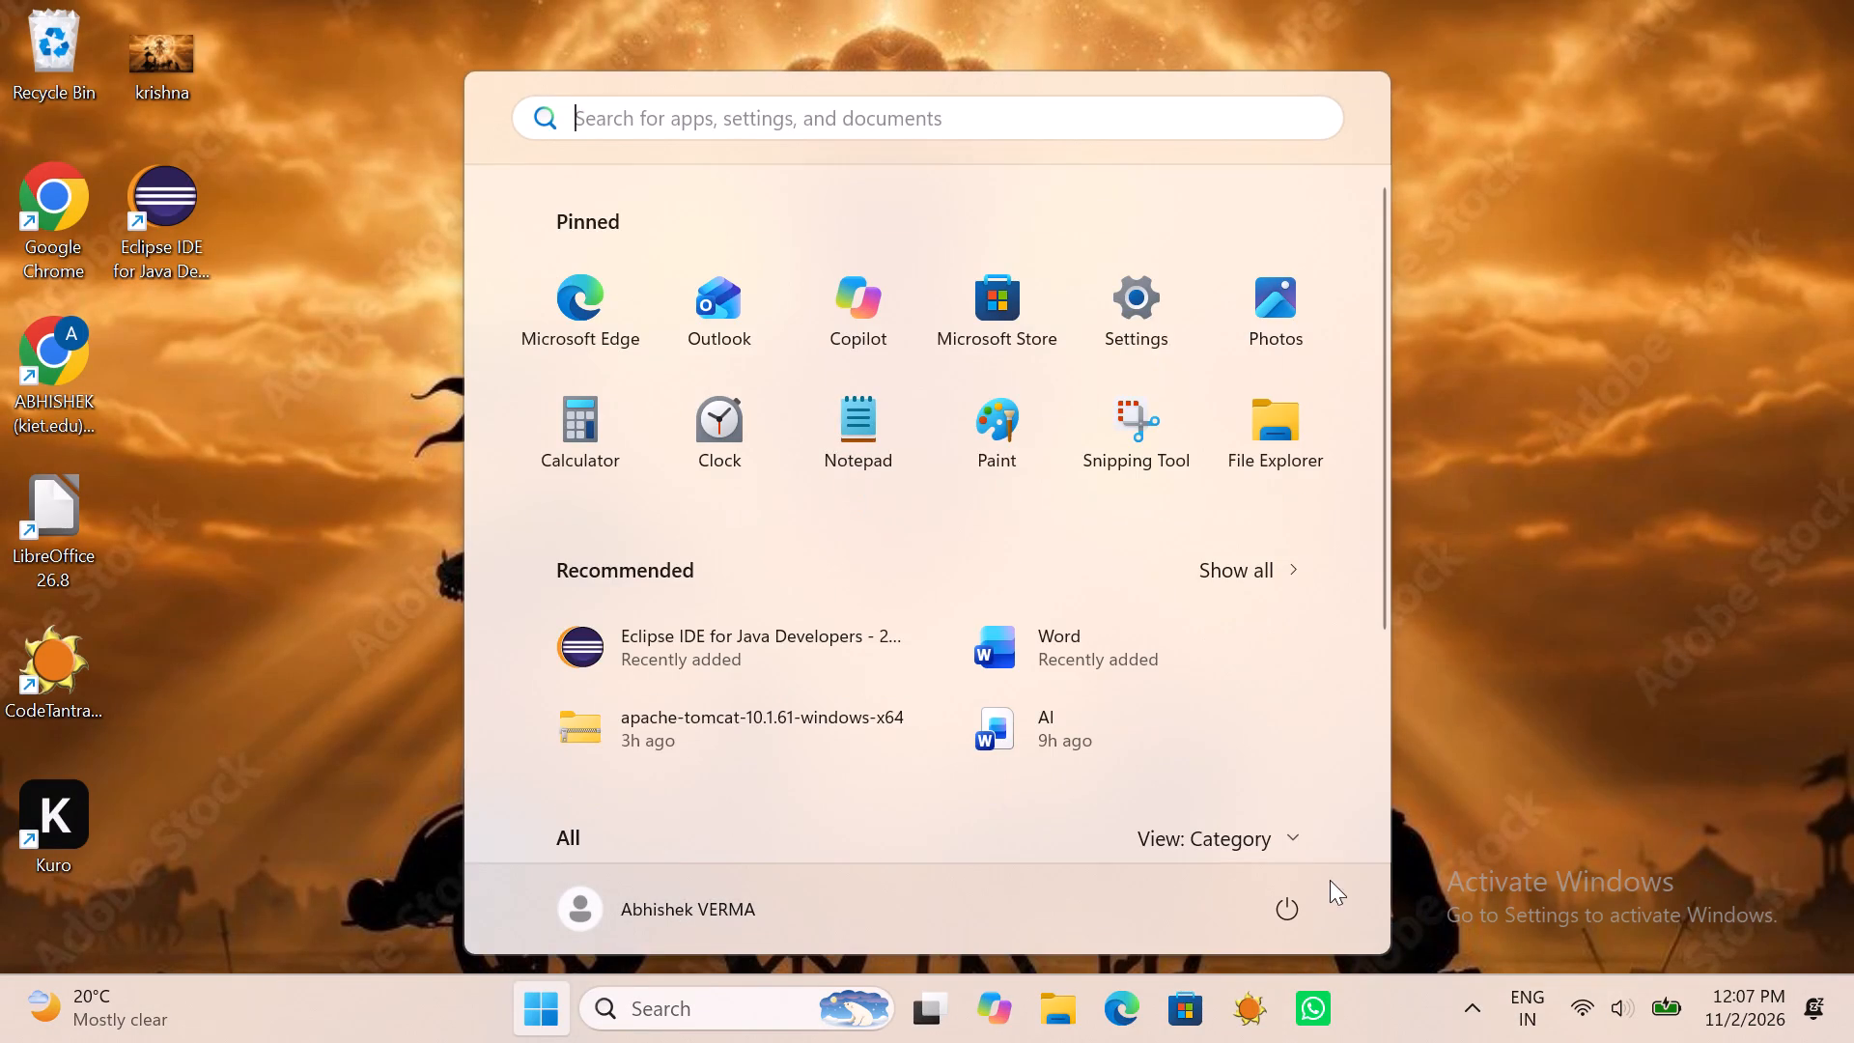
click(1653, 1007)
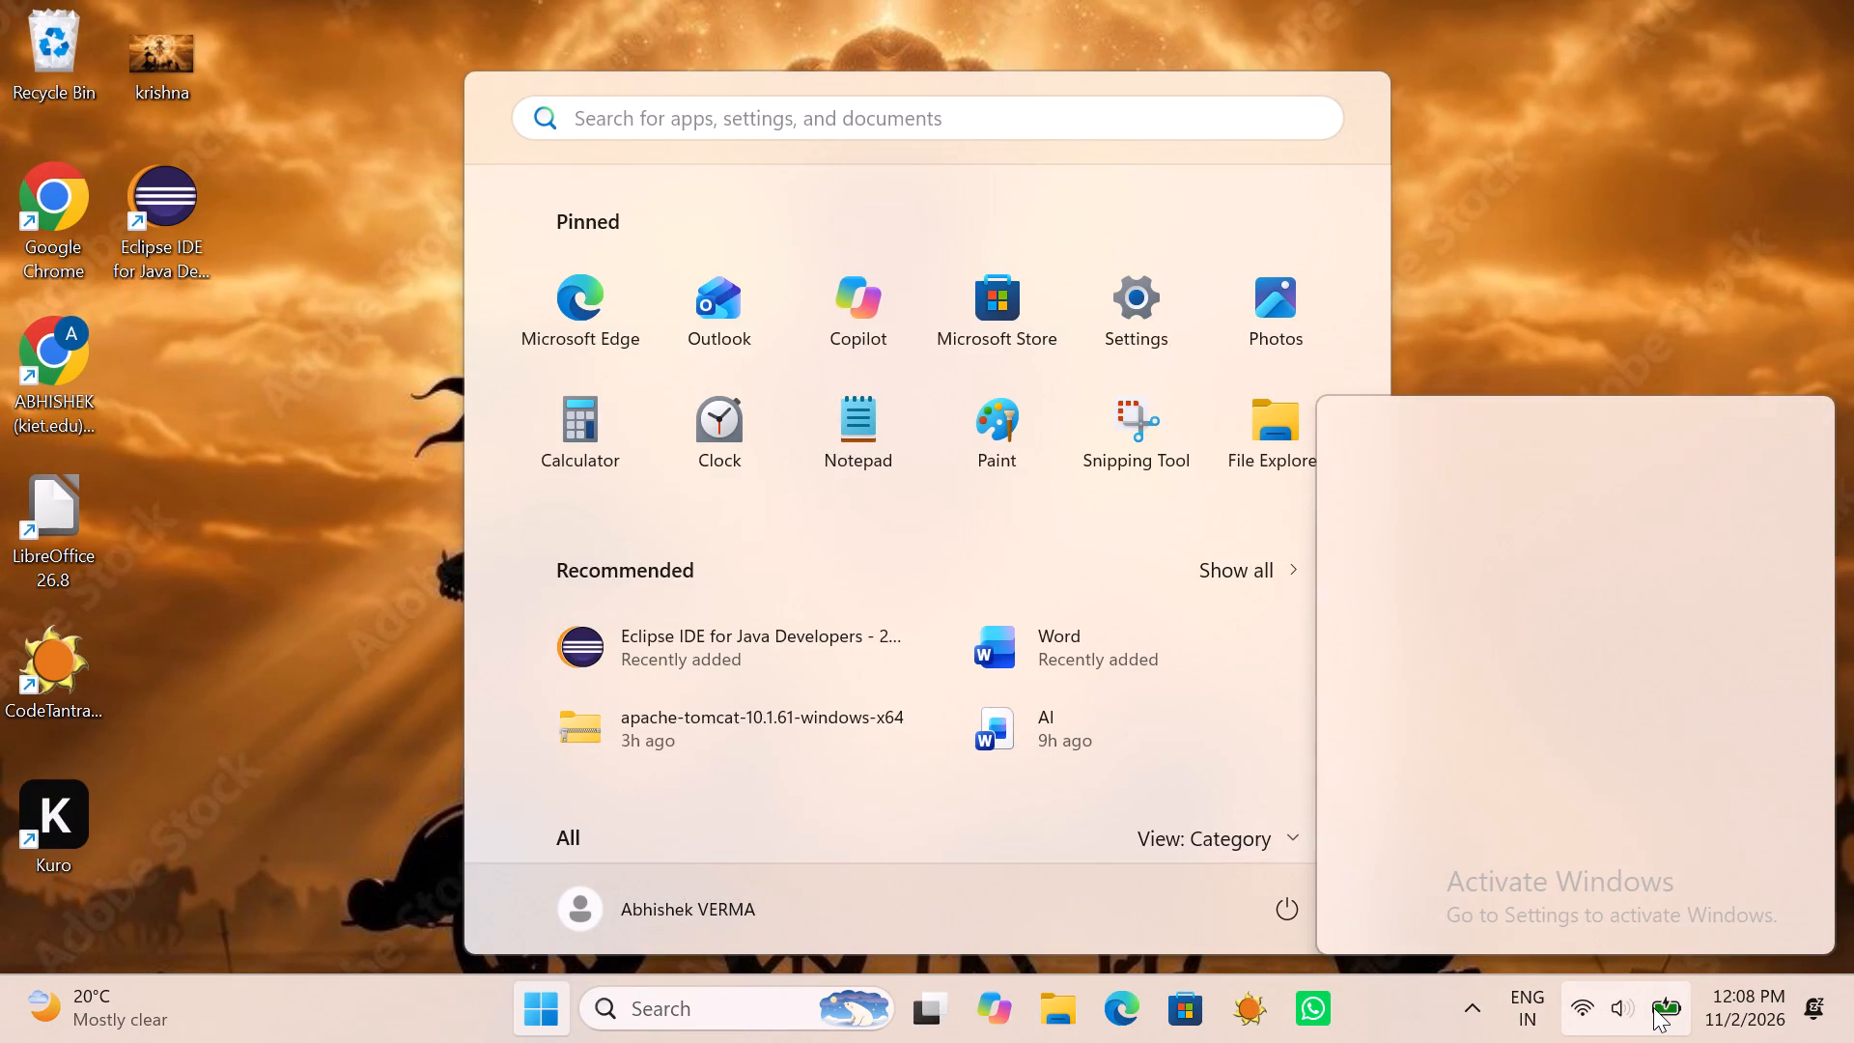
click(1653, 1007)
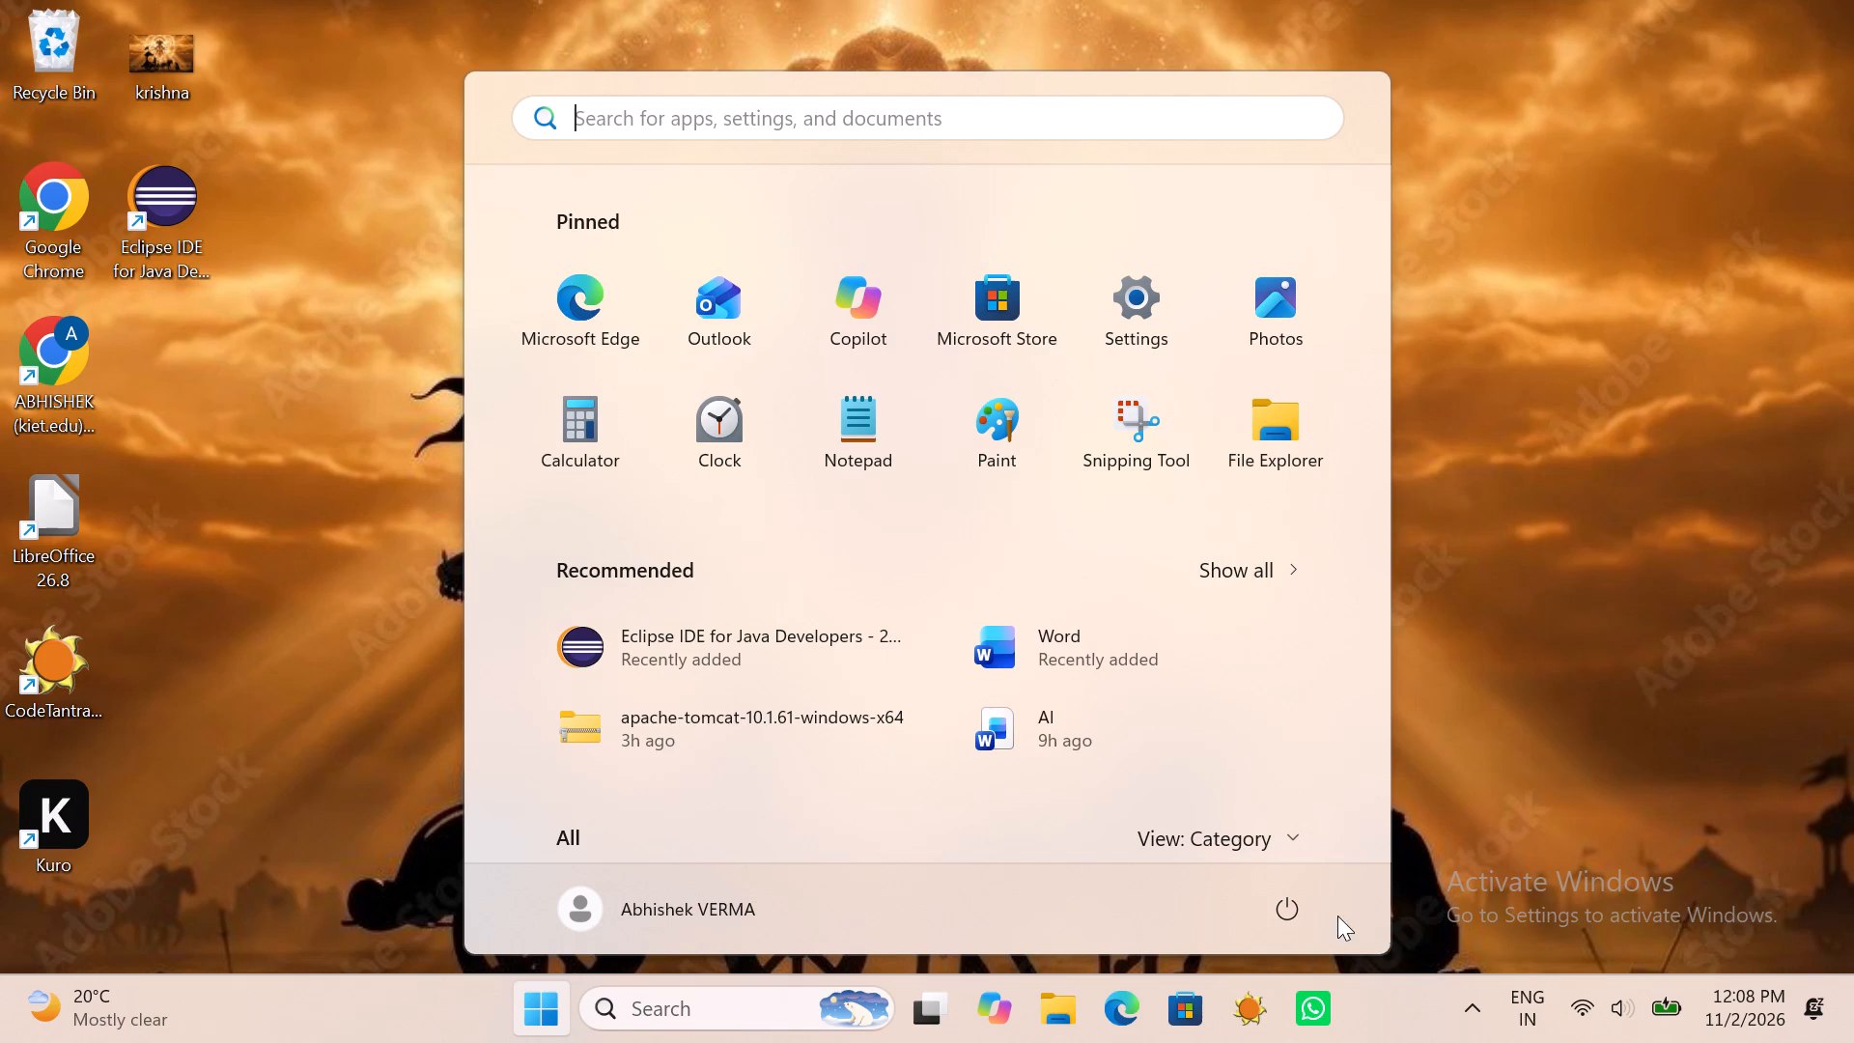
click(1284, 913)
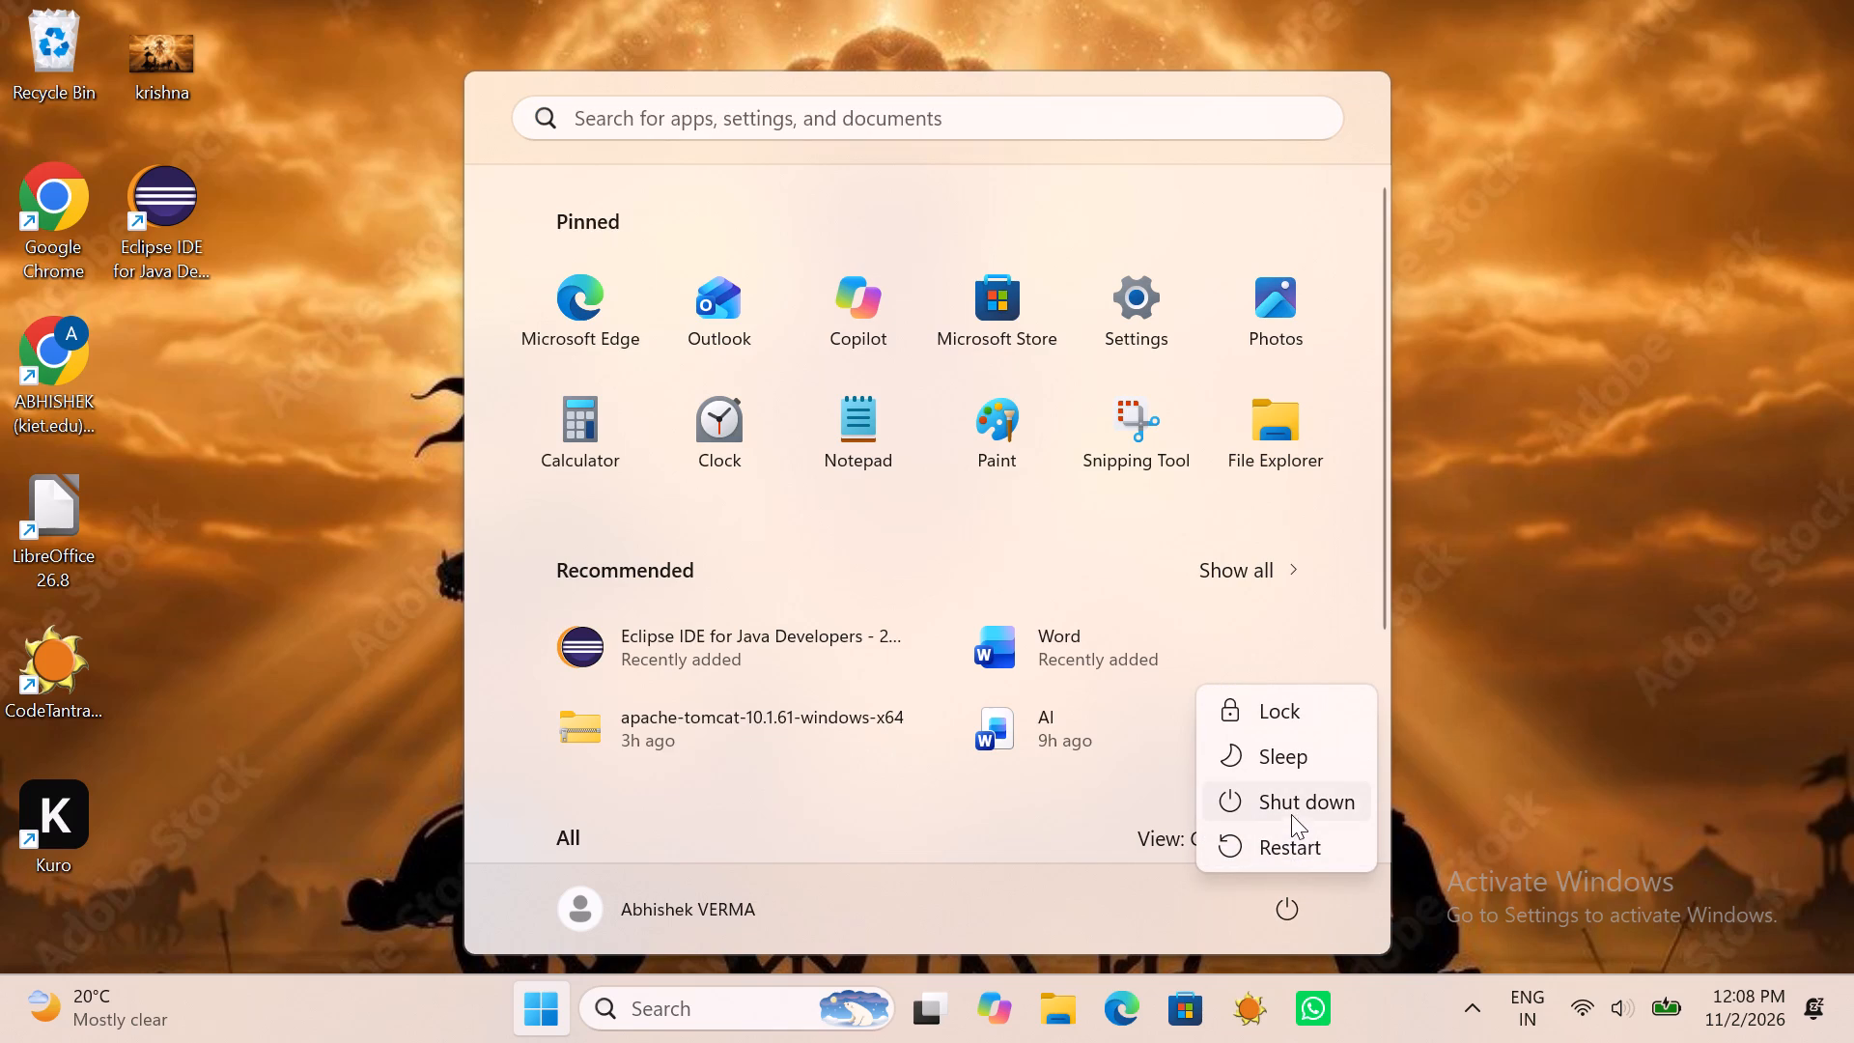